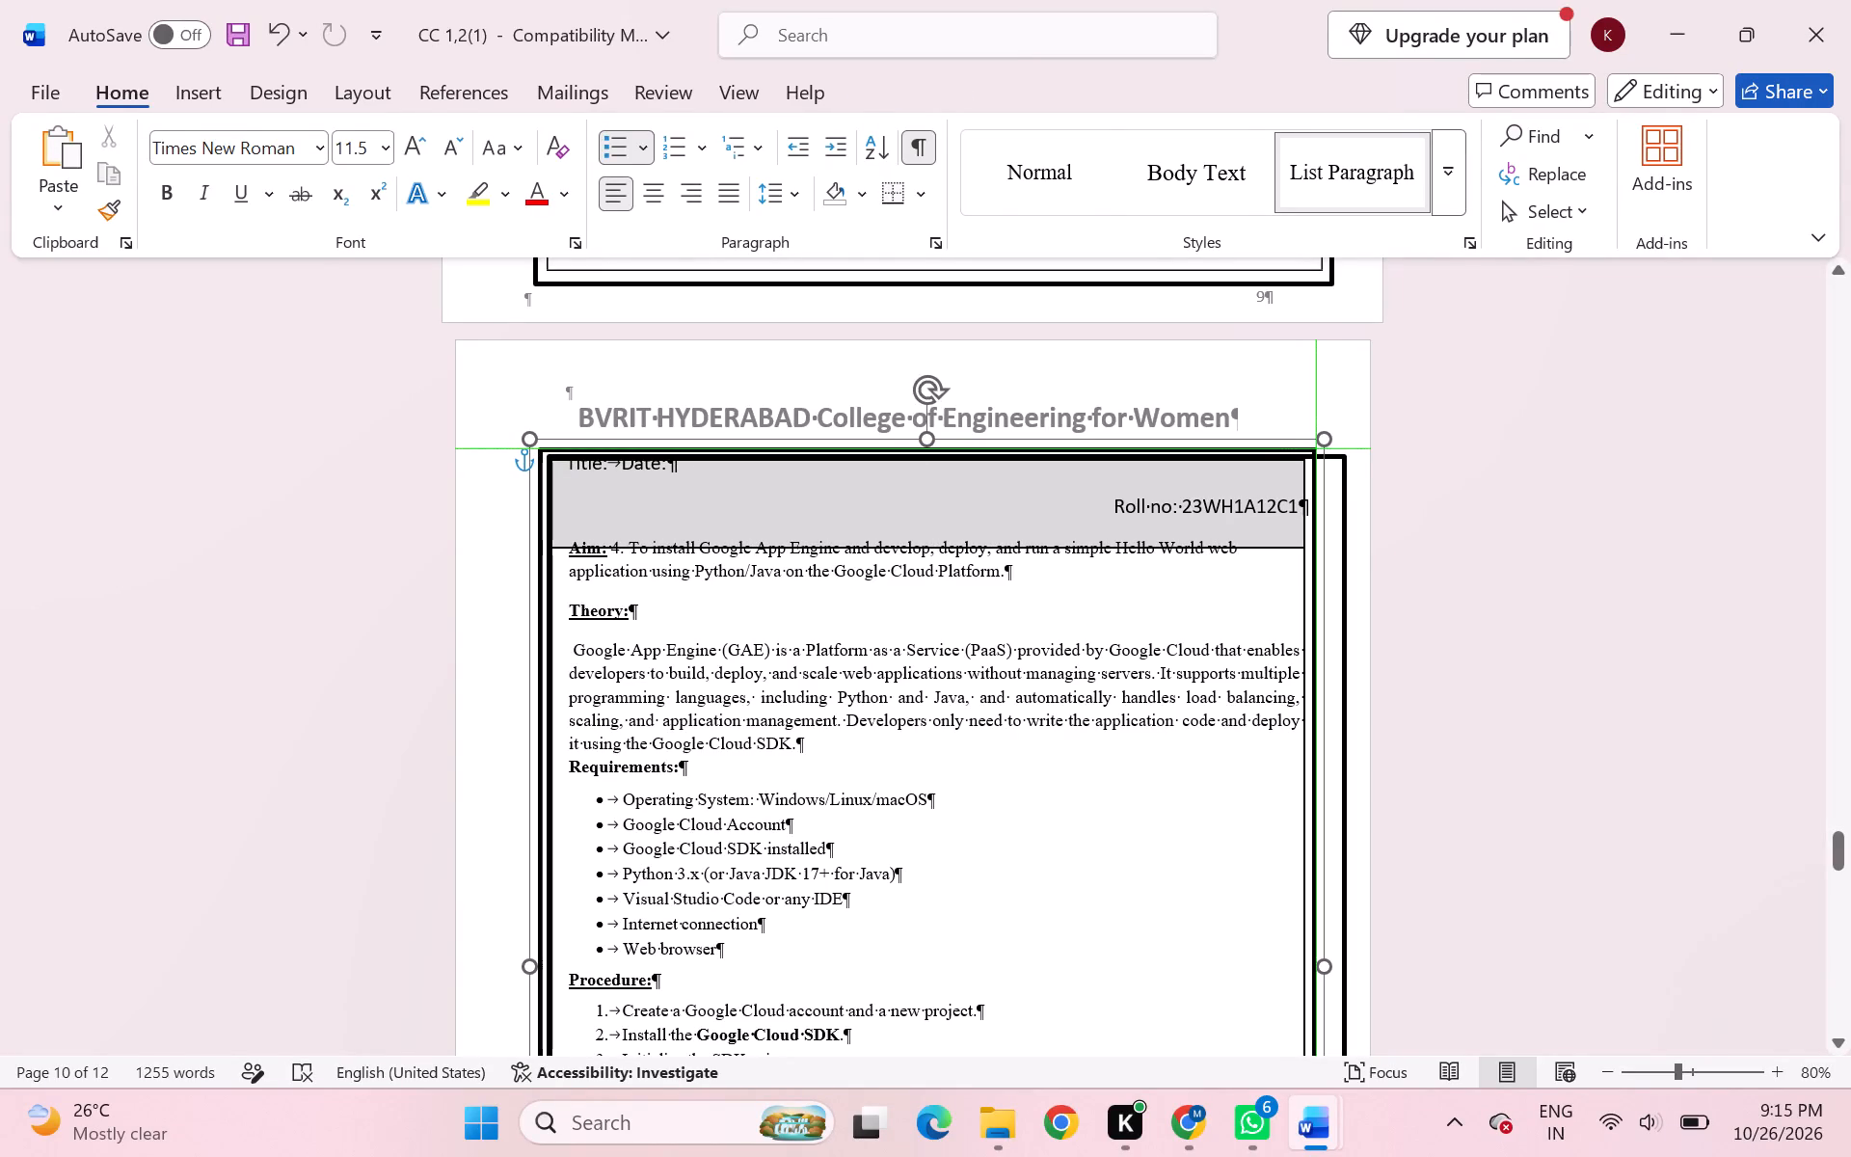
Compare the page frames and header blocks on pages 8 and 9 with the overlapping frames on page 10.
click(1227, 482)
scroll(1227, 482, up, 3)
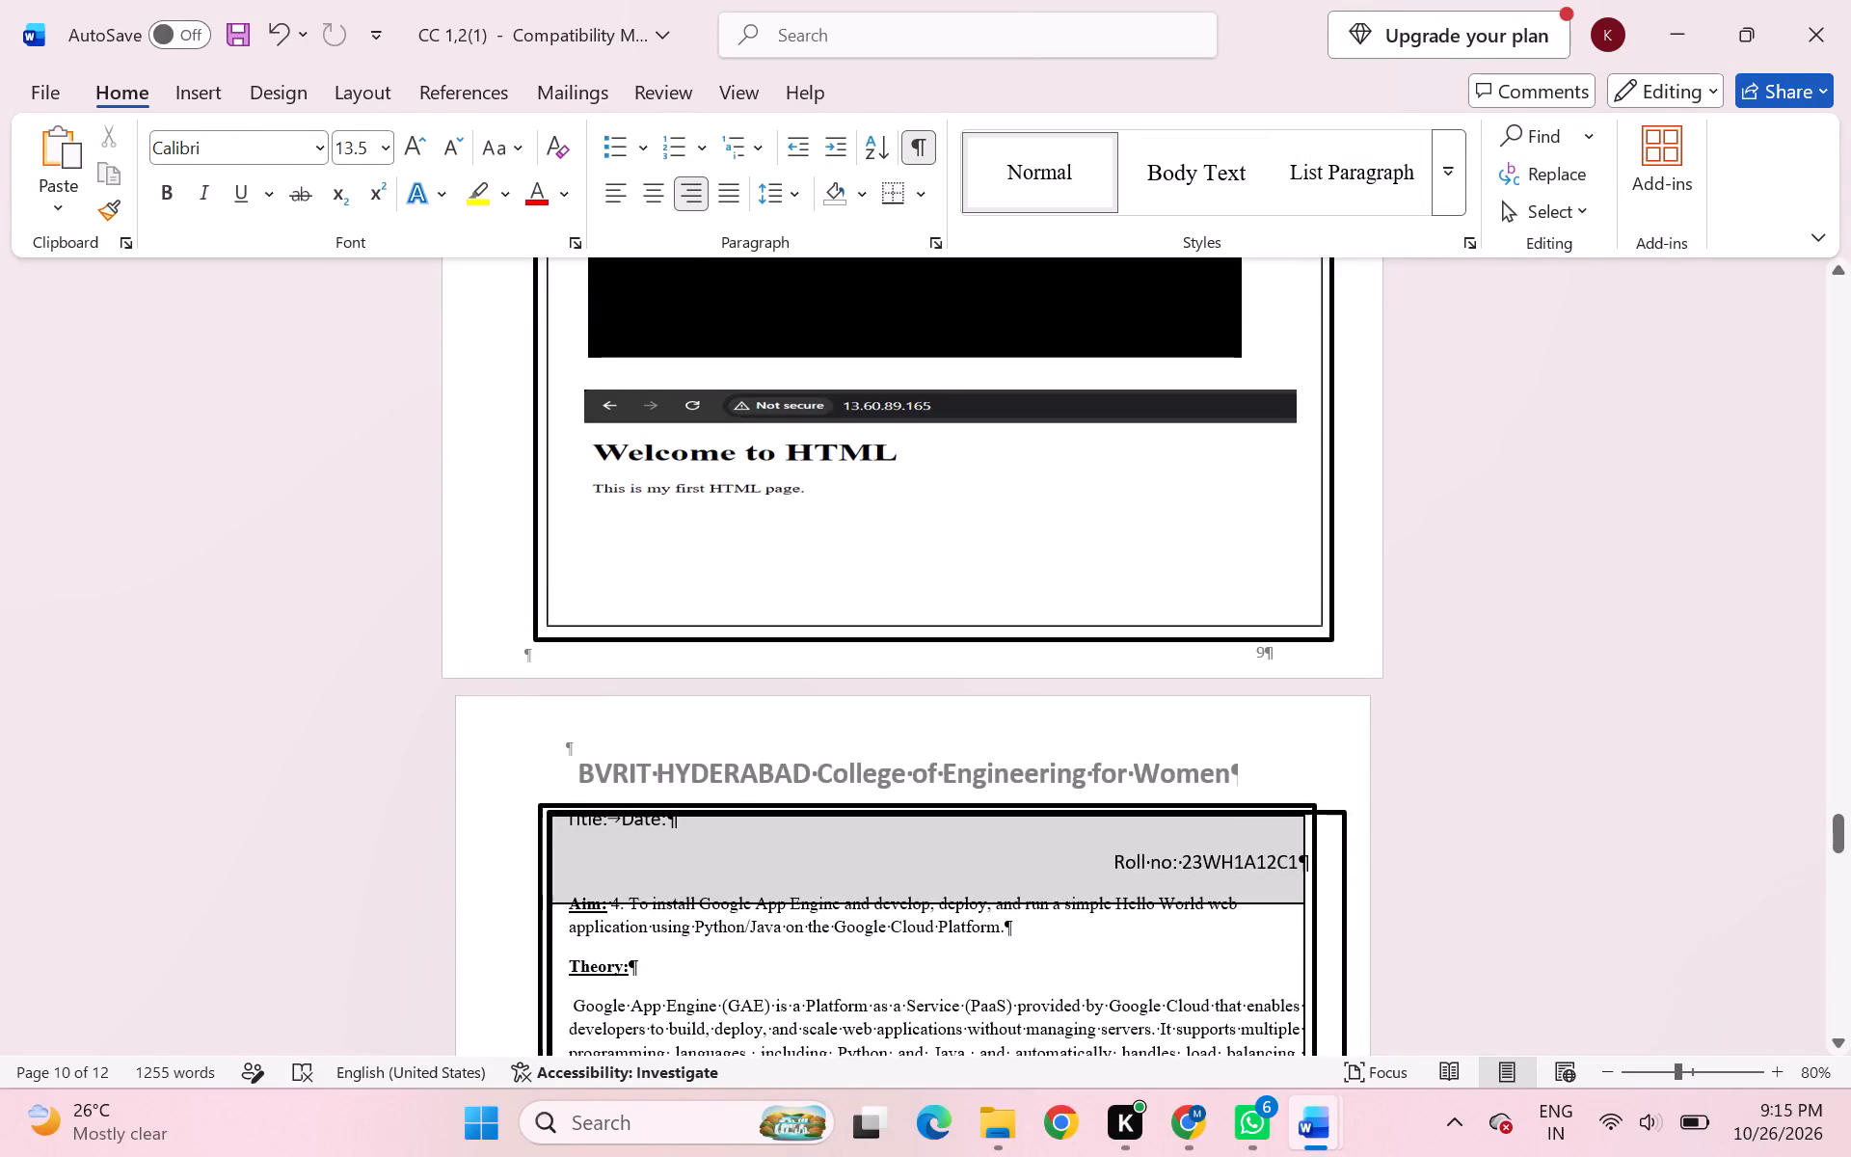
scroll(1227, 482, up, 5)
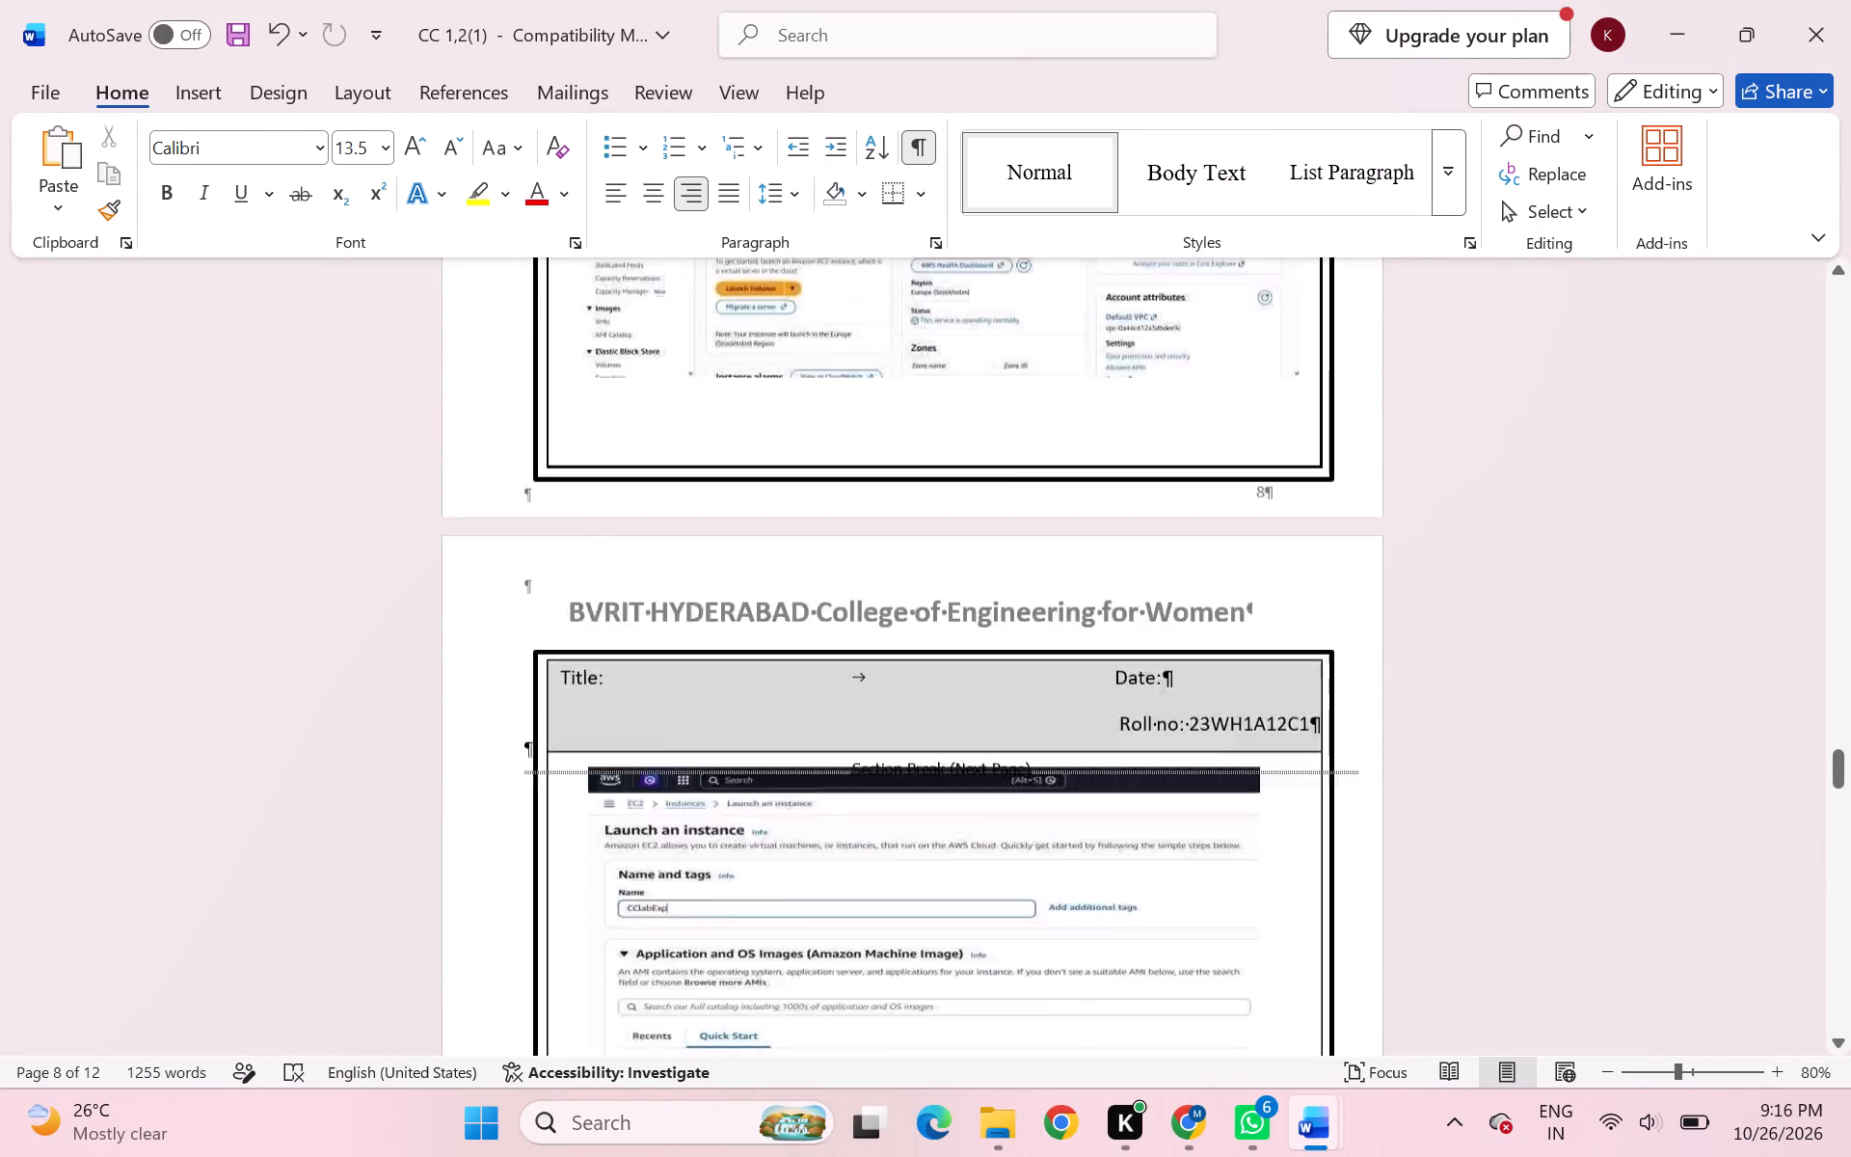
scroll(1227, 482, up, 4)
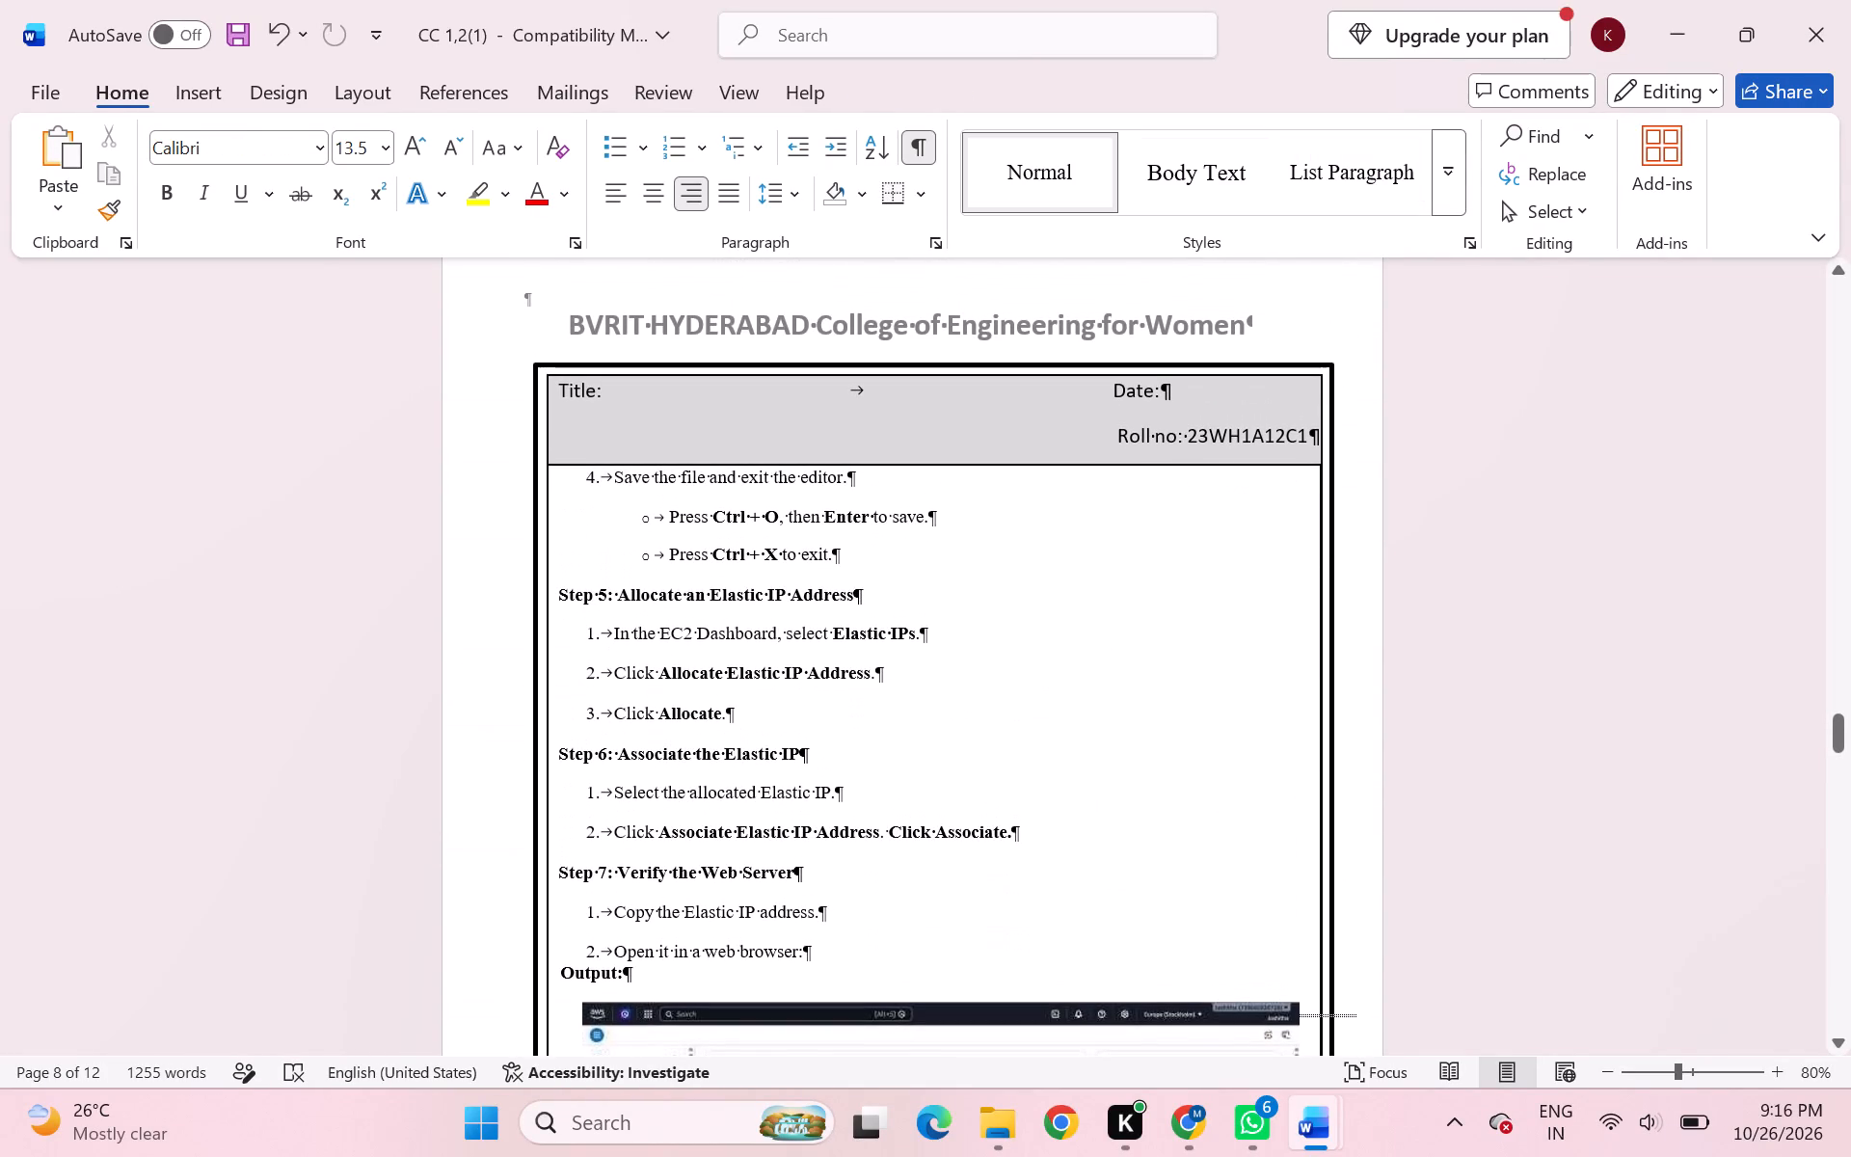
scroll(1227, 482, down, 3)
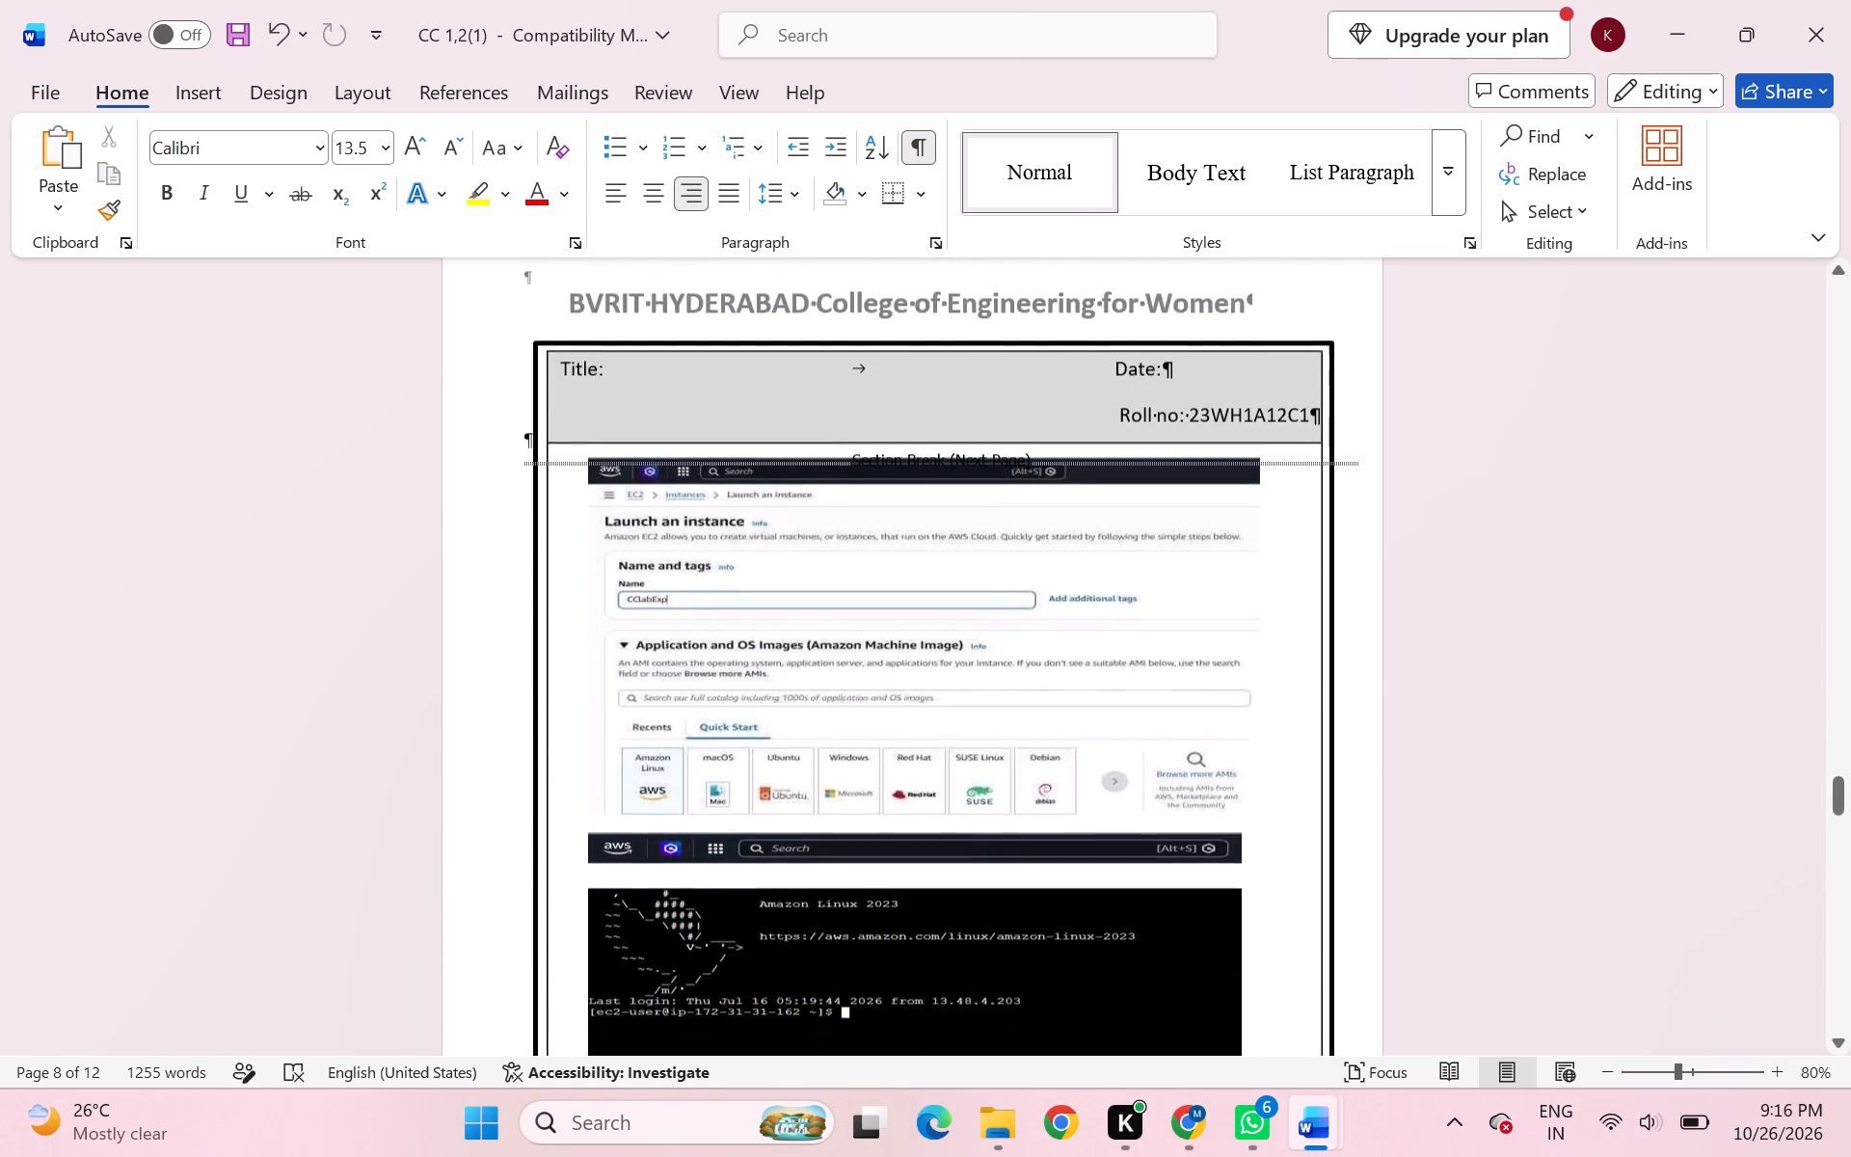
scroll(1227, 482, down, 5)
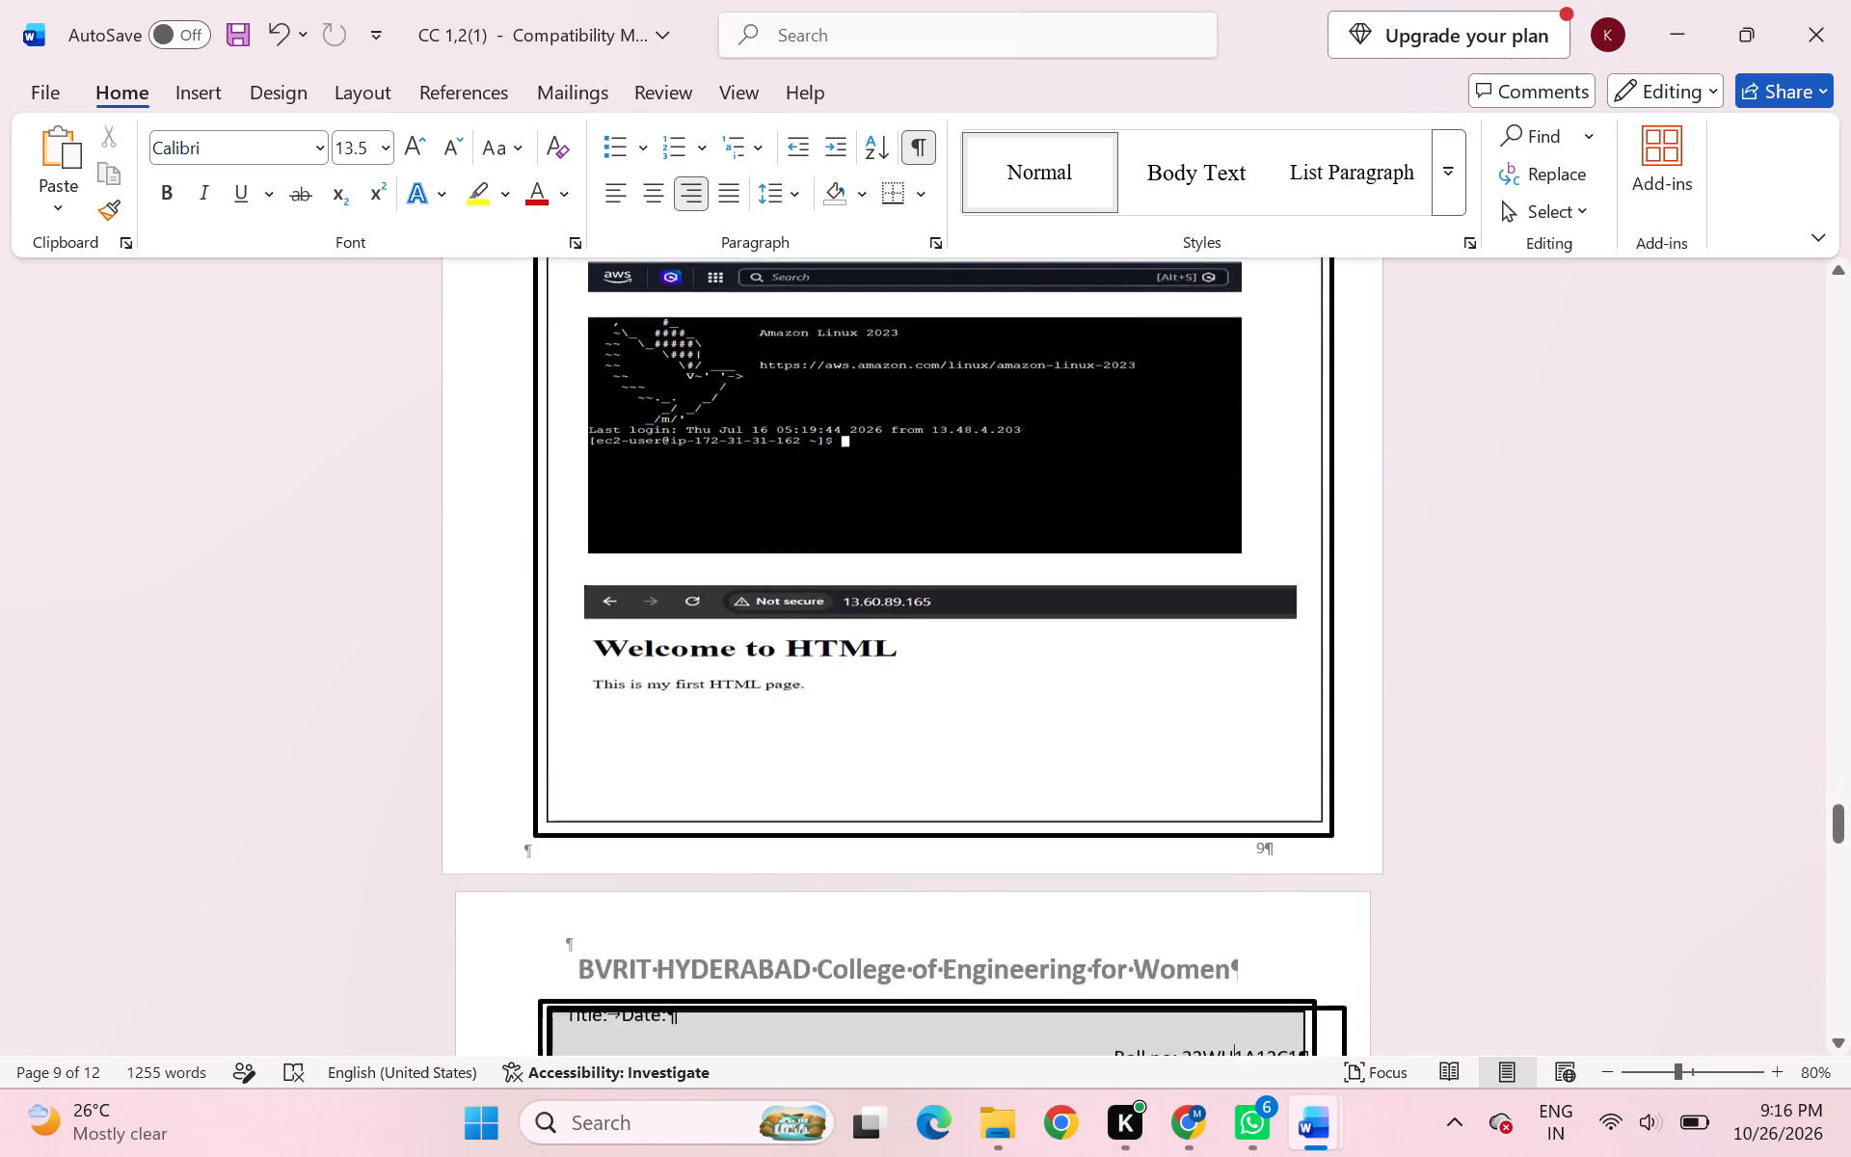
scroll(1227, 482, down, 2)
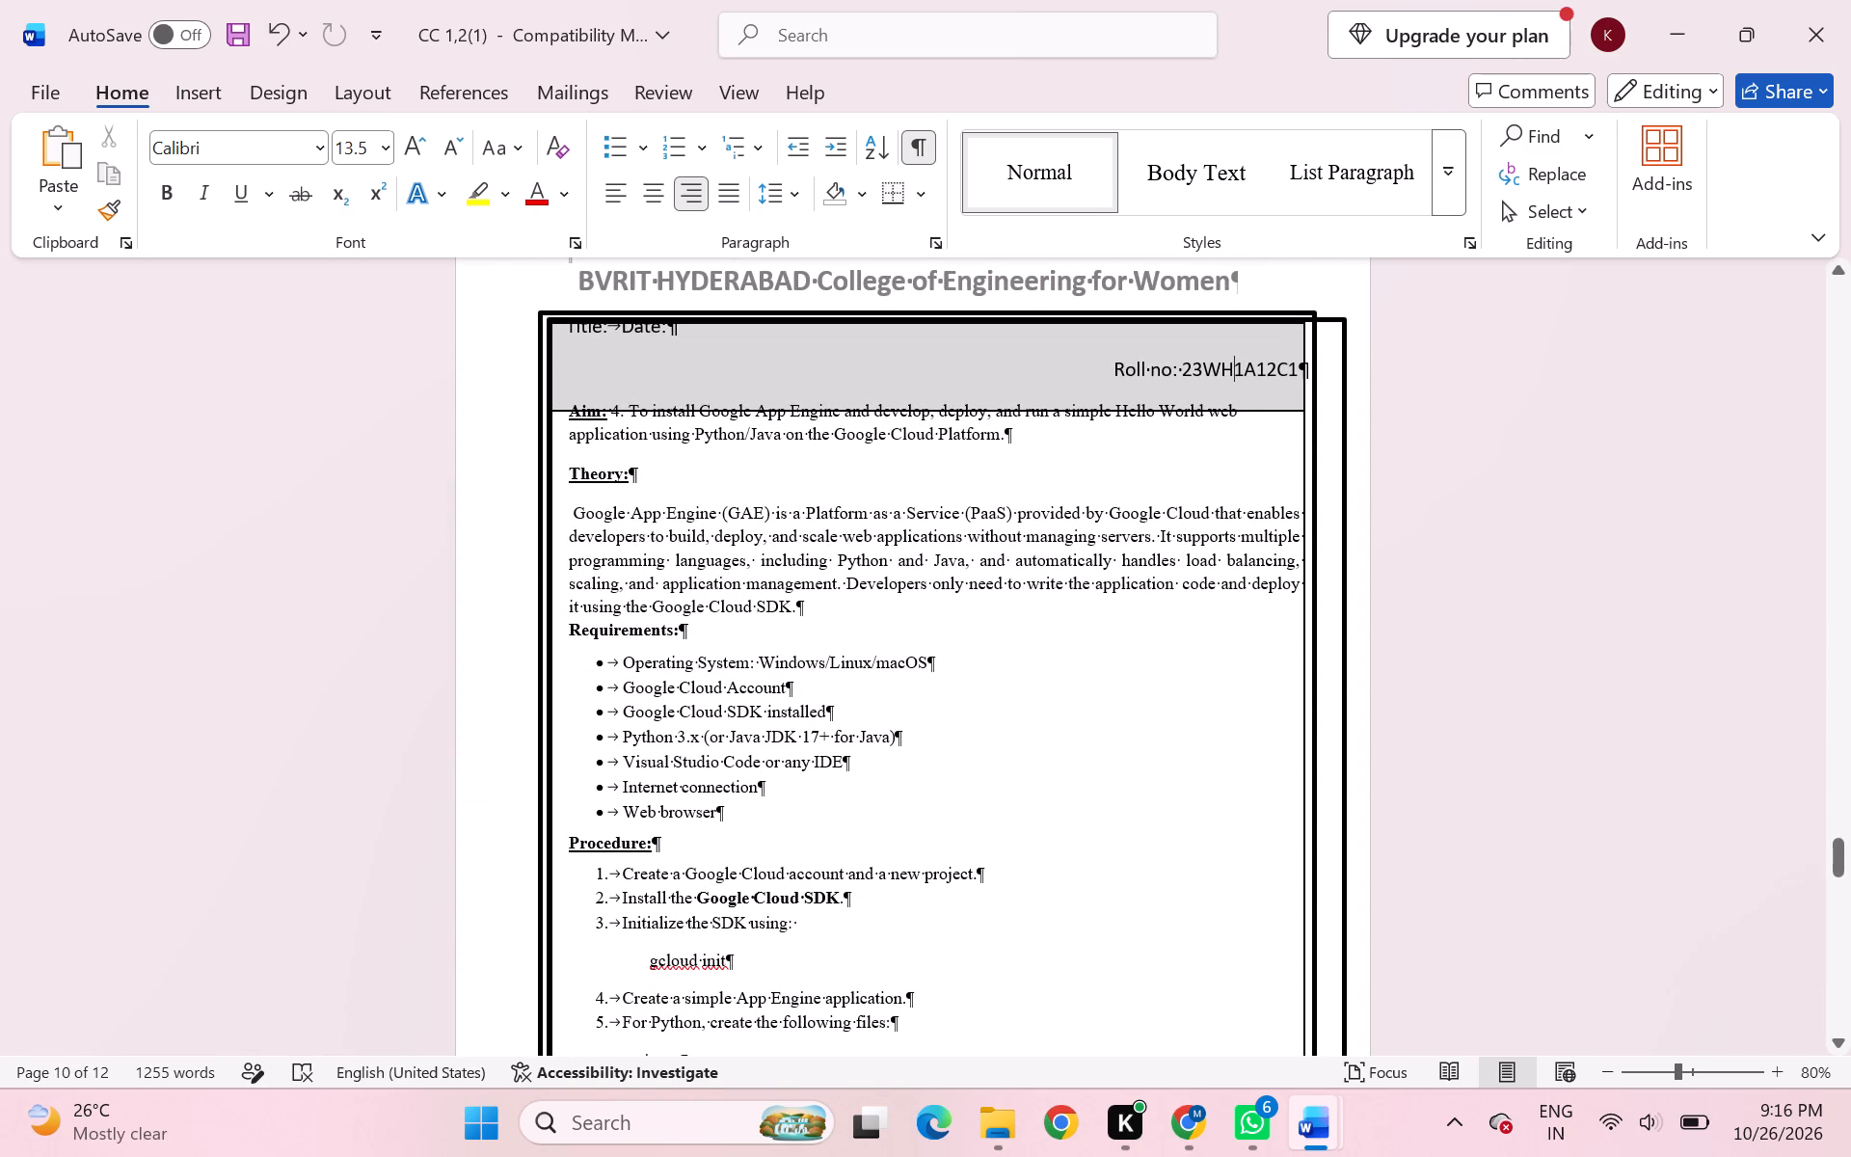
Move the shaded-header frame on page 10 slightly right and up so it encloses the Title/Date block and the Aim text.
drag(1199, 463, 1218, 452)
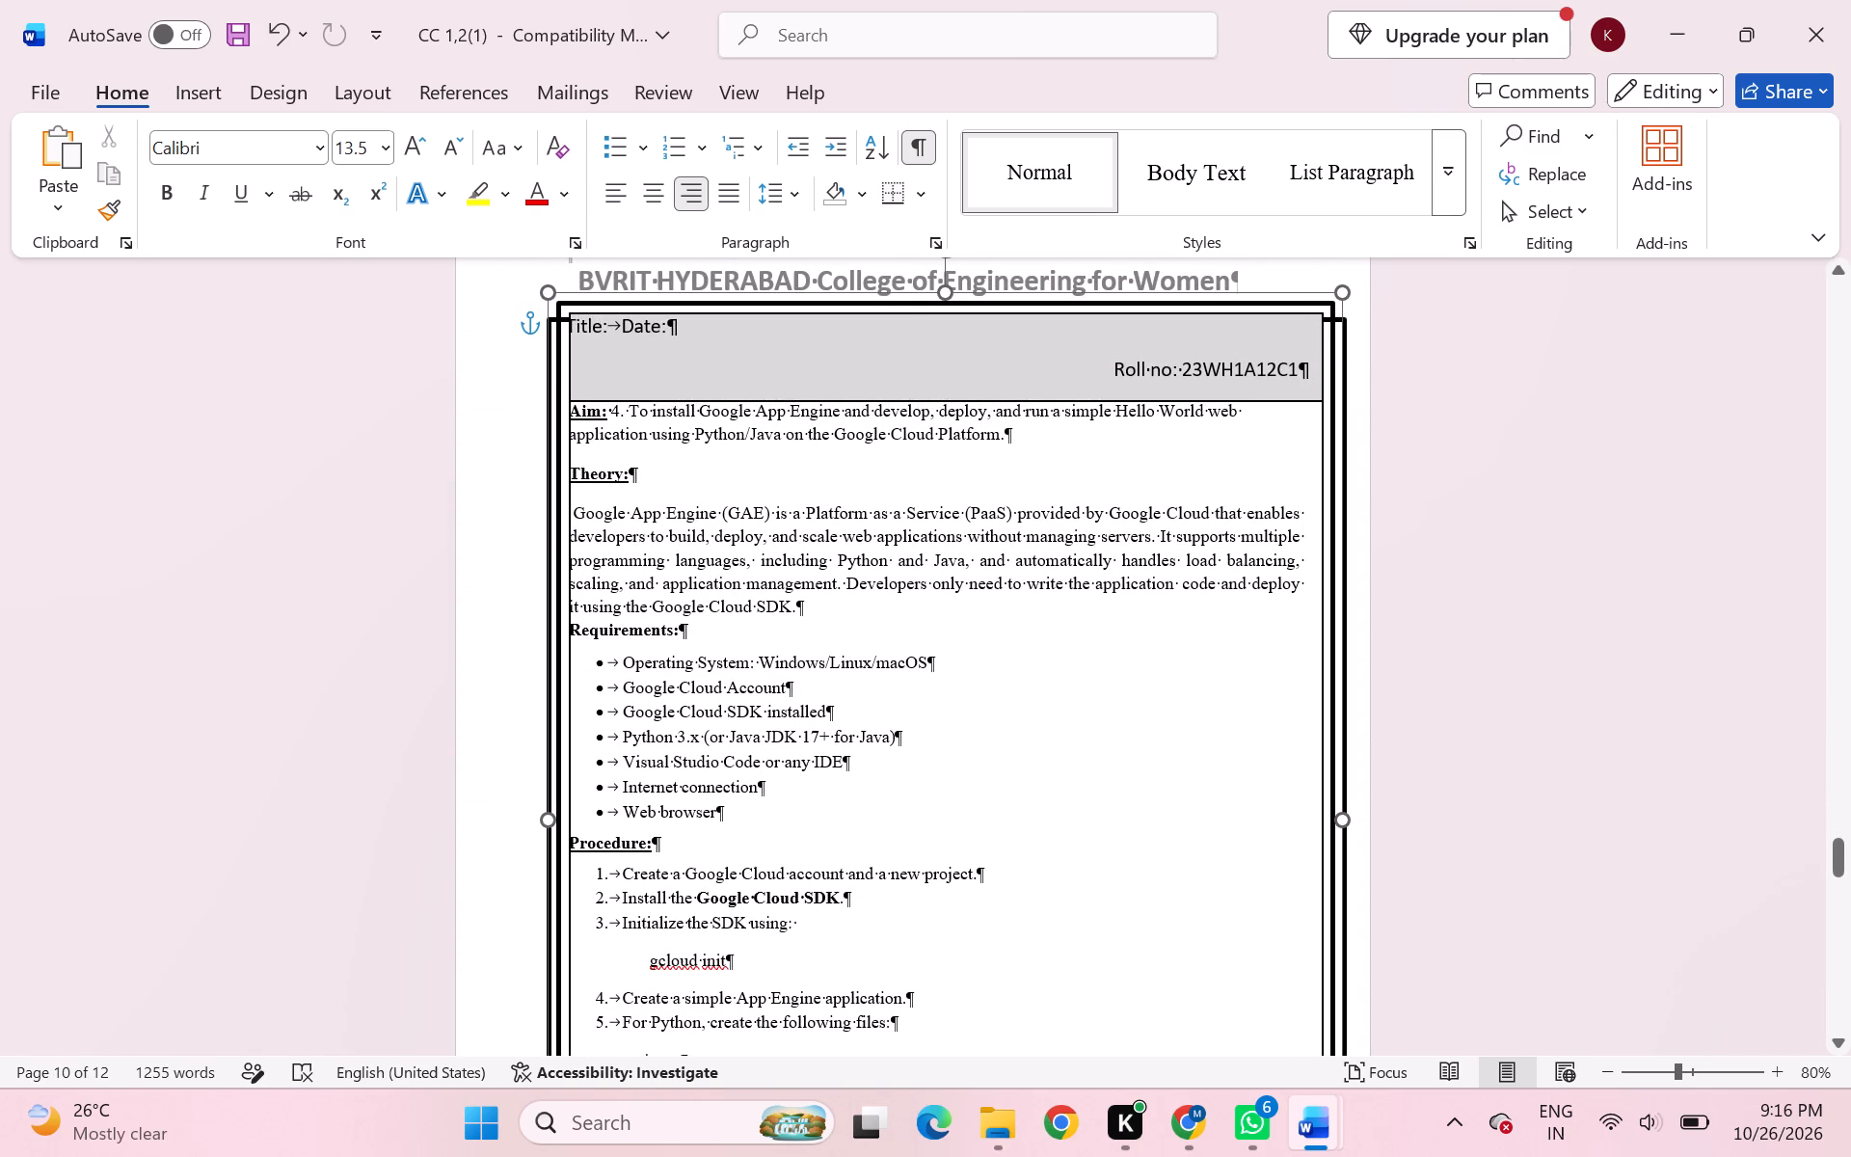
drag(1218, 452, 1197, 456)
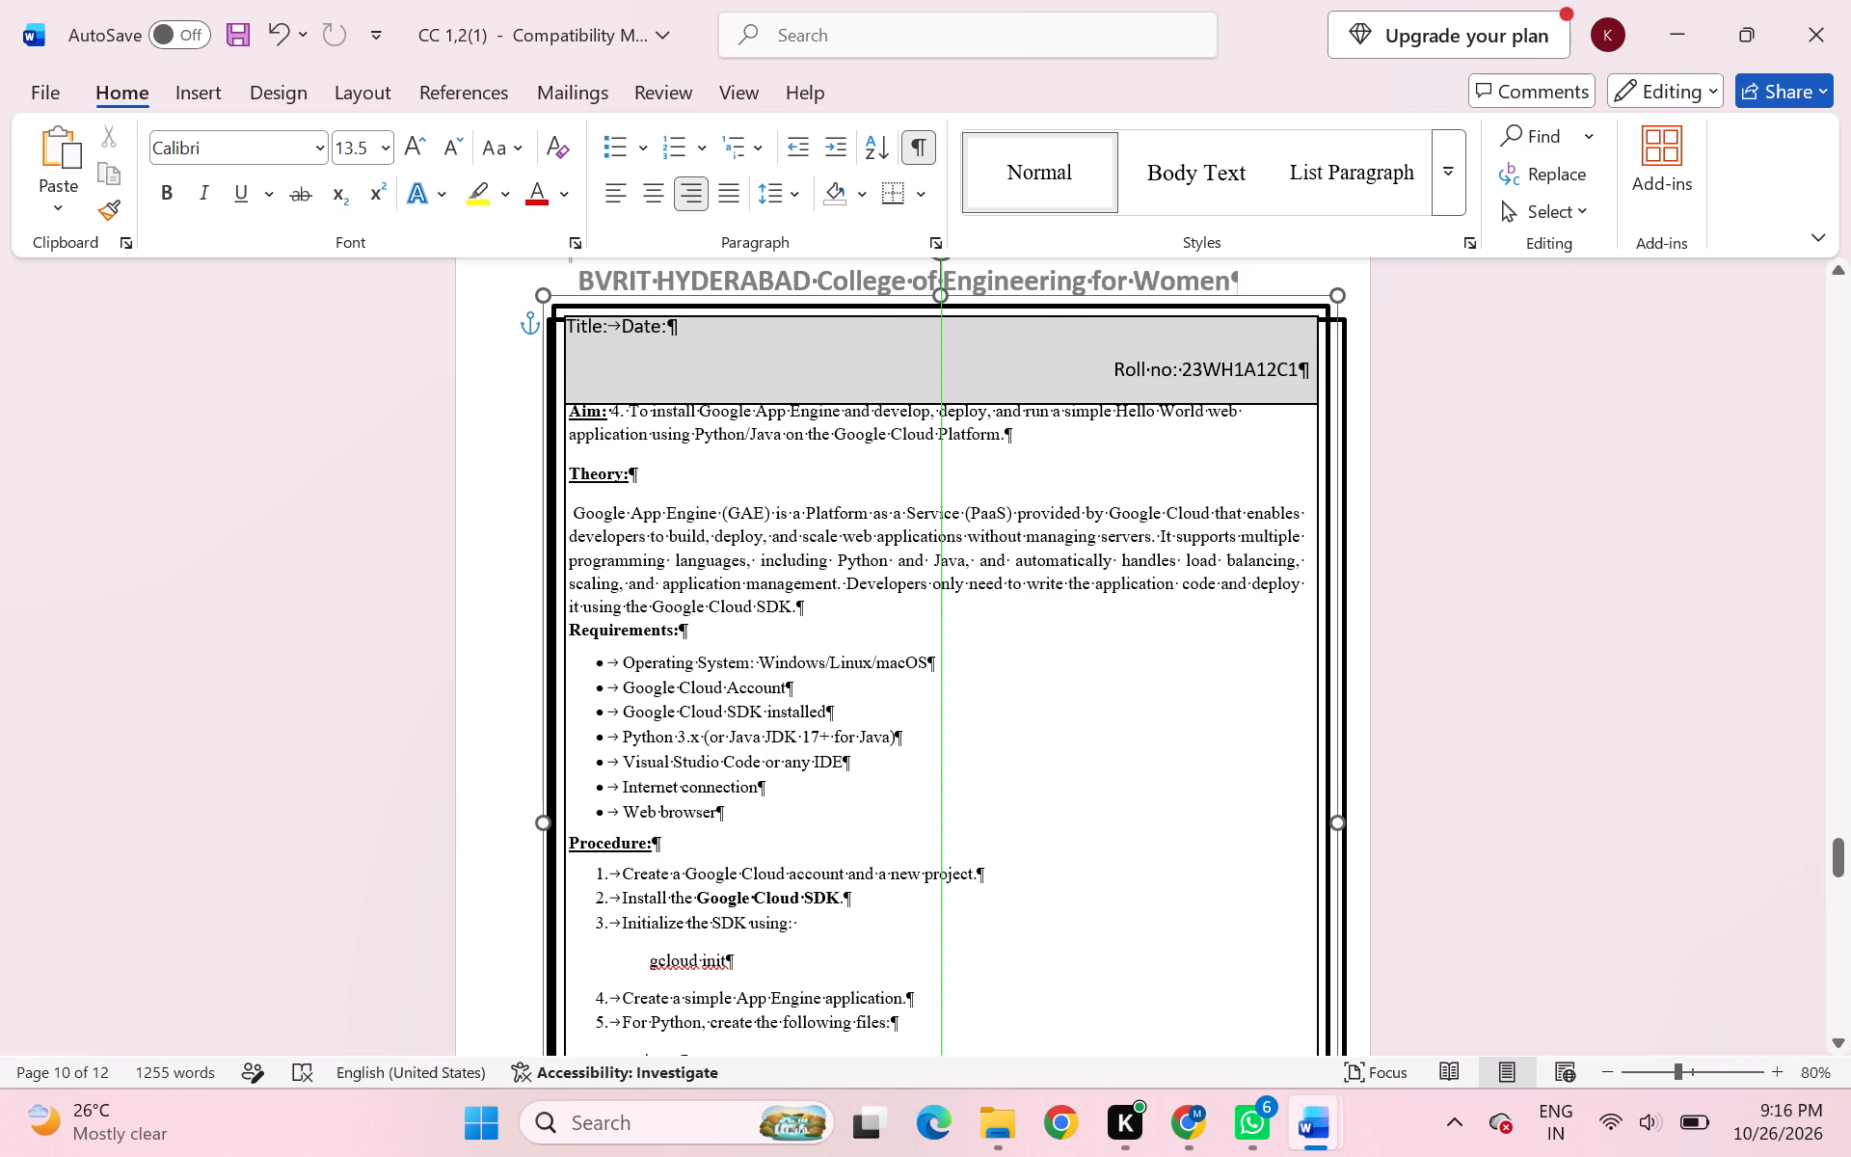
drag(1197, 456, 1197, 451)
click(1609, 473)
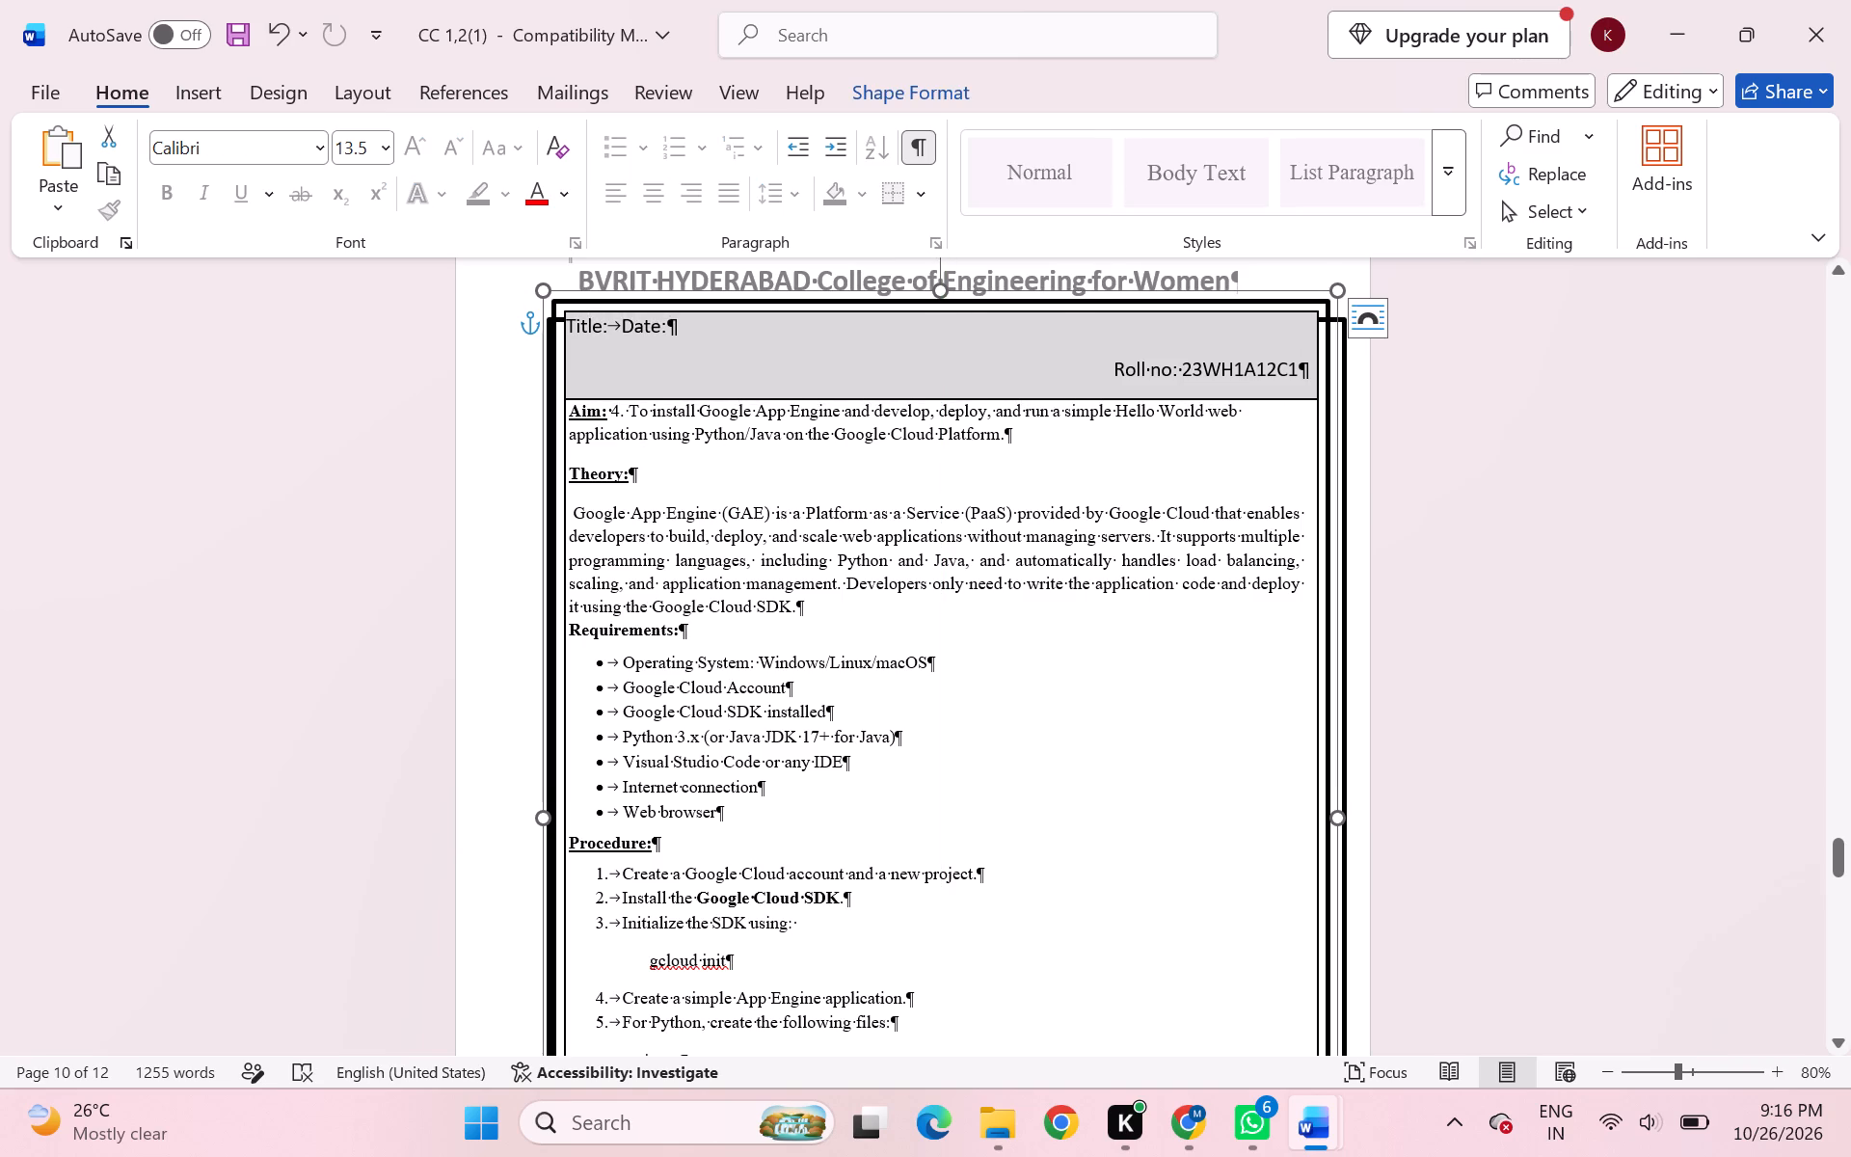
Delete the duplicate border frame lying behind the repositioned frame on page 10.
scroll(1609, 473, up, 7)
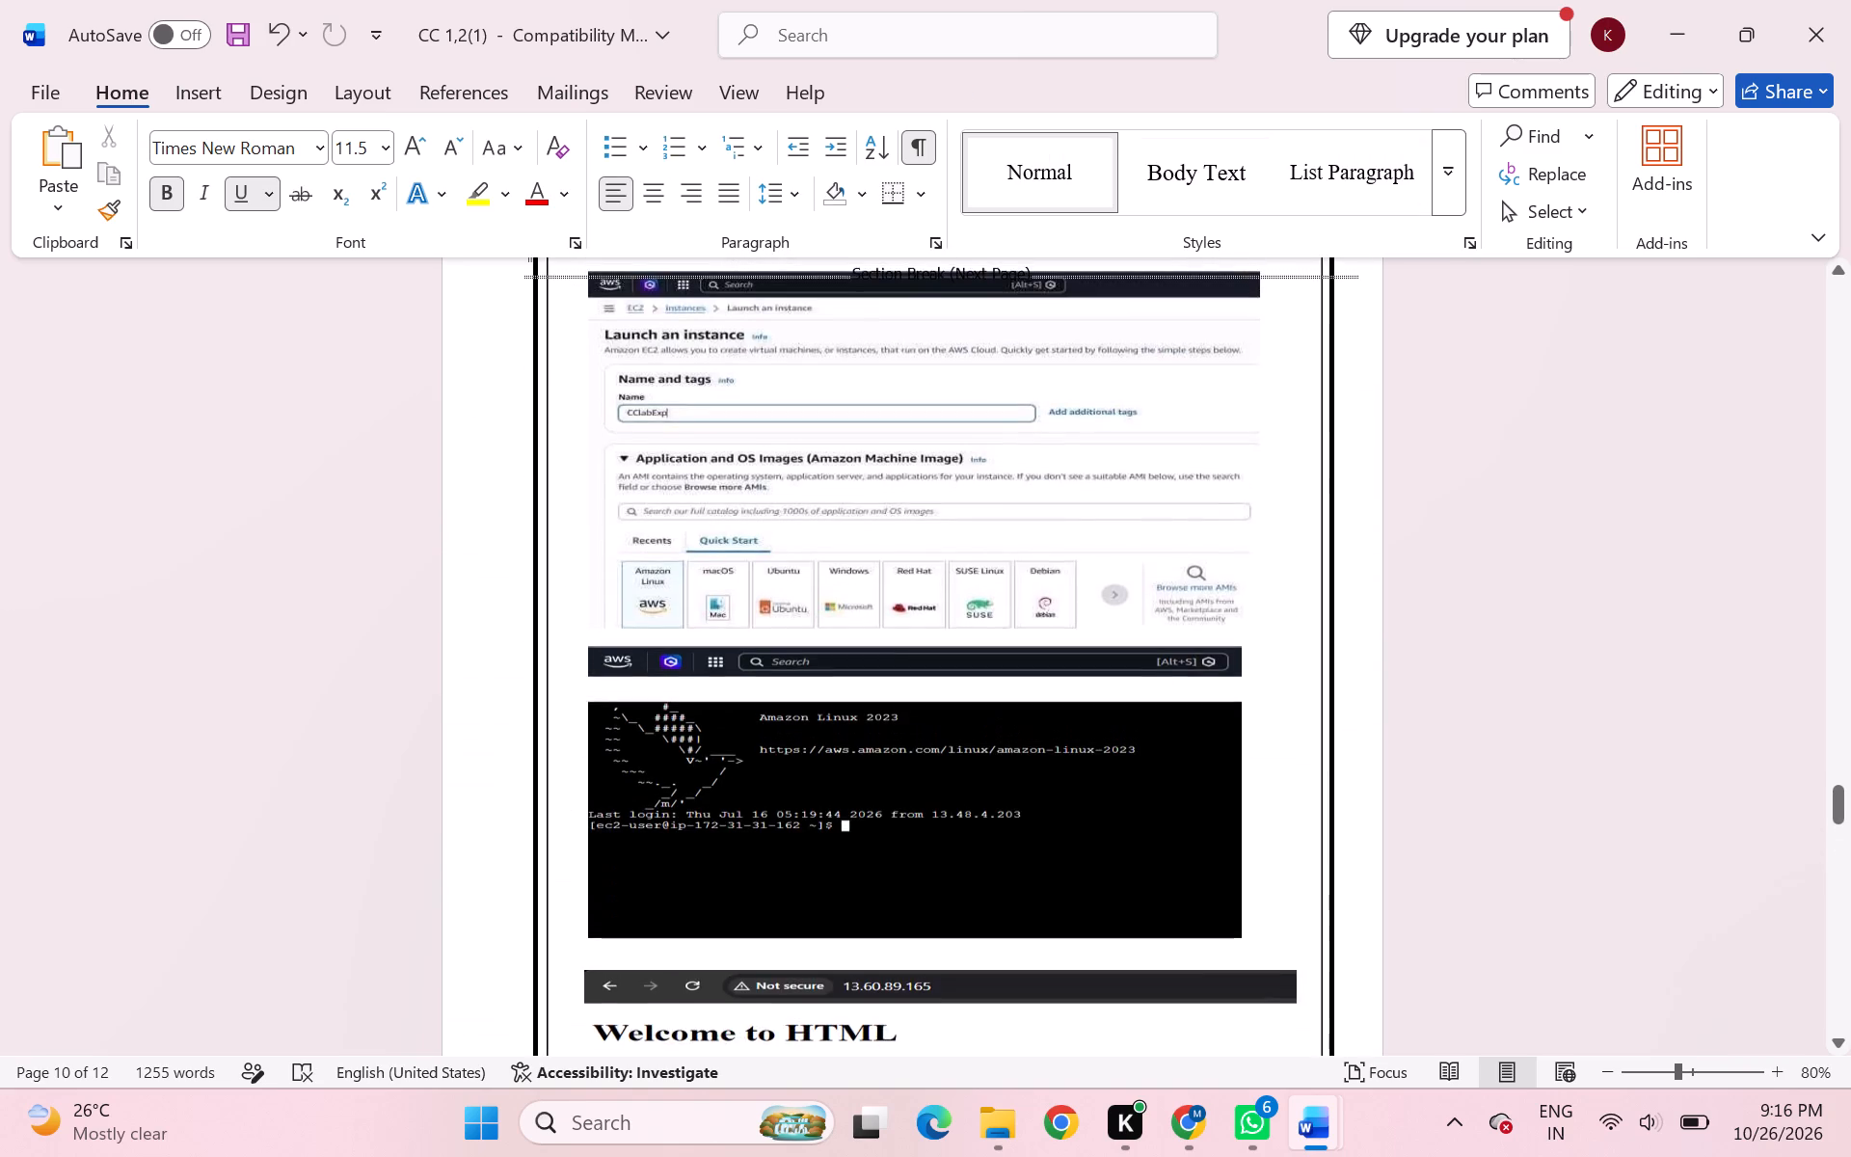
scroll(1609, 473, up, 2)
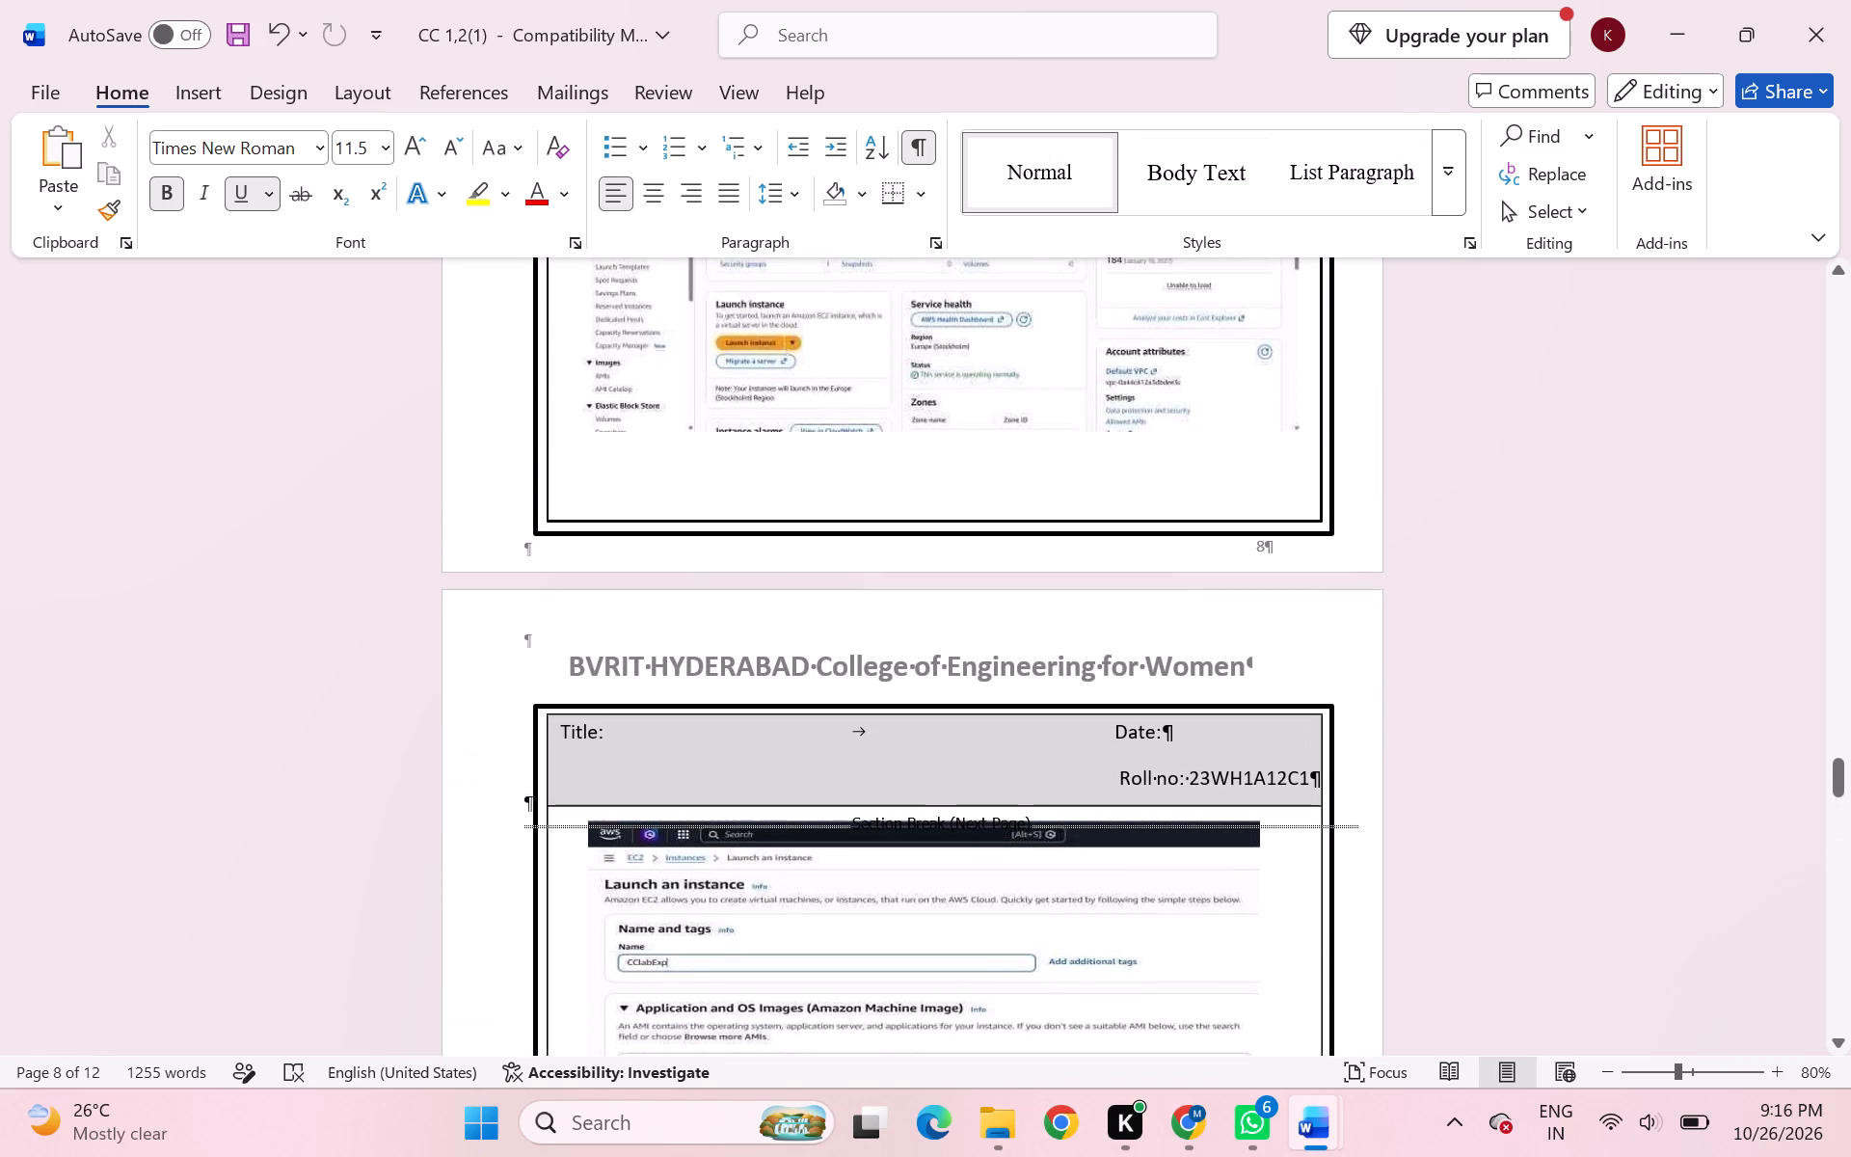
scroll(1609, 473, down, 4)
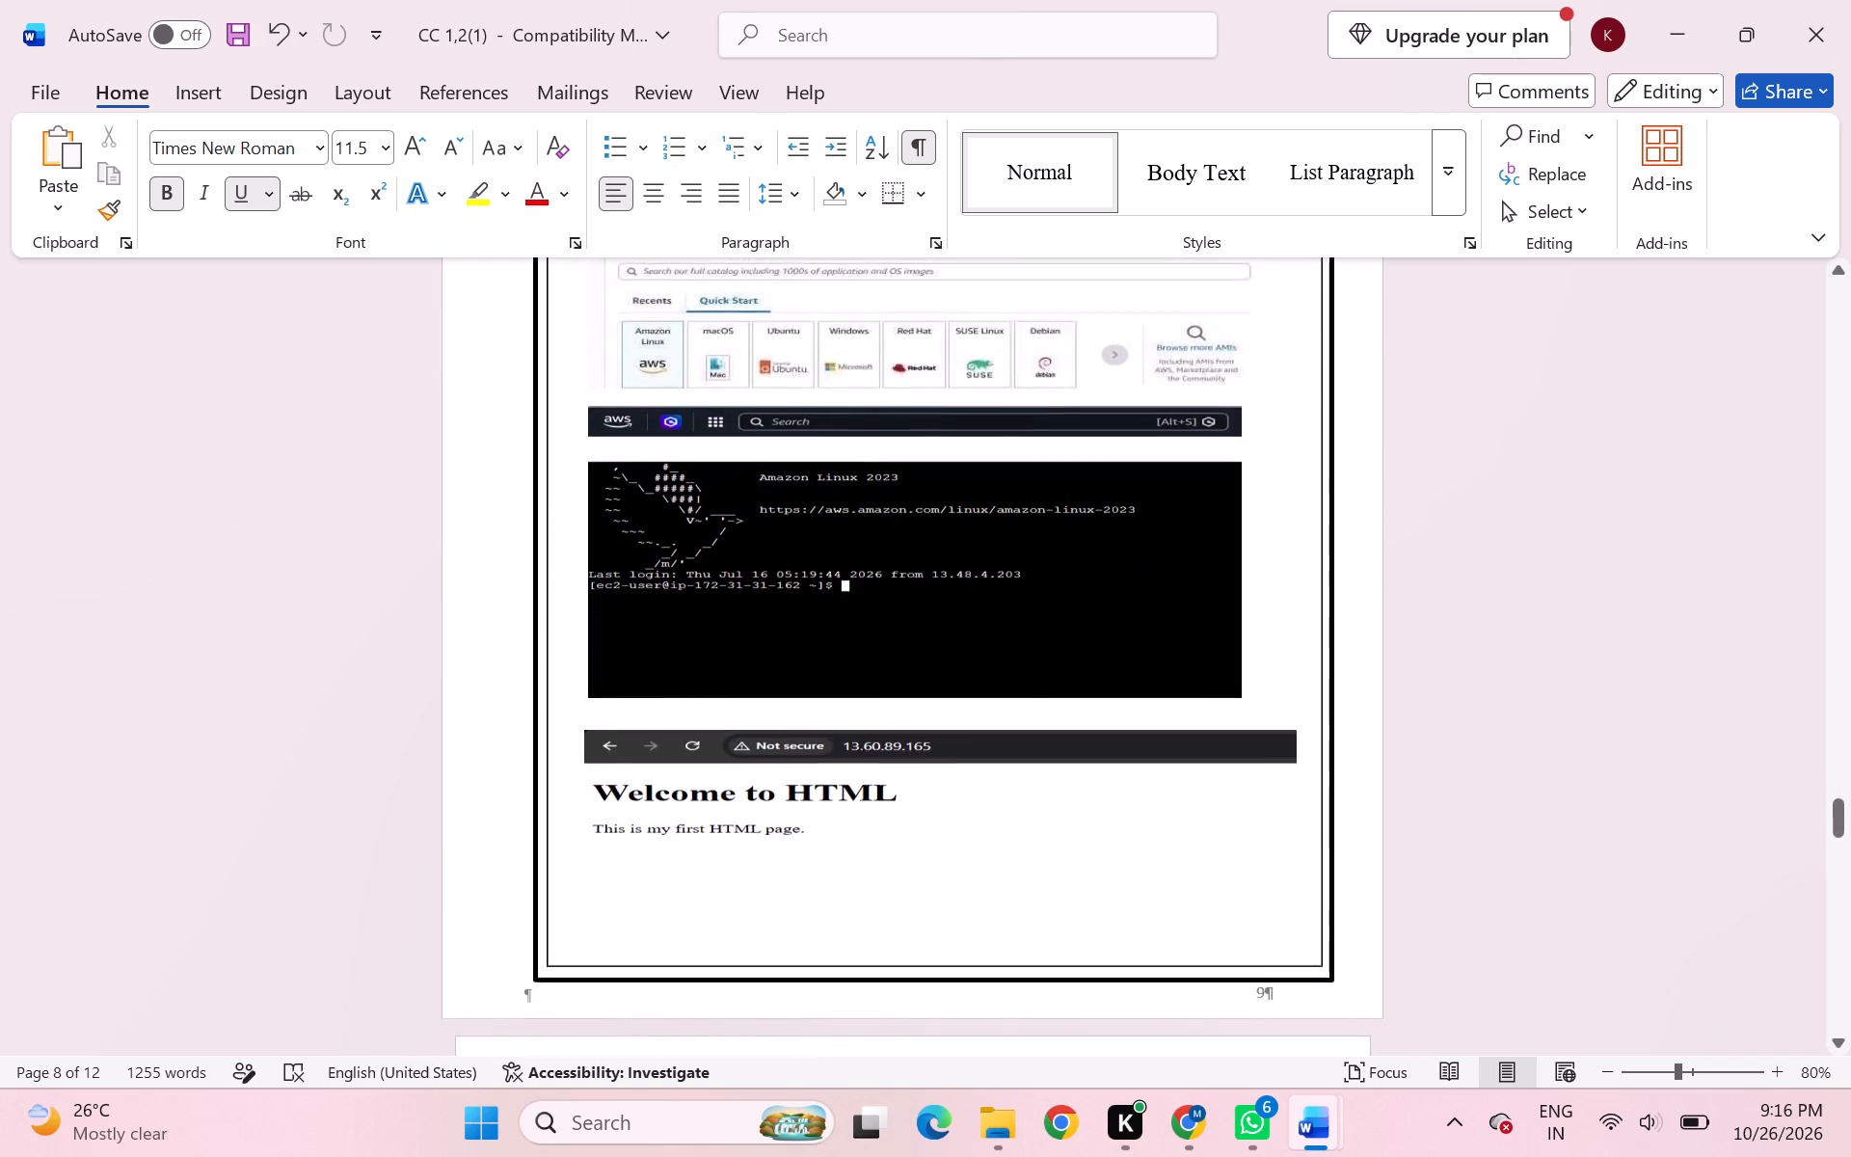
scroll(1609, 473, down, 4)
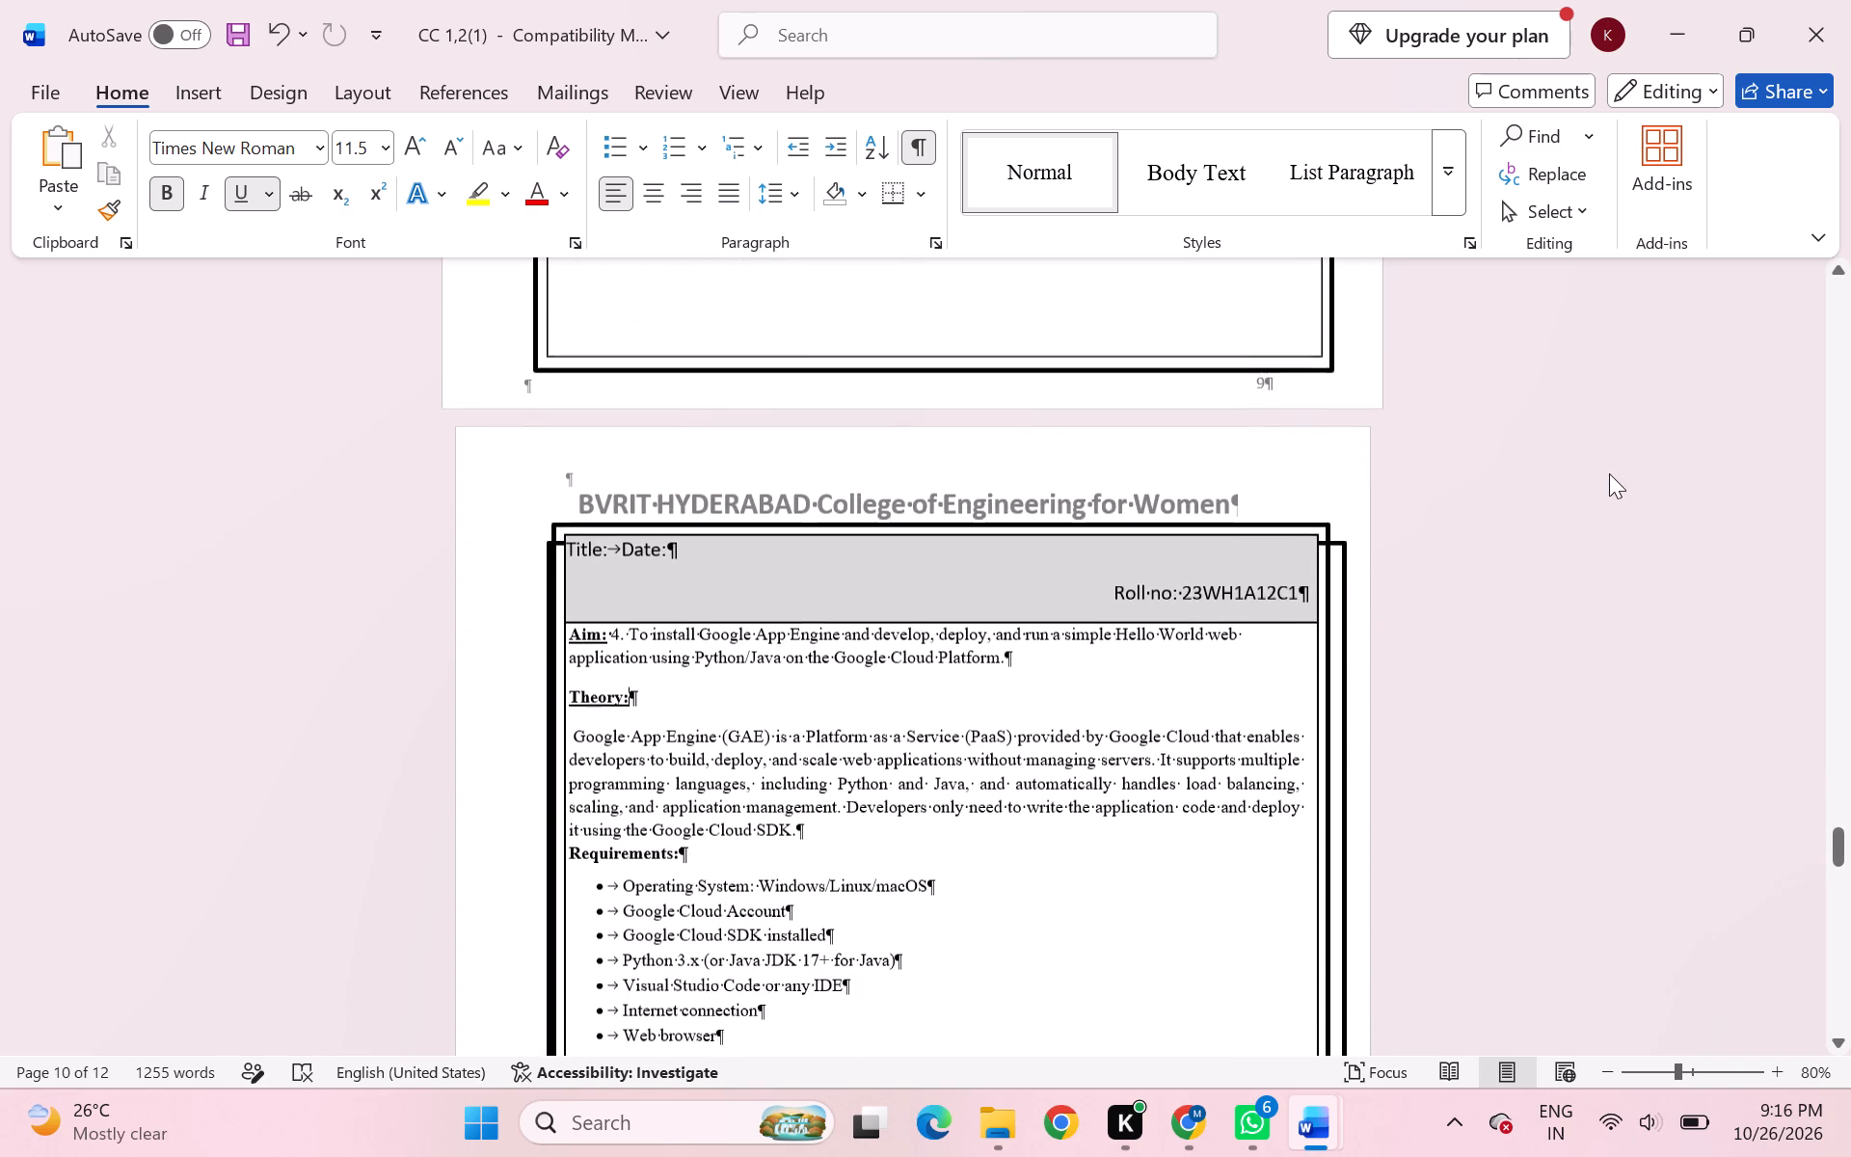
scroll(1609, 473, down, 1)
click(1340, 478)
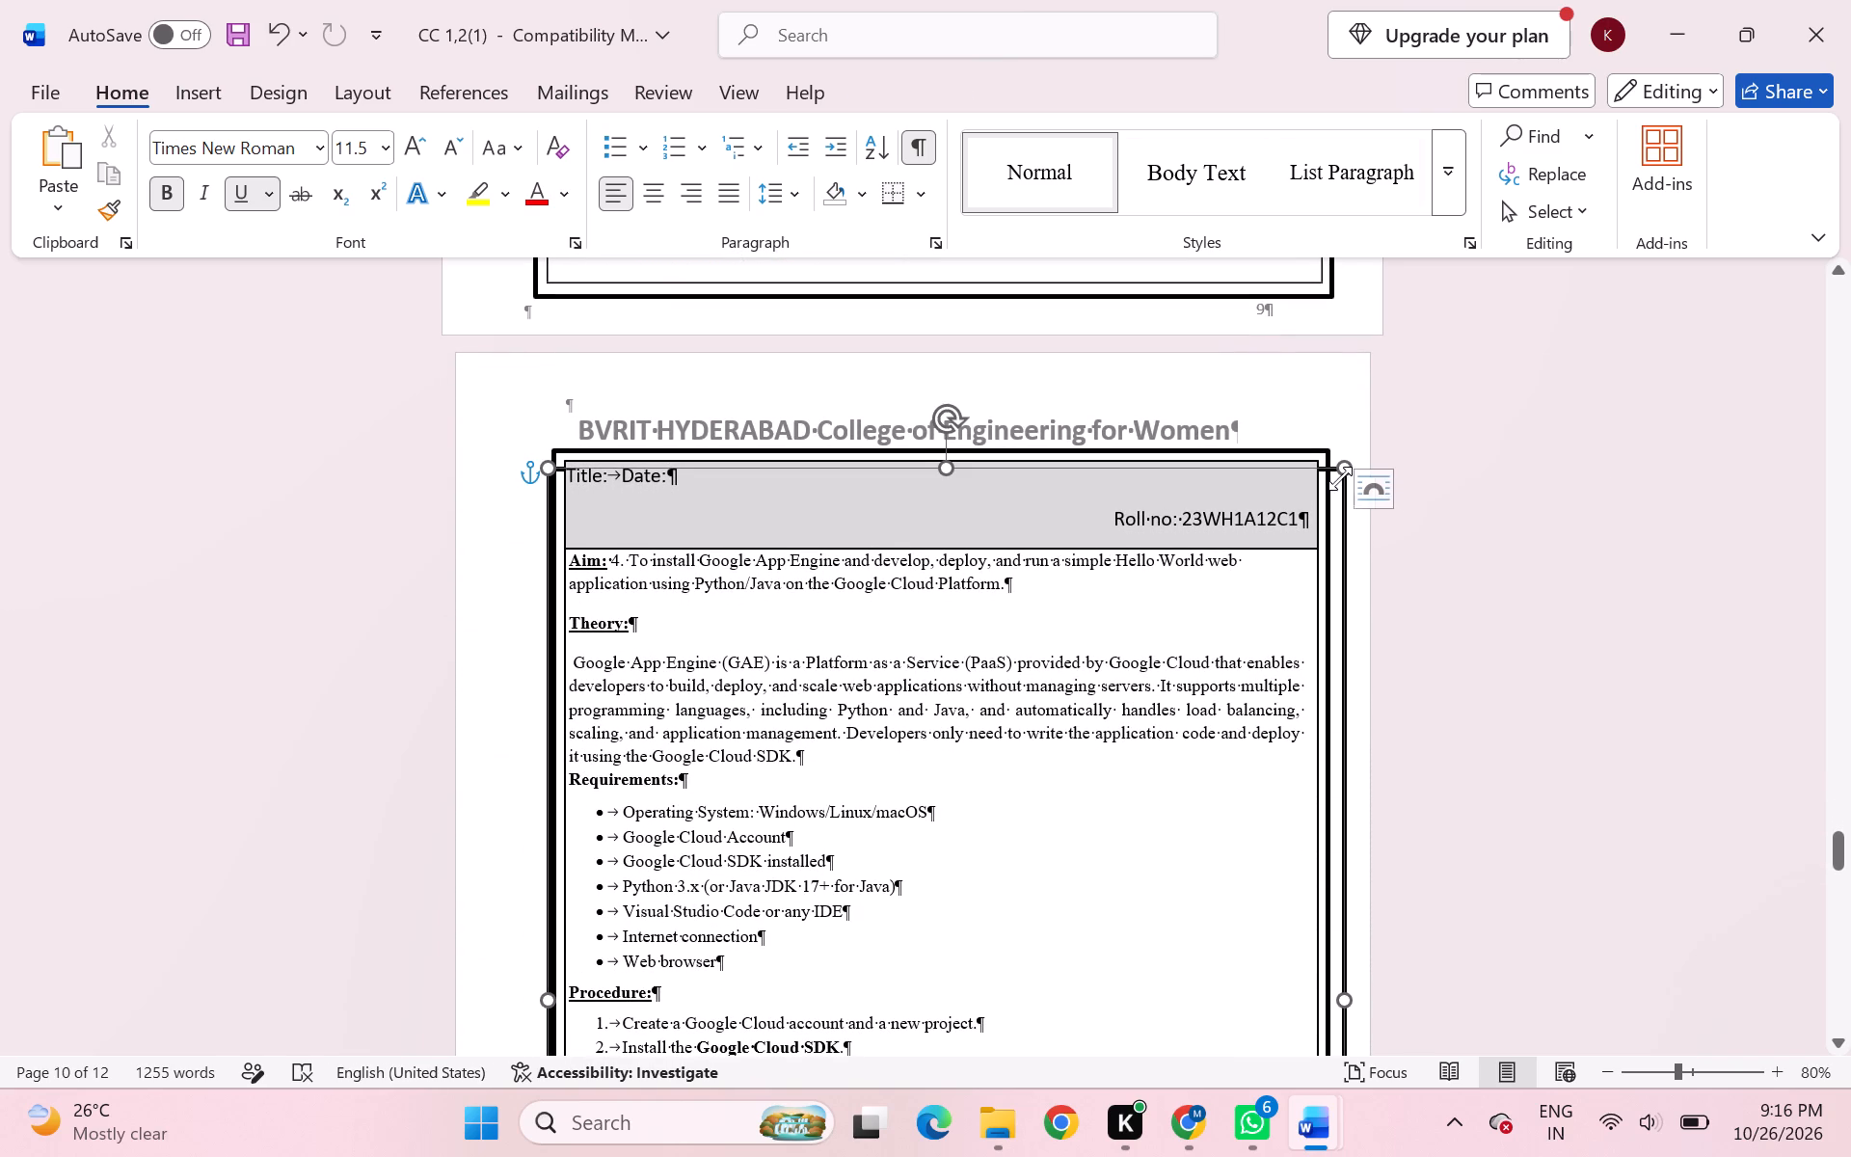
key(BackSpace)
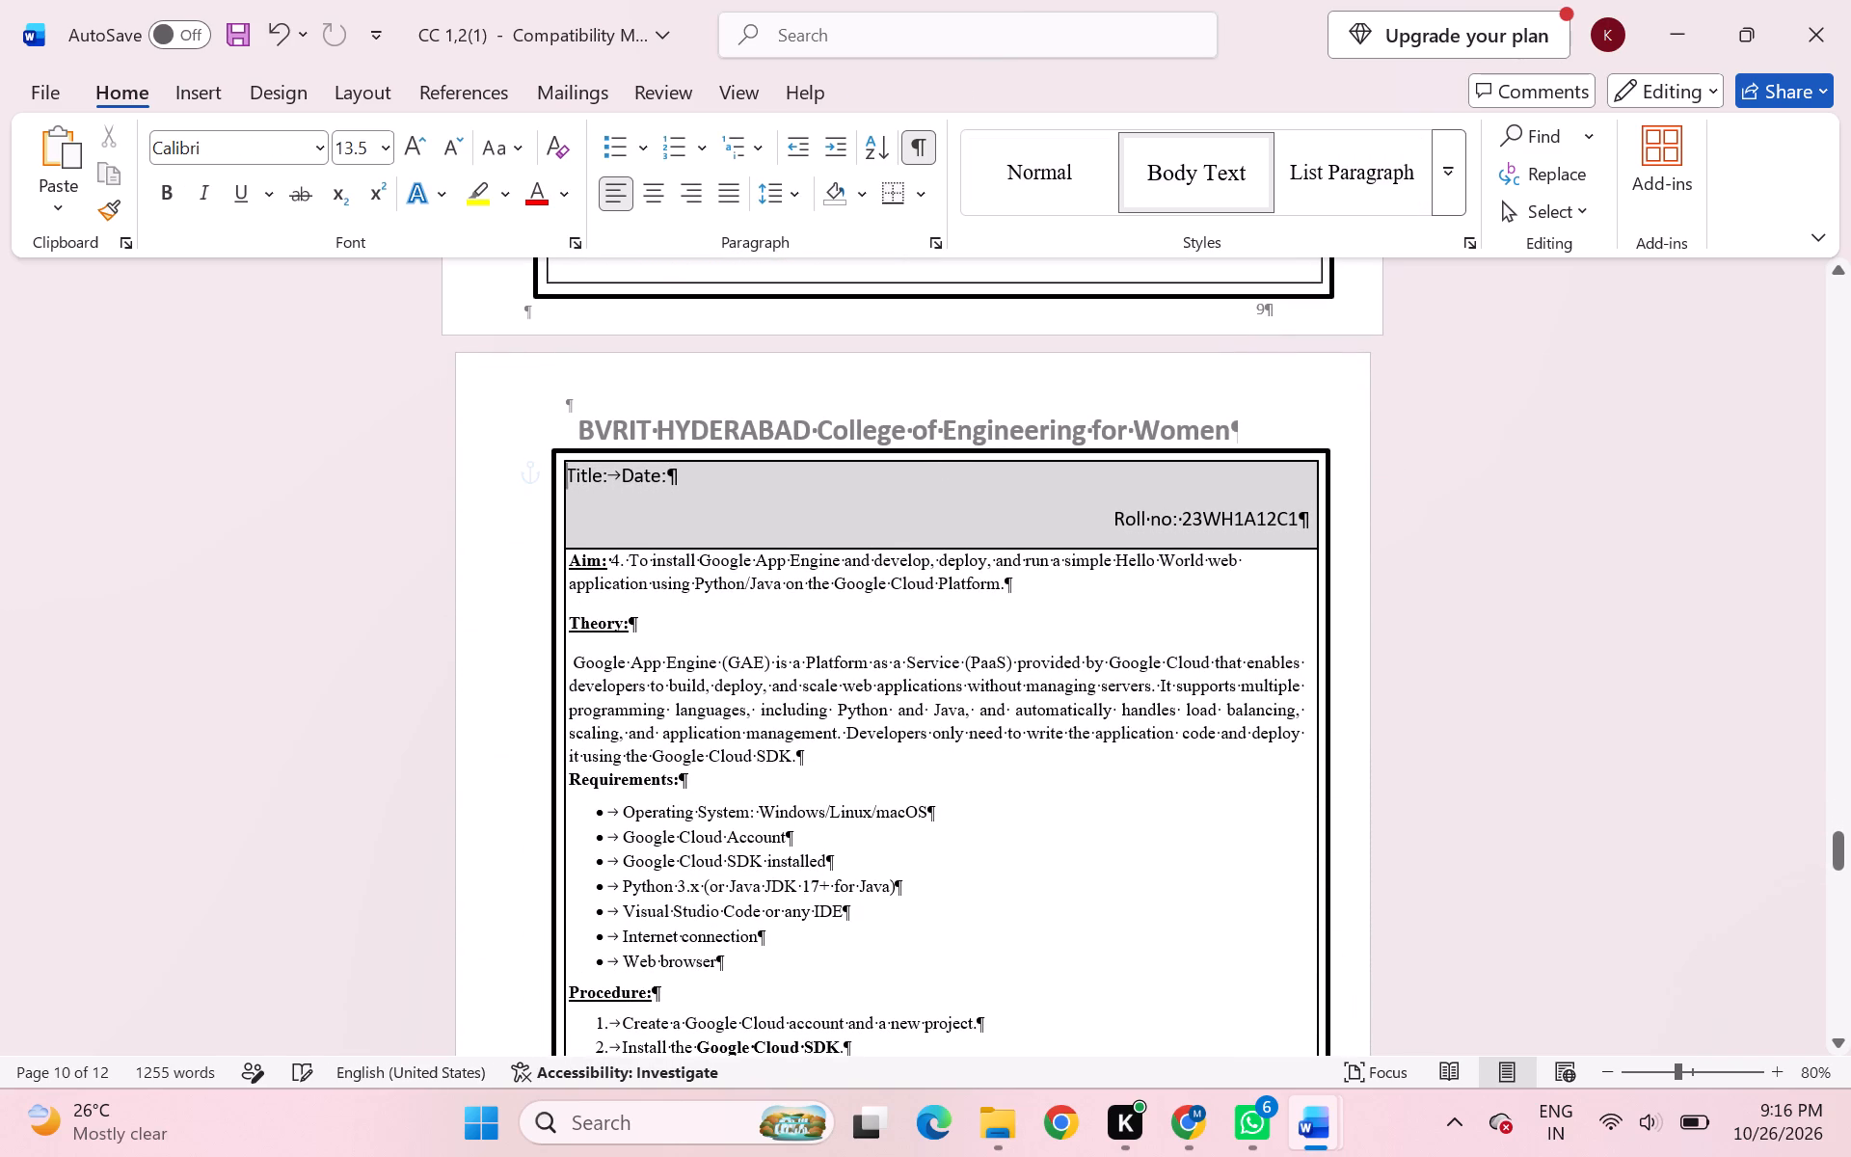
click(1615, 450)
Hide the paragraph marks and other formatting symbols in the document.
scroll(1615, 450, up, 3)
click(909, 150)
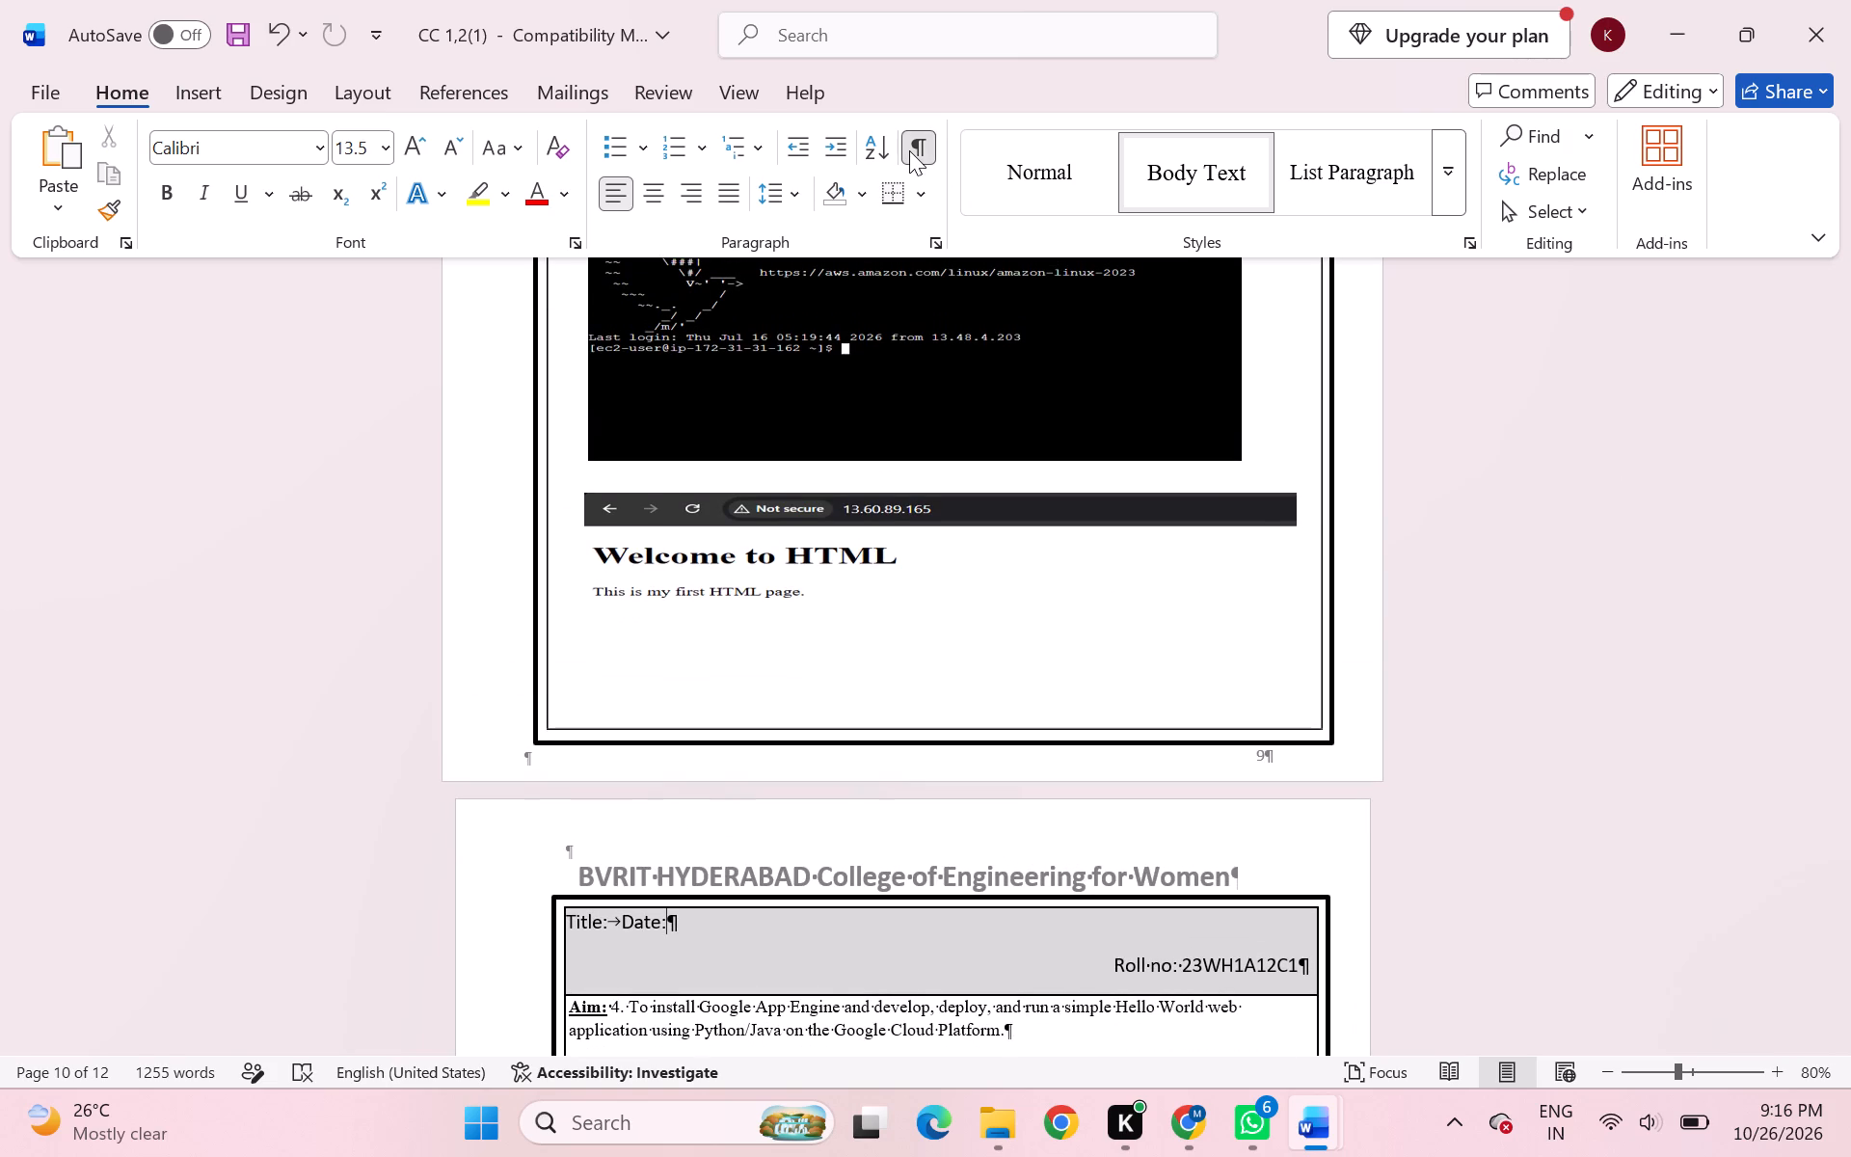
Compare the header block and frame layout of page 9 with those of page 10.
scroll(1628, 501, up, 1)
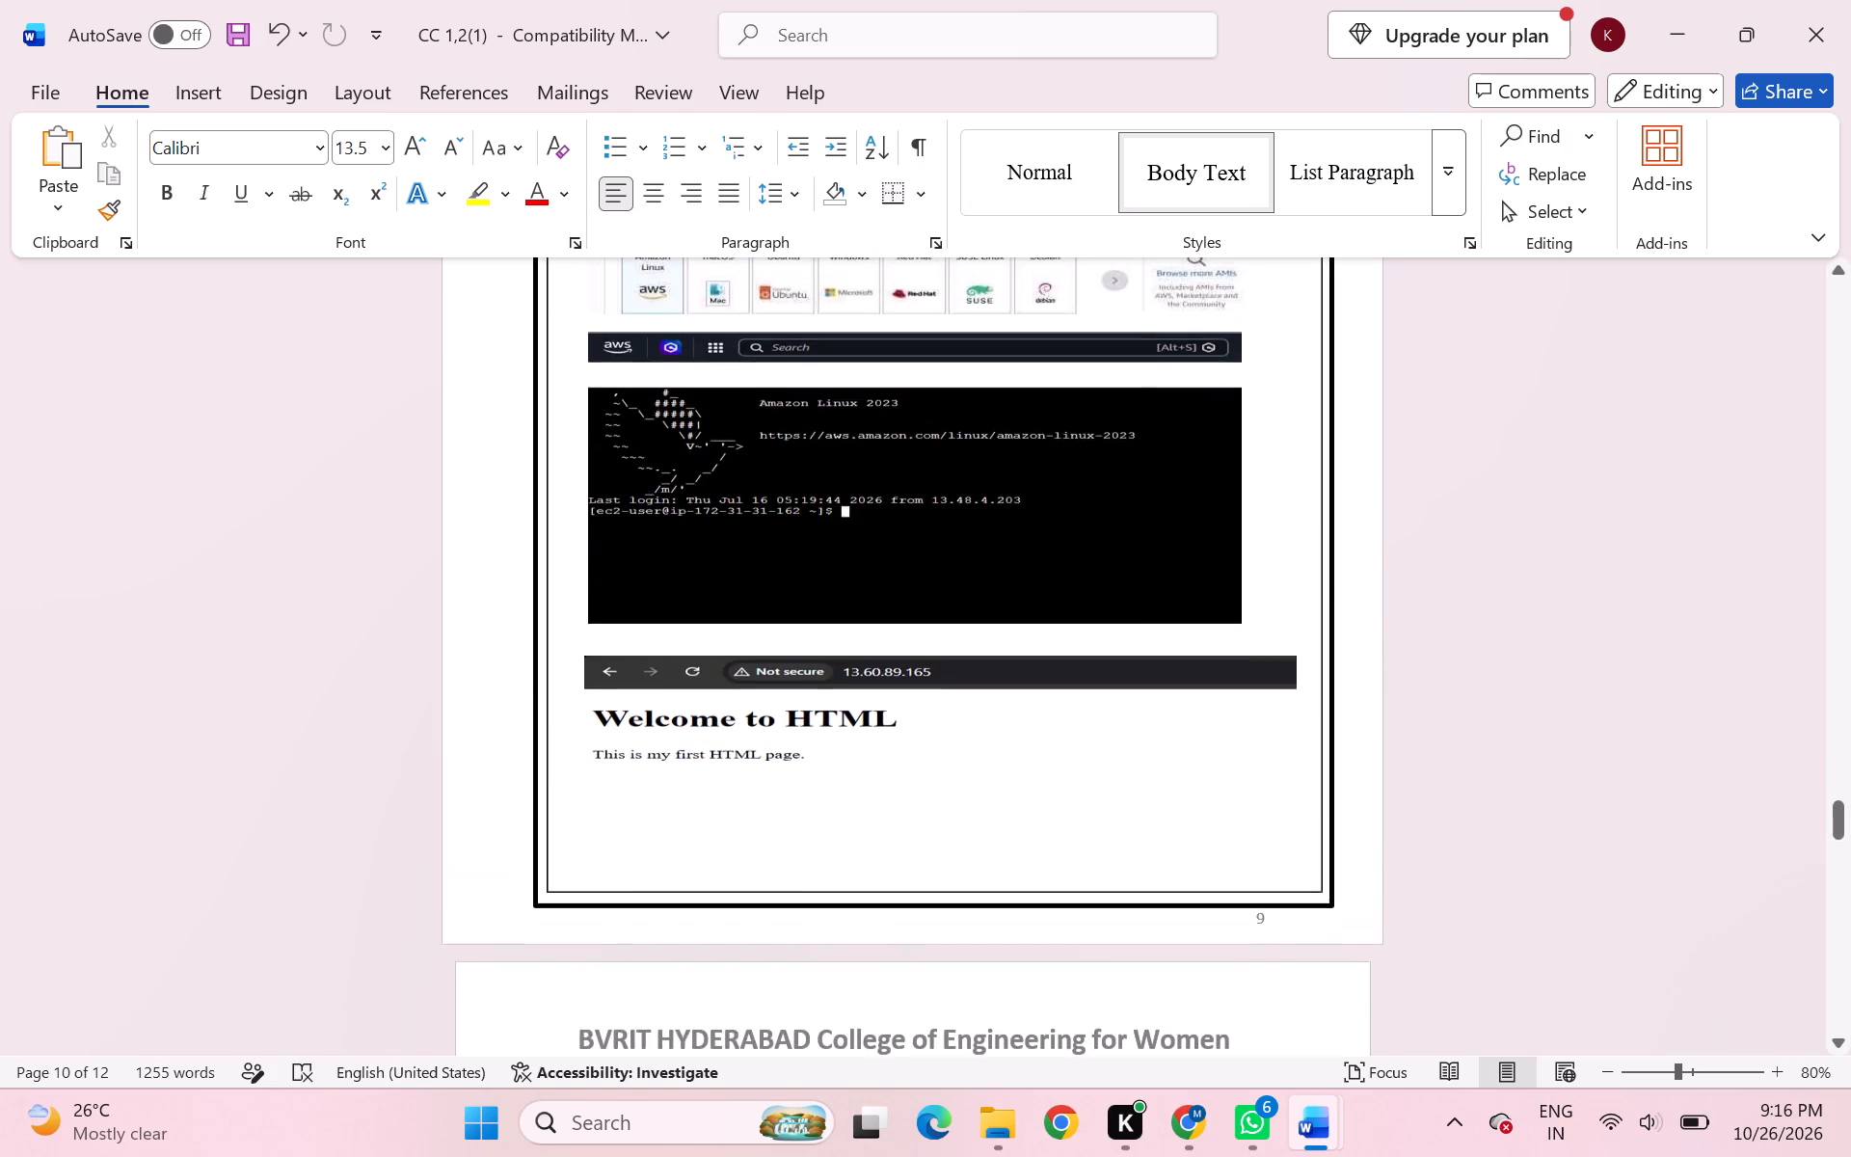
scroll(1628, 501, up, 2)
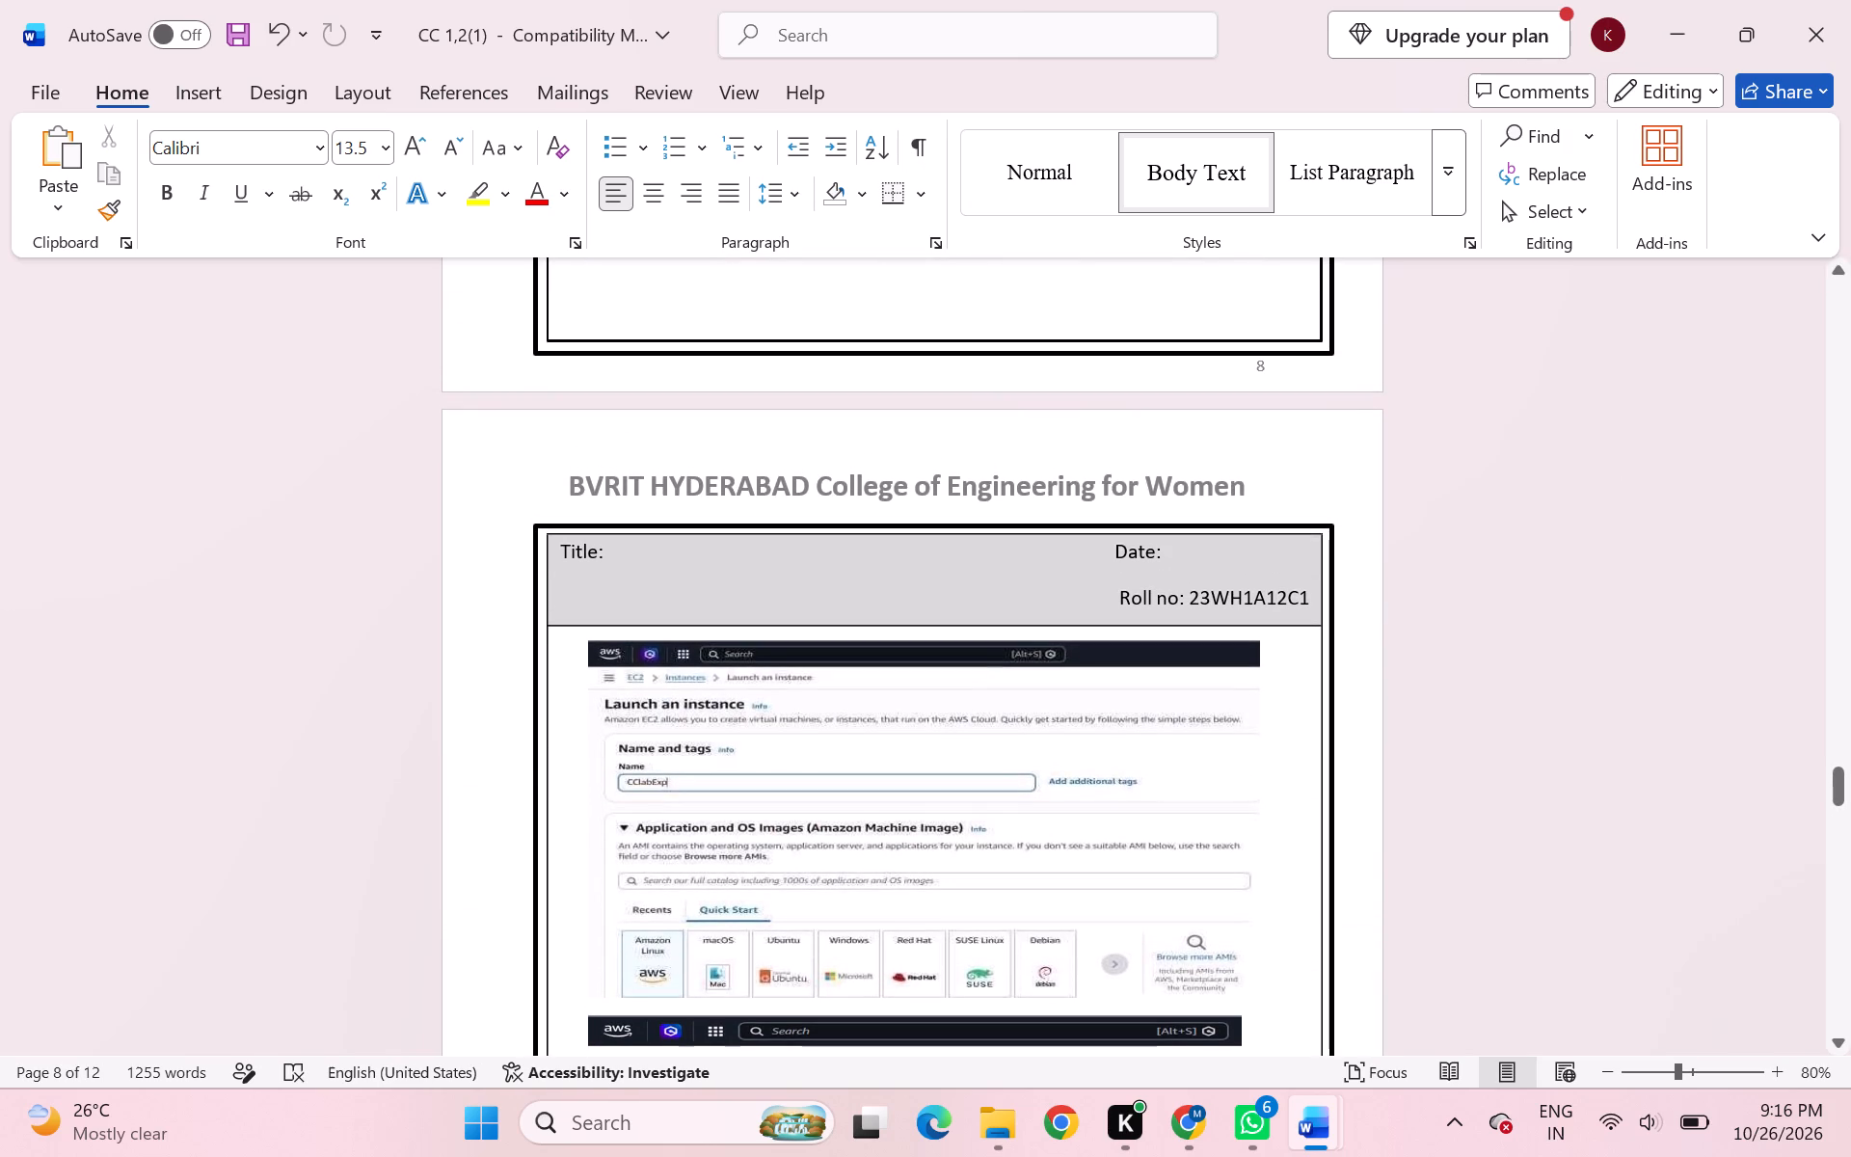
scroll(1628, 501, down, 4)
scroll(1628, 501, up, 1)
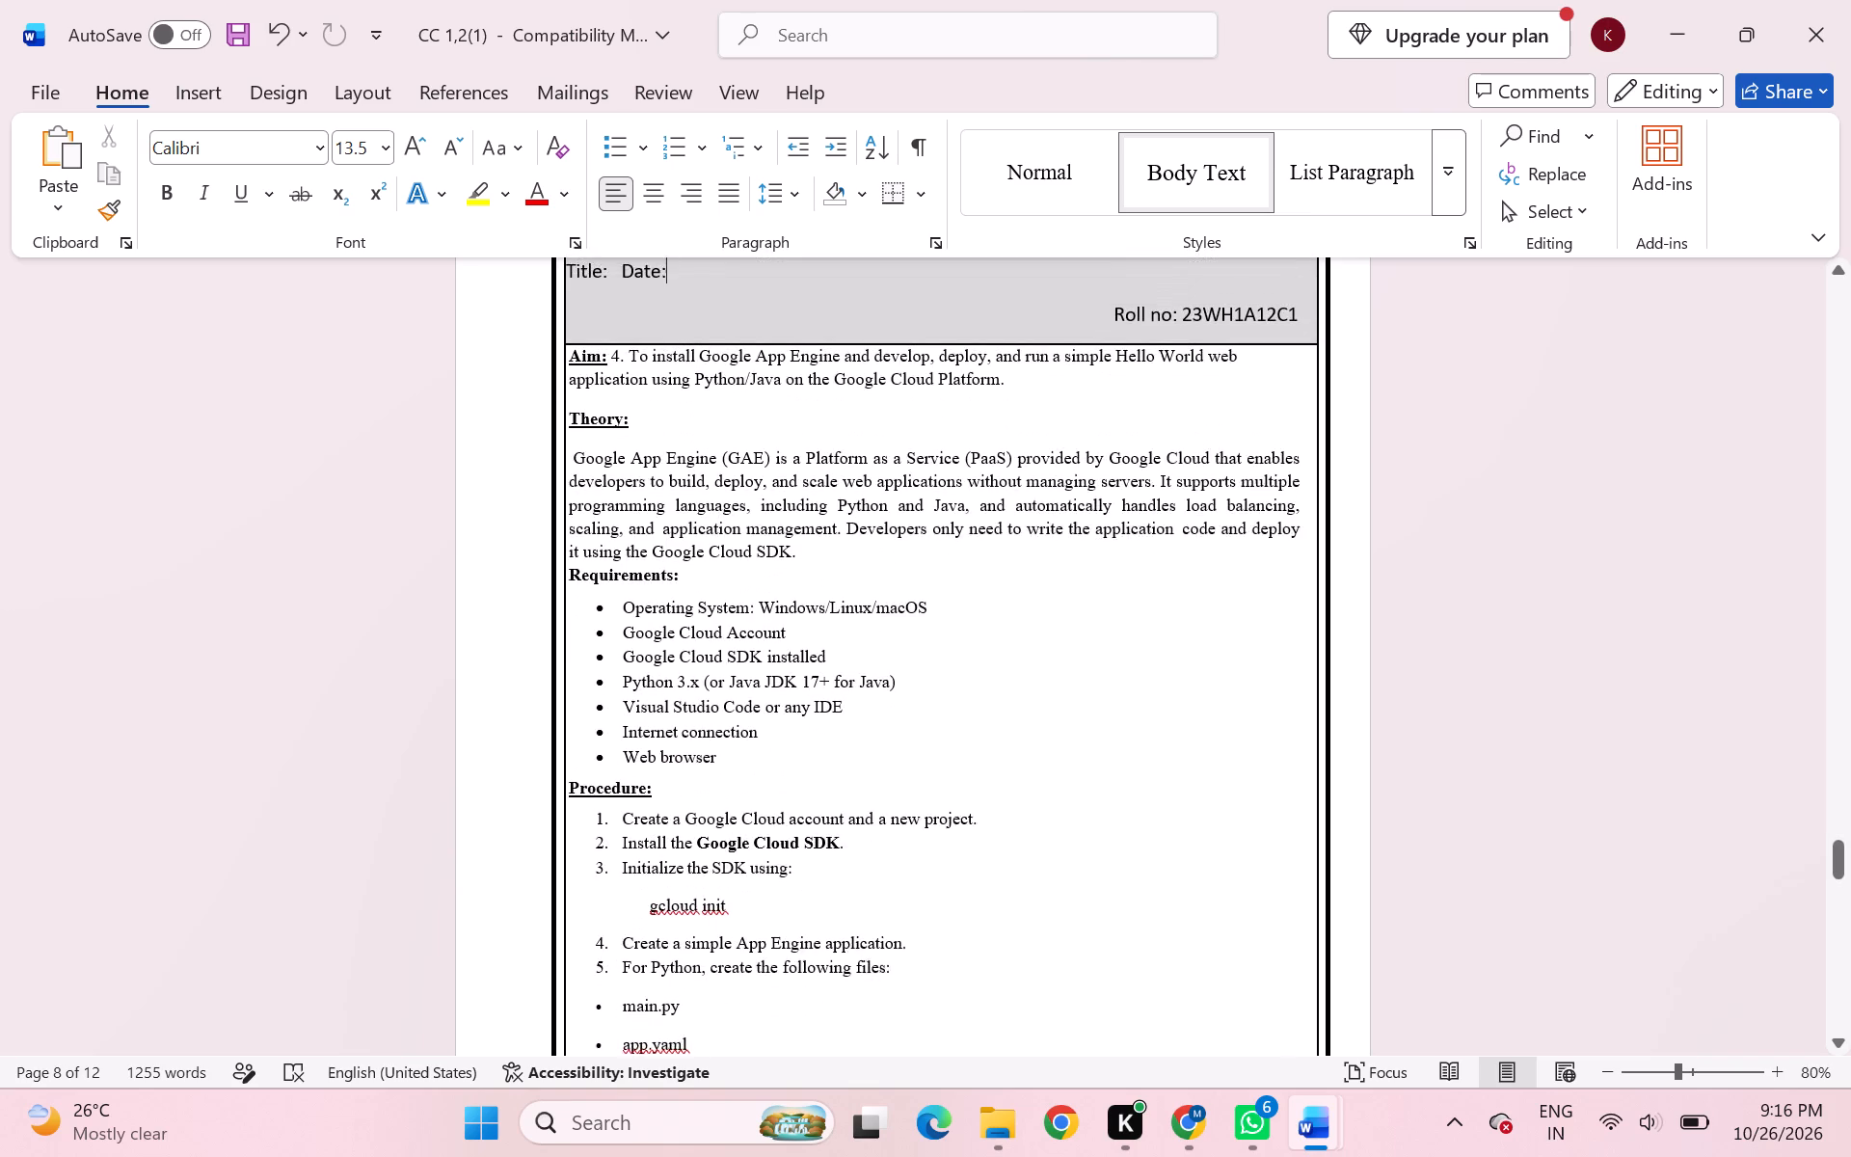
scroll(1628, 501, up, 1)
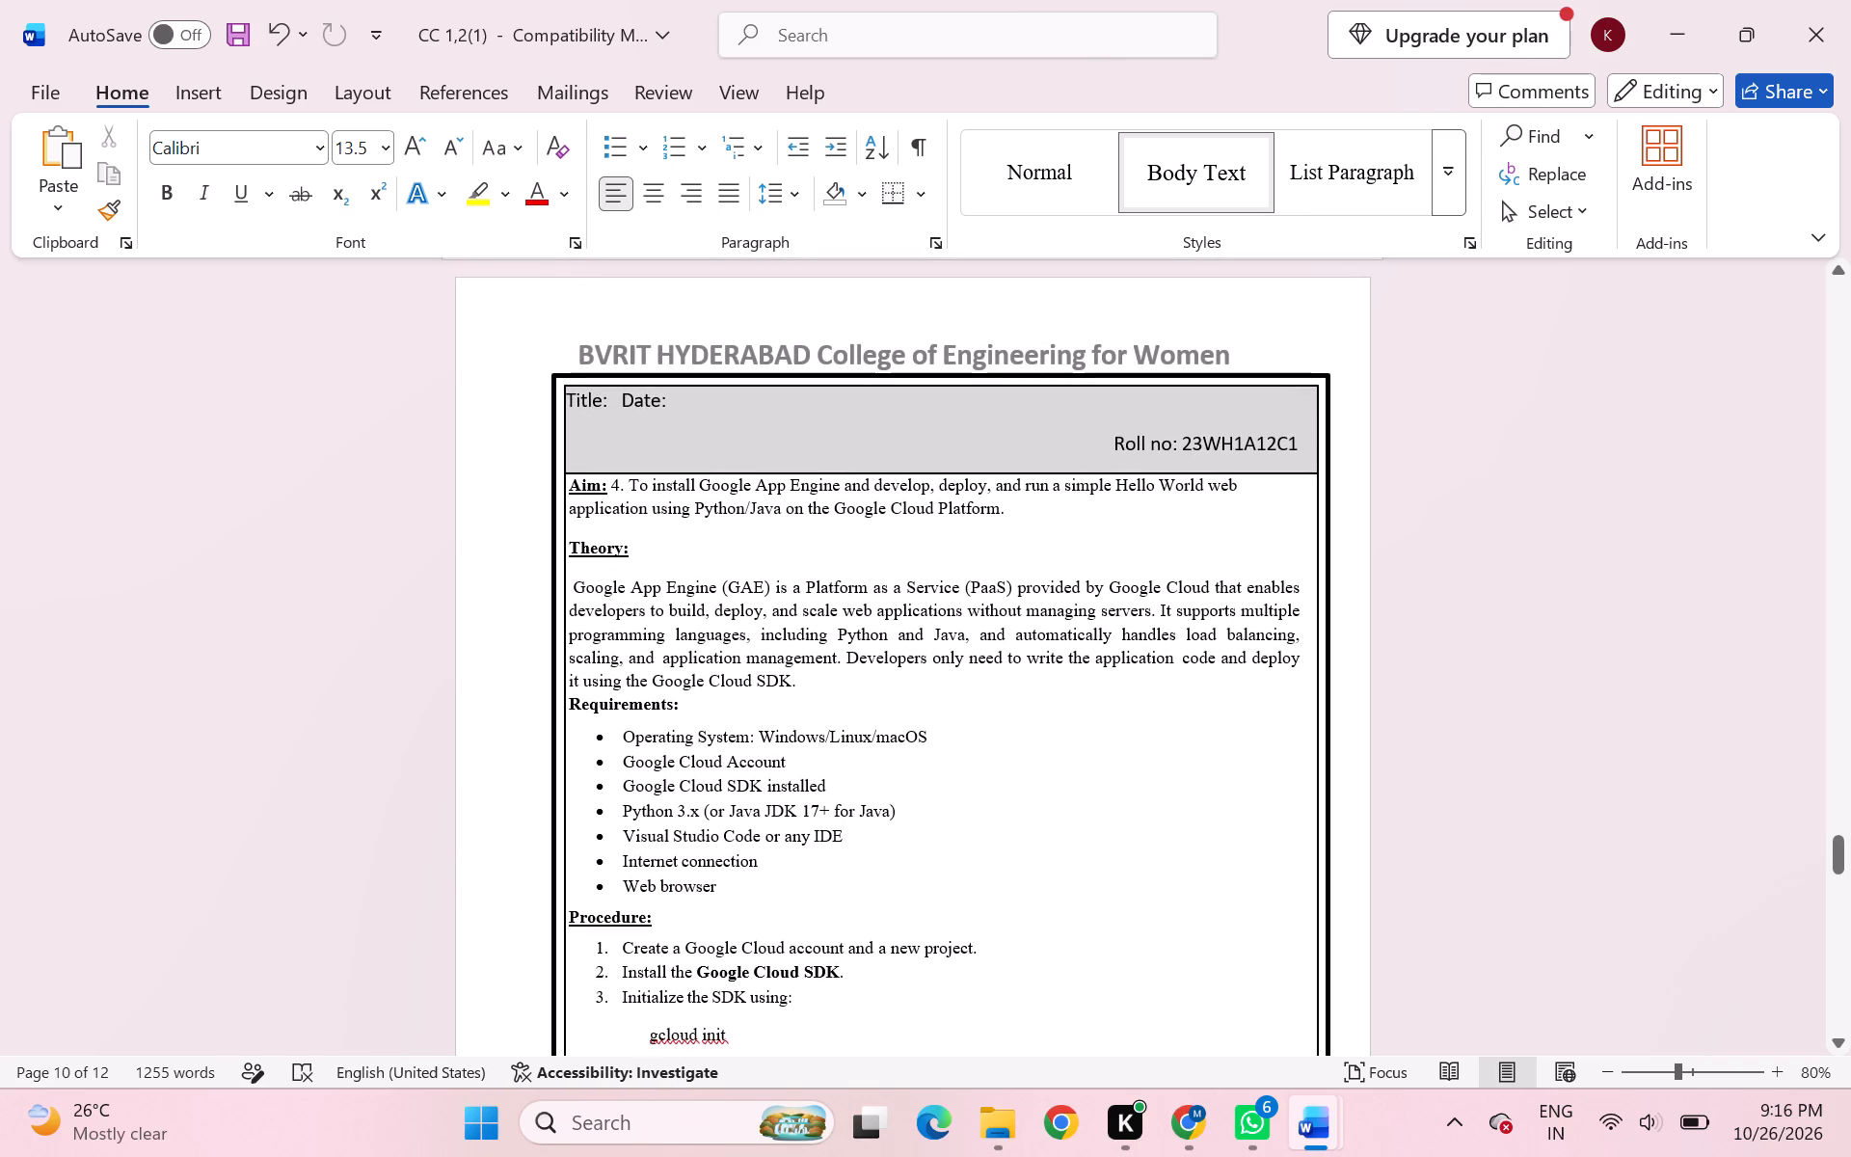
scroll(1138, 419, up, 6)
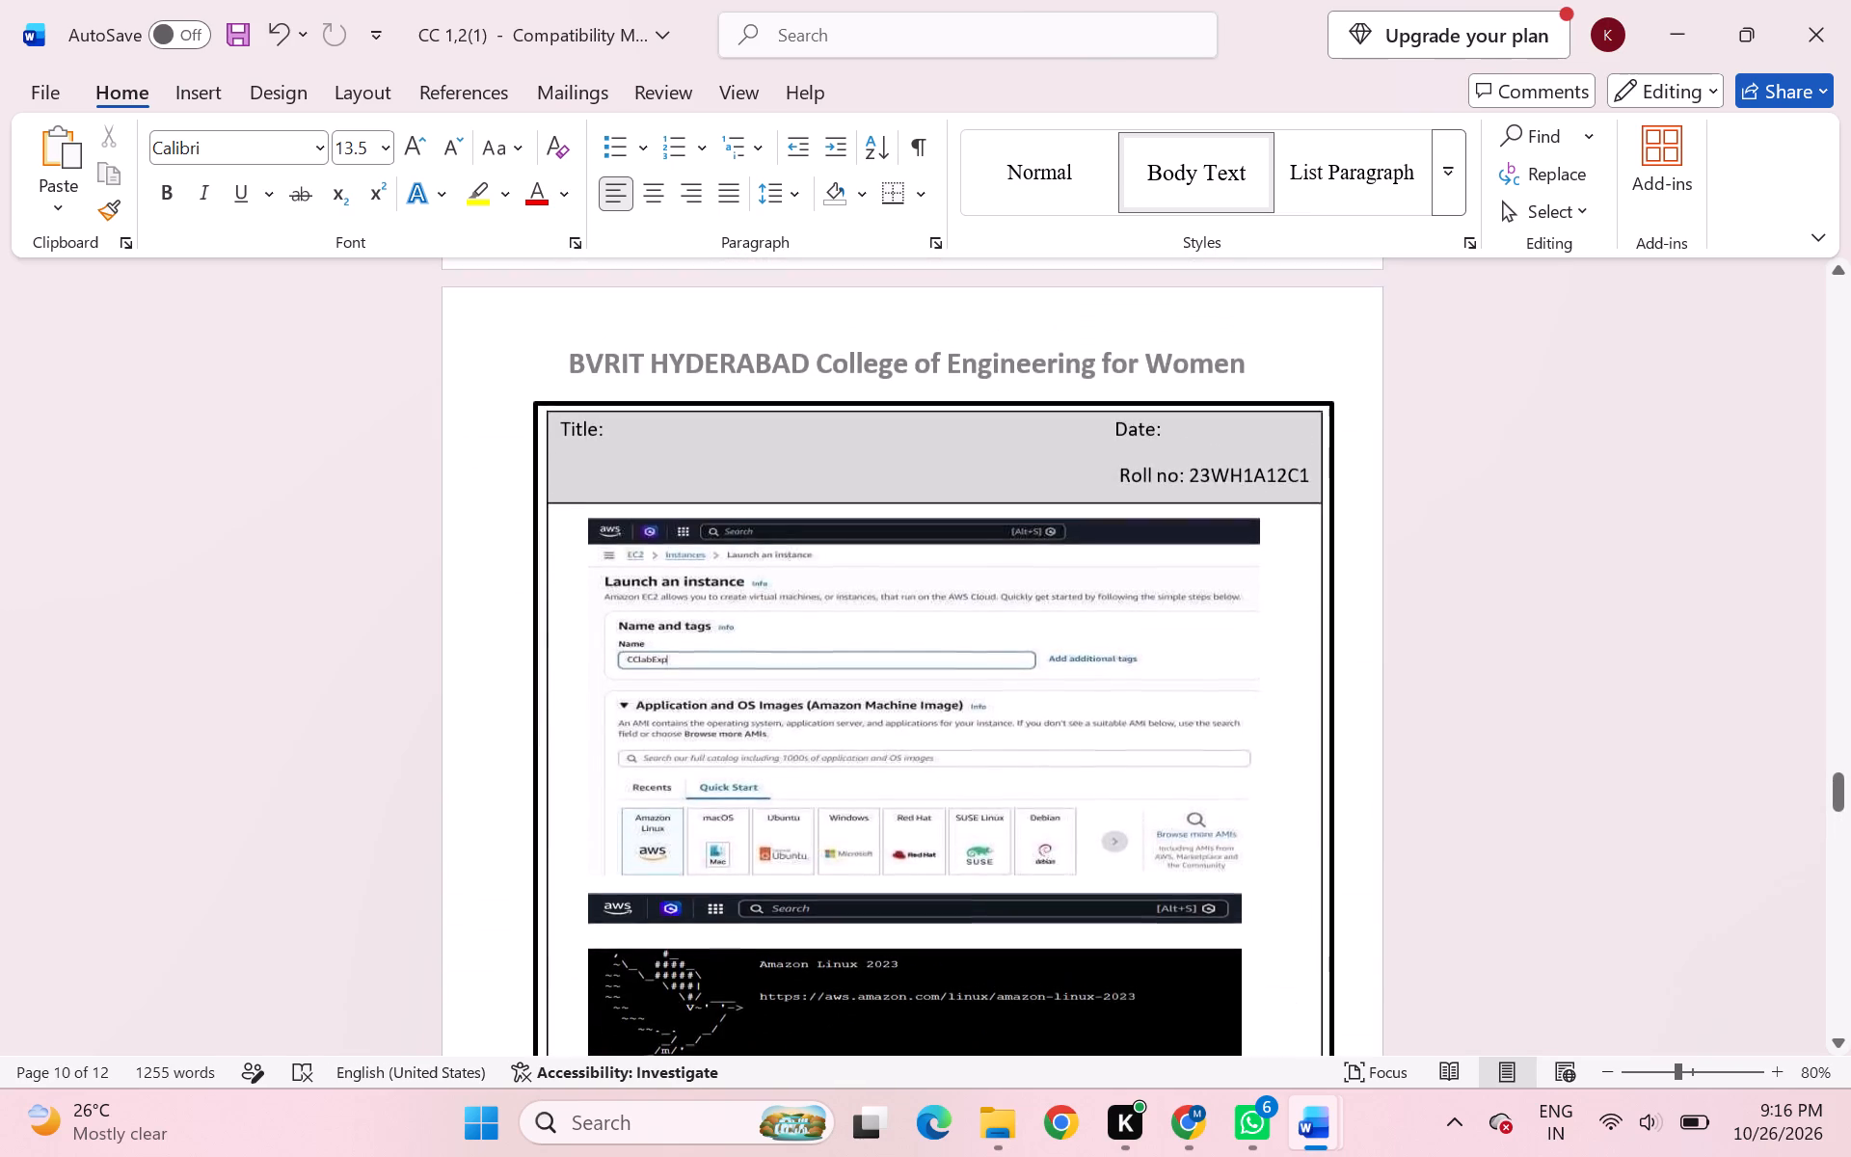
scroll(1138, 419, up, 1)
scroll(1138, 419, down, 4)
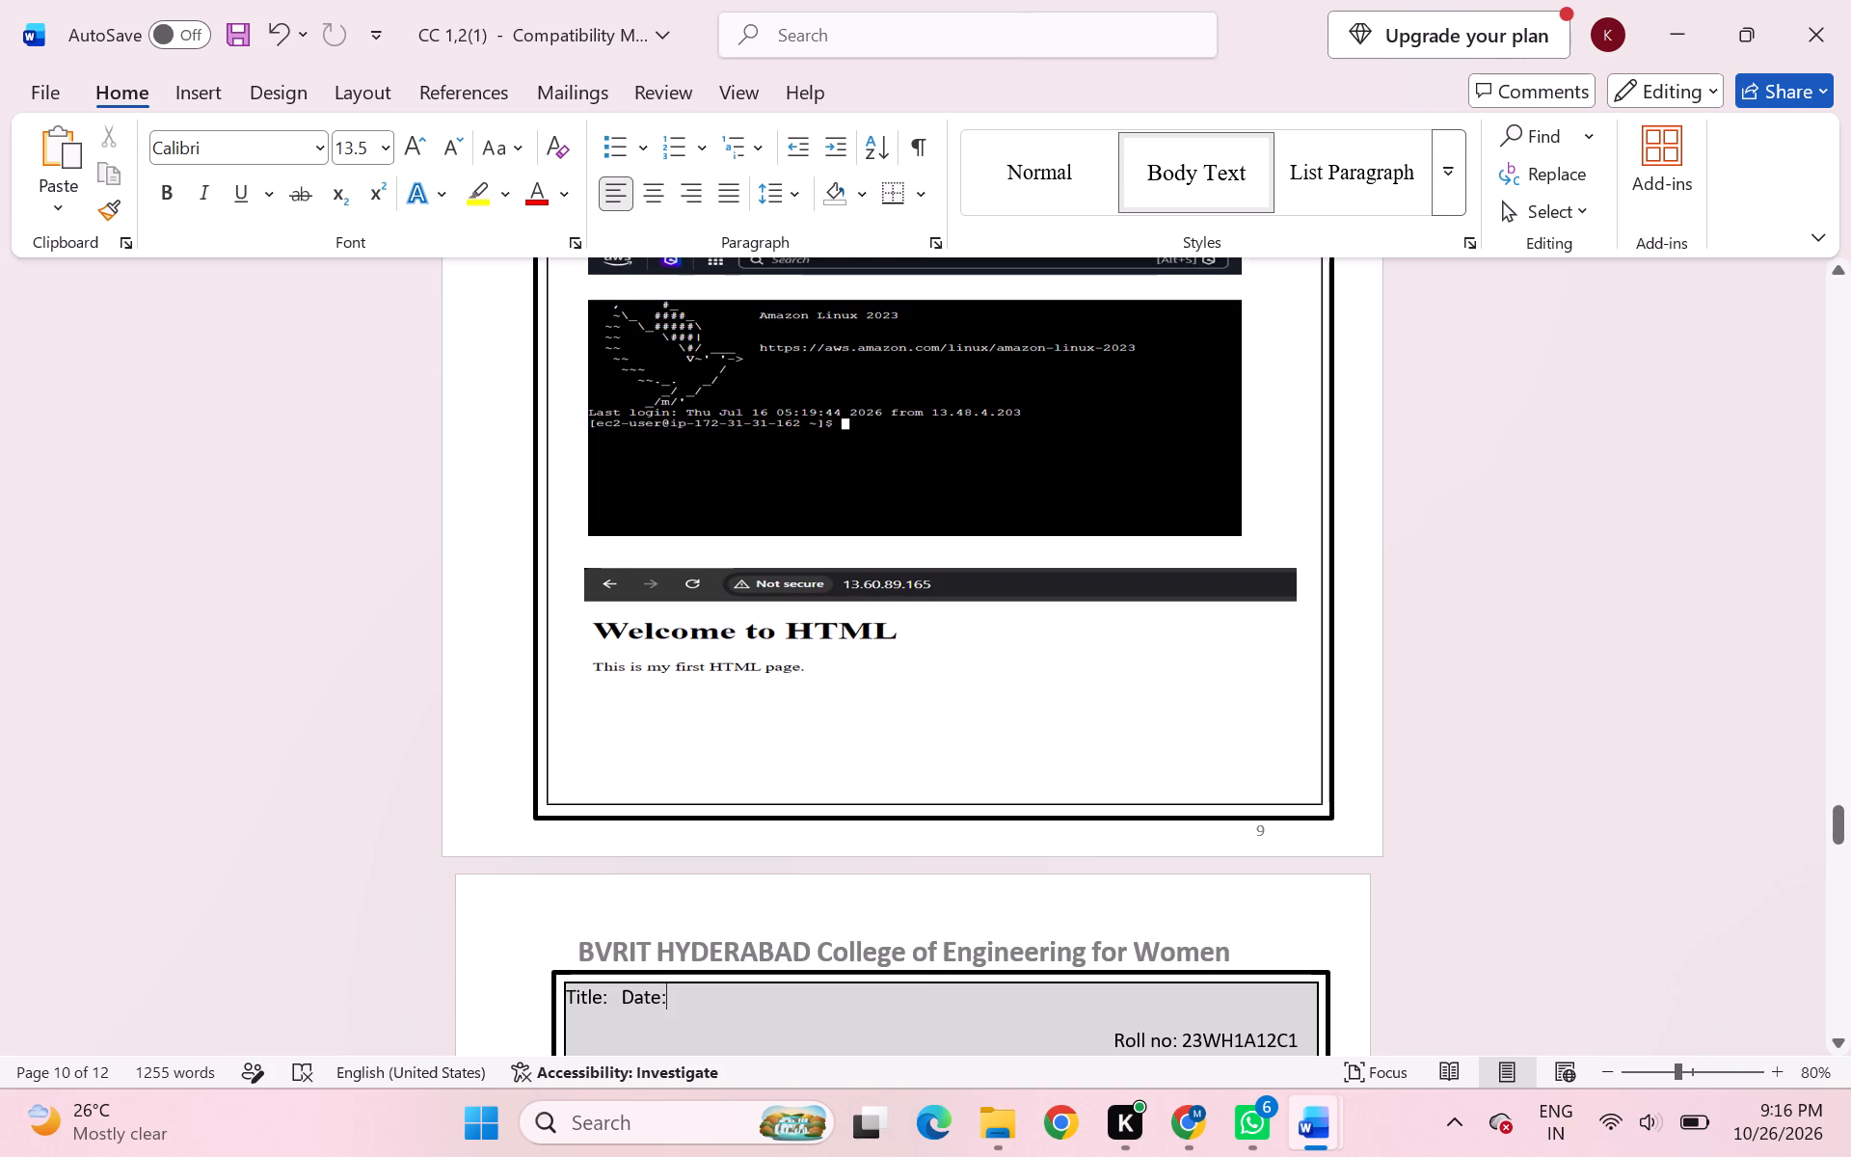
scroll(856, 686, down, 1)
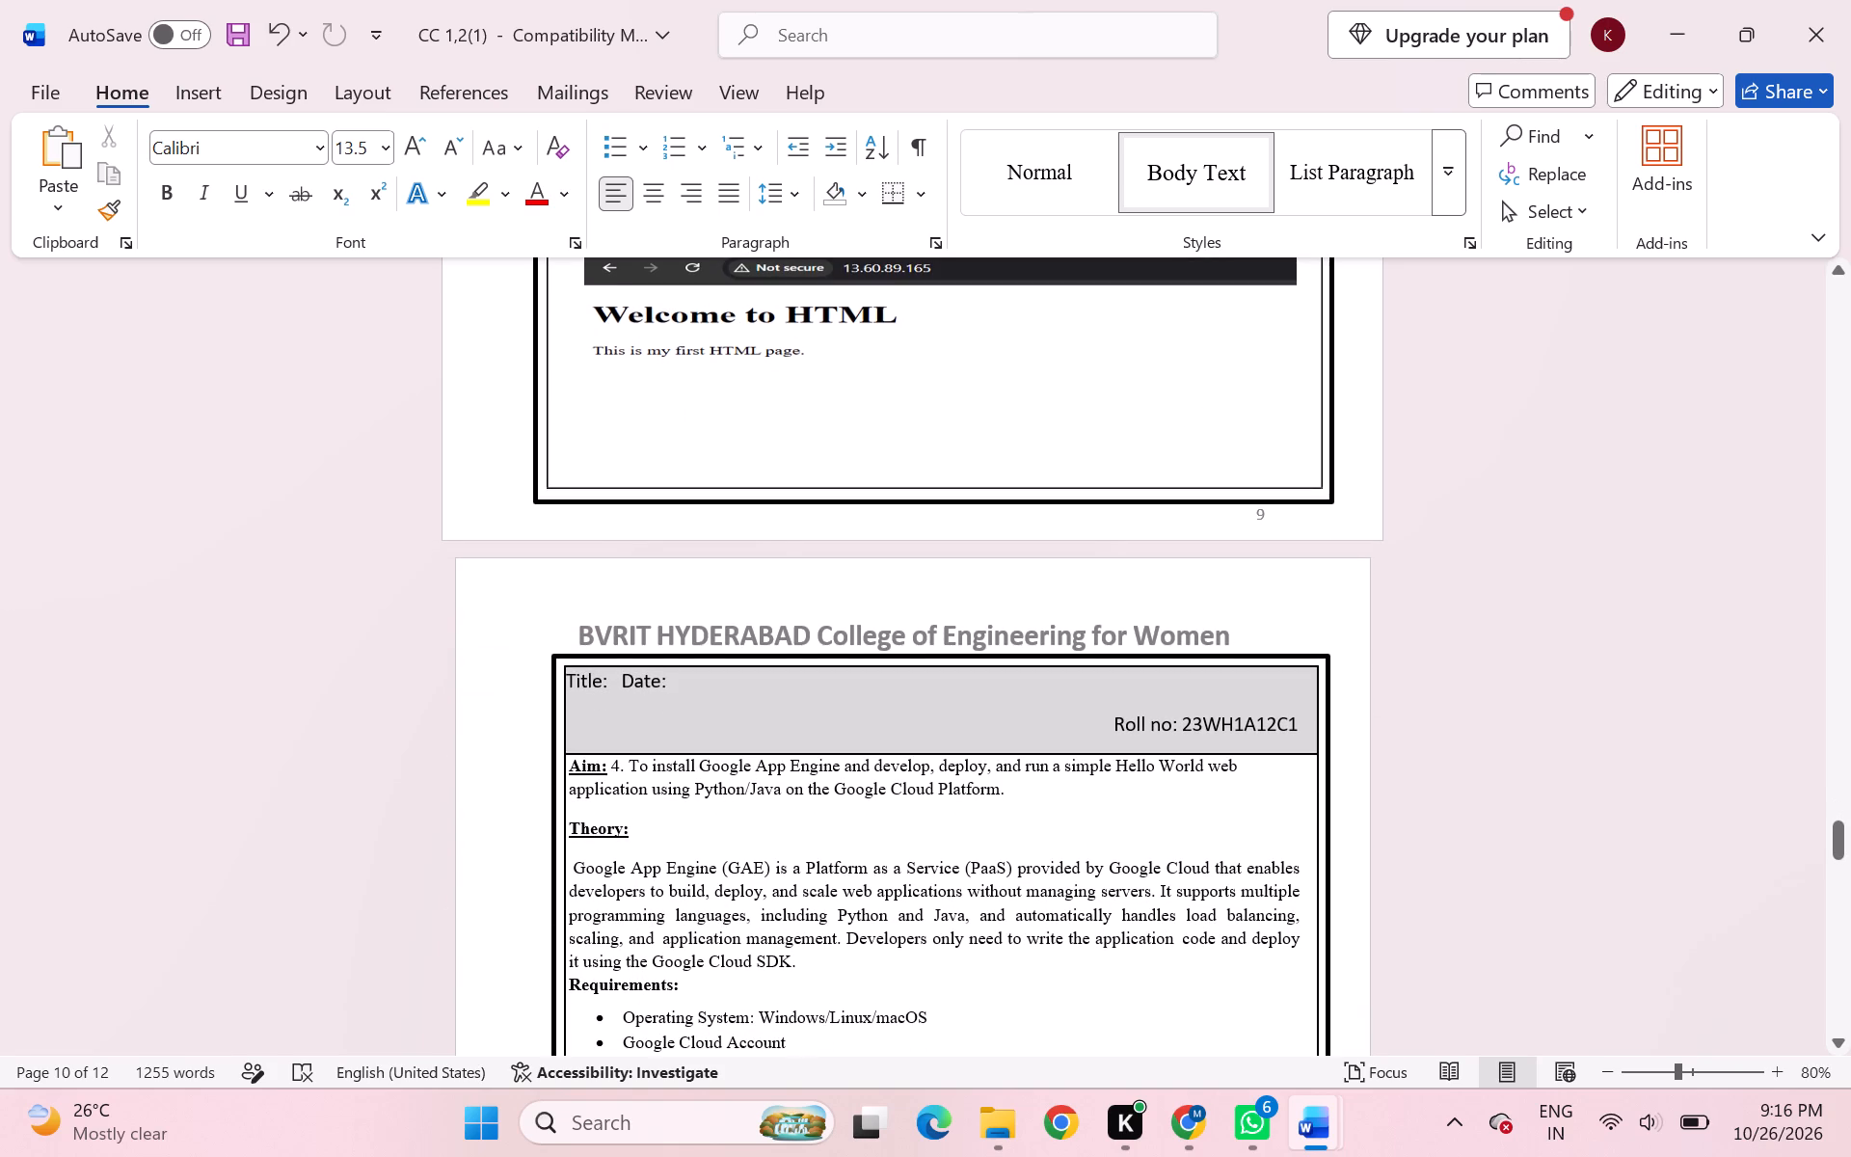
Shift "Date:" in the page 10 header block rightward with tab spacing to sit roughly above the roll number line.
click(627, 682)
key(Tab)
key(Tab)
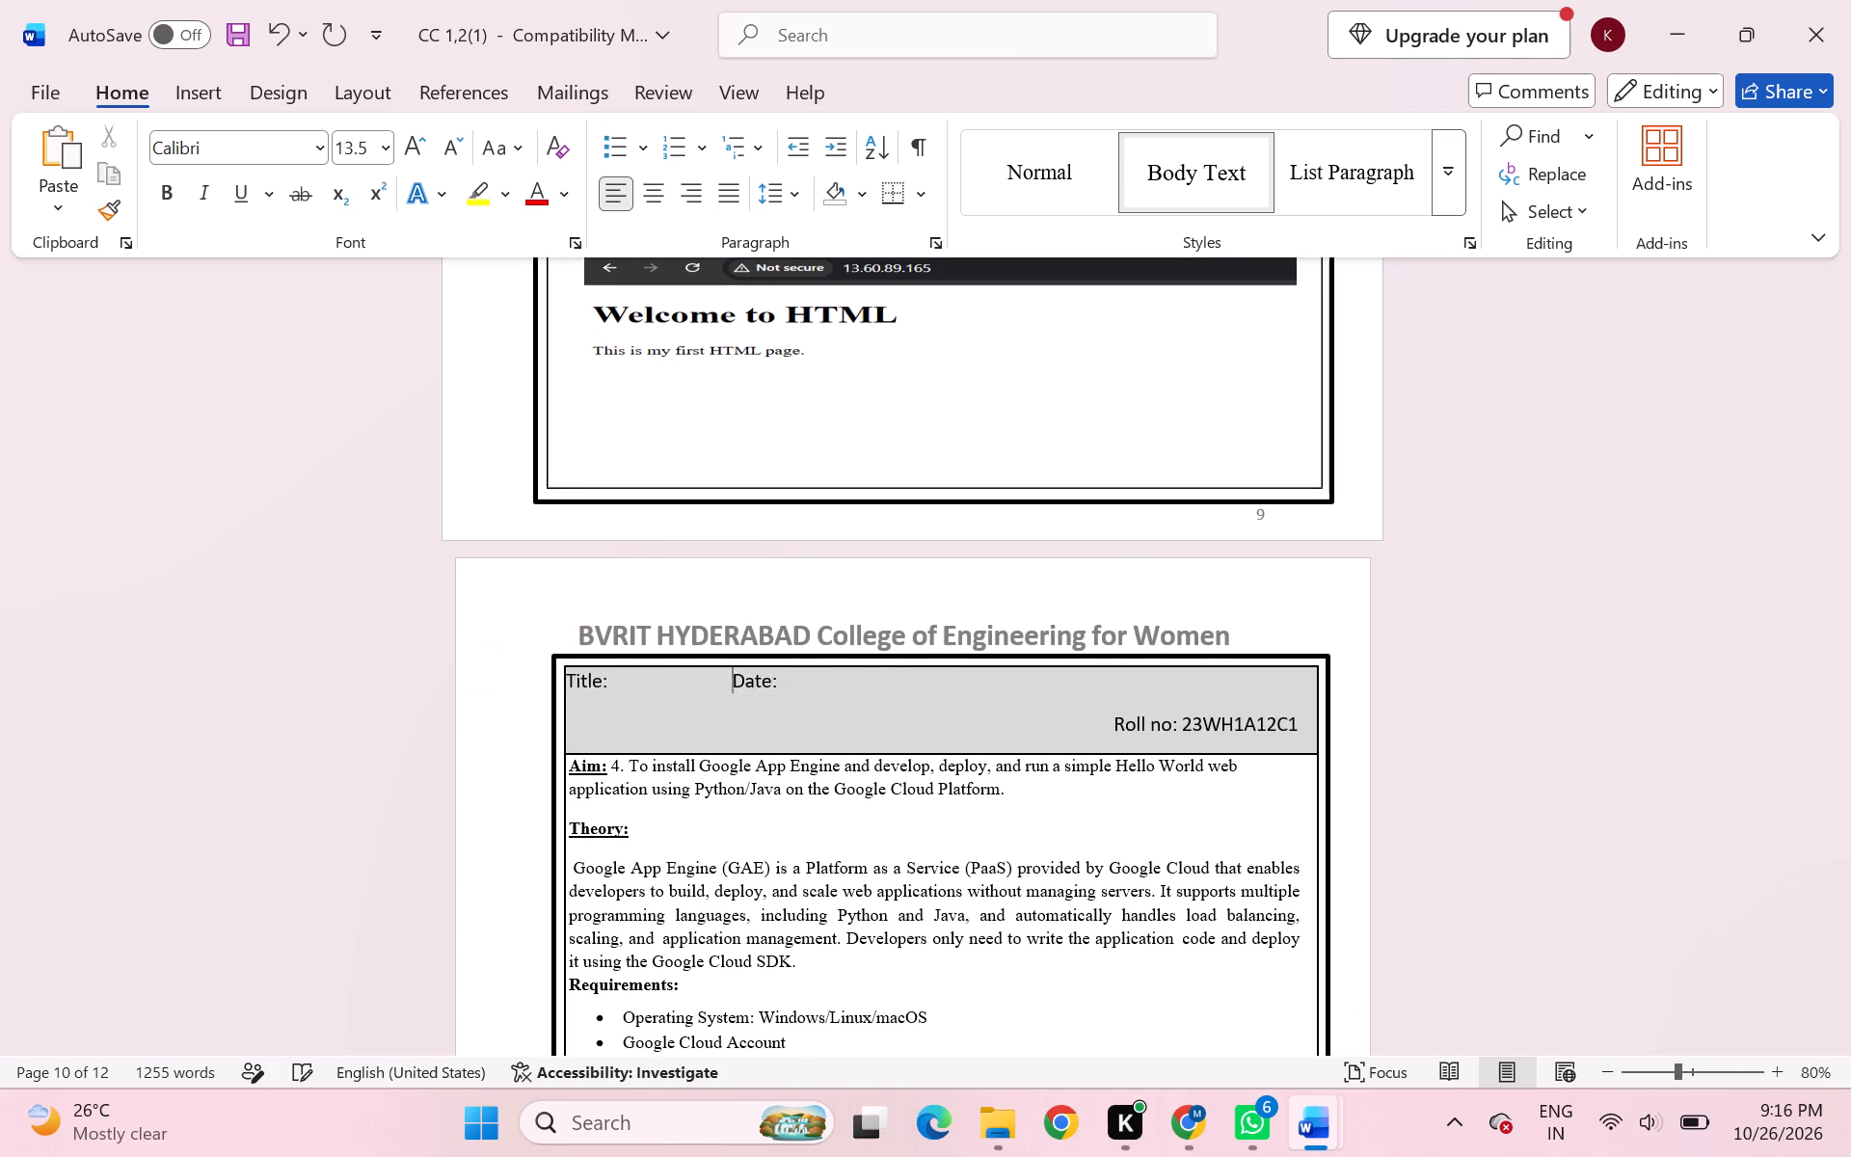
key(Tab)
key(Tab)
key(Tab)
key(Tab)
key(Tab)
key(Tab)
key(Tab)
Review the frames, header blocks and content of the App Engine experiment from page 10 to the document's end.
scroll(846, 723, down, 1)
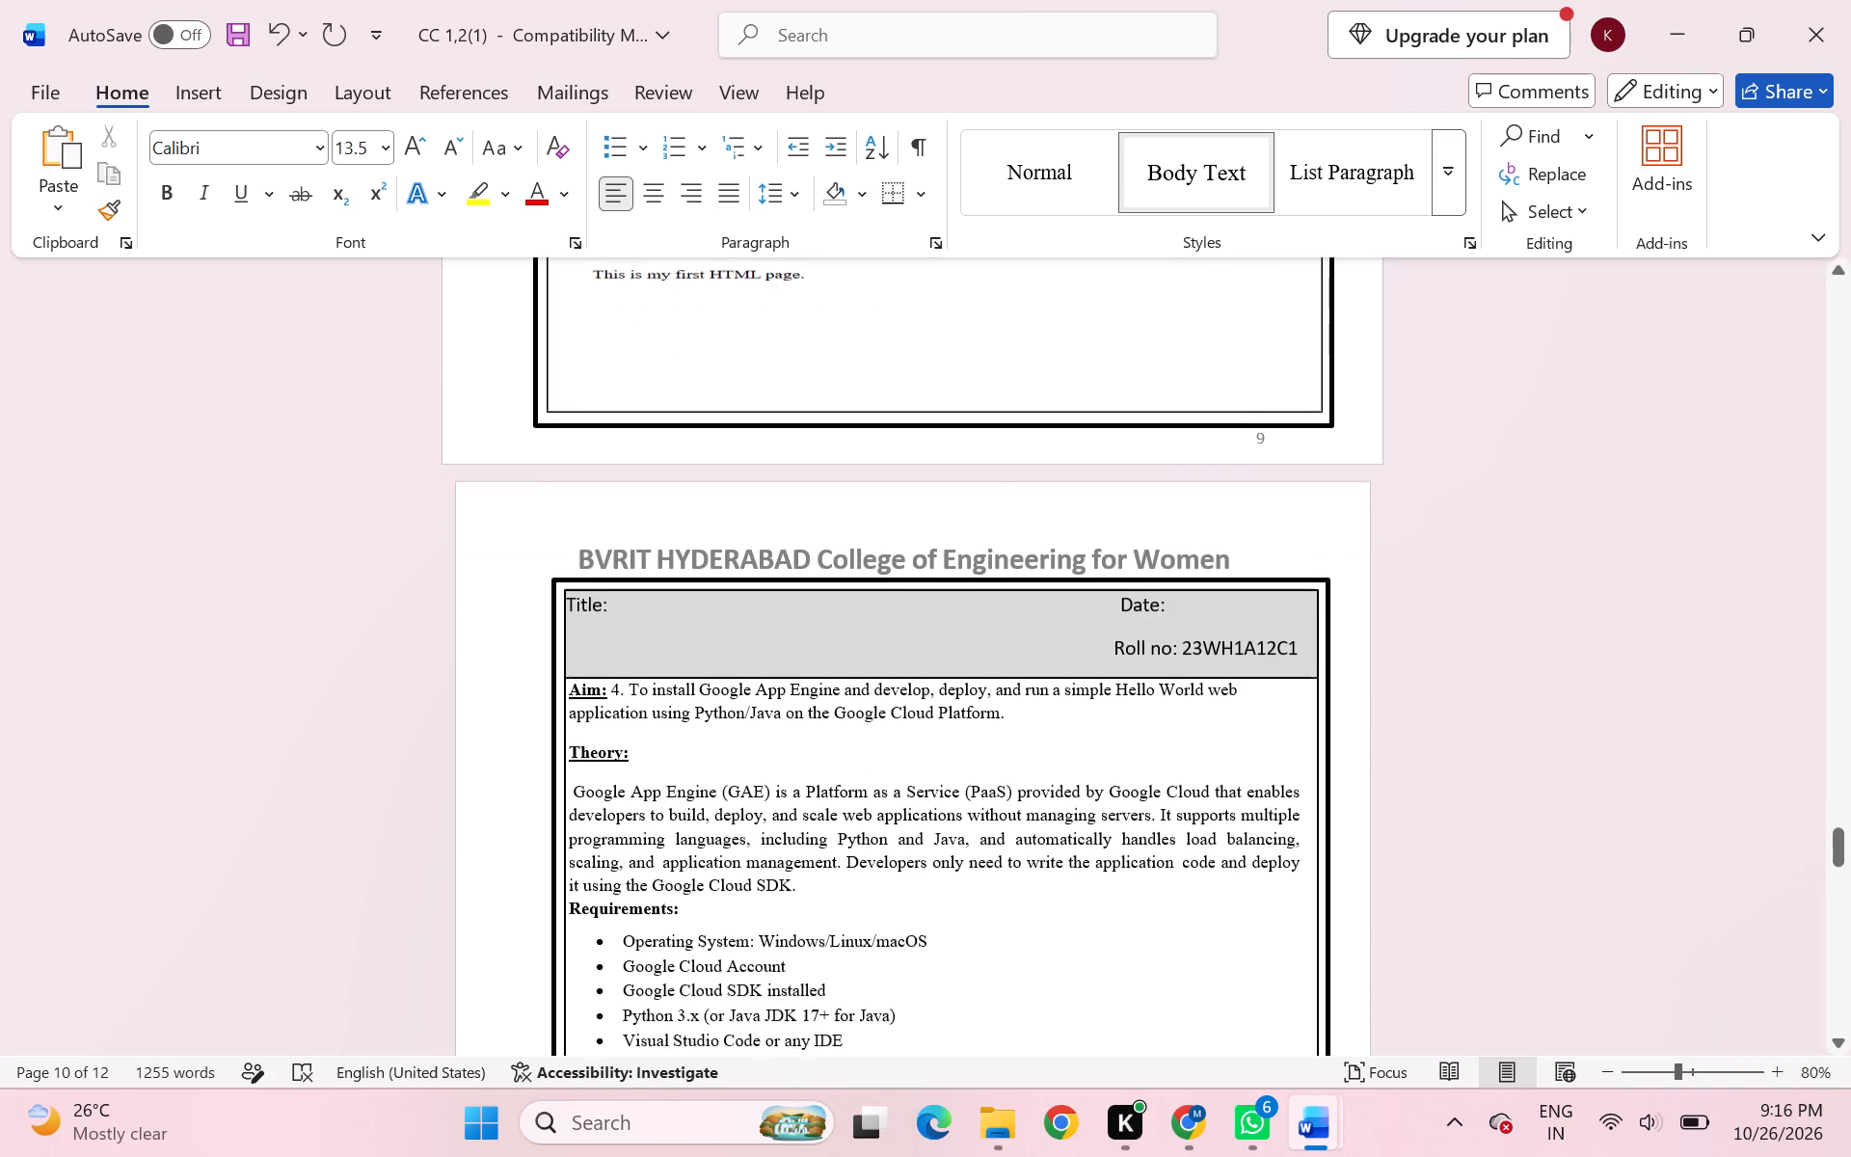
scroll(846, 723, down, 2)
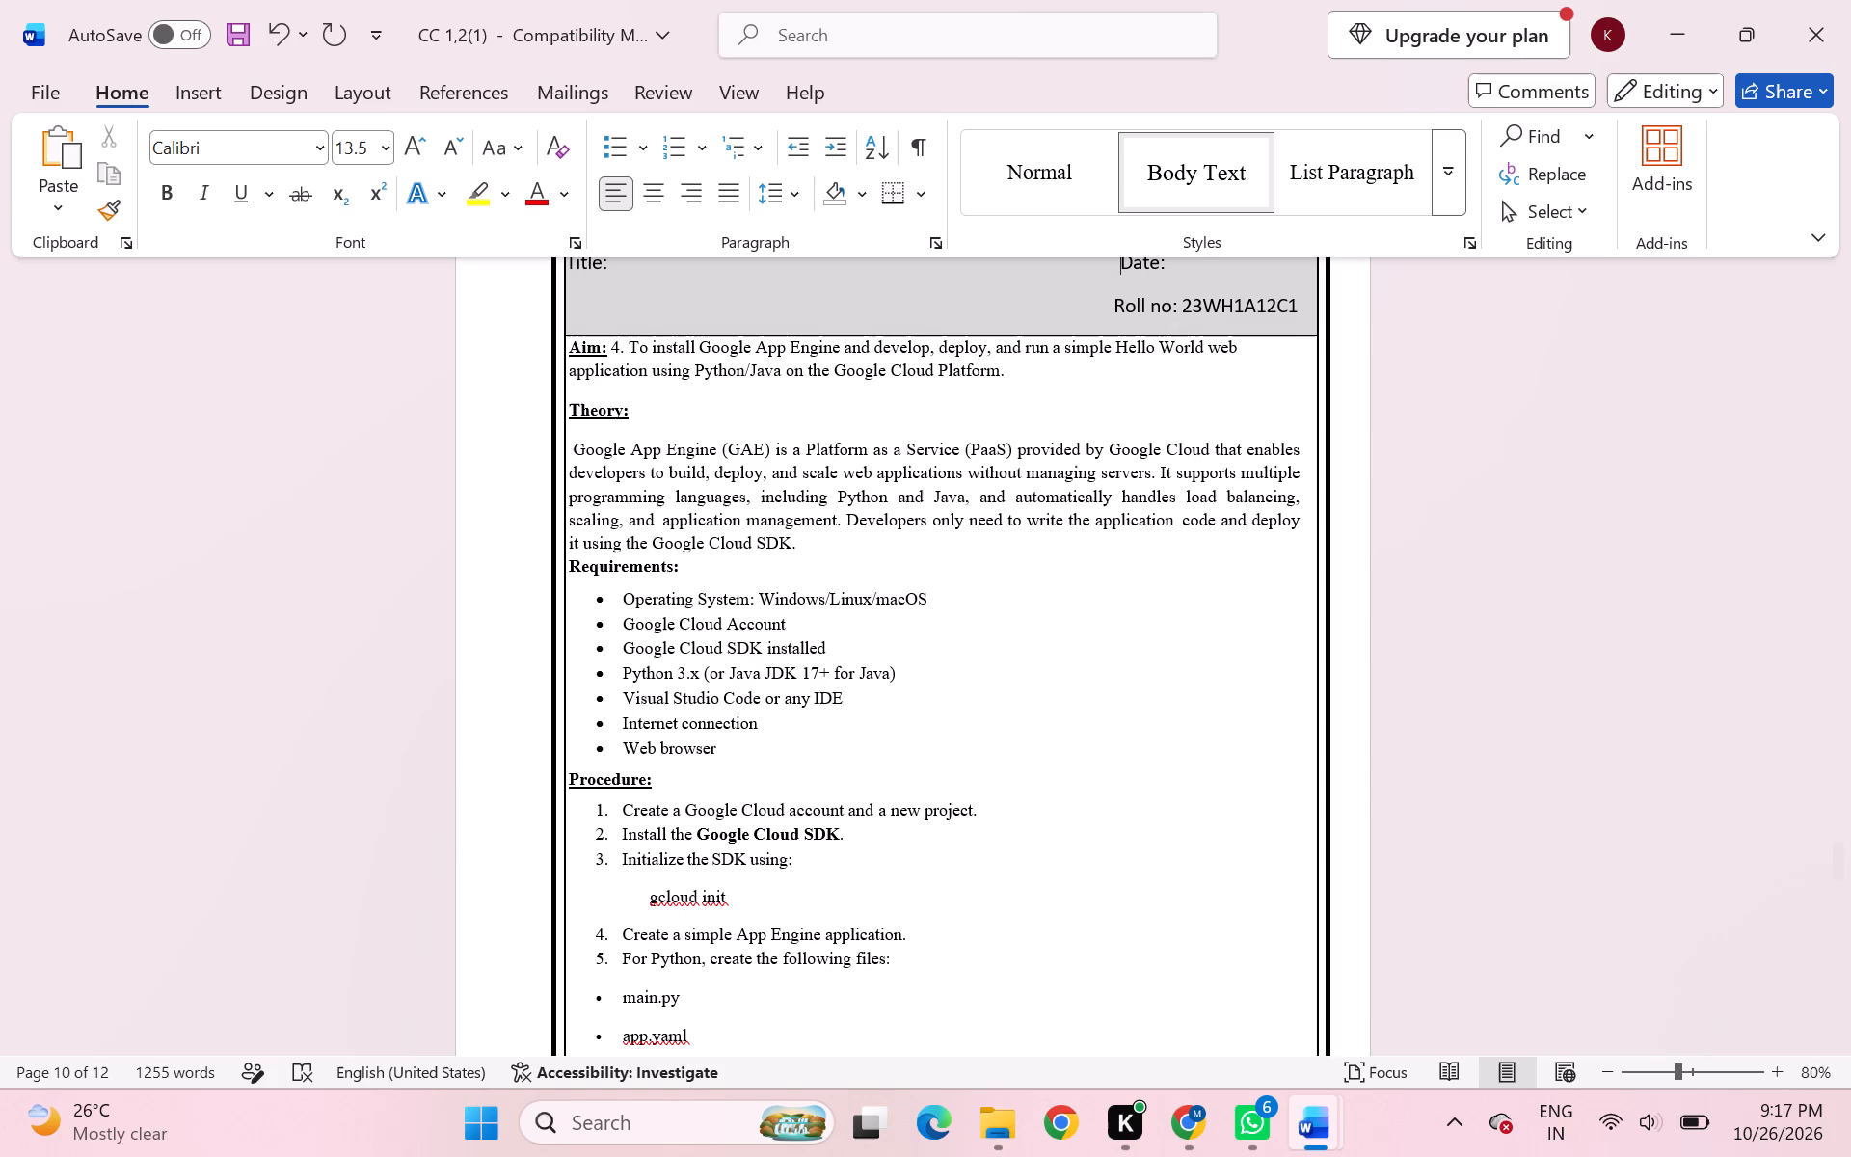
scroll(846, 723, up, 1)
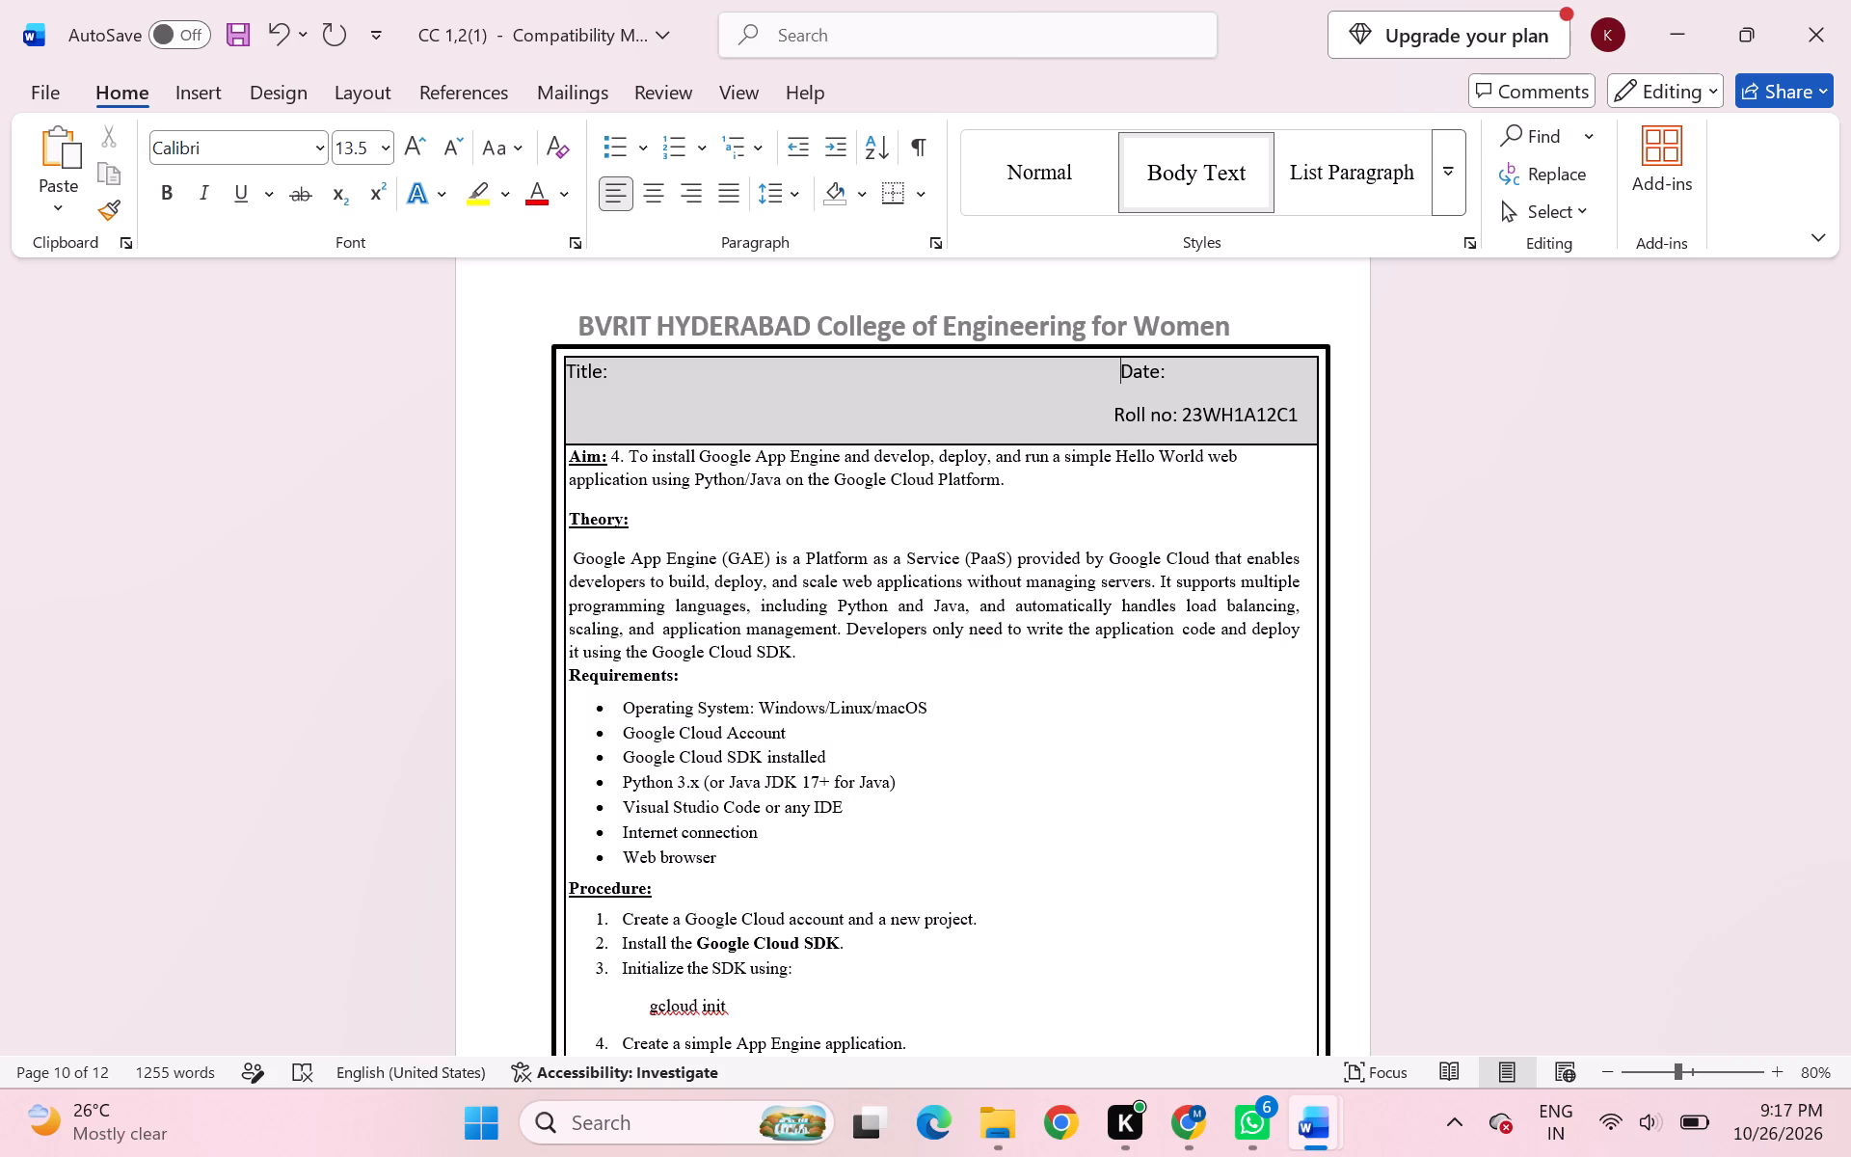
scroll(846, 723, down, 2)
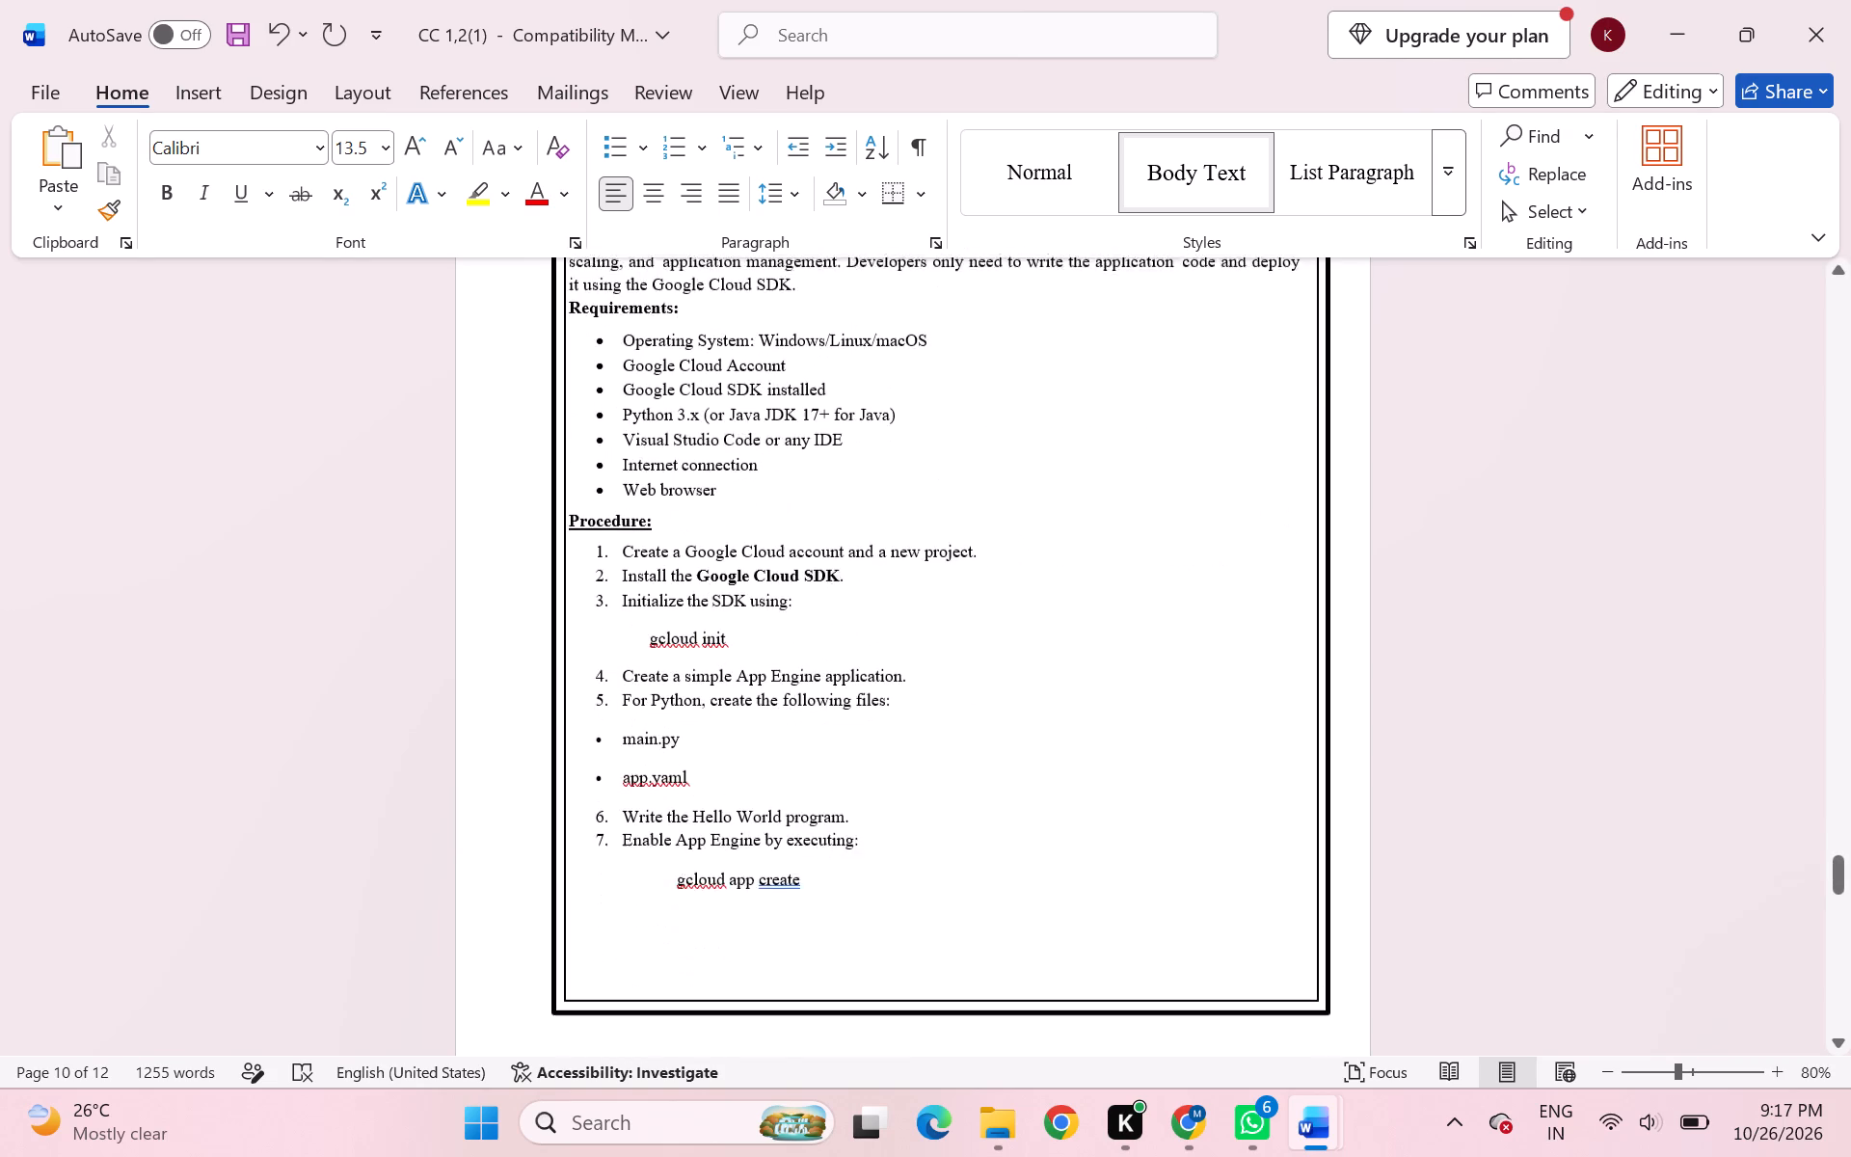
scroll(846, 723, down, 4)
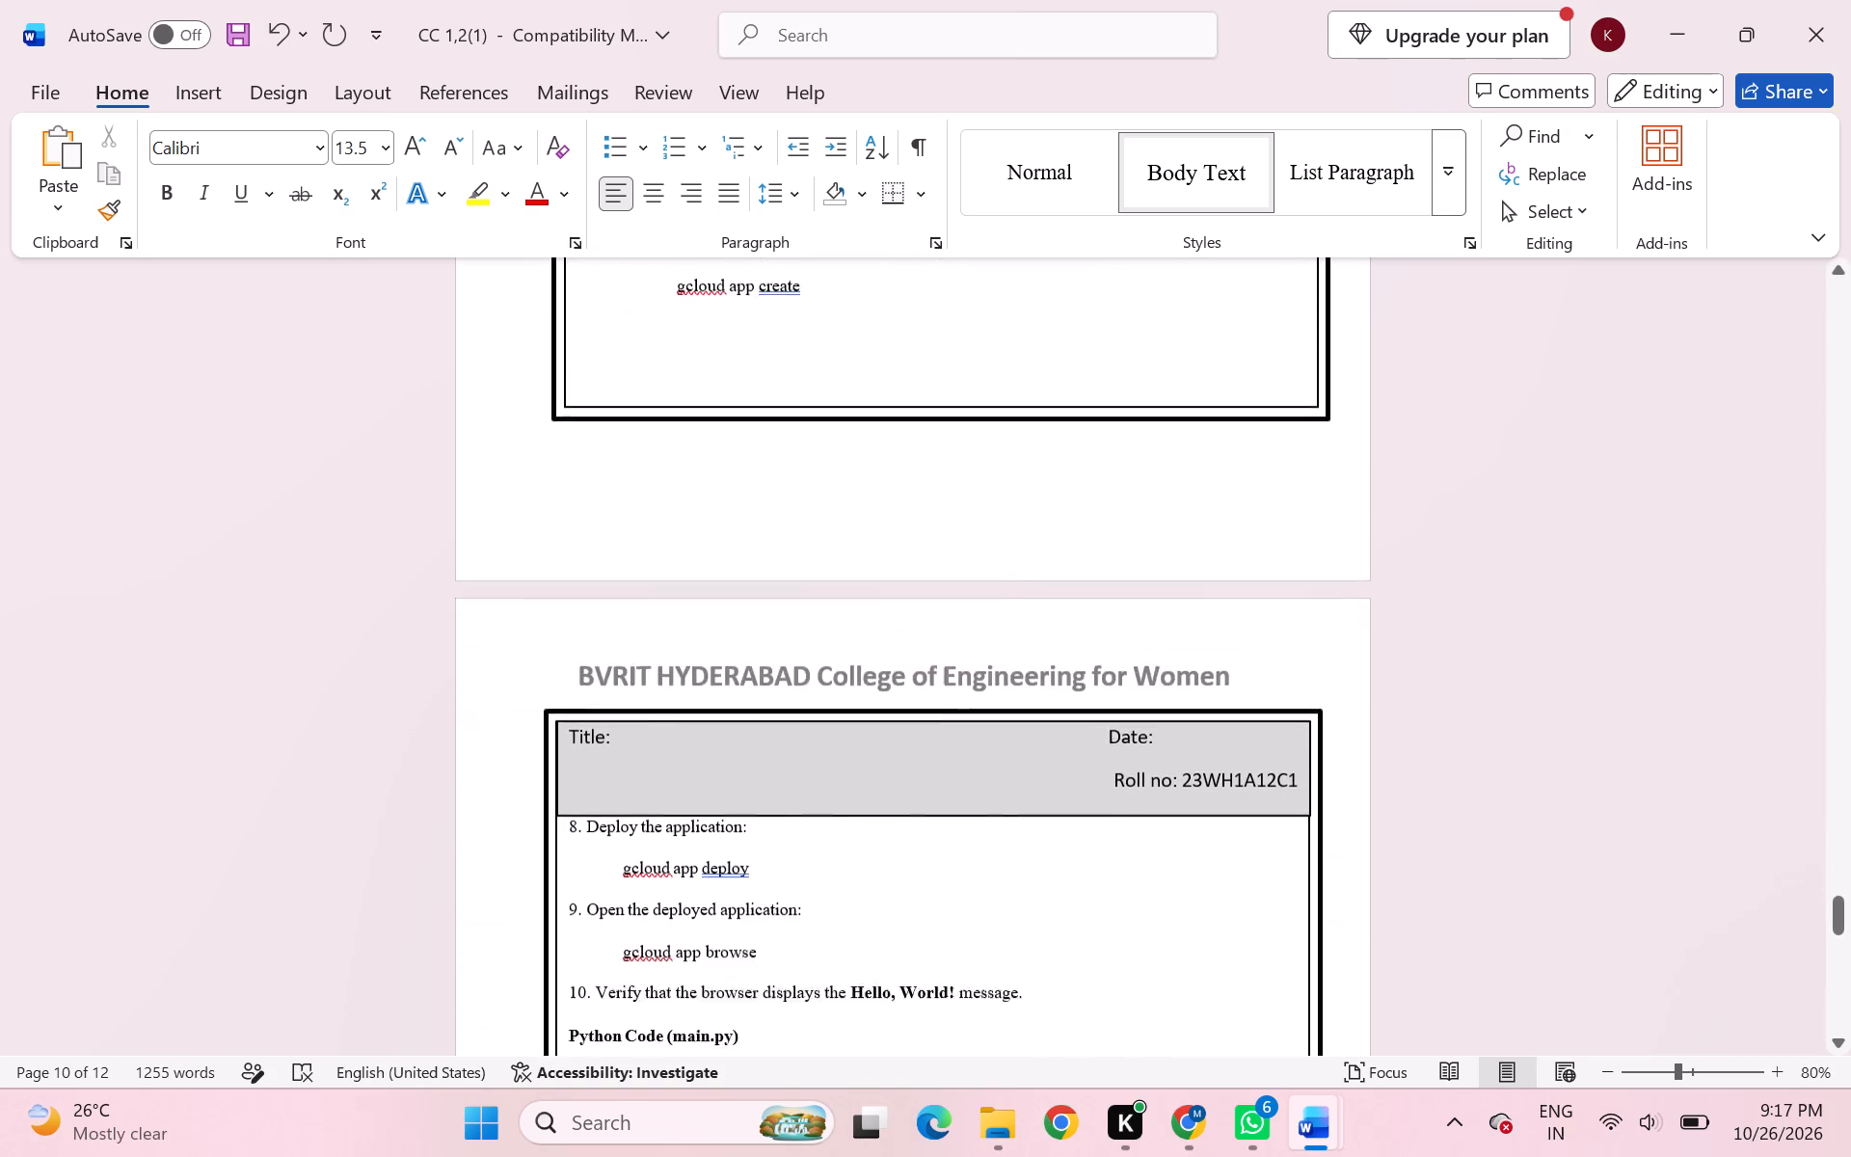
scroll(846, 723, down, 4)
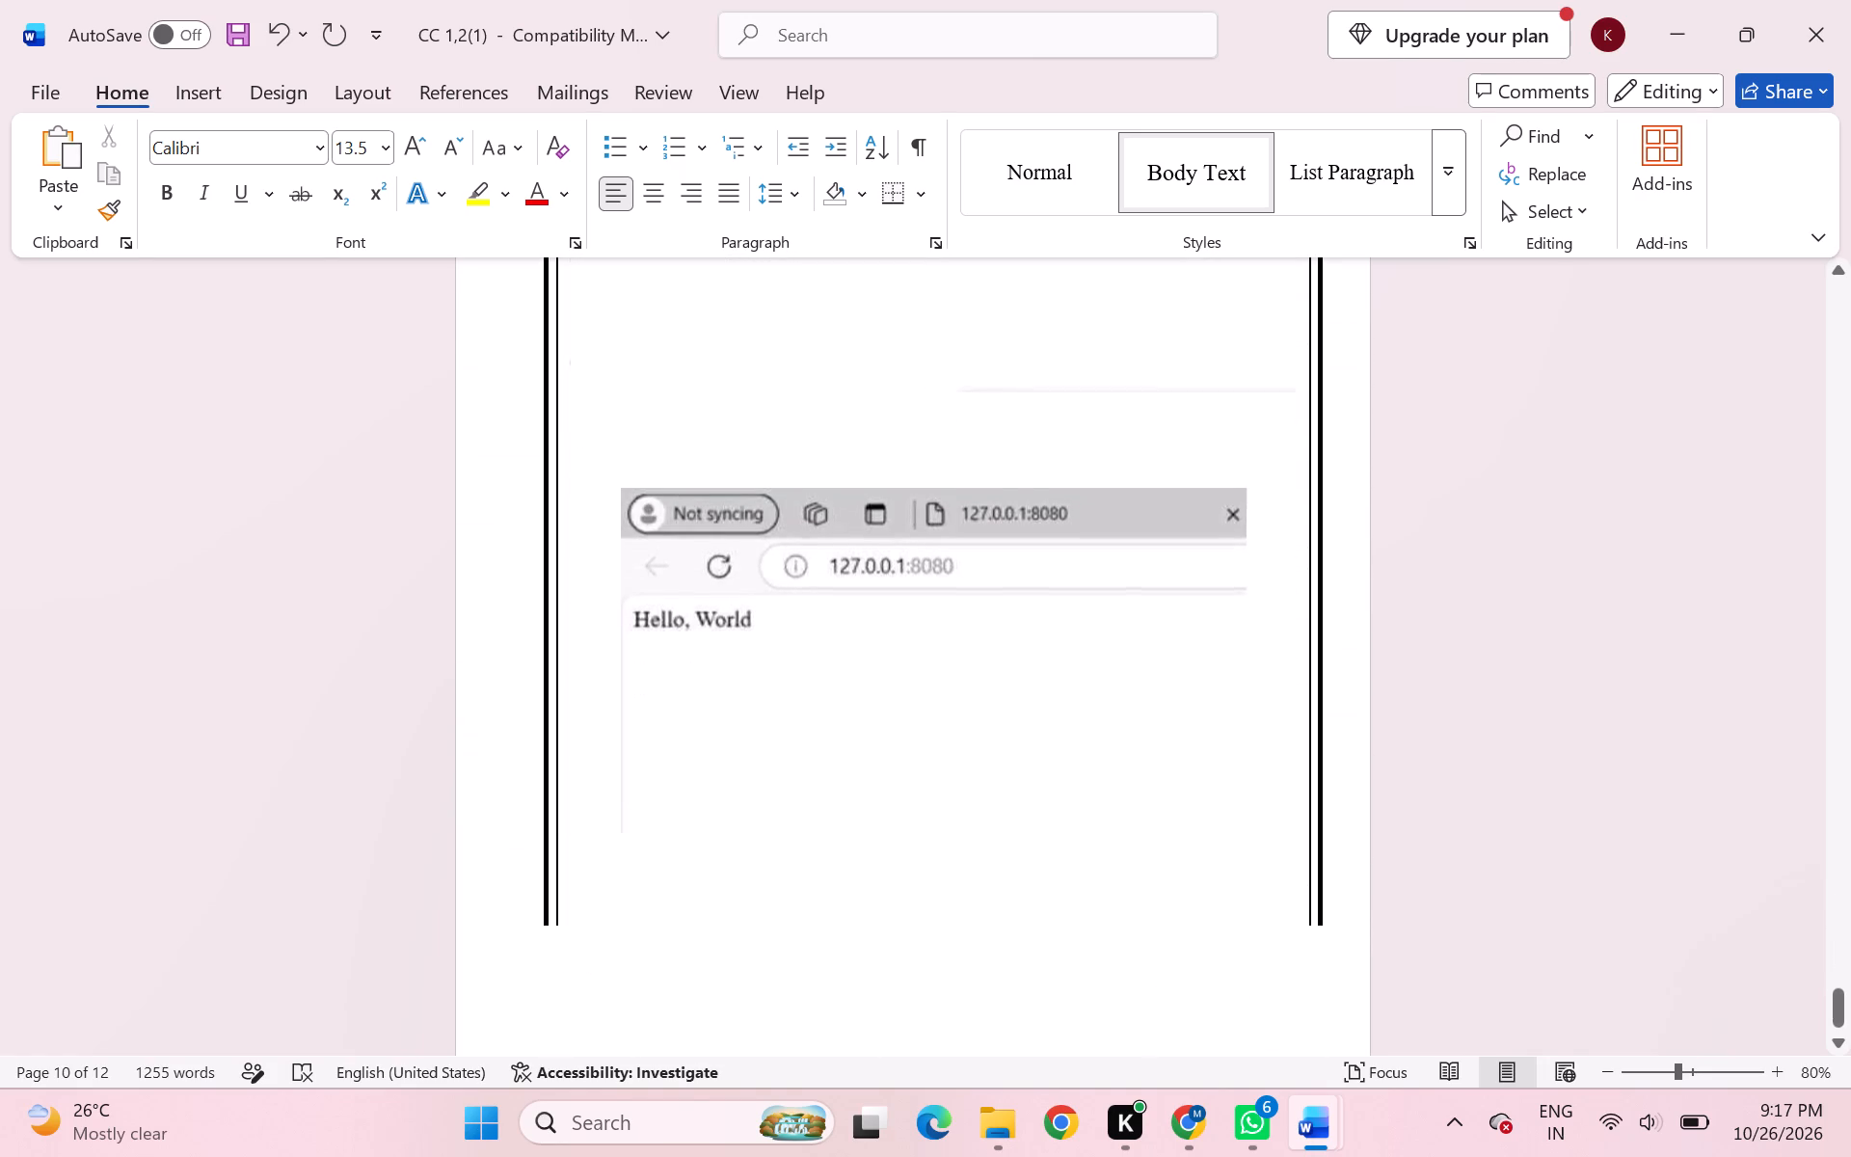
scroll(846, 723, down, 2)
scroll(846, 723, up, 6)
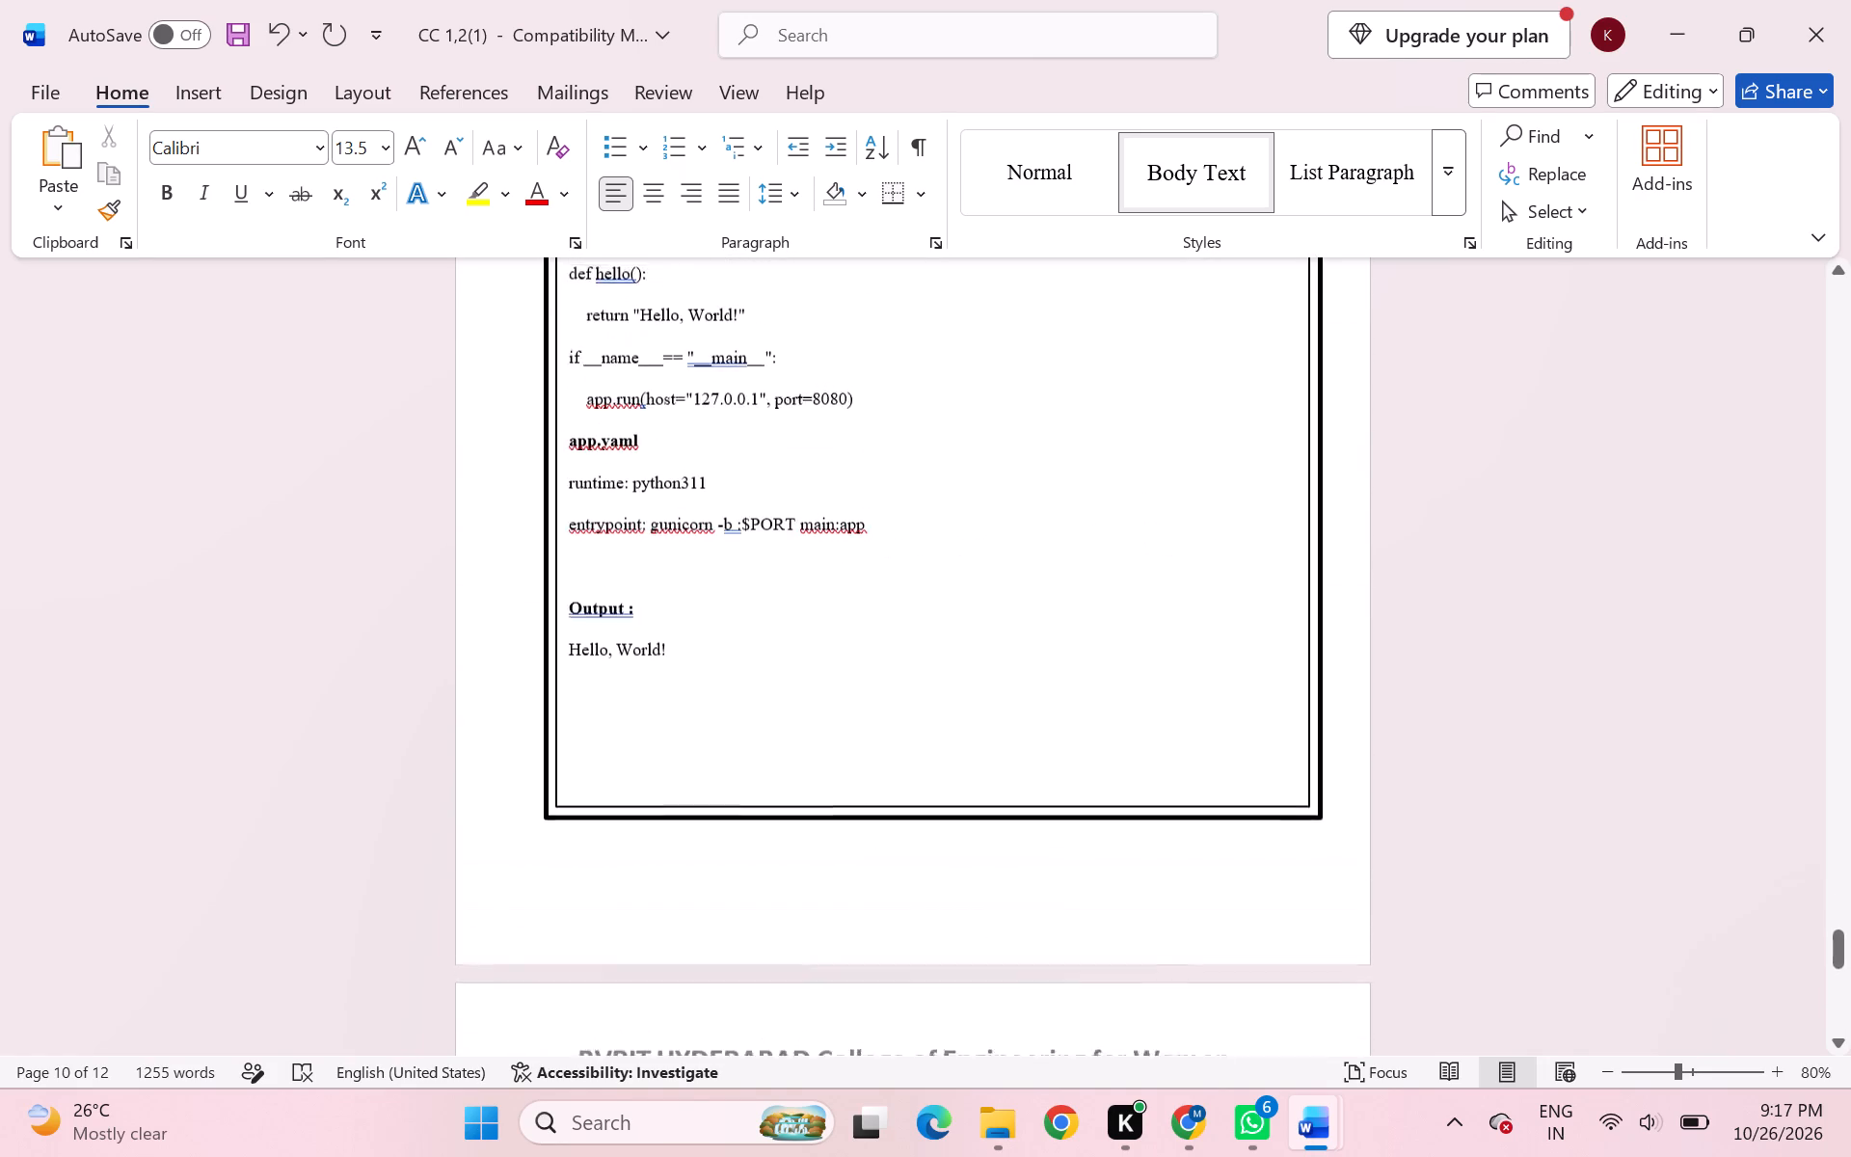
scroll(846, 723, up, 6)
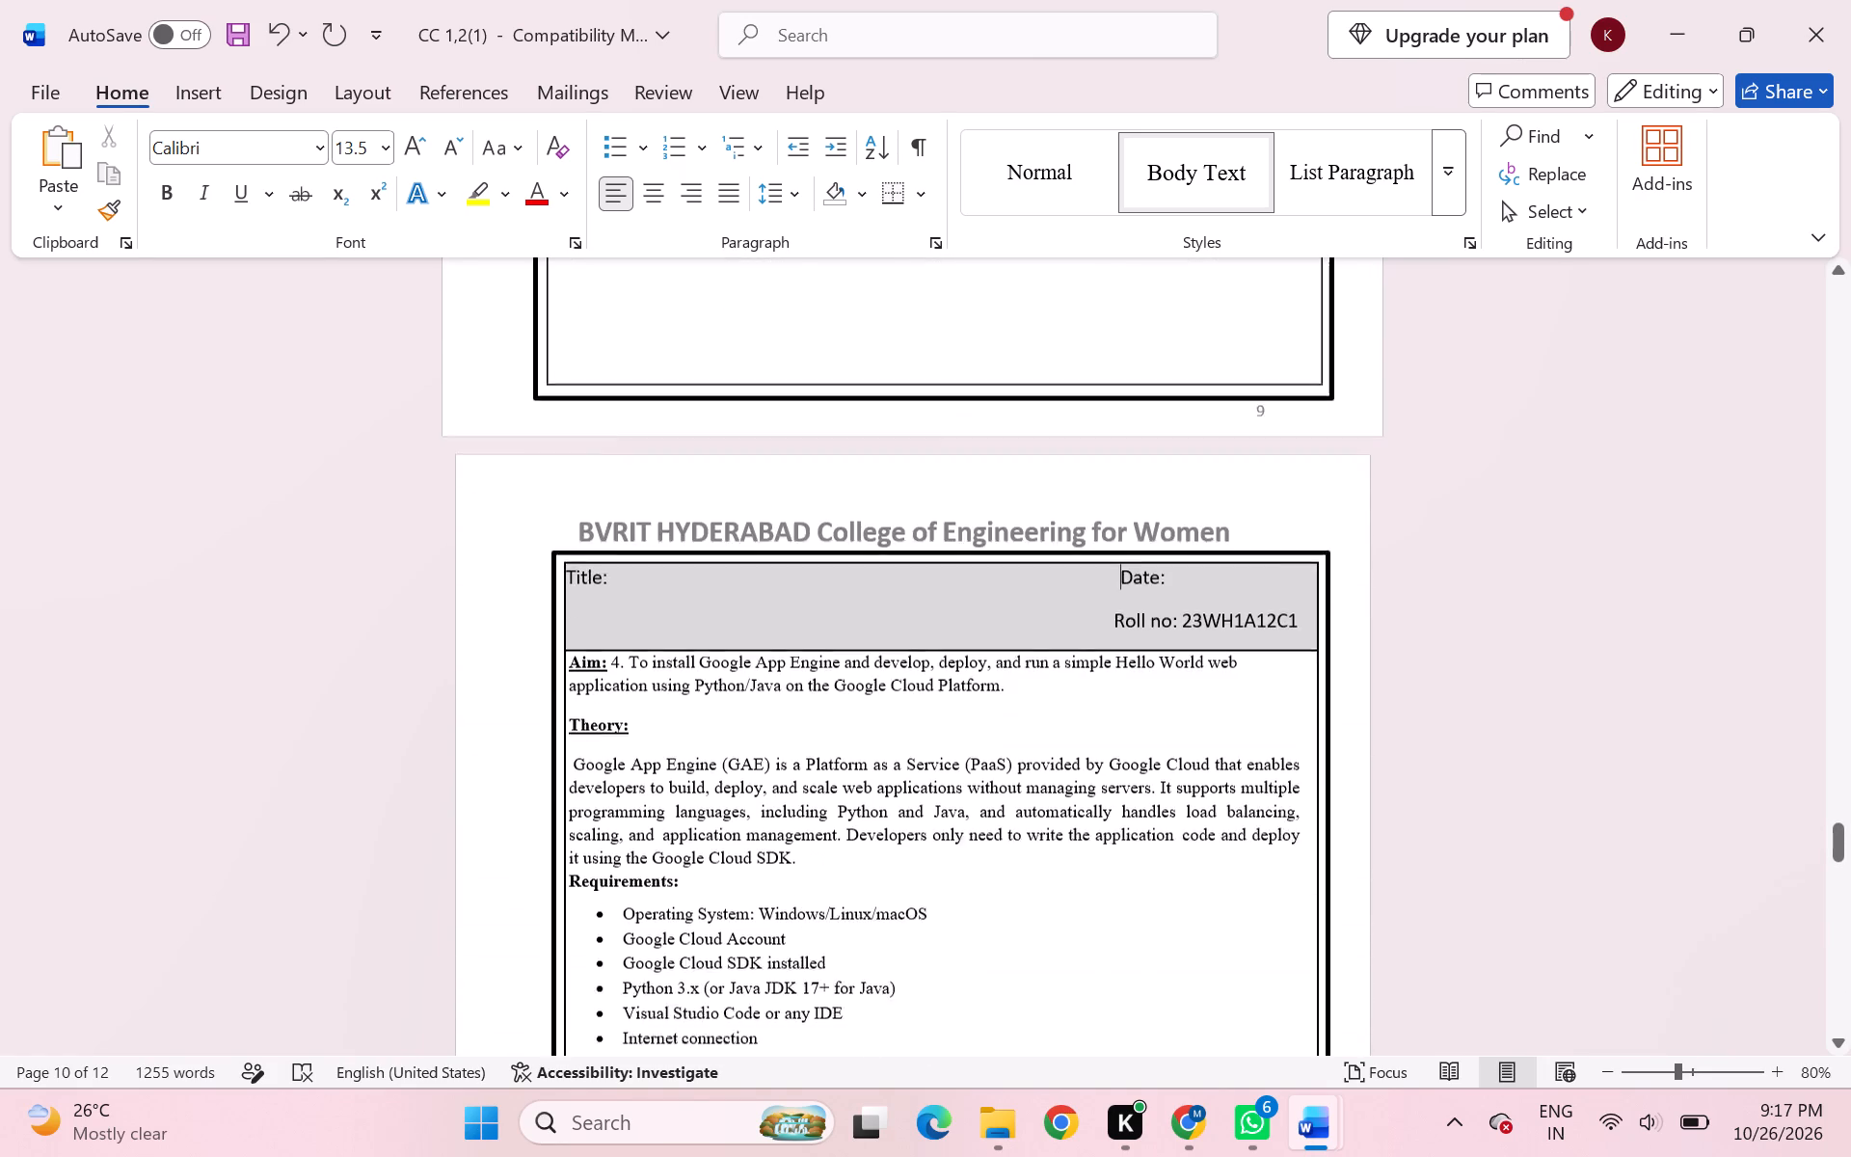
click(351, 595)
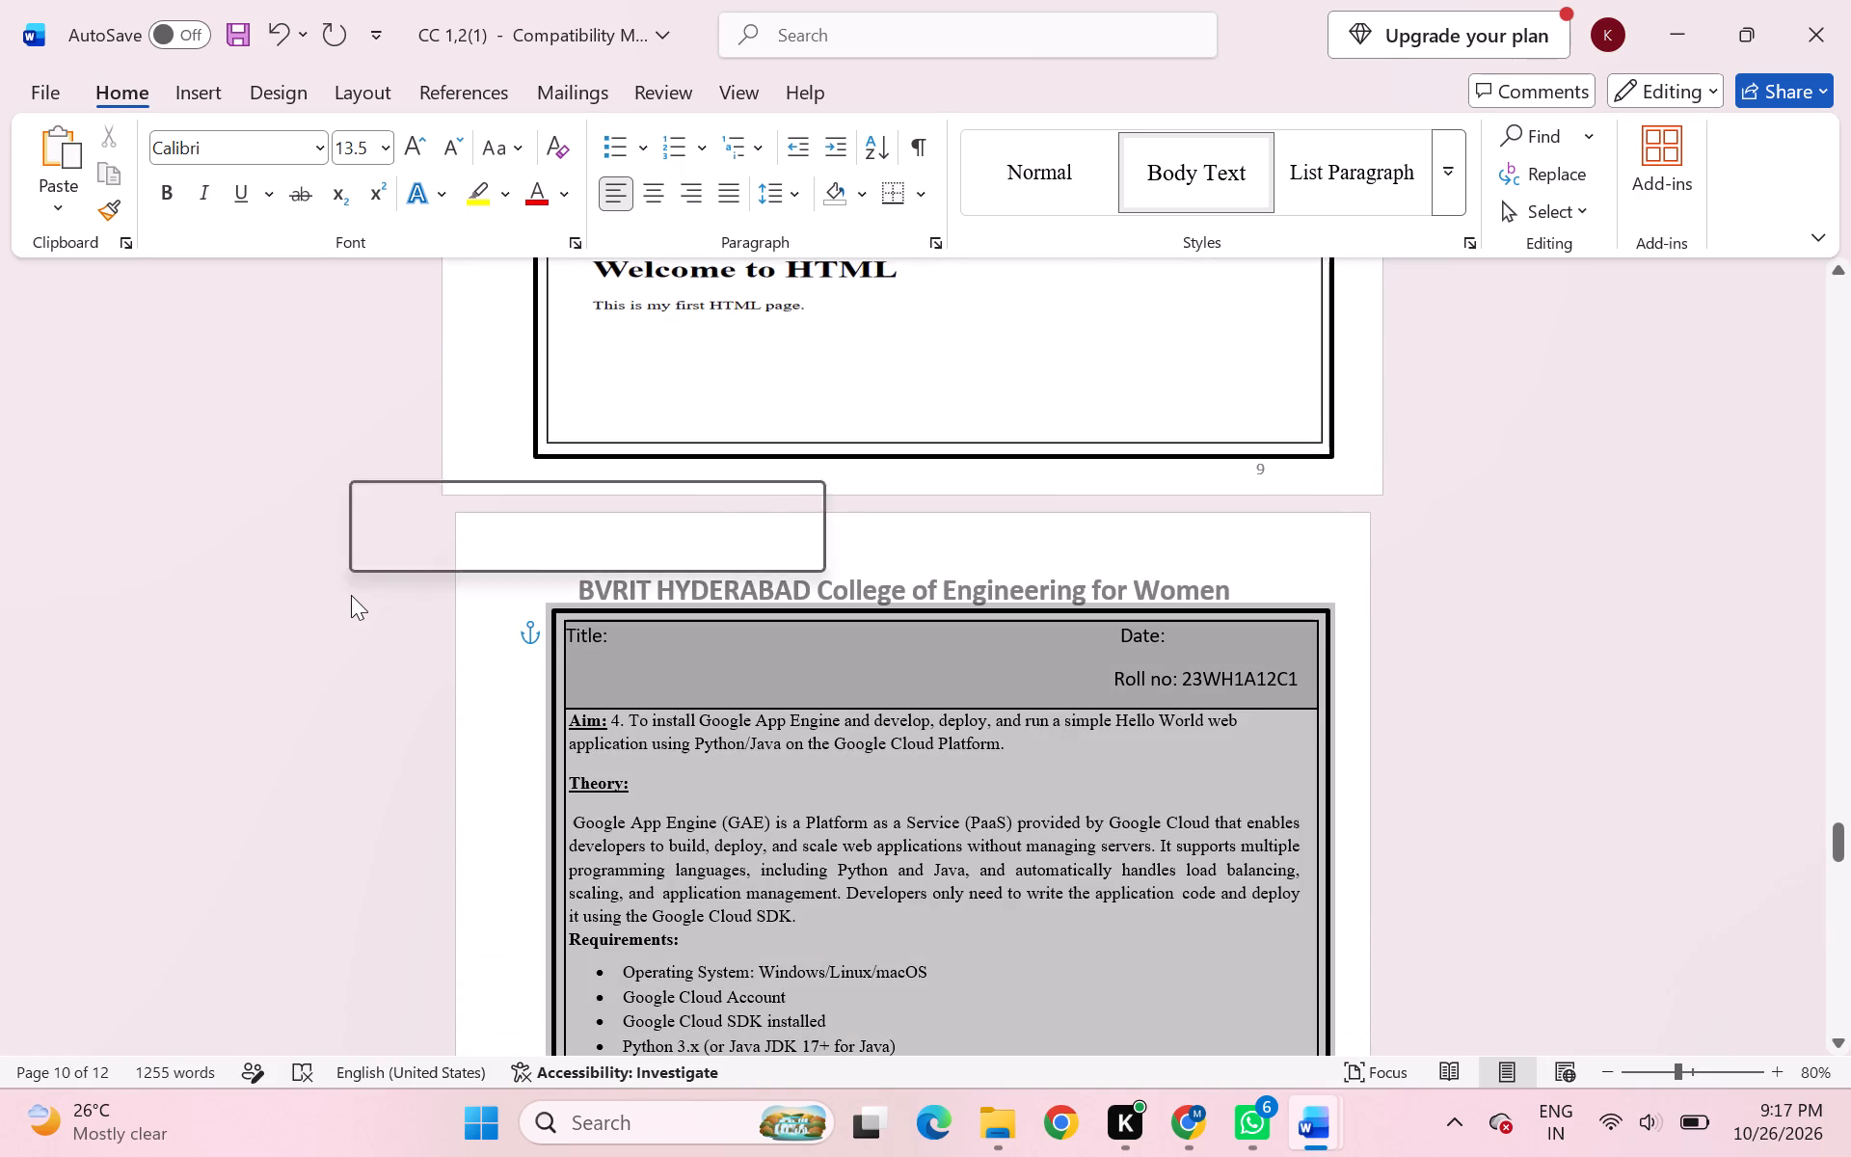
Save the lab record and clear the selection of the header block and frame on page 10.
key(ctrl+s)
click(419, 640)
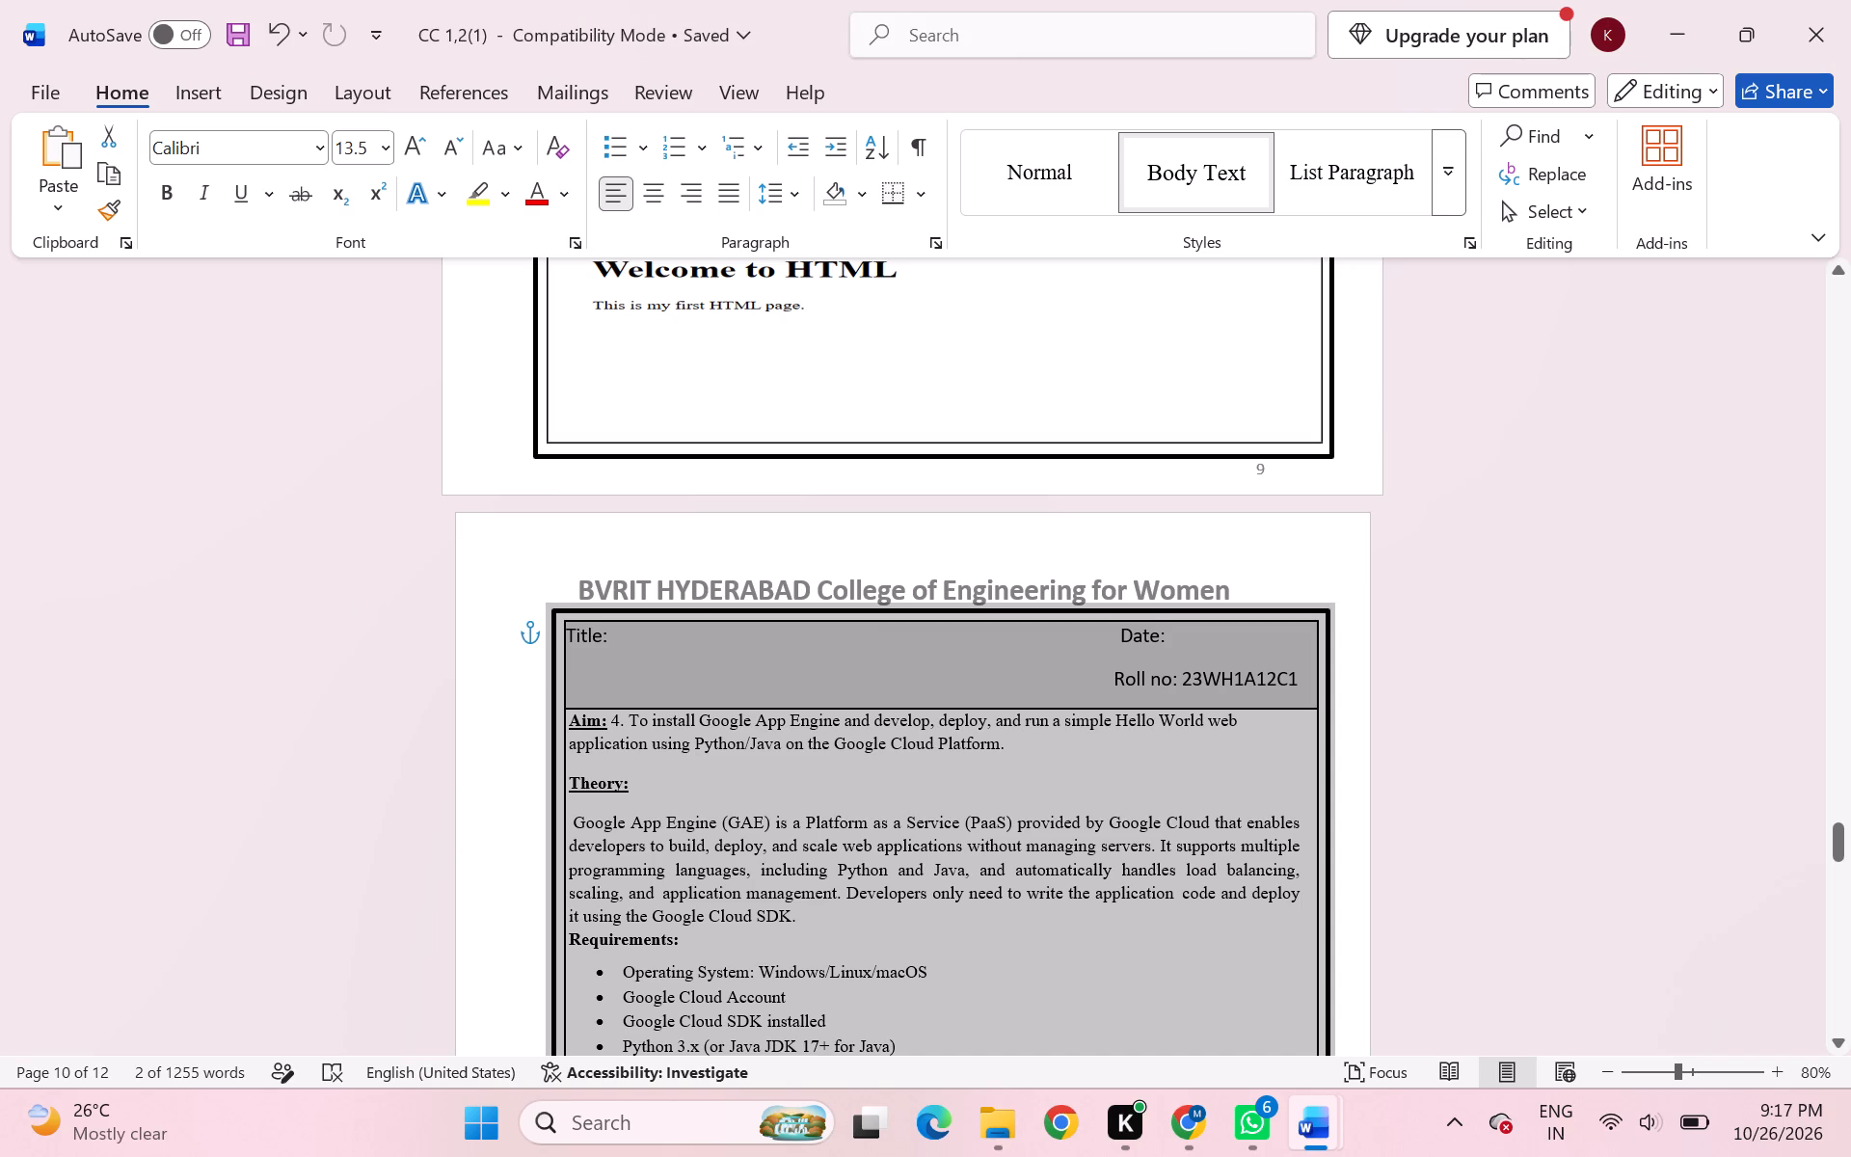
click(717, 771)
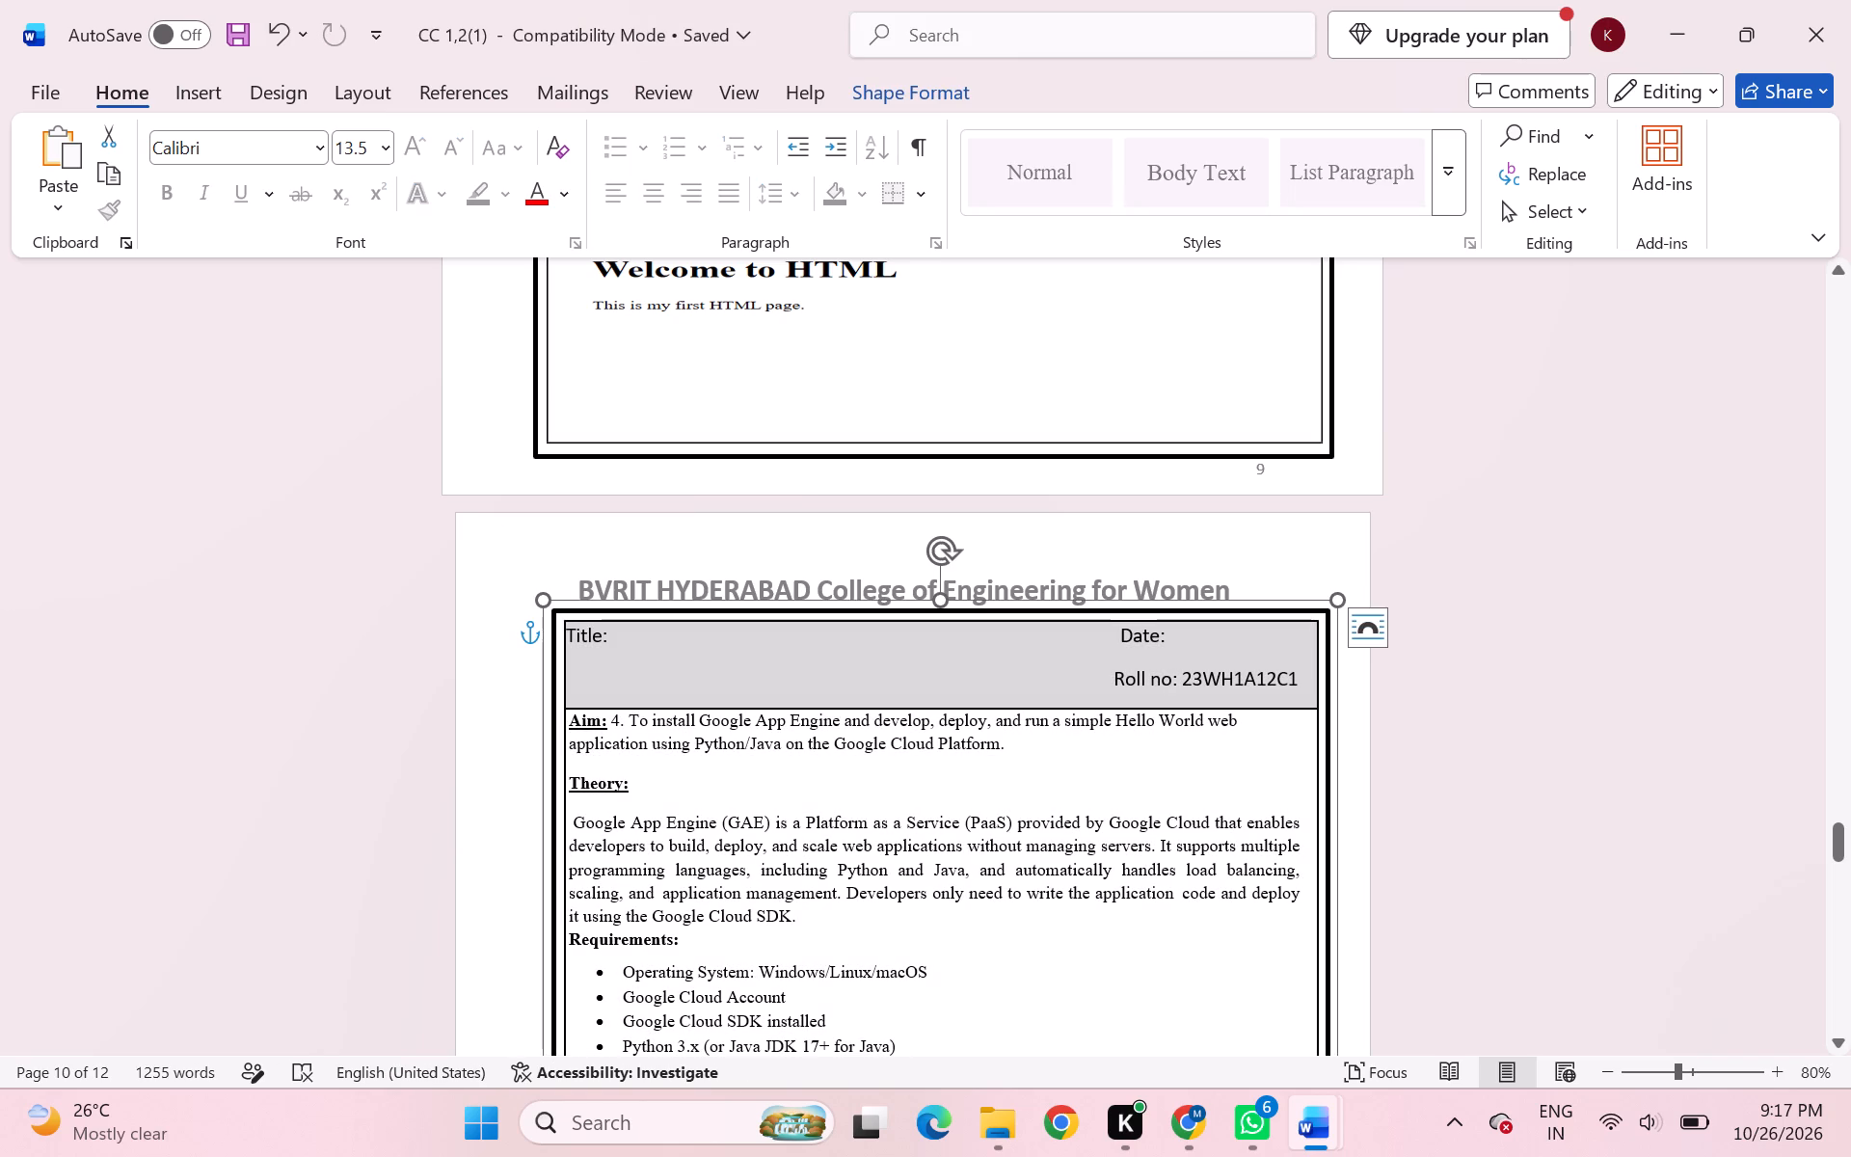
click(1463, 694)
key(ctrl+s)
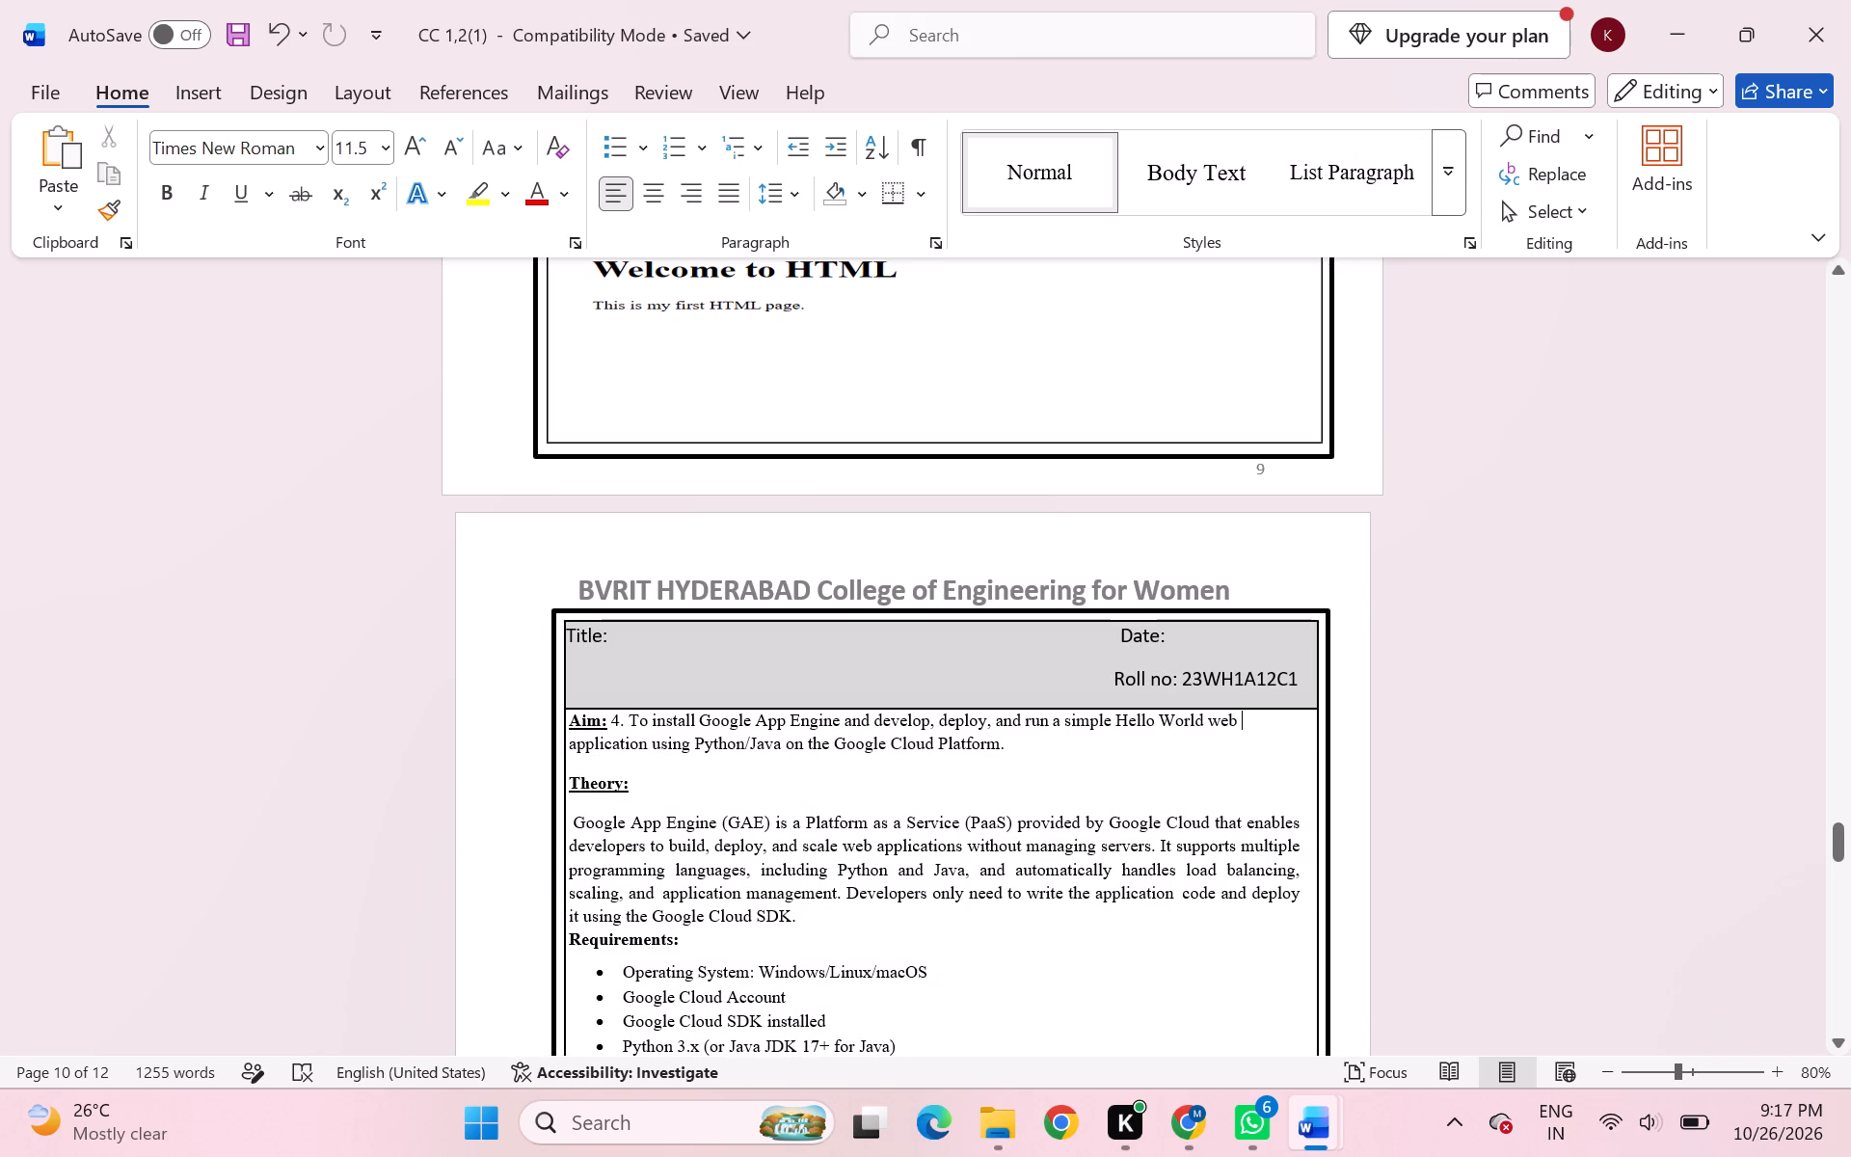
Review the frames, header blocks and content of the whole lab record from page 1 through page 12.
drag(1839, 852, 1850, 502)
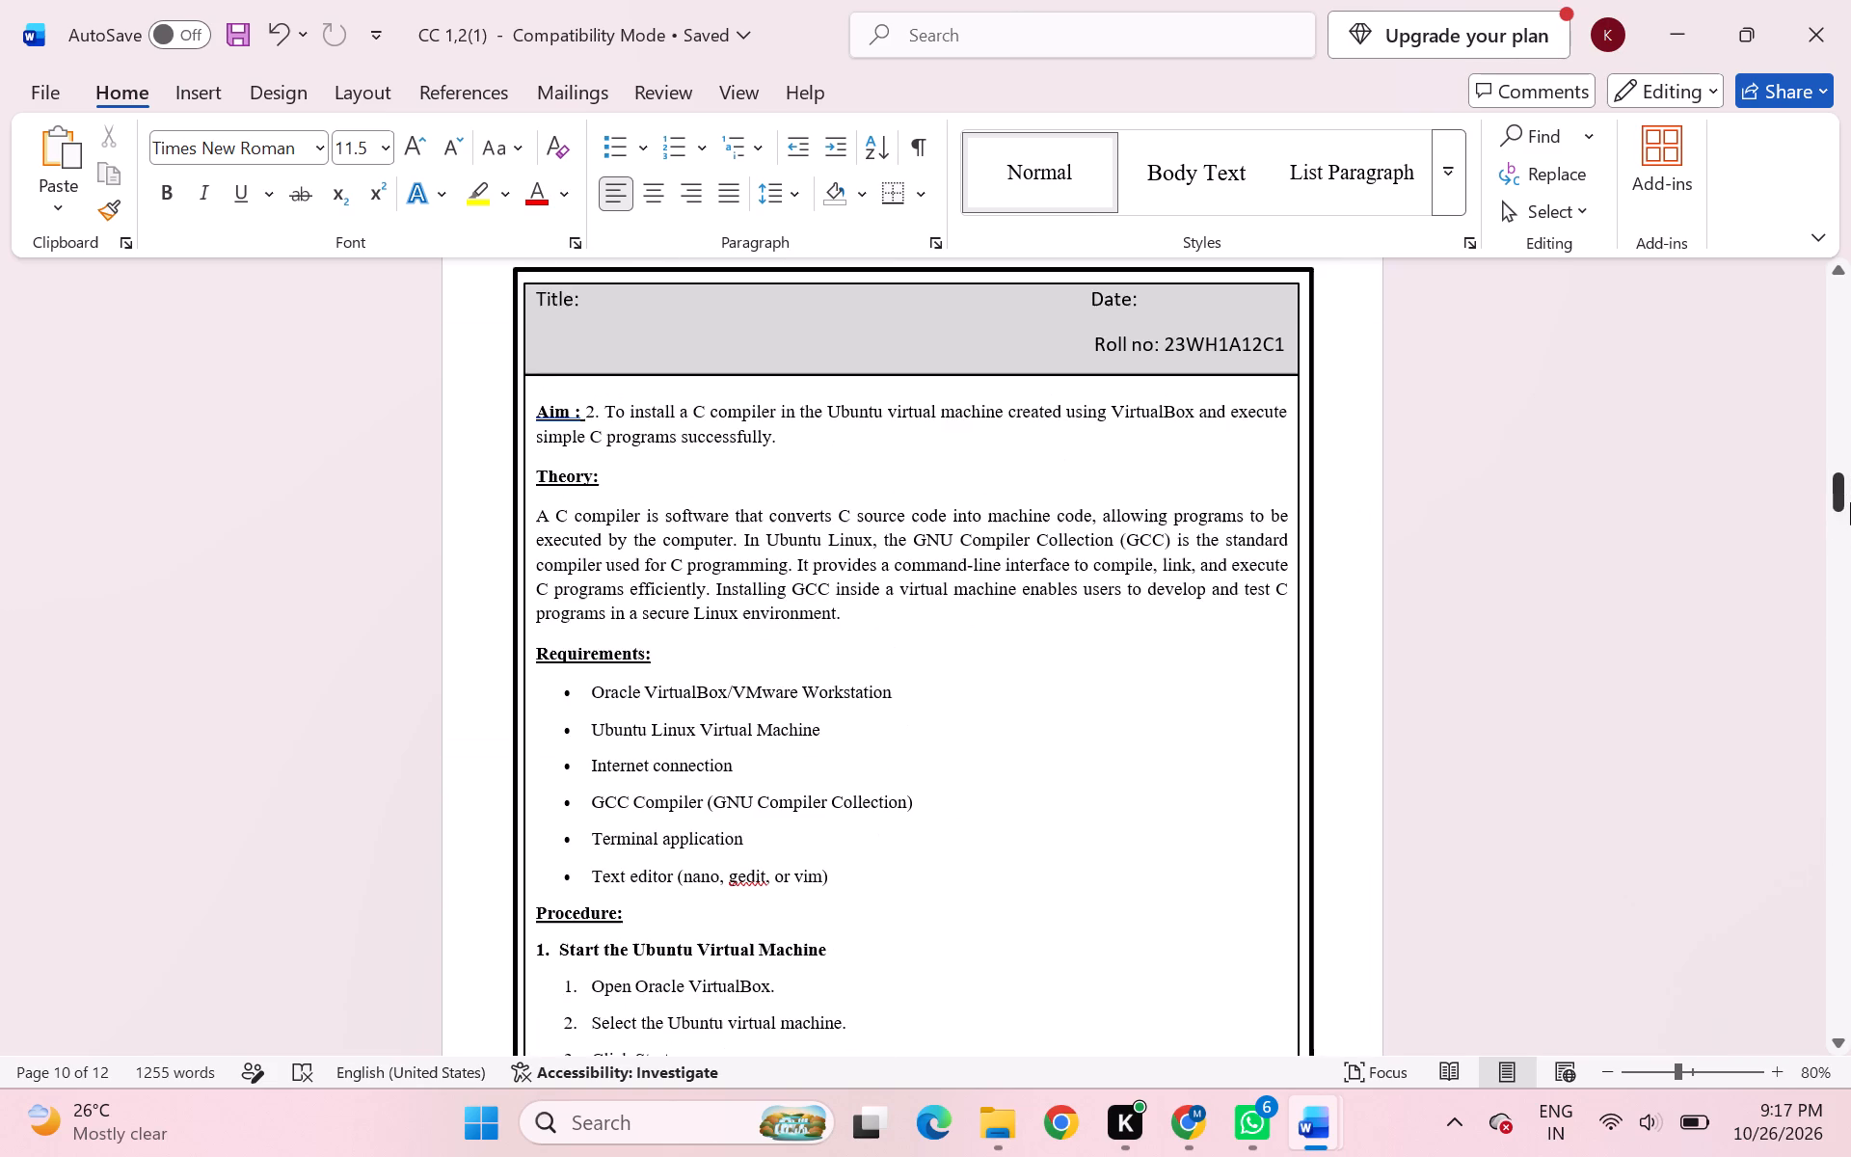
scroll(1487, 551, up, 14)
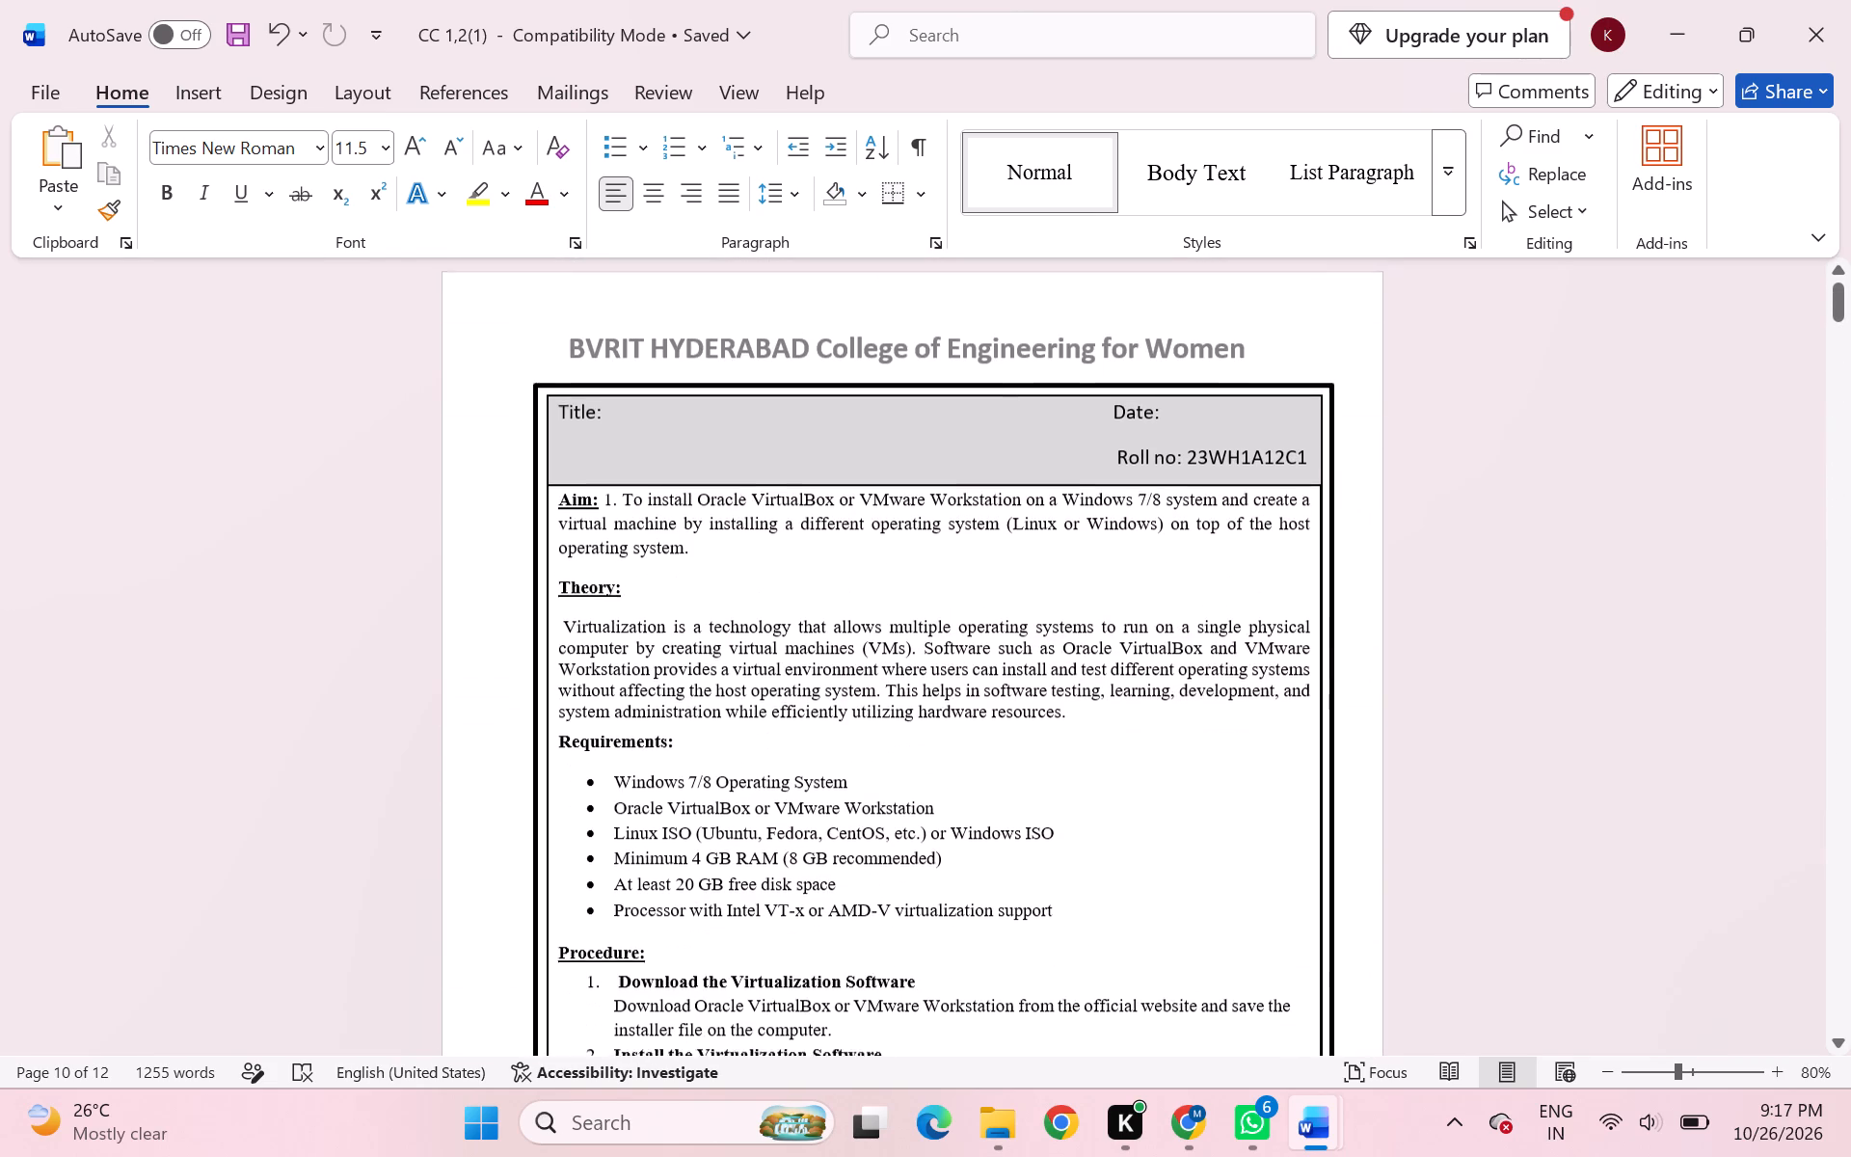
scroll(1481, 580, up, 2)
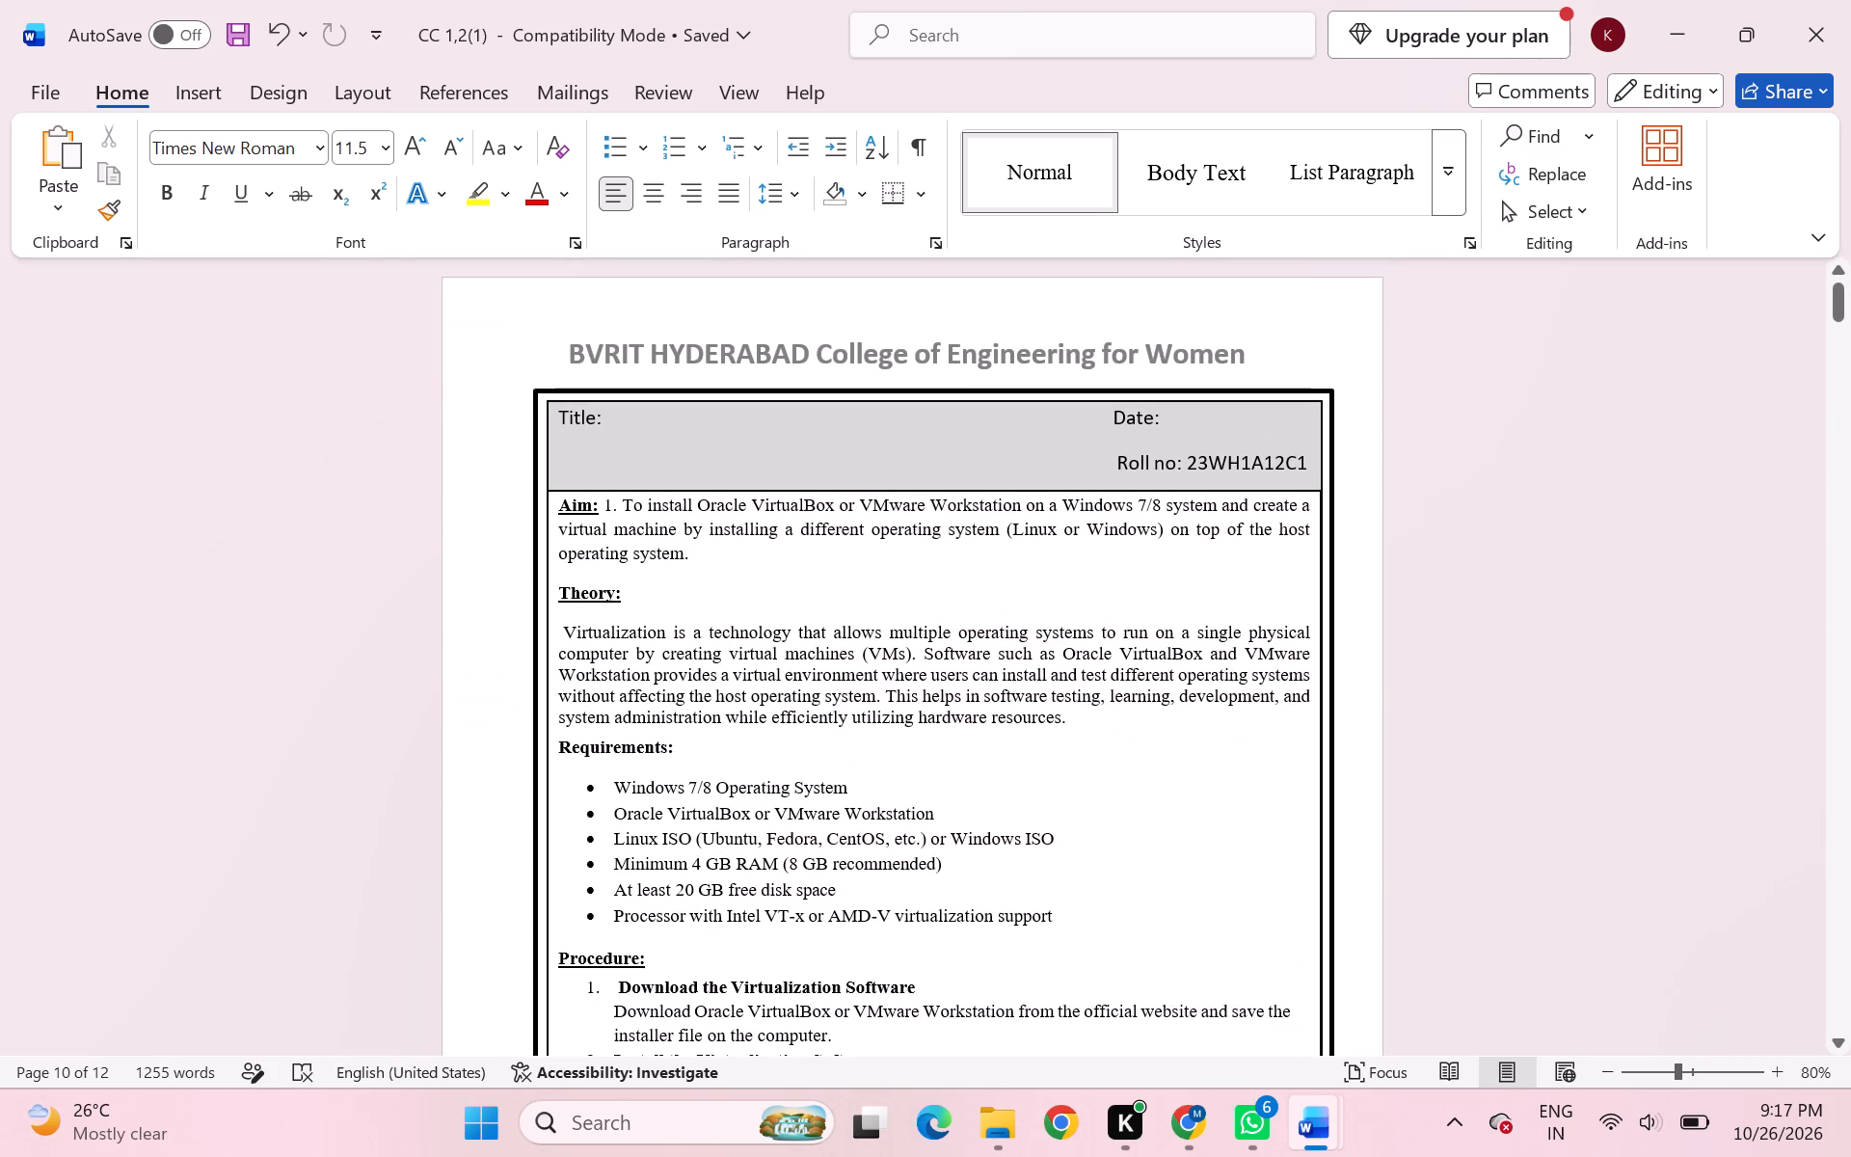
scroll(1481, 580, down, 1)
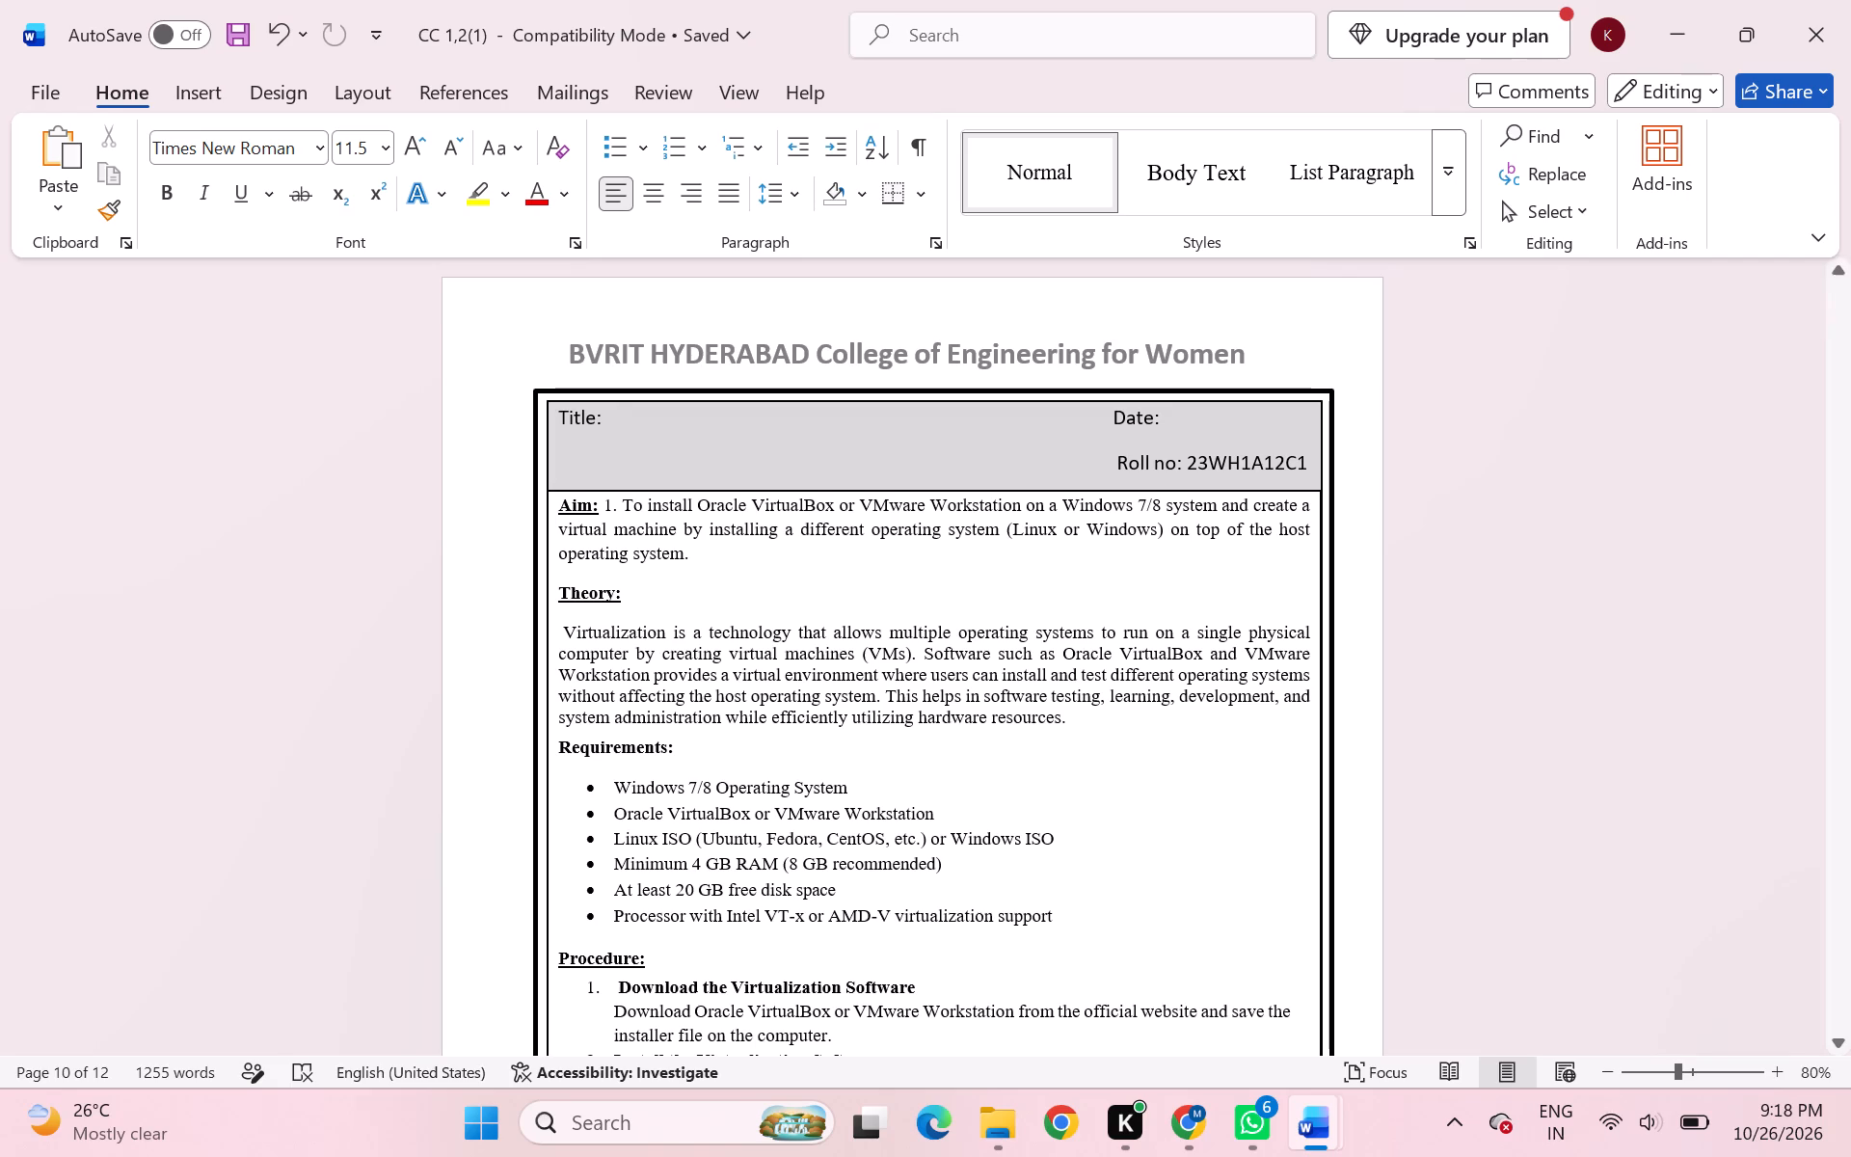
scroll(1481, 580, down, 5)
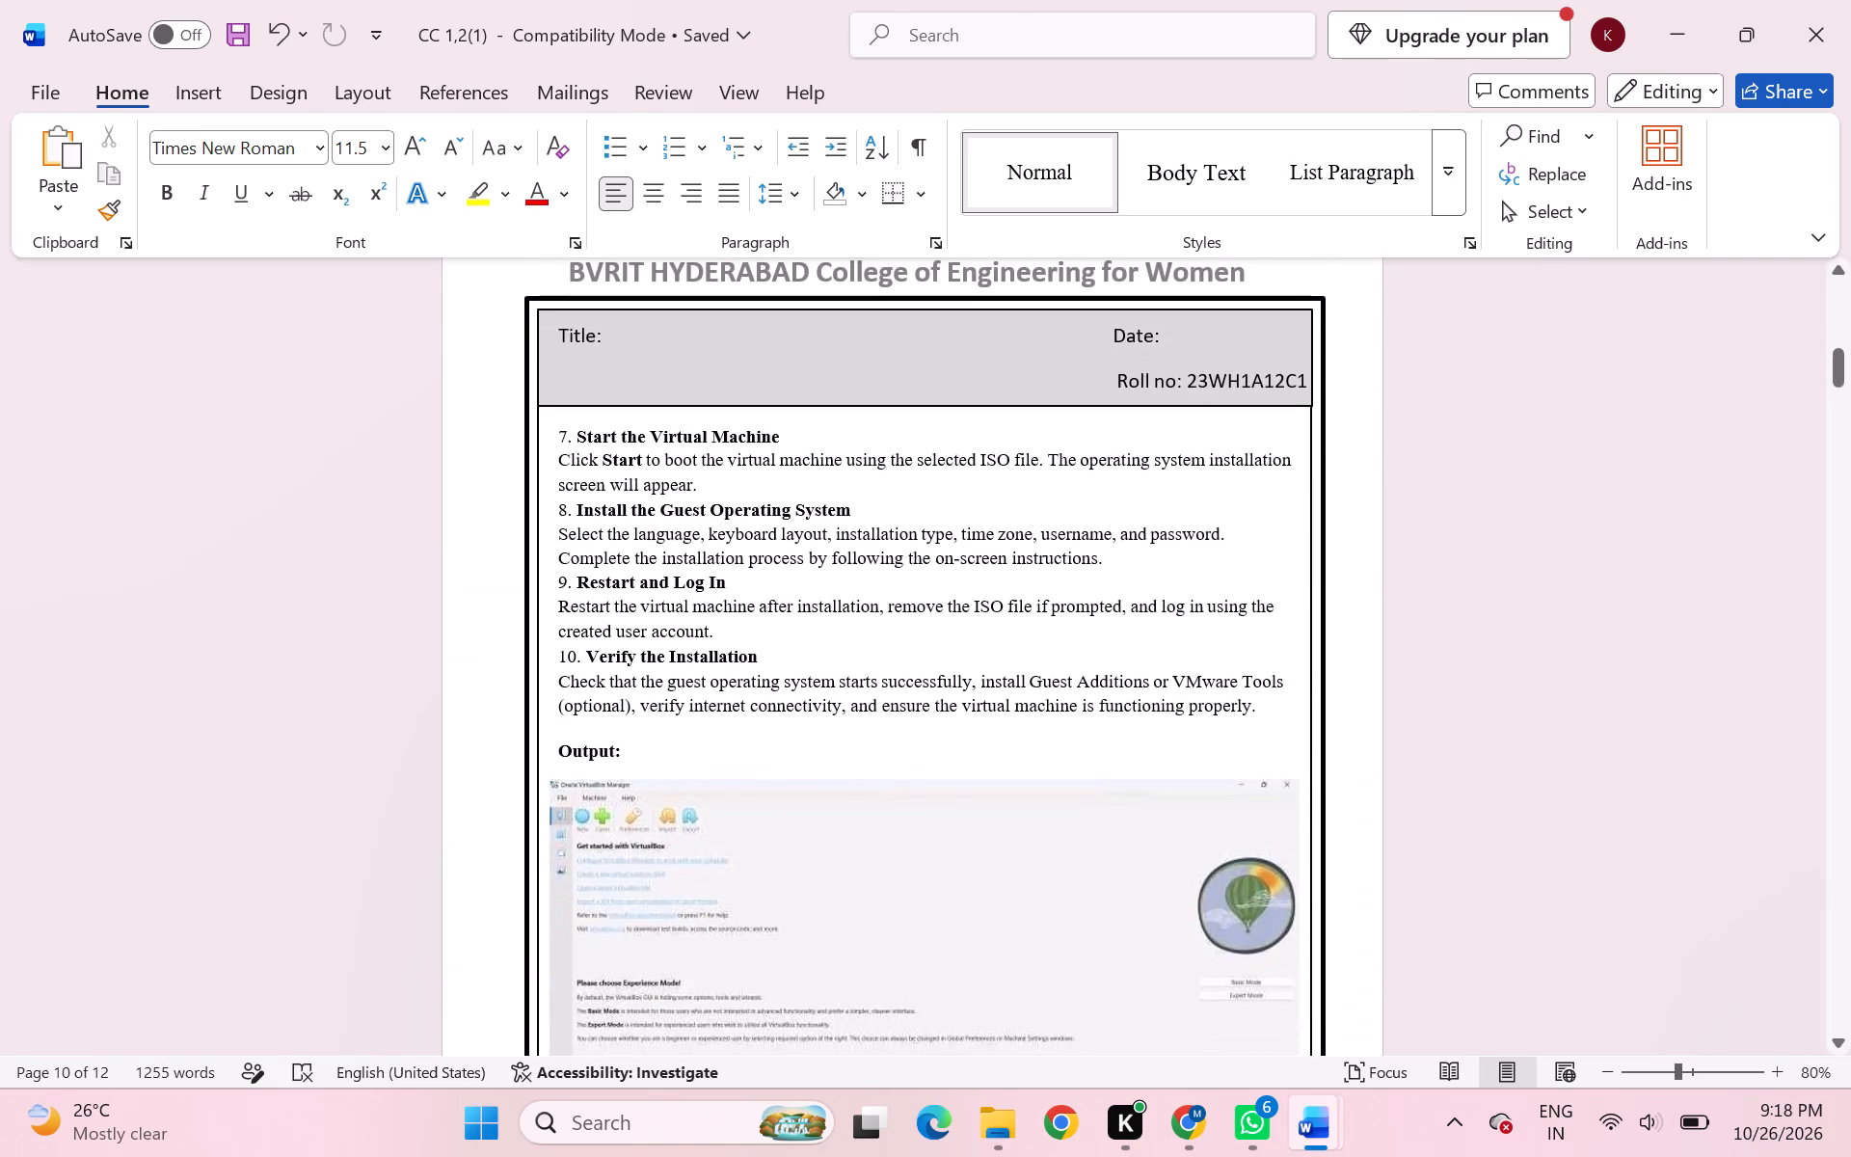
scroll(1481, 580, down, 6)
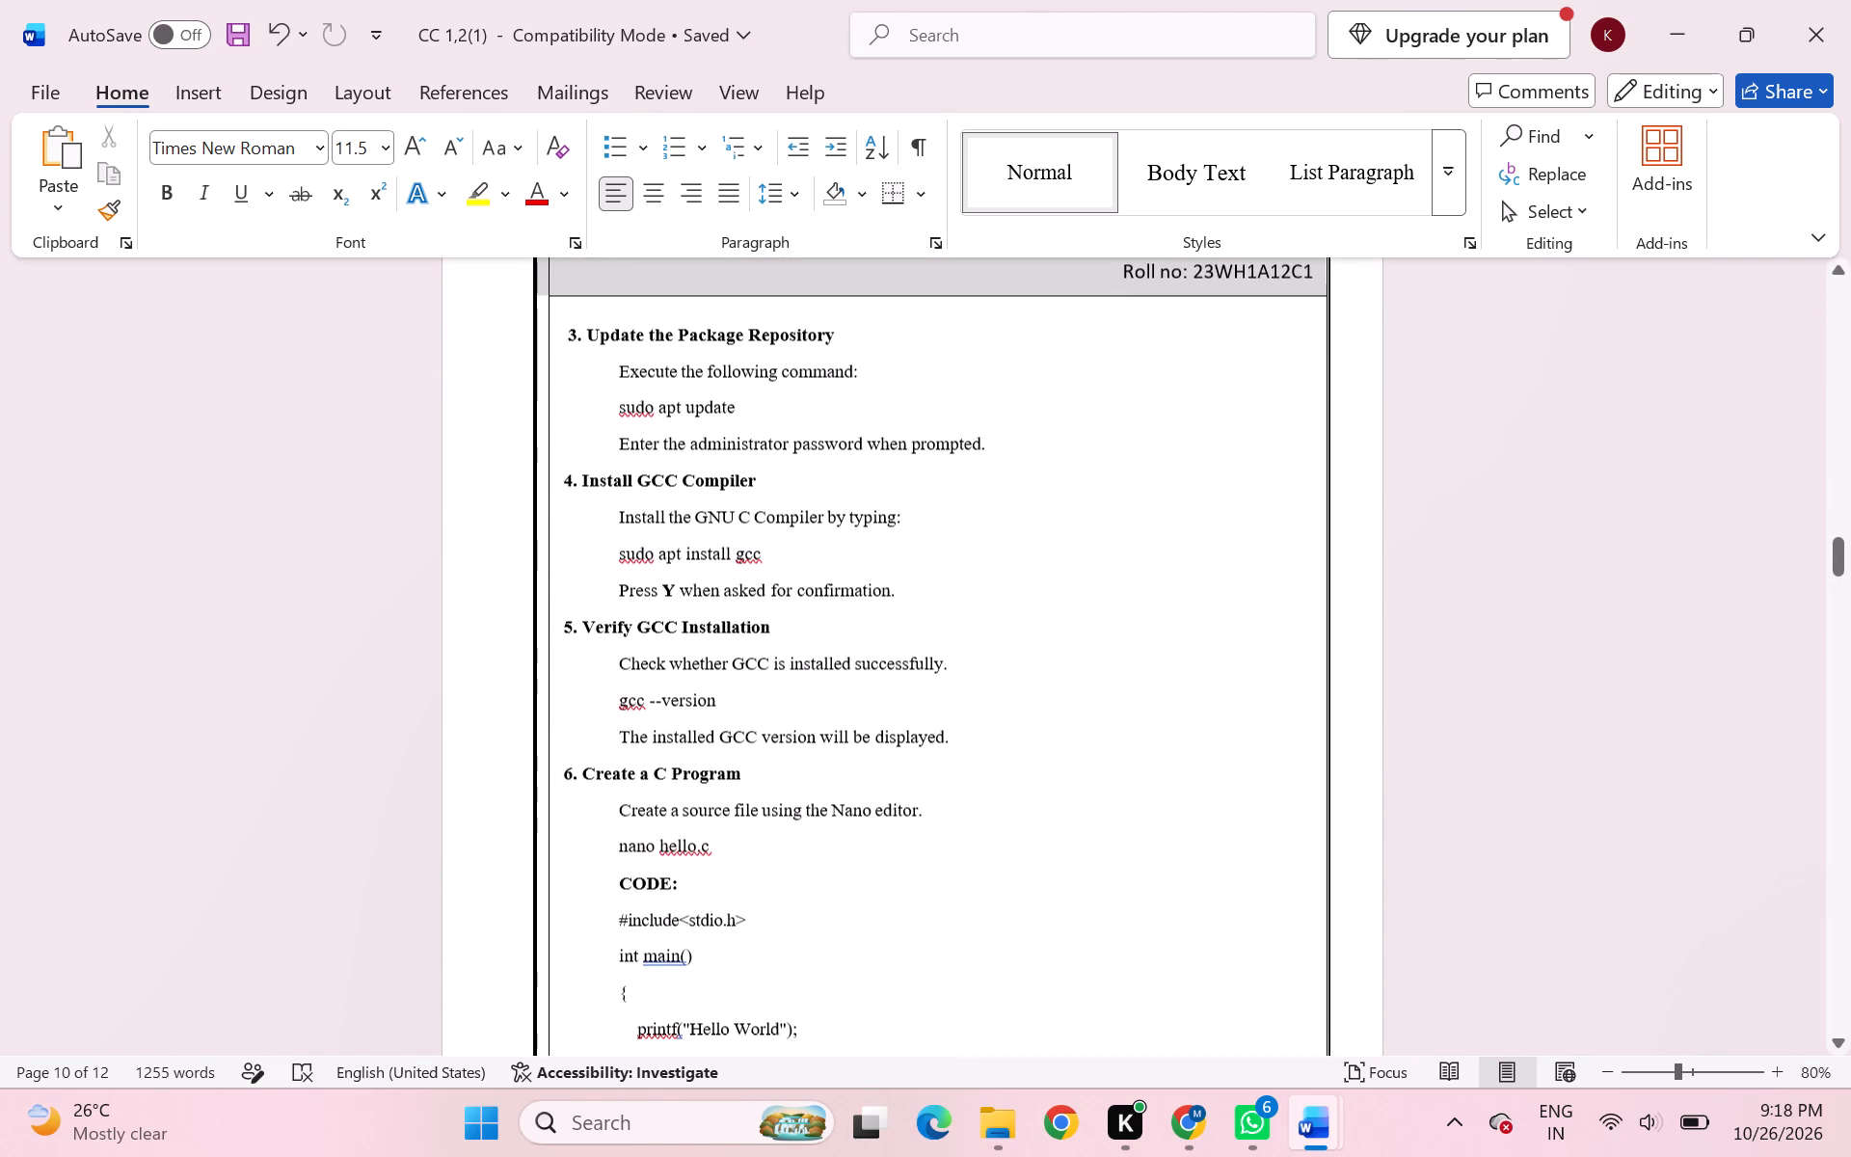
scroll(1481, 580, up, 1)
scroll(1481, 580, down, 2)
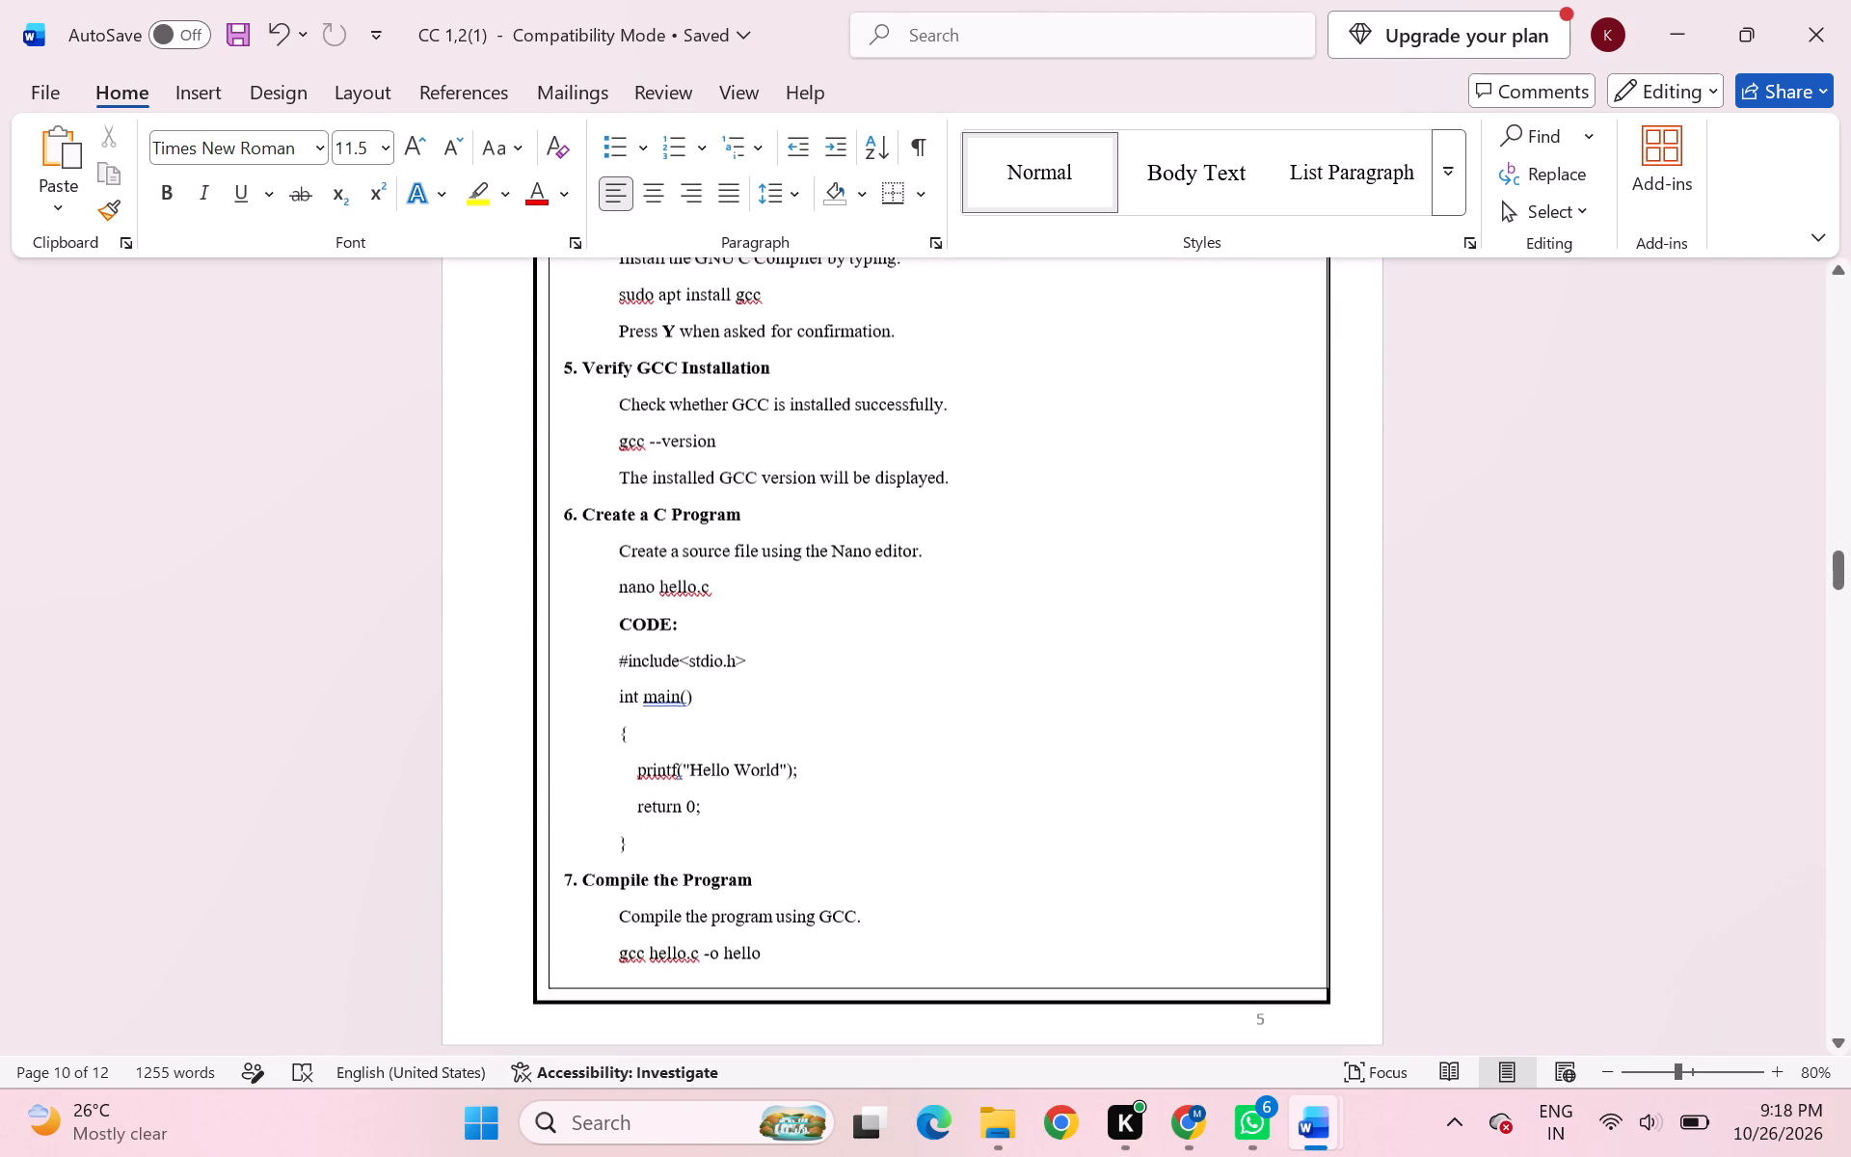
scroll(1481, 580, down, 6)
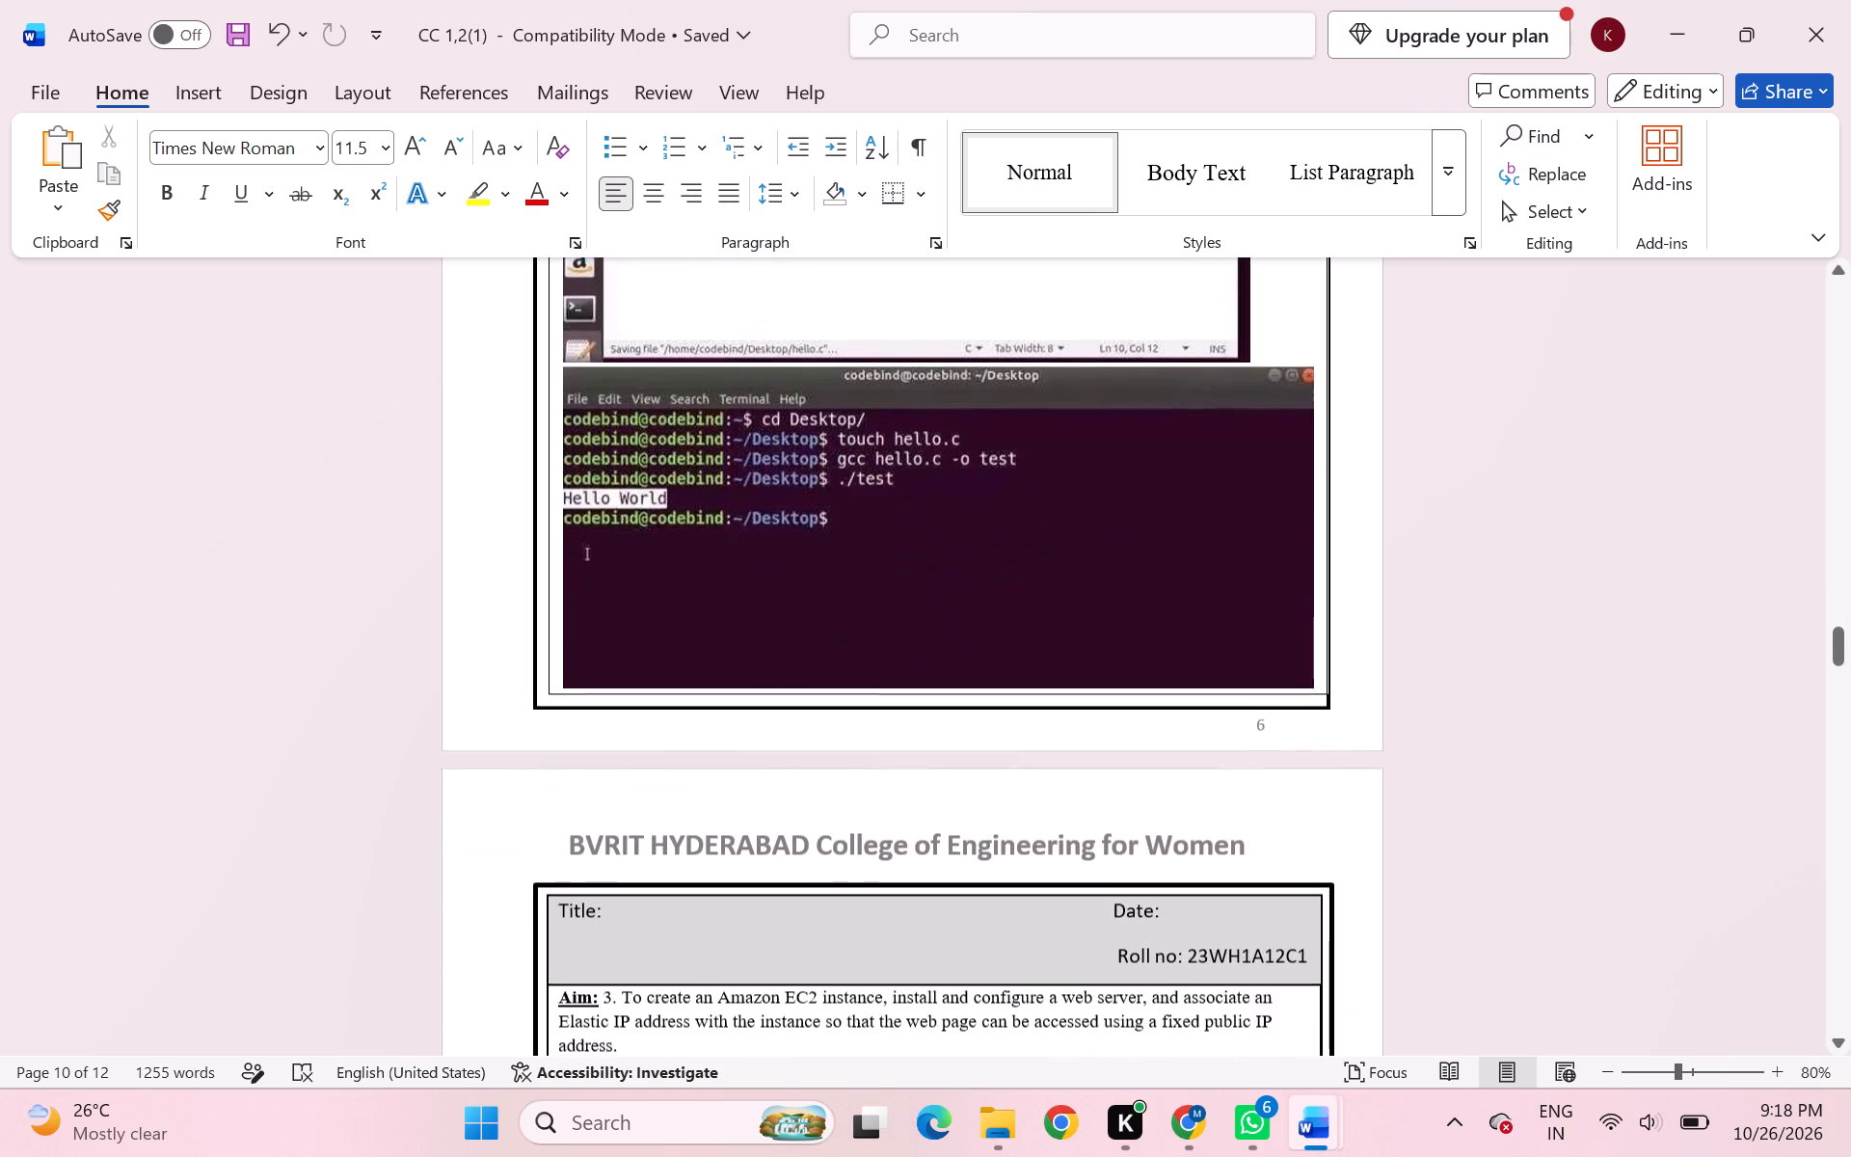
scroll(1481, 580, down, 7)
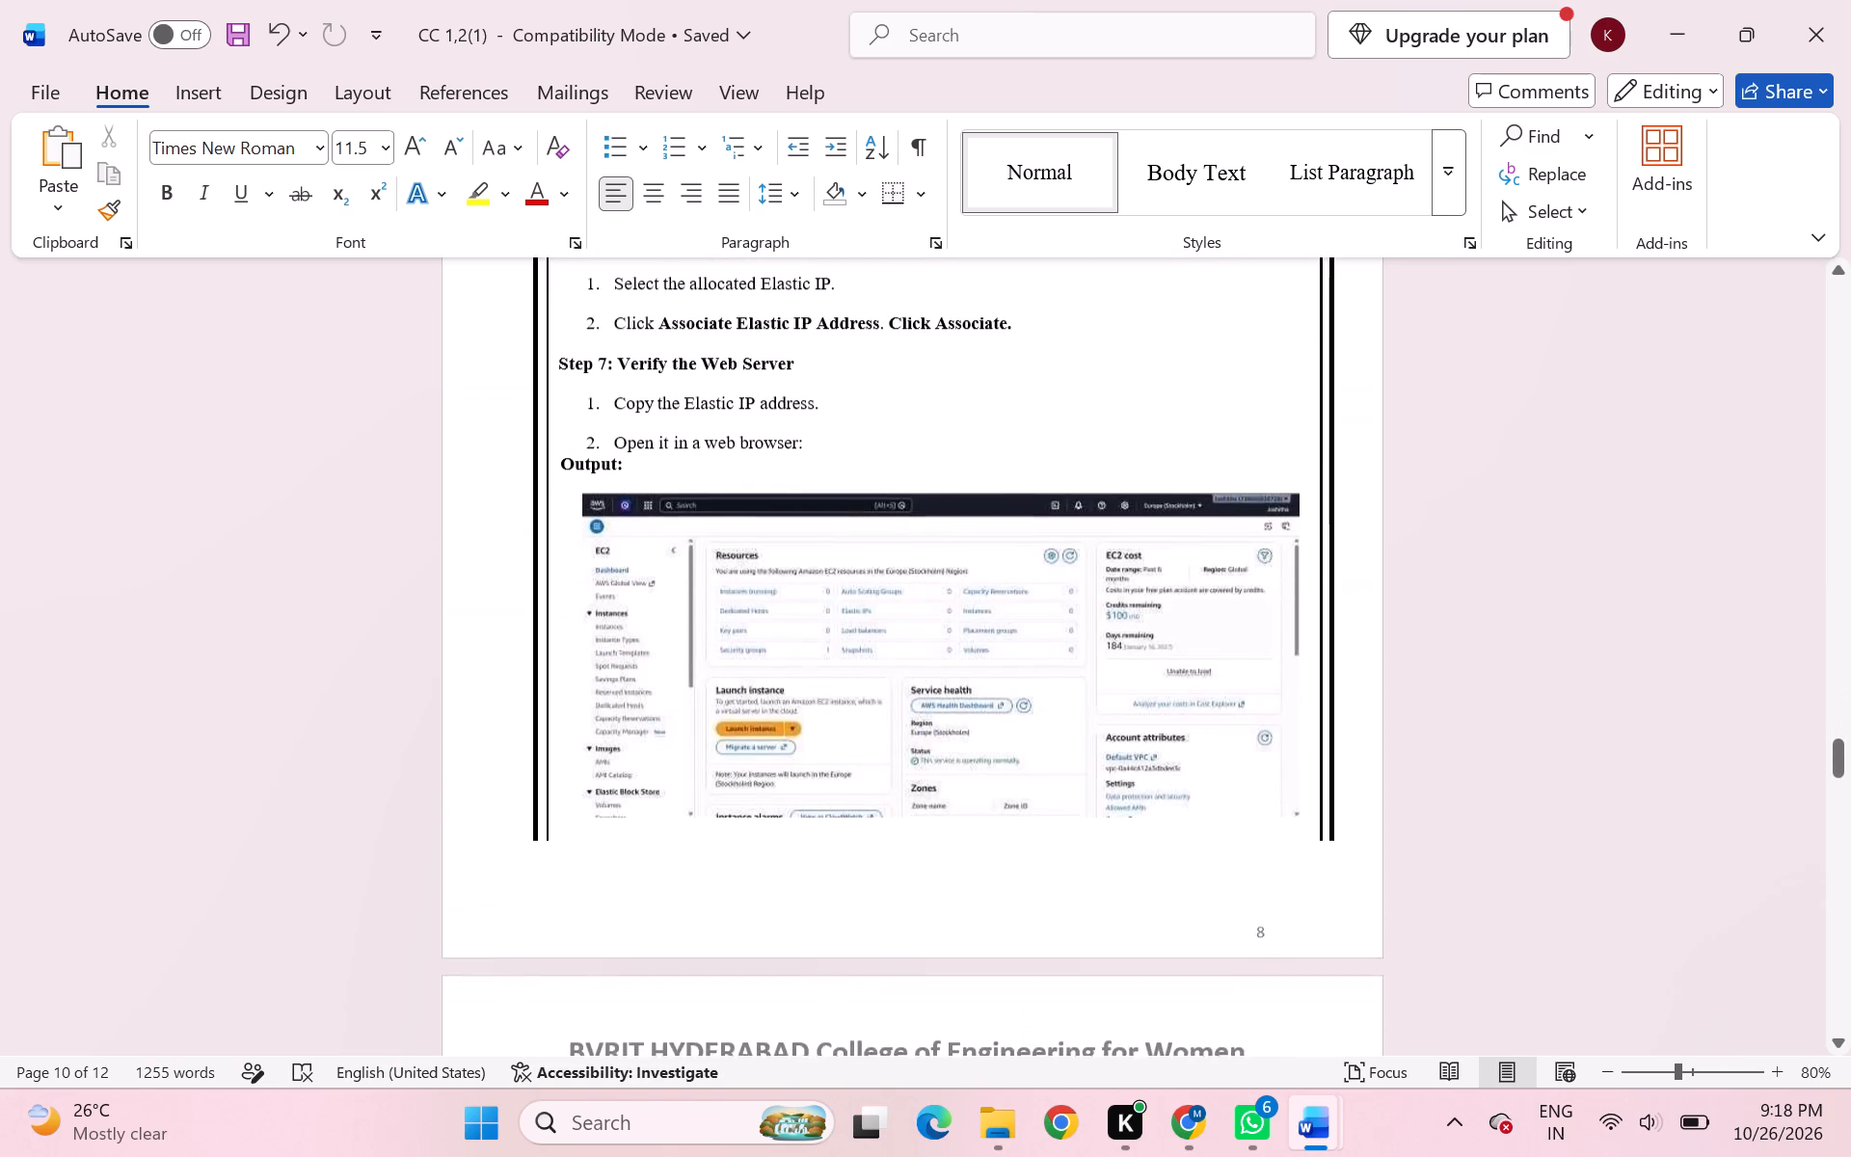
scroll(1489, 551, down, 3)
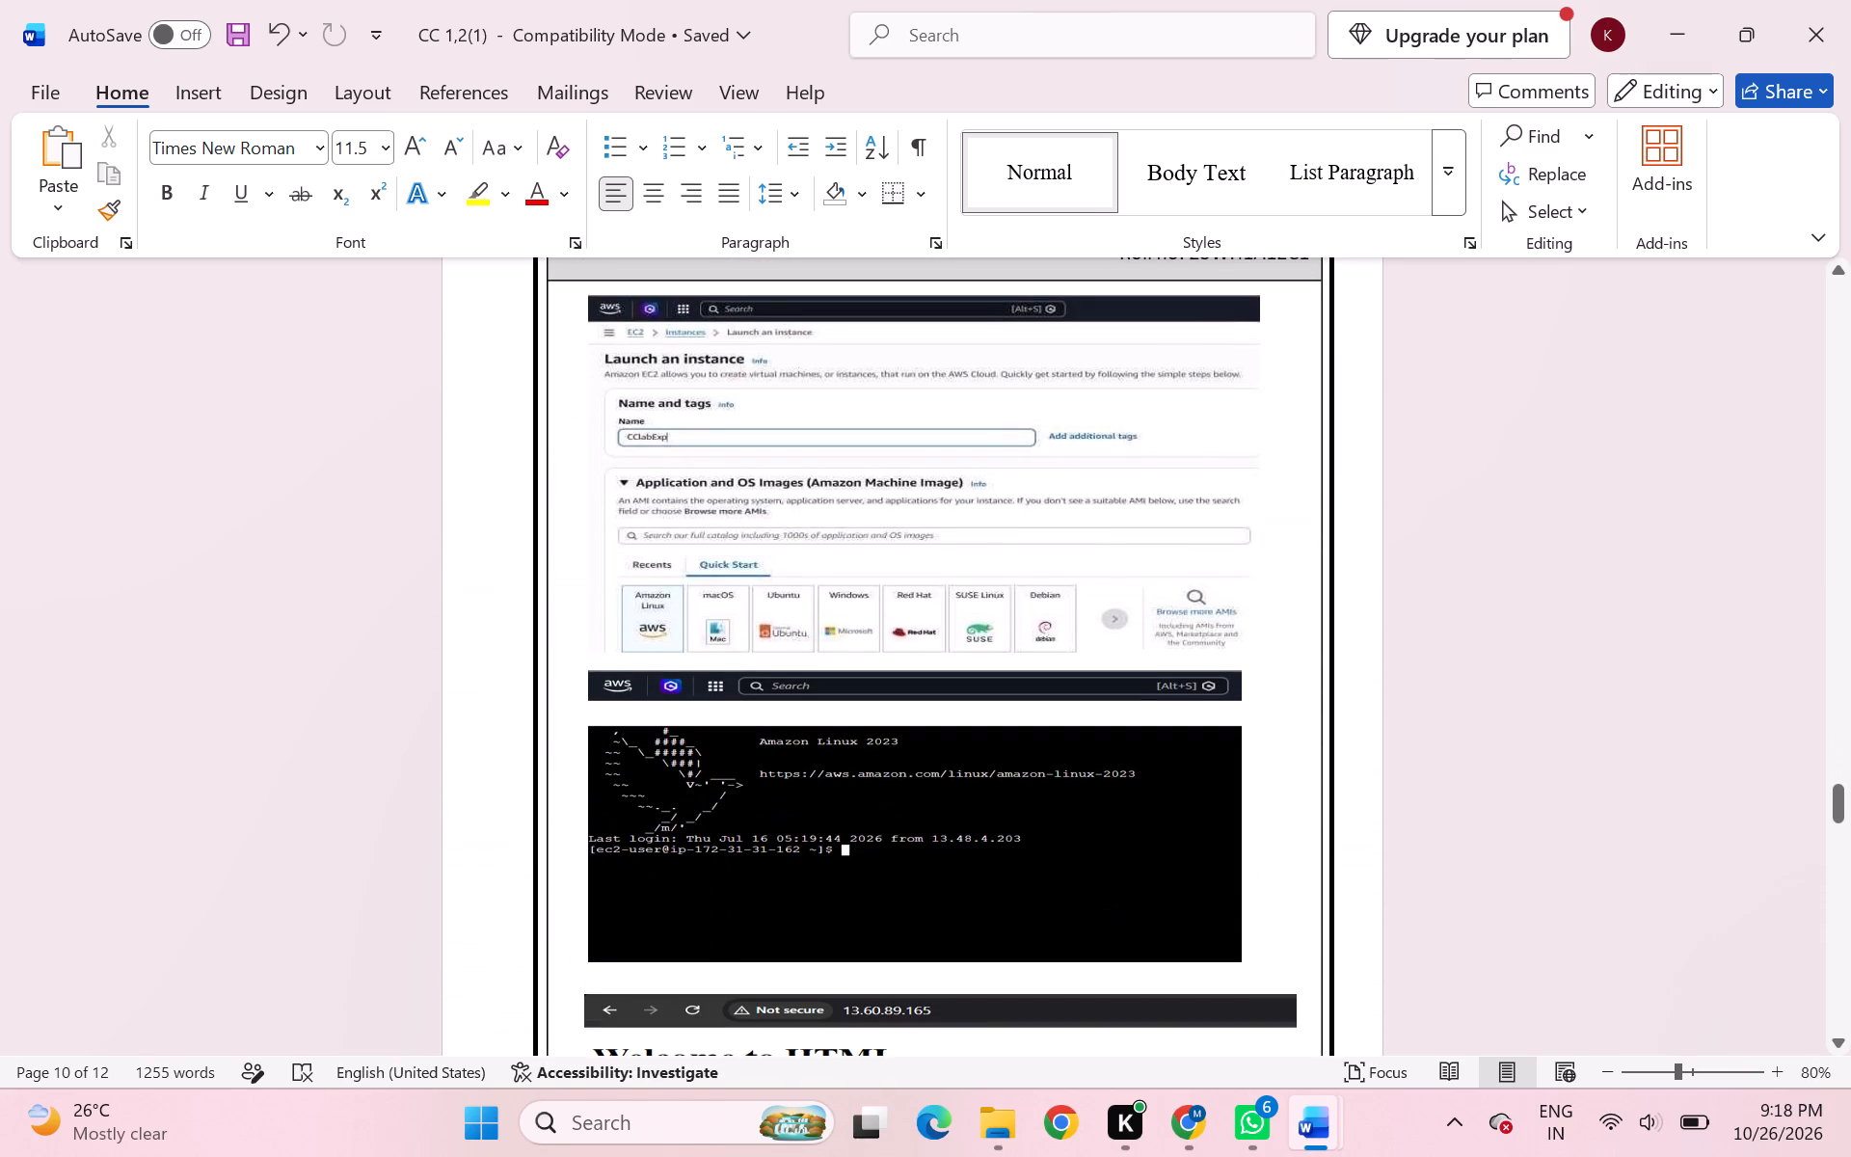
scroll(1489, 551, down, 4)
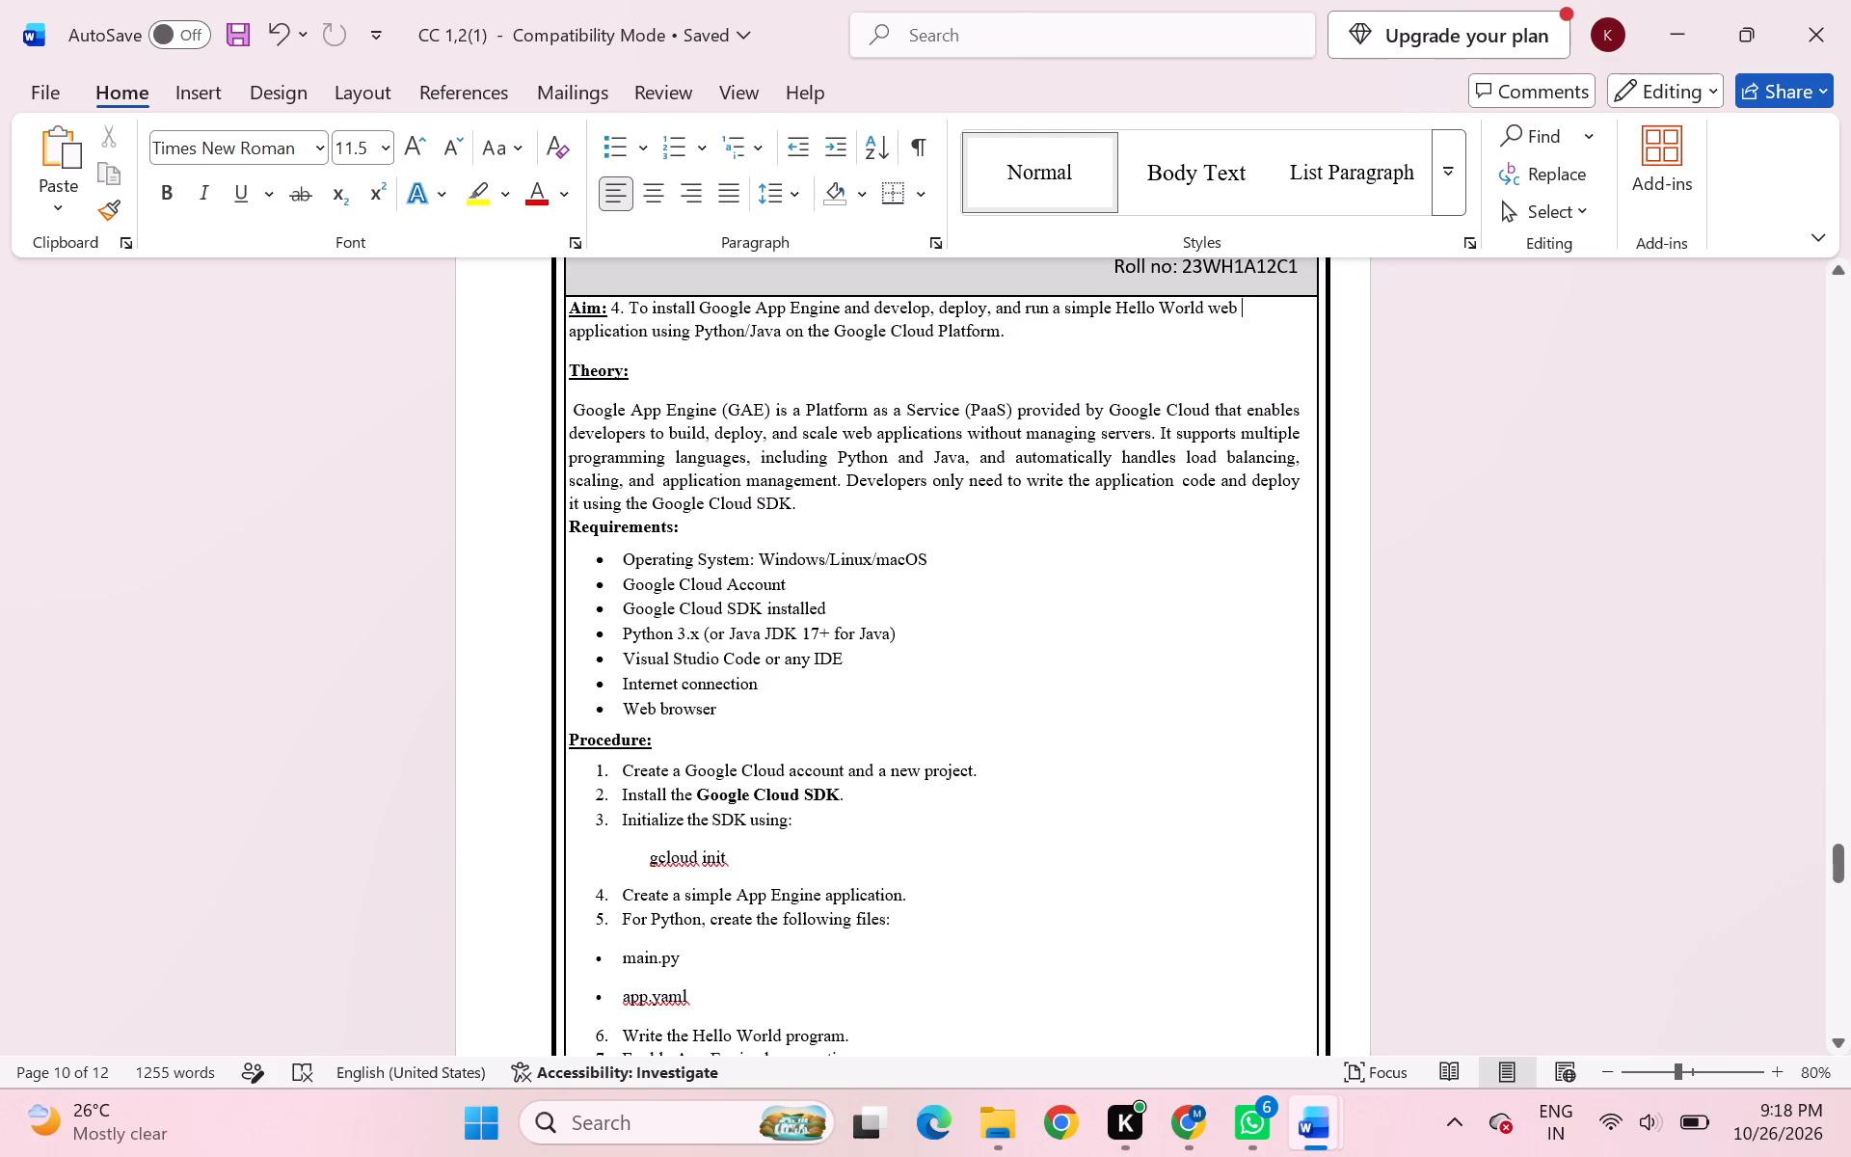
scroll(1489, 551, down, 3)
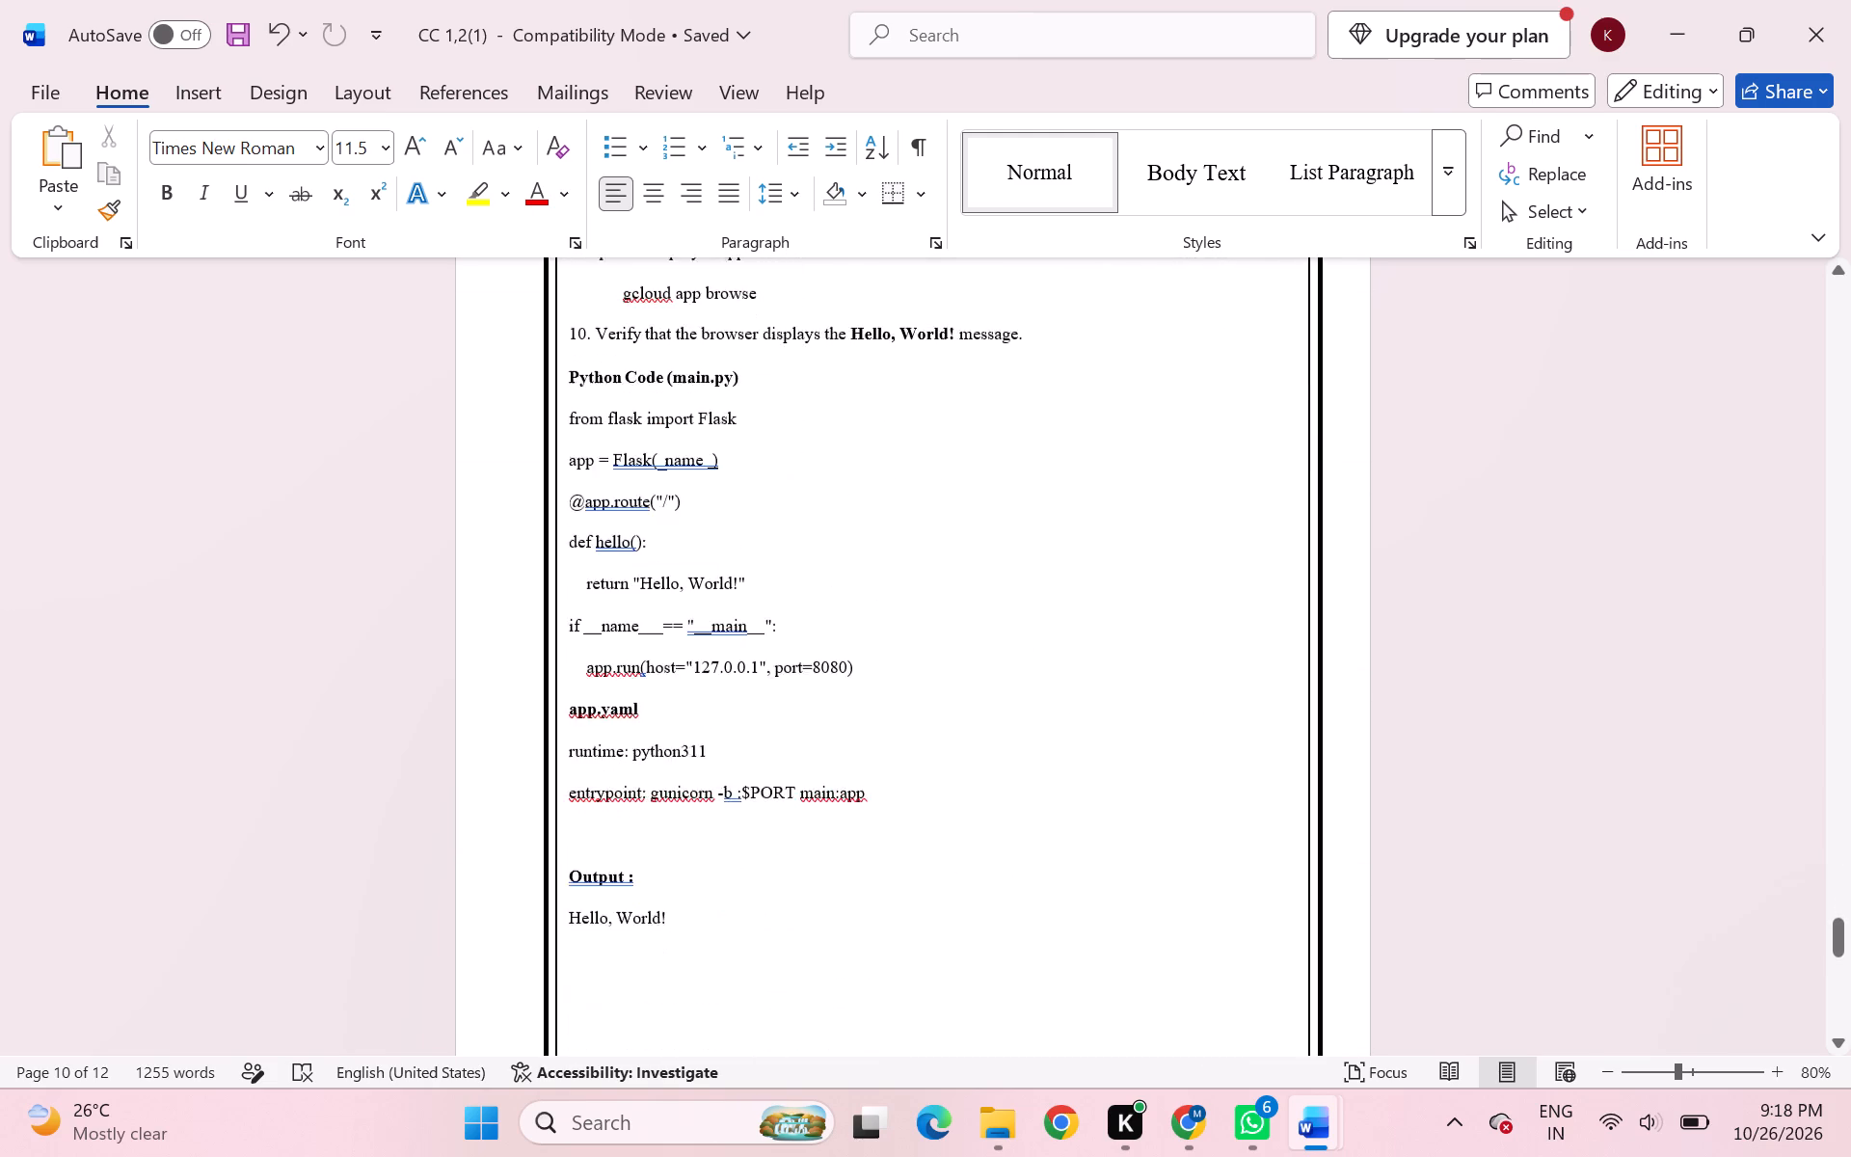
scroll(1489, 551, down, 6)
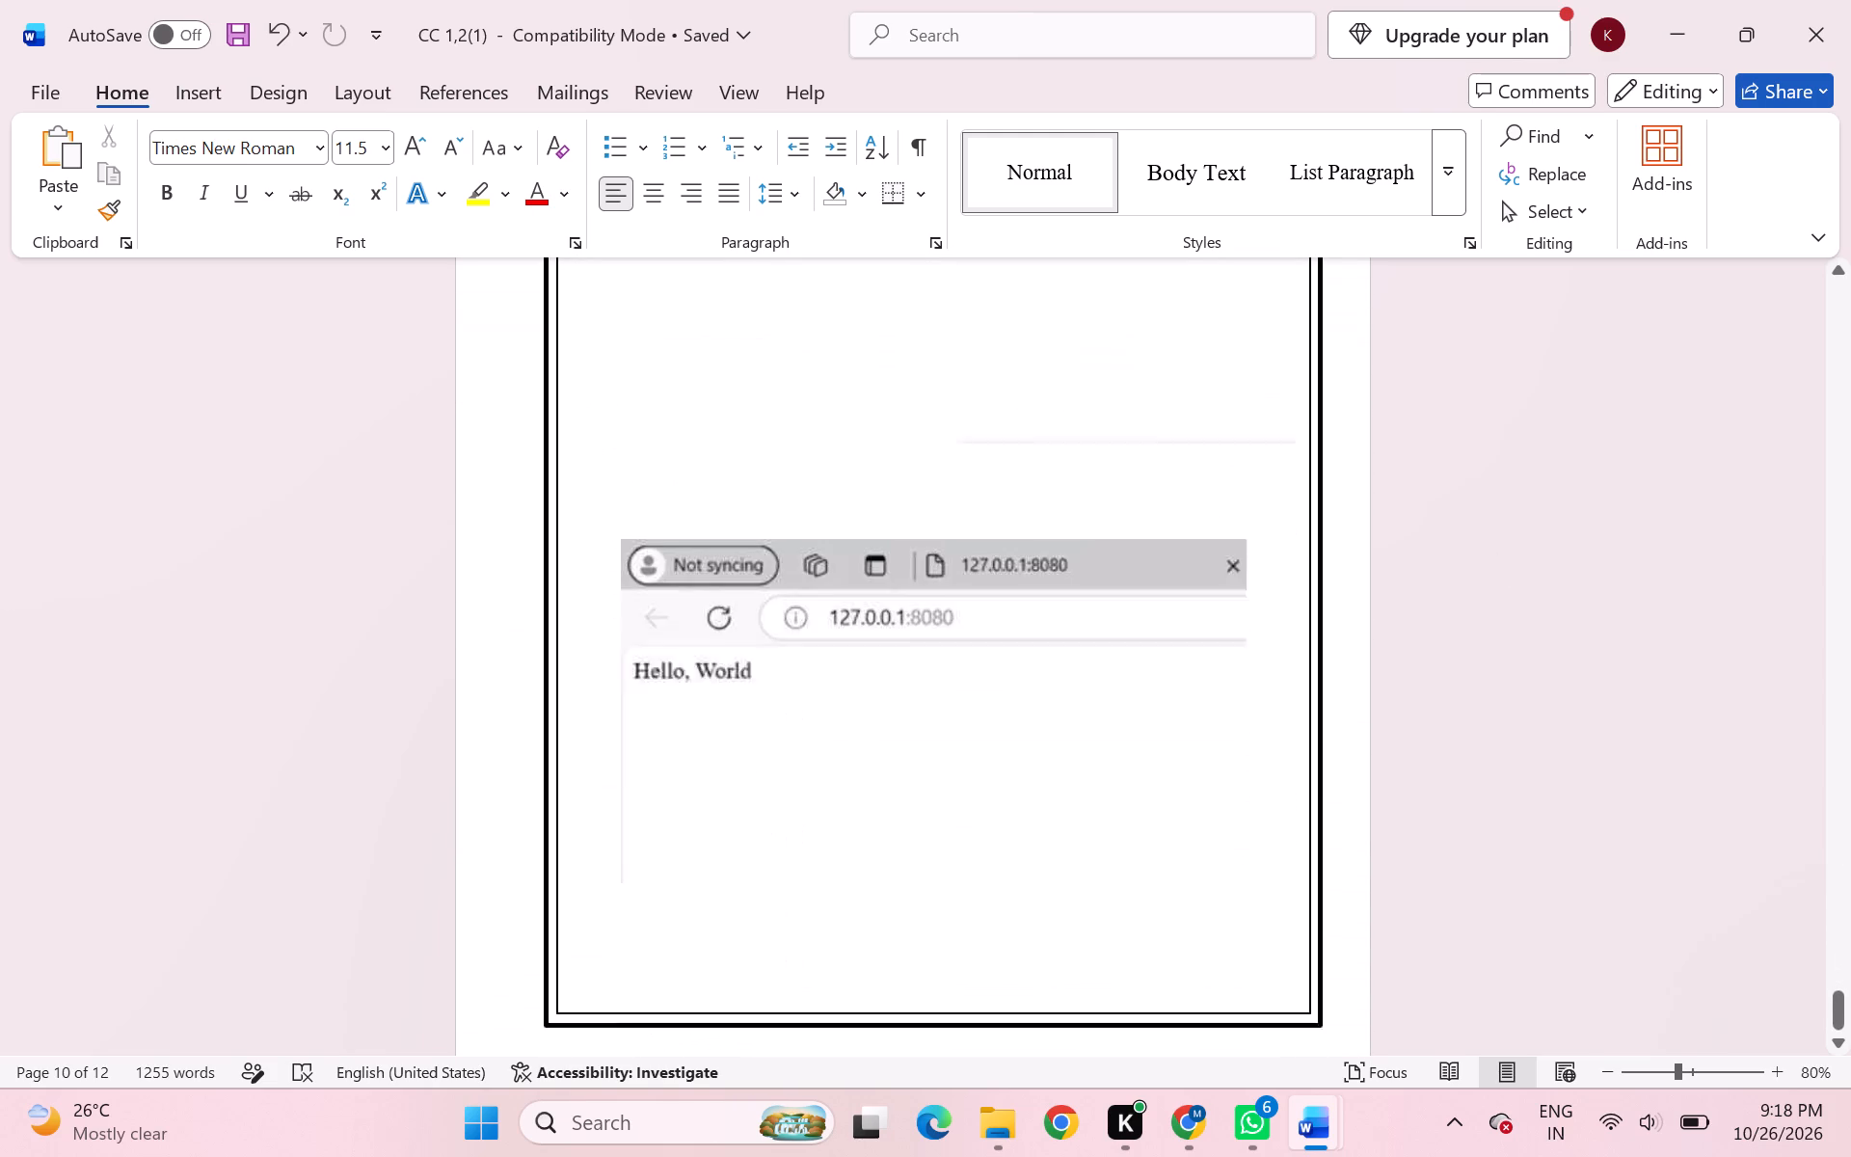
scroll(1489, 551, down, 3)
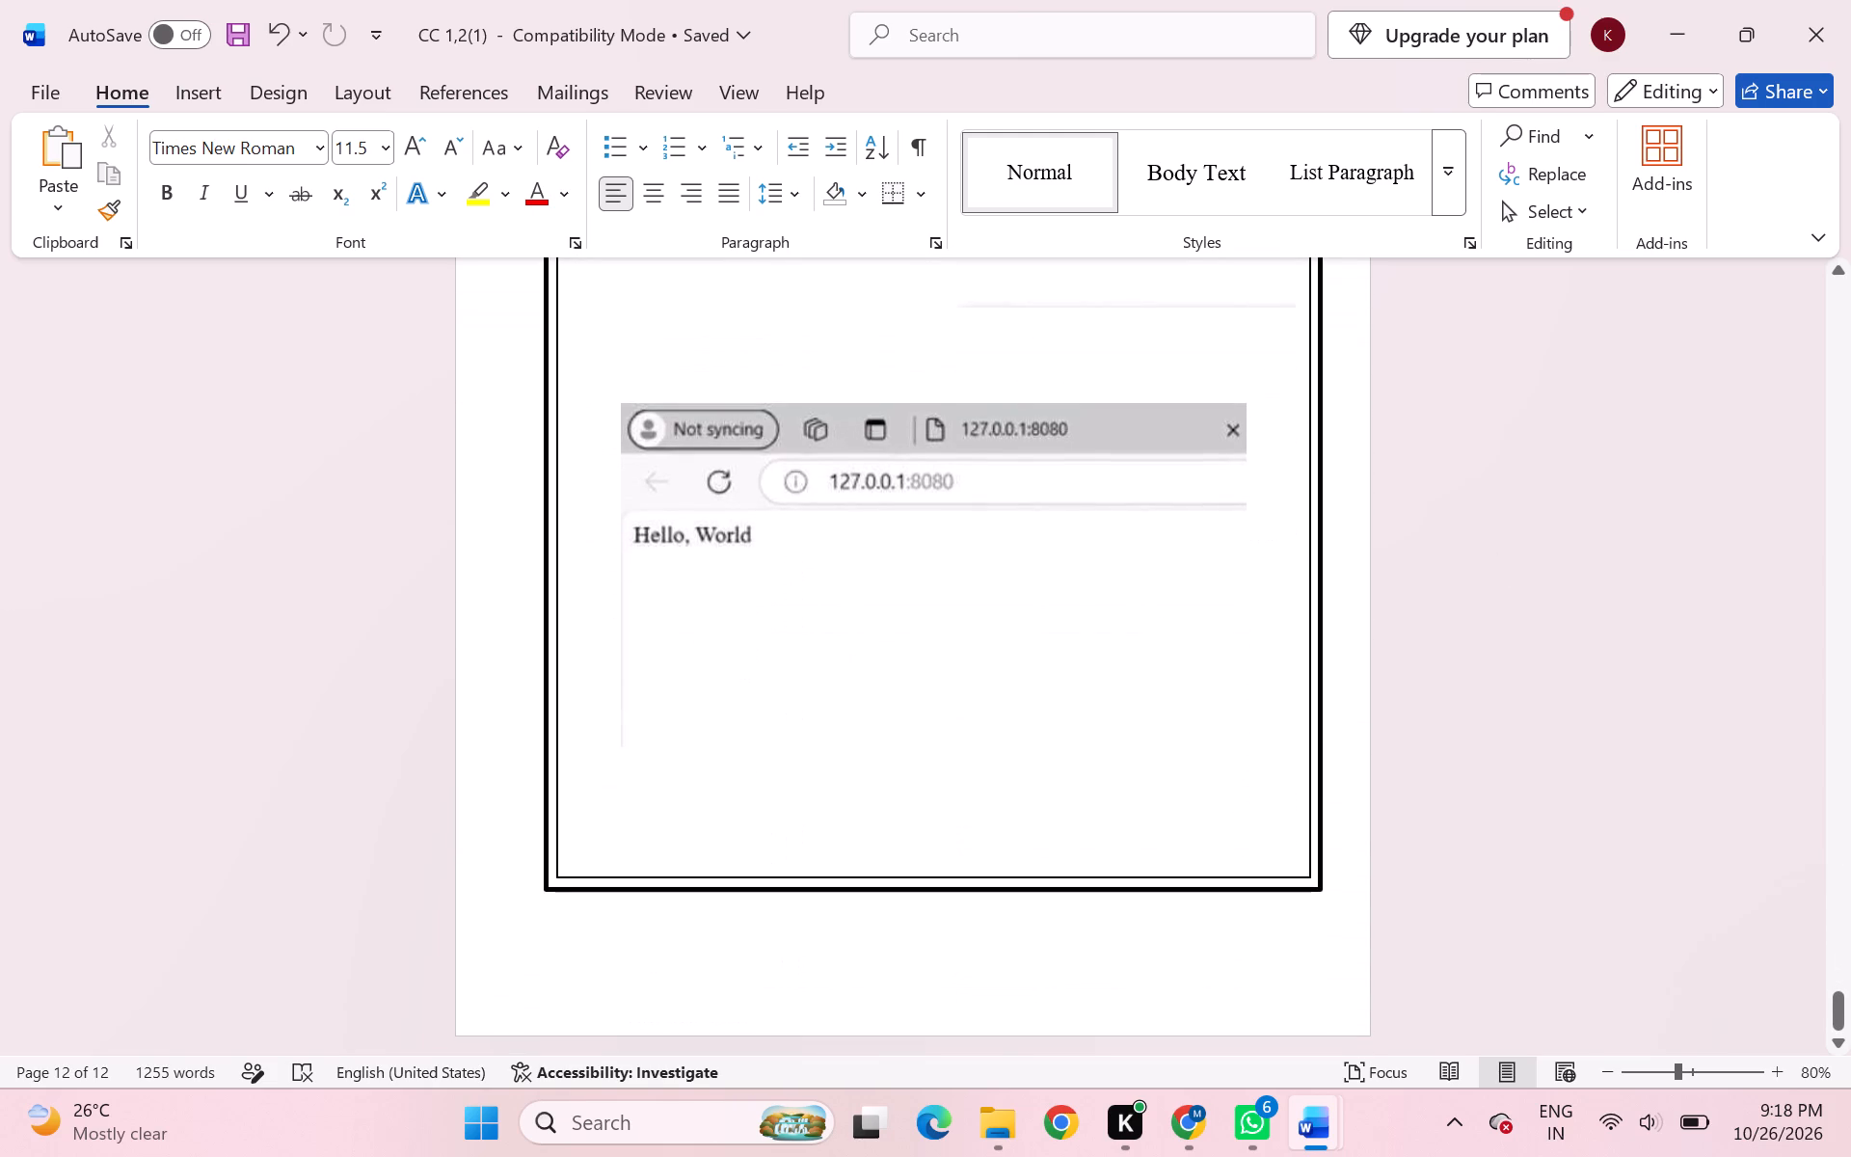
Save the reviewed CC 1,2(1) lab record.
key(ctrl+s)
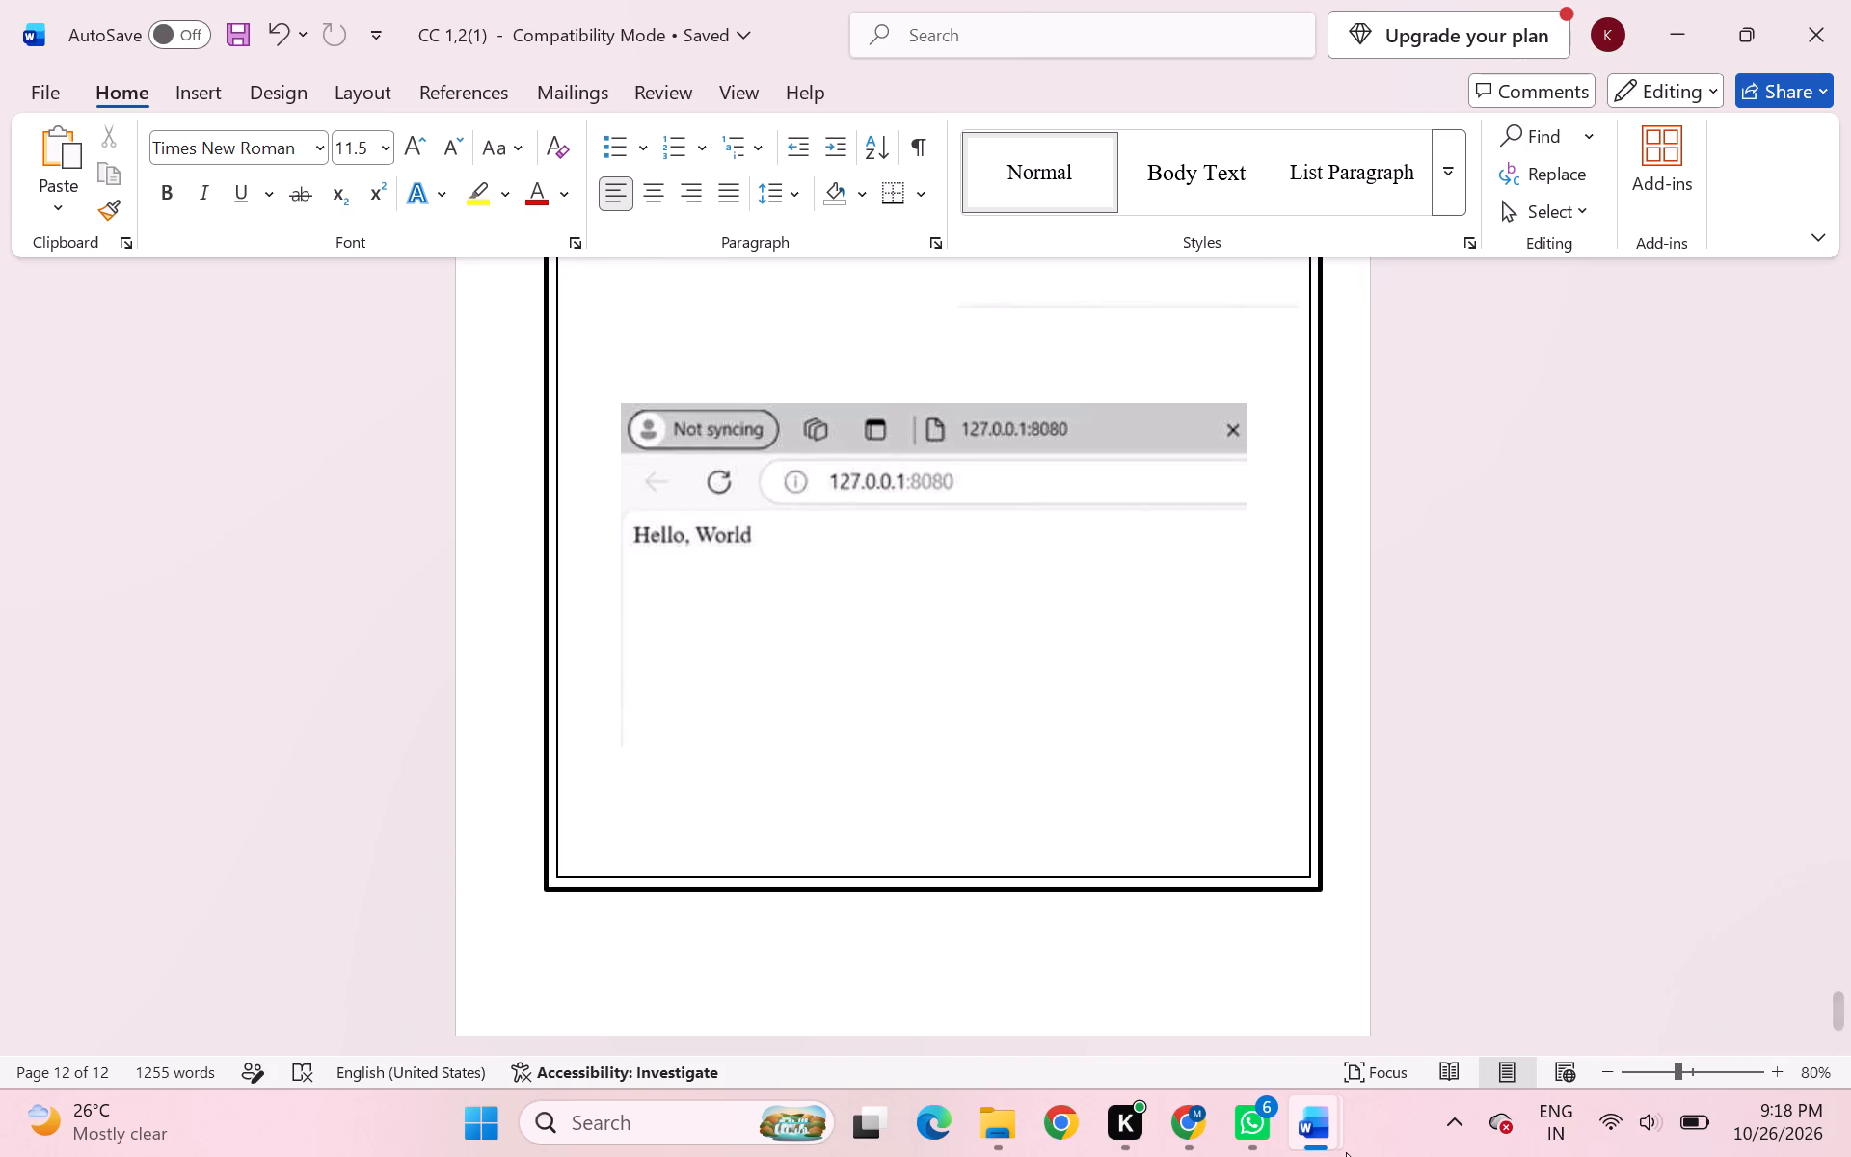
Switch to the open CC record A6 document.
click(1251, 991)
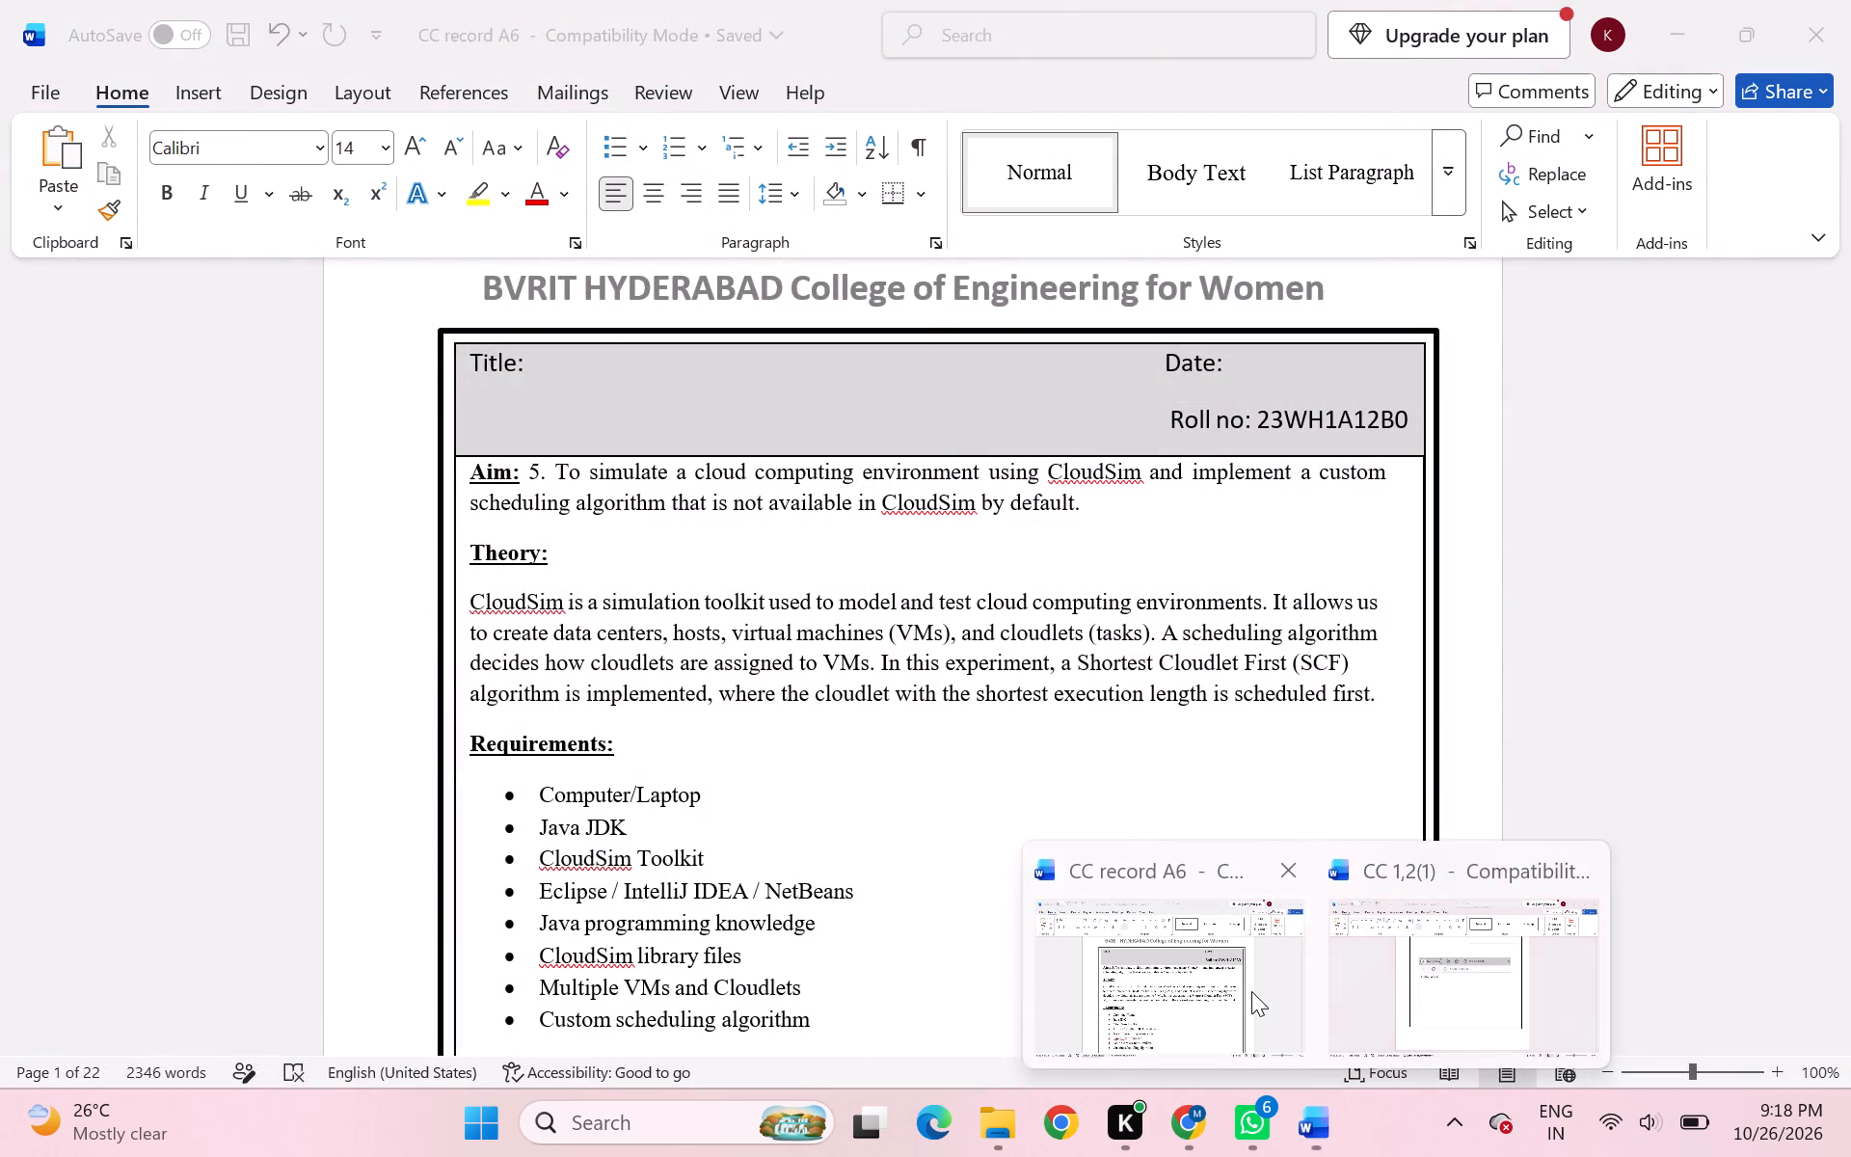
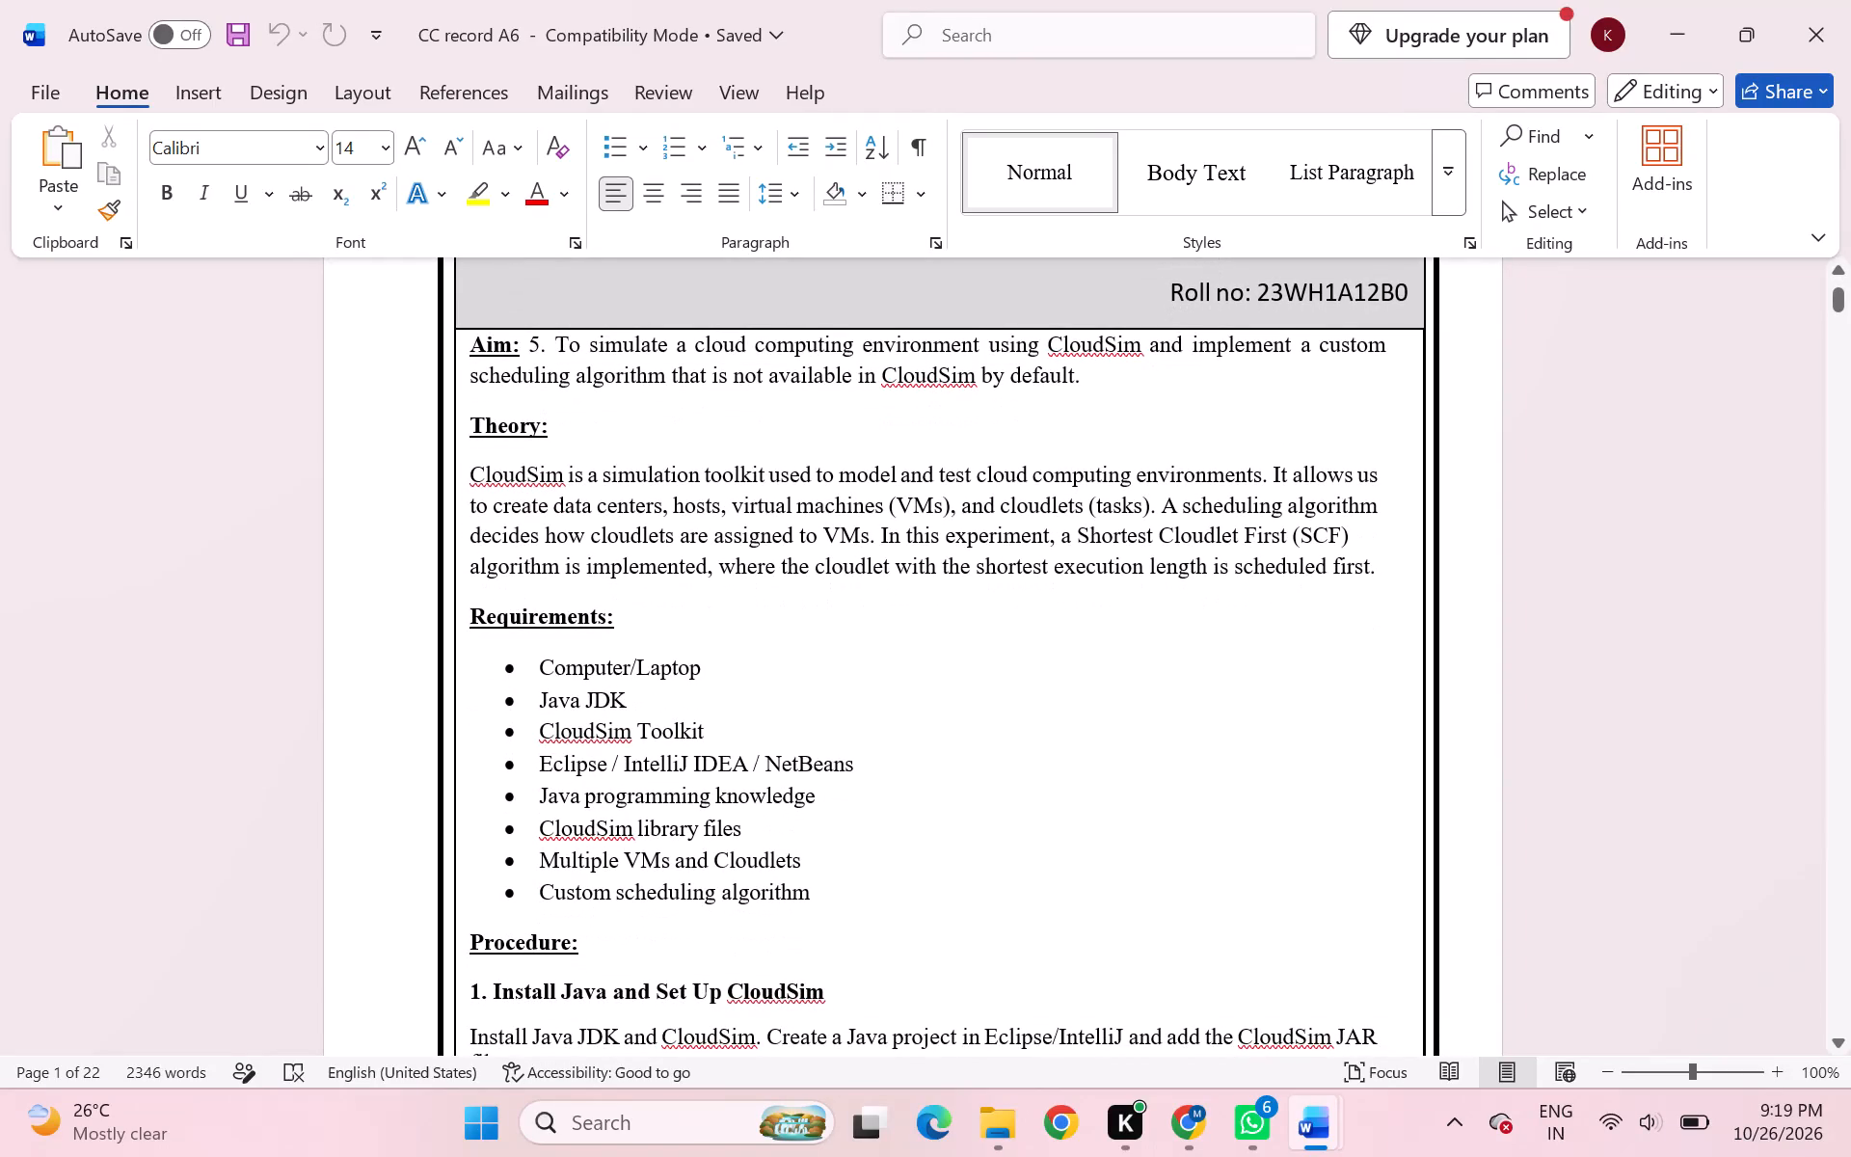
Examine the frame, header block and CloudSim experiment content on page 1 of the CC record A6 document.
scroll(1315, 794, down, 2)
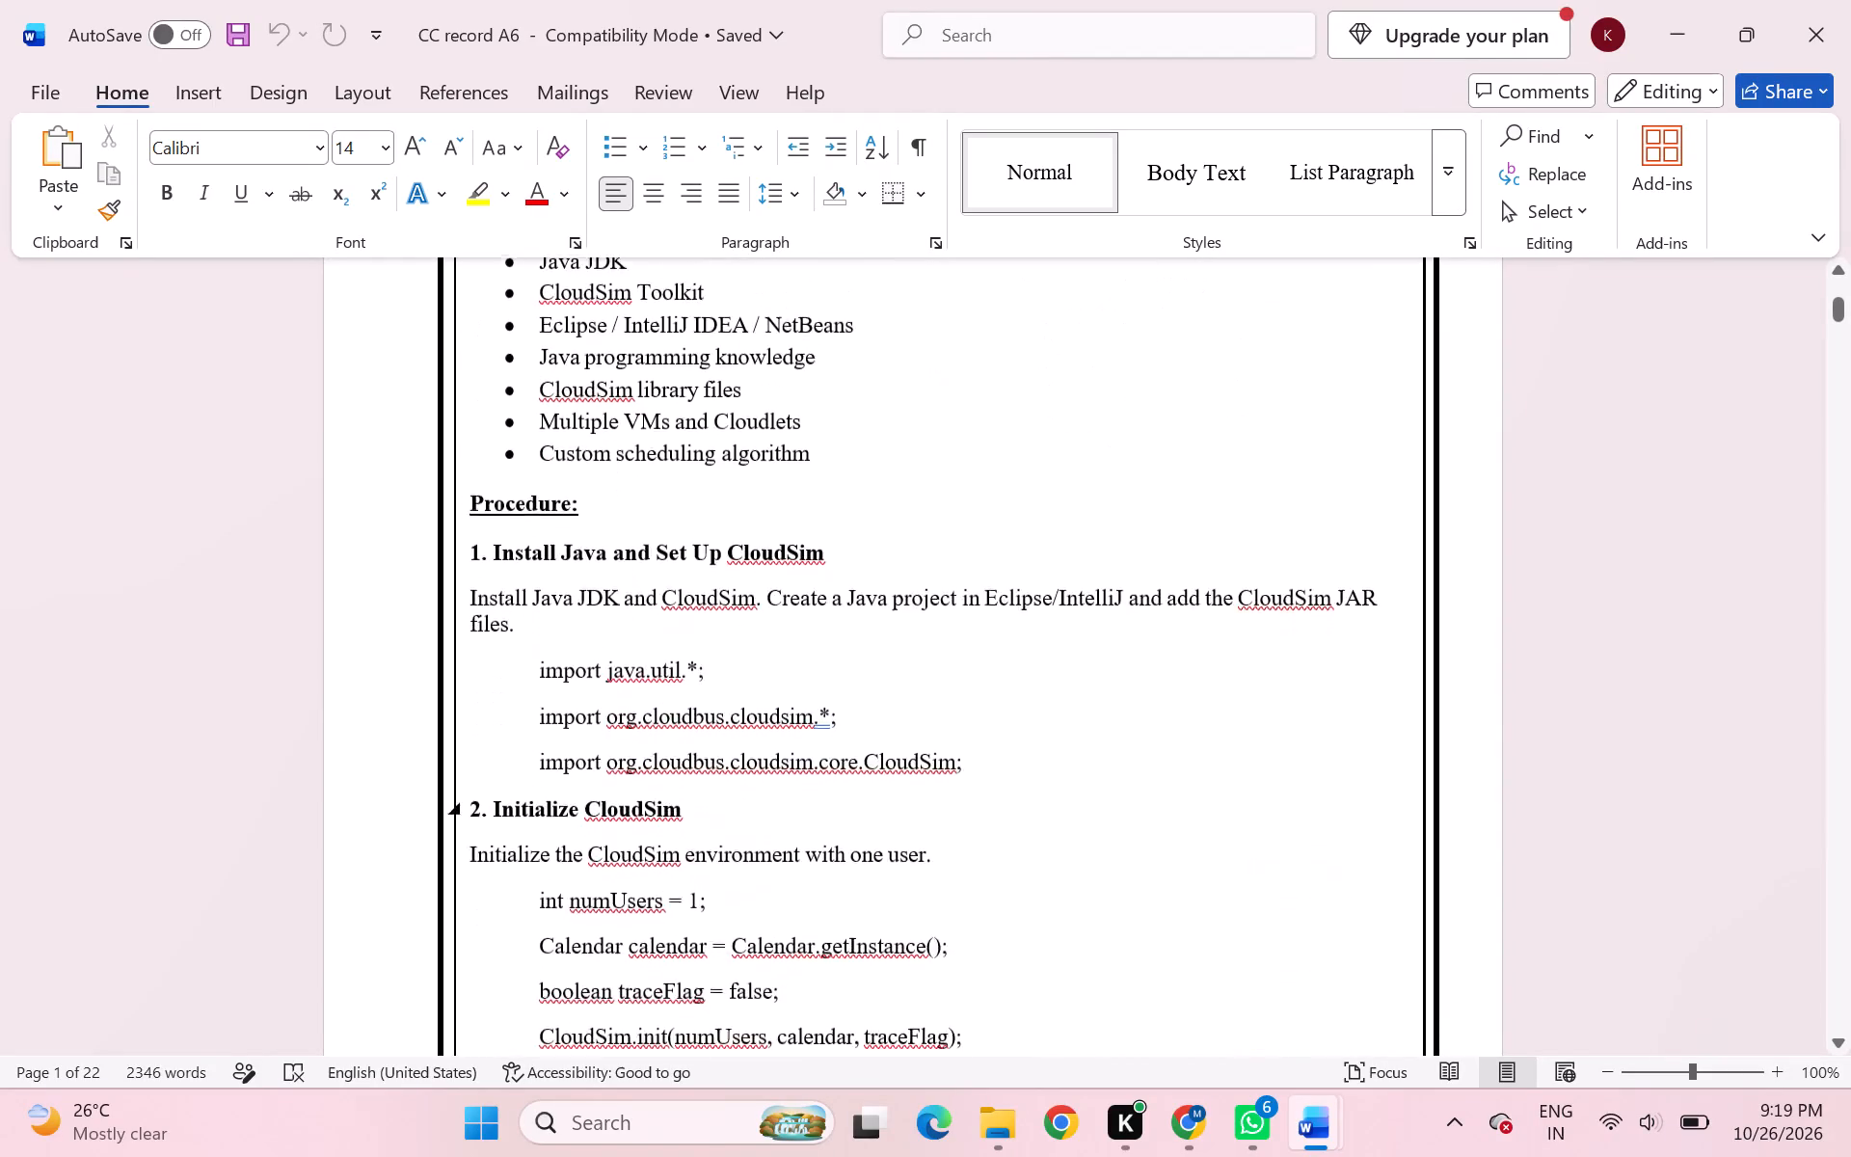
scroll(1315, 794, down, 3)
scroll(1315, 794, up, 3)
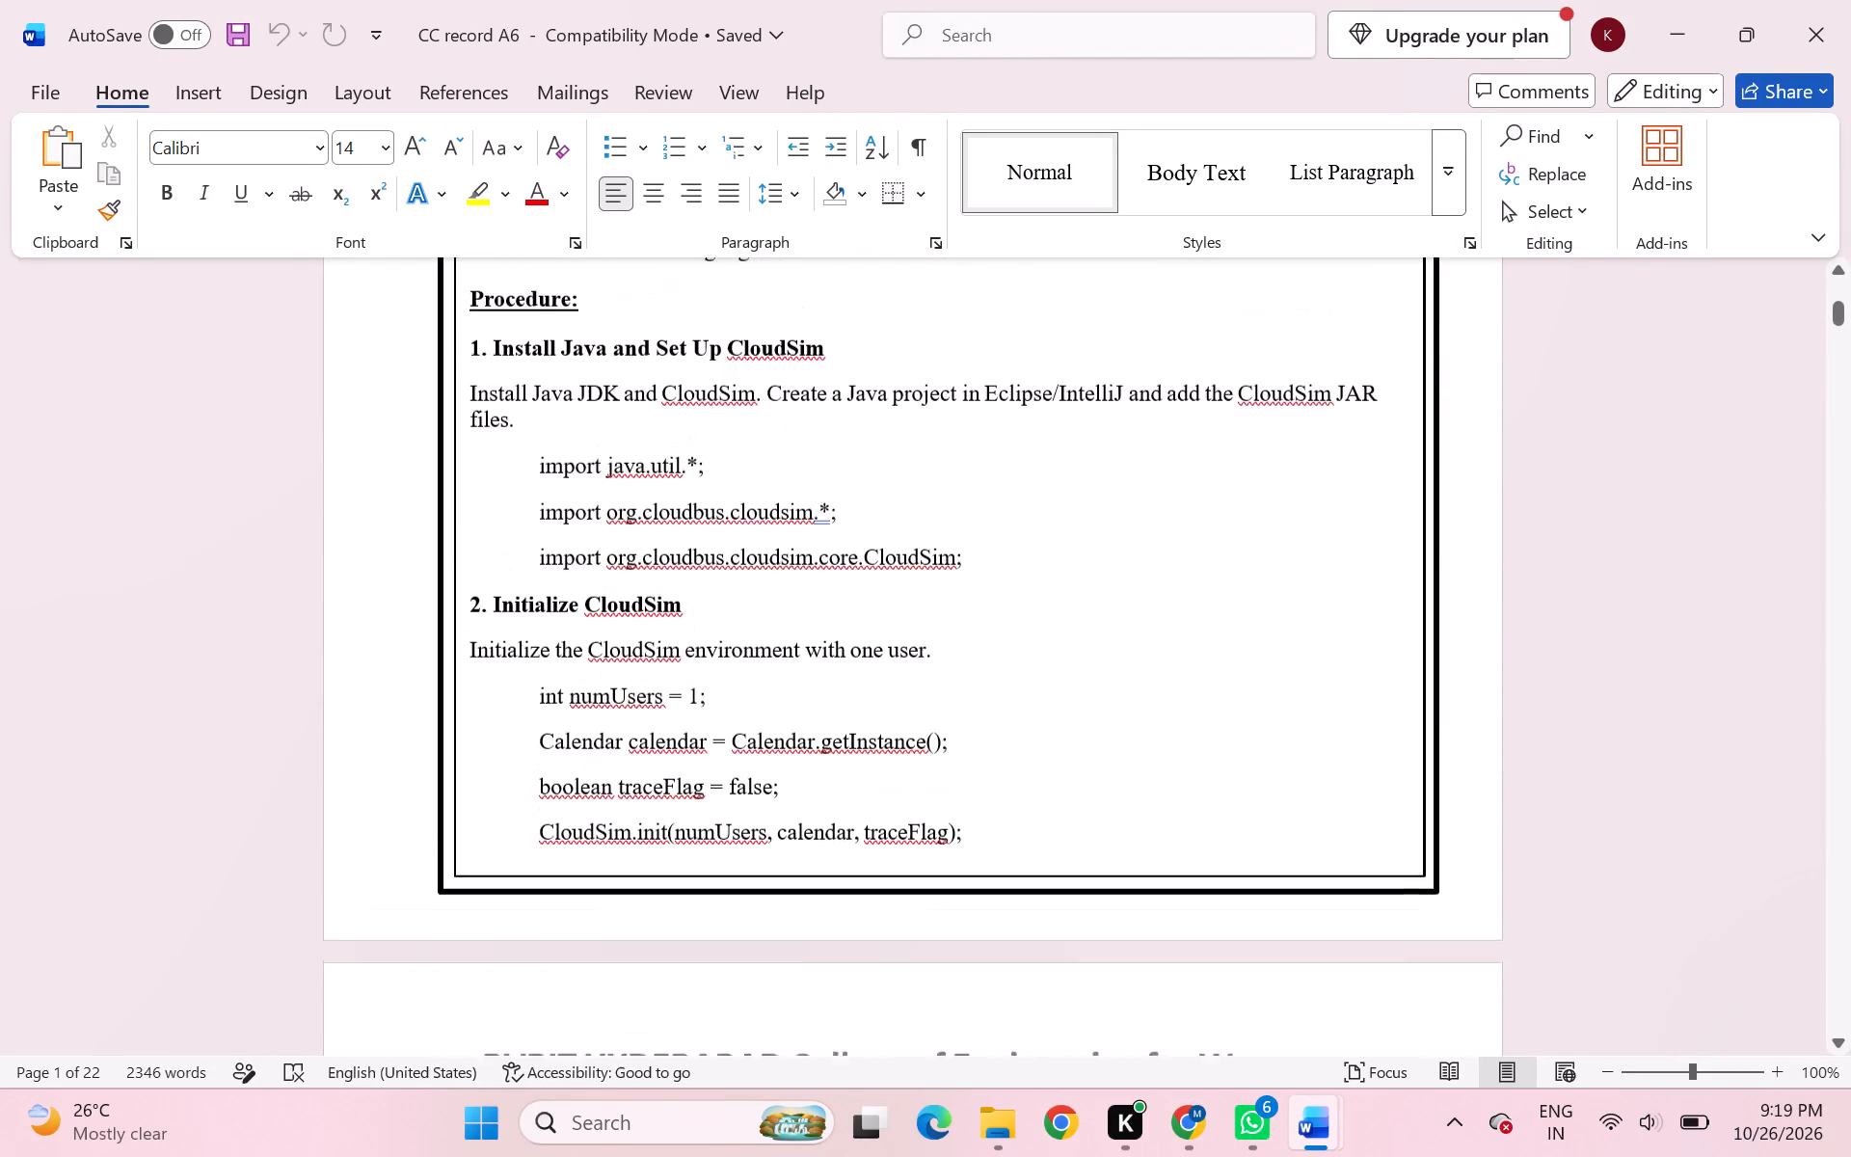
scroll(1315, 794, up, 2)
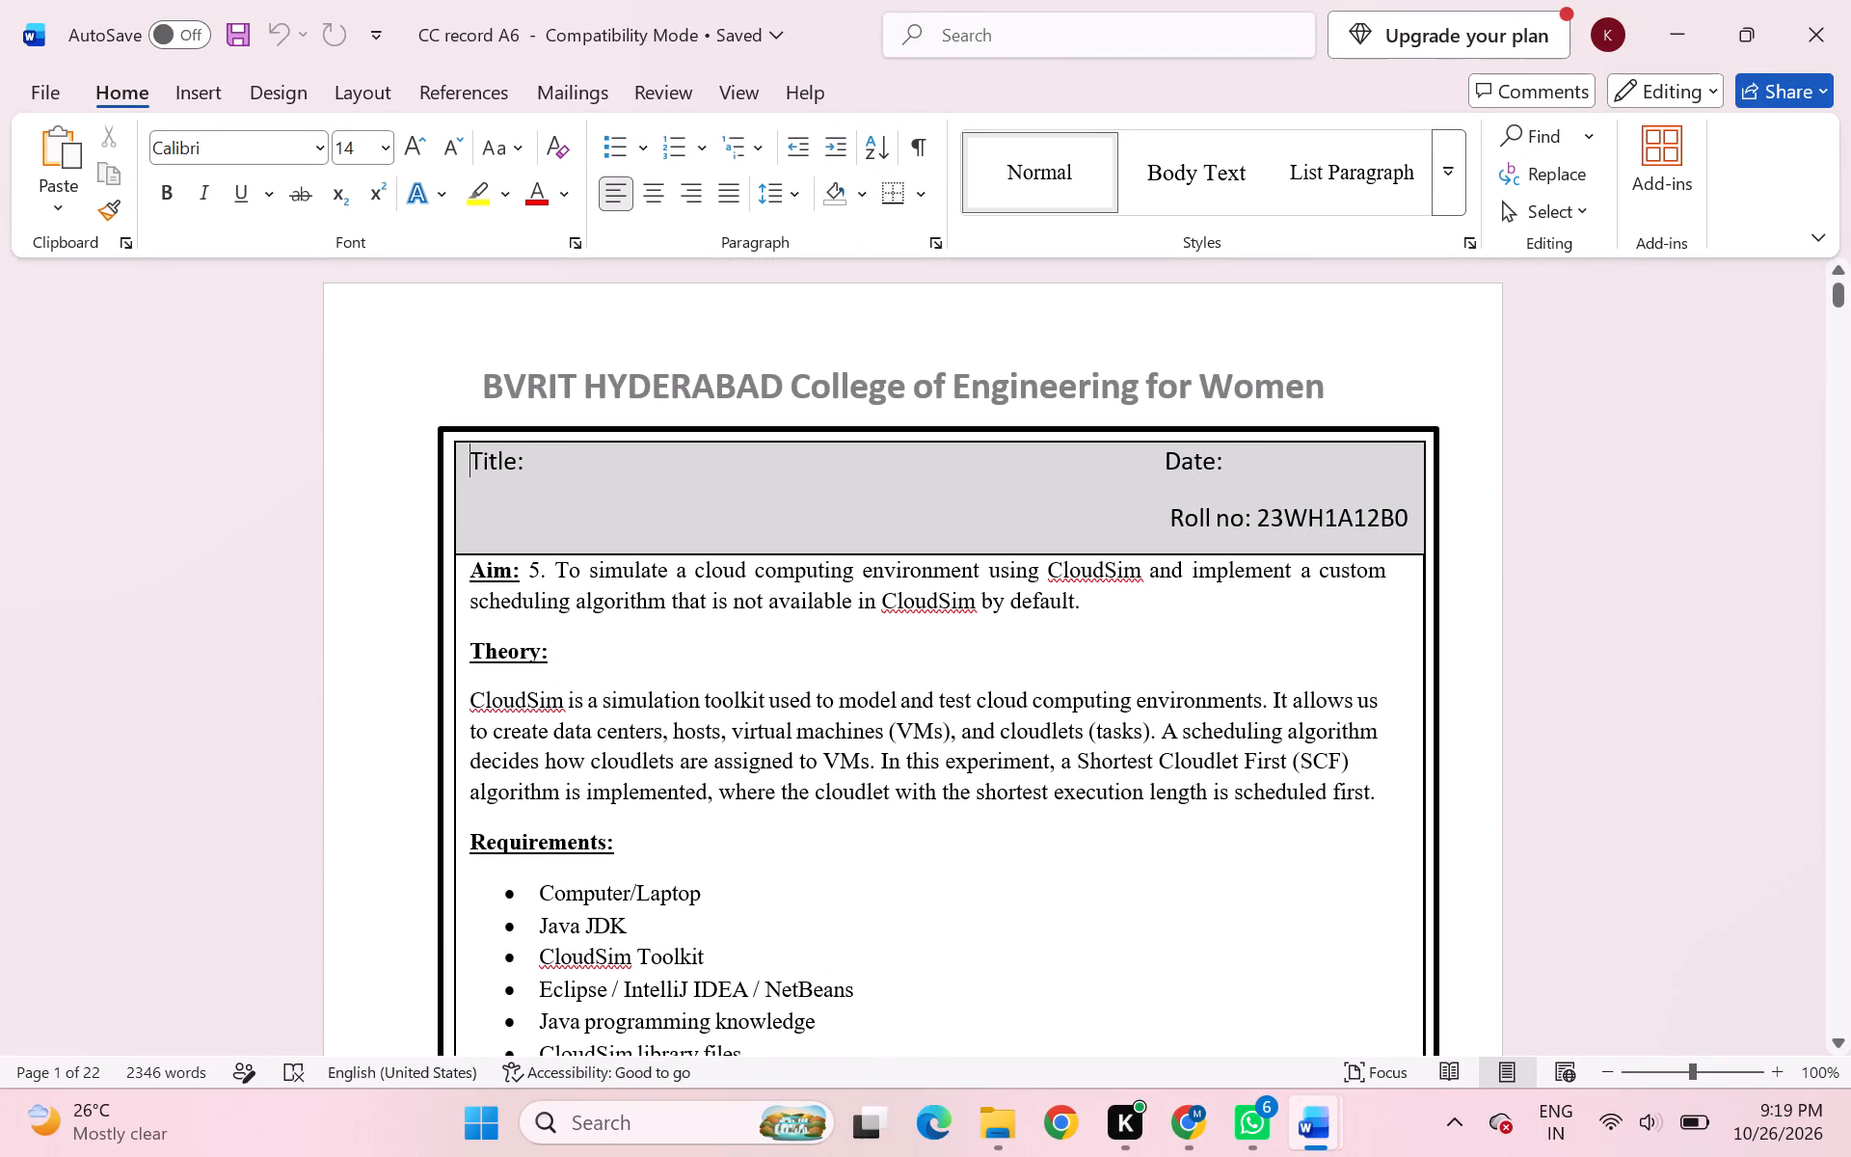
key(ctrl+minus)
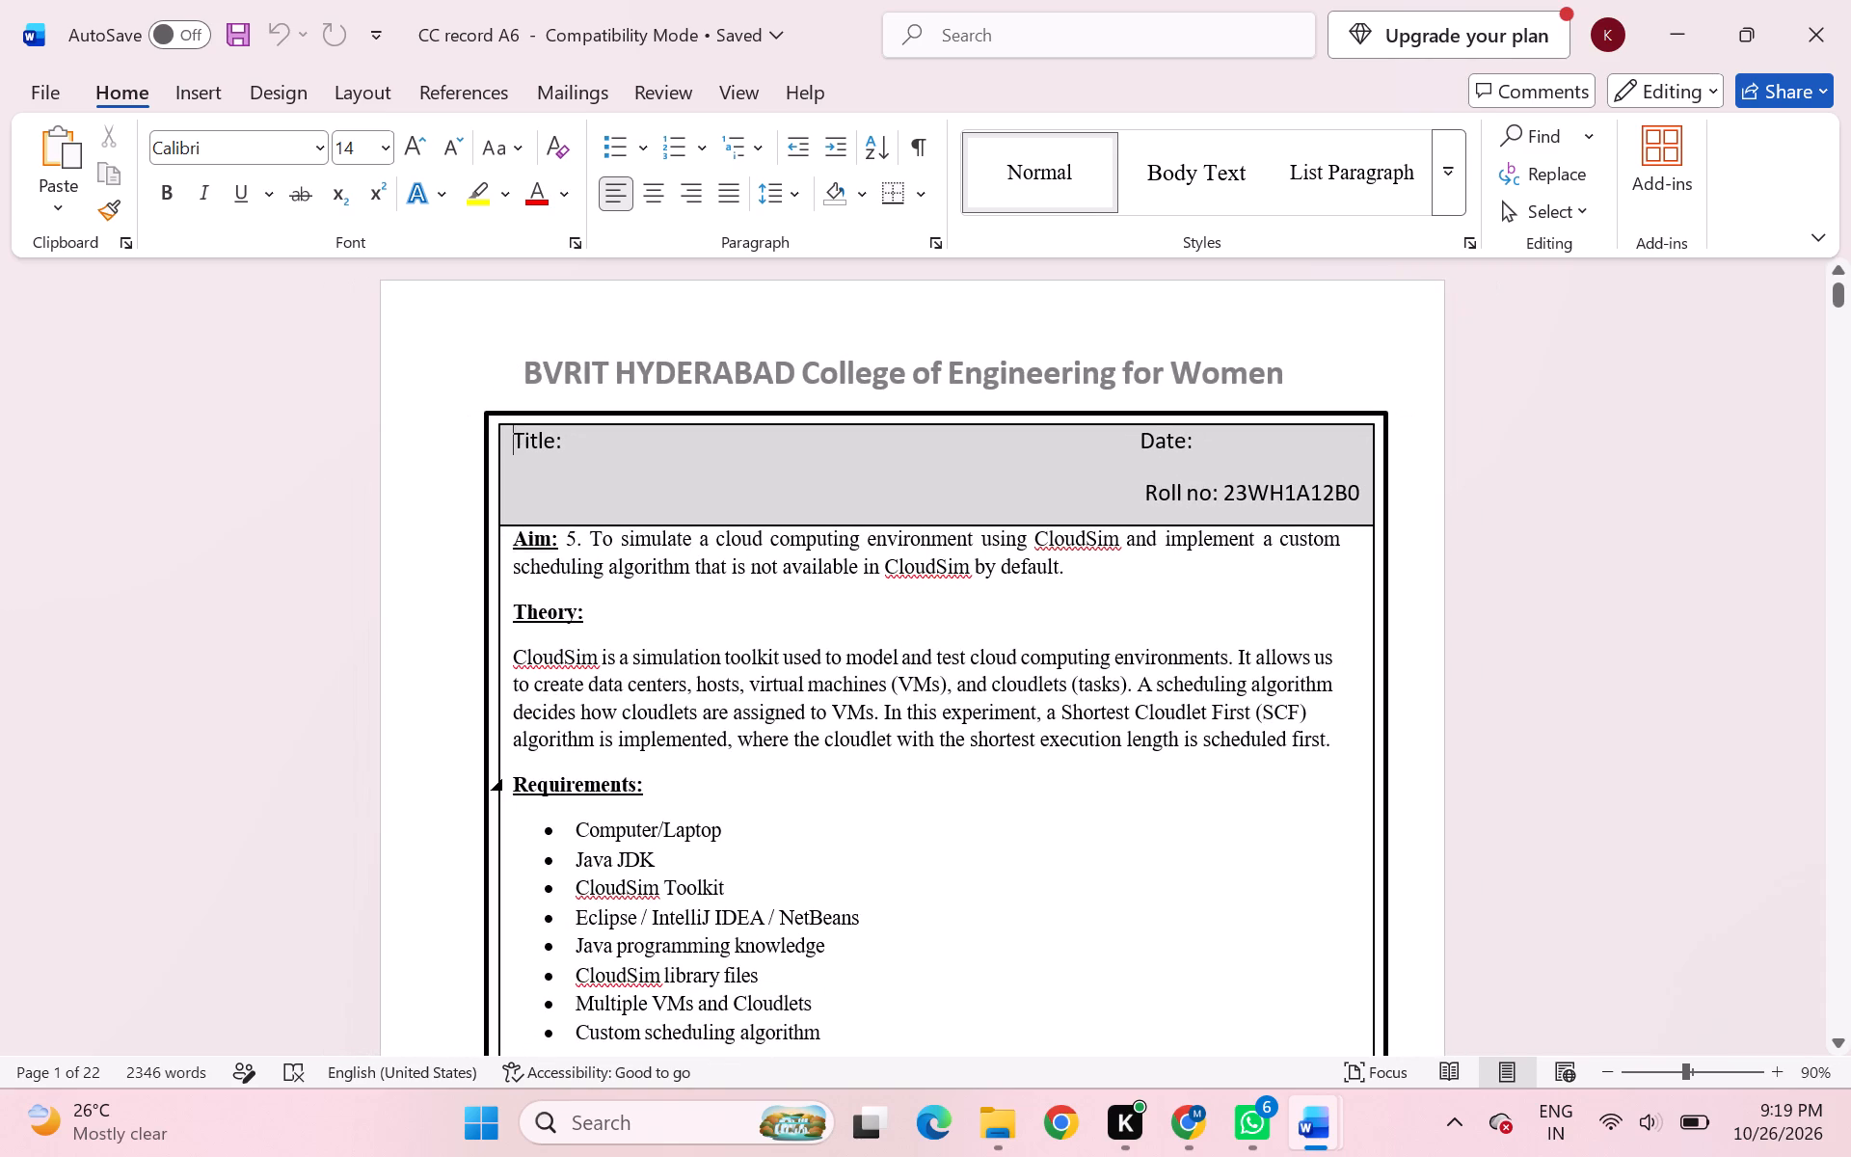
key(ctrl+minus)
key(ctrl+minus)
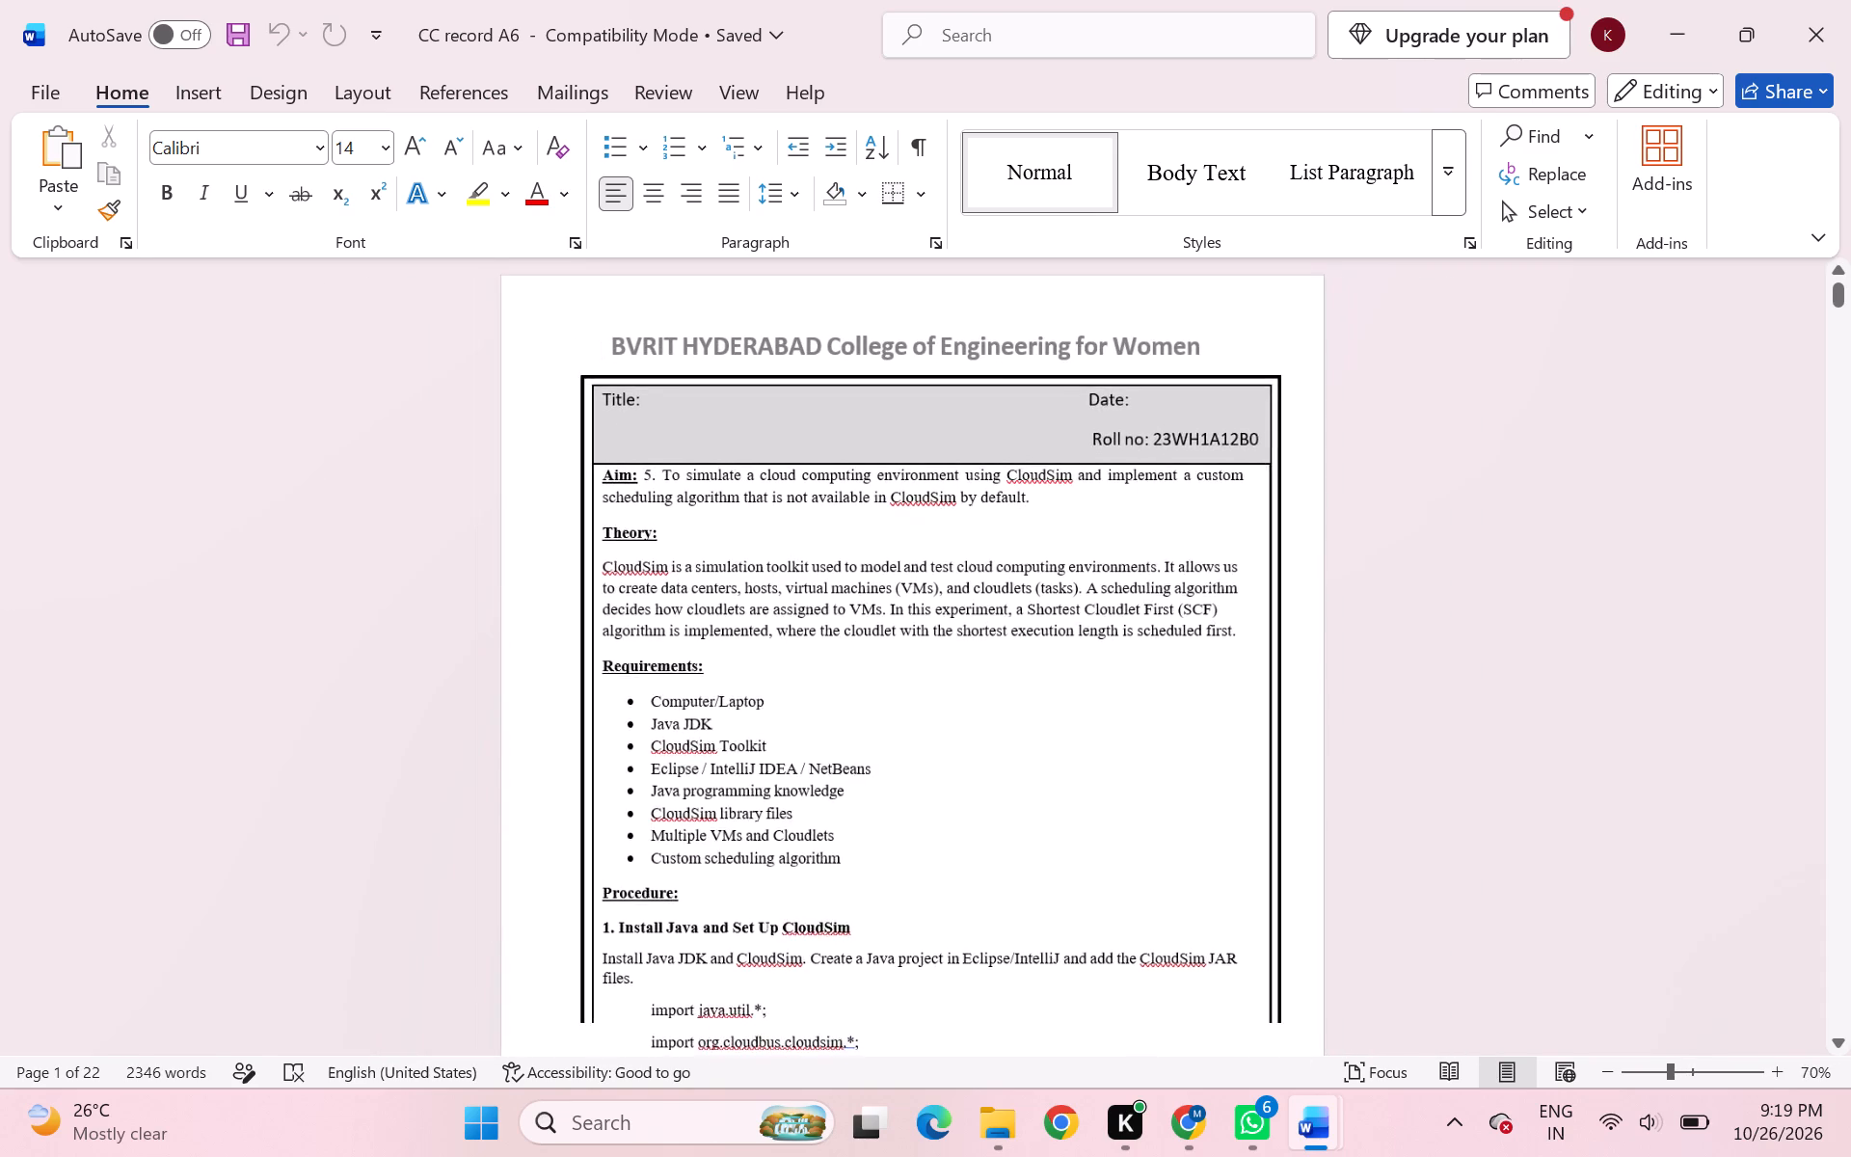
key(ctrl+equal)
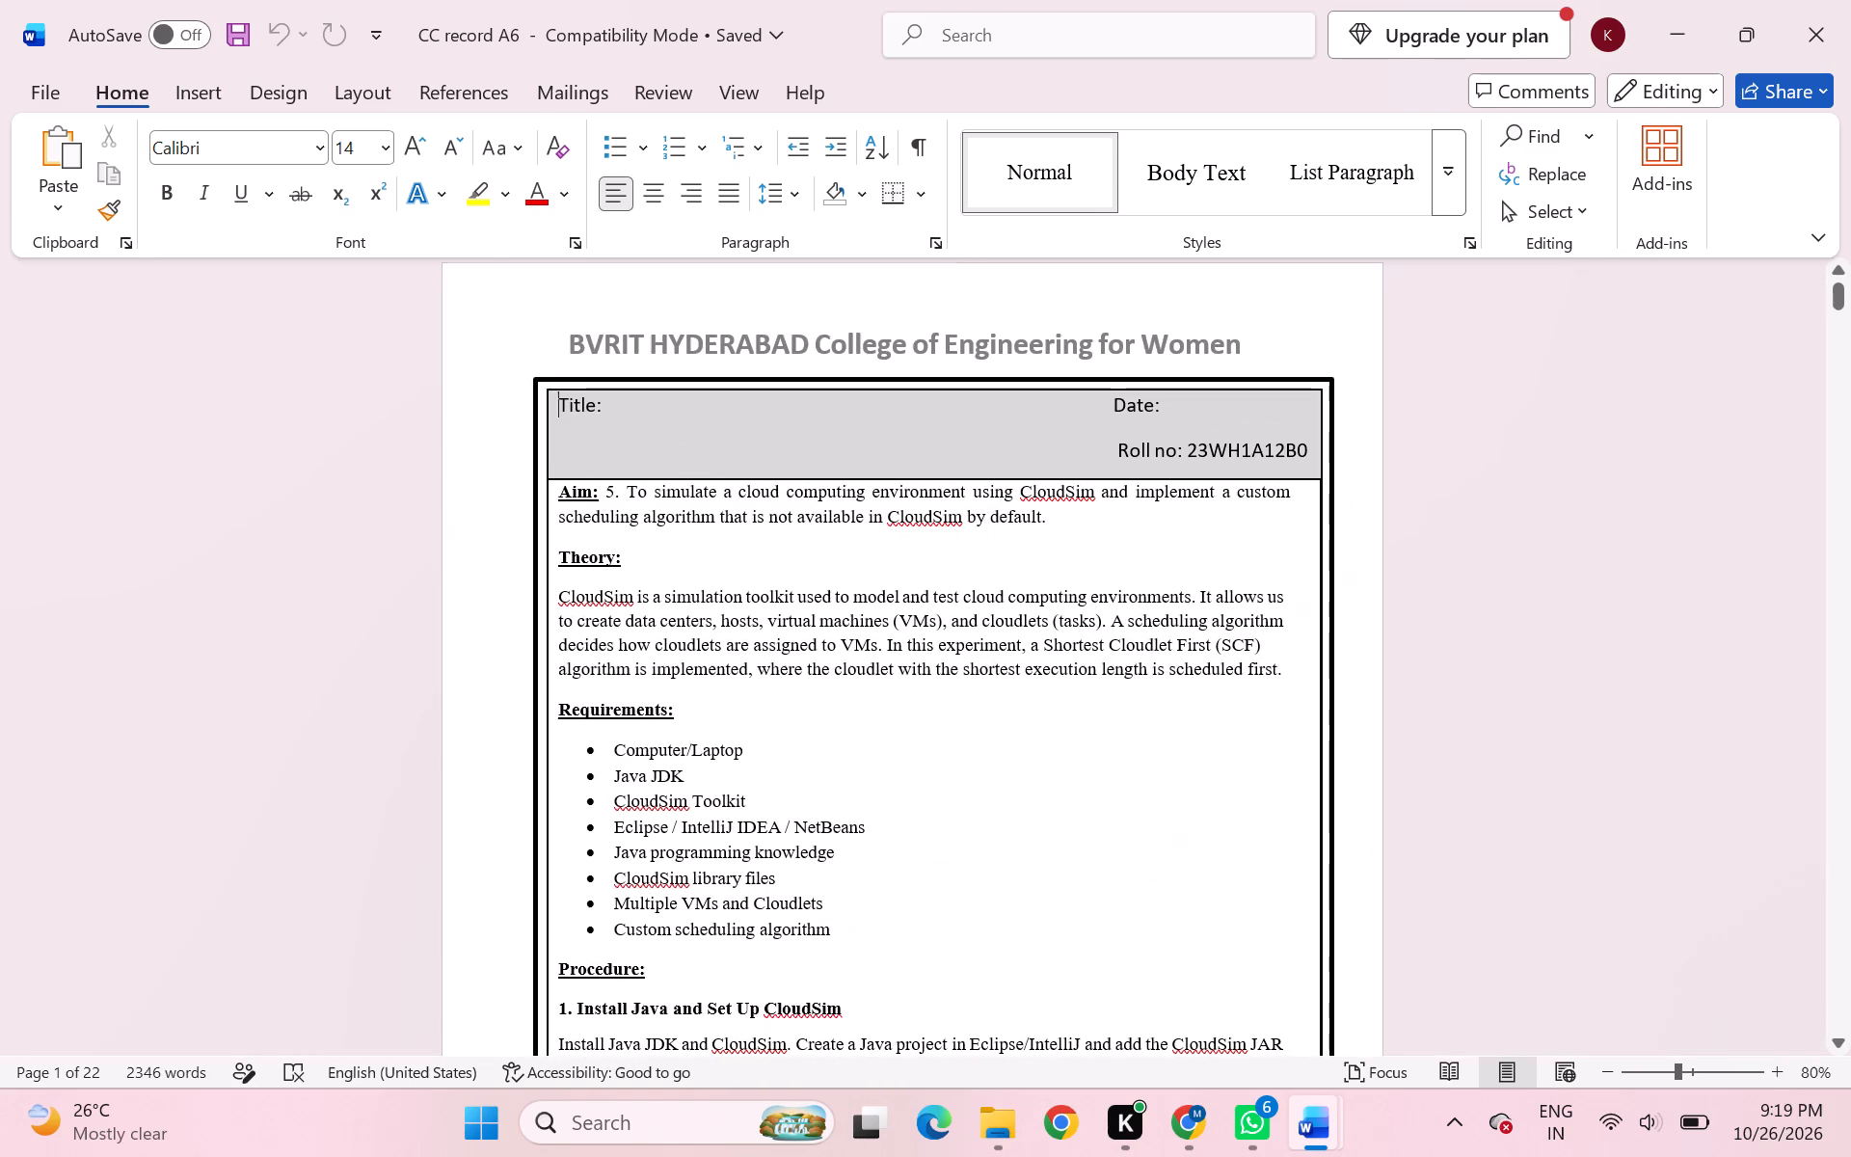
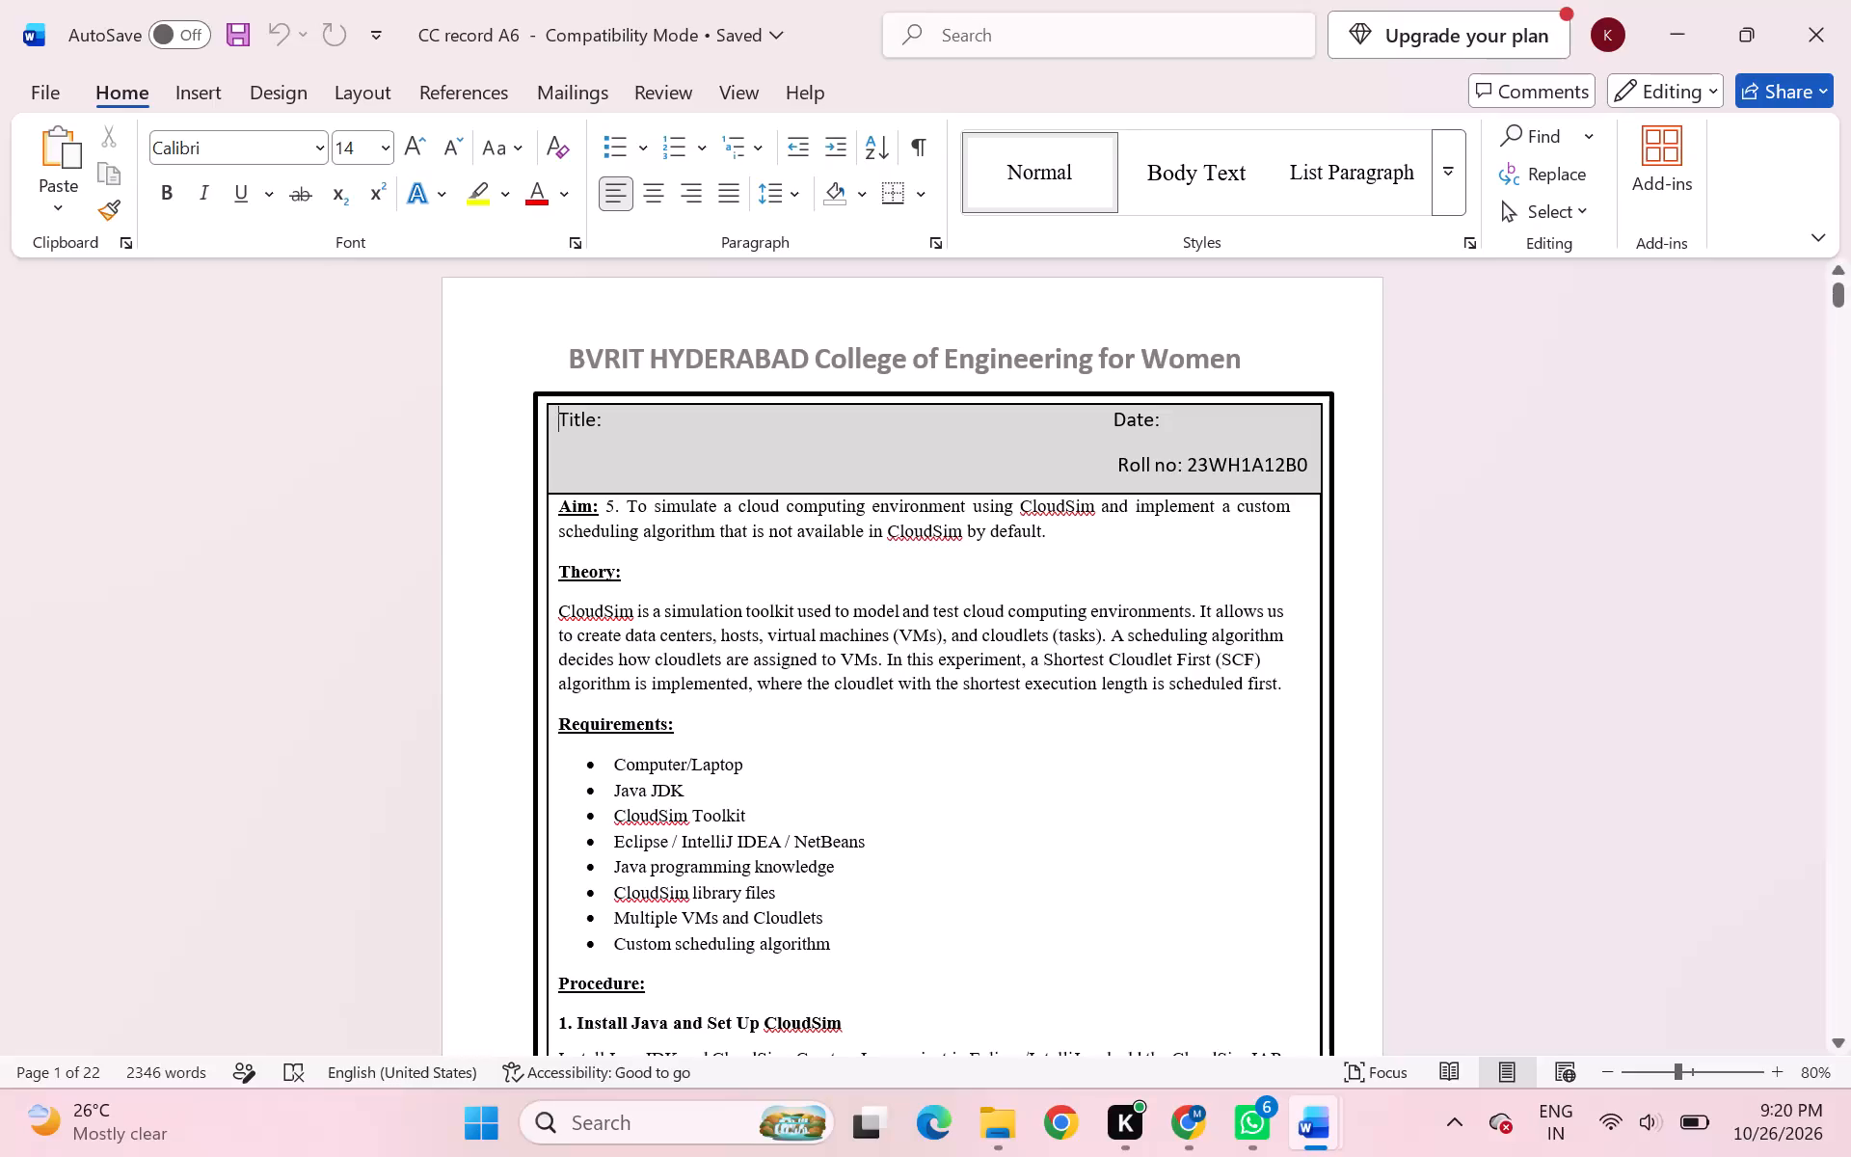
Switch to the CC 1,2(1) document and examine the frames and header blocks on the Google App Engine experiment pages.
click(1305, 466)
click(1410, 921)
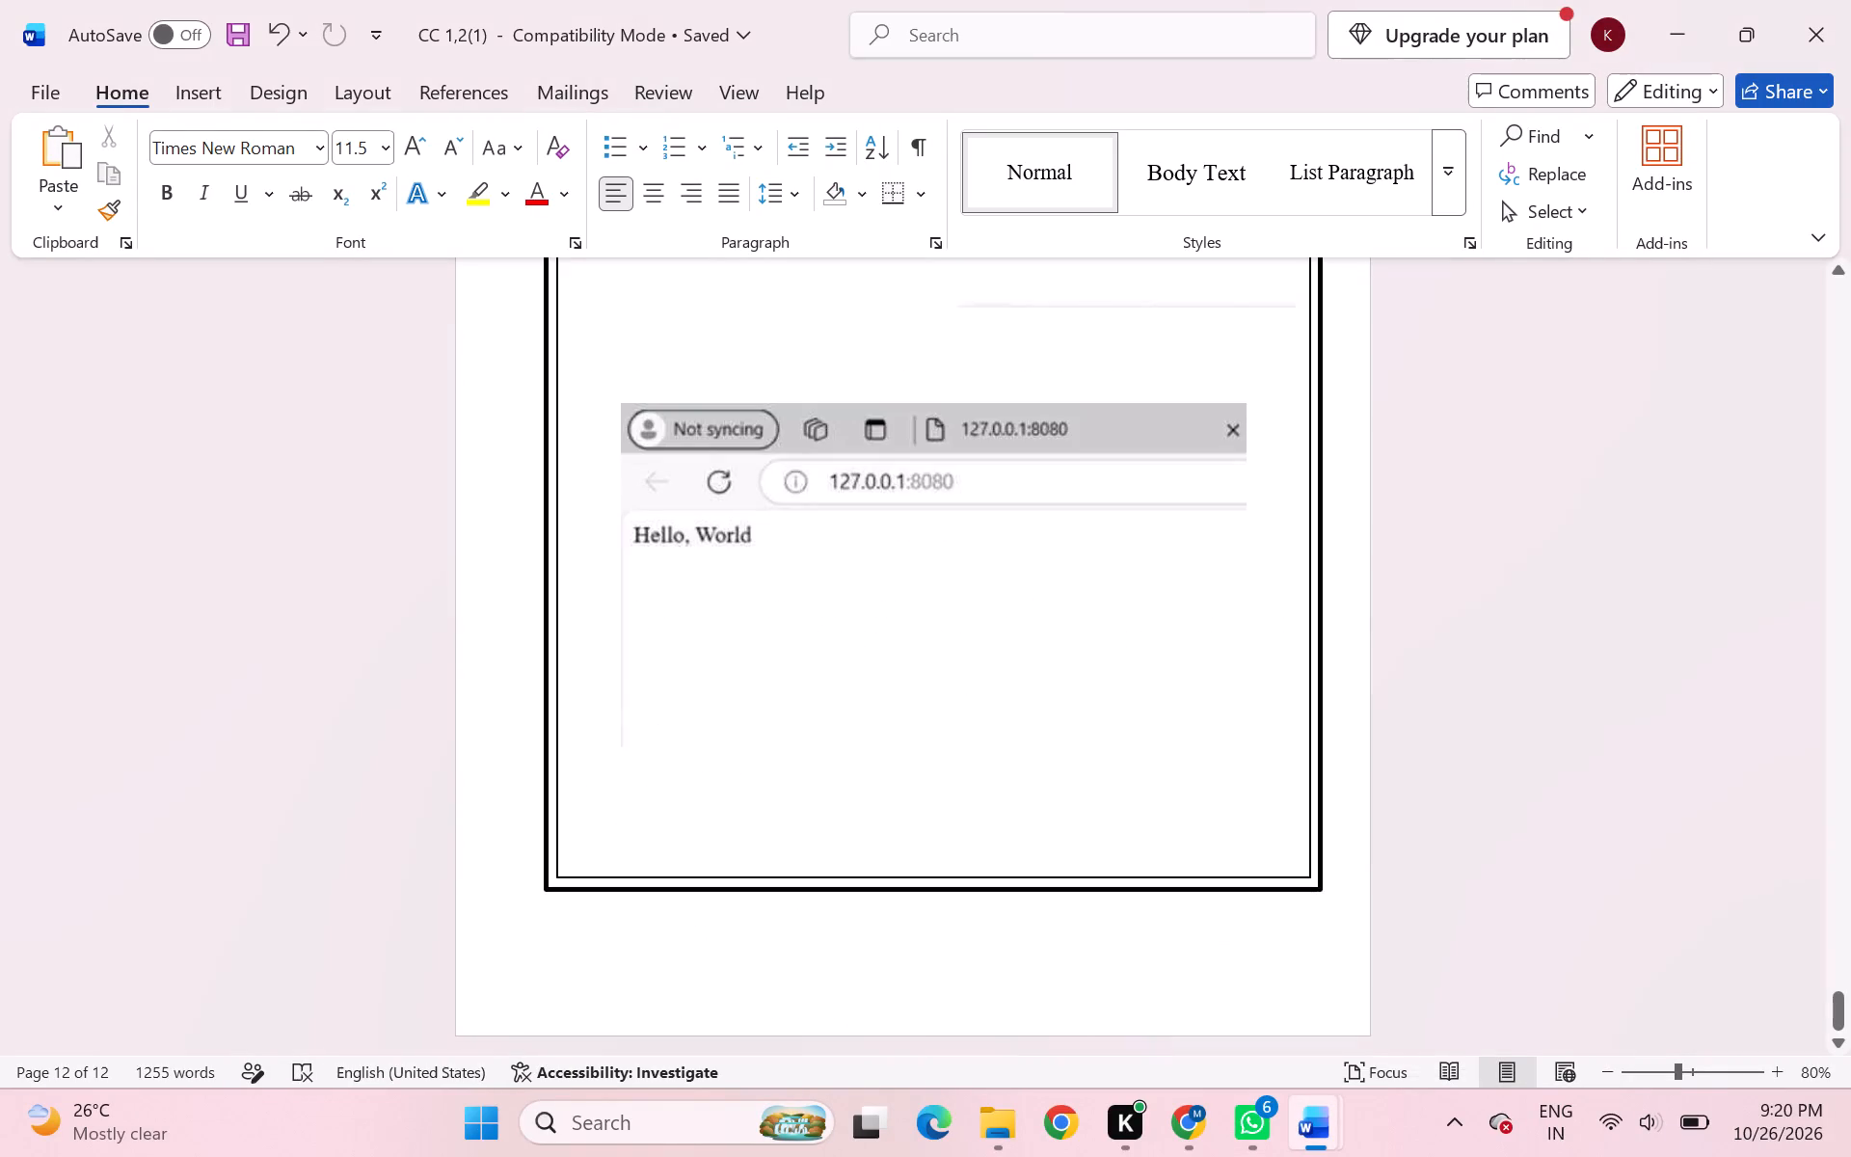
scroll(977, 745, up, 6)
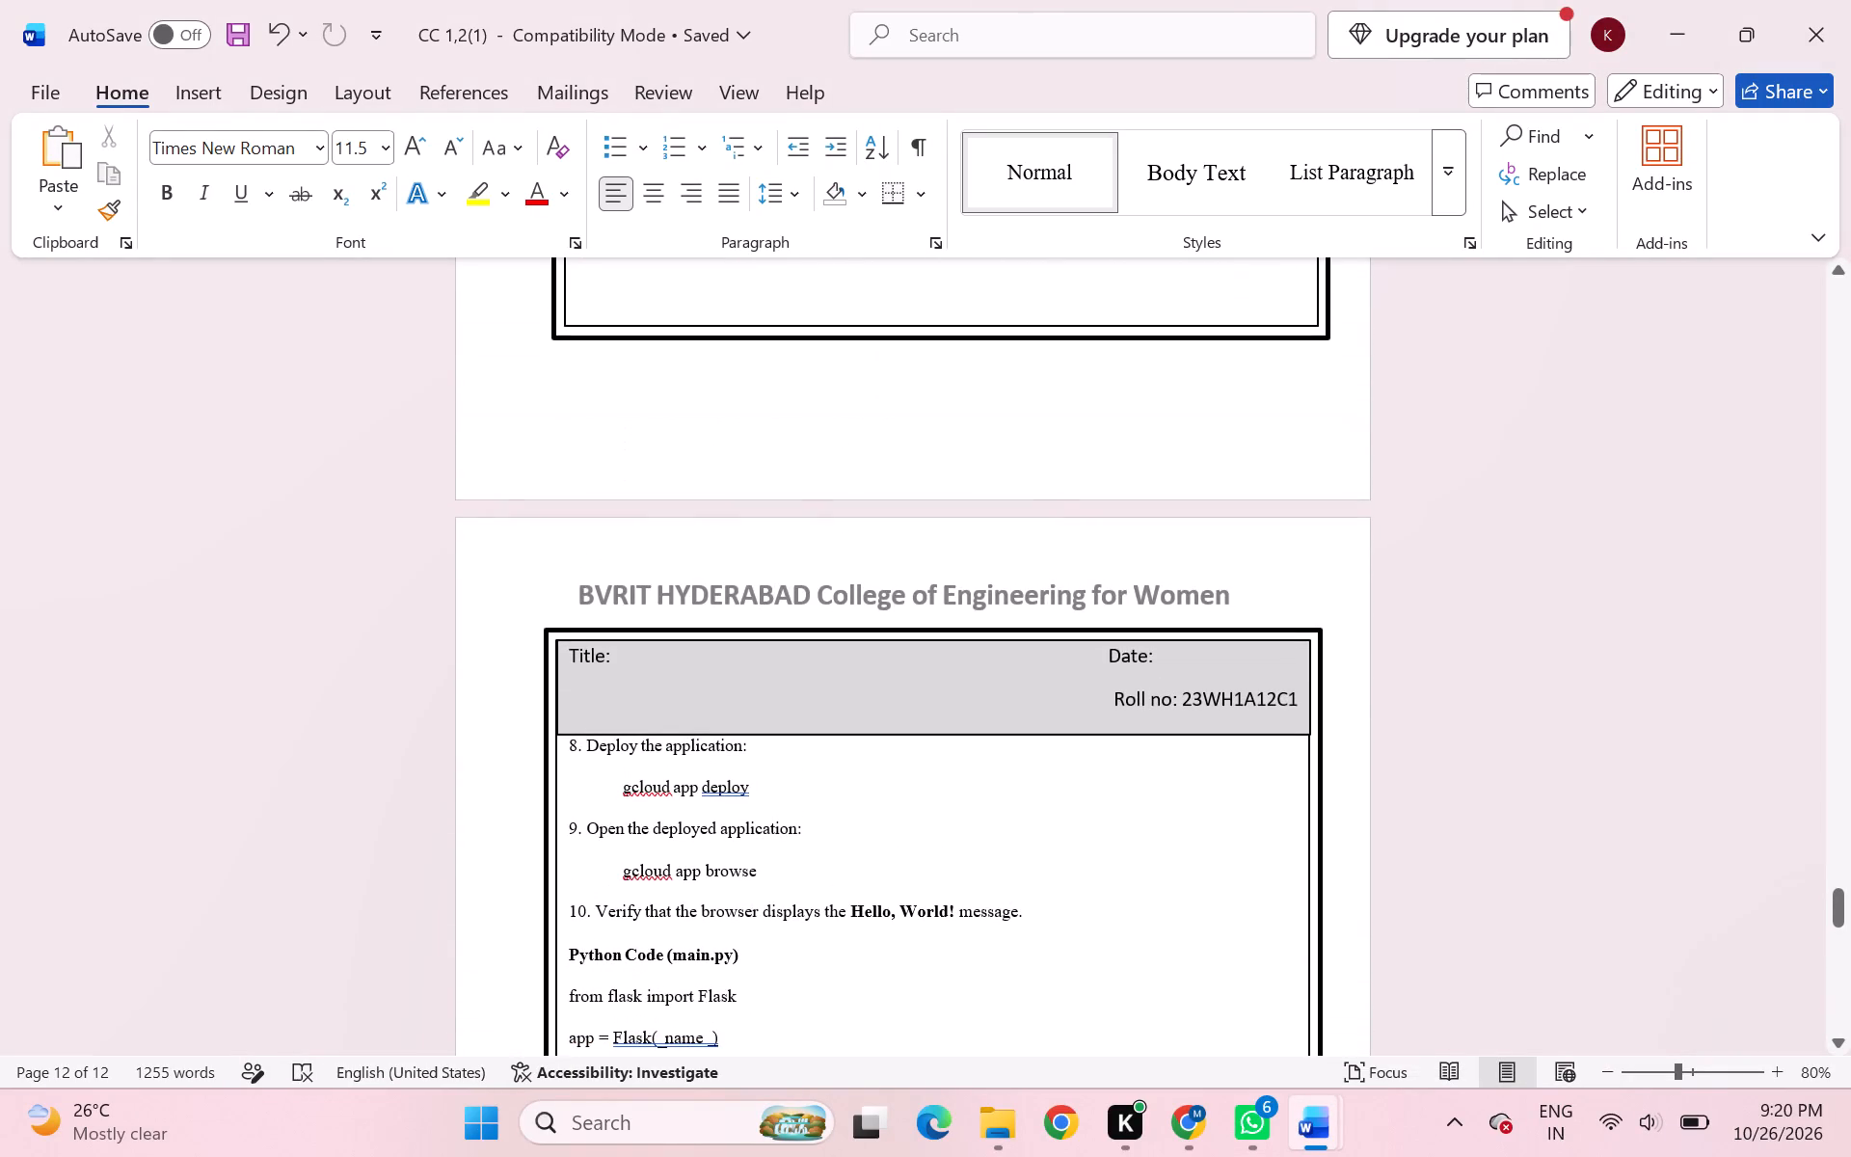
scroll(977, 745, up, 6)
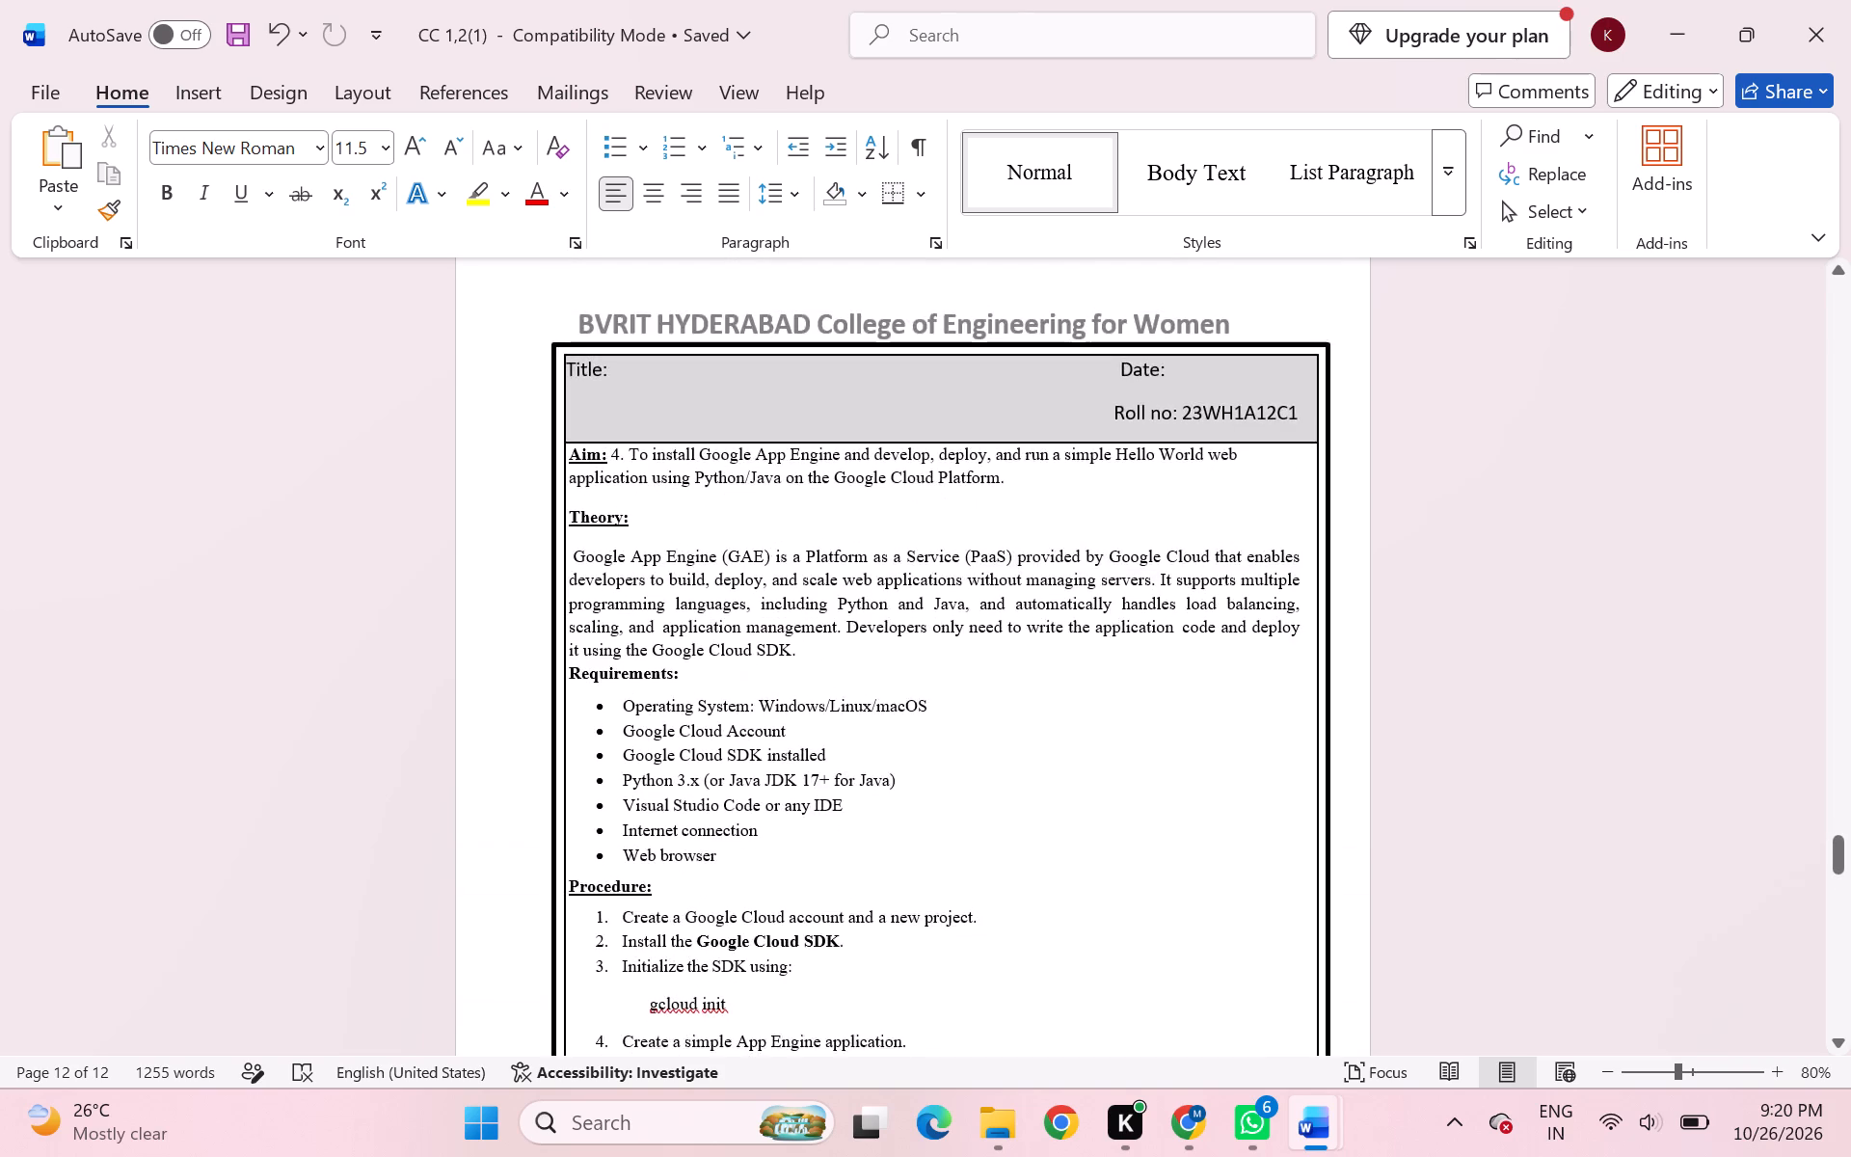
scroll(977, 745, up, 1)
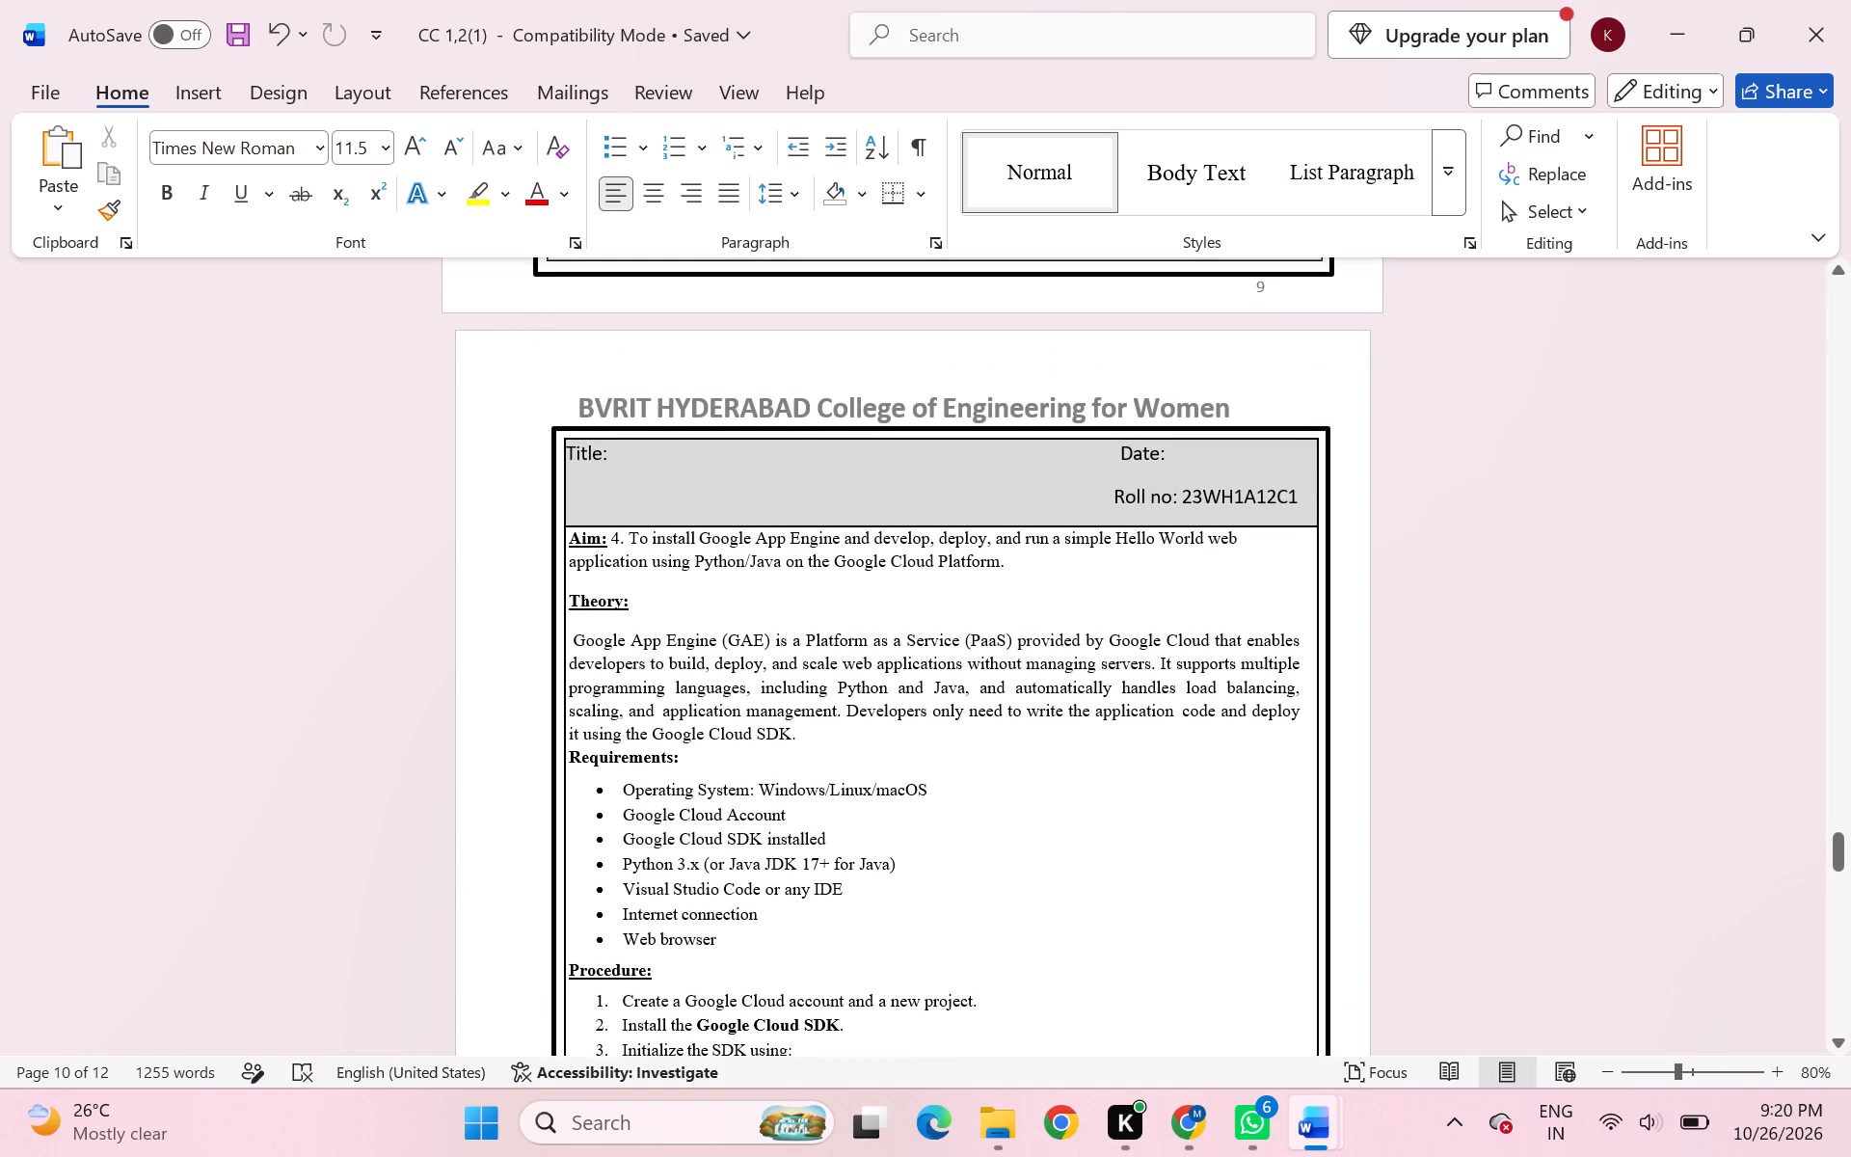
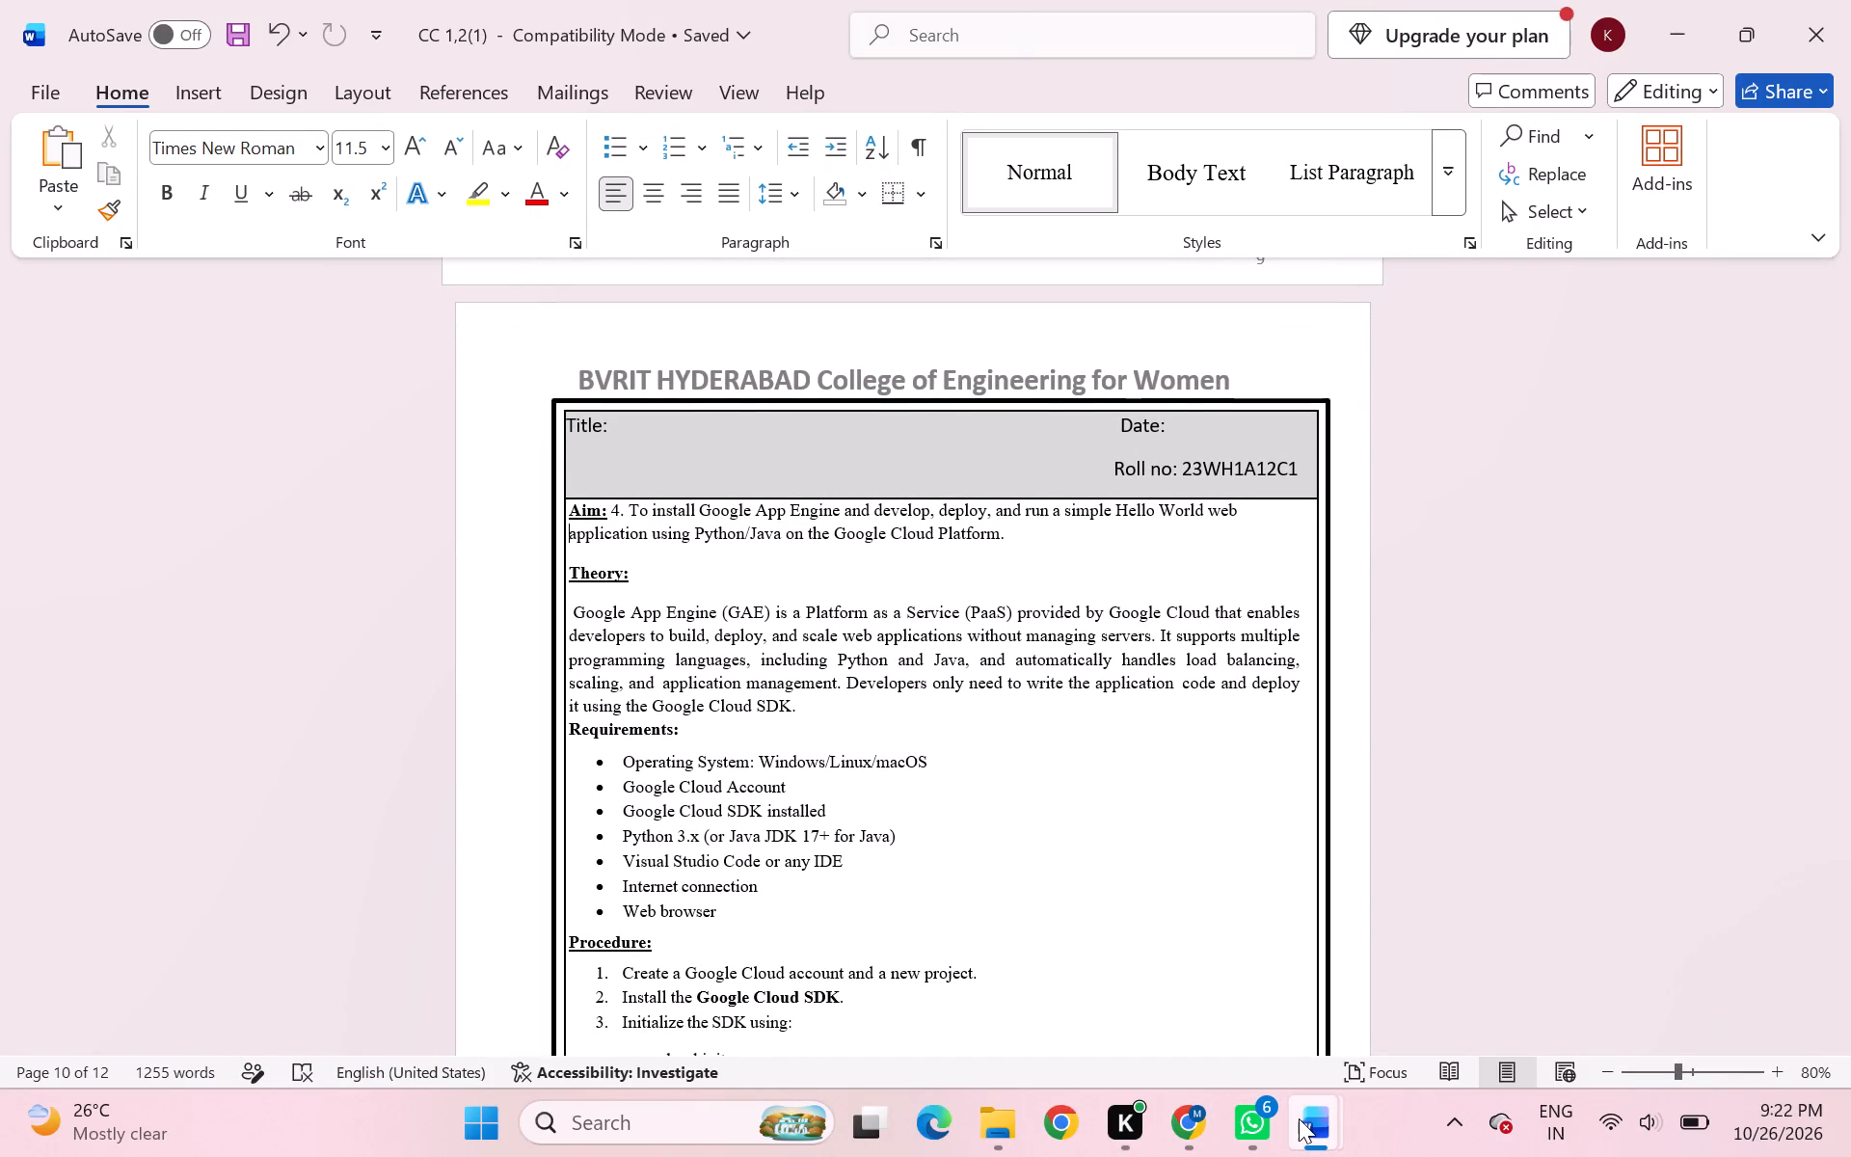
Save the CC 1,2(1) document.
click(1148, 769)
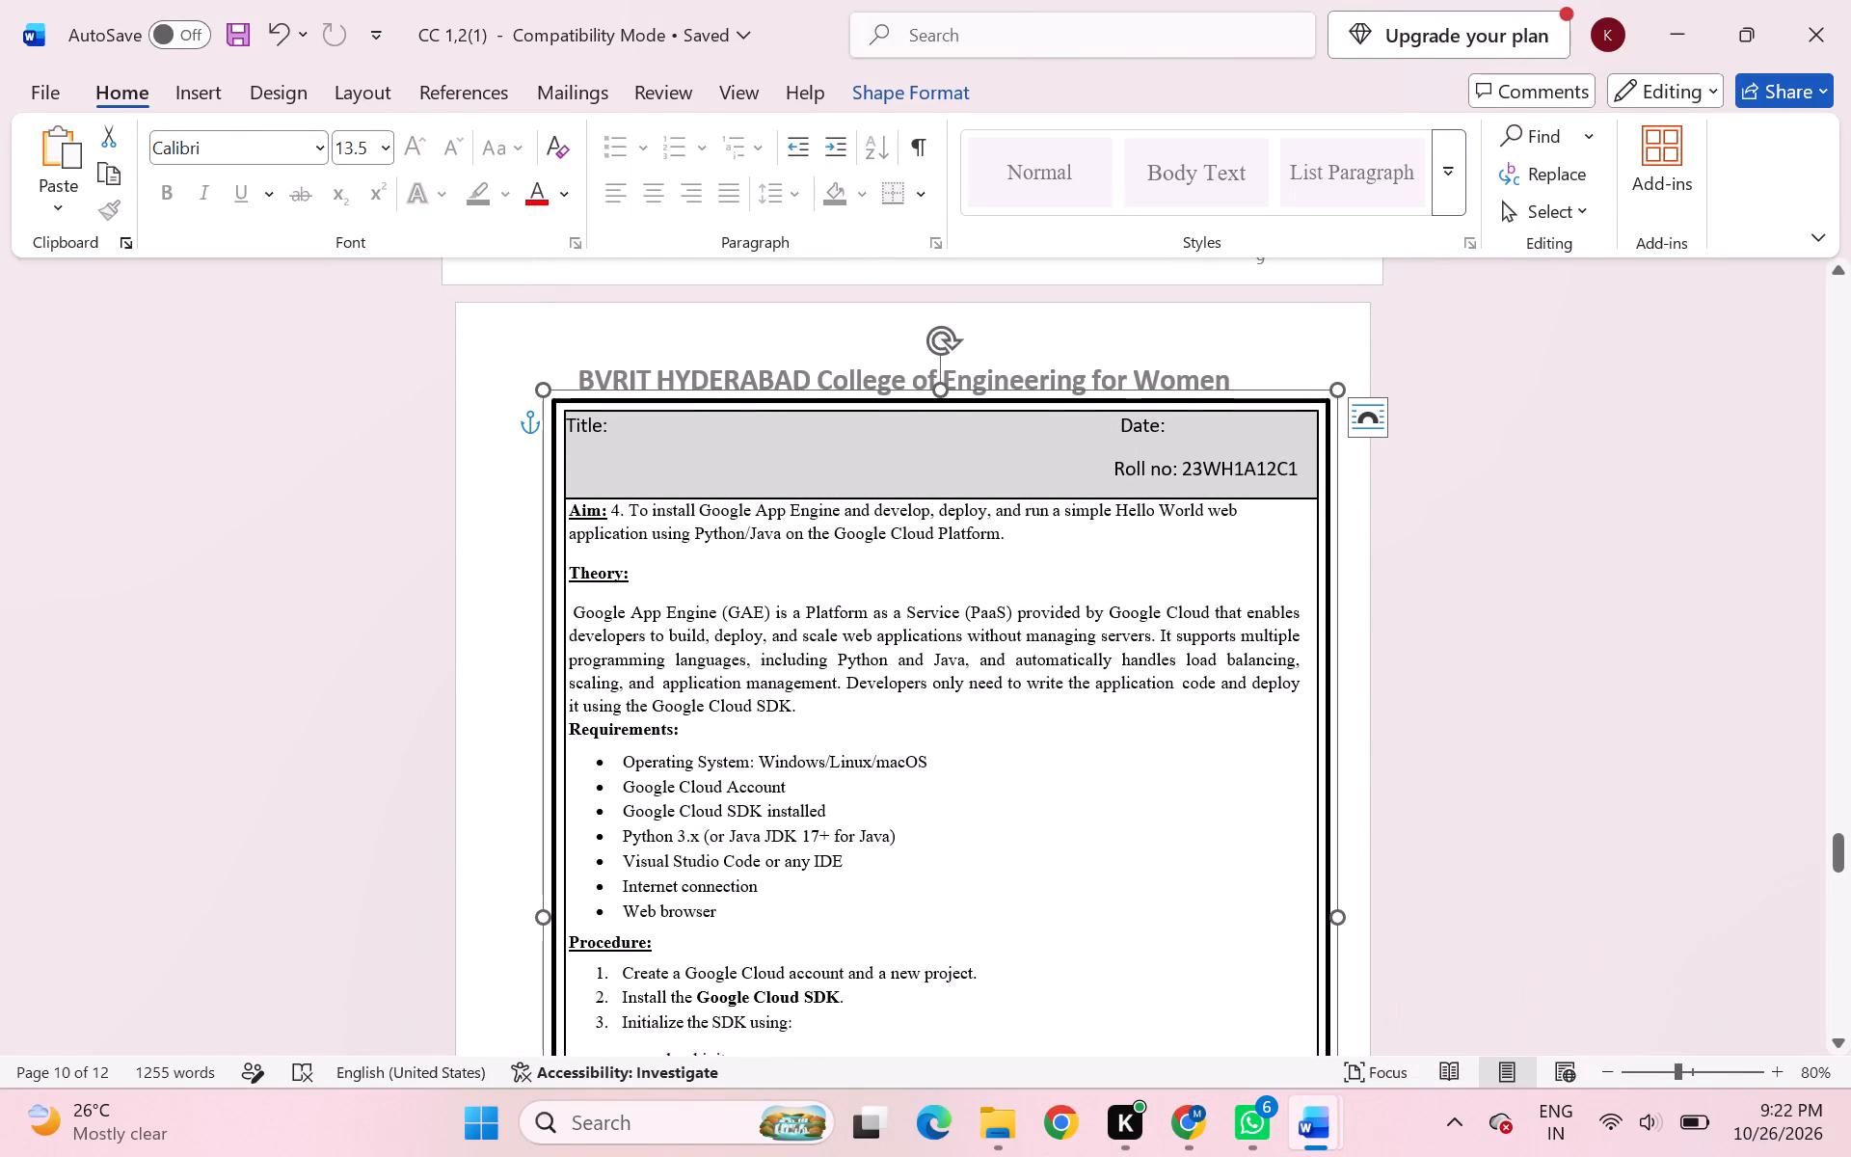
key(ctrl+s)
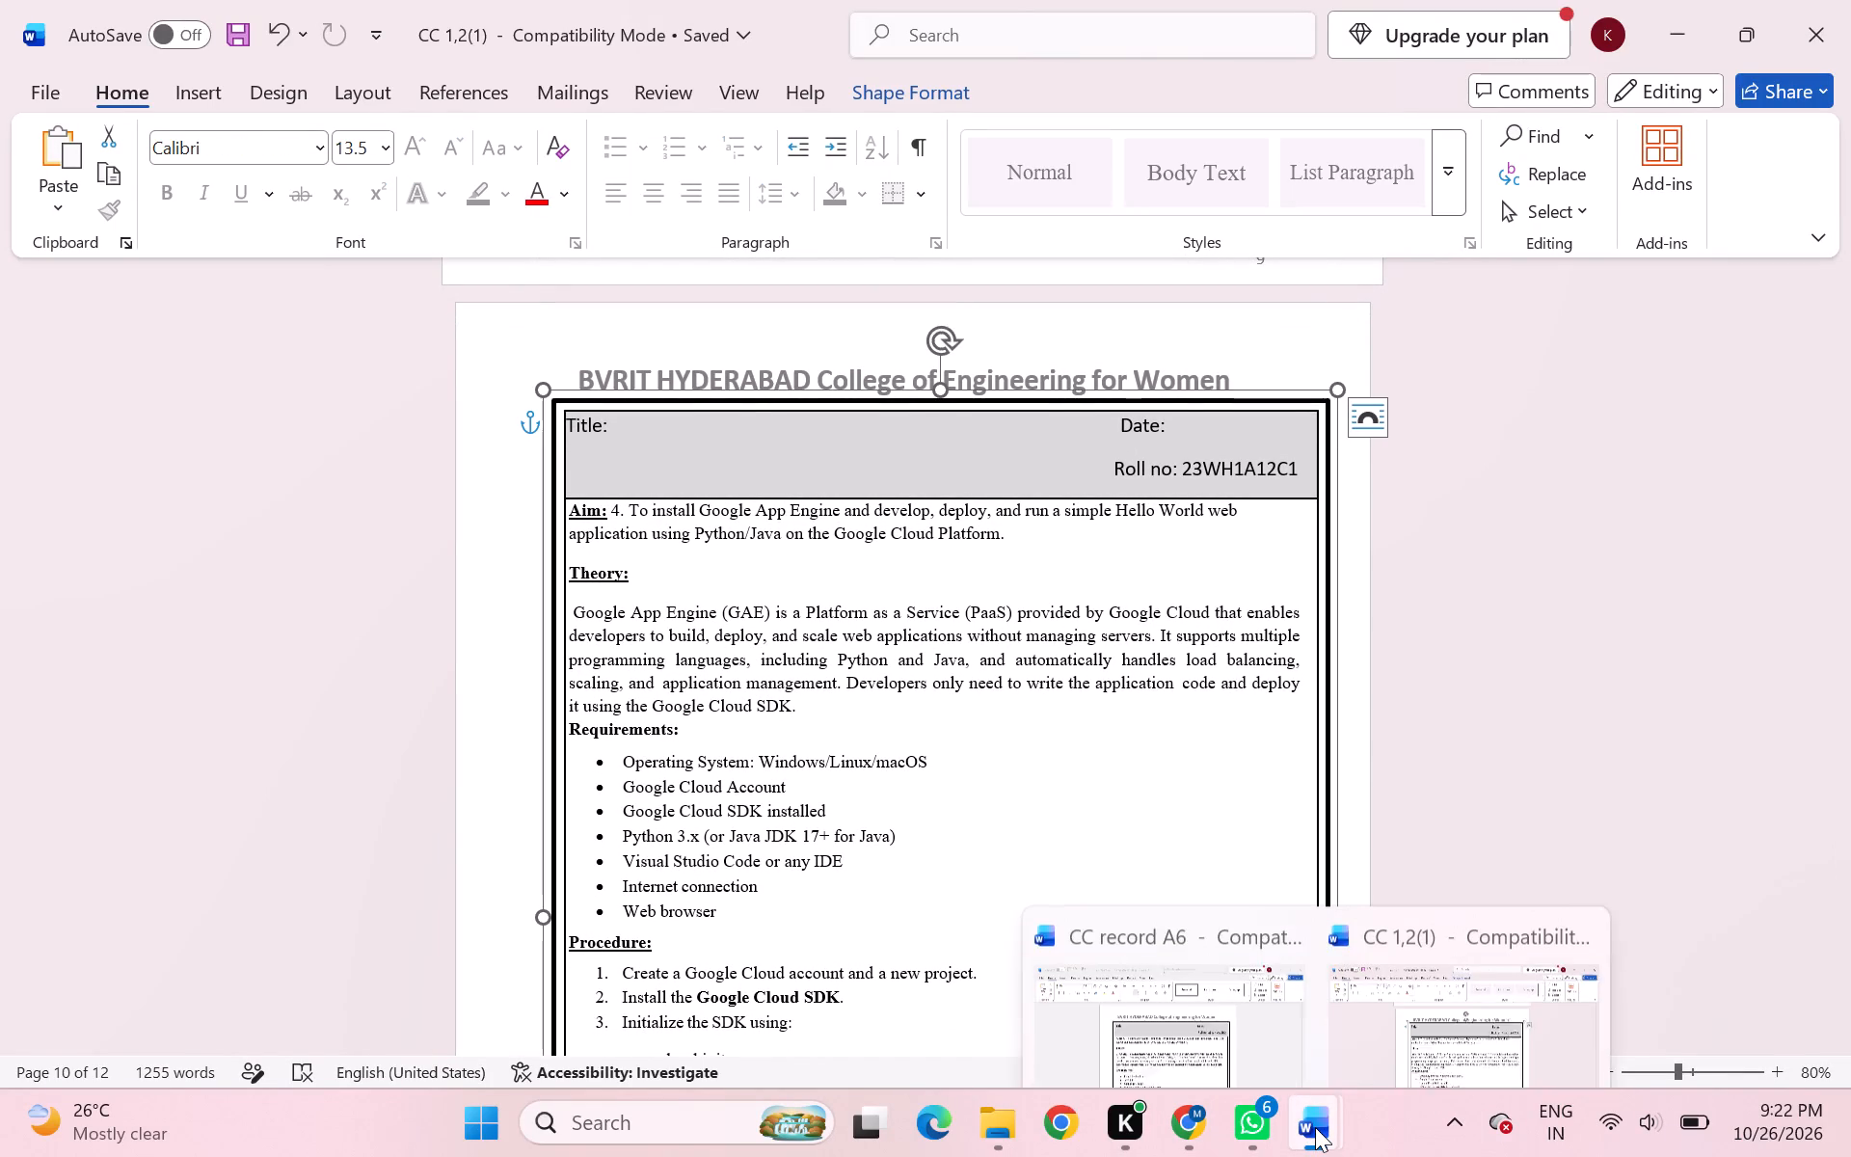
Switch to the CC record A6 document and view the CloudSim experiment's first page with its header block.
click(1218, 949)
scroll(1118, 776, up, 2)
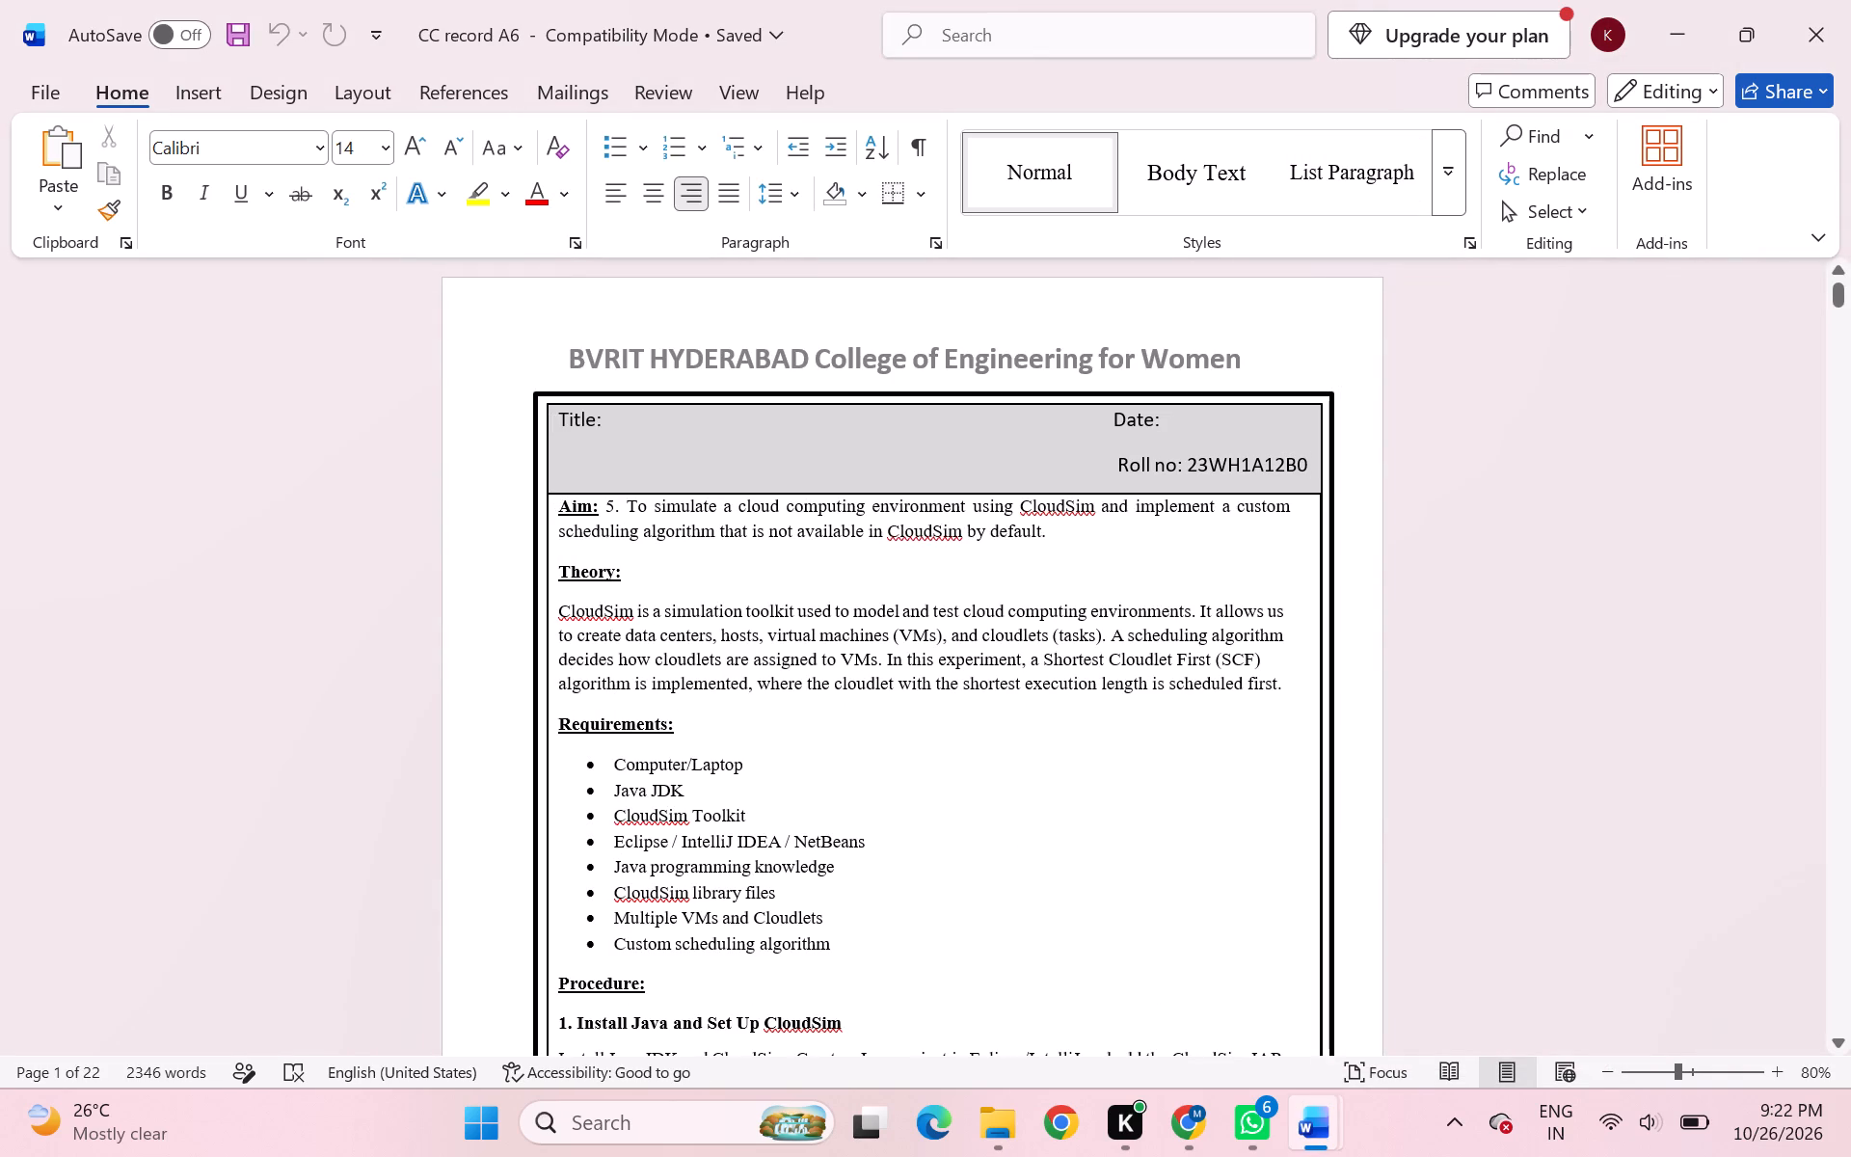
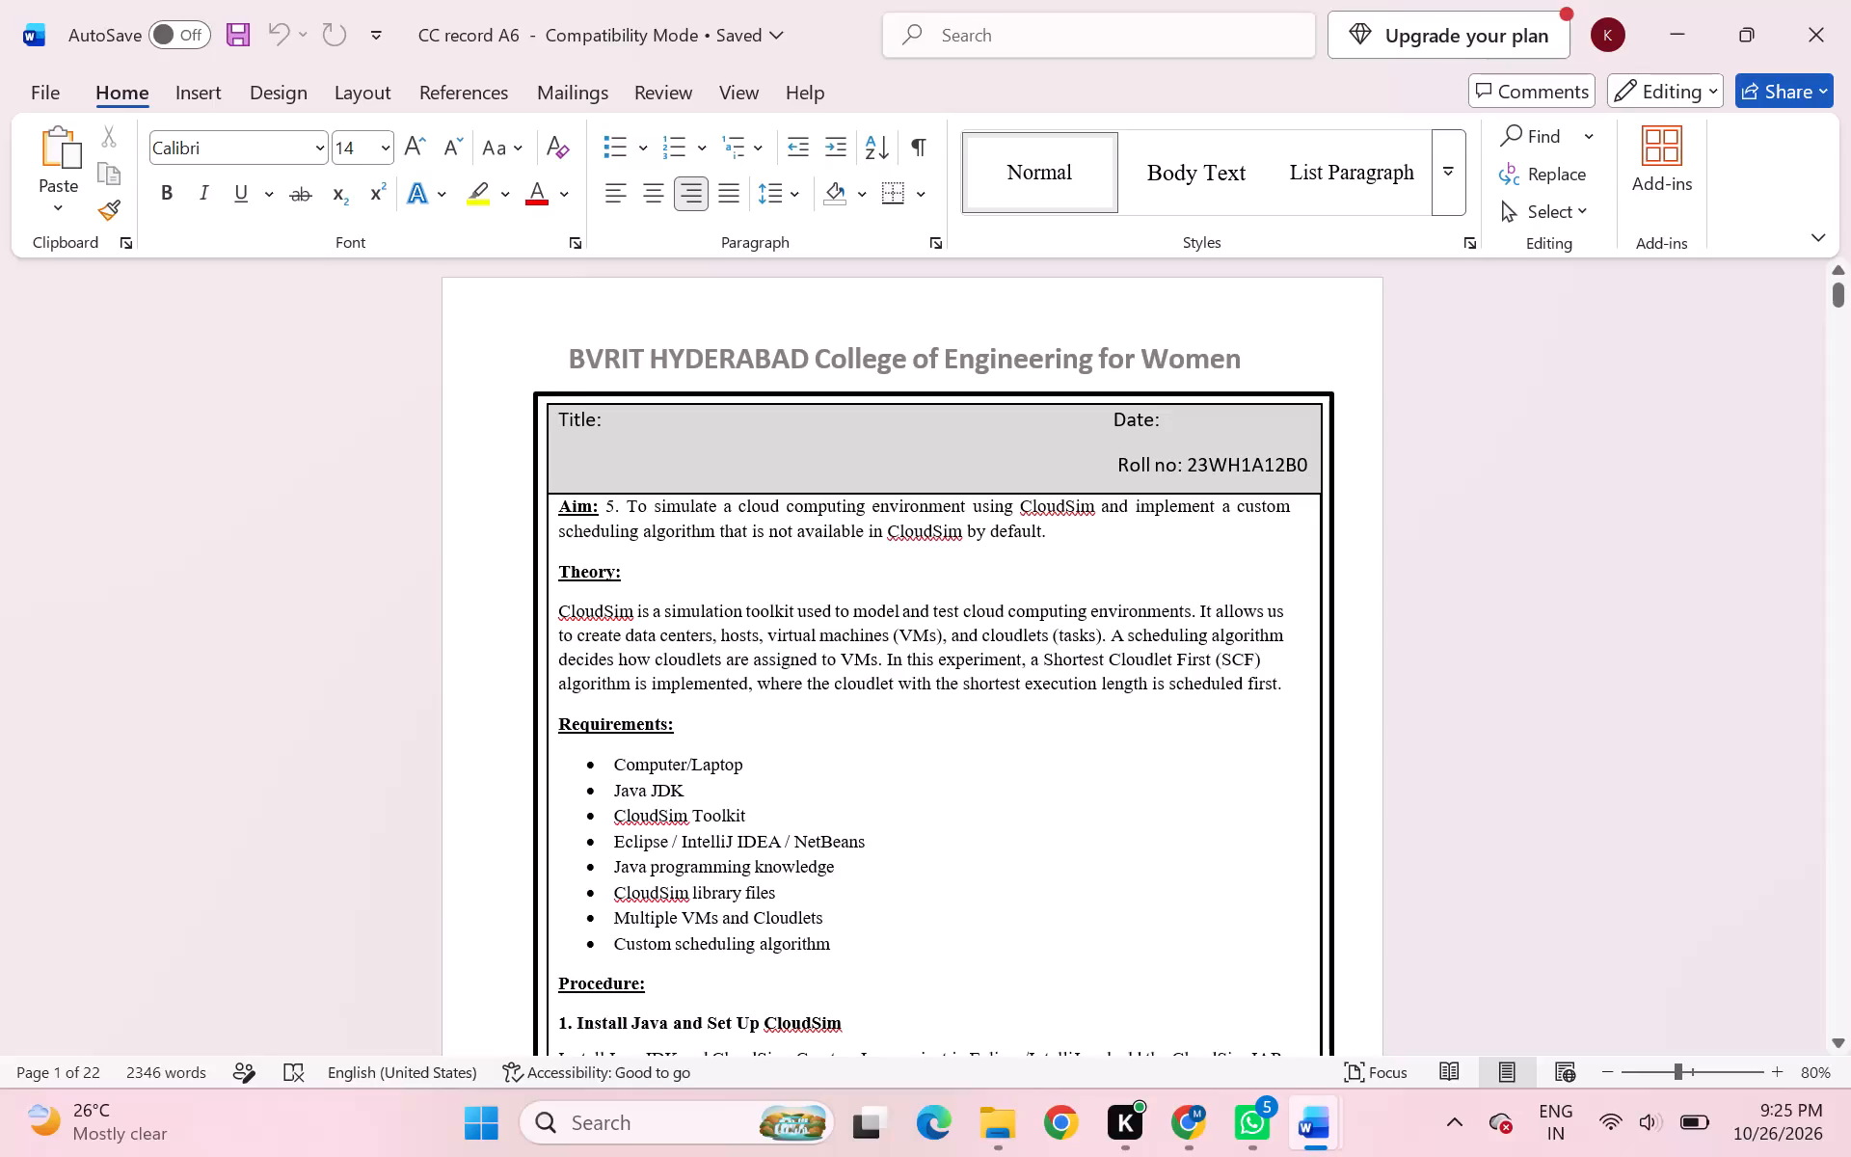
Examine the frames and header blocks on the CloudSim experiment's opening pages, from the requirements through the Create Virtual Machines section.
scroll(907, 660, down, 3)
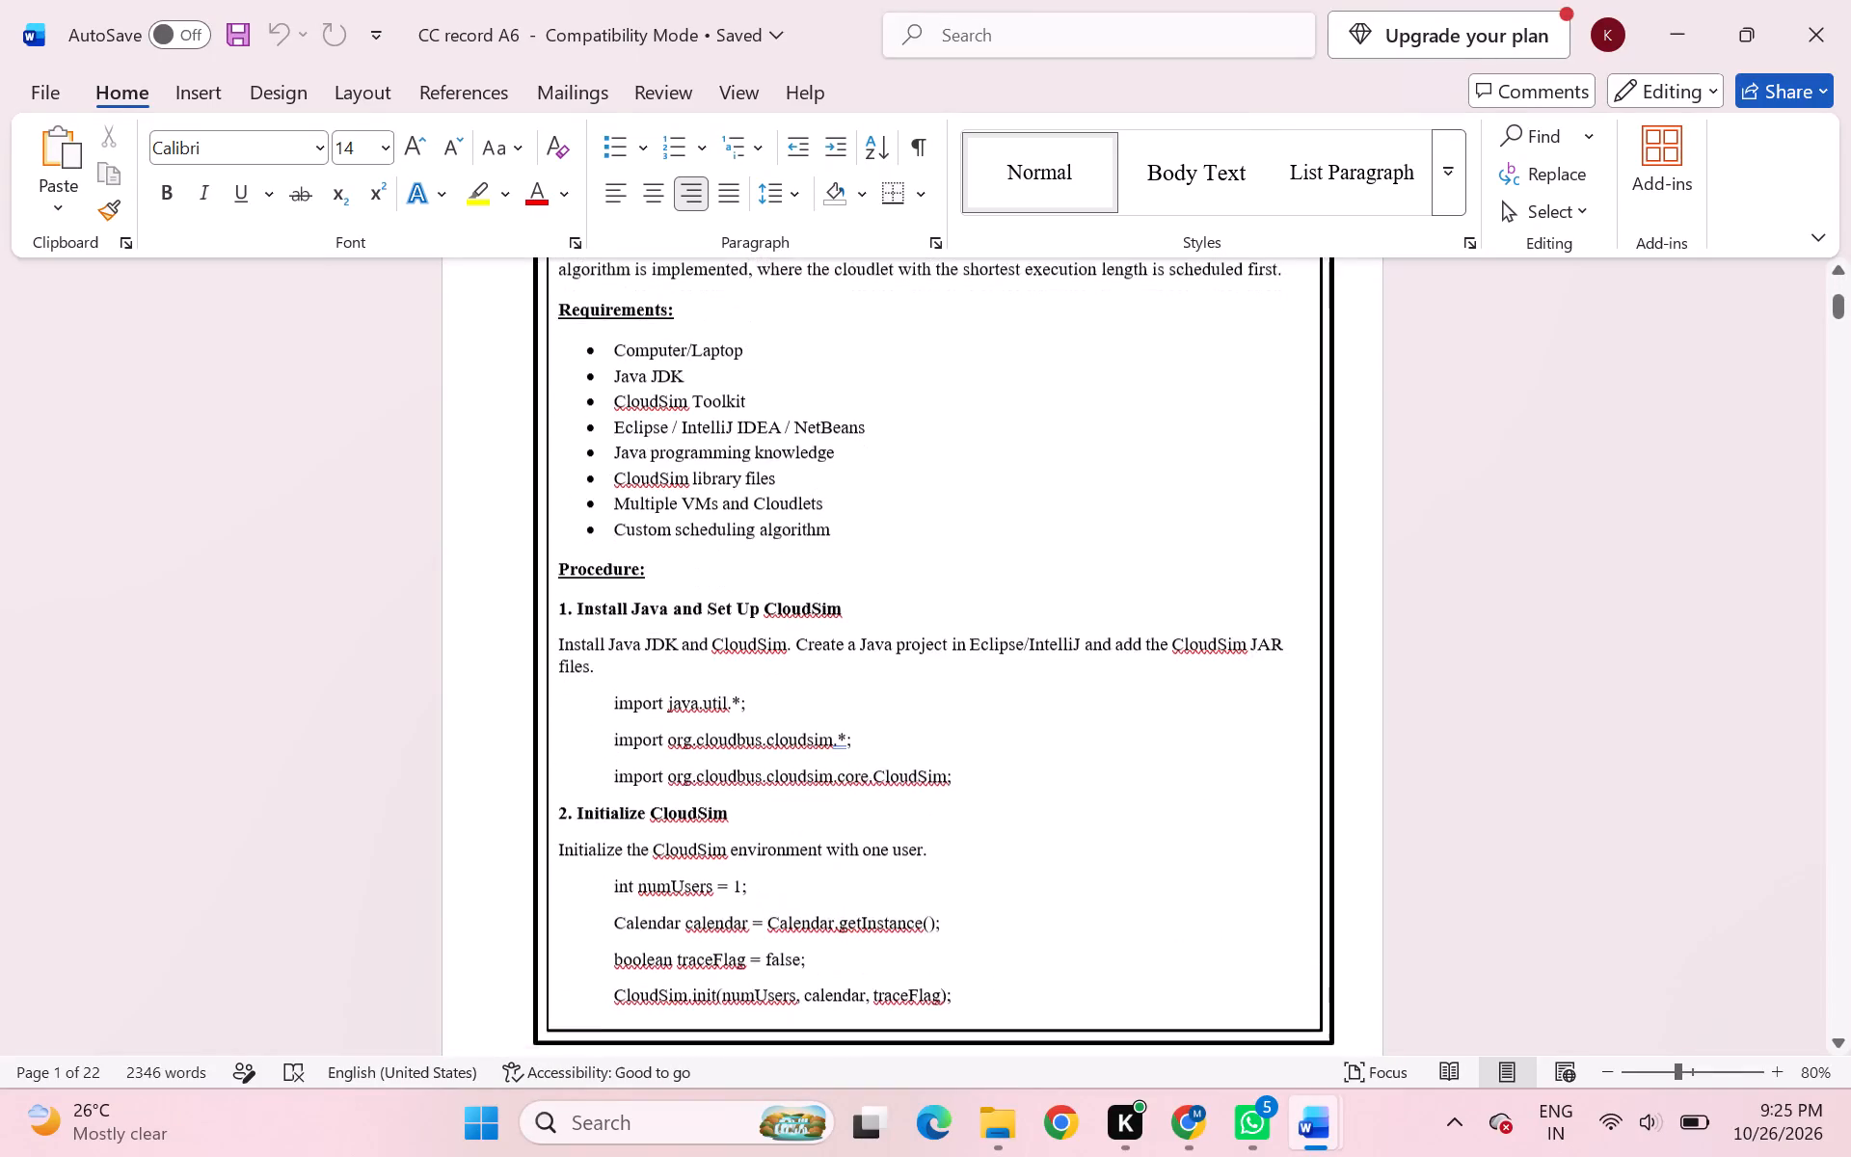
scroll(907, 660, down, 3)
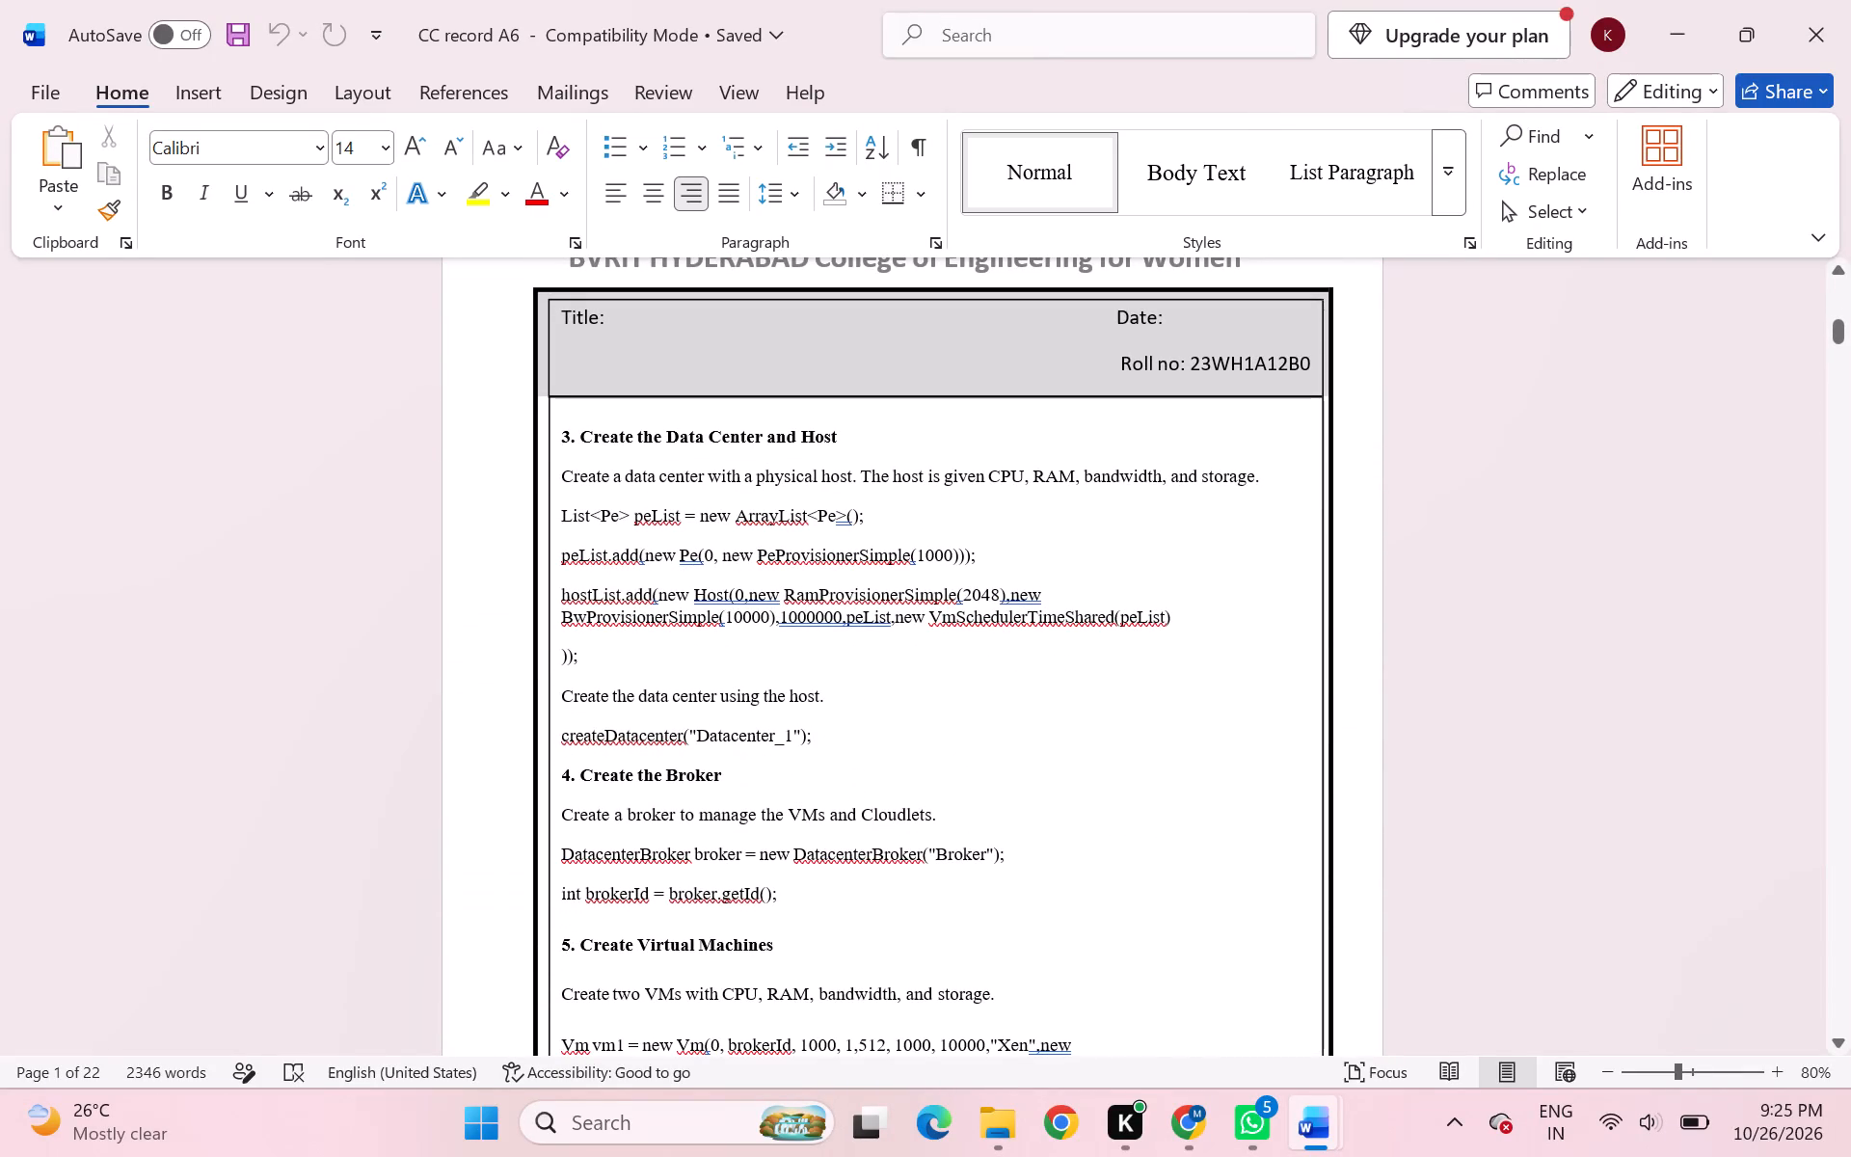
scroll(907, 660, down, 2)
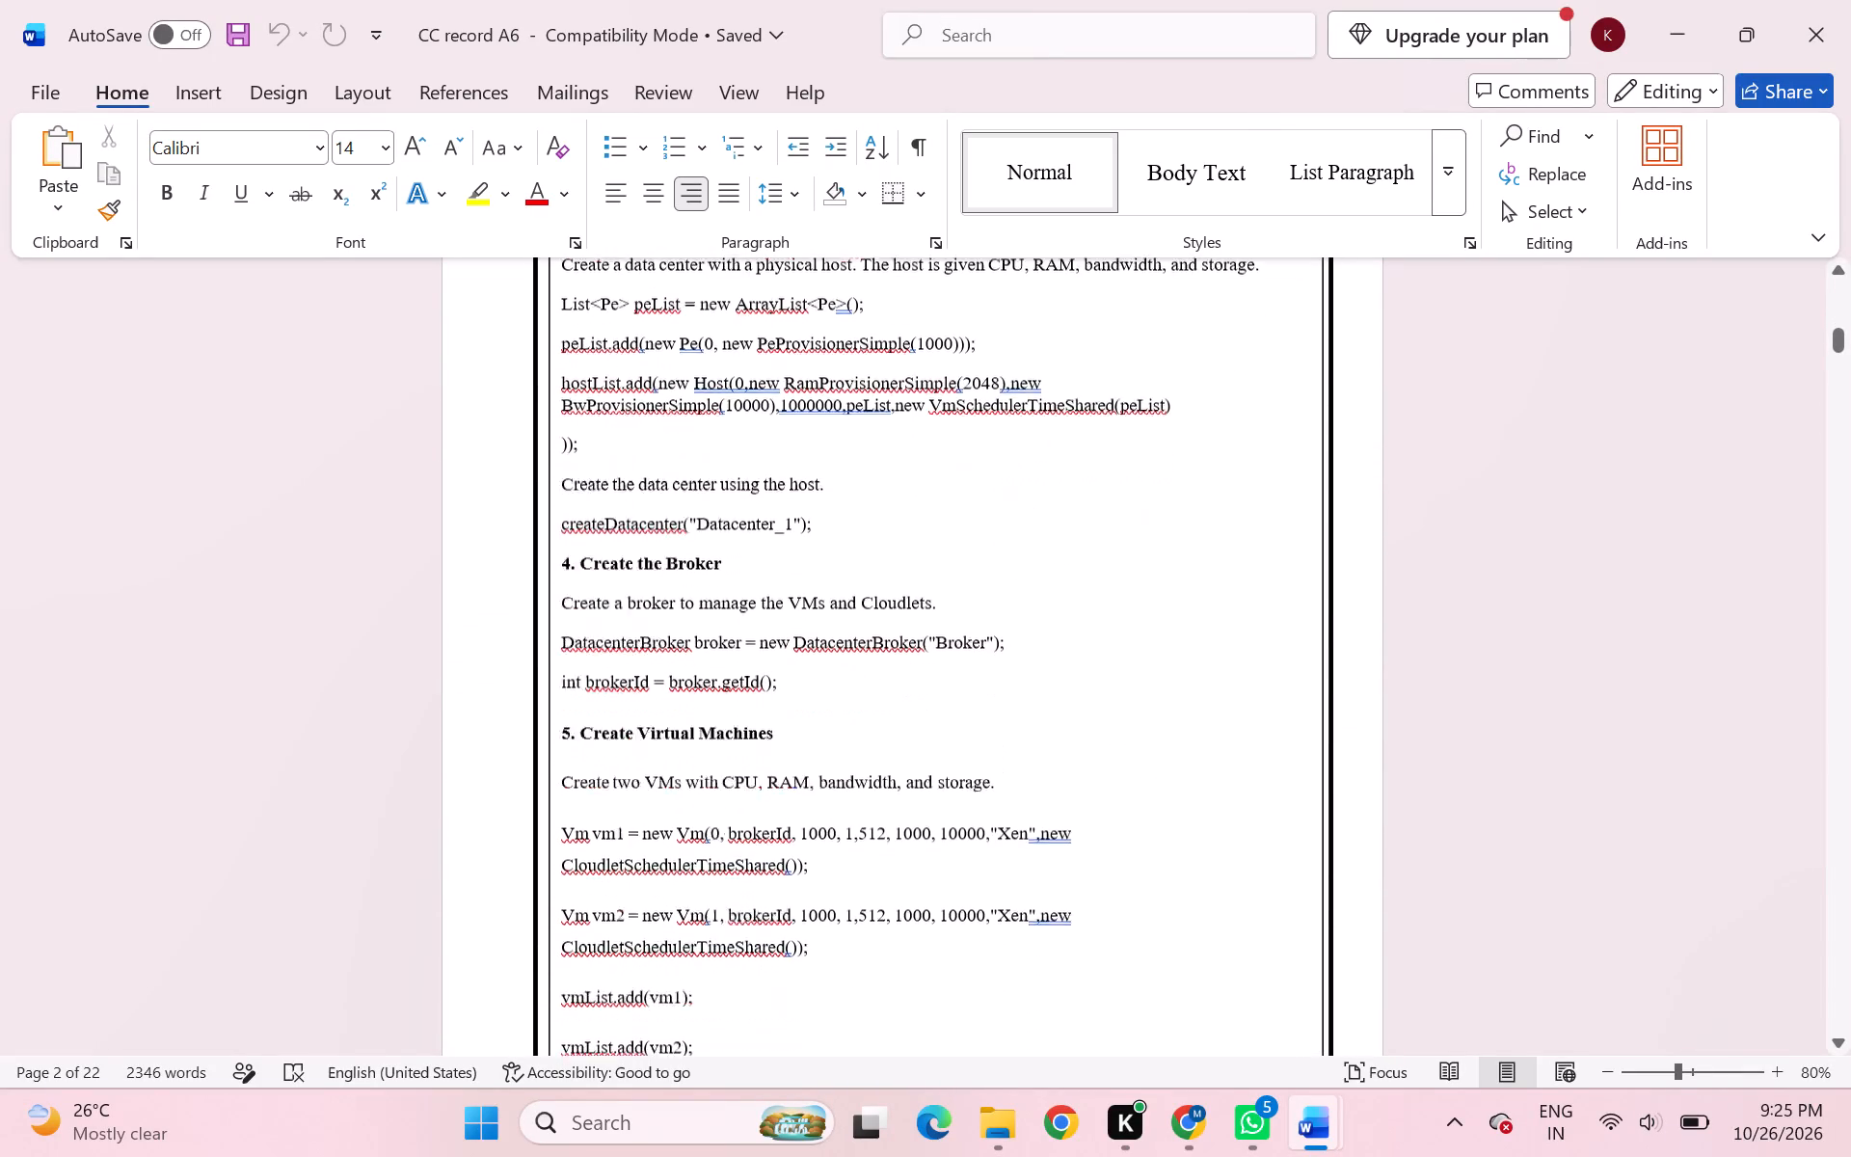
scroll(907, 660, down, 2)
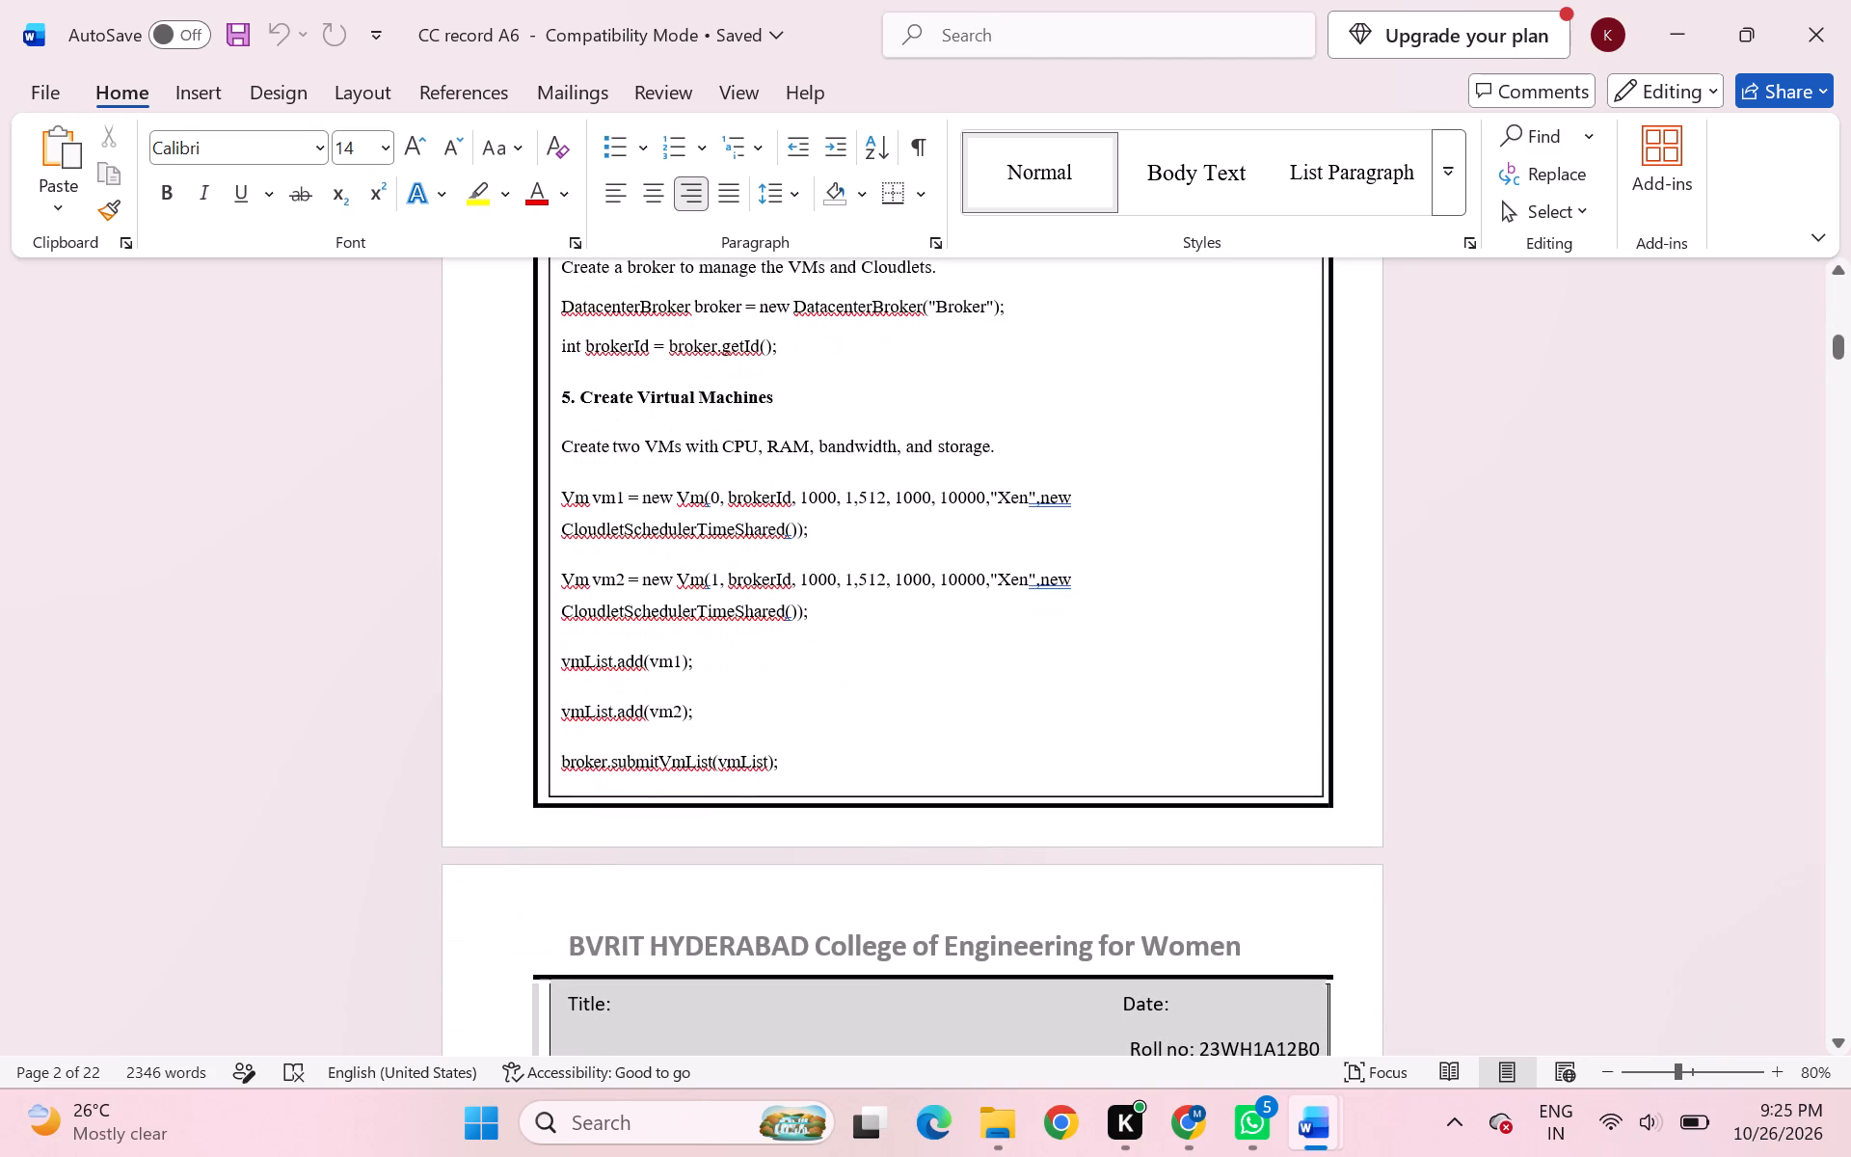
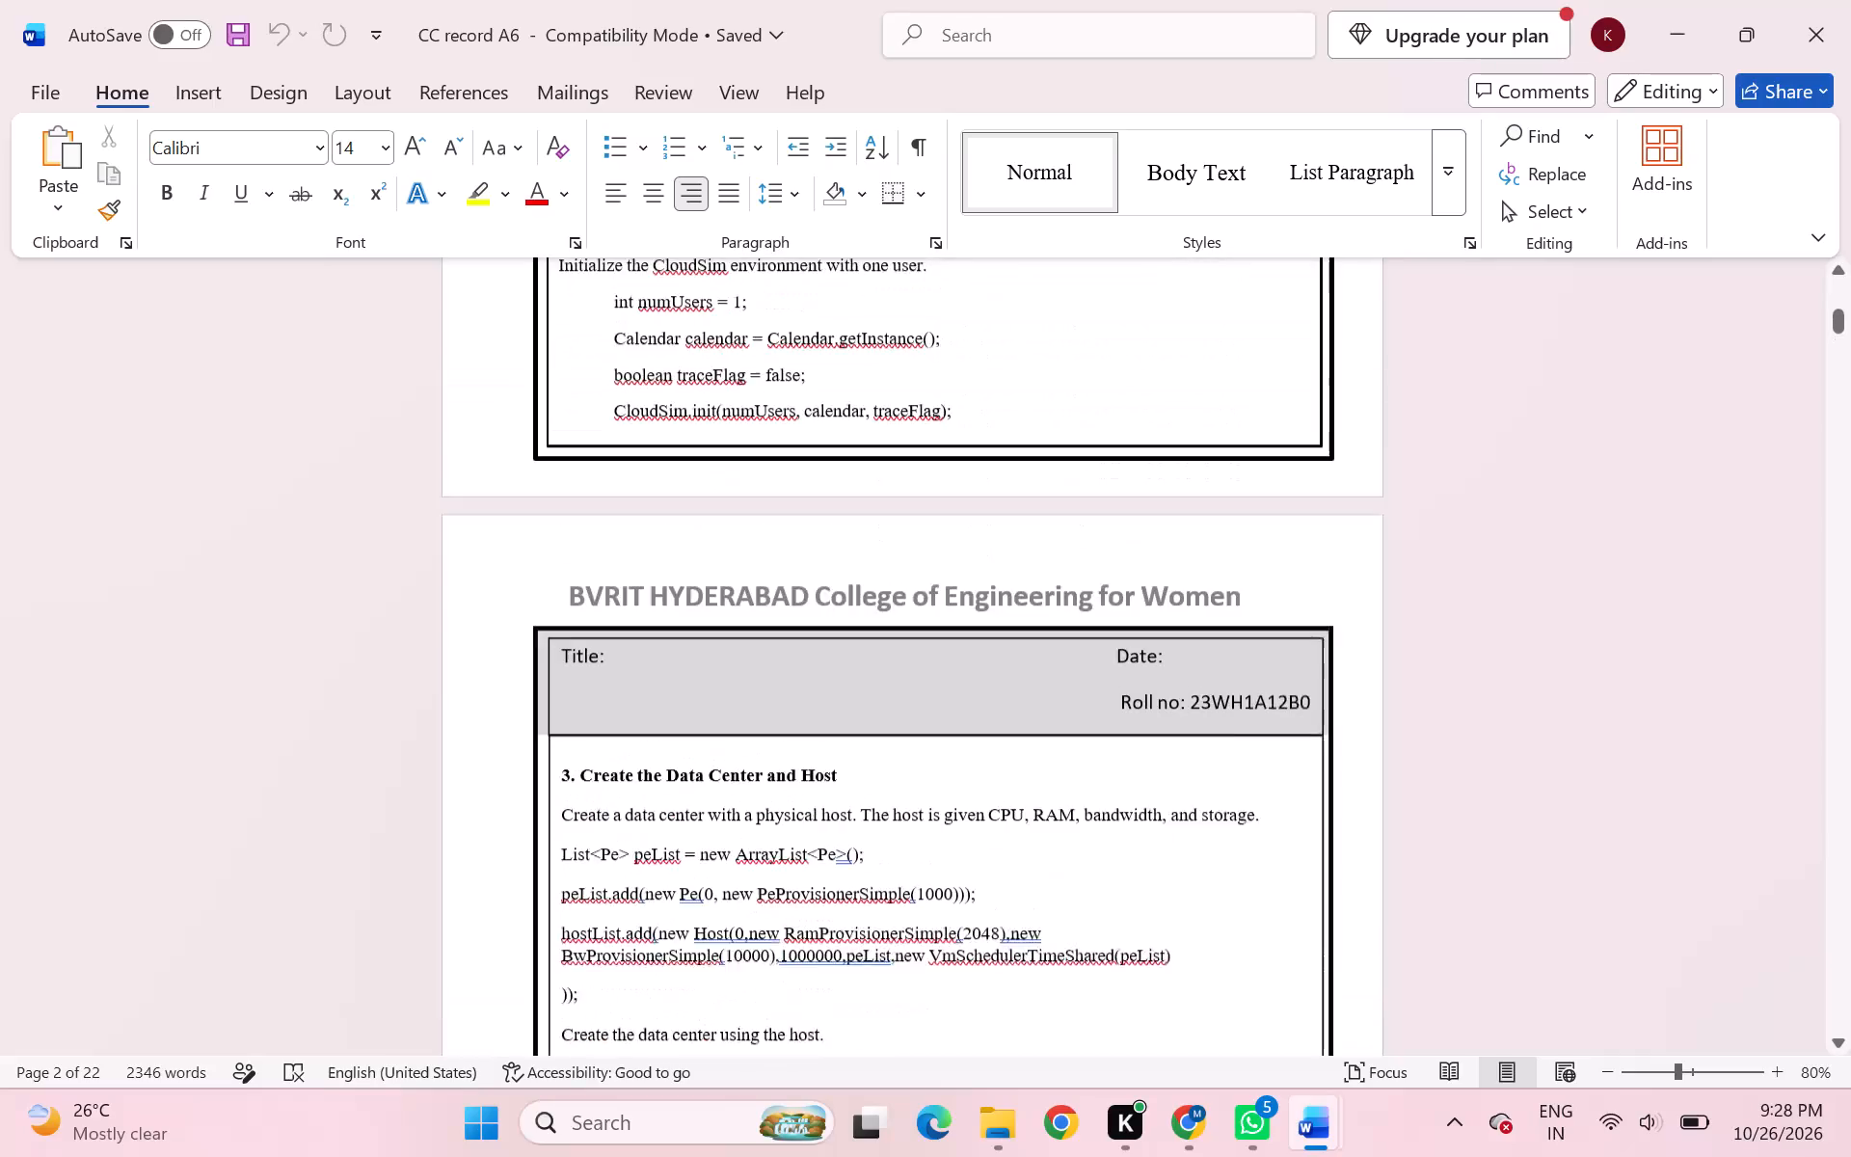
Examine the frames and header blocks from the Initialize CloudSim section through the Implement Shortest Cloudlet First page.
scroll(907, 660, up, 6)
scroll(907, 660, down, 2)
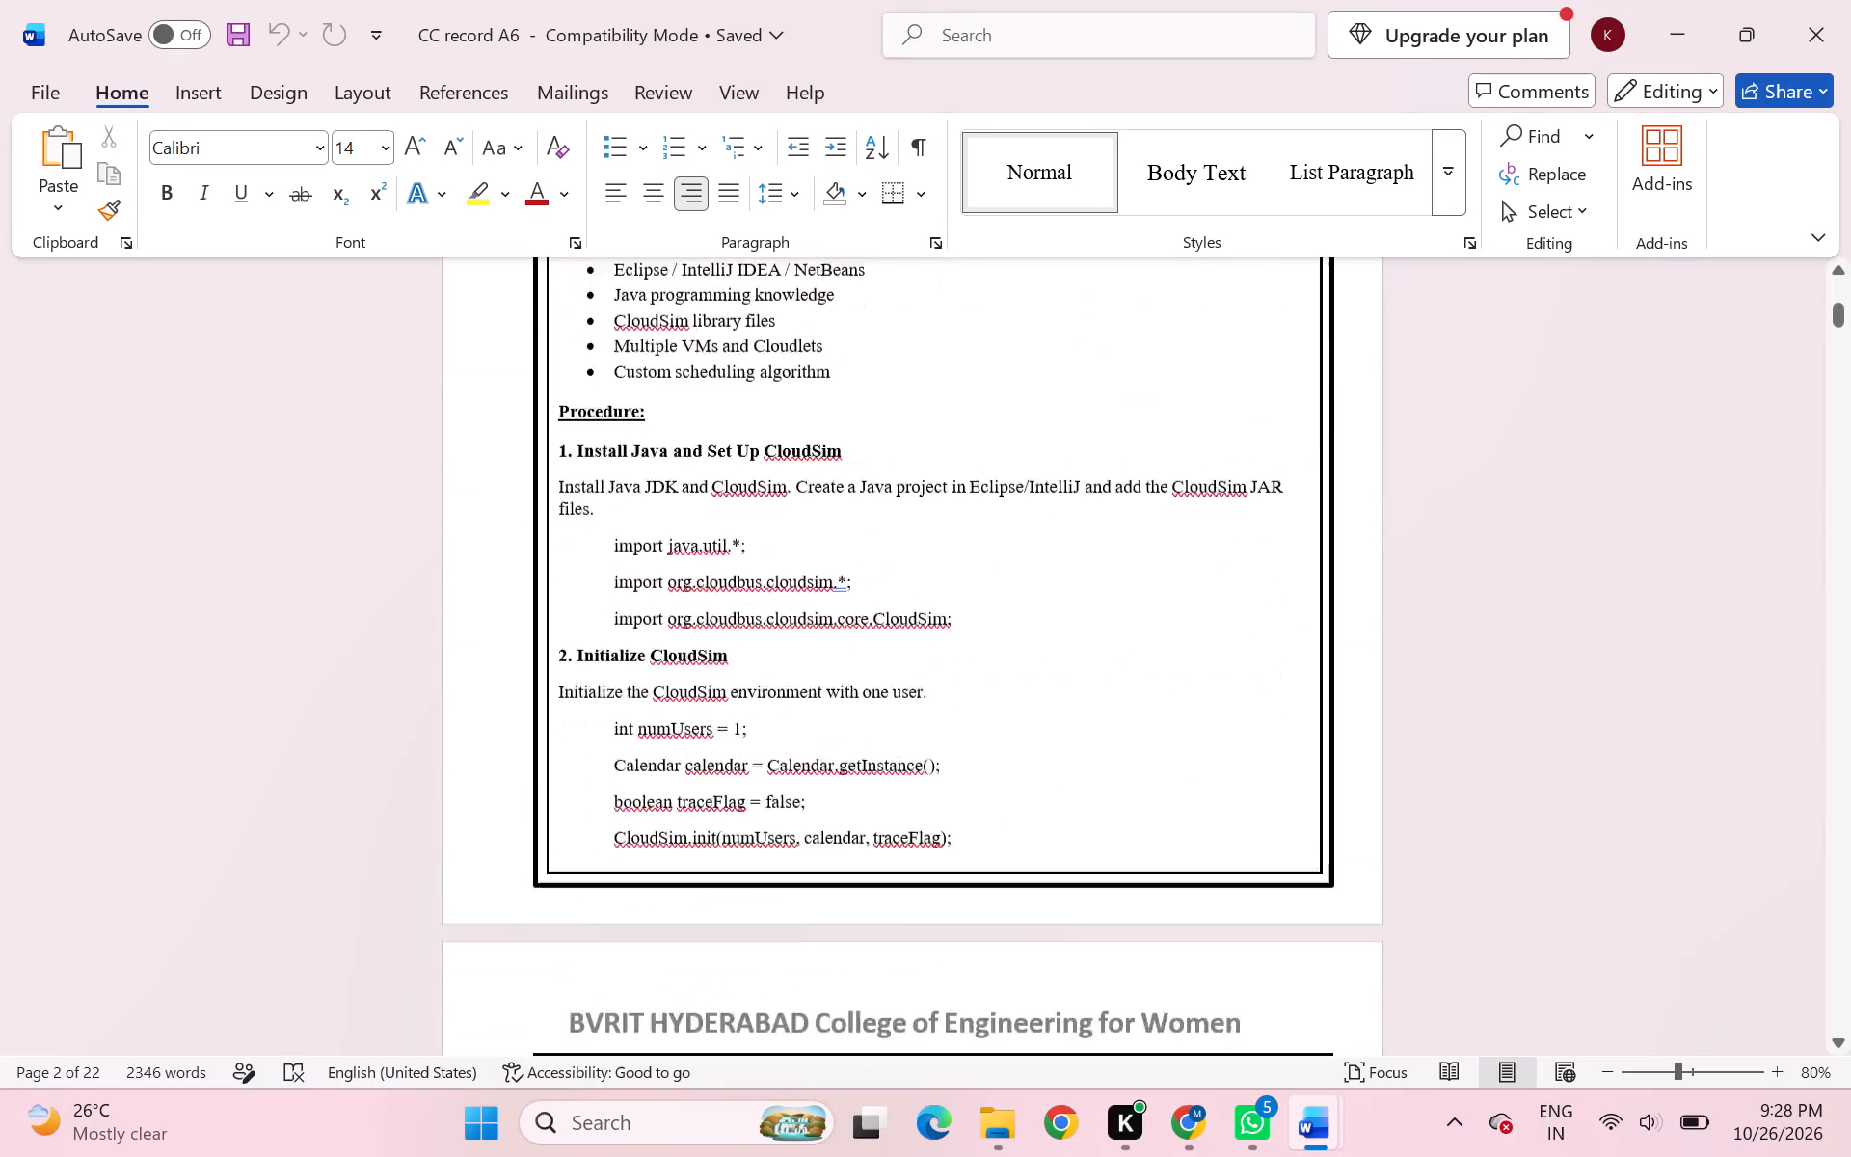
scroll(907, 660, down, 8)
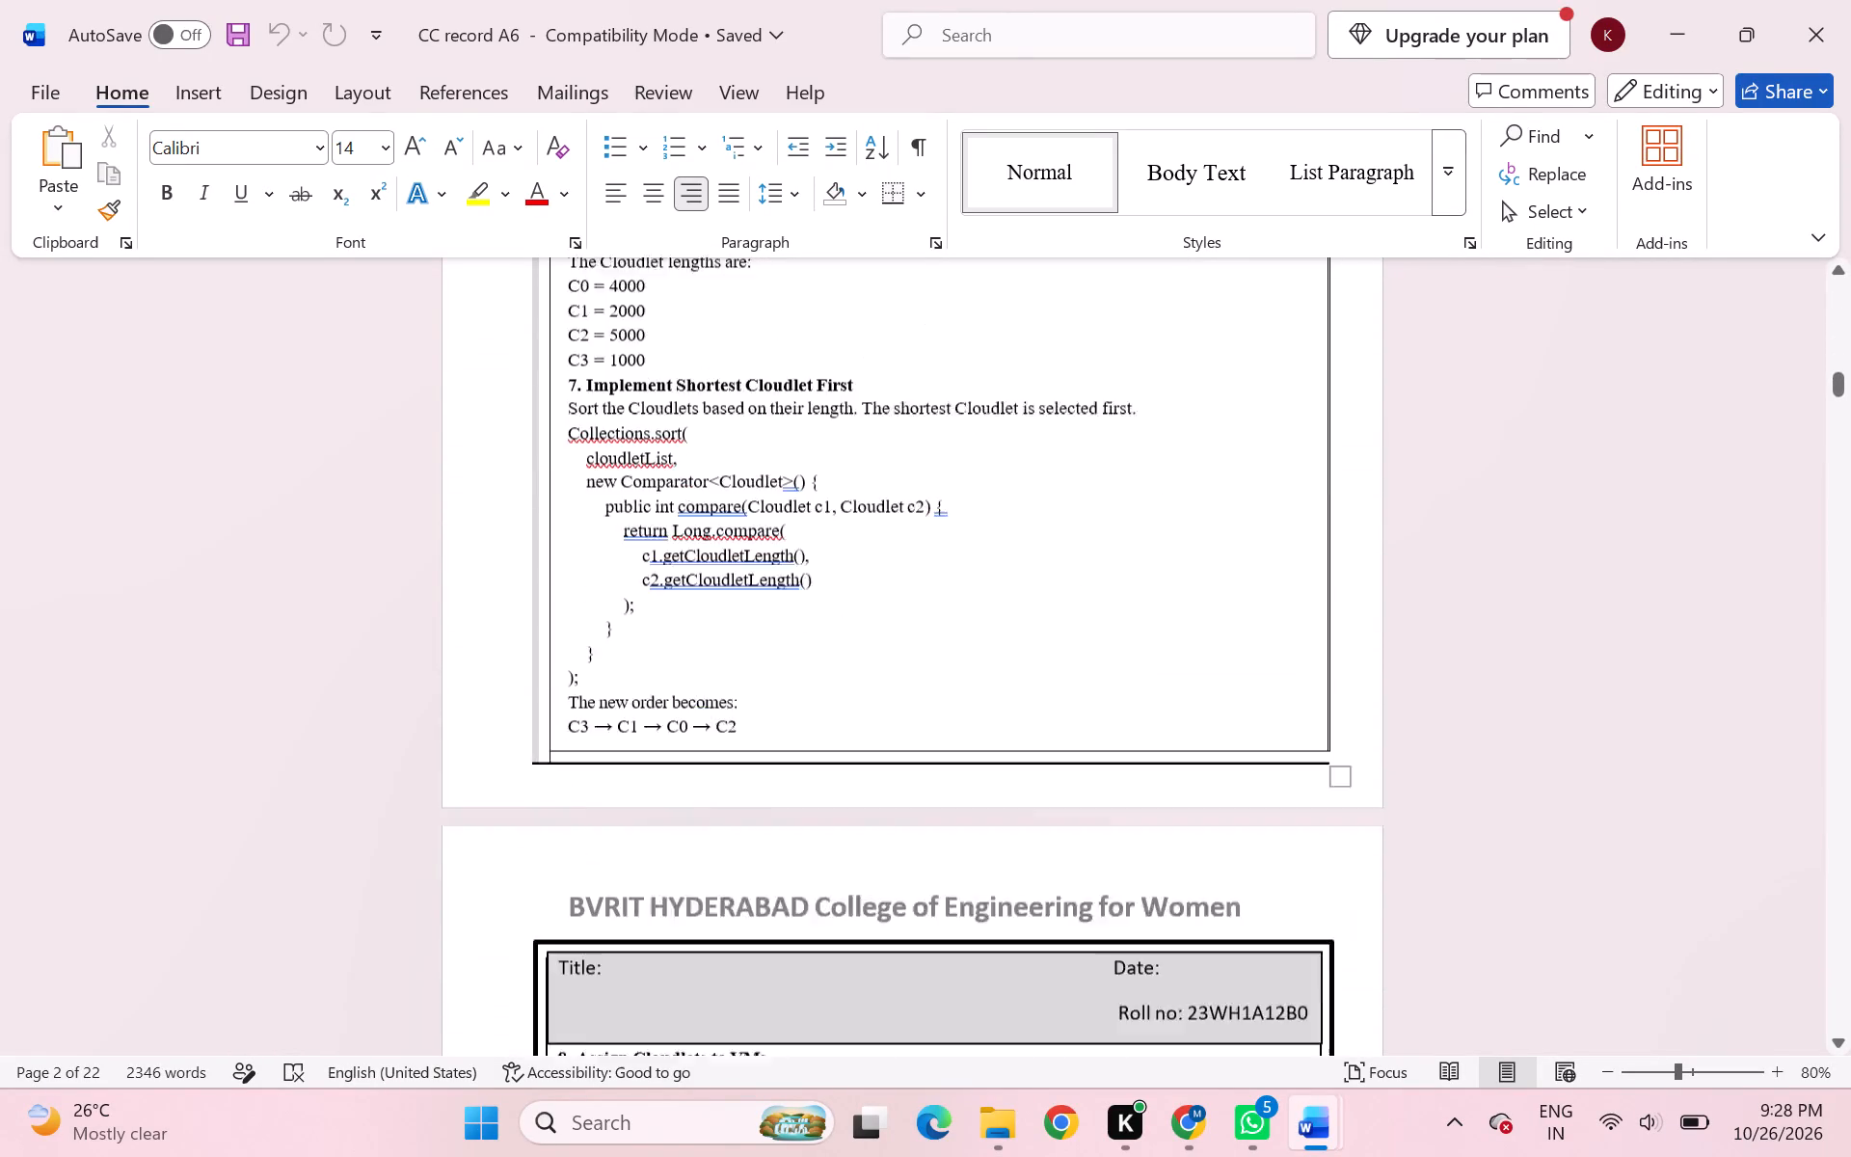
scroll(907, 660, down, 3)
scroll(907, 660, up, 3)
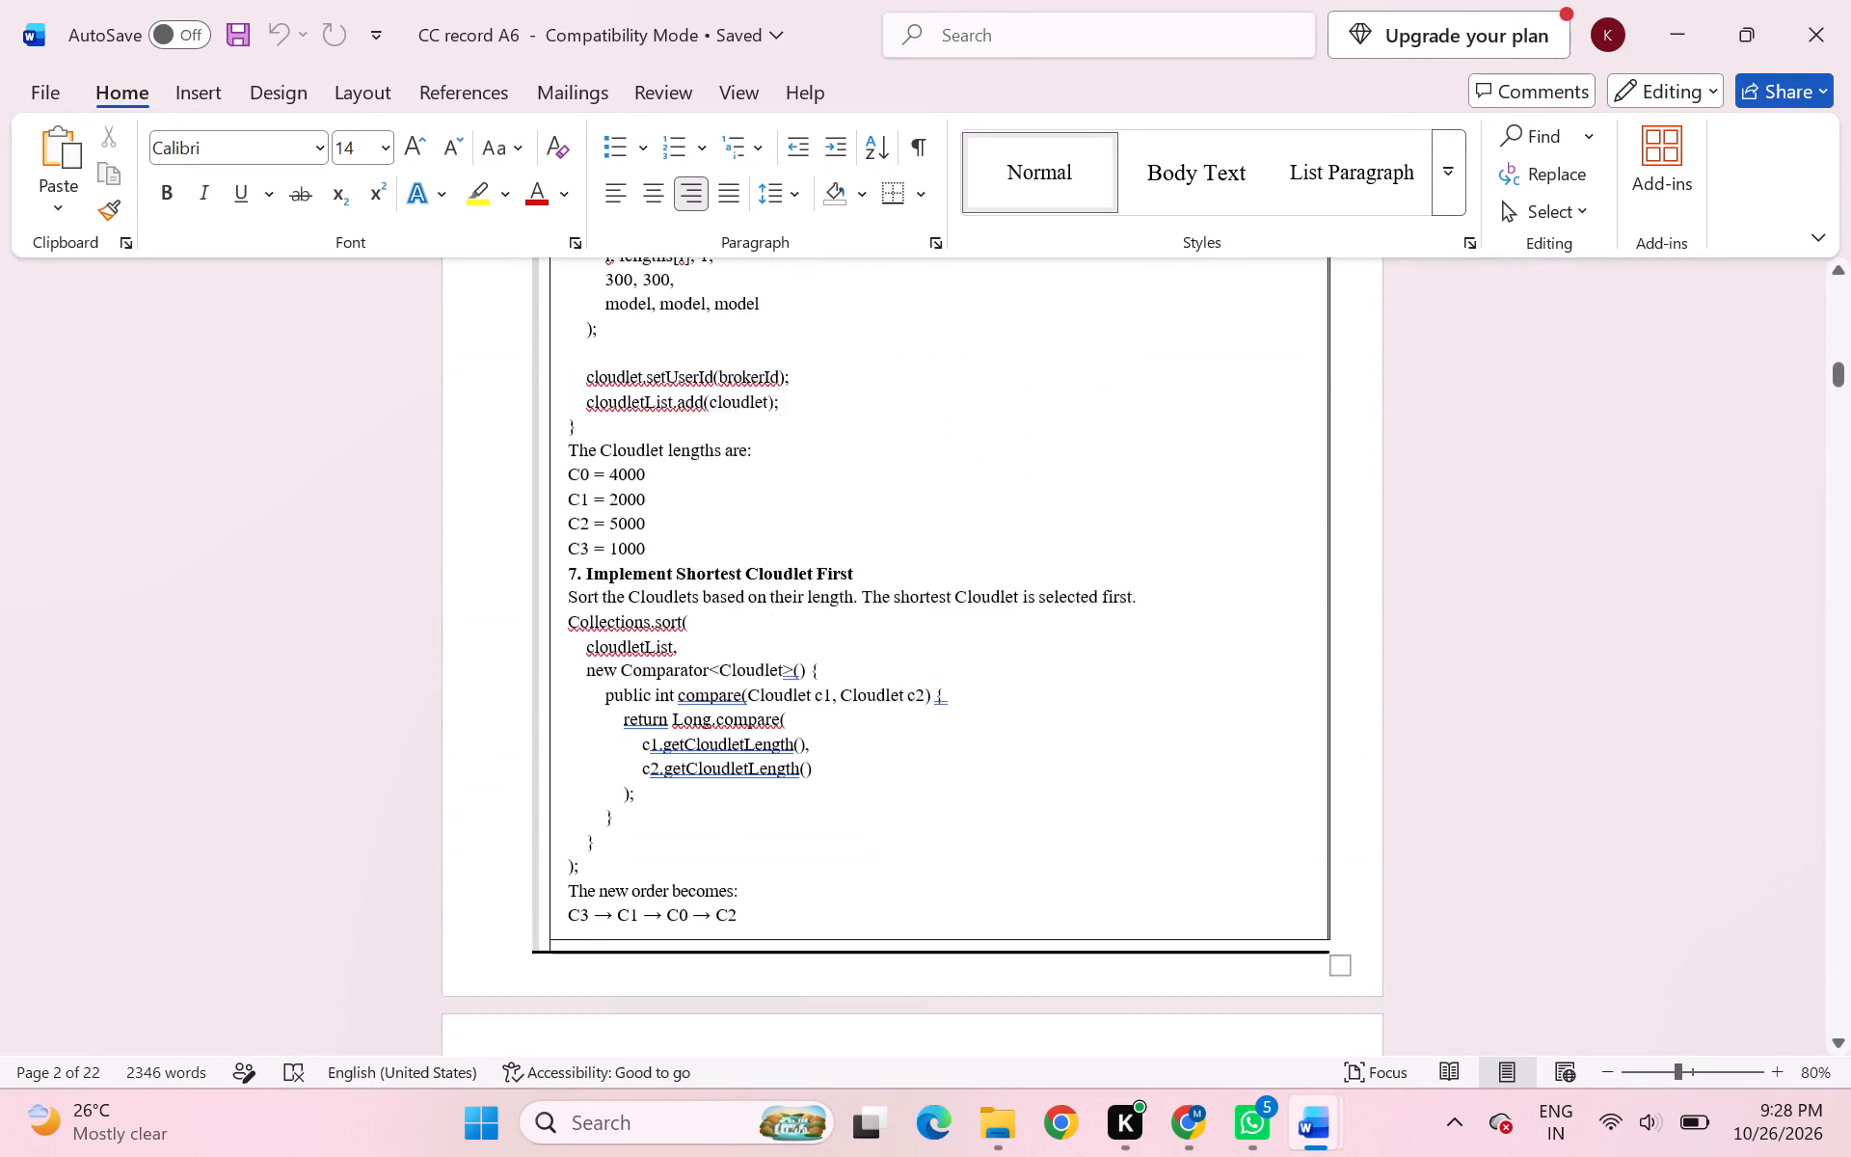
scroll(907, 660, up, 4)
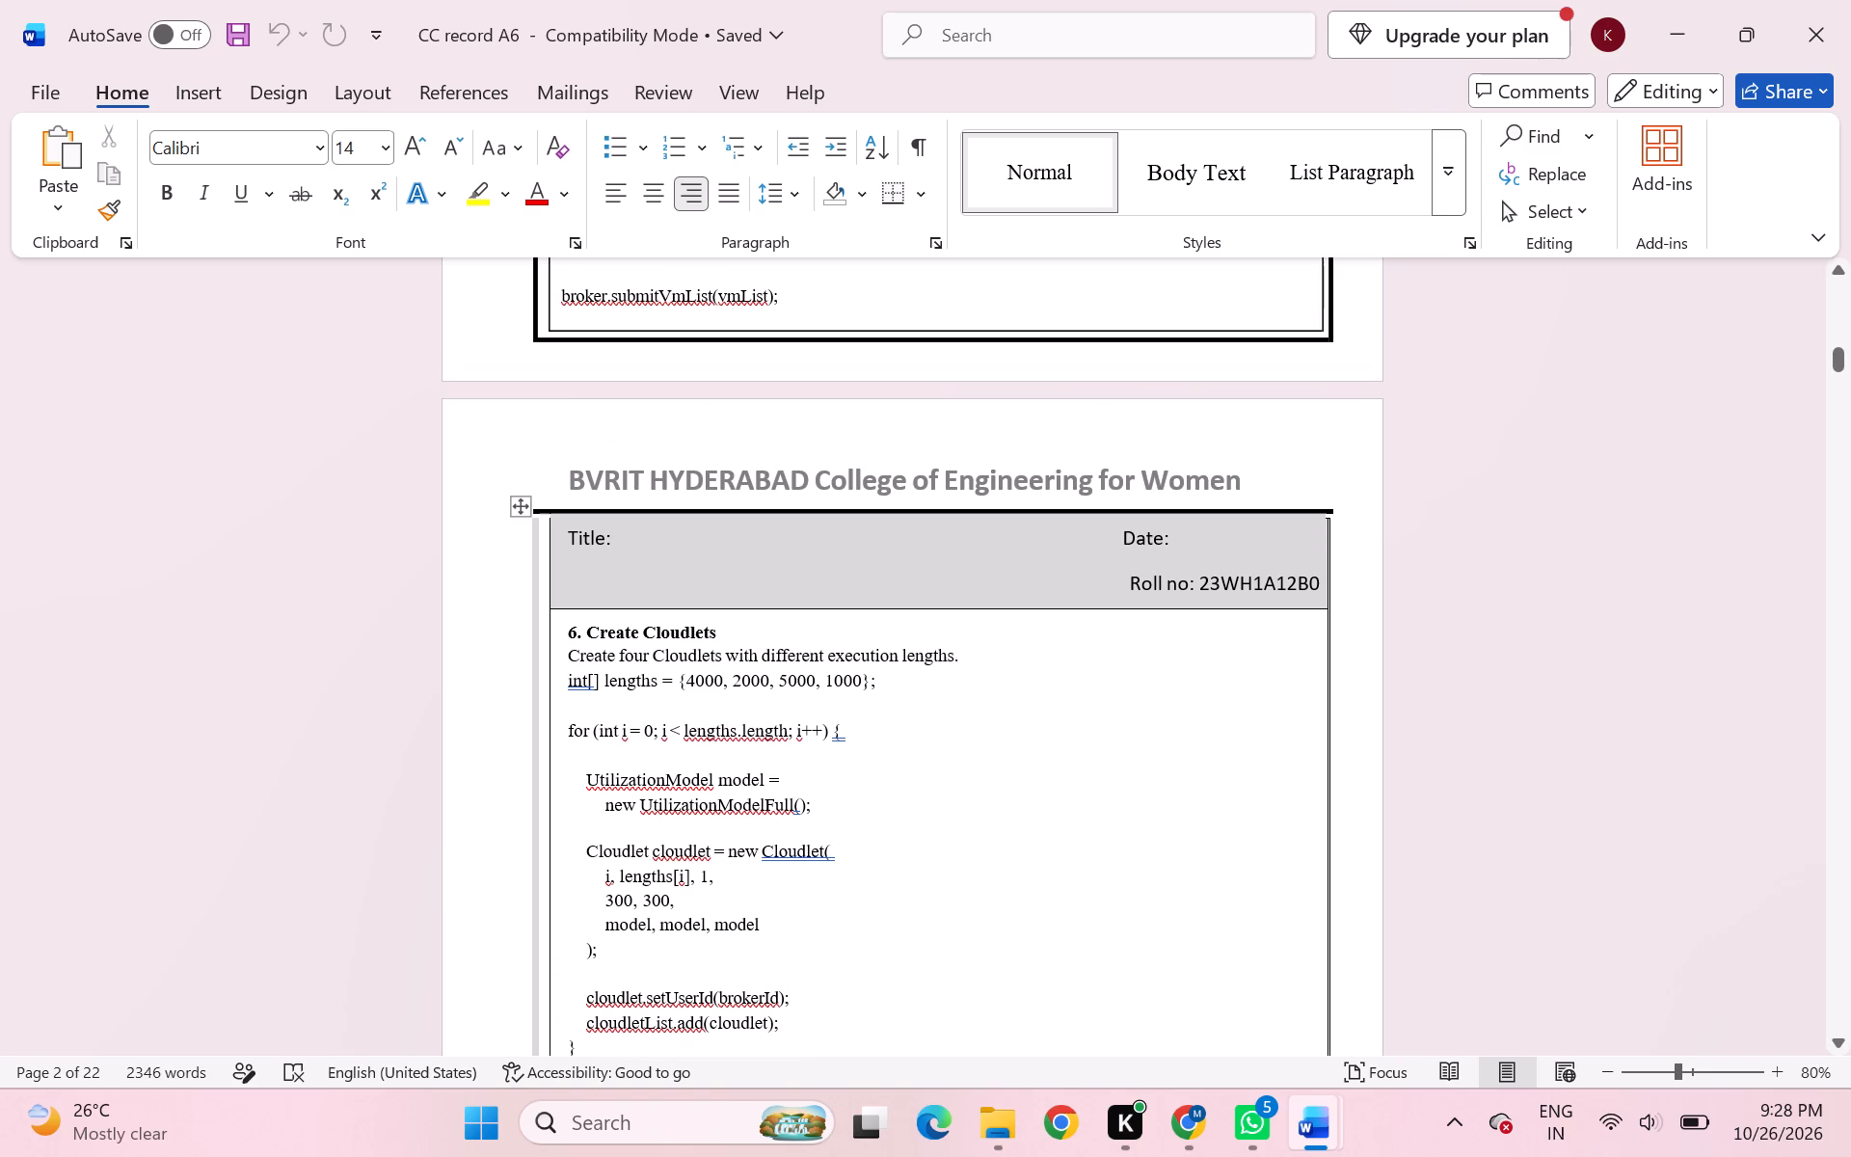
scroll(907, 660, up, 3)
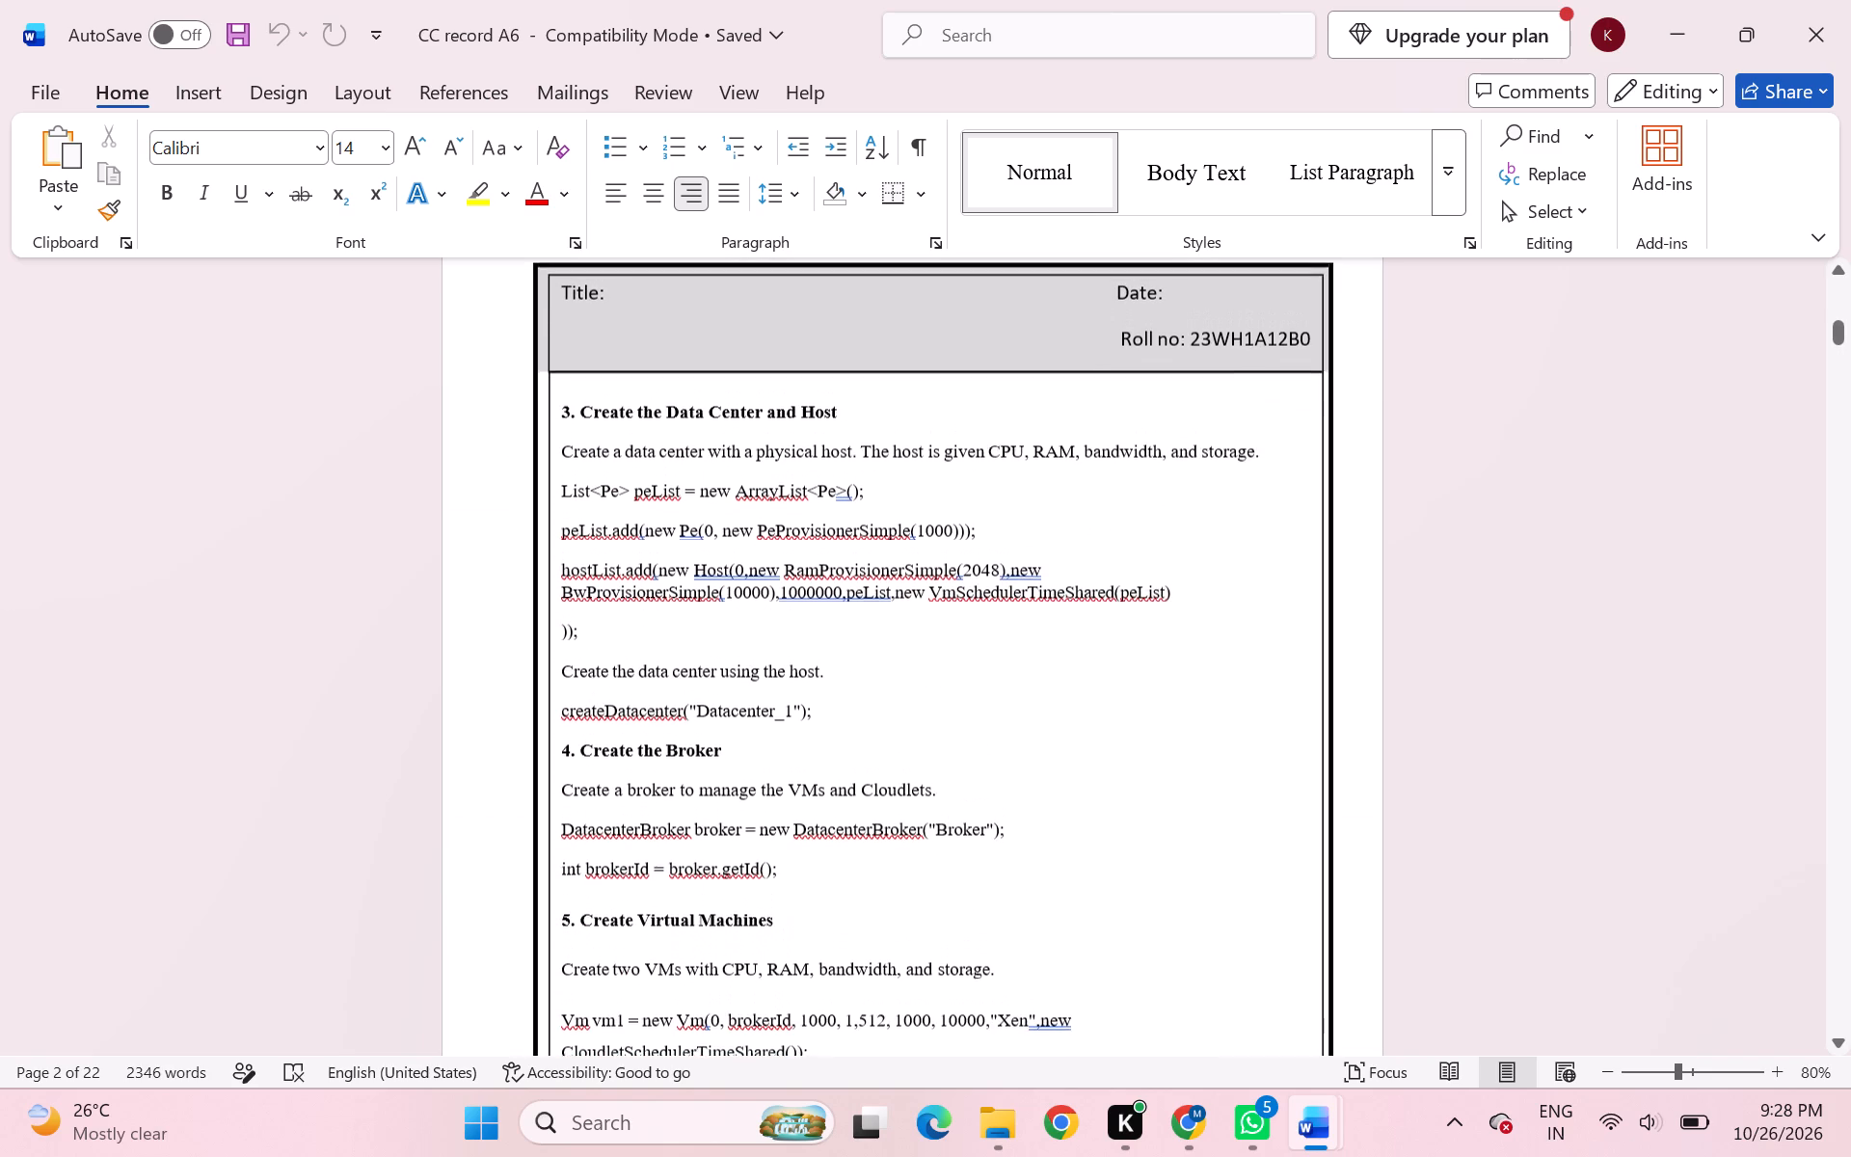
scroll(907, 660, down, 4)
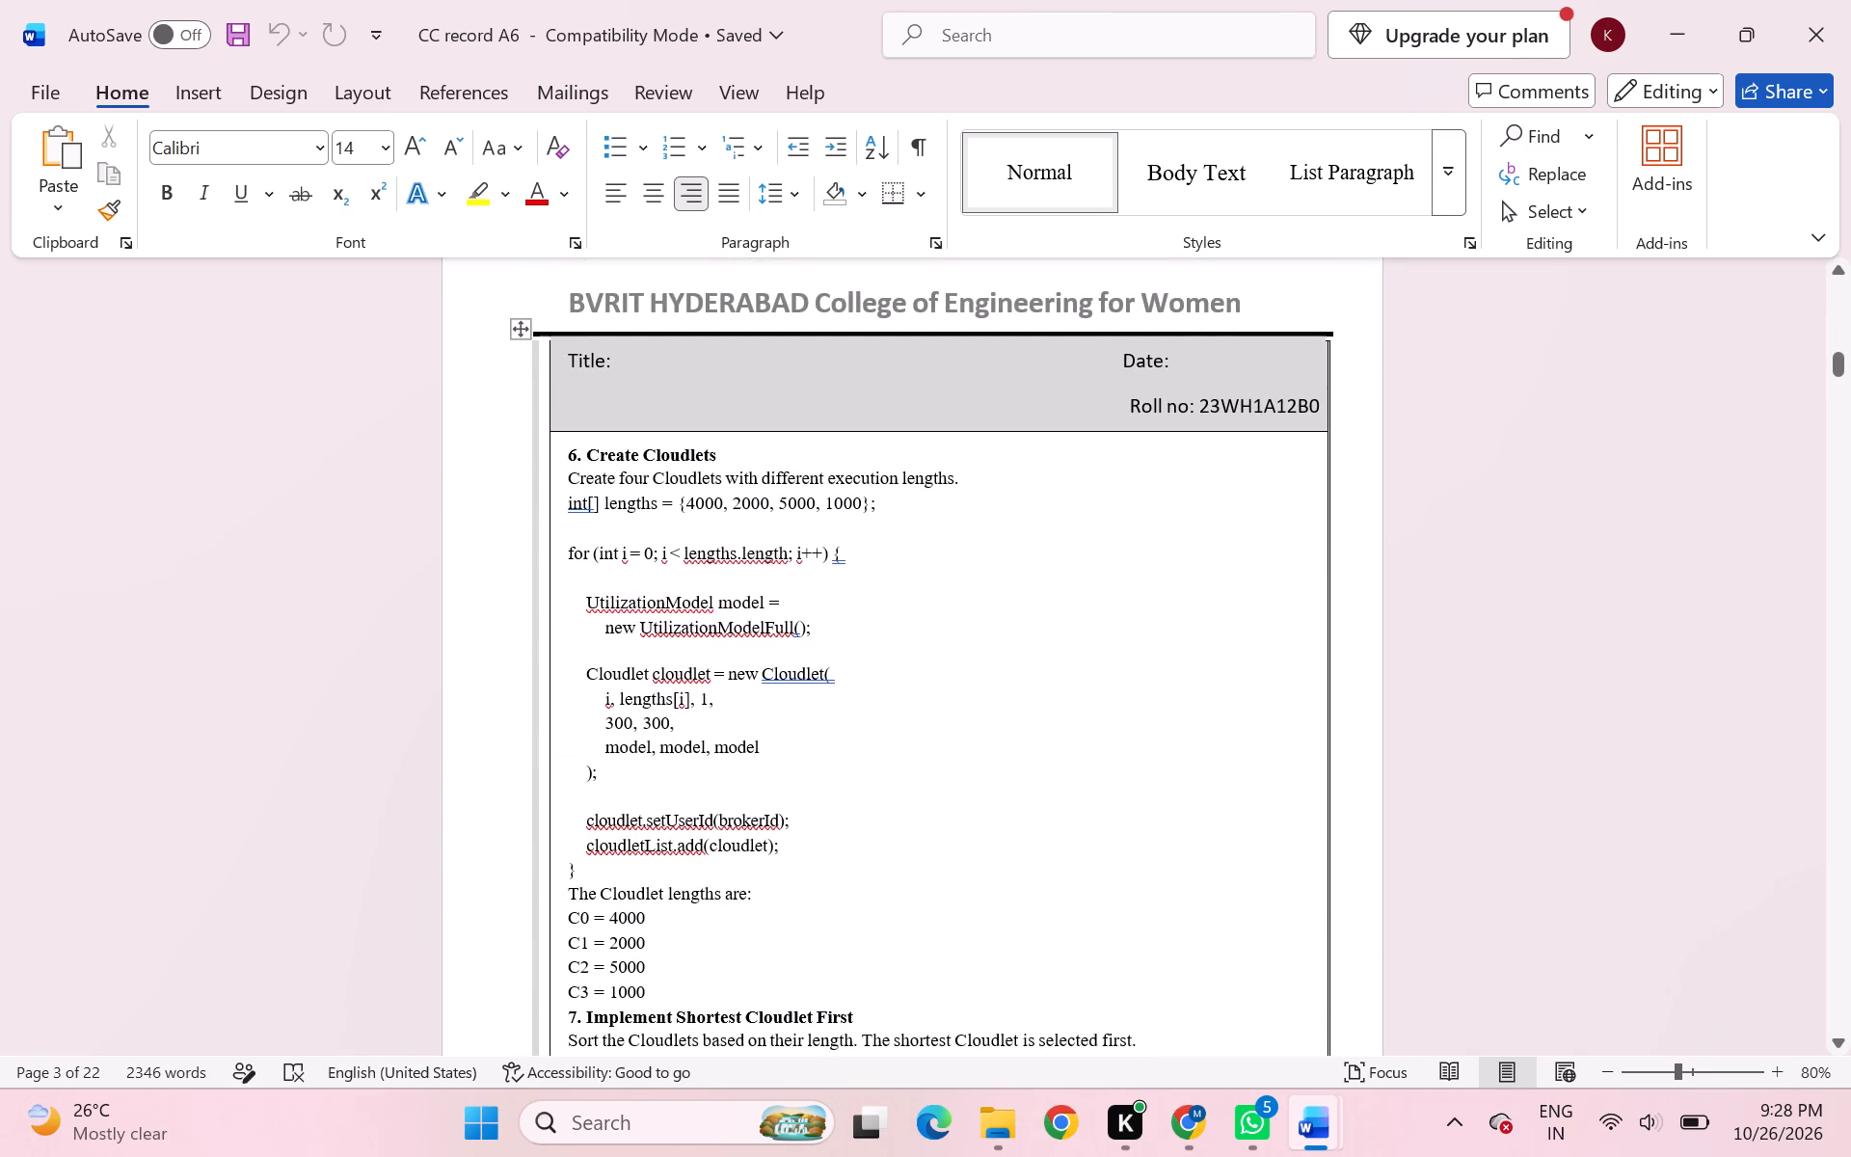
Show the formatting marks in the document, starting from the header block above the Create Cloudlets section.
click(572, 376)
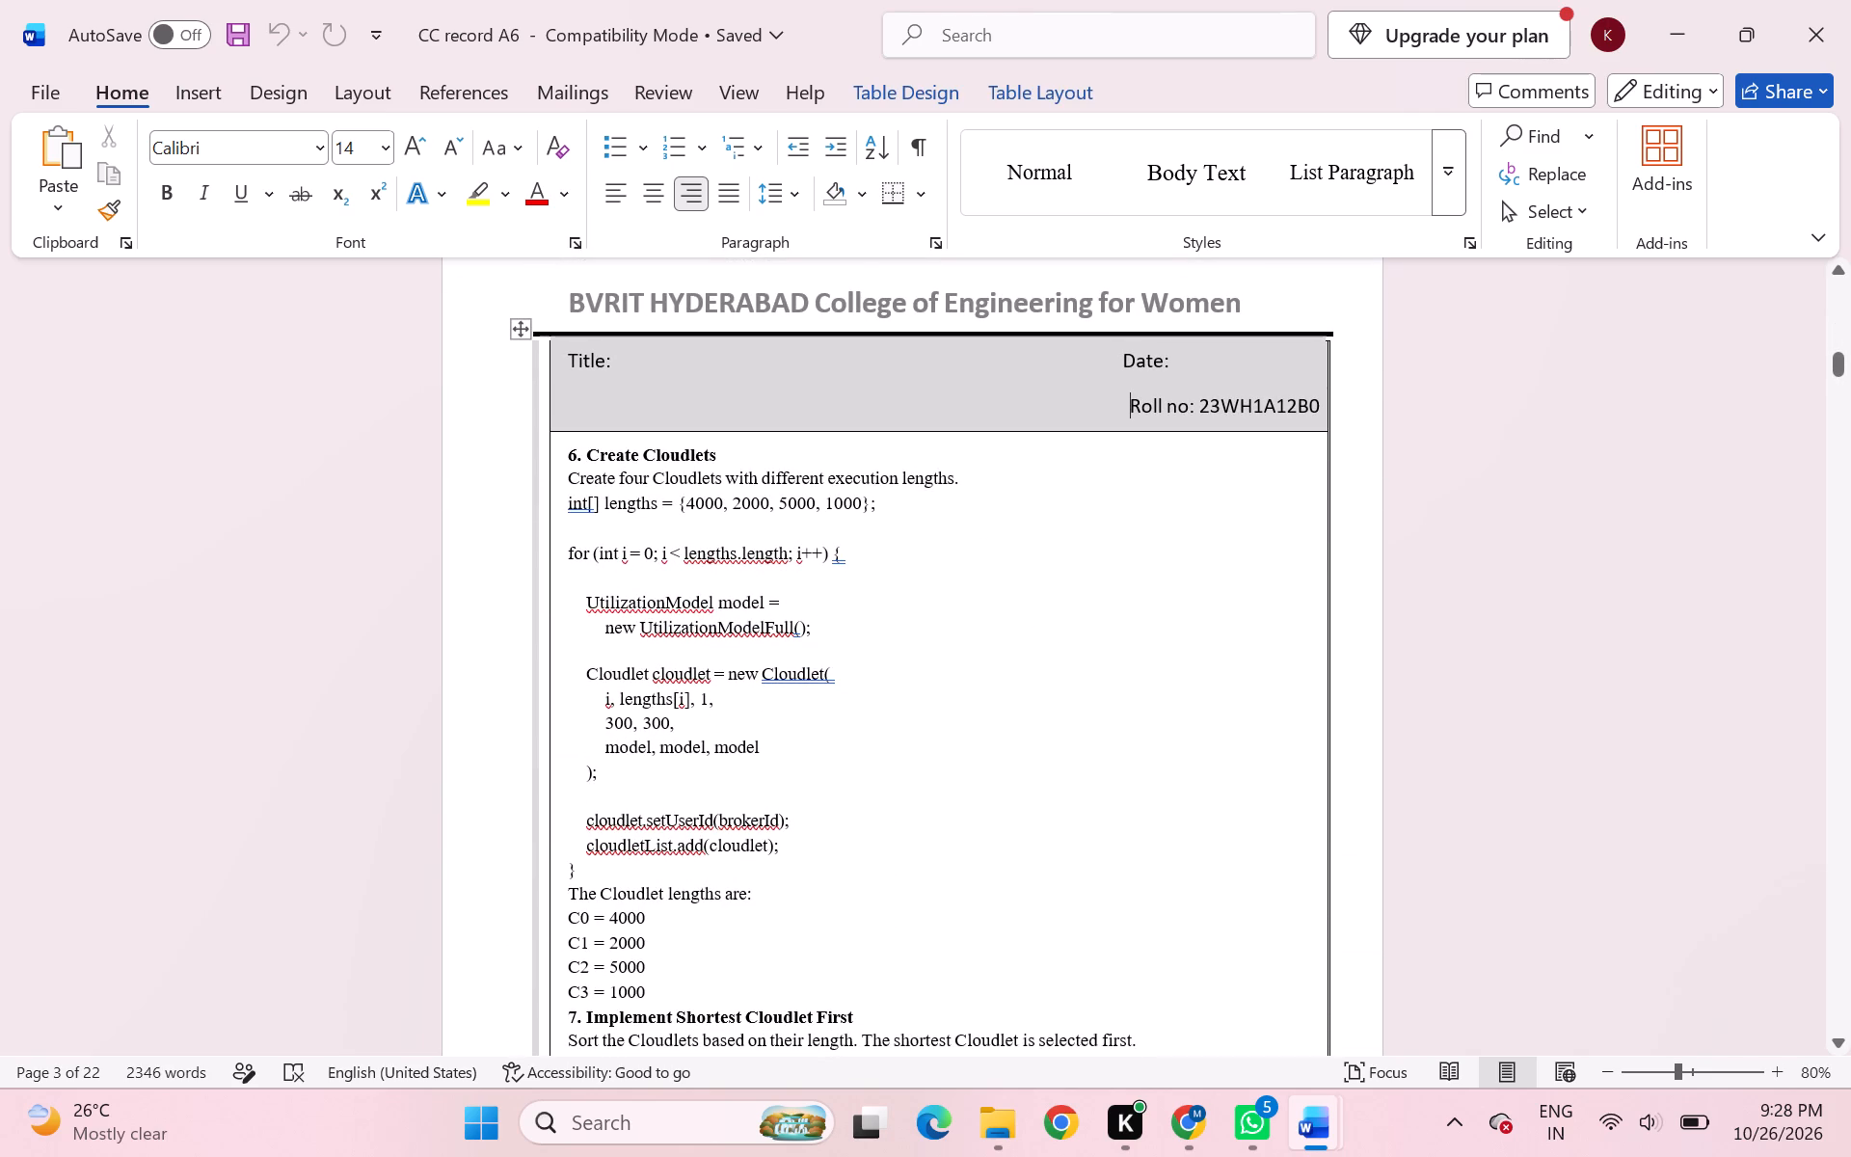
click(923, 142)
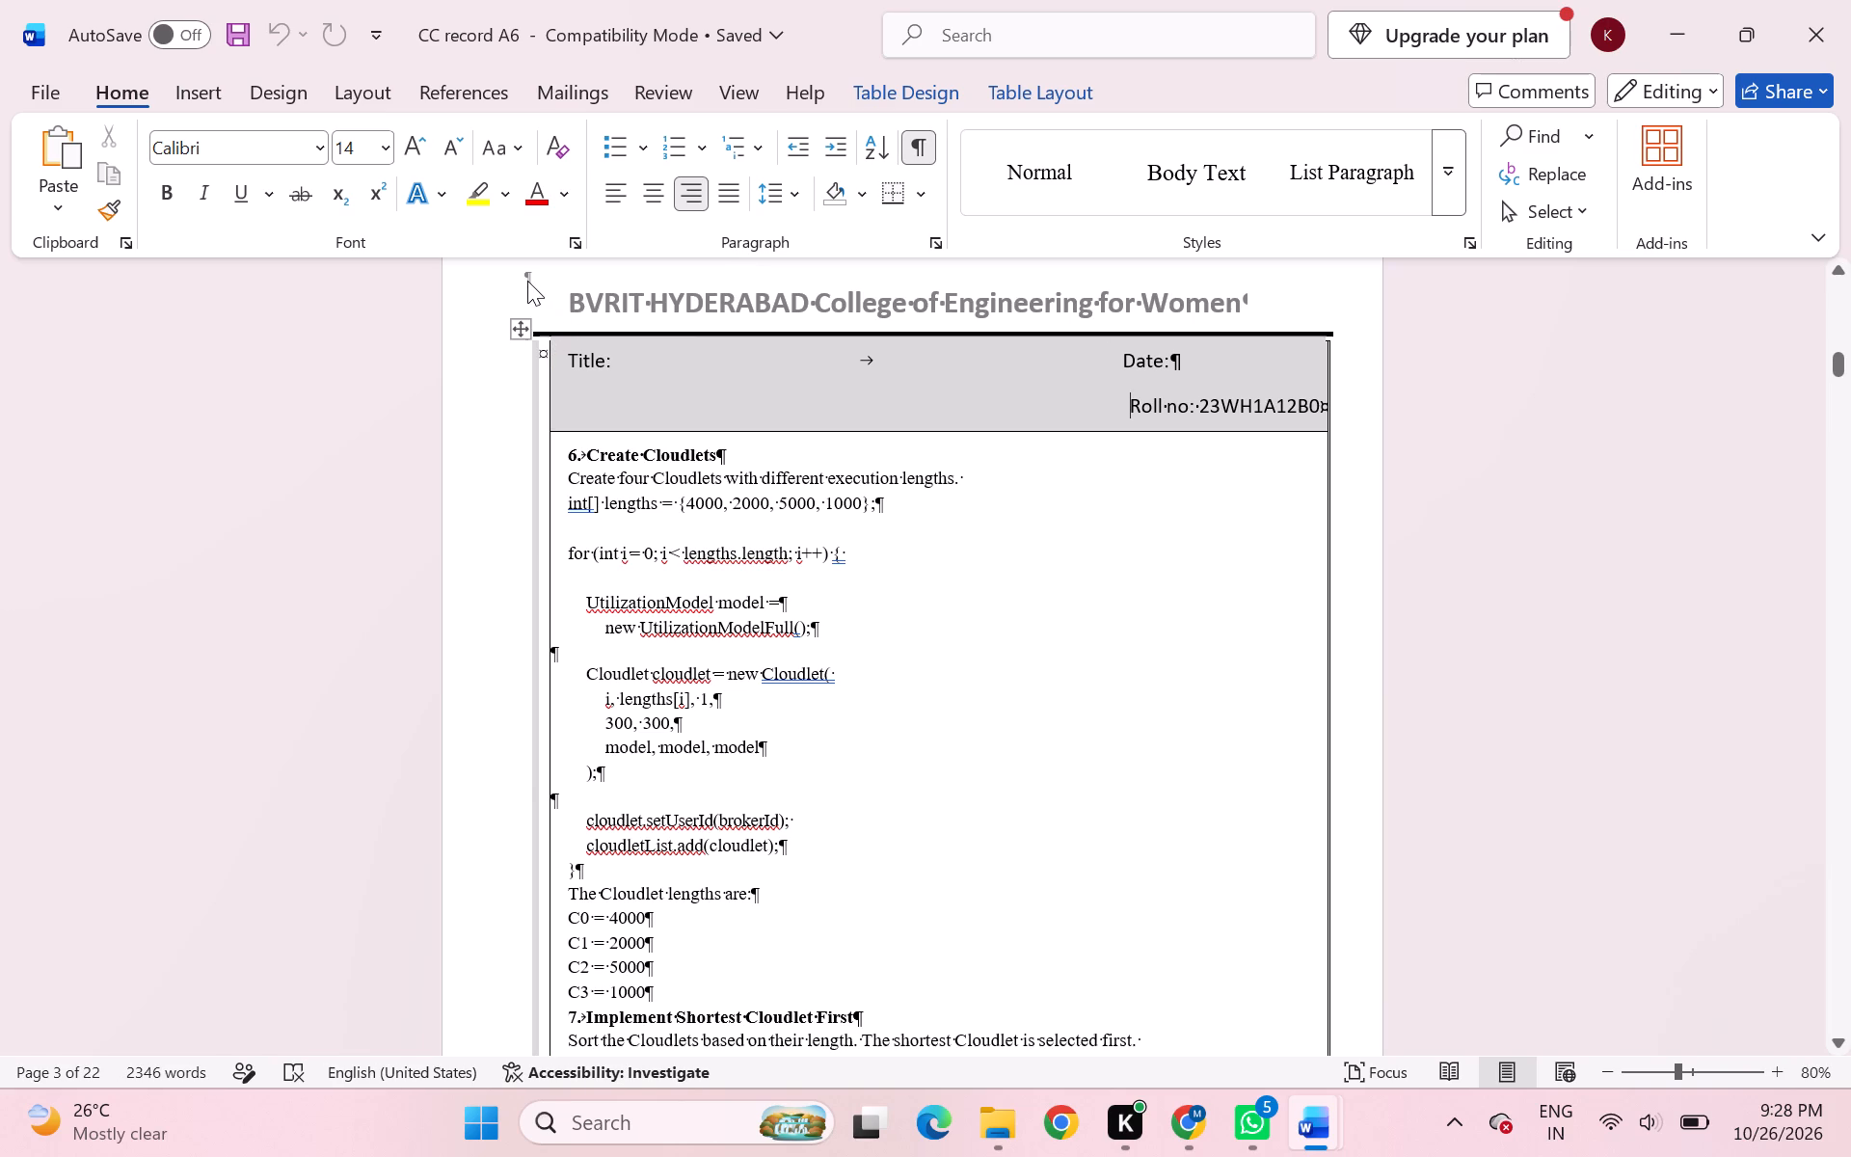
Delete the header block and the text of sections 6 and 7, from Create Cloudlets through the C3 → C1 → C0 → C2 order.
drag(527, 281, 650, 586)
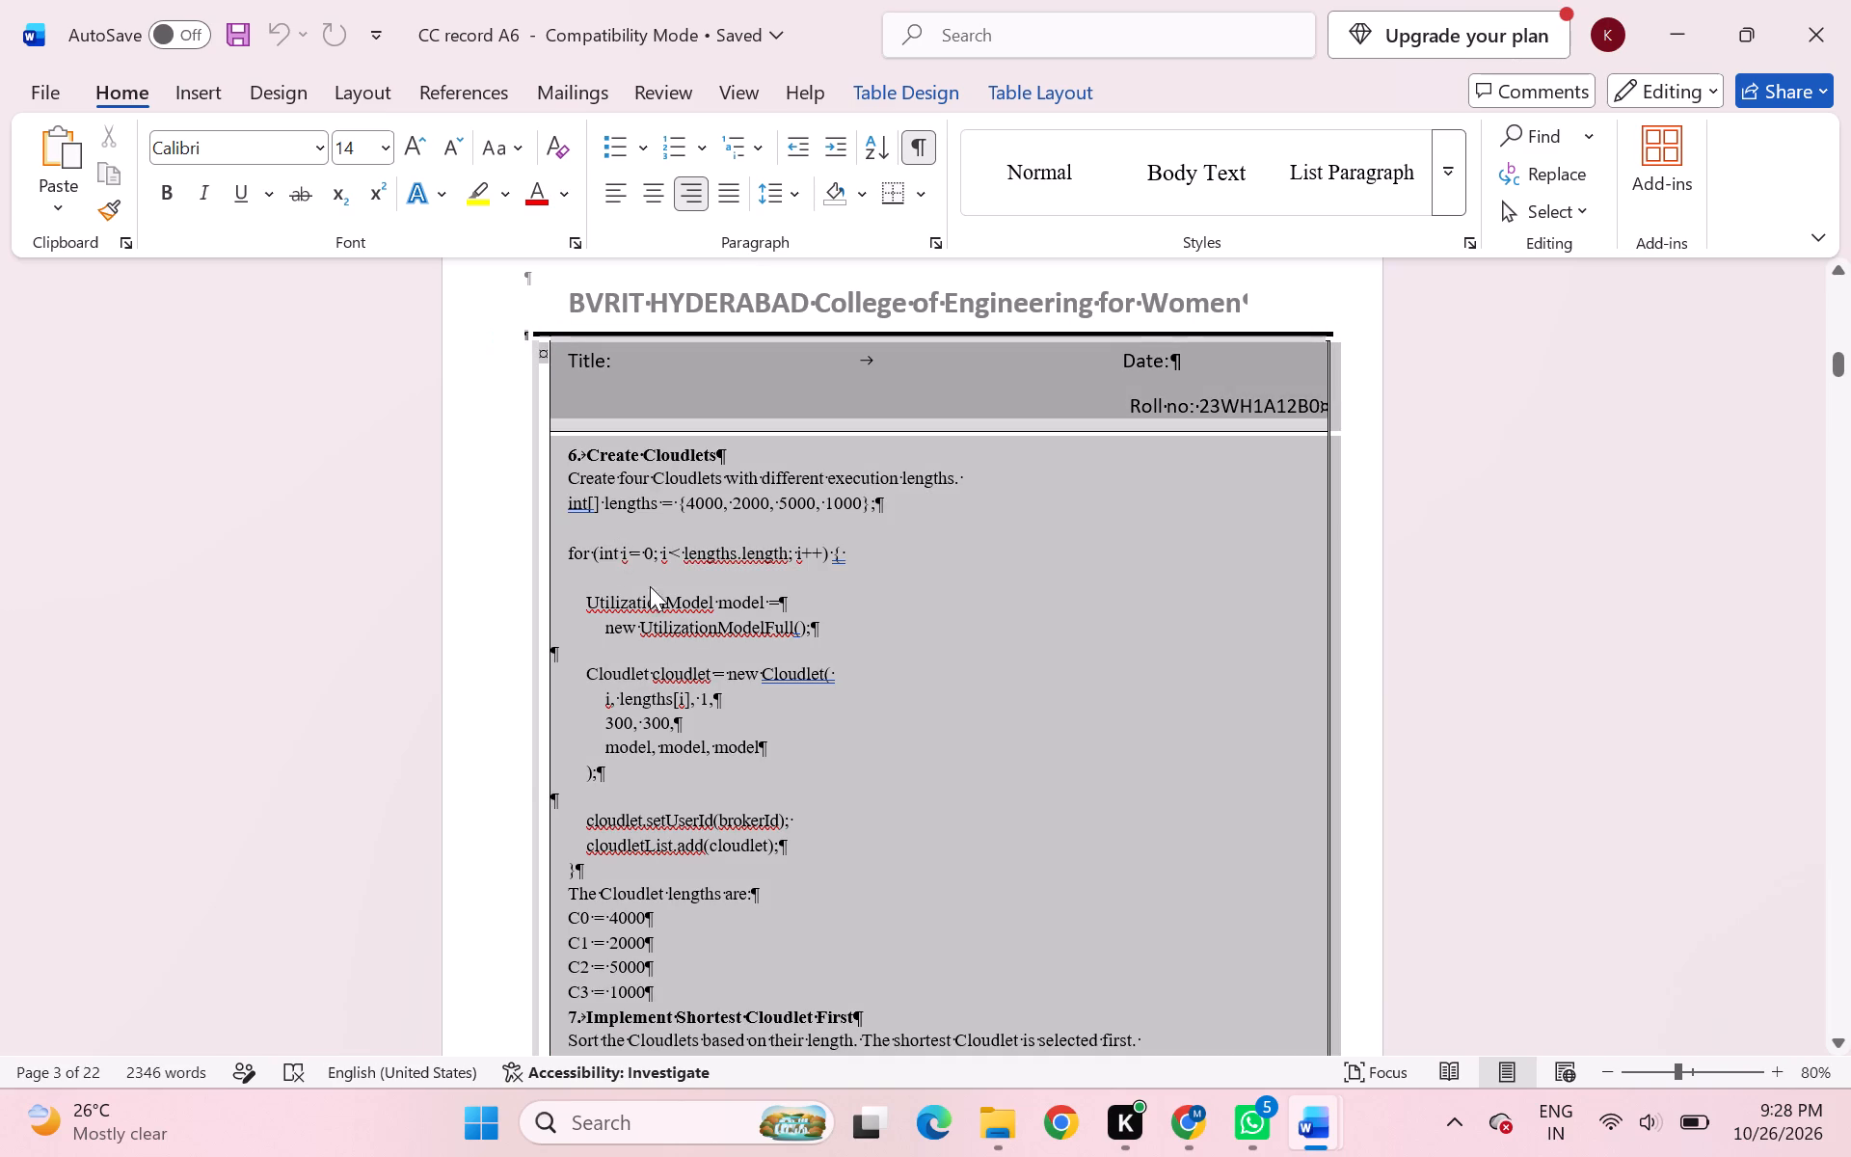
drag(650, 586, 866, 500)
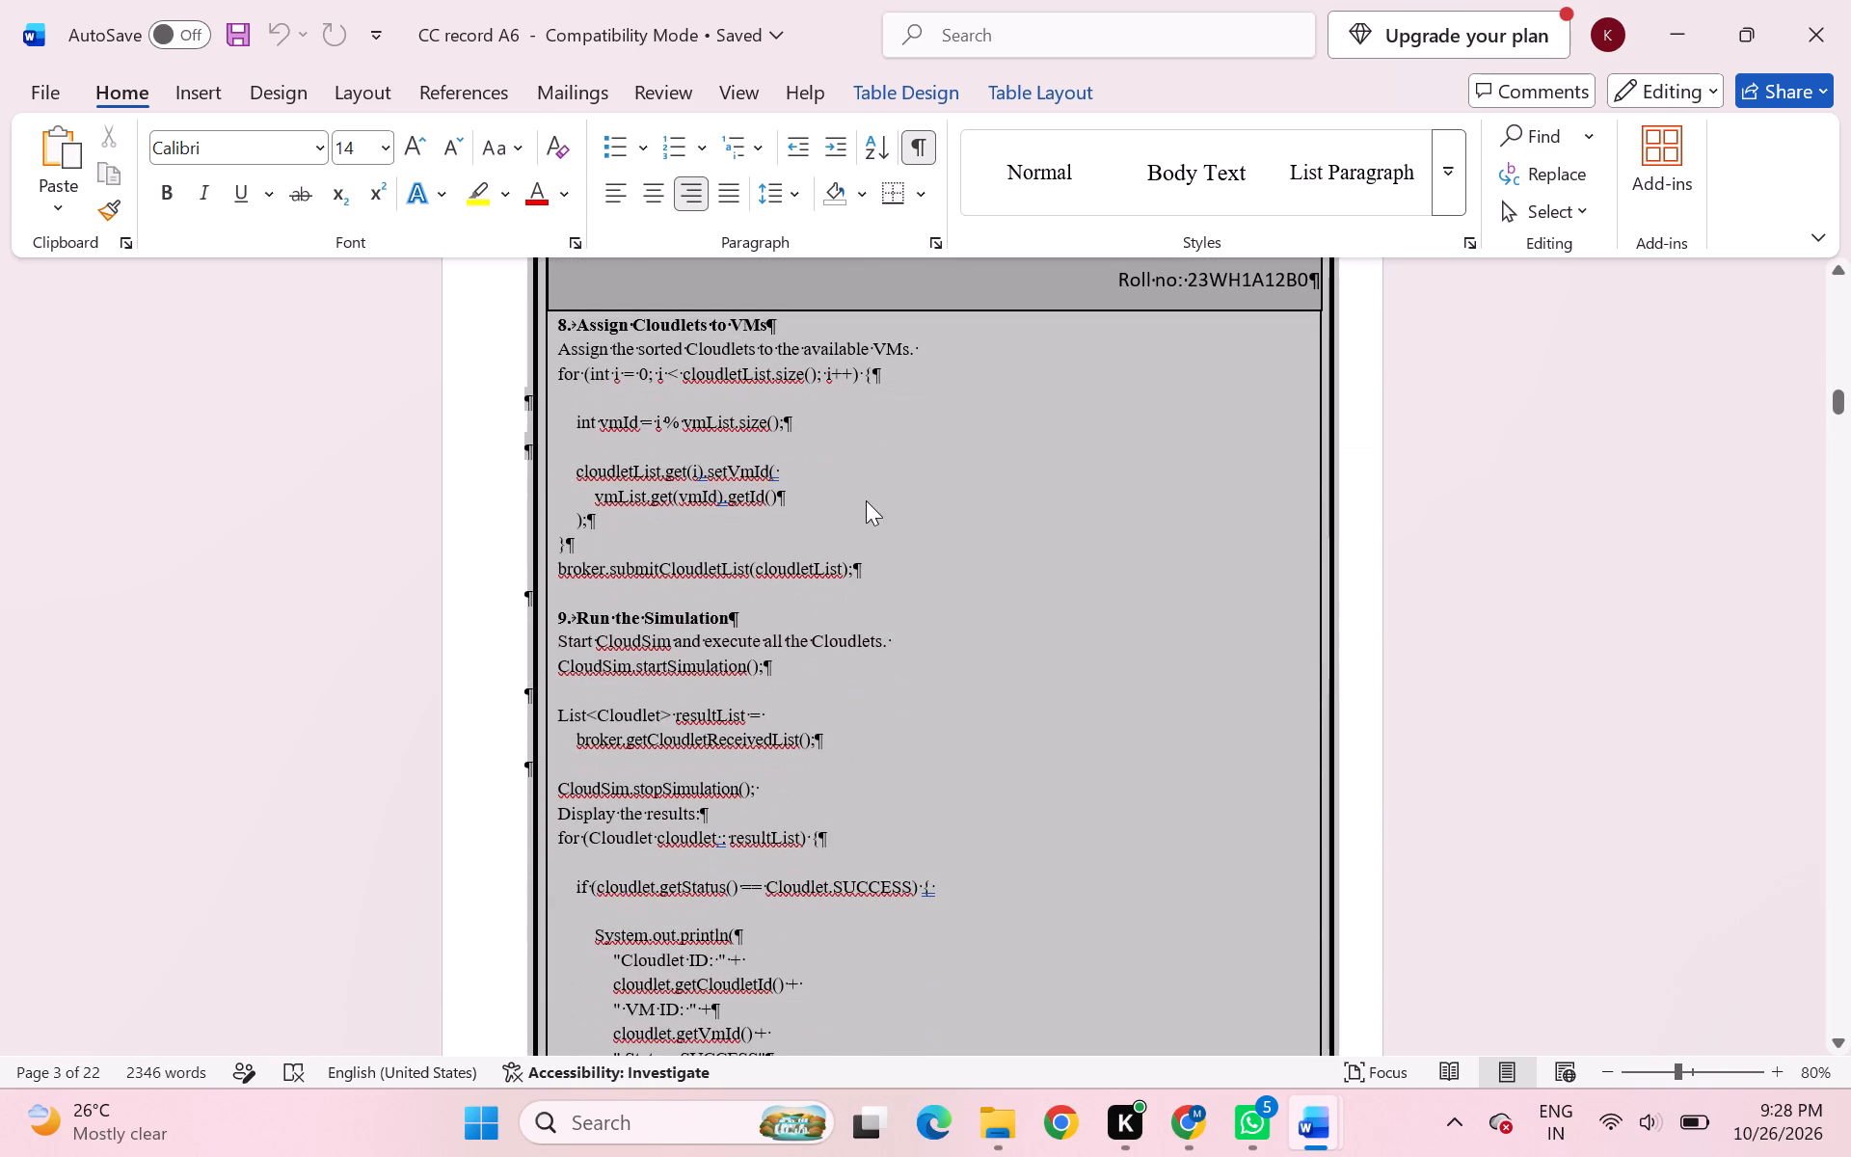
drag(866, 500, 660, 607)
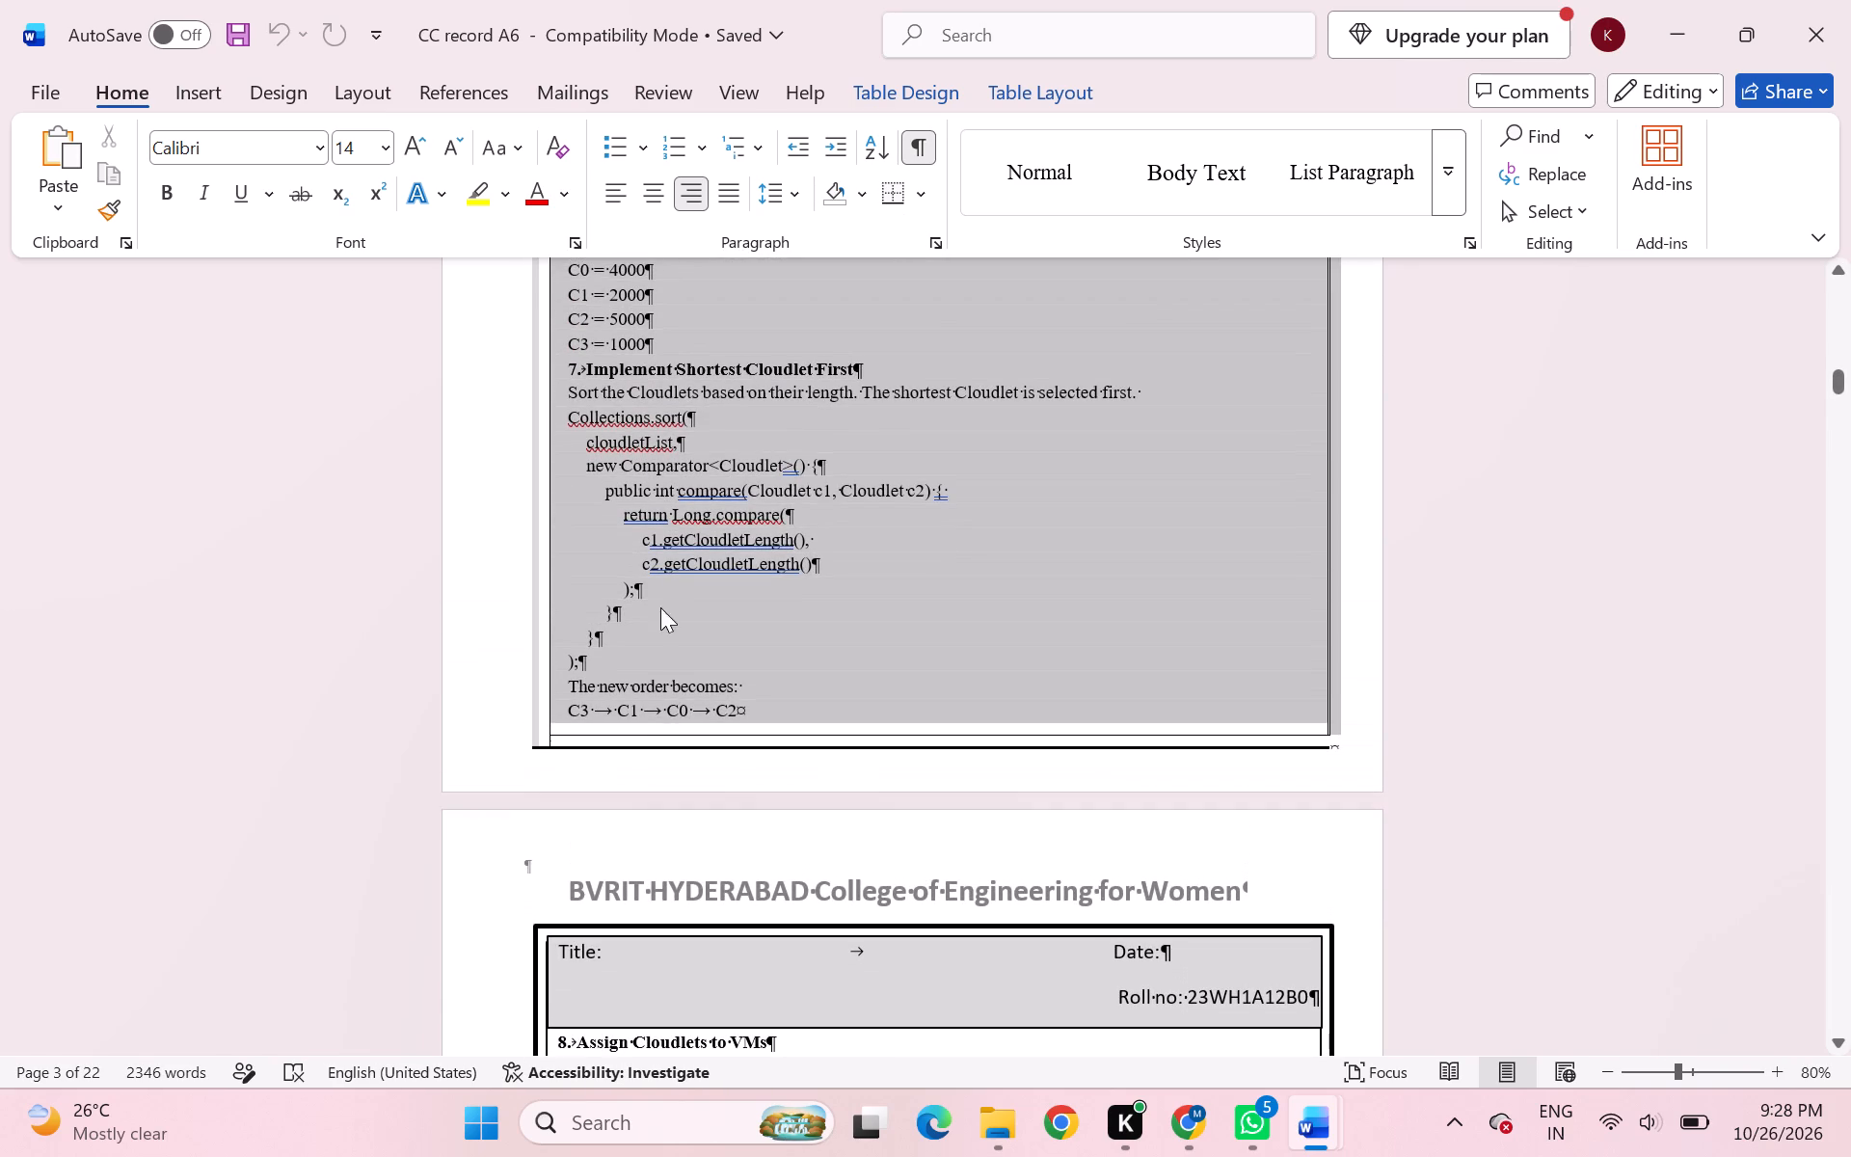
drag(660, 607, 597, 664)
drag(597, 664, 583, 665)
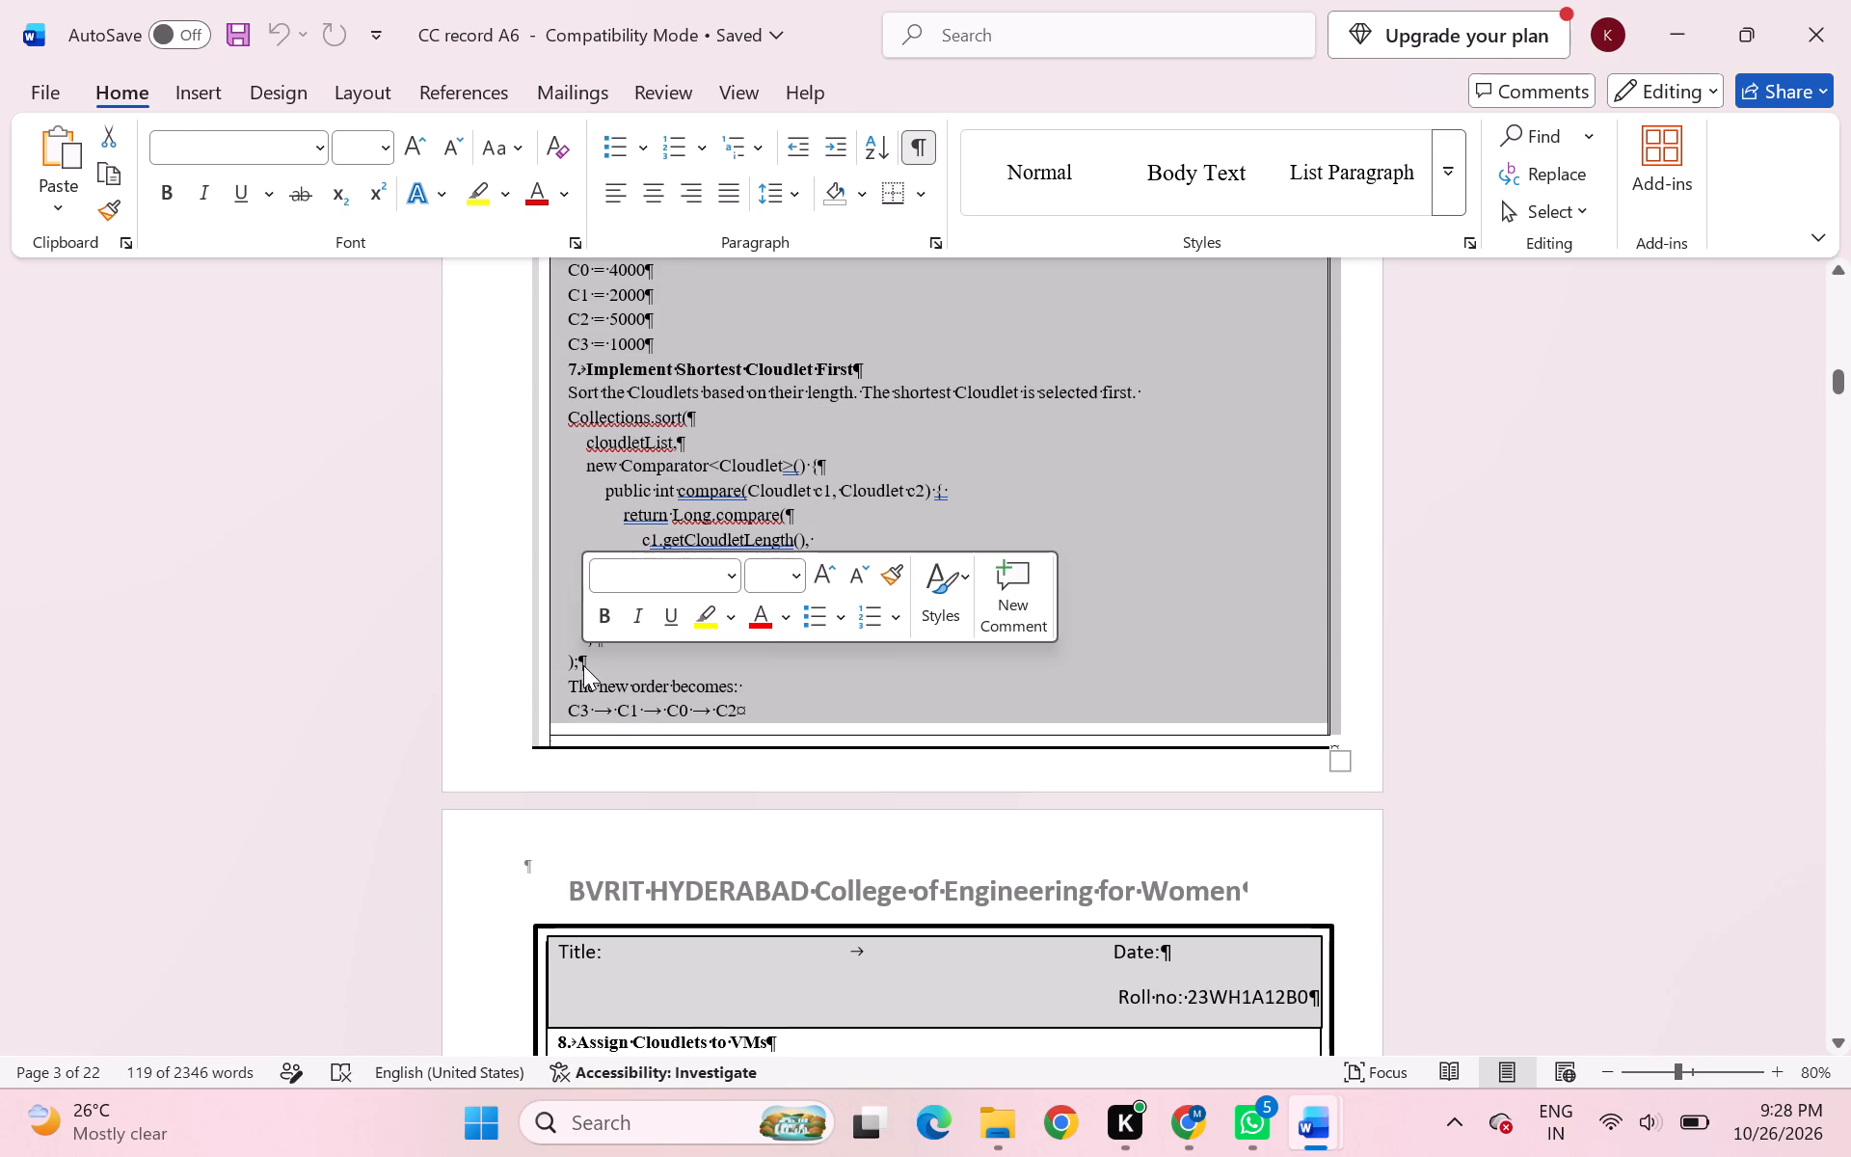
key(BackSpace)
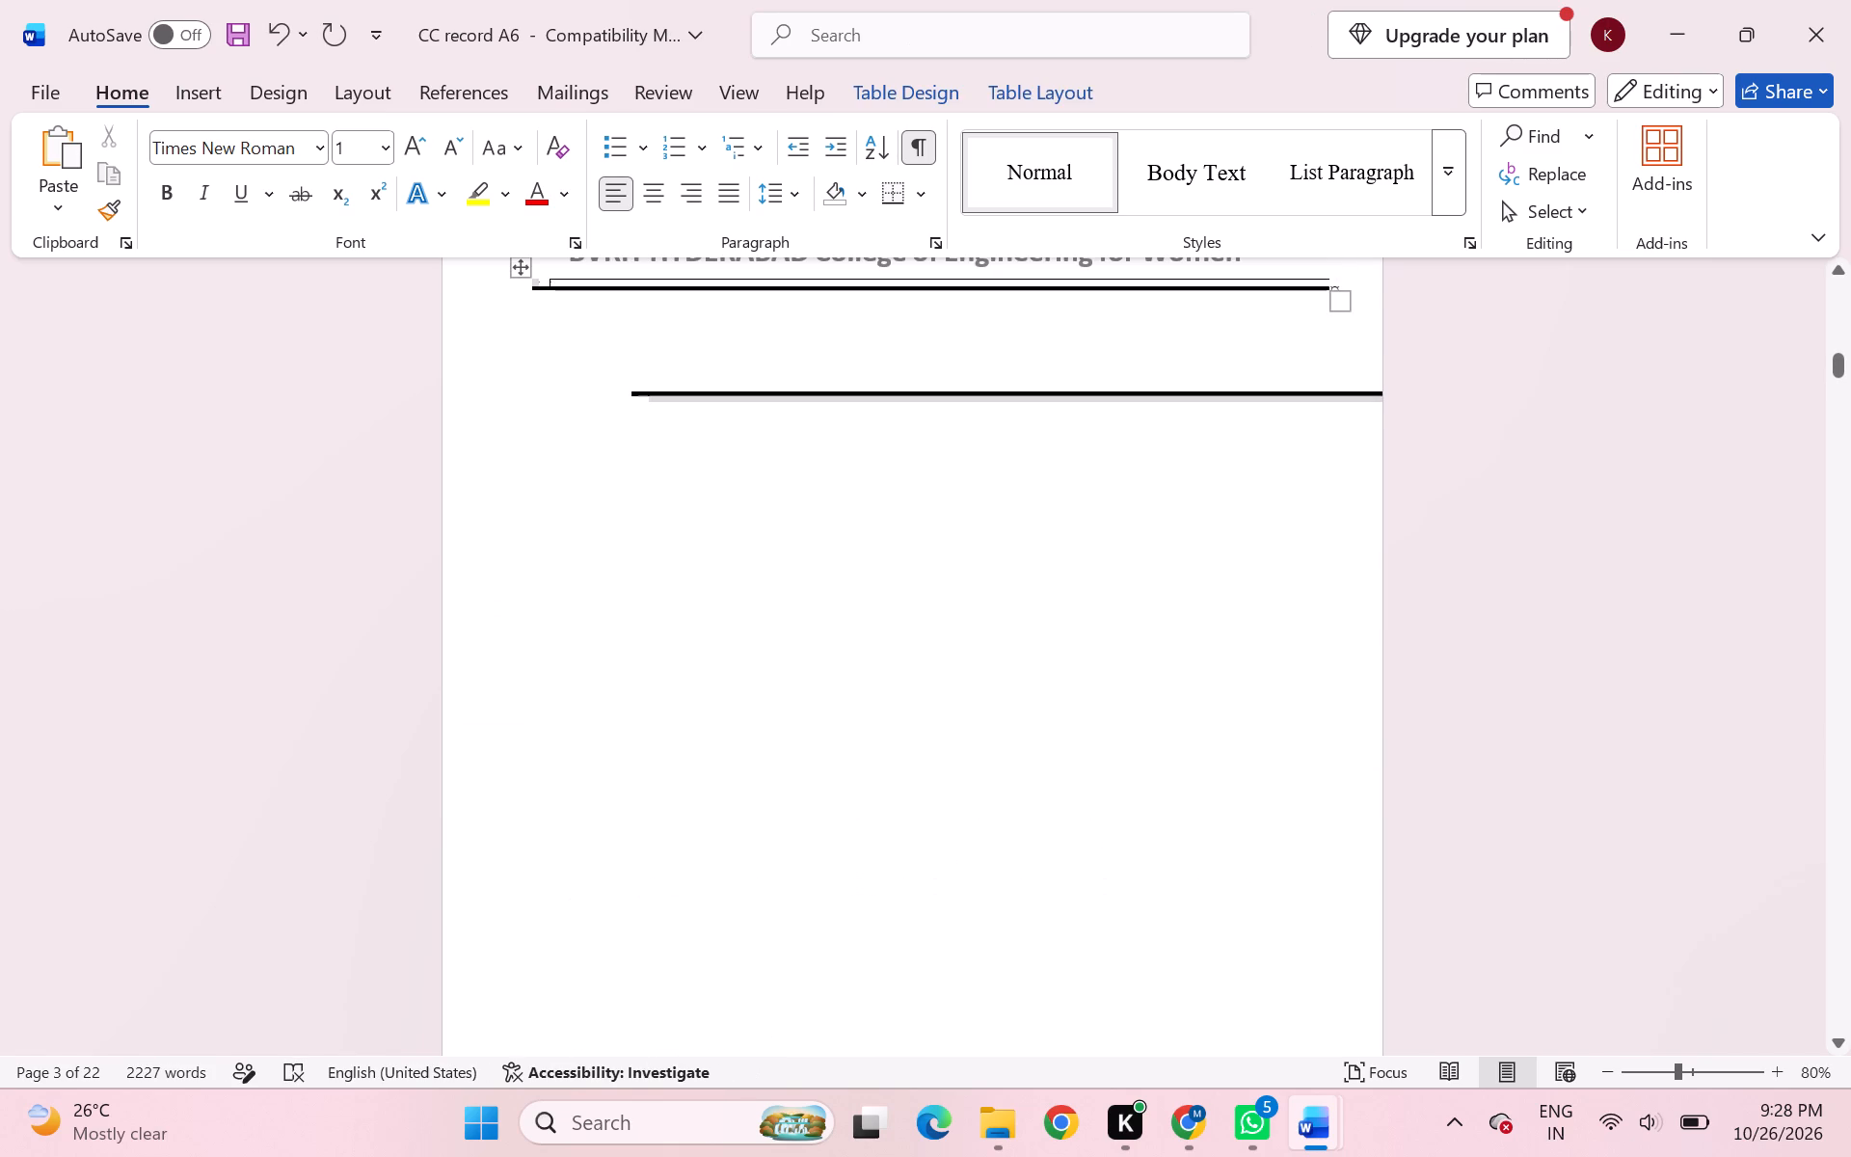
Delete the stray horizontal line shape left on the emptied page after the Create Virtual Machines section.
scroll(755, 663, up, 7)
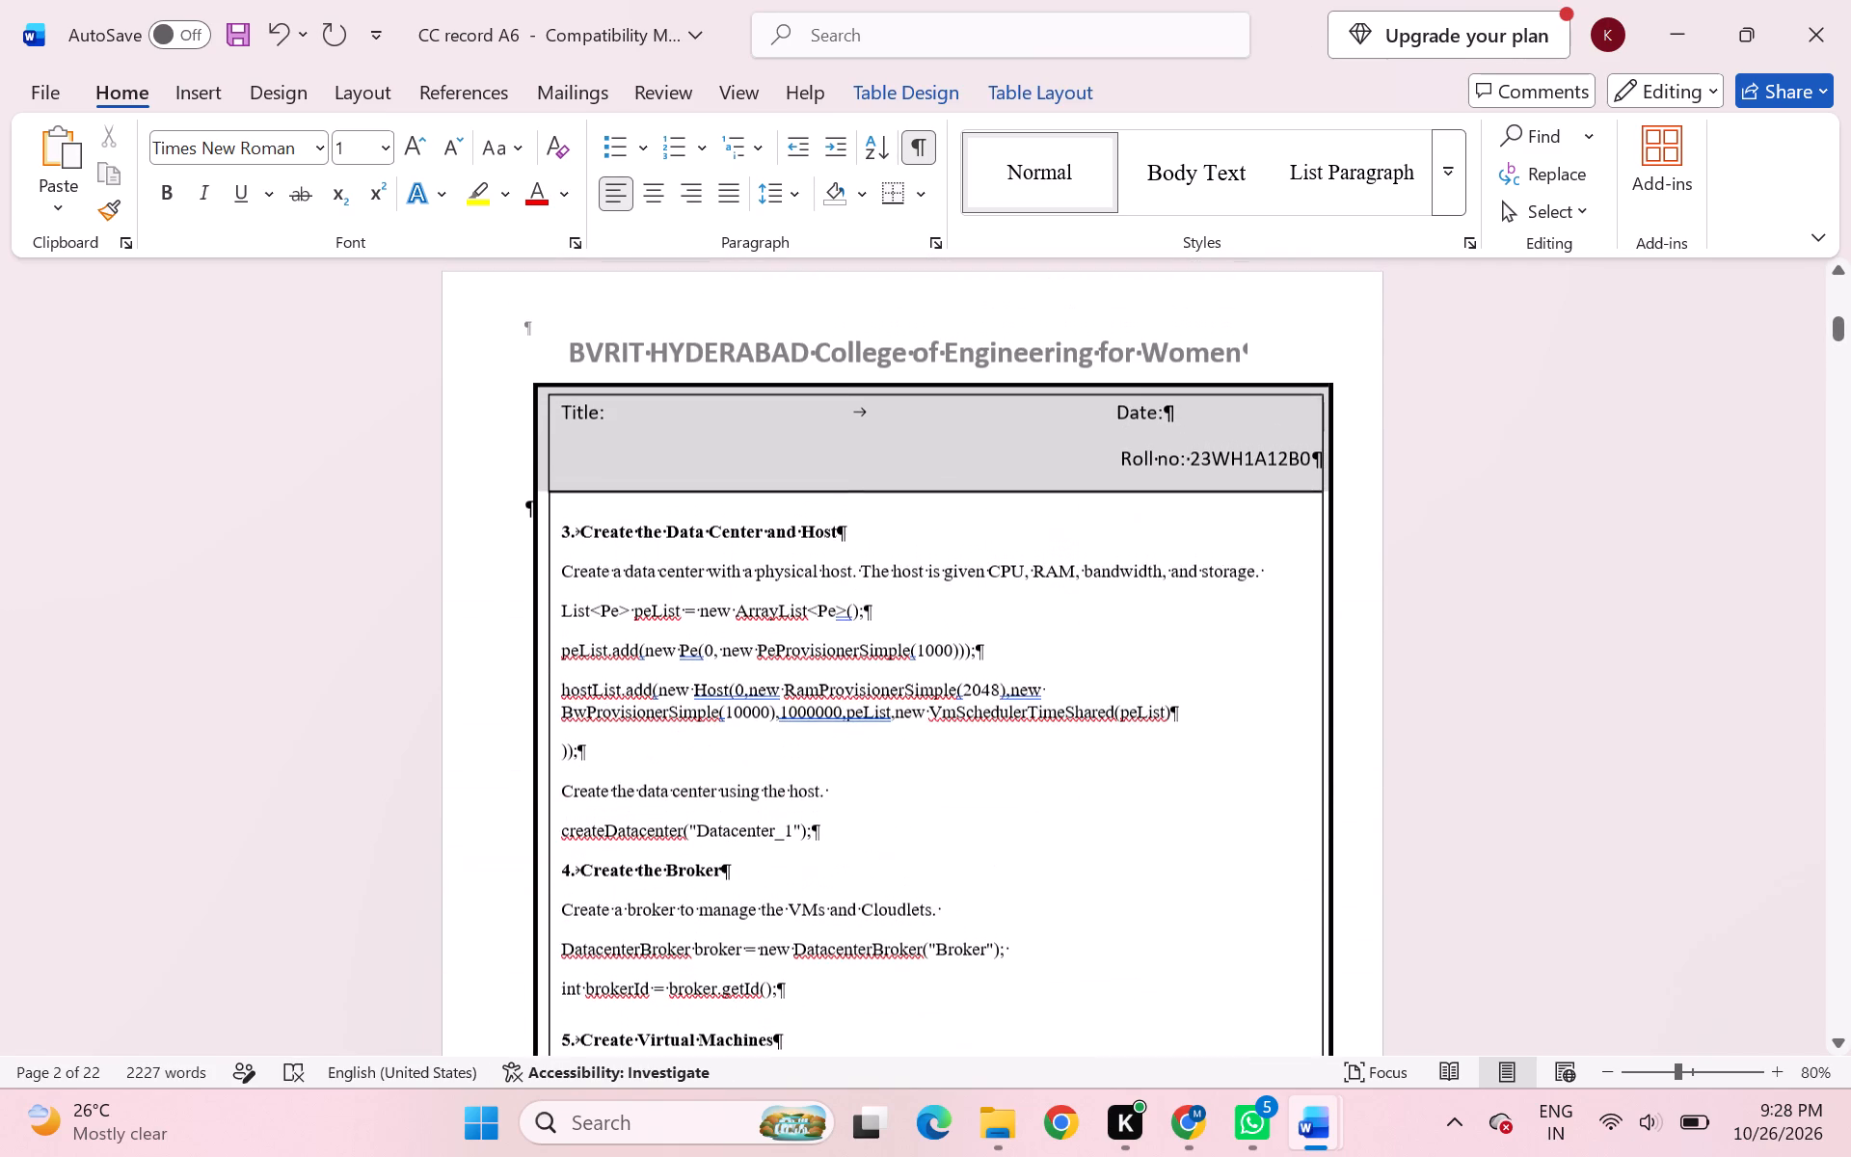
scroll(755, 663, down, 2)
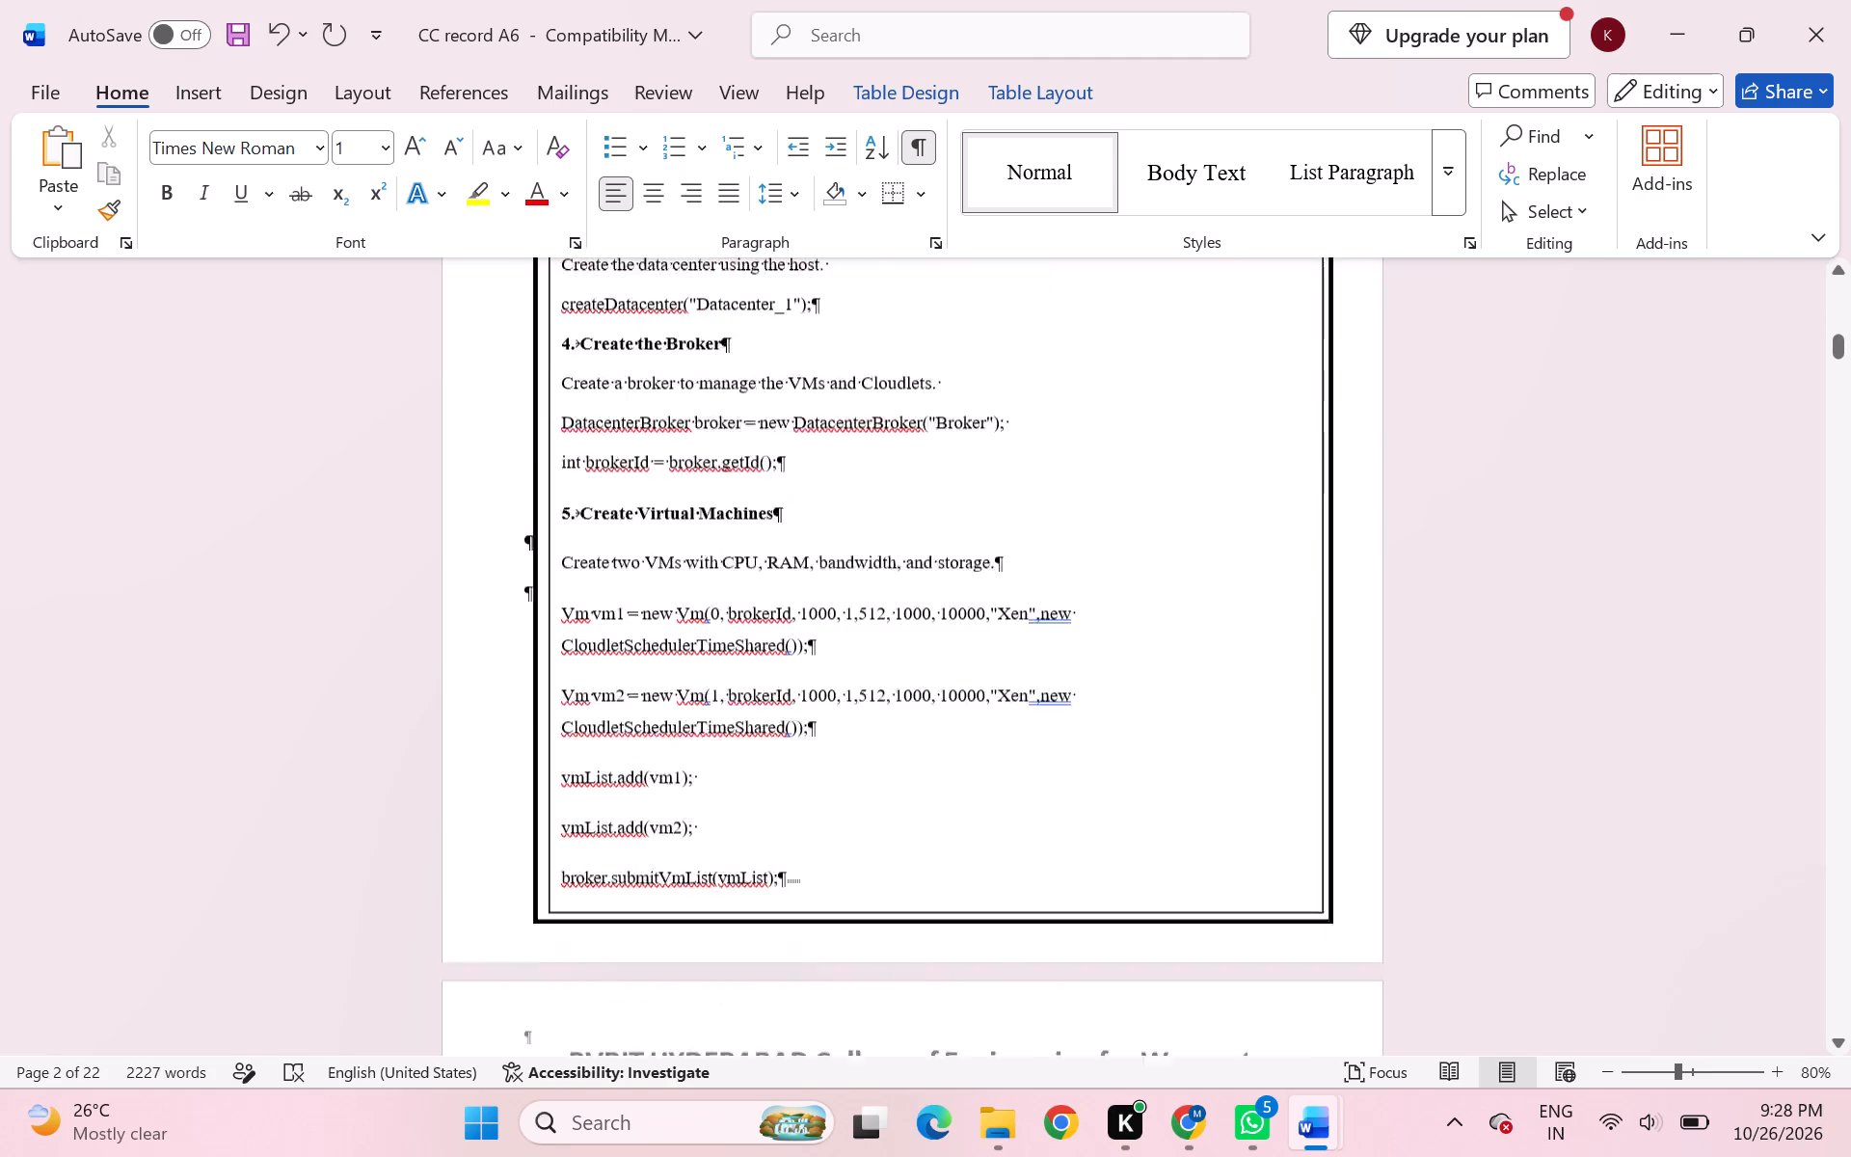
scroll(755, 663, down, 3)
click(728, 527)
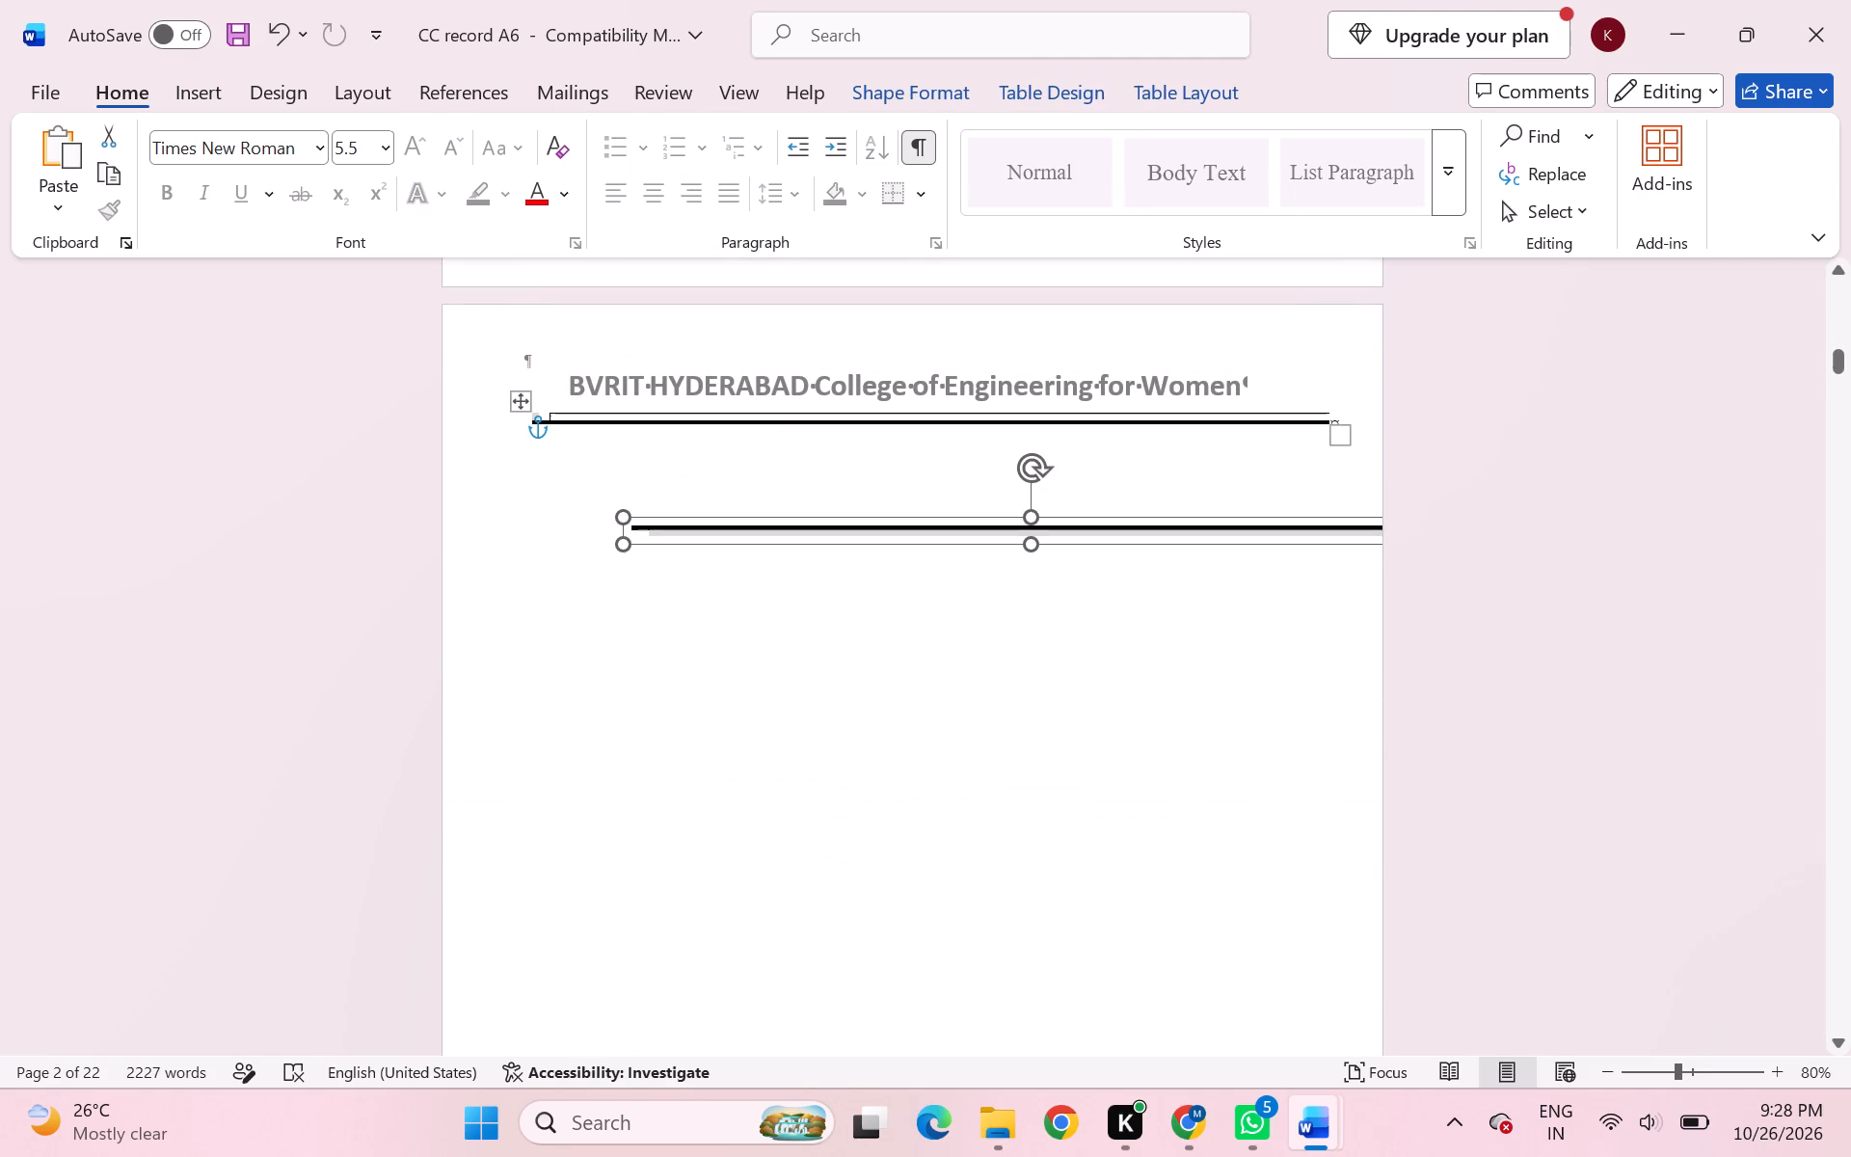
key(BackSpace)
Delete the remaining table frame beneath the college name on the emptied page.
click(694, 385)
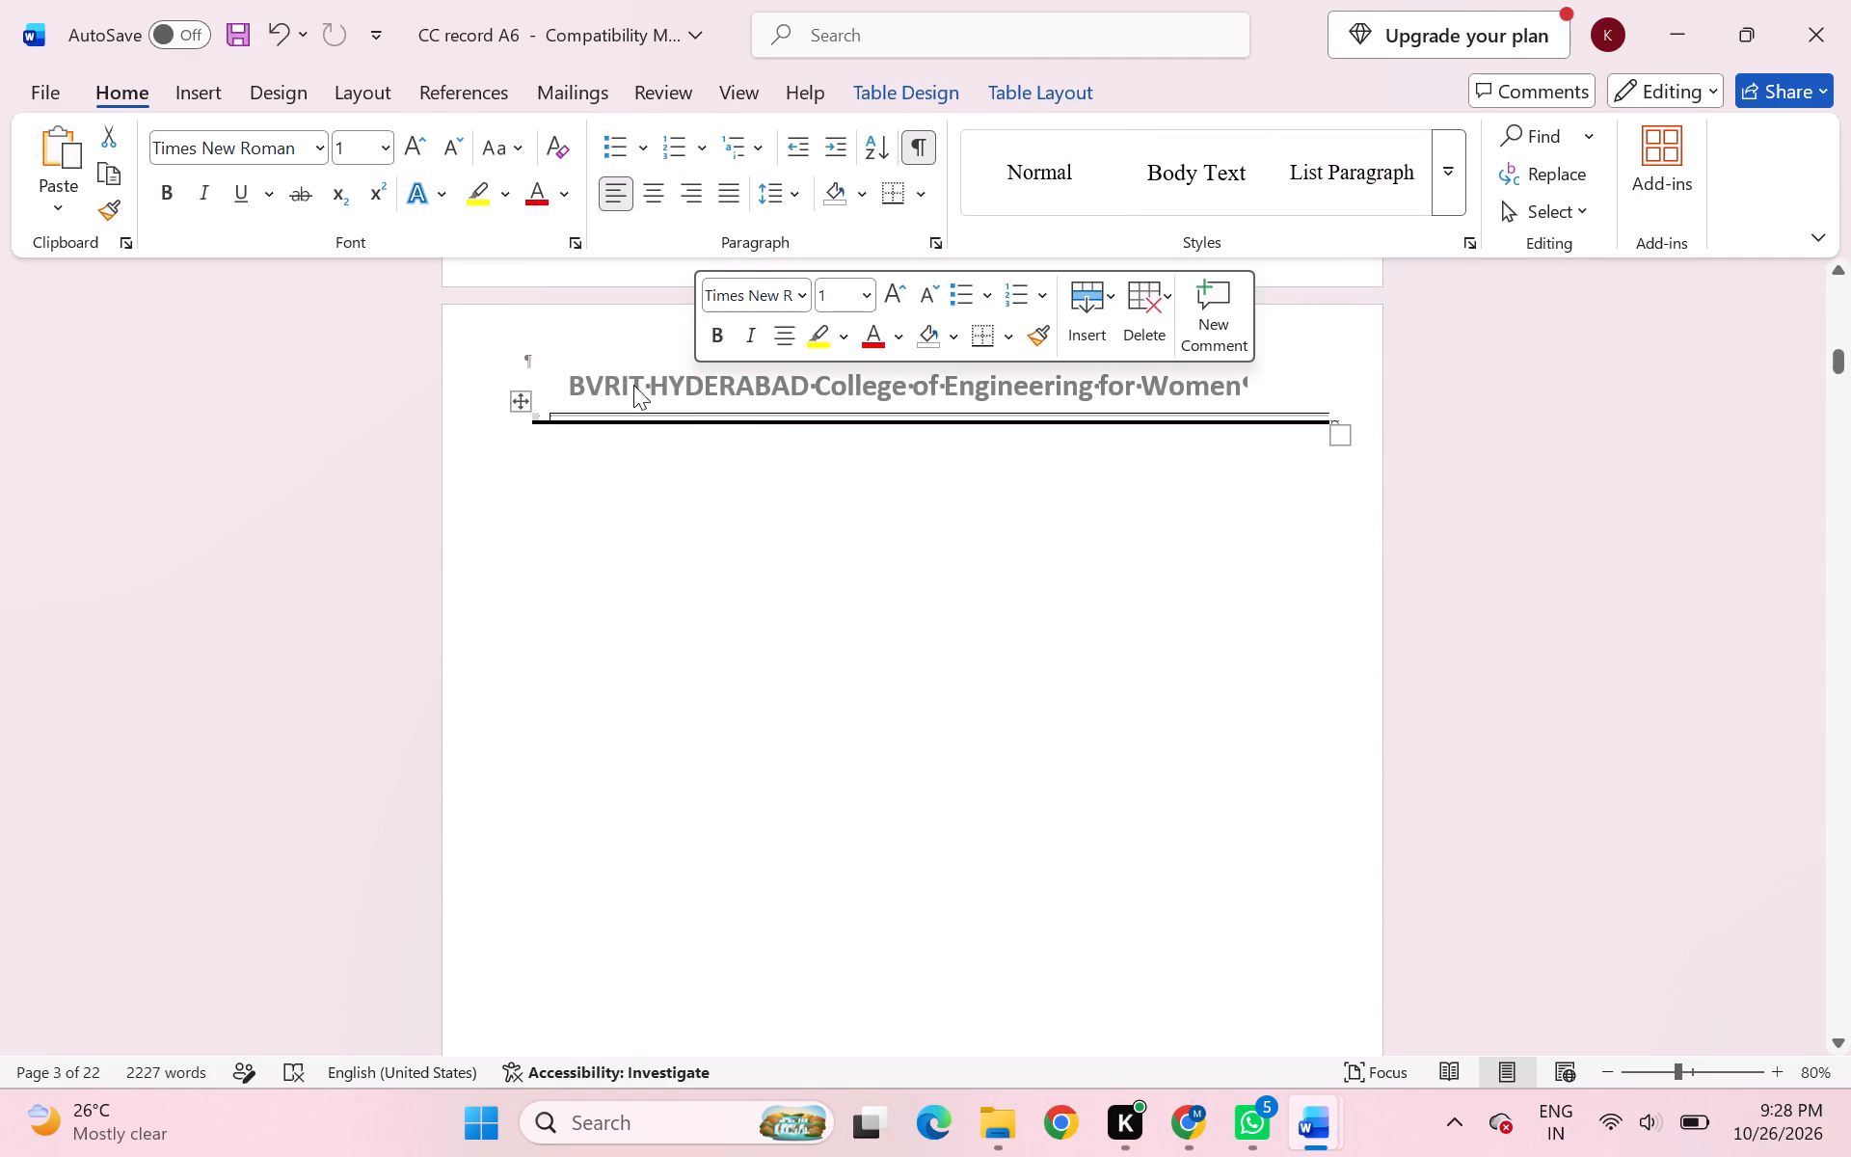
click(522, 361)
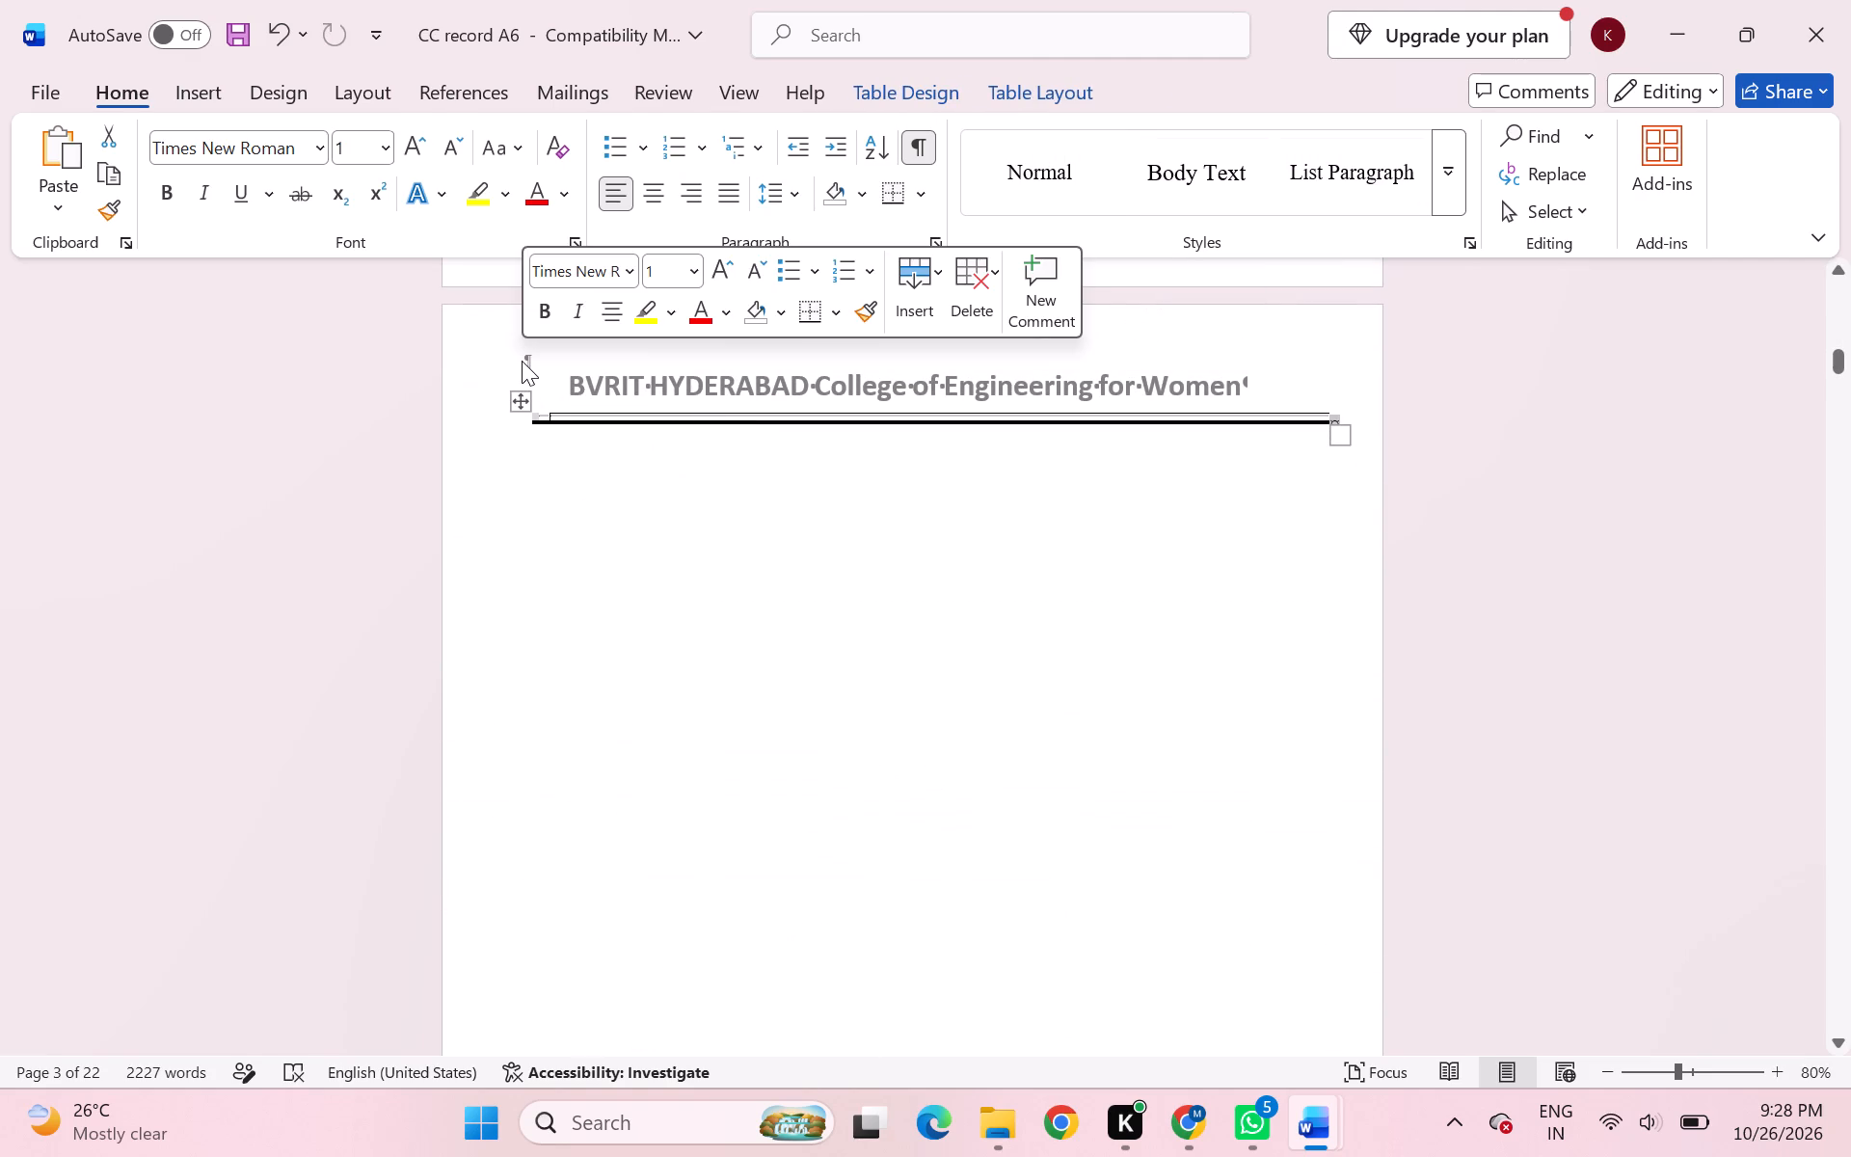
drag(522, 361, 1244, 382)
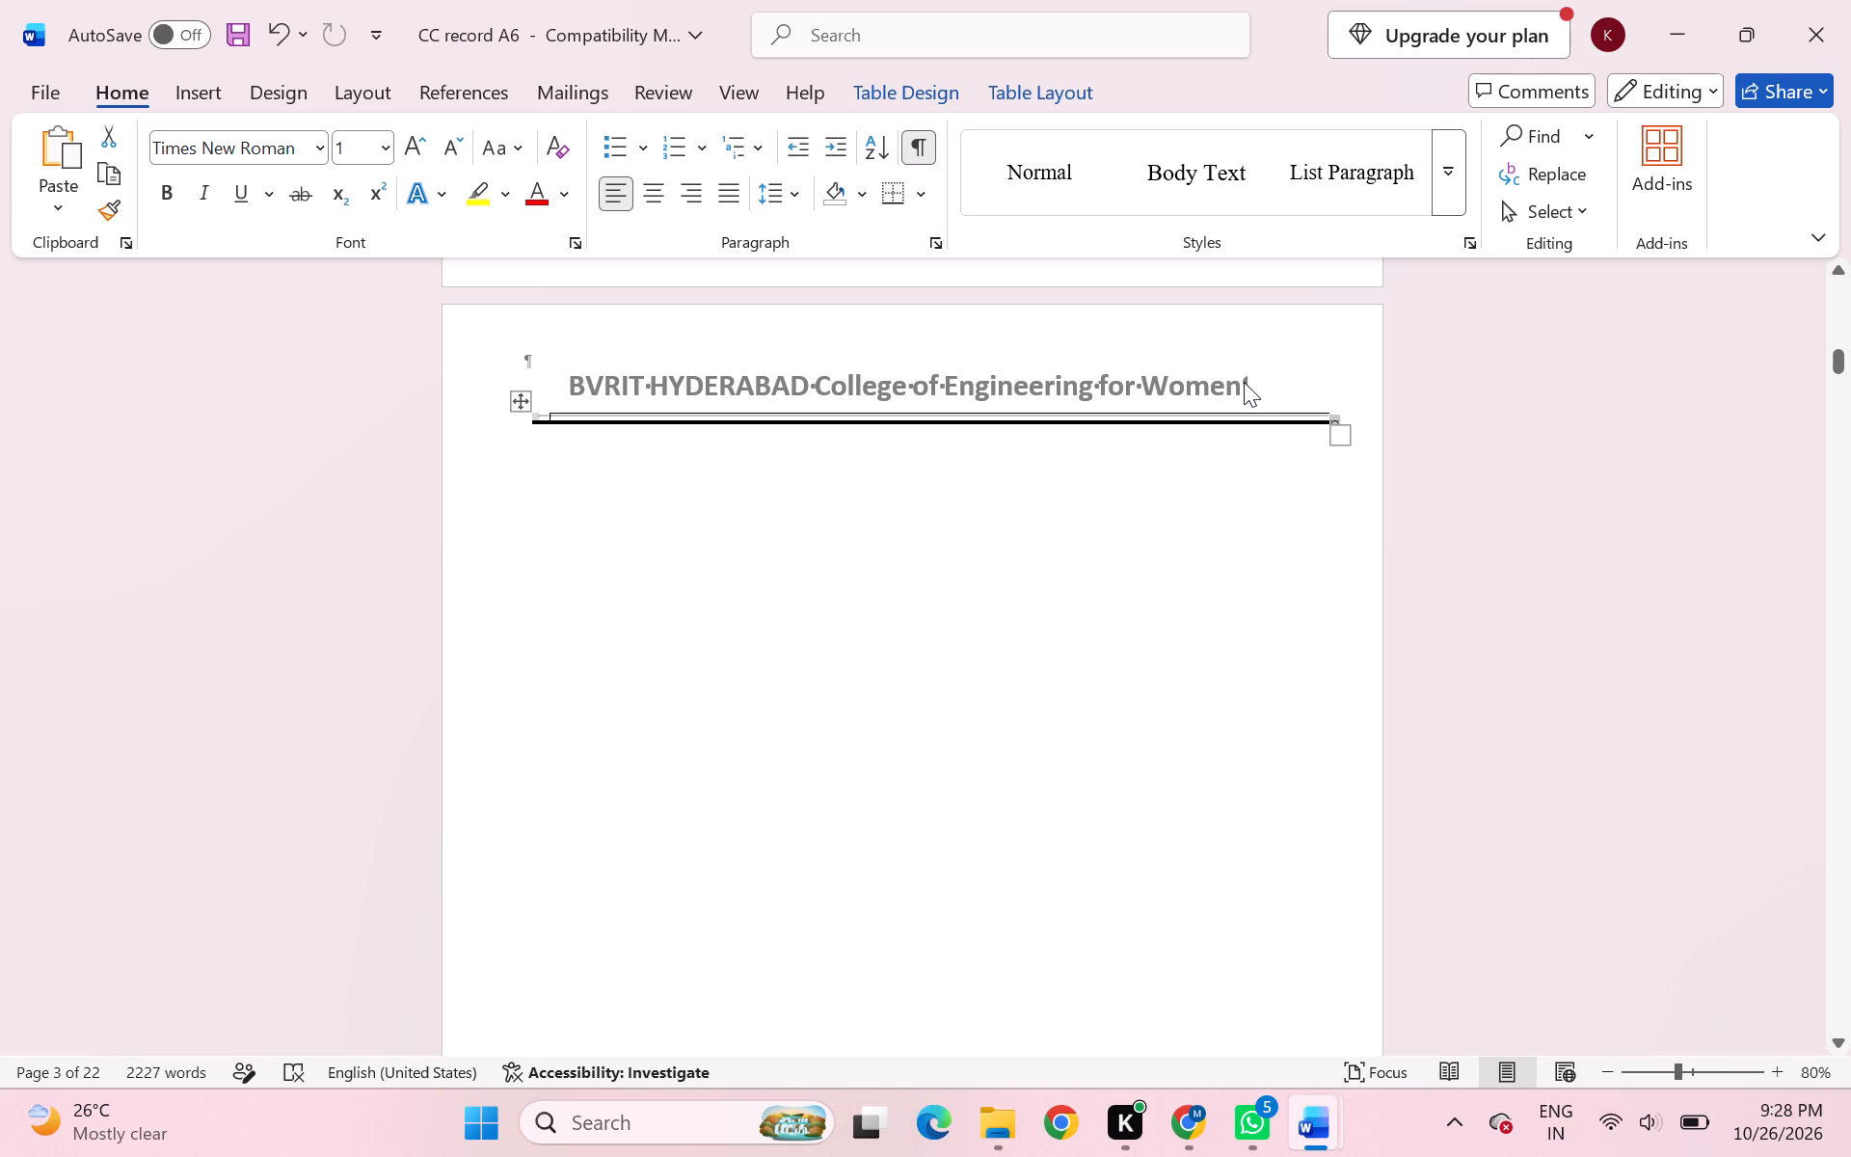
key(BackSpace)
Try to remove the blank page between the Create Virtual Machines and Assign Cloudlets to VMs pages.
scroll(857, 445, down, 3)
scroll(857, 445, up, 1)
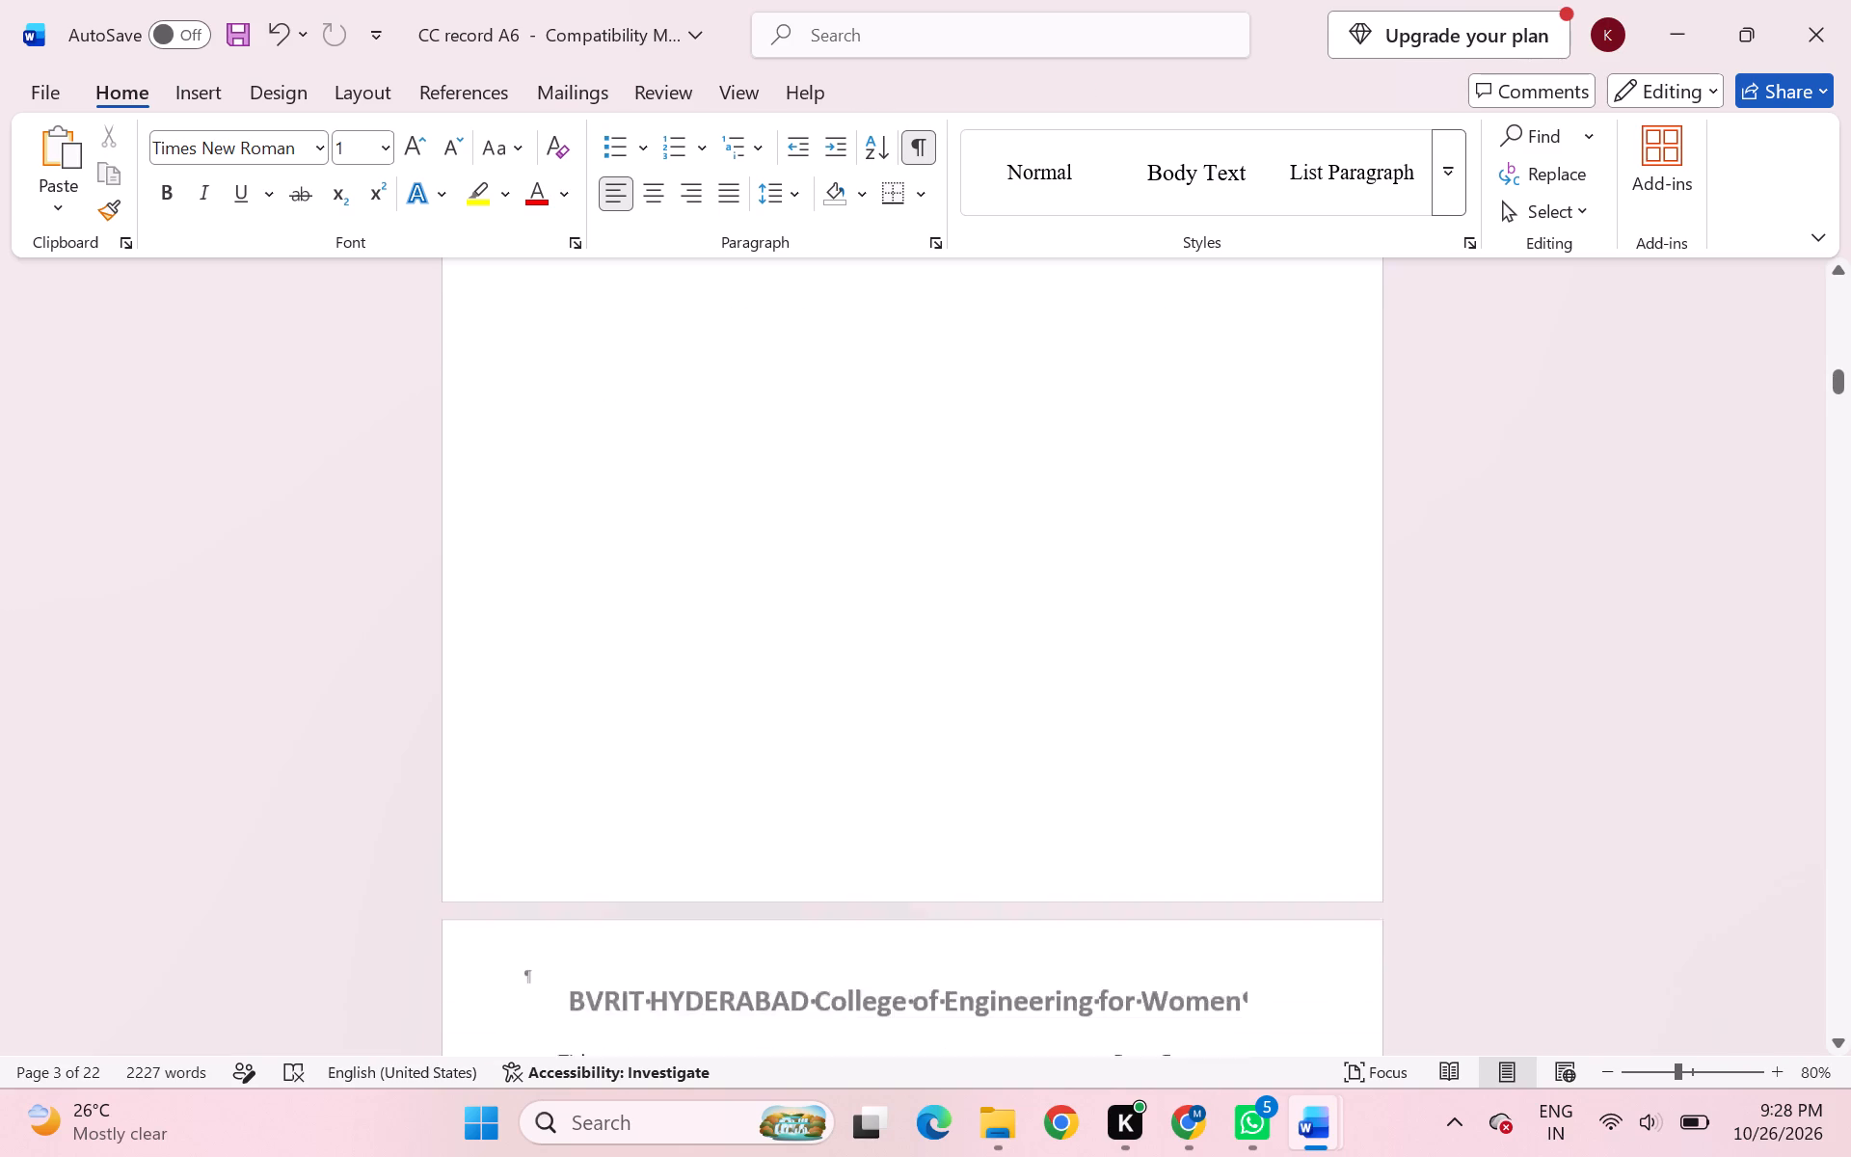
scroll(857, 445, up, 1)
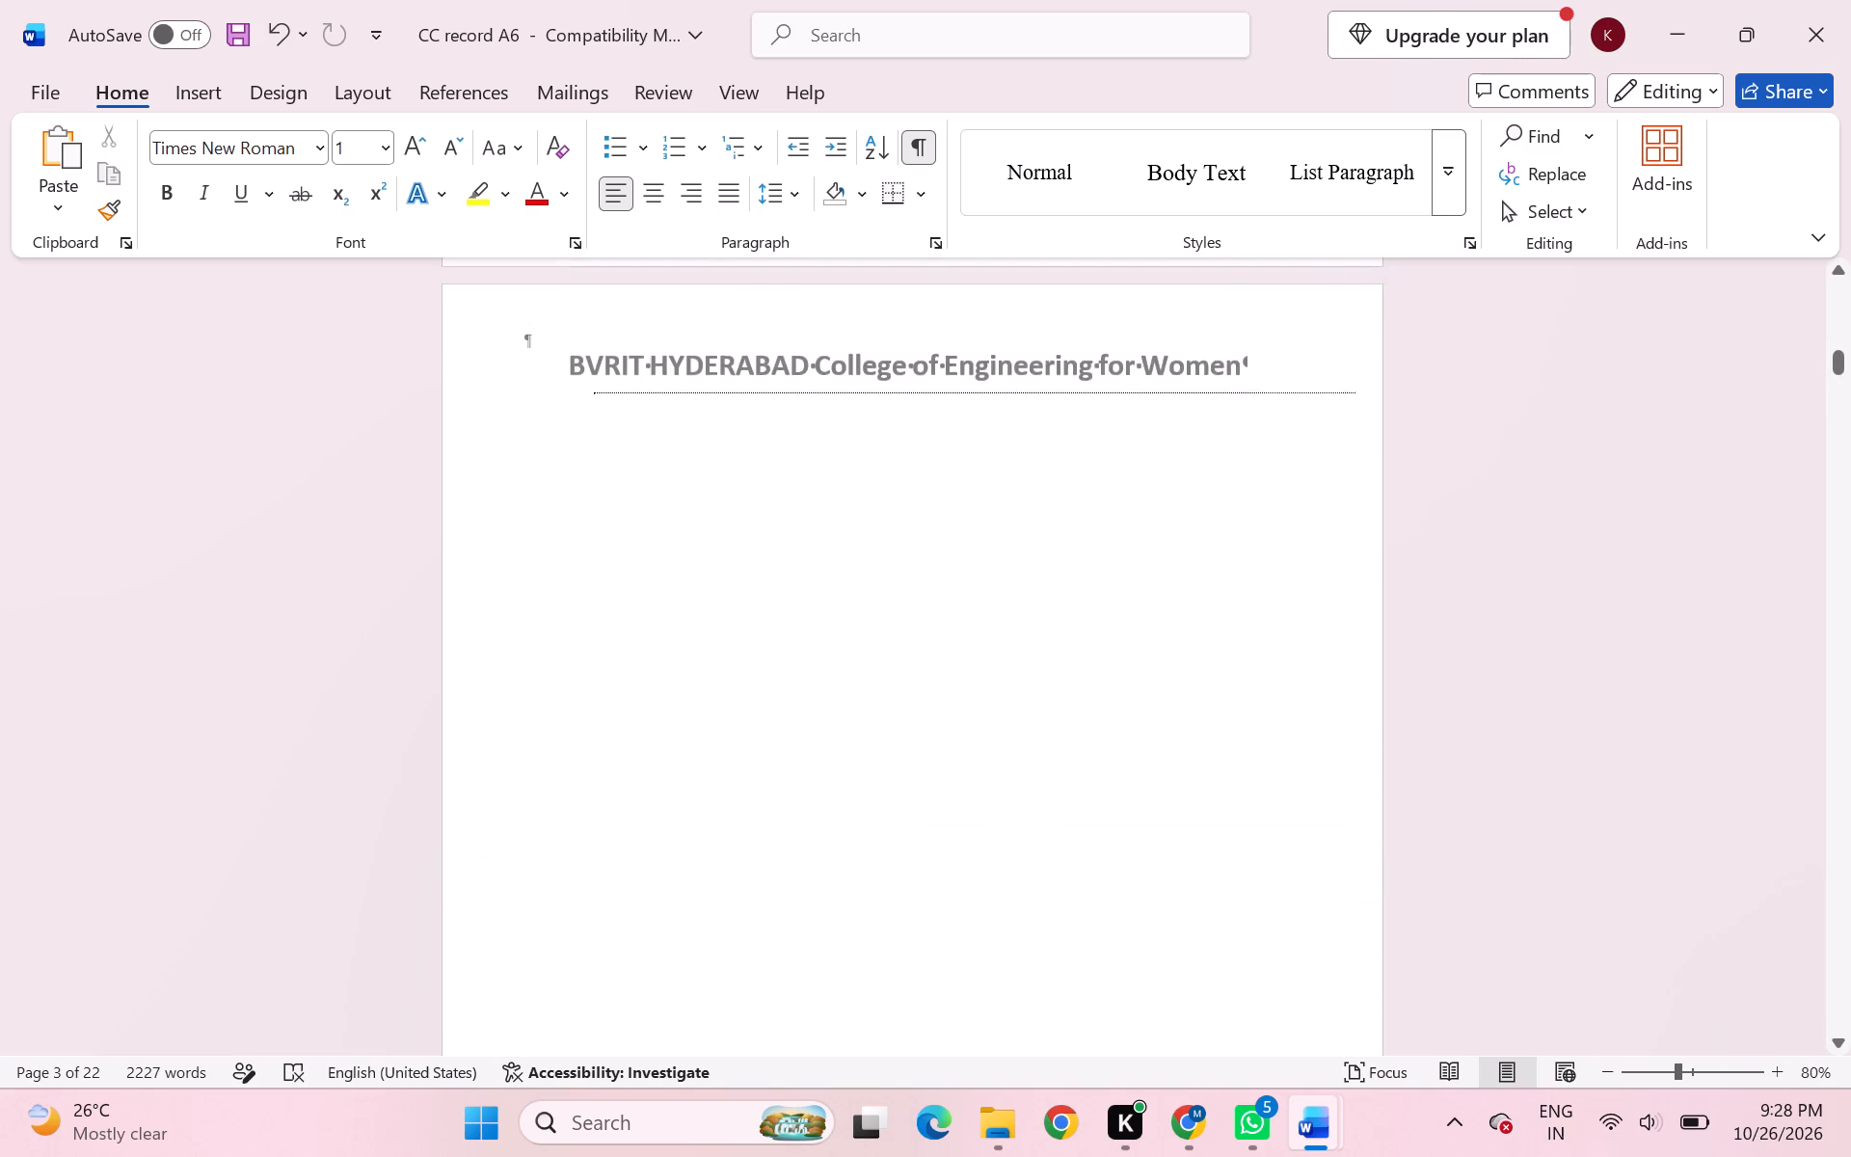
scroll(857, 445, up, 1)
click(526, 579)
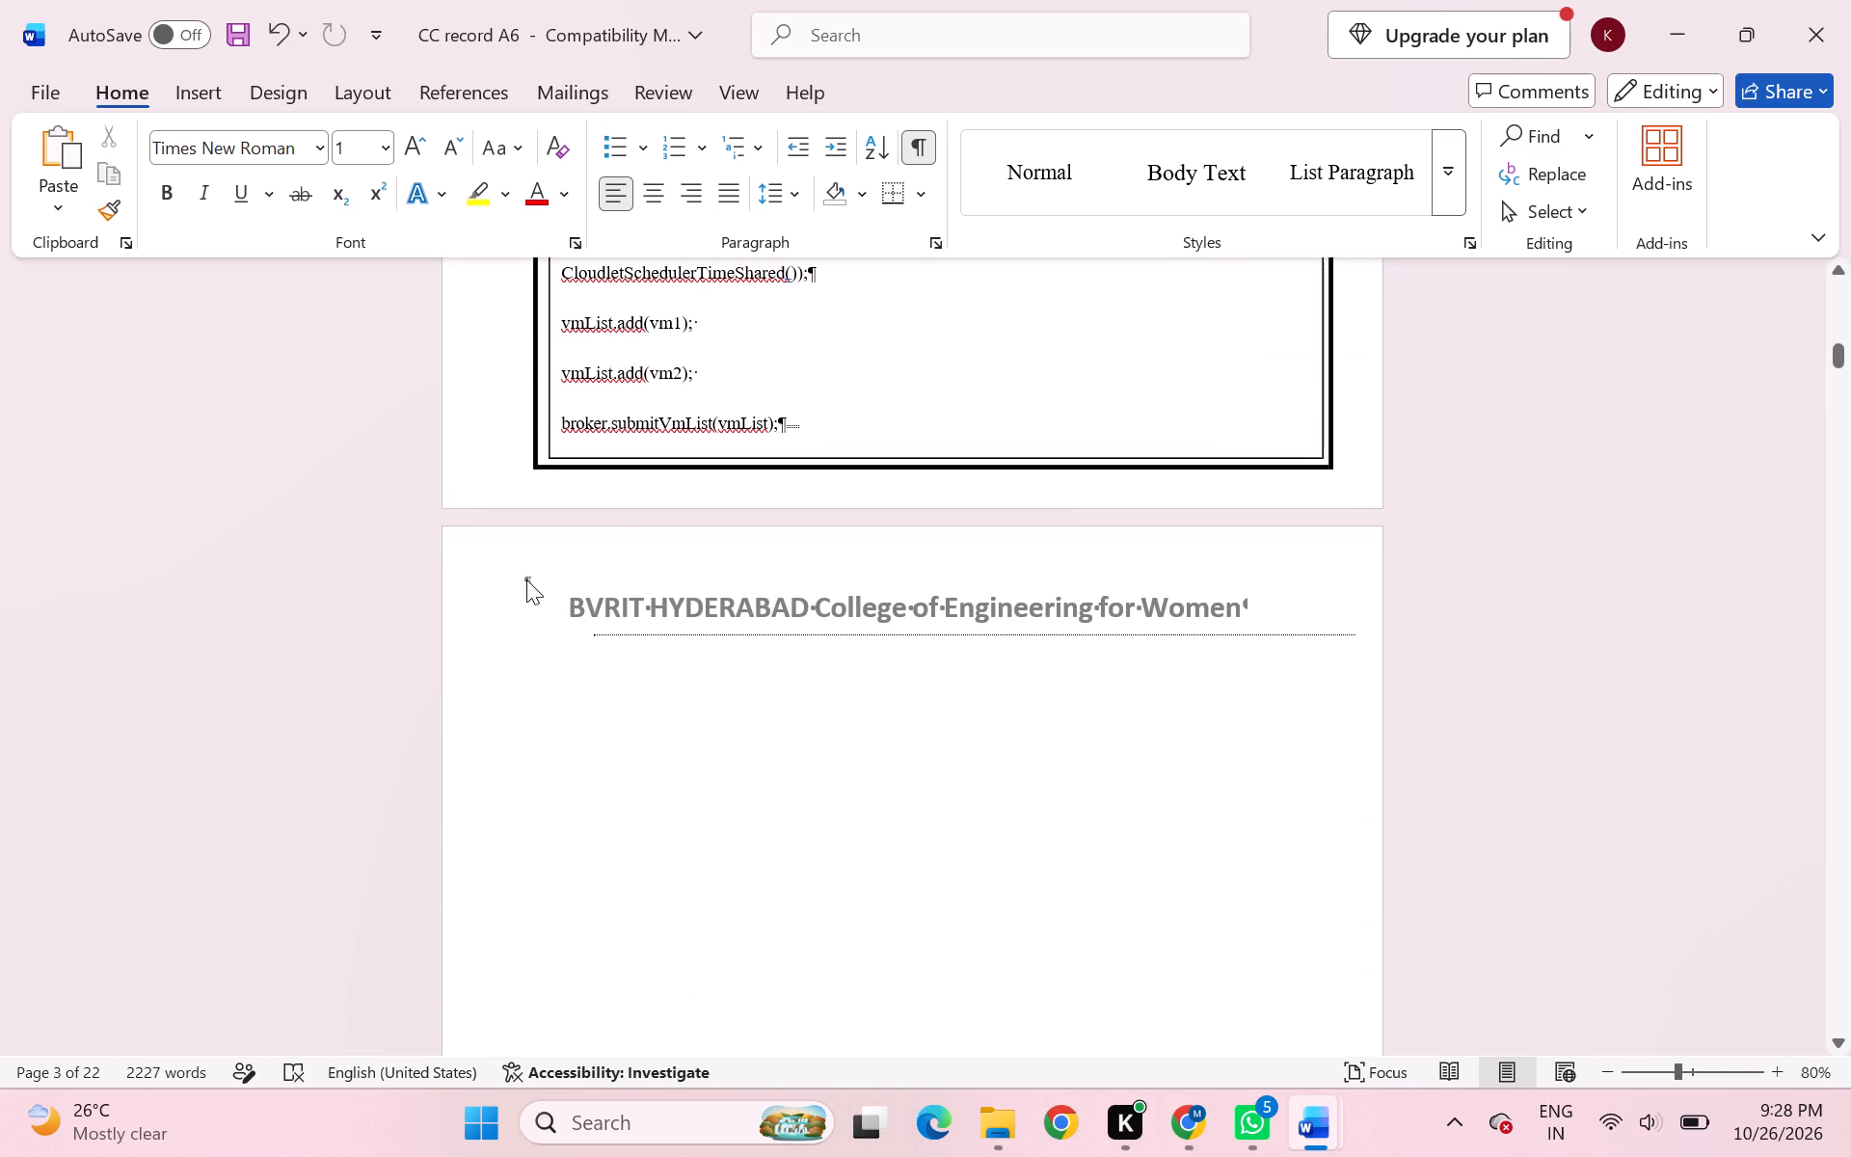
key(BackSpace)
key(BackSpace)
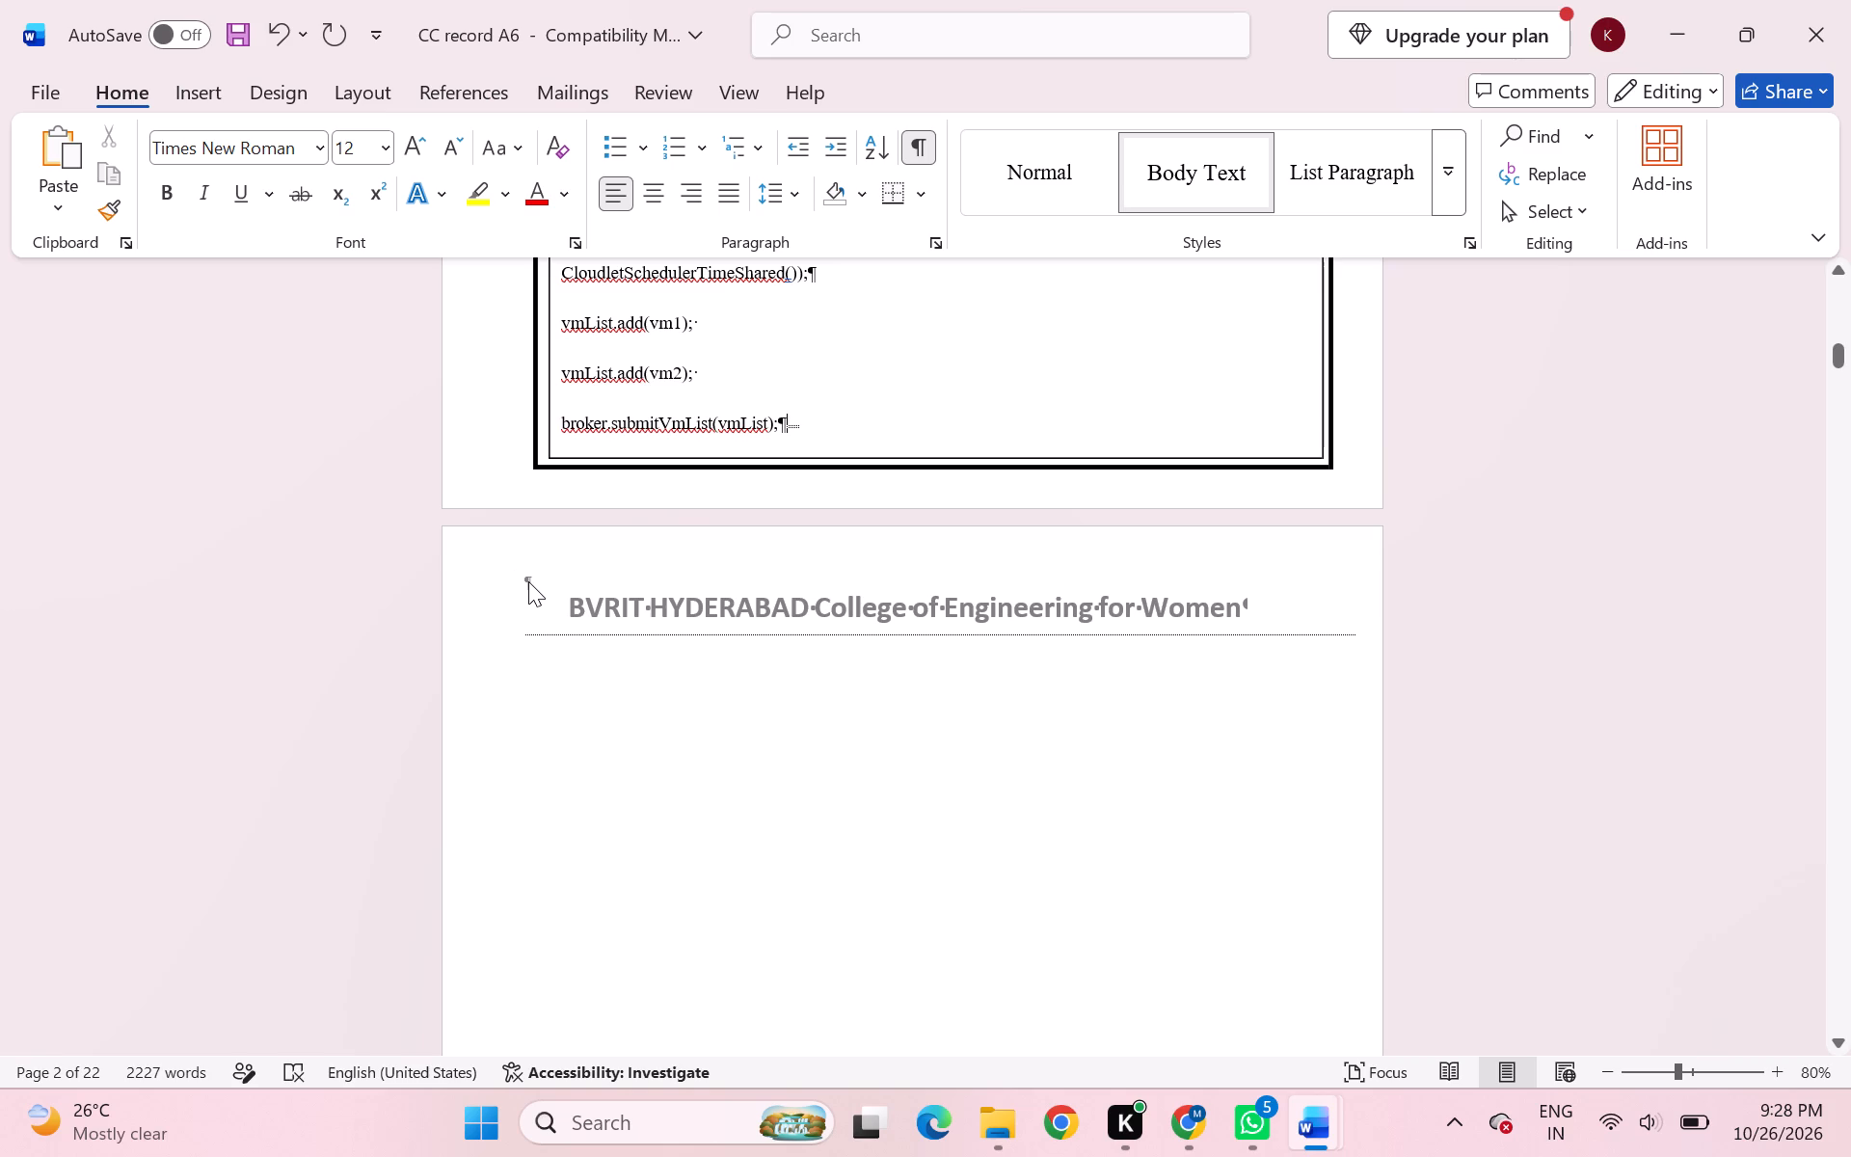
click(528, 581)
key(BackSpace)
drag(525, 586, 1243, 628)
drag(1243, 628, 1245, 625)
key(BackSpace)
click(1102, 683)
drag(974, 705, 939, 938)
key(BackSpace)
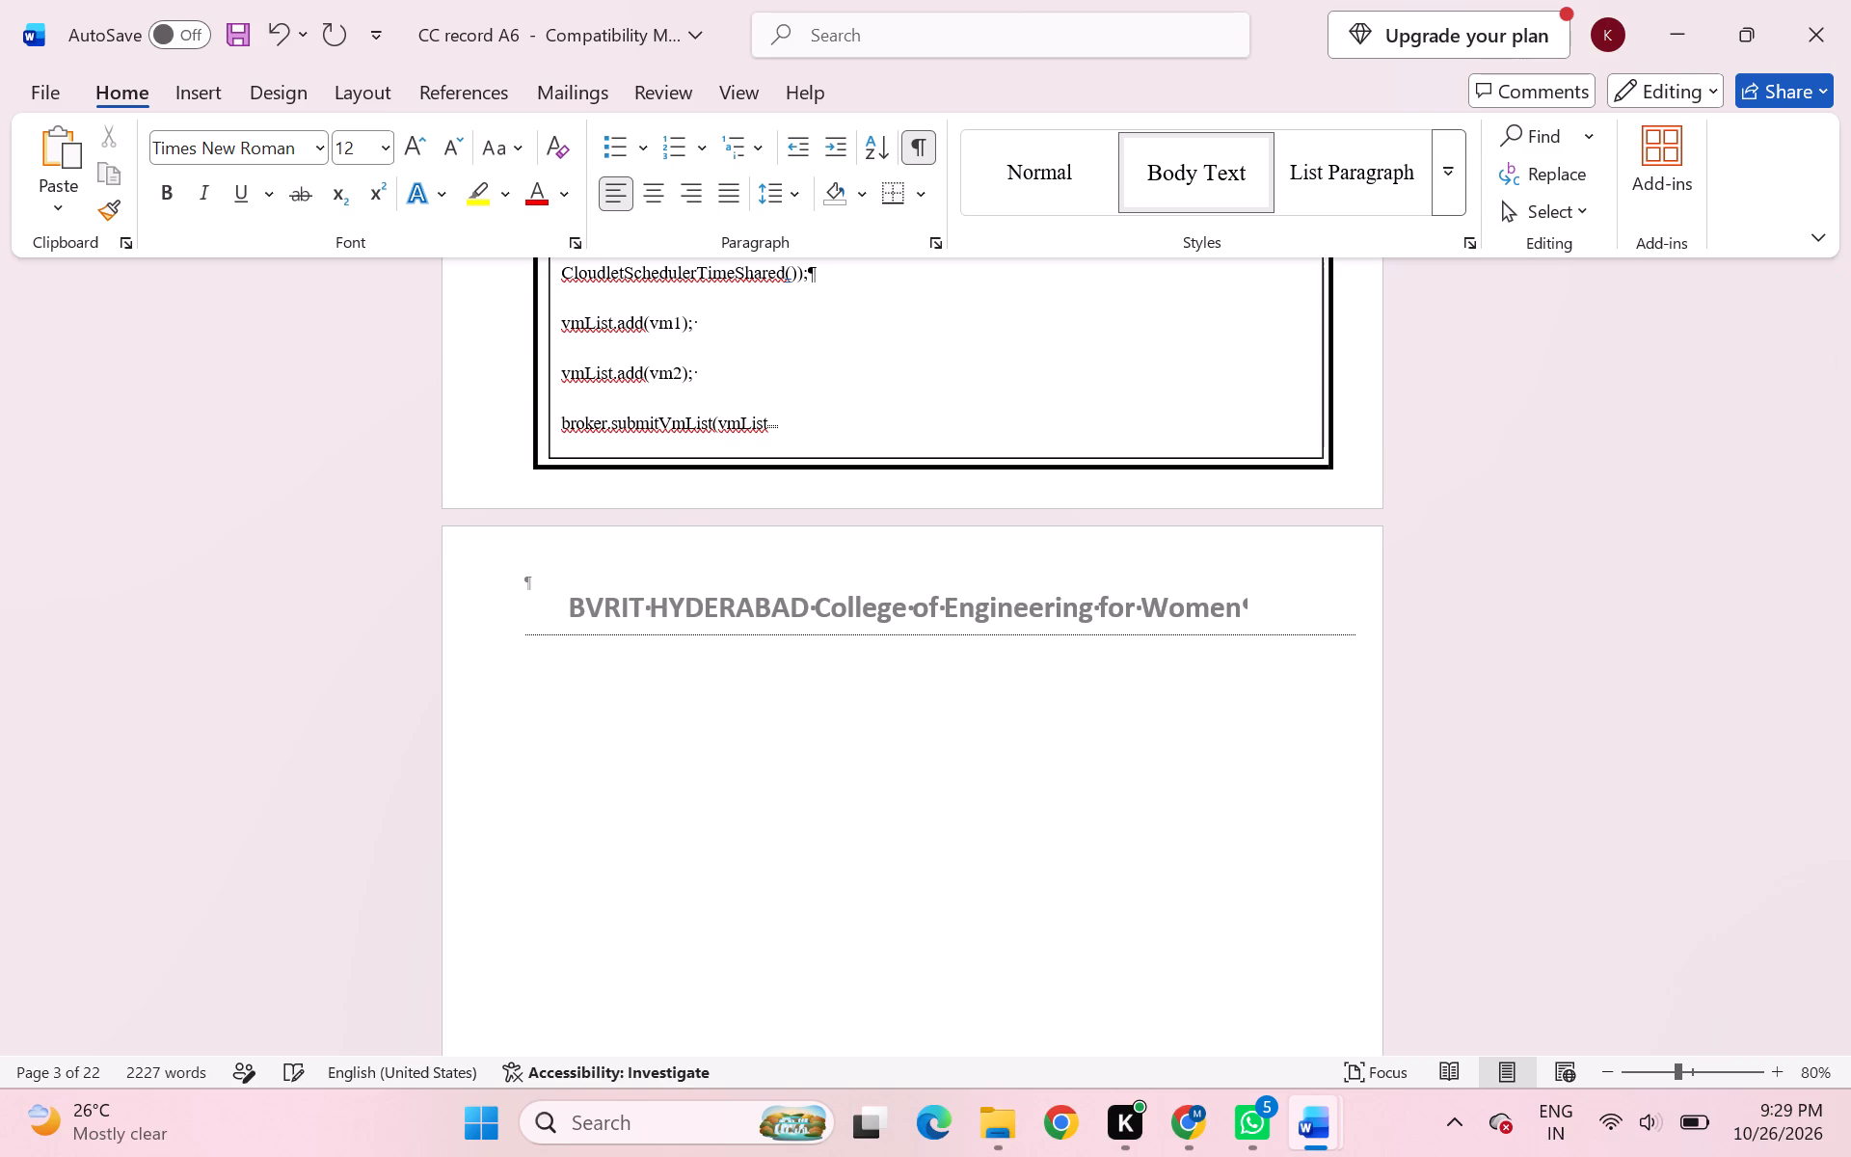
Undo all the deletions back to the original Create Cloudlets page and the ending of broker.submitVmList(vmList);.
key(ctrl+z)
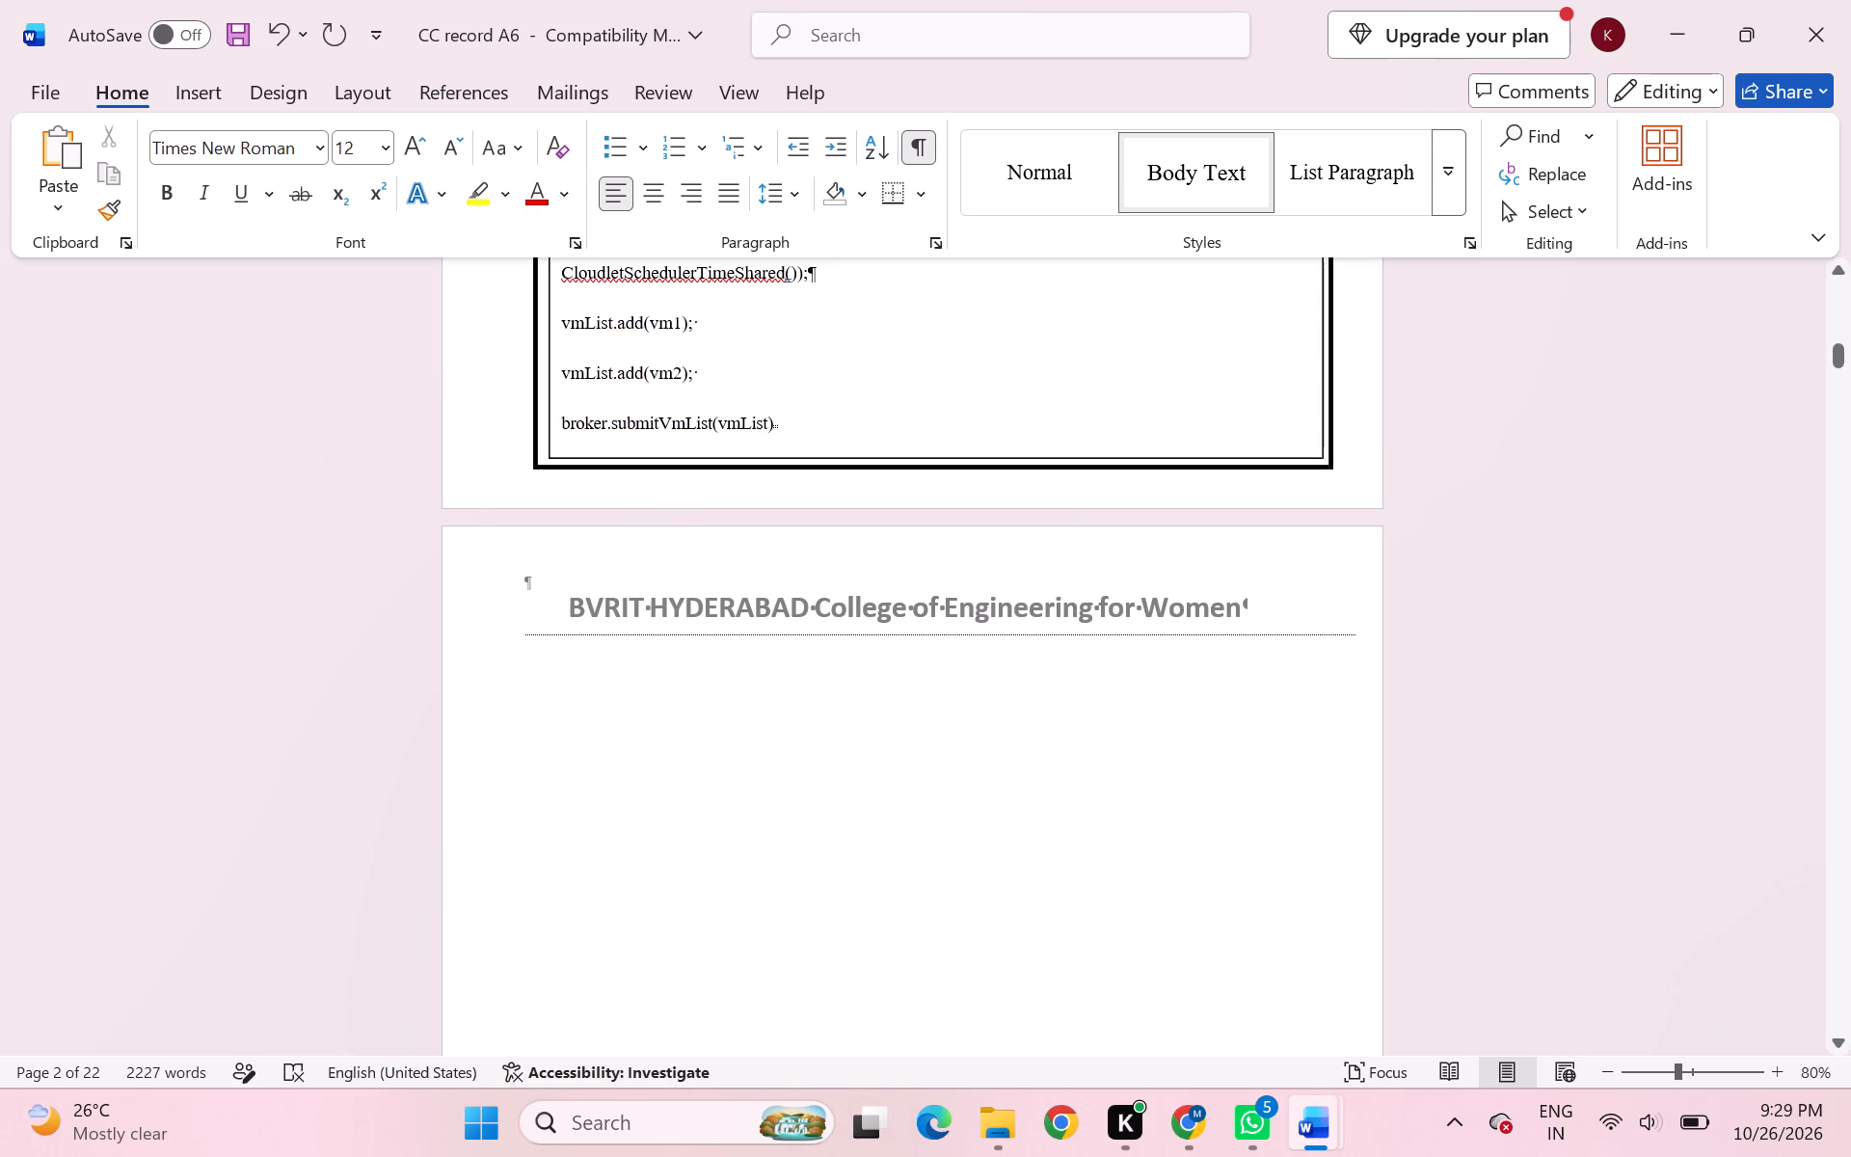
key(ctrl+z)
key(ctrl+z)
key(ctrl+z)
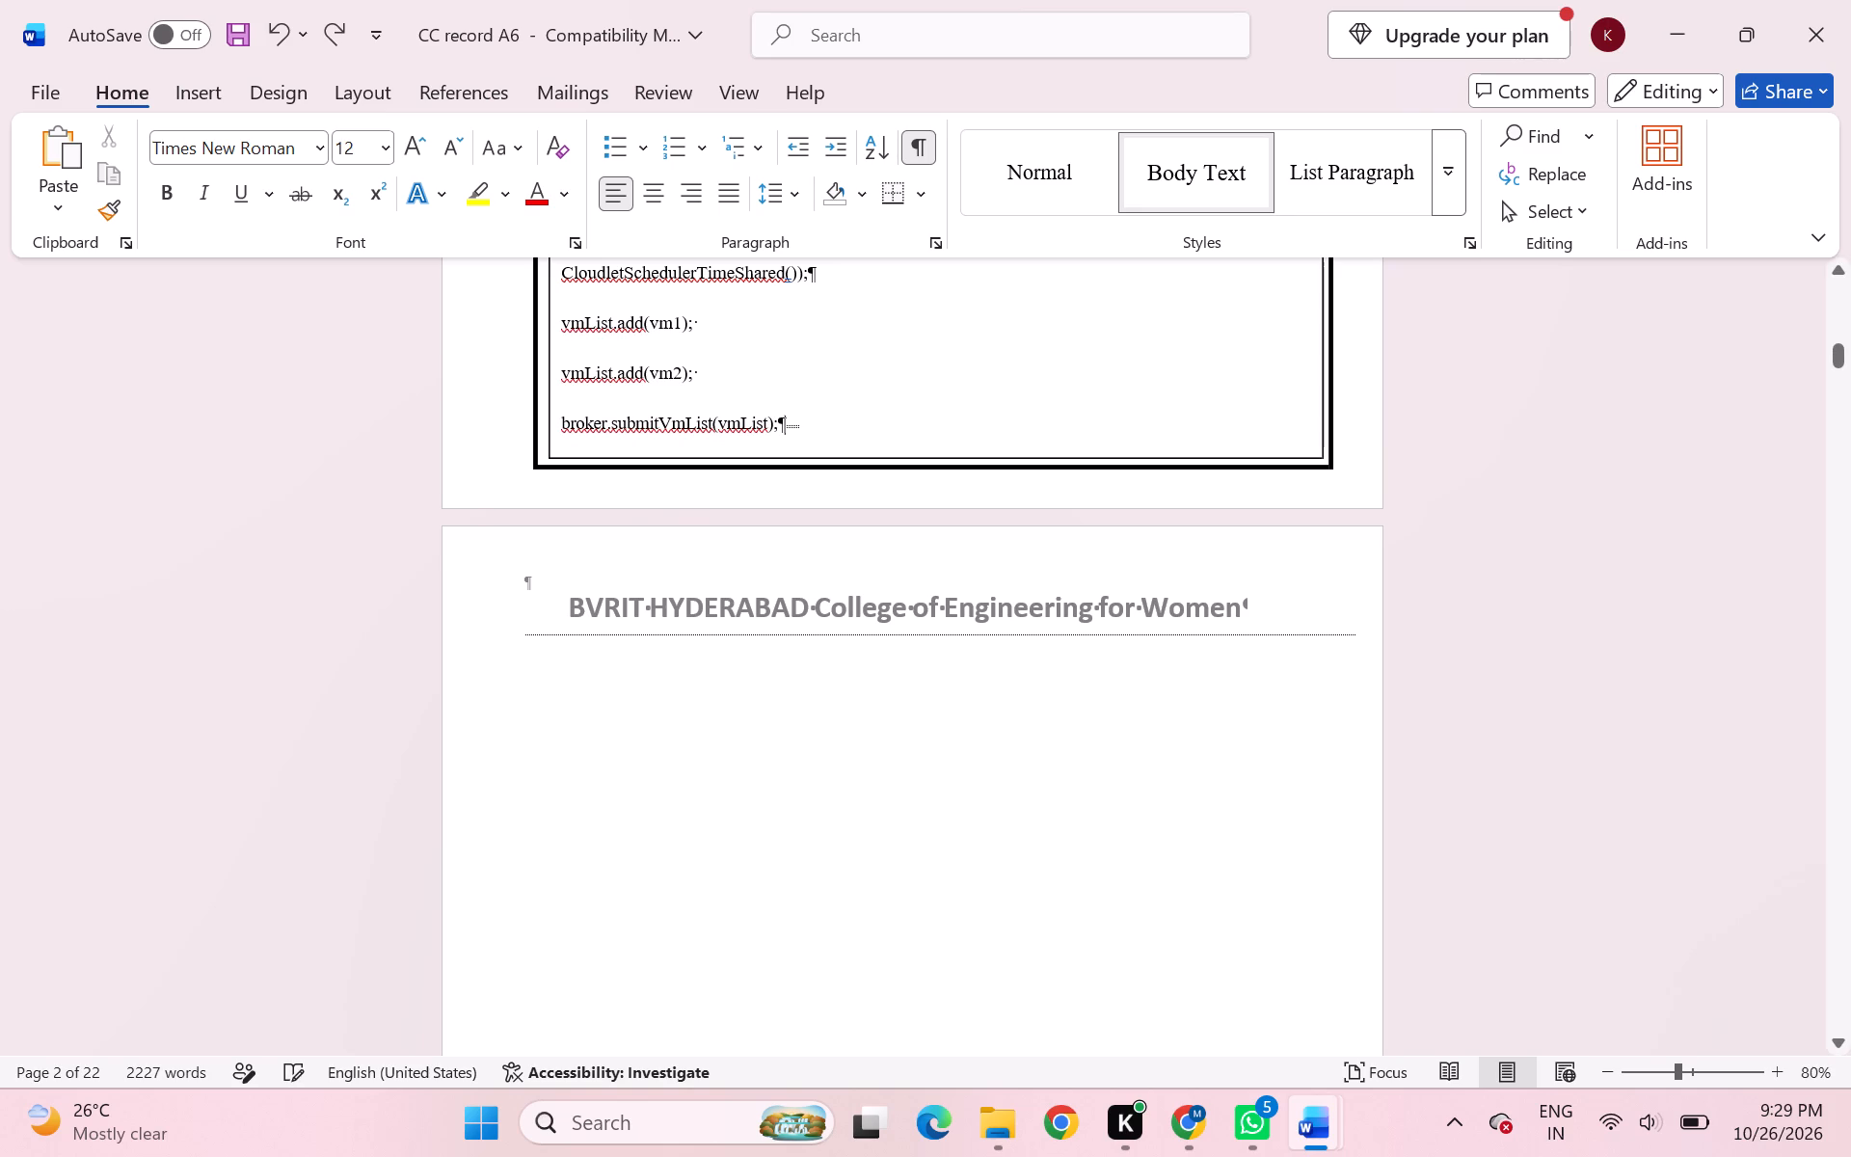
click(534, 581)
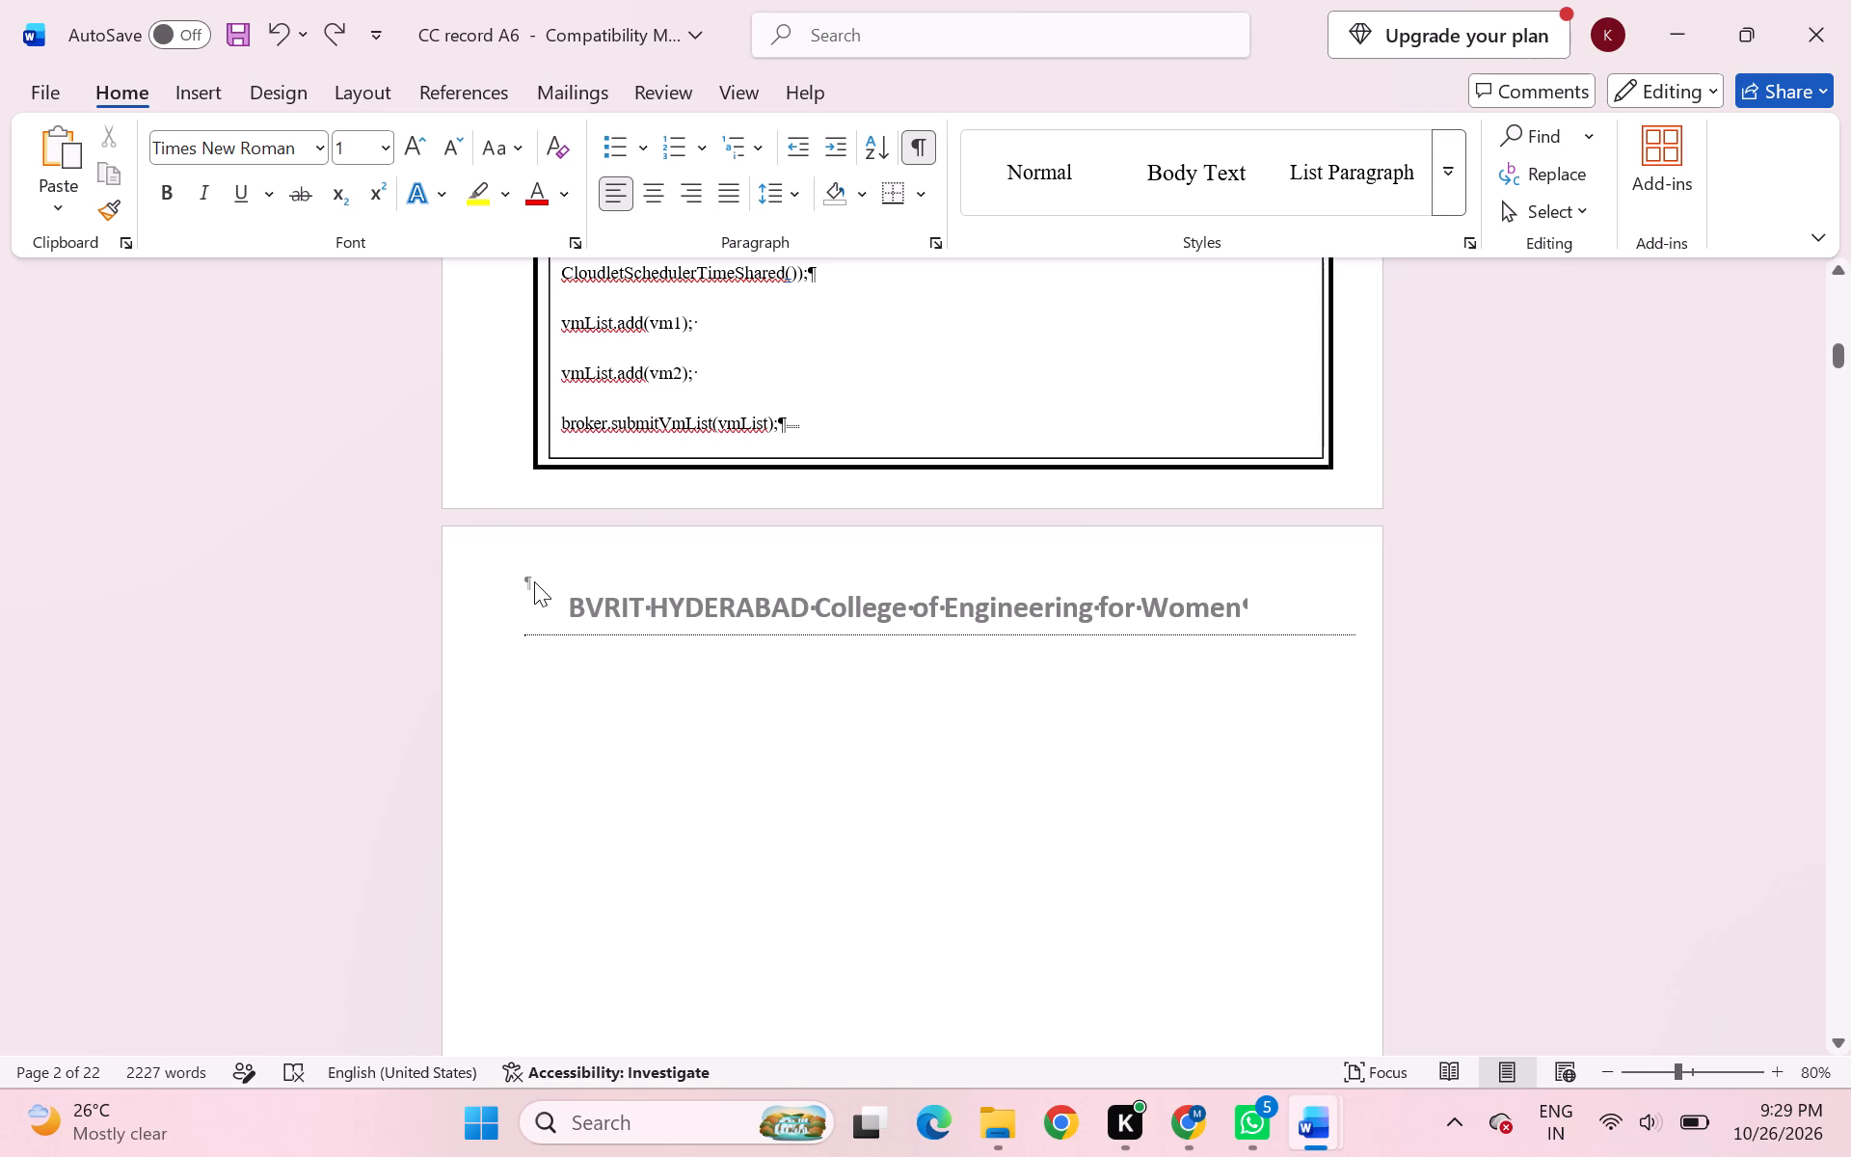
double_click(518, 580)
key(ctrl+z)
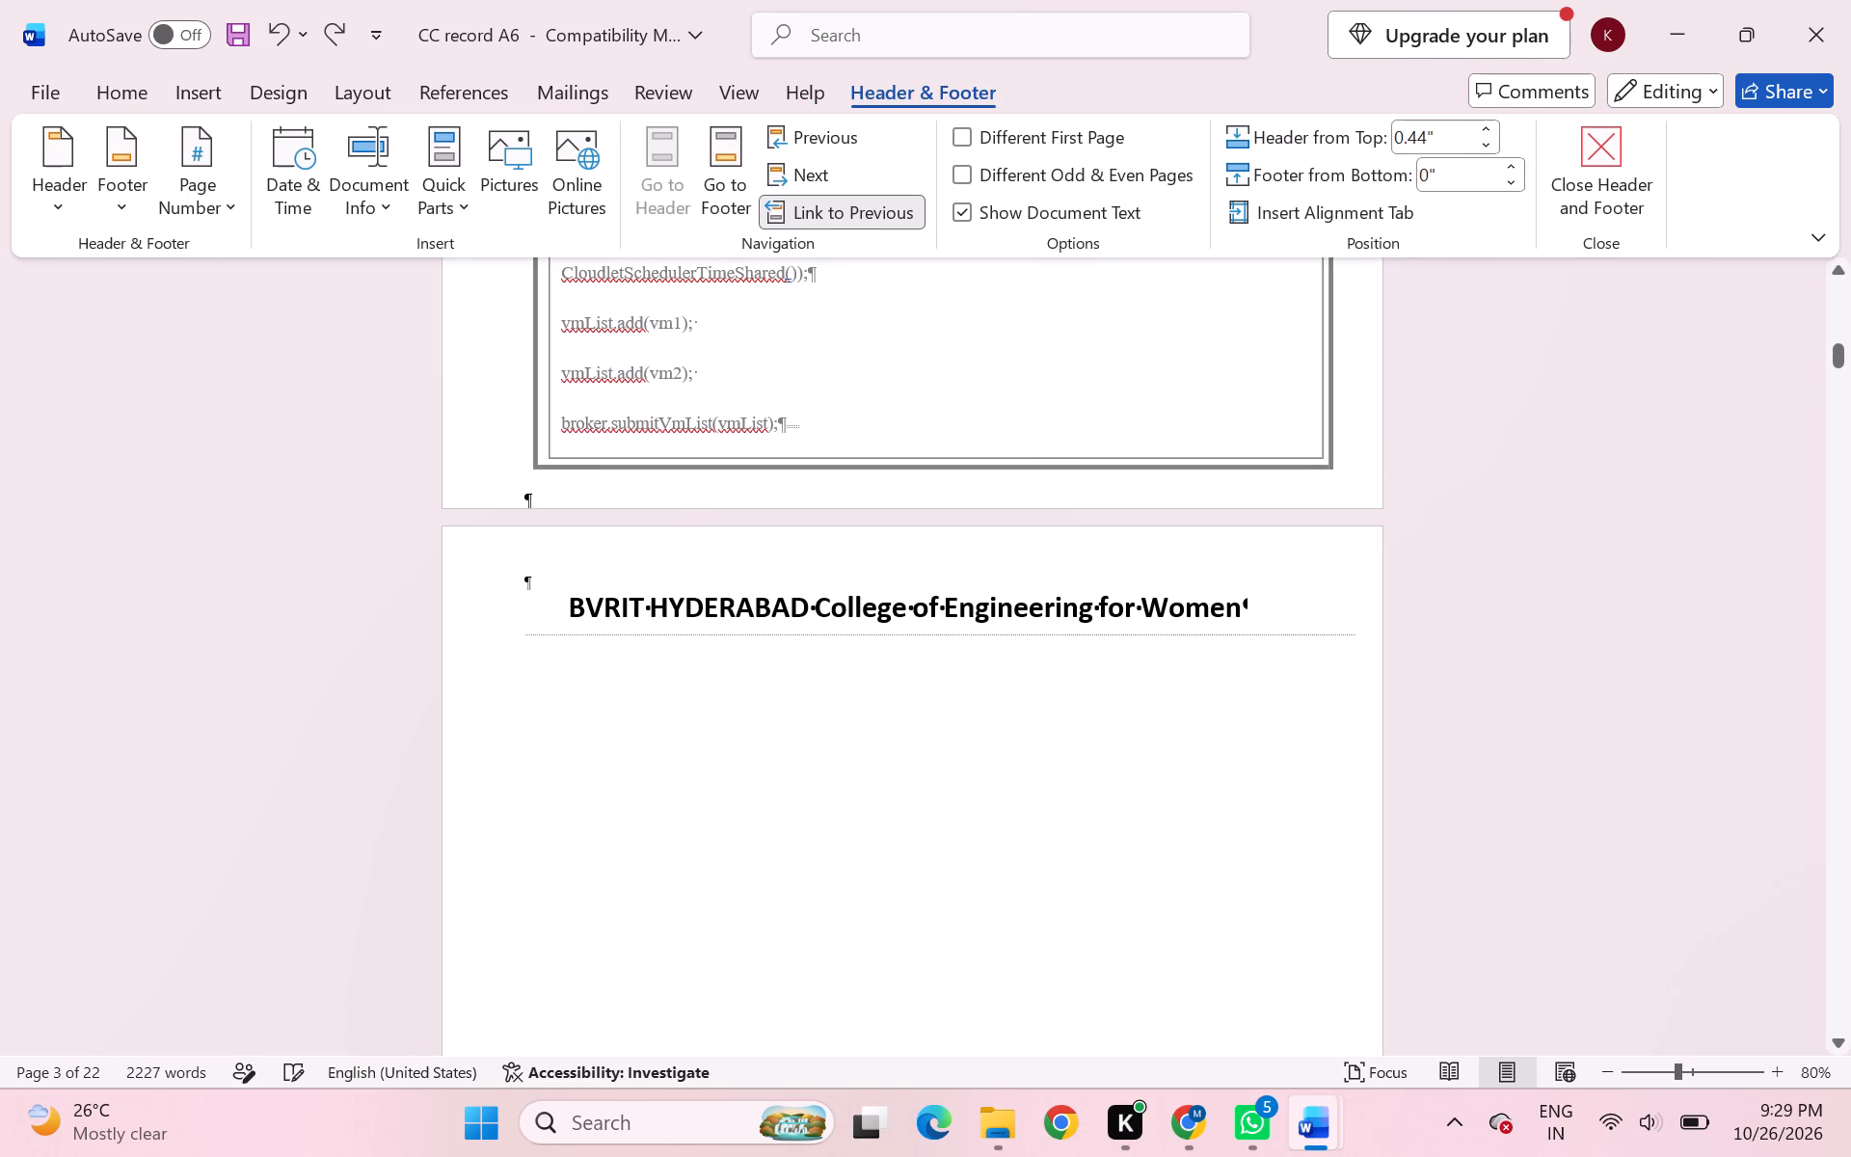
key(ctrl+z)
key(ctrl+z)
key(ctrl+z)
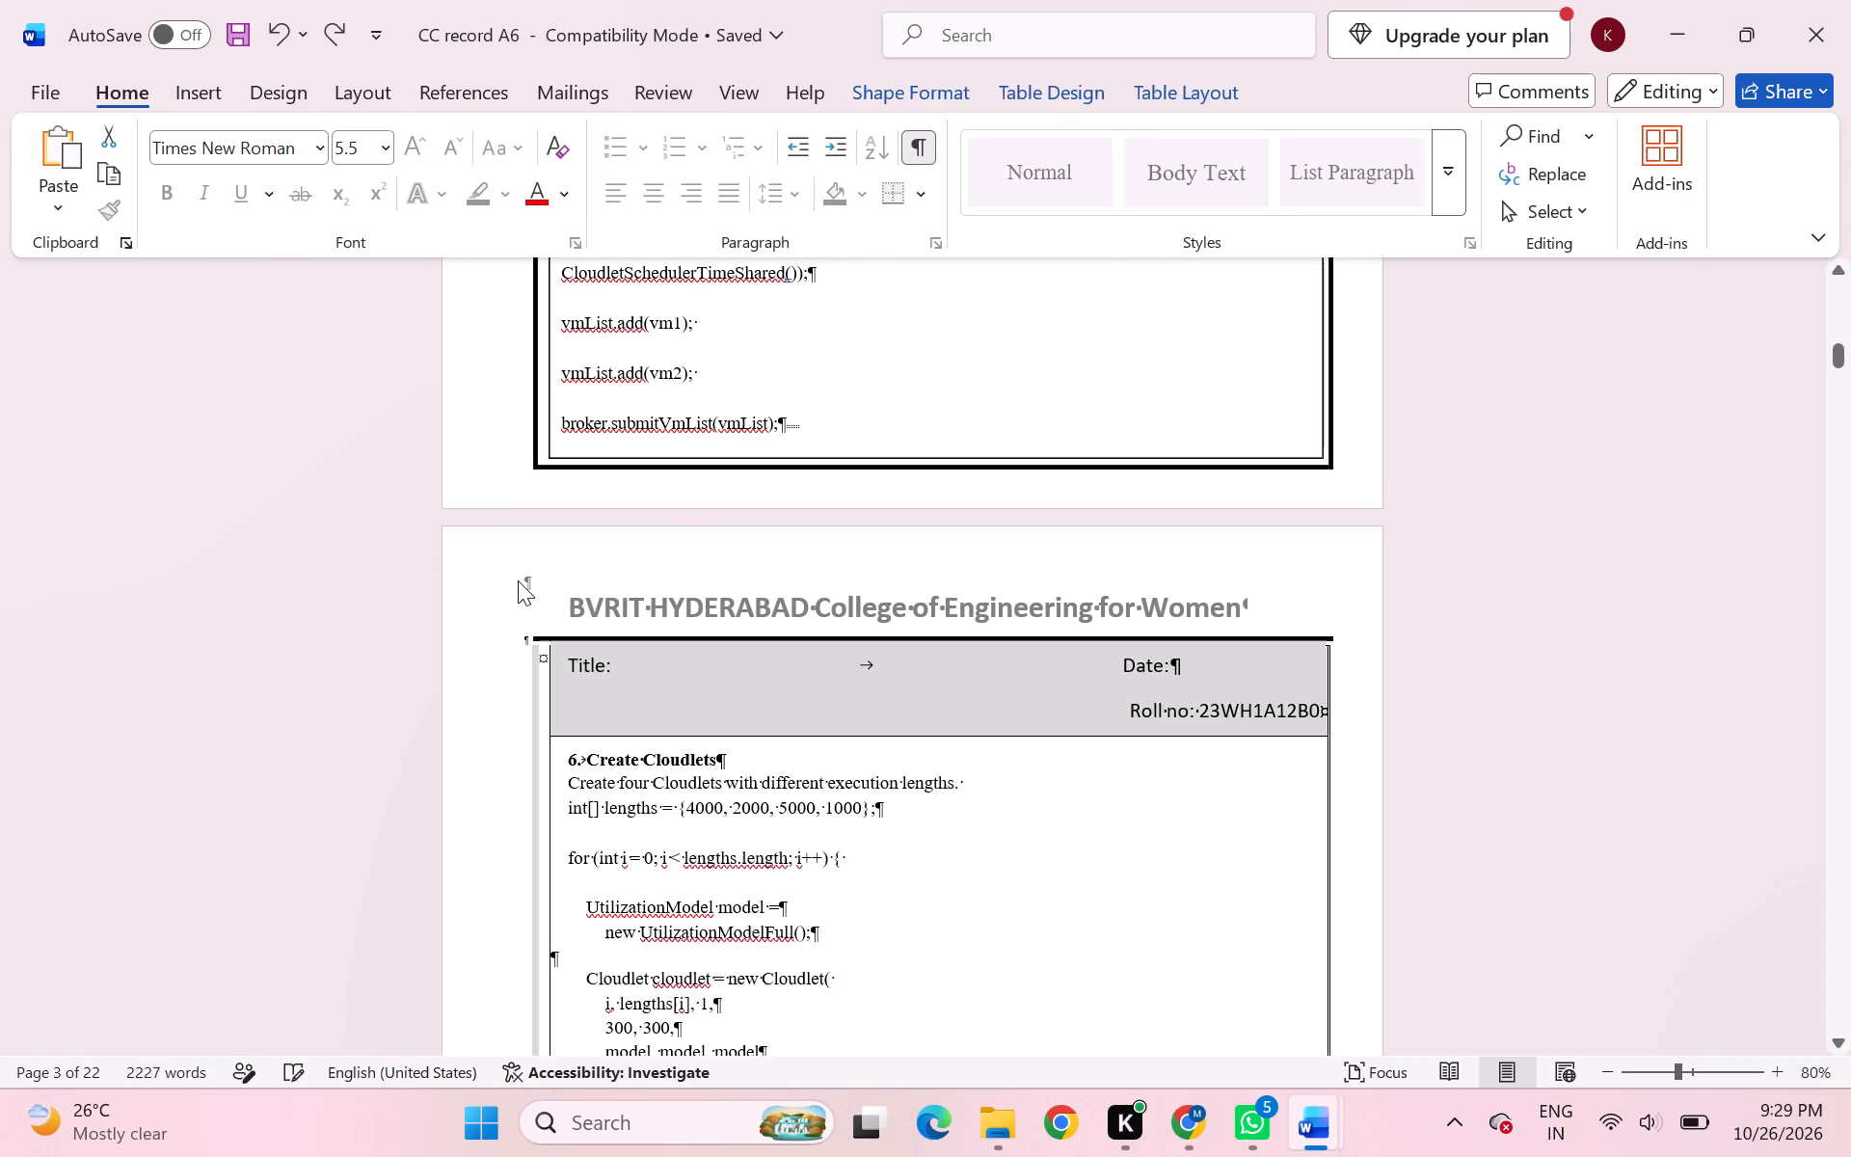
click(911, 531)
Examine the Create Cloudlets page's frame, page header and header block against the Assign Cloudlets to VMs page.
scroll(911, 531, down, 6)
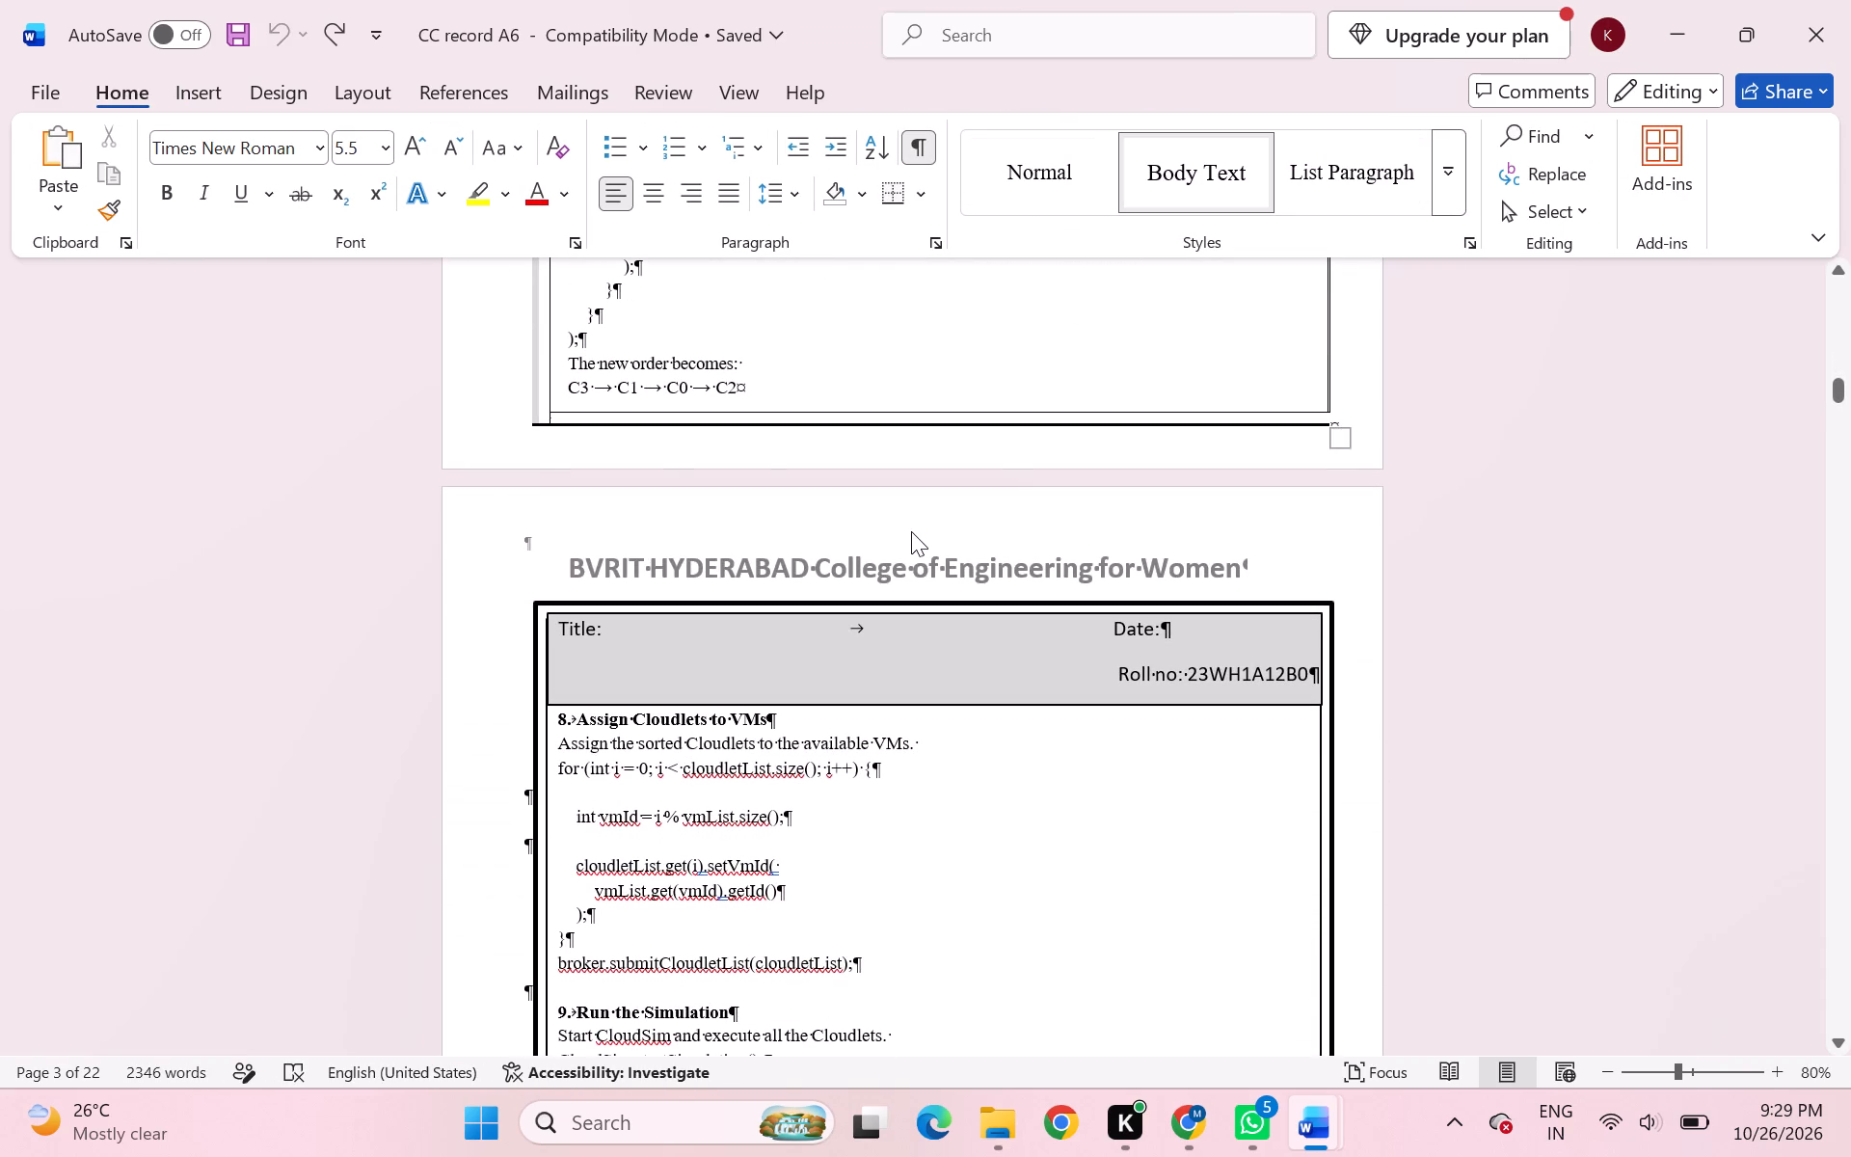
scroll(911, 531, up, 1)
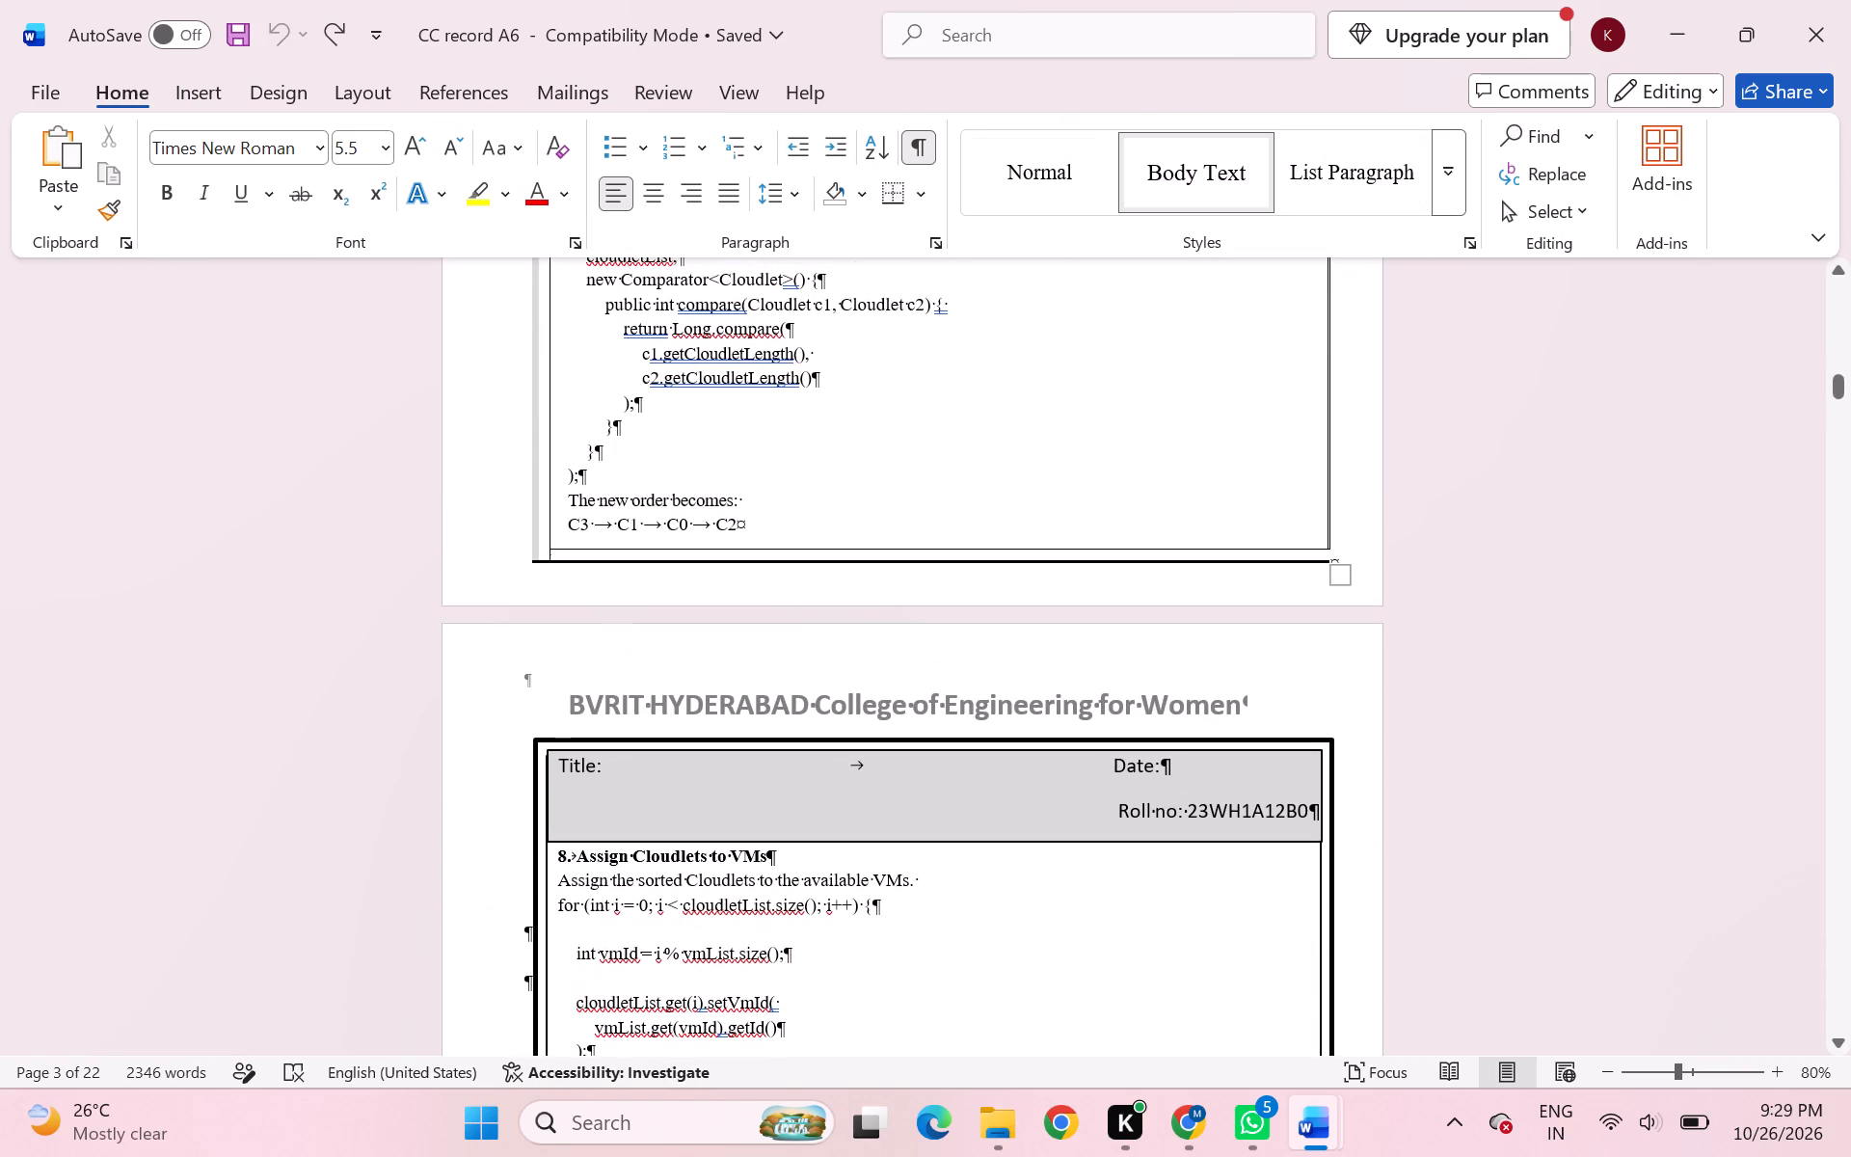
scroll(911, 531, up, 5)
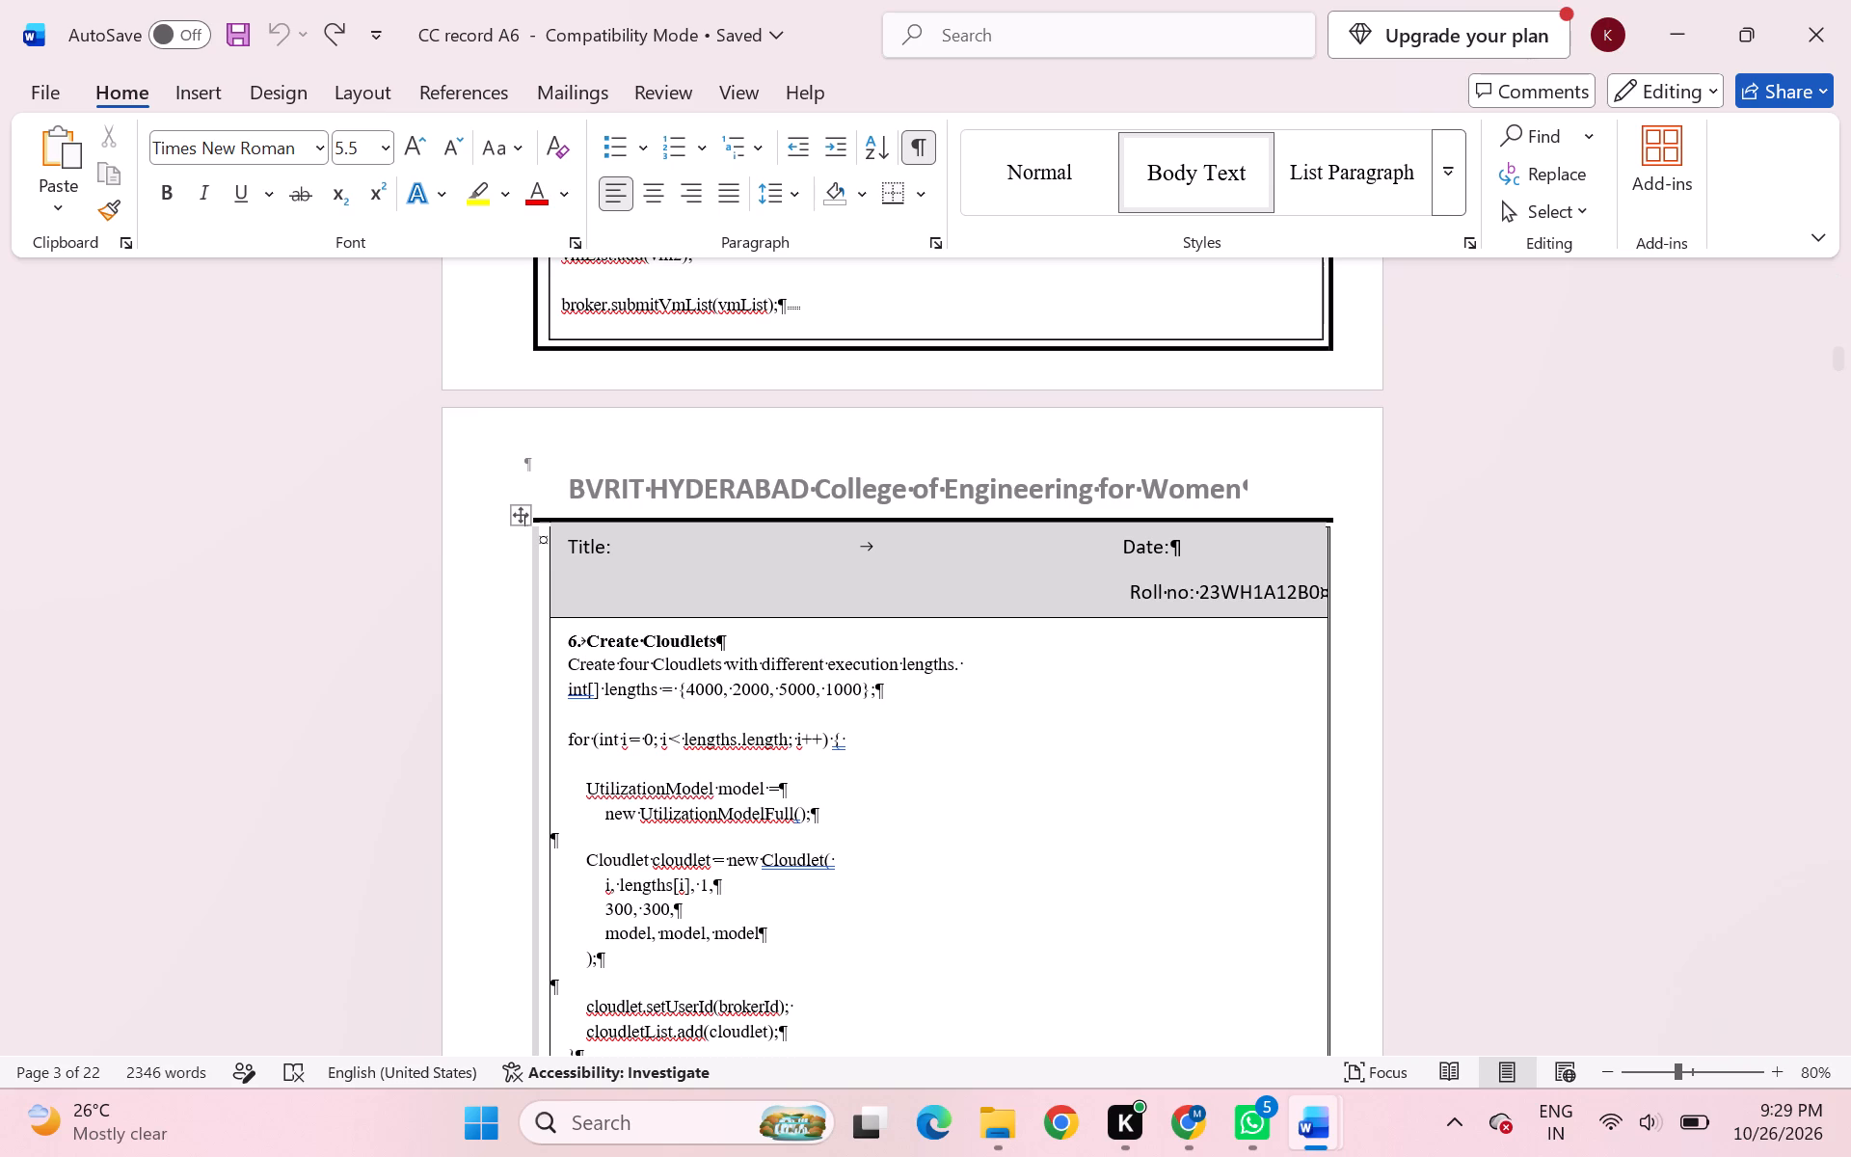
double_click(523, 457)
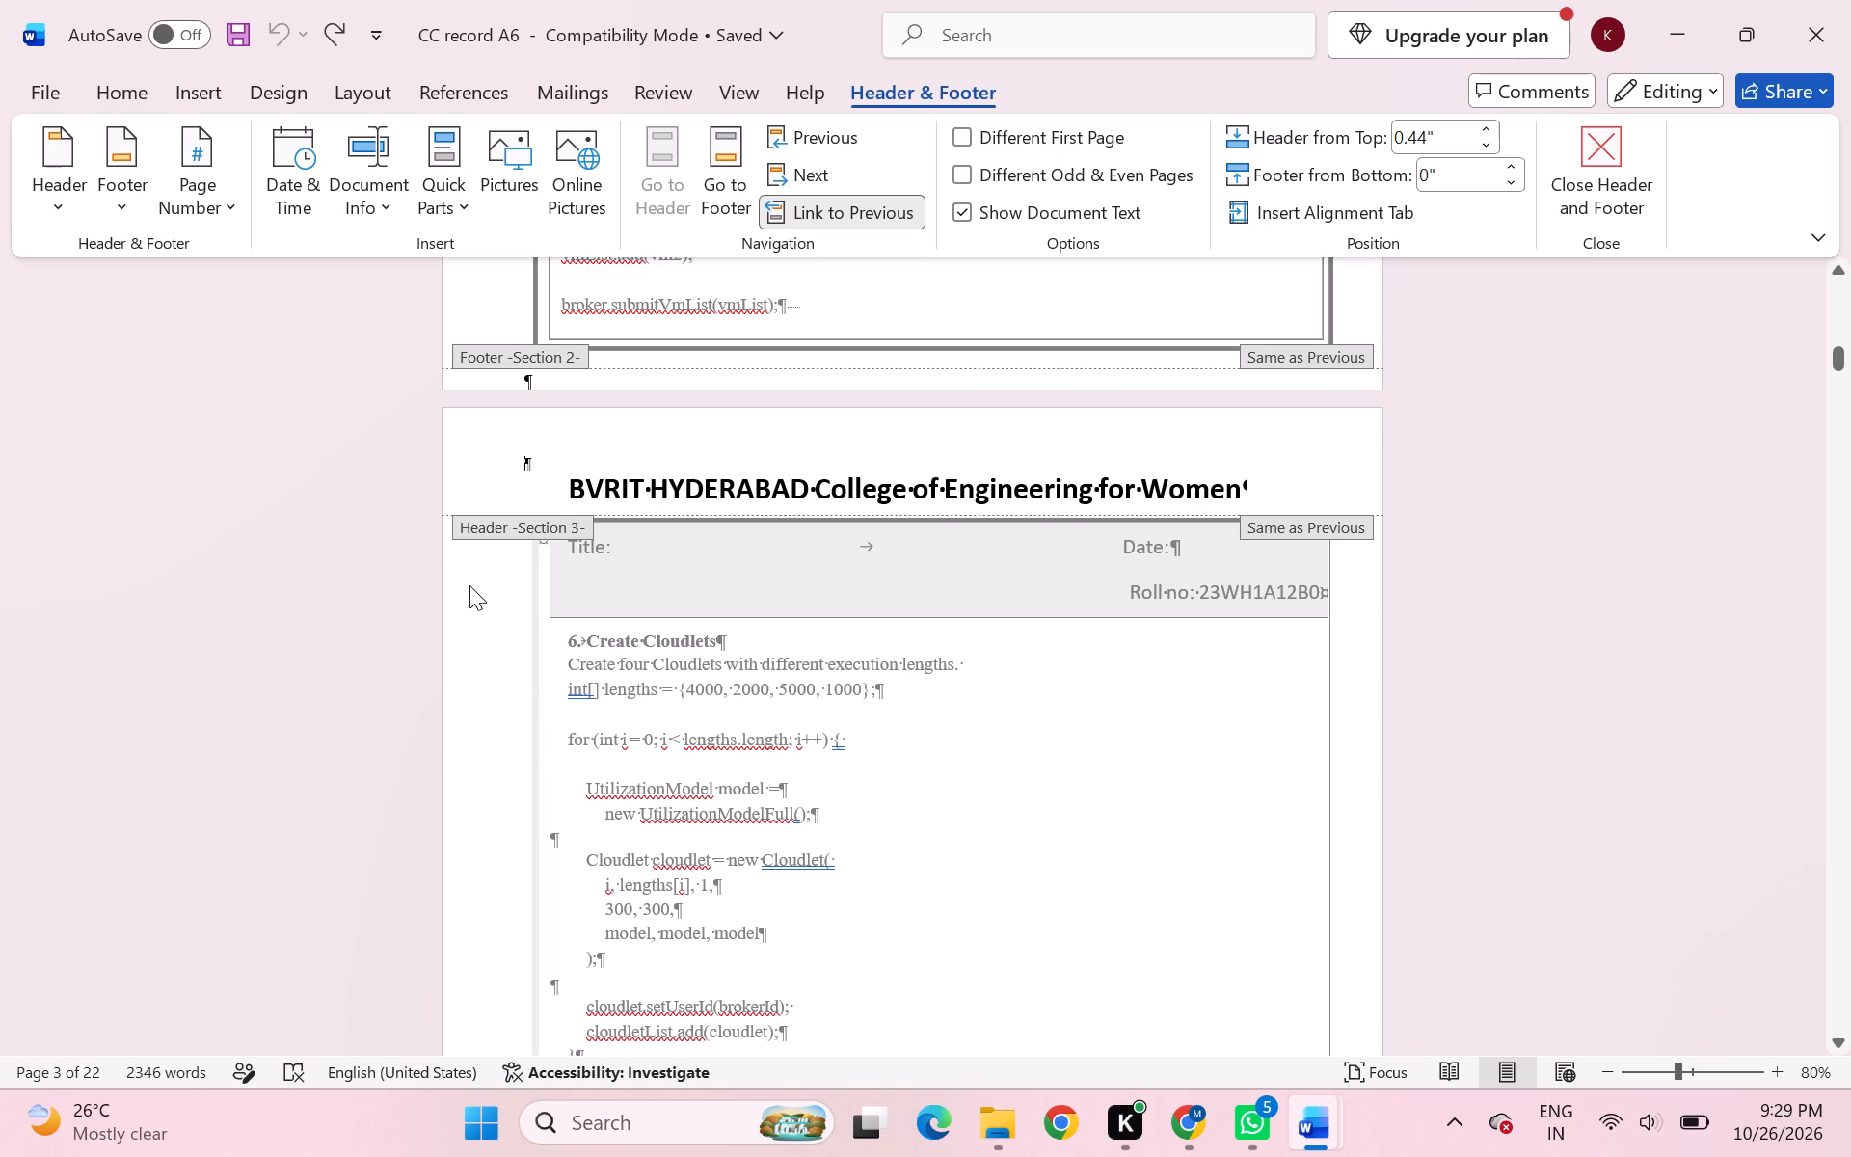
double_click(469, 585)
click(532, 455)
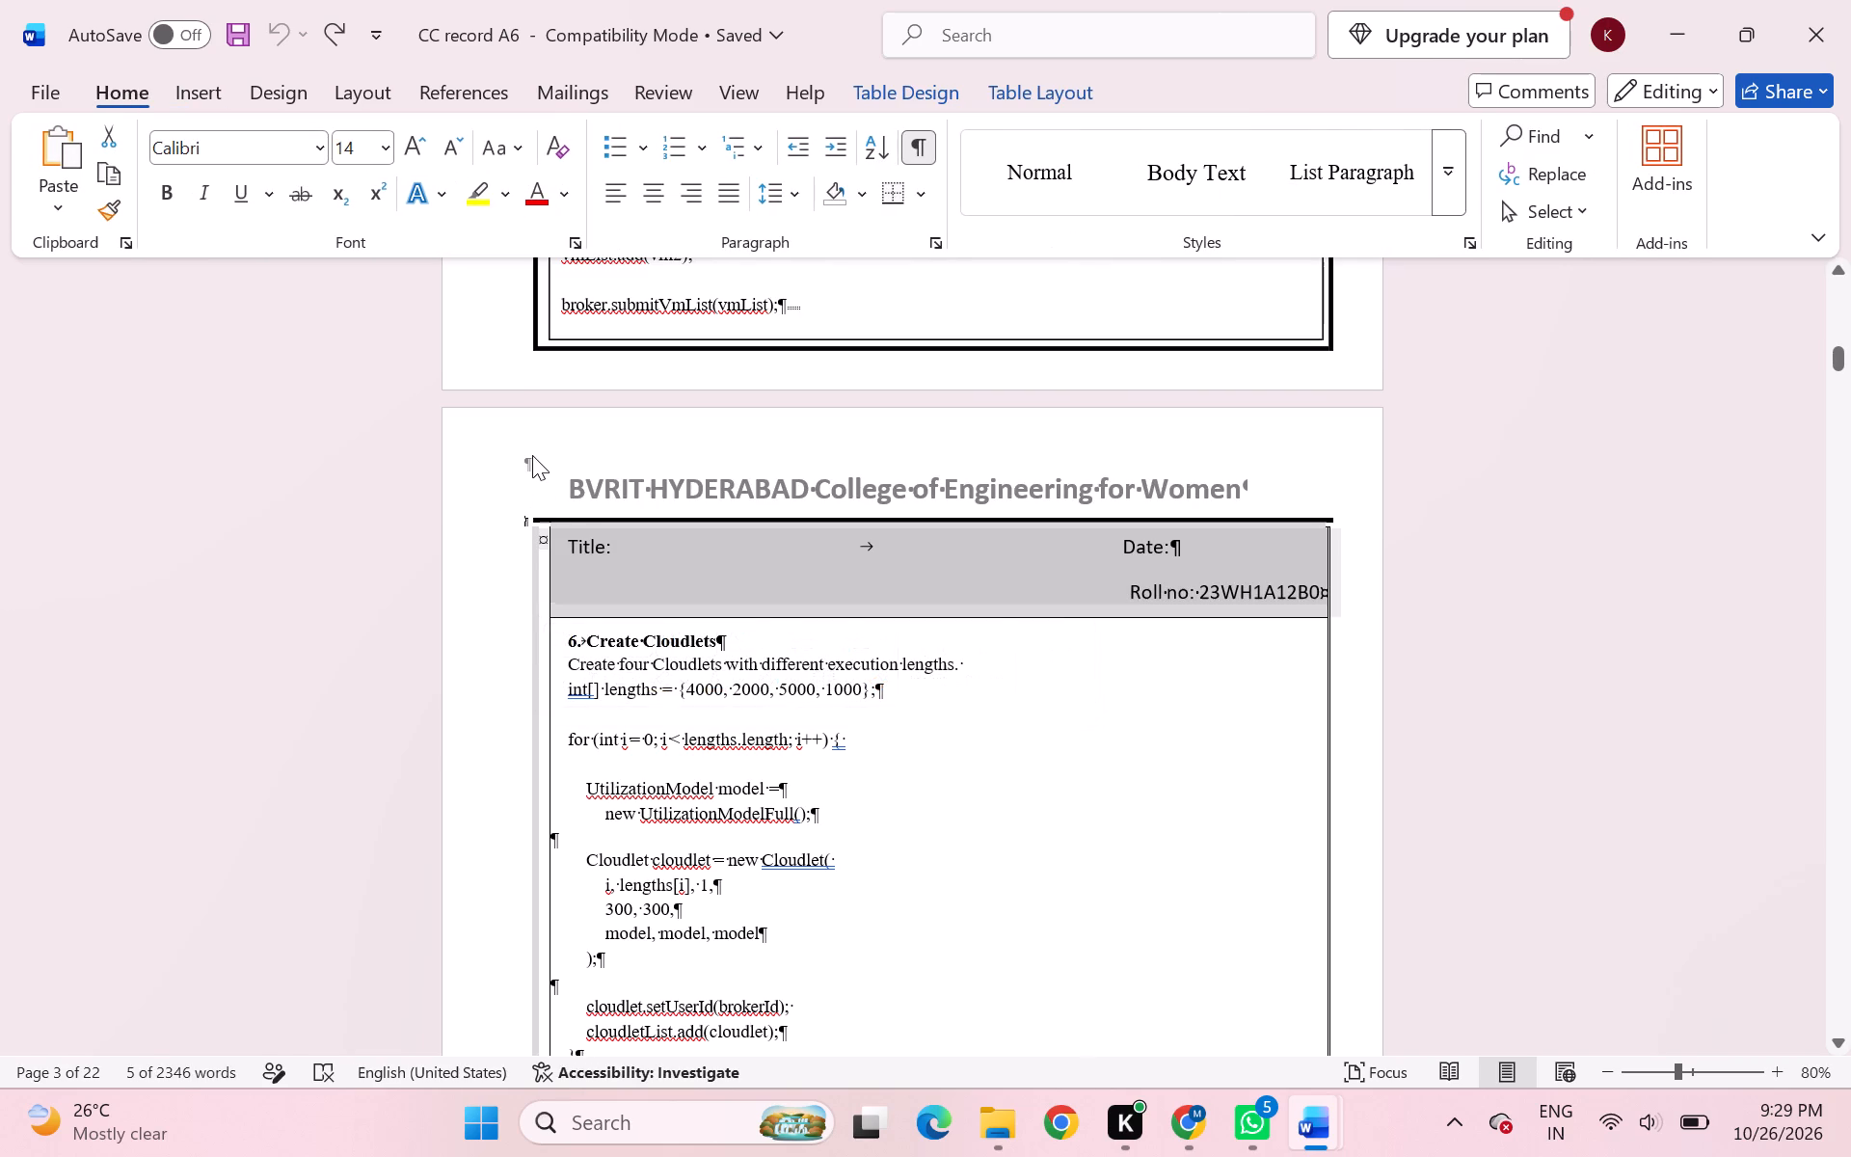
click(529, 470)
Delete the semicolon after the closing parenthesis of the Collections.sort code in the Implement Shortest Cloudlet First section.
scroll(715, 730, down, 2)
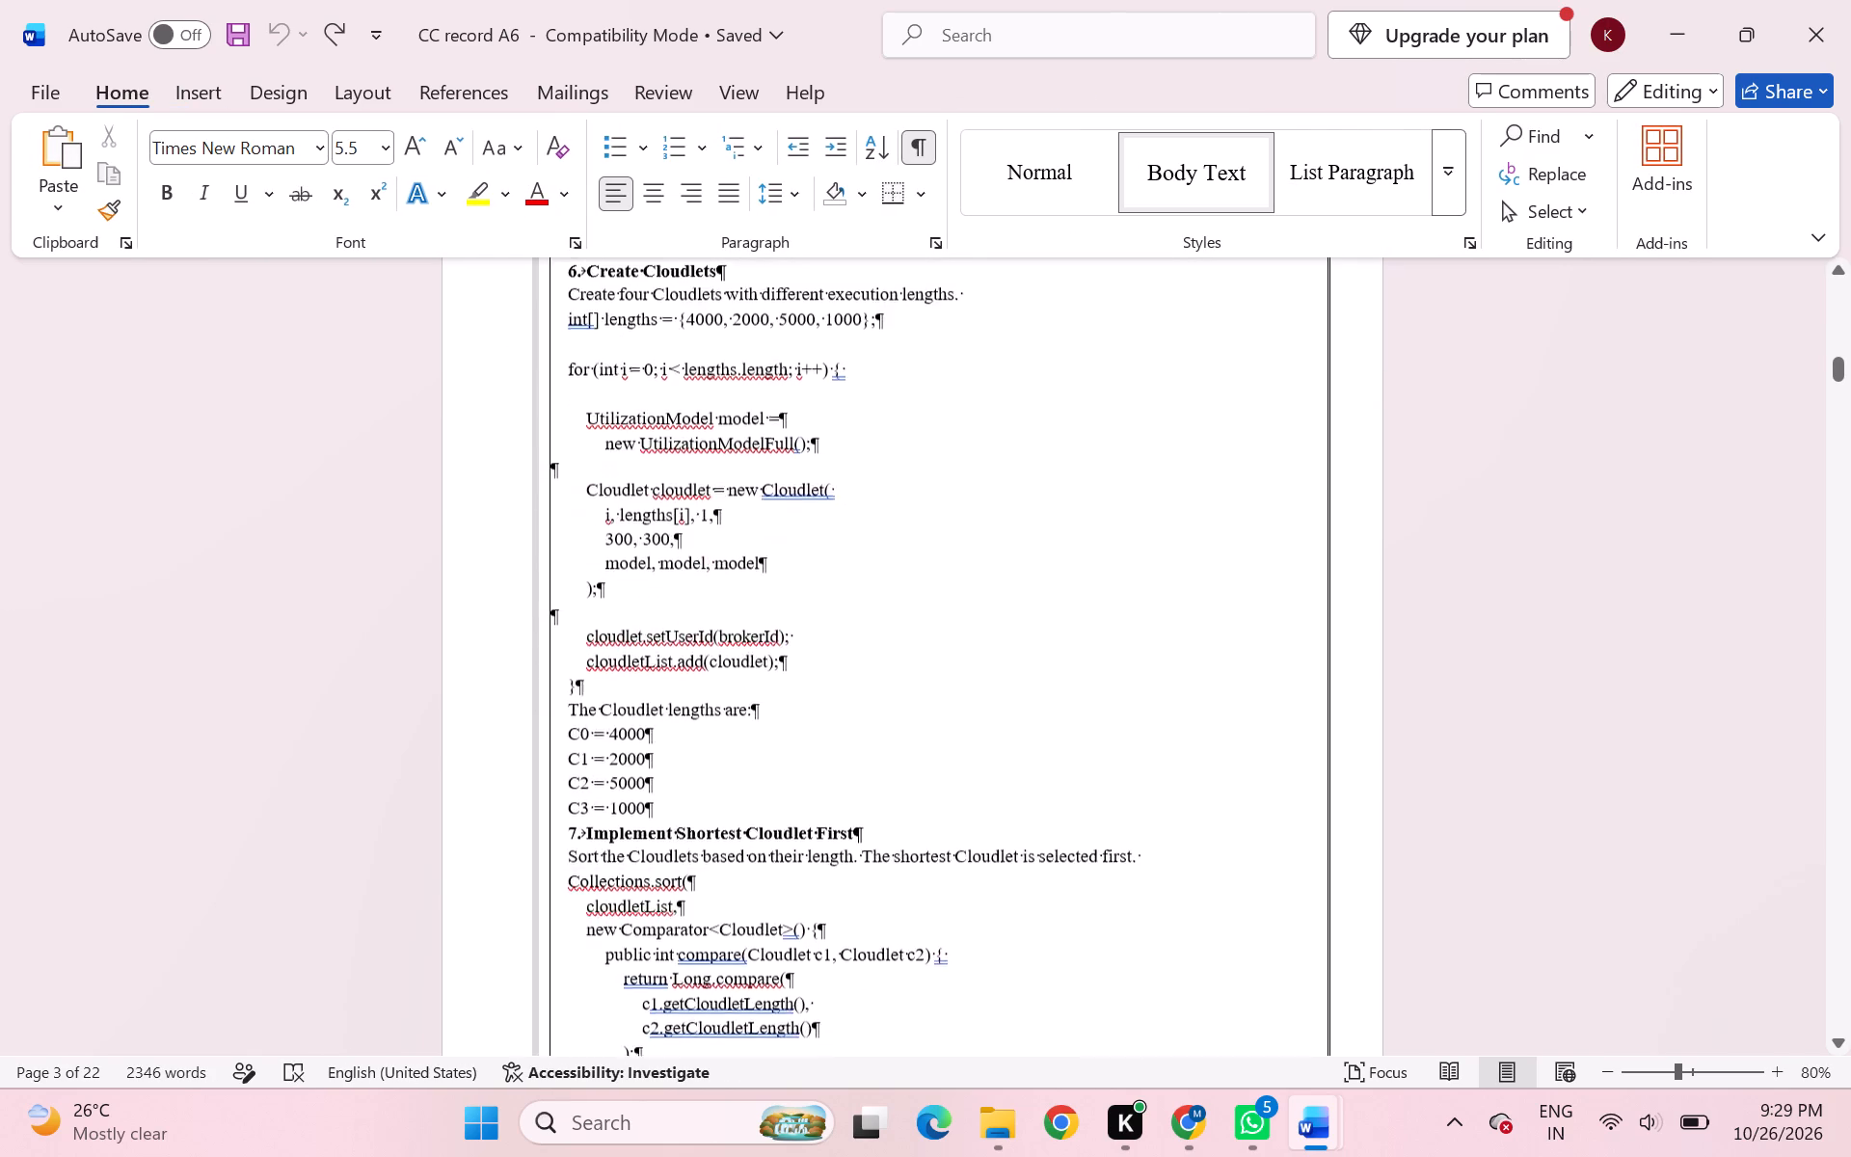
scroll(715, 730, down, 1)
click(579, 626)
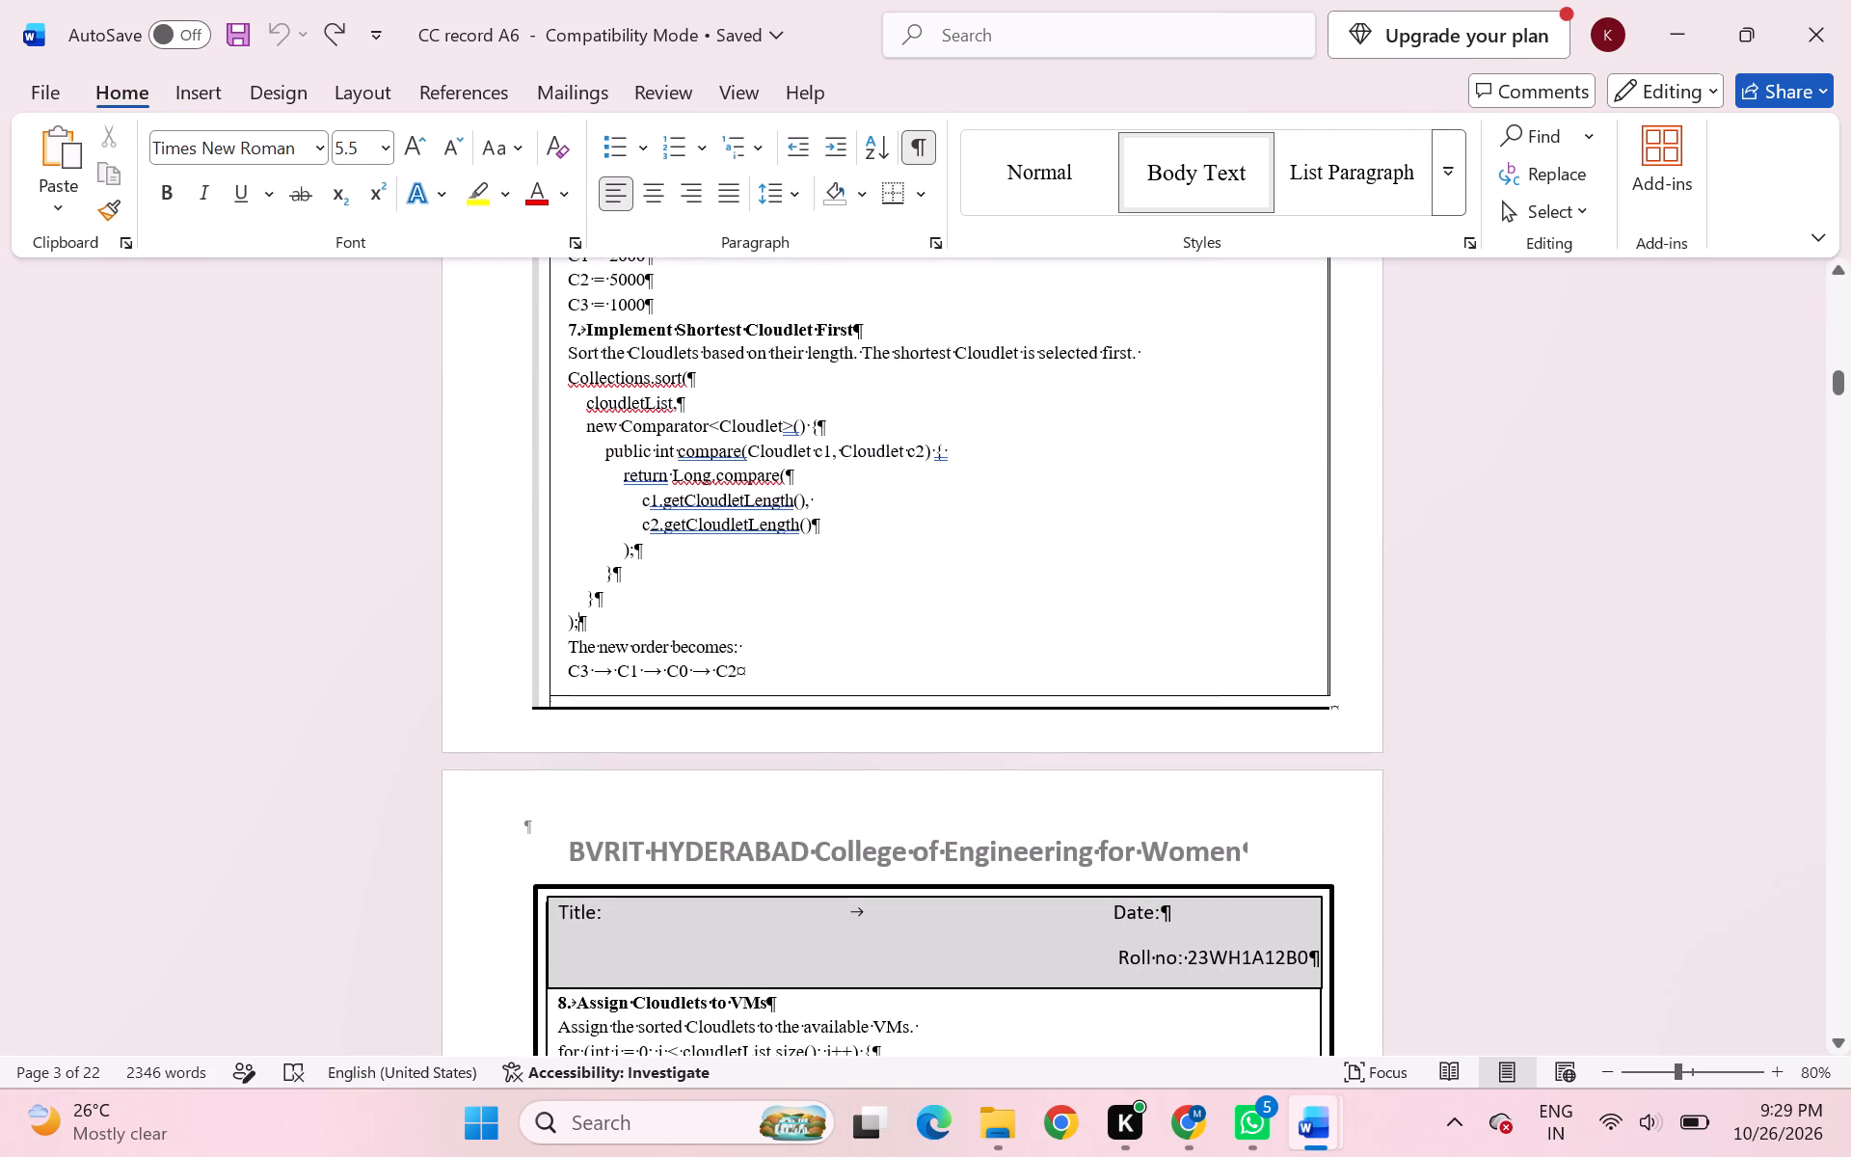
key(BackSpace)
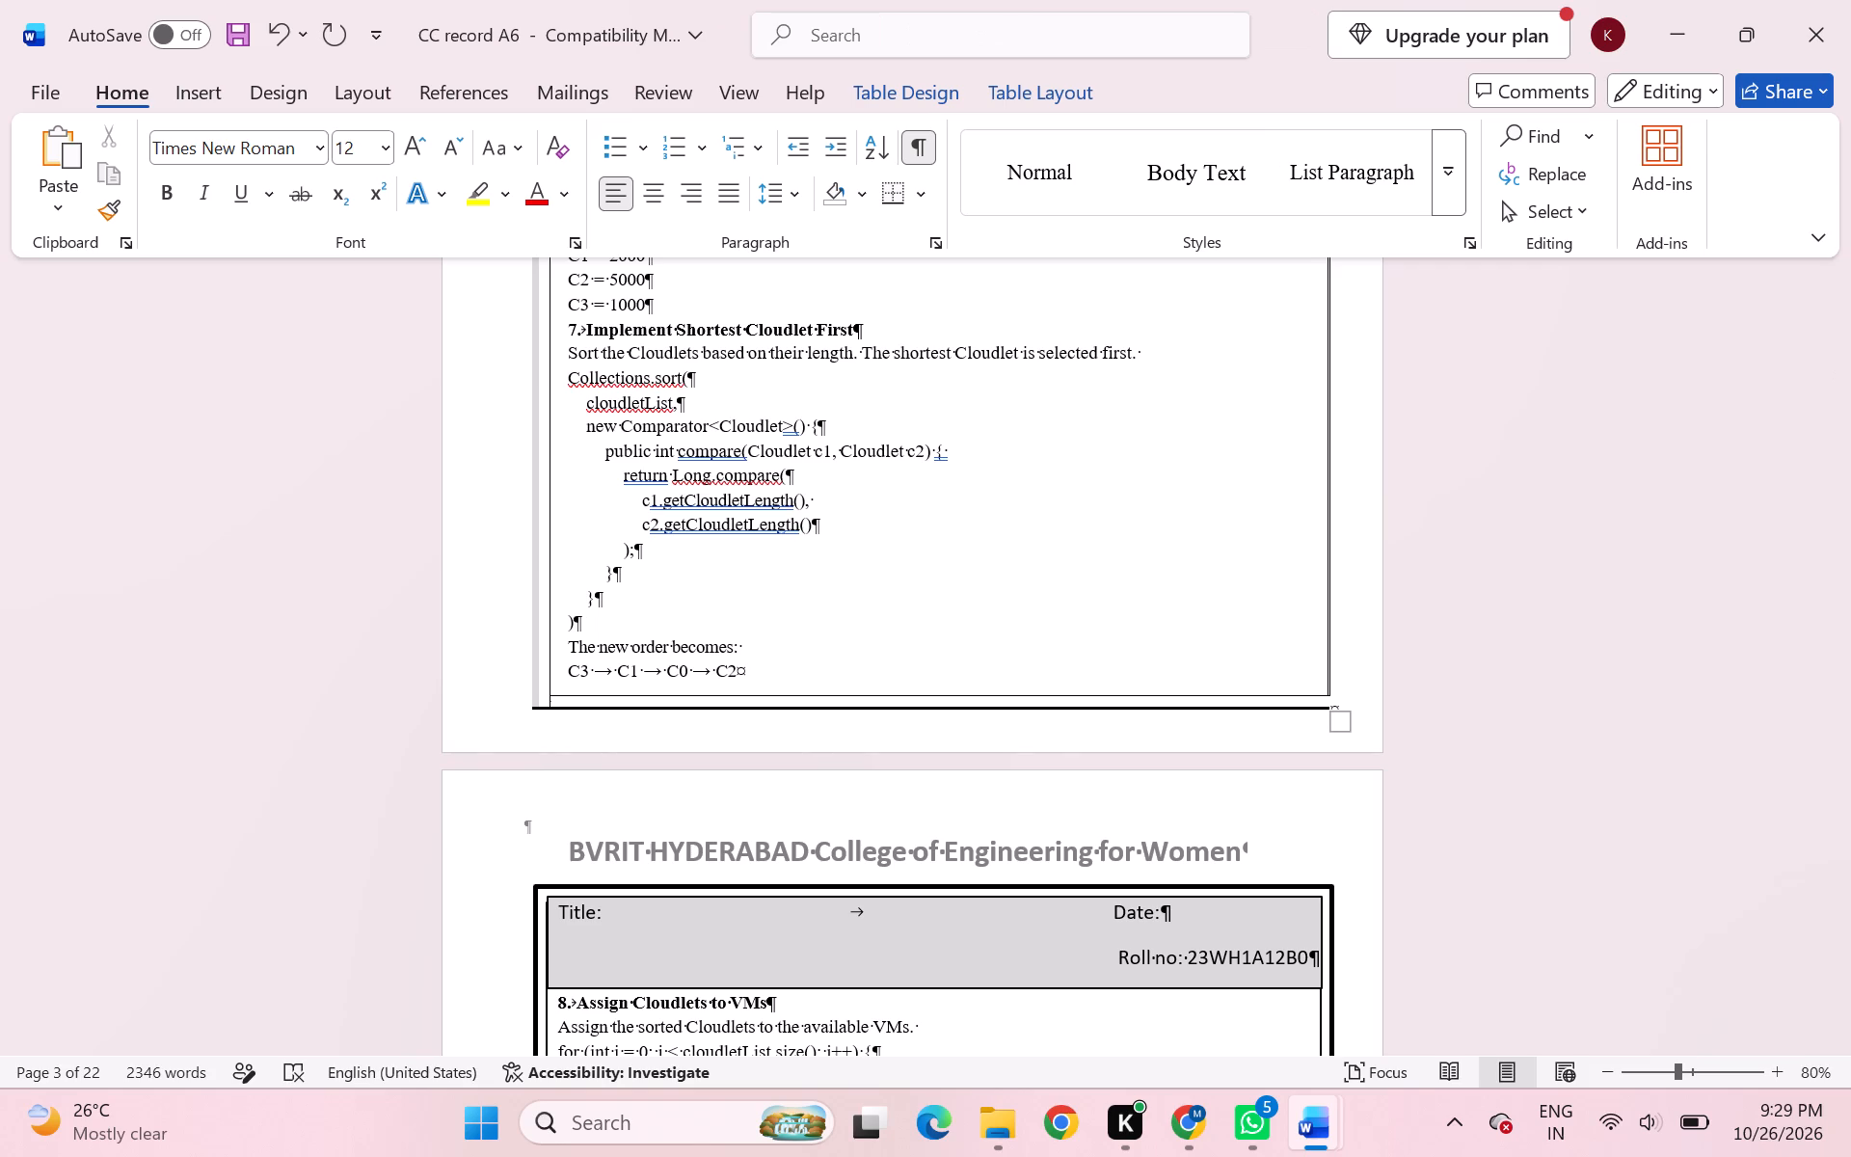
click(575, 630)
drag(581, 630, 568, 623)
drag(568, 623, 567, 623)
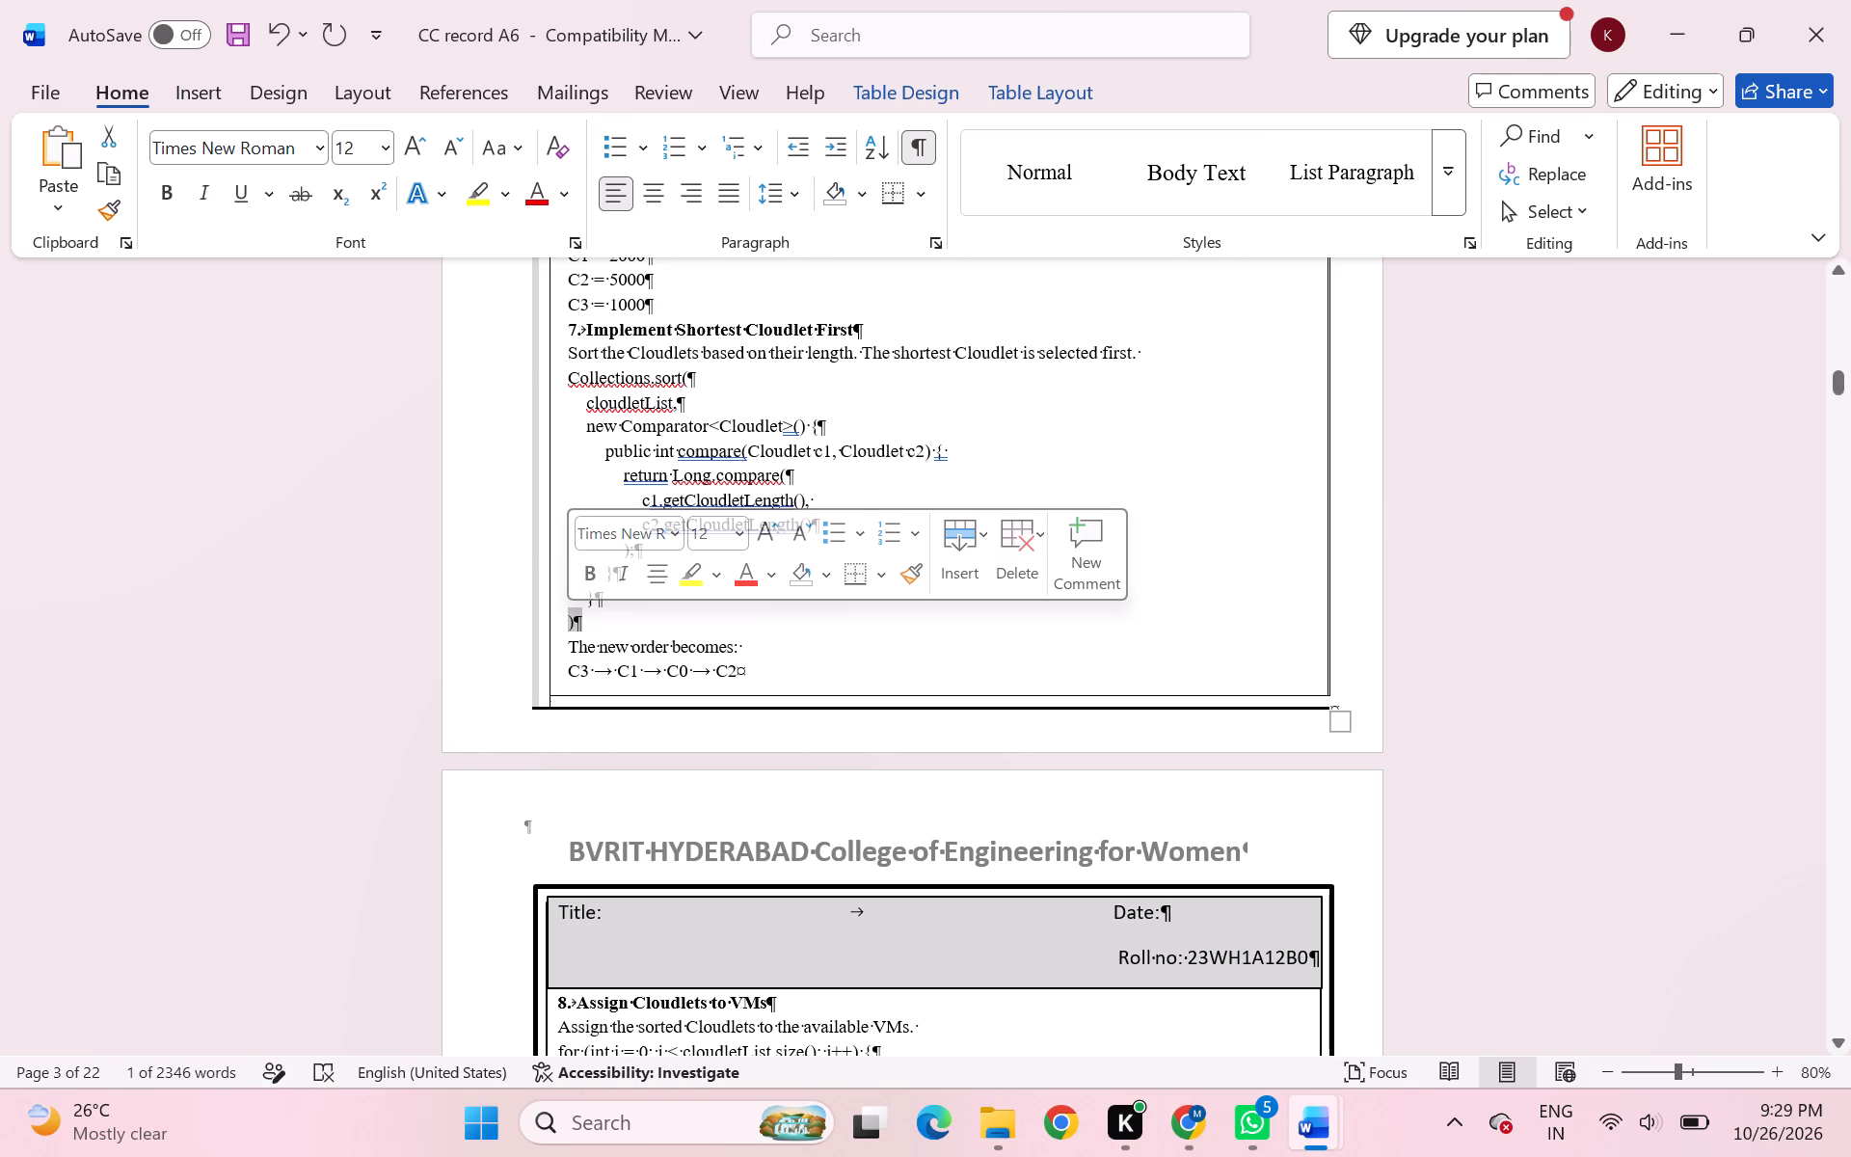
Delete the thick horizontal line above the Title and Date block on the Create Cloudlets page.
scroll(733, 659, up, 5)
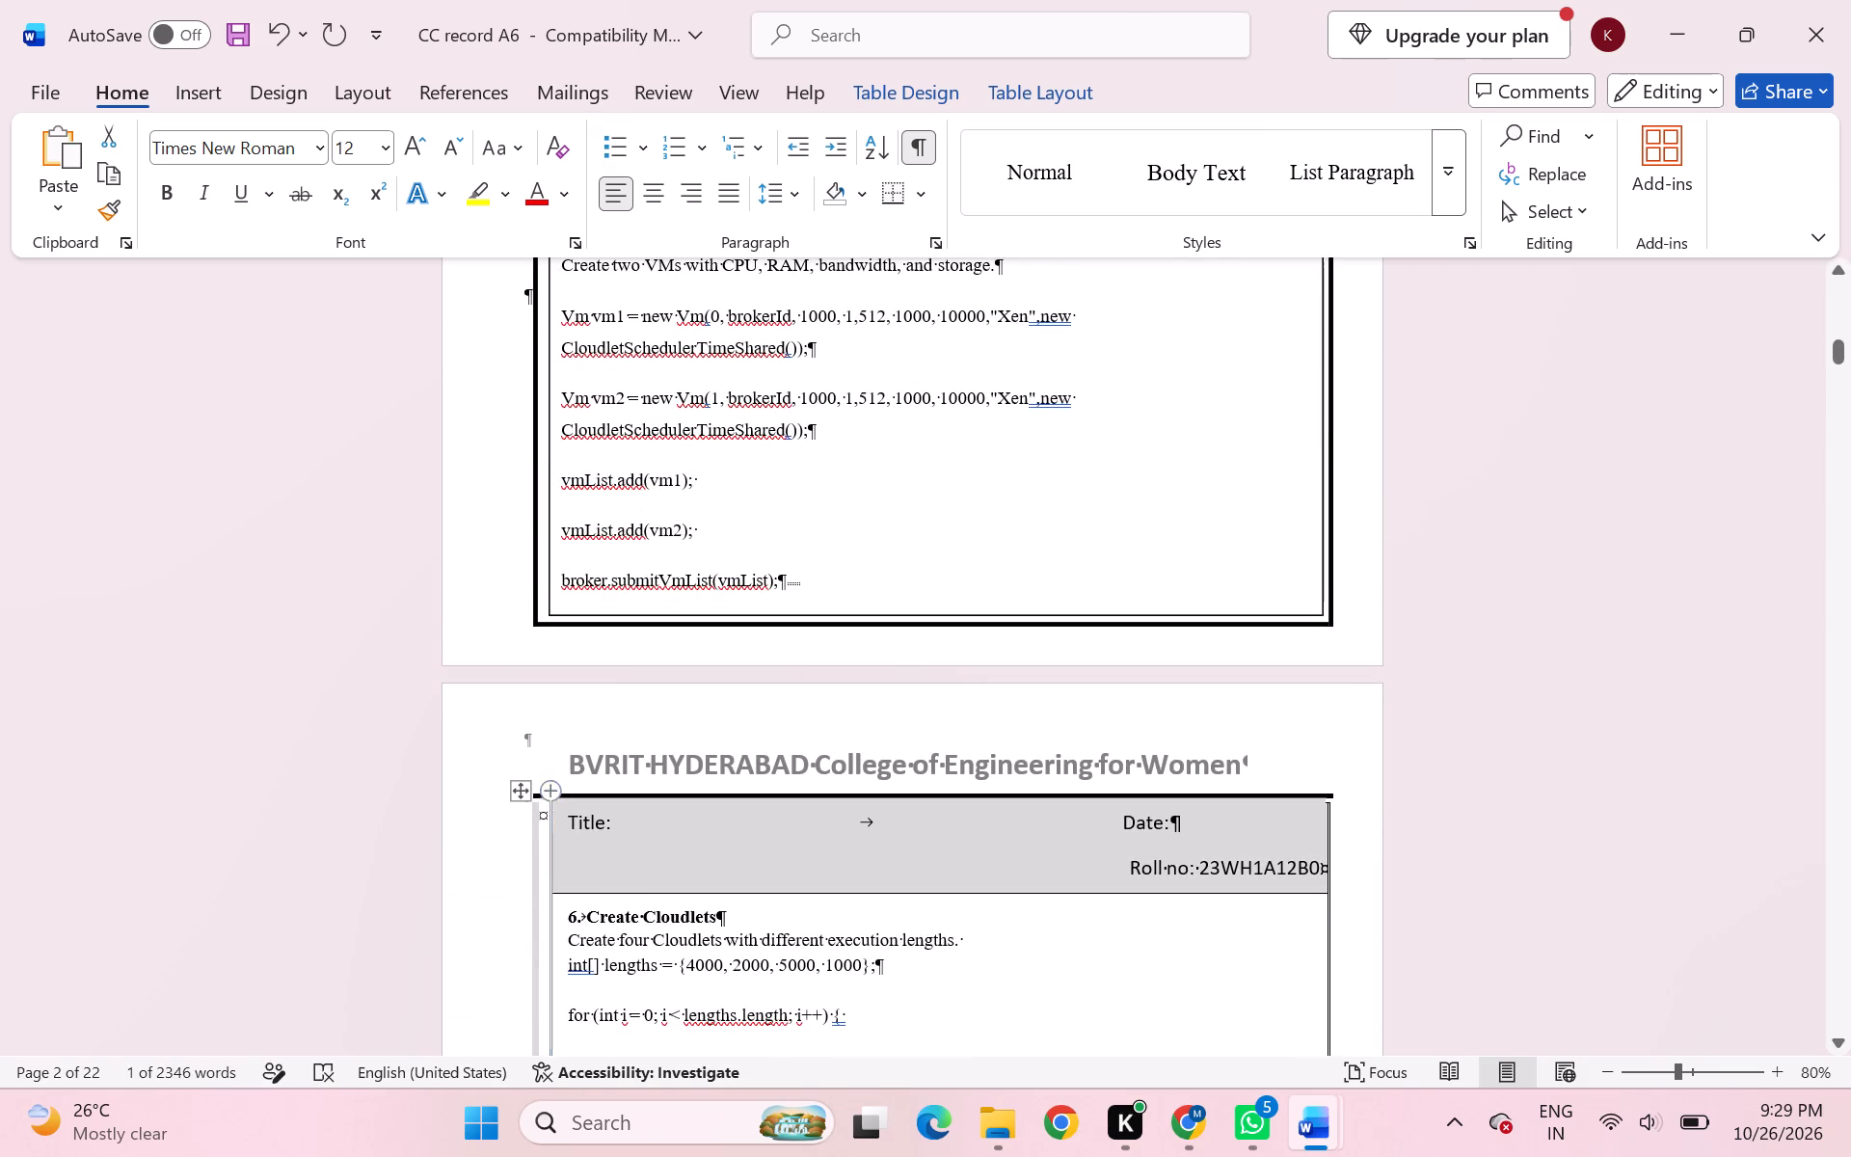
drag(522, 739, 534, 740)
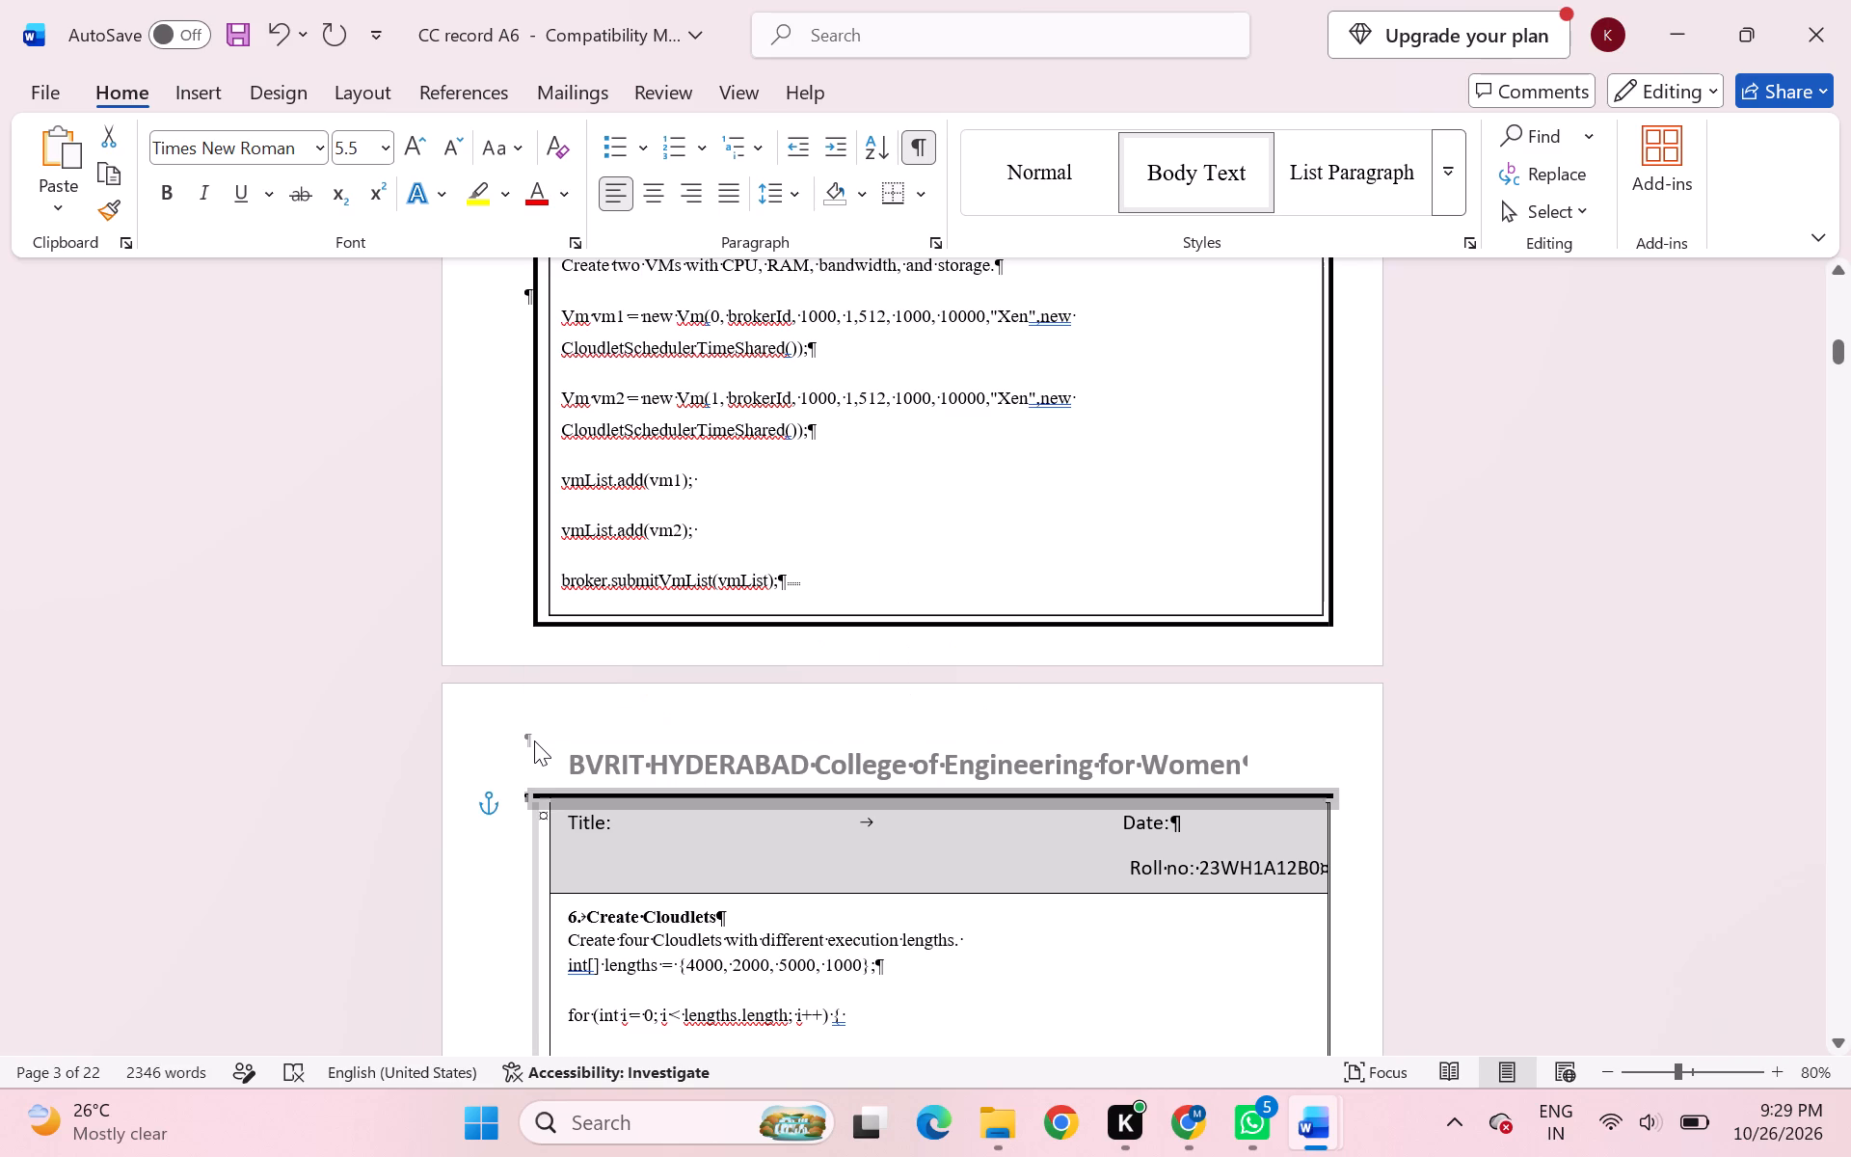
key(BackSpace)
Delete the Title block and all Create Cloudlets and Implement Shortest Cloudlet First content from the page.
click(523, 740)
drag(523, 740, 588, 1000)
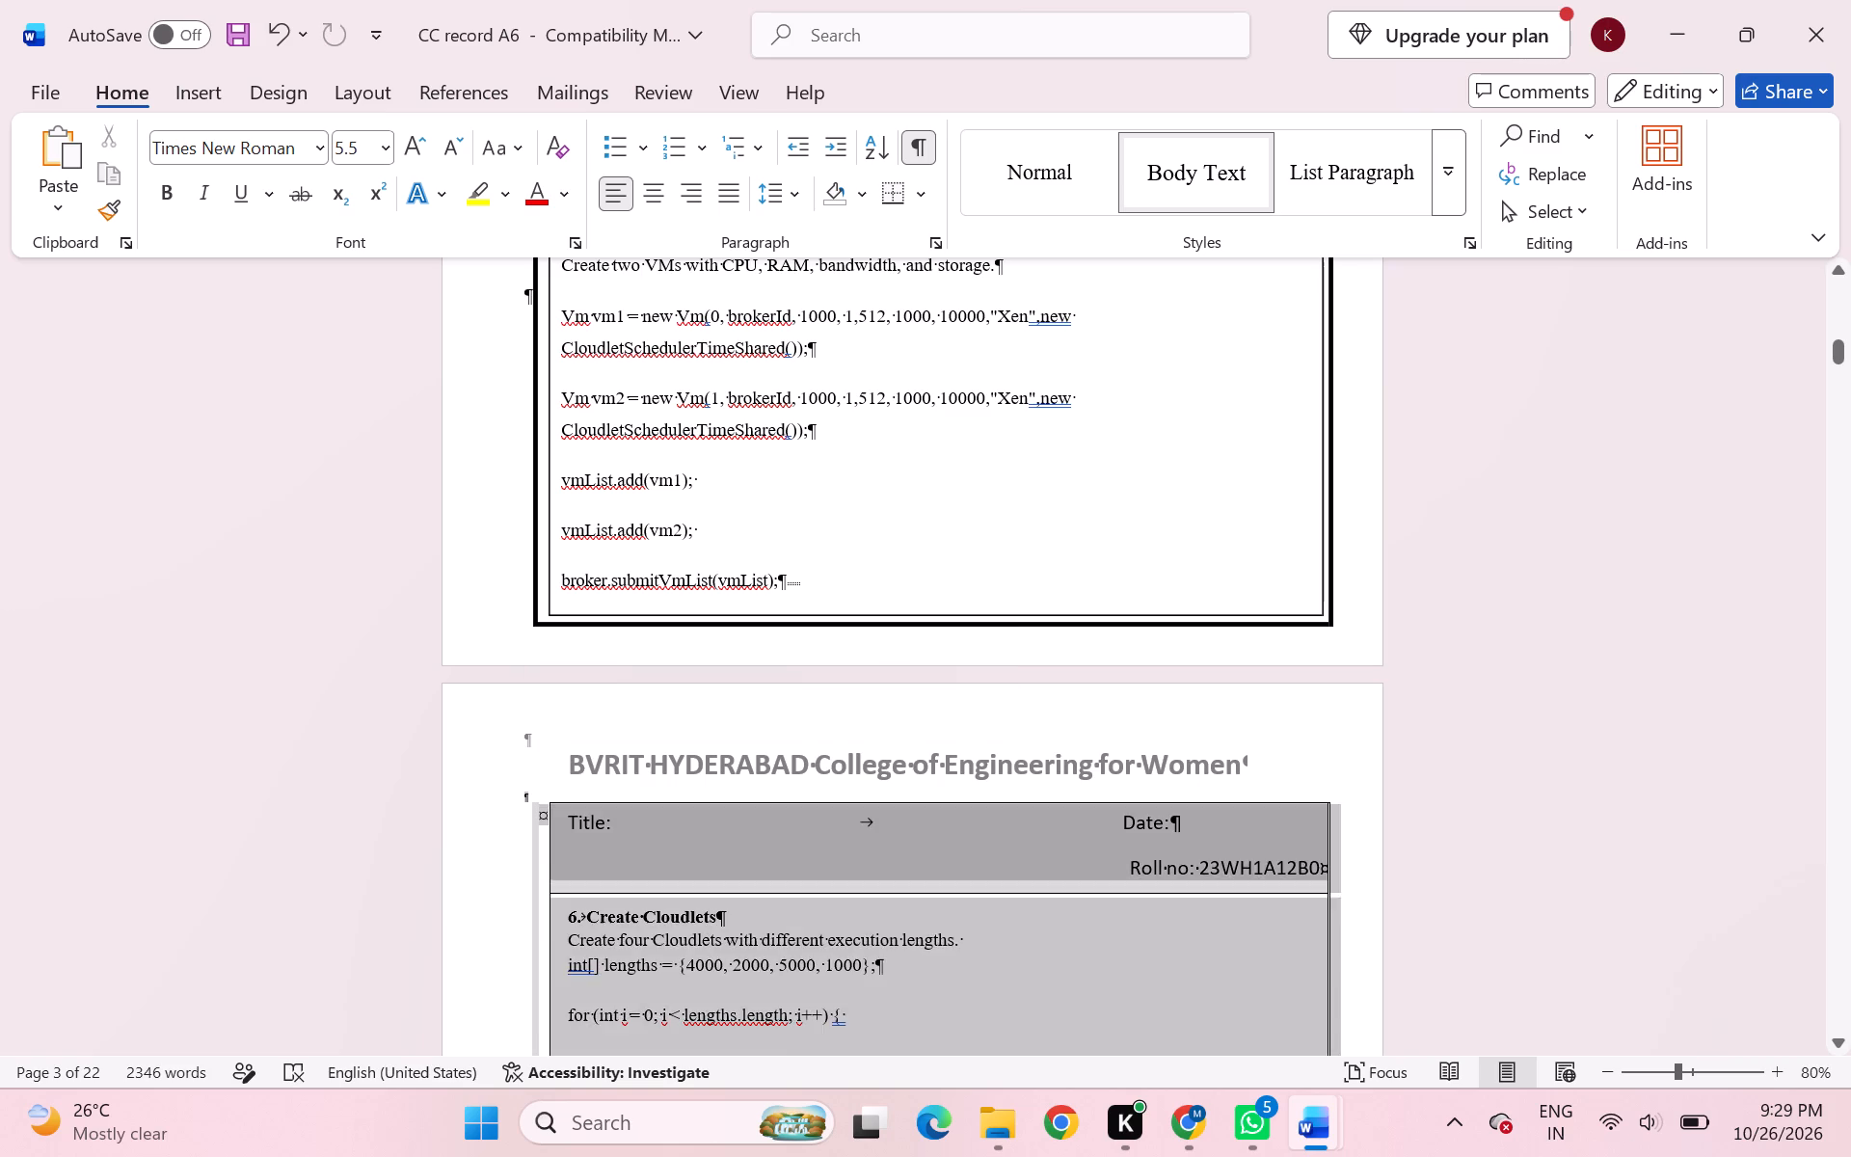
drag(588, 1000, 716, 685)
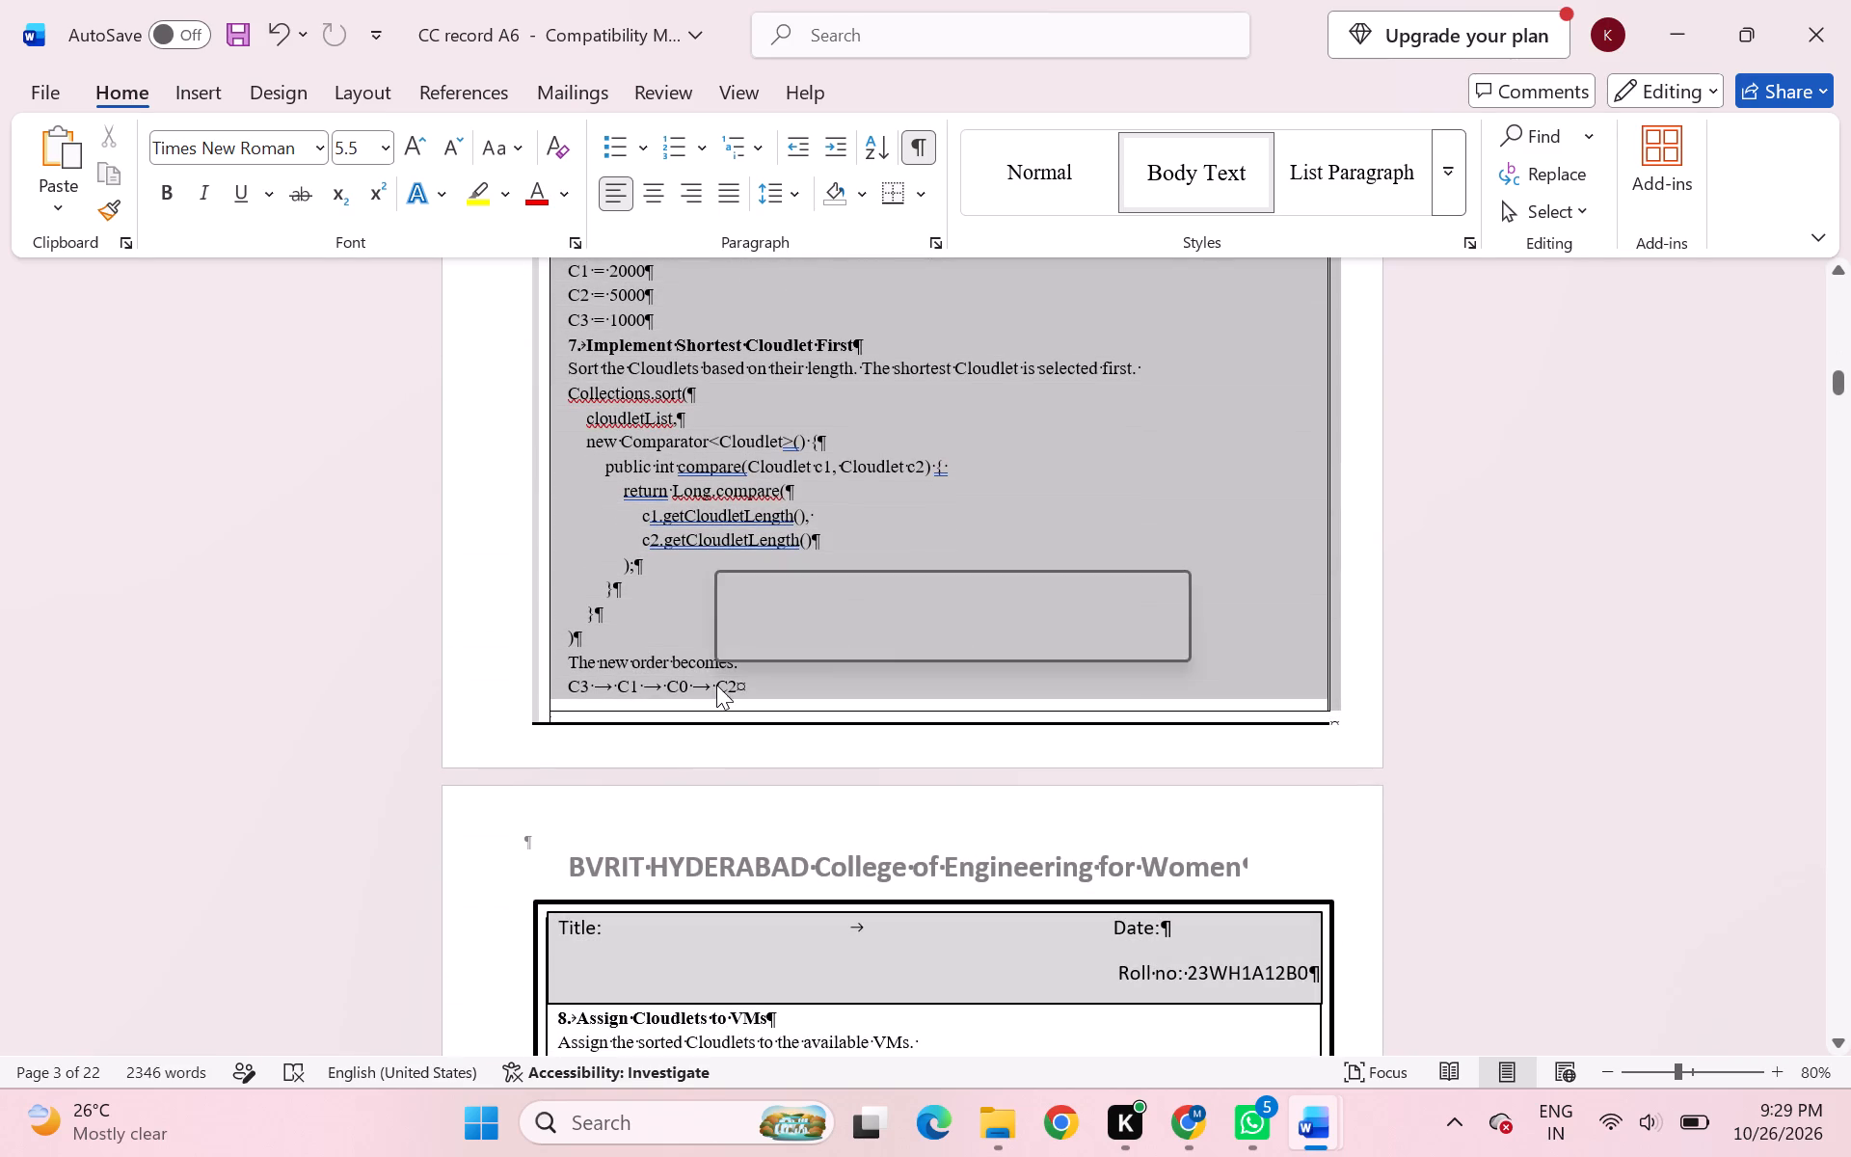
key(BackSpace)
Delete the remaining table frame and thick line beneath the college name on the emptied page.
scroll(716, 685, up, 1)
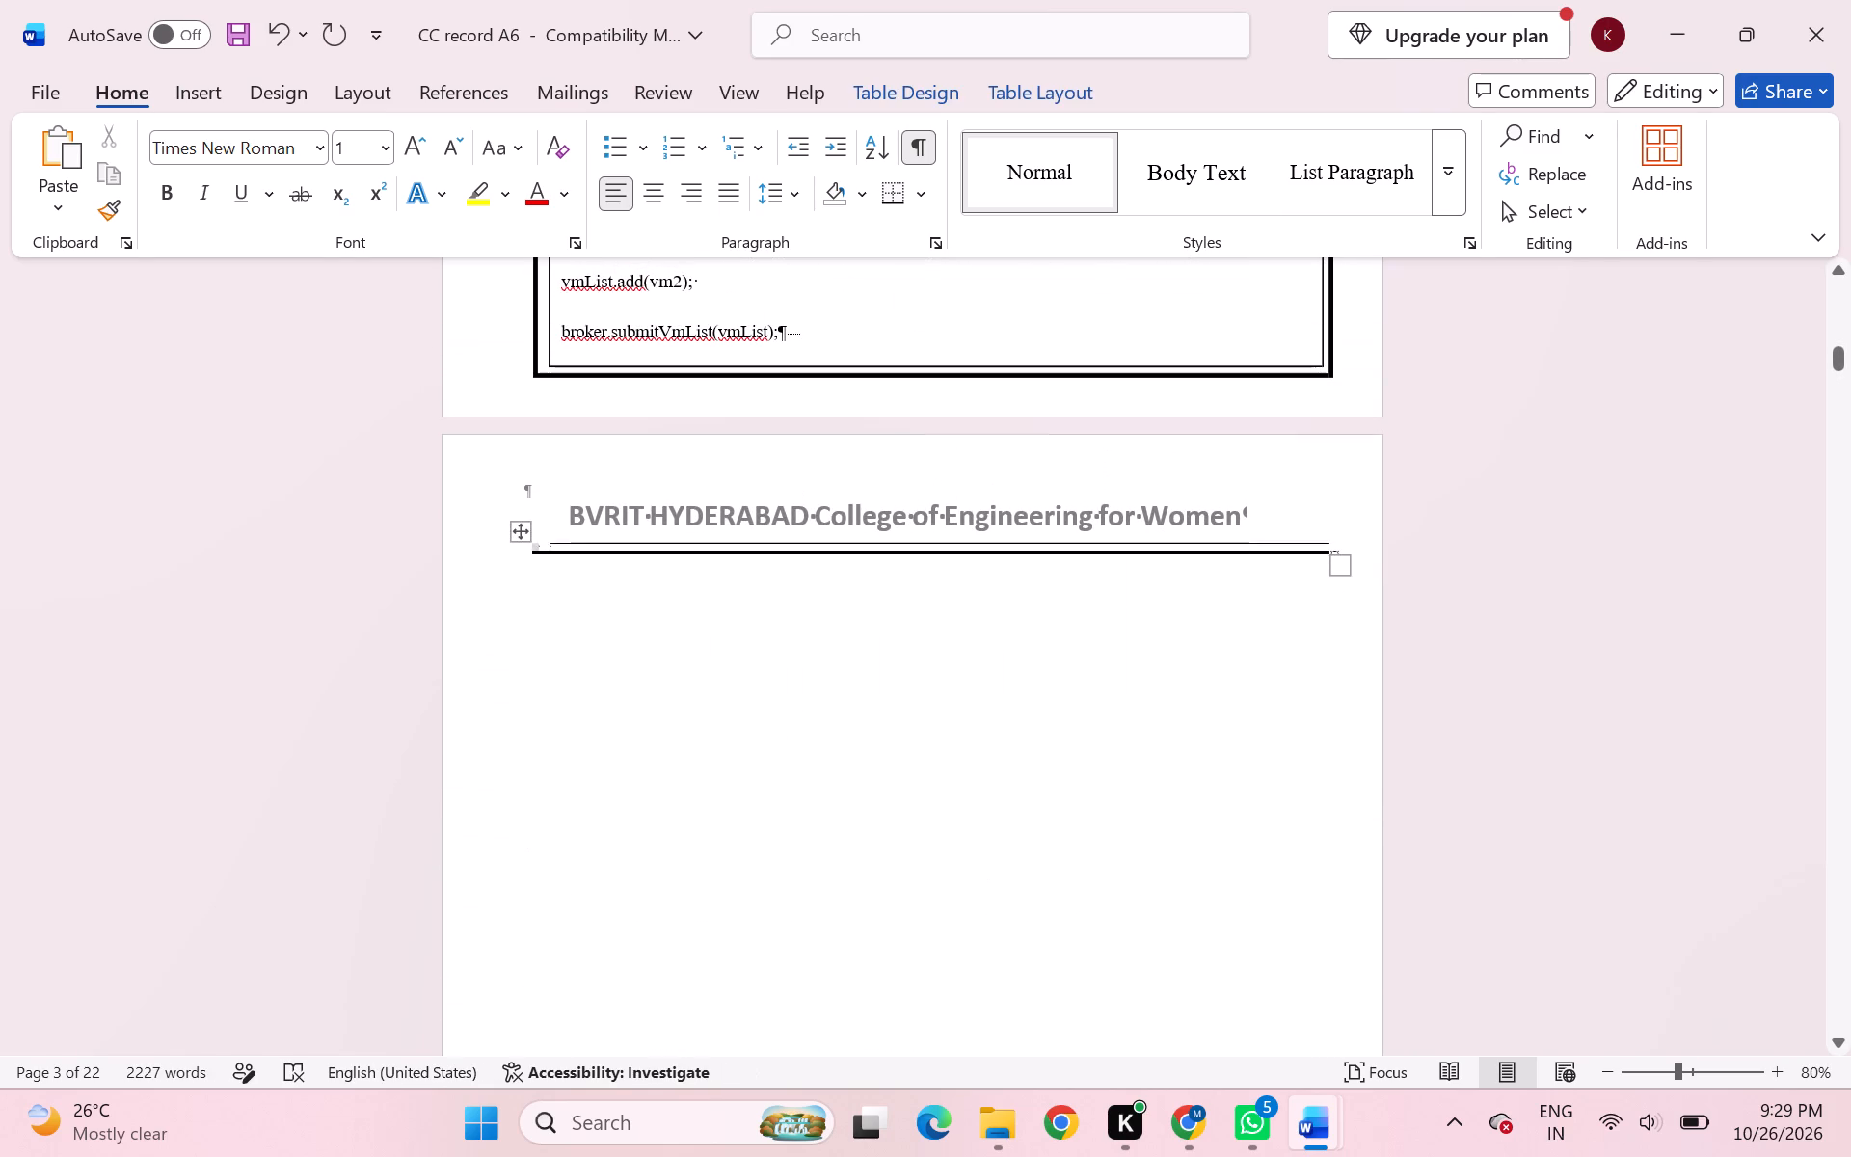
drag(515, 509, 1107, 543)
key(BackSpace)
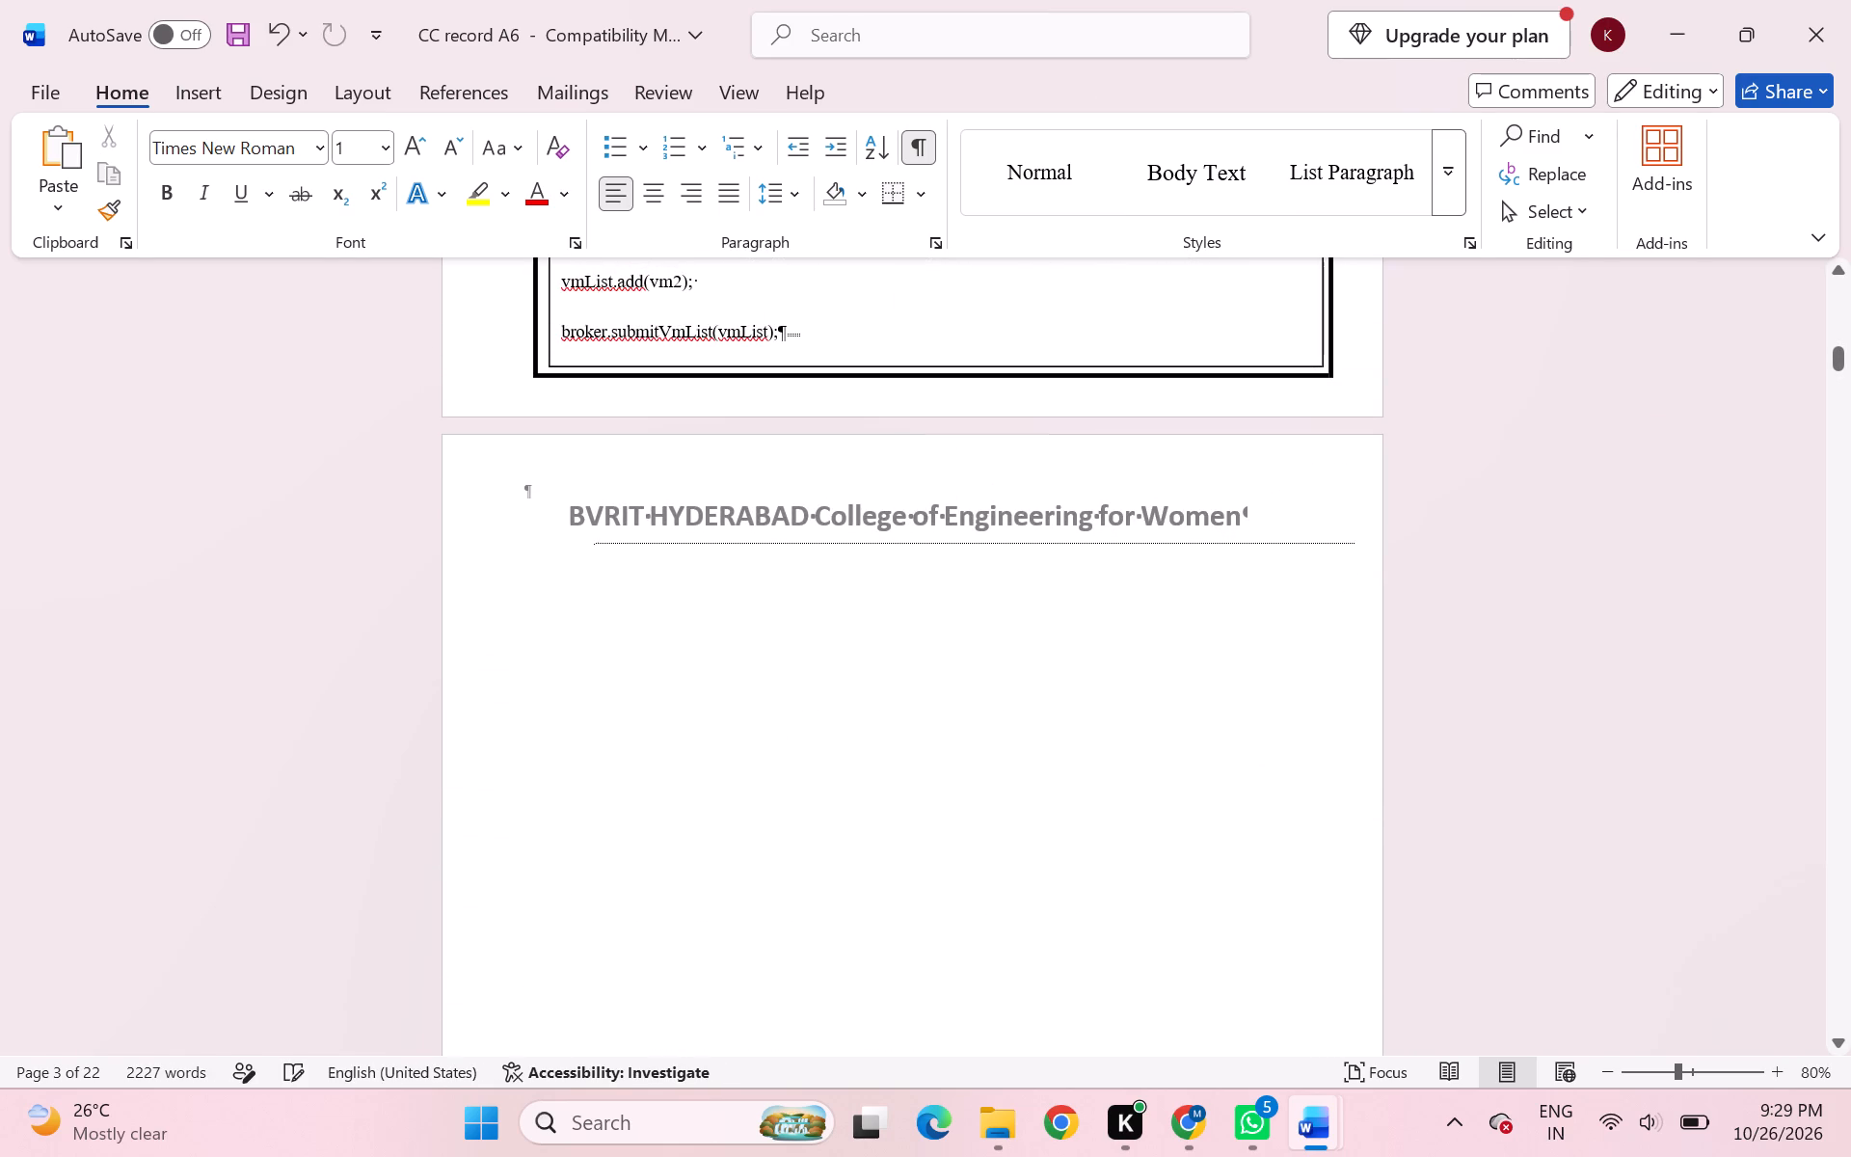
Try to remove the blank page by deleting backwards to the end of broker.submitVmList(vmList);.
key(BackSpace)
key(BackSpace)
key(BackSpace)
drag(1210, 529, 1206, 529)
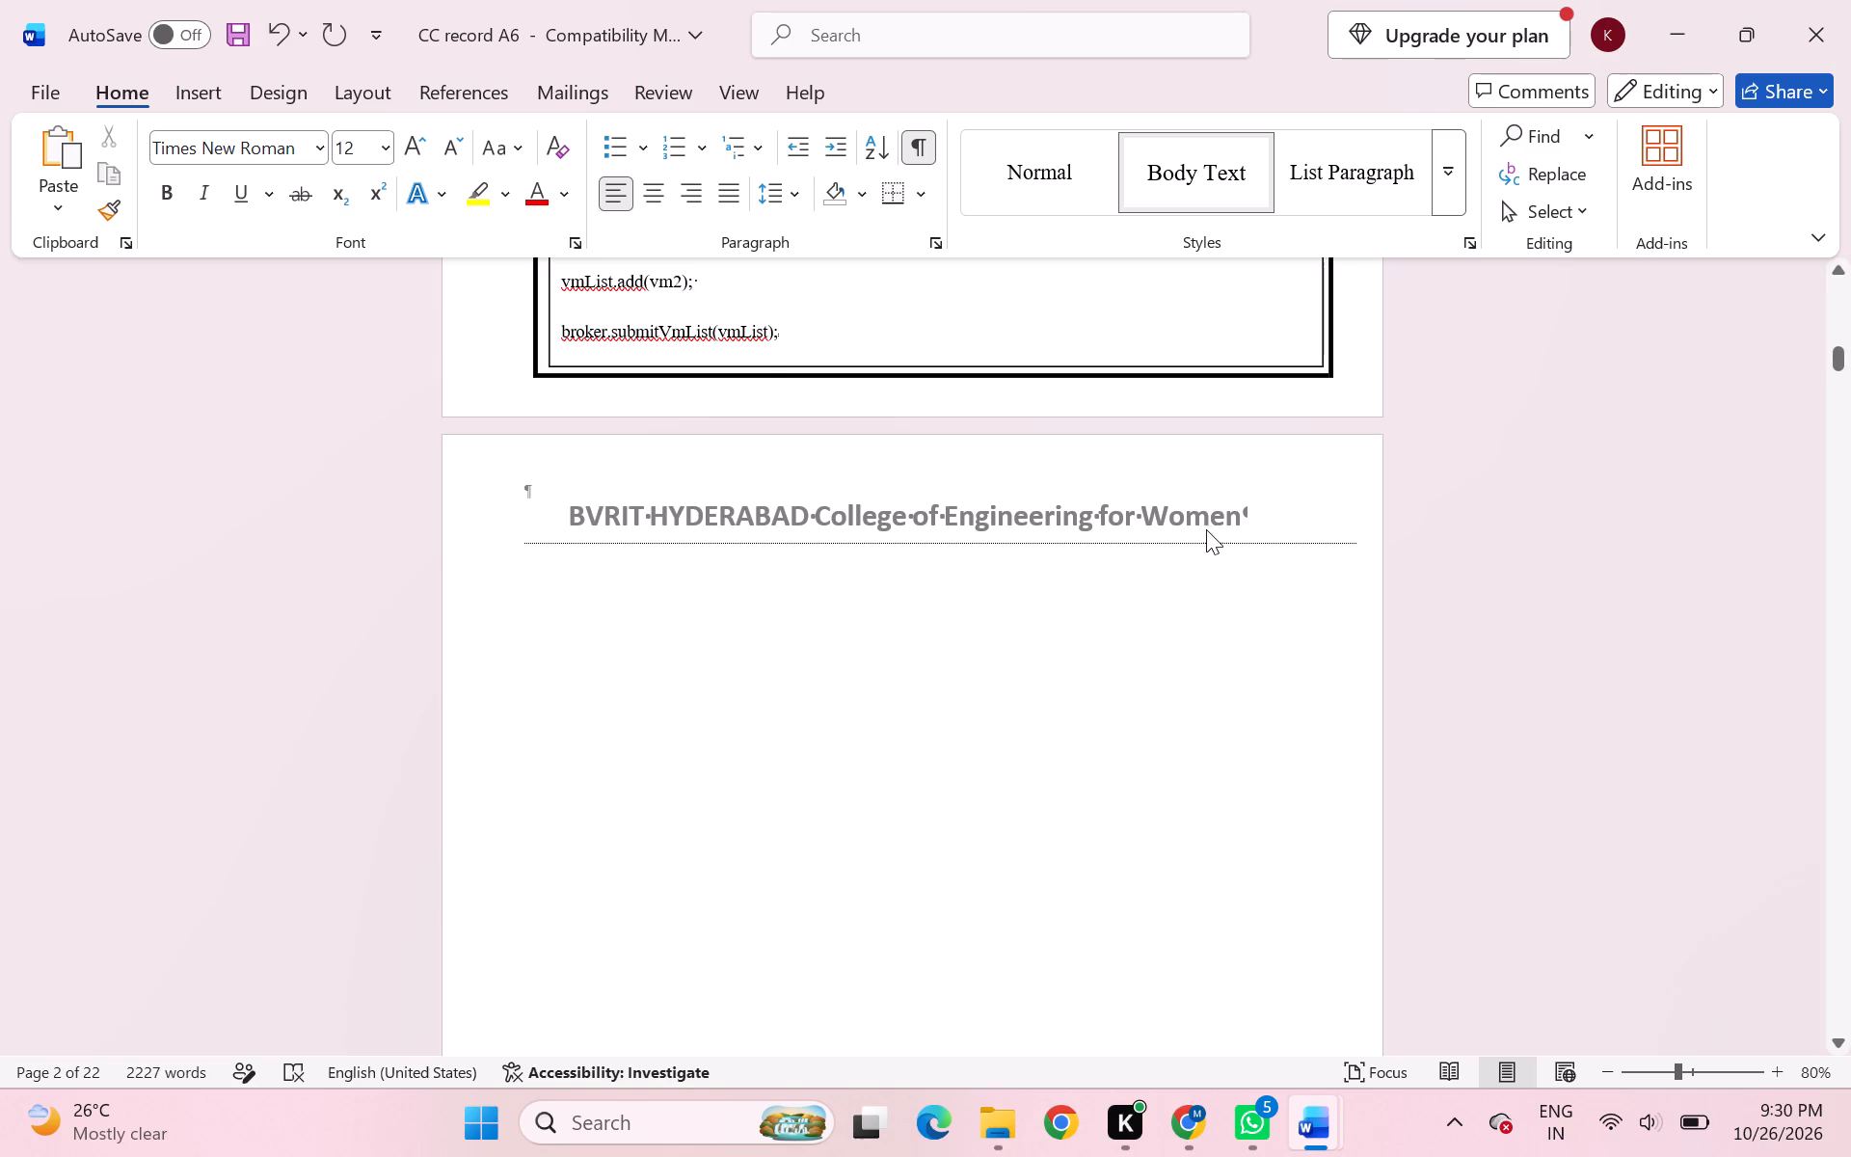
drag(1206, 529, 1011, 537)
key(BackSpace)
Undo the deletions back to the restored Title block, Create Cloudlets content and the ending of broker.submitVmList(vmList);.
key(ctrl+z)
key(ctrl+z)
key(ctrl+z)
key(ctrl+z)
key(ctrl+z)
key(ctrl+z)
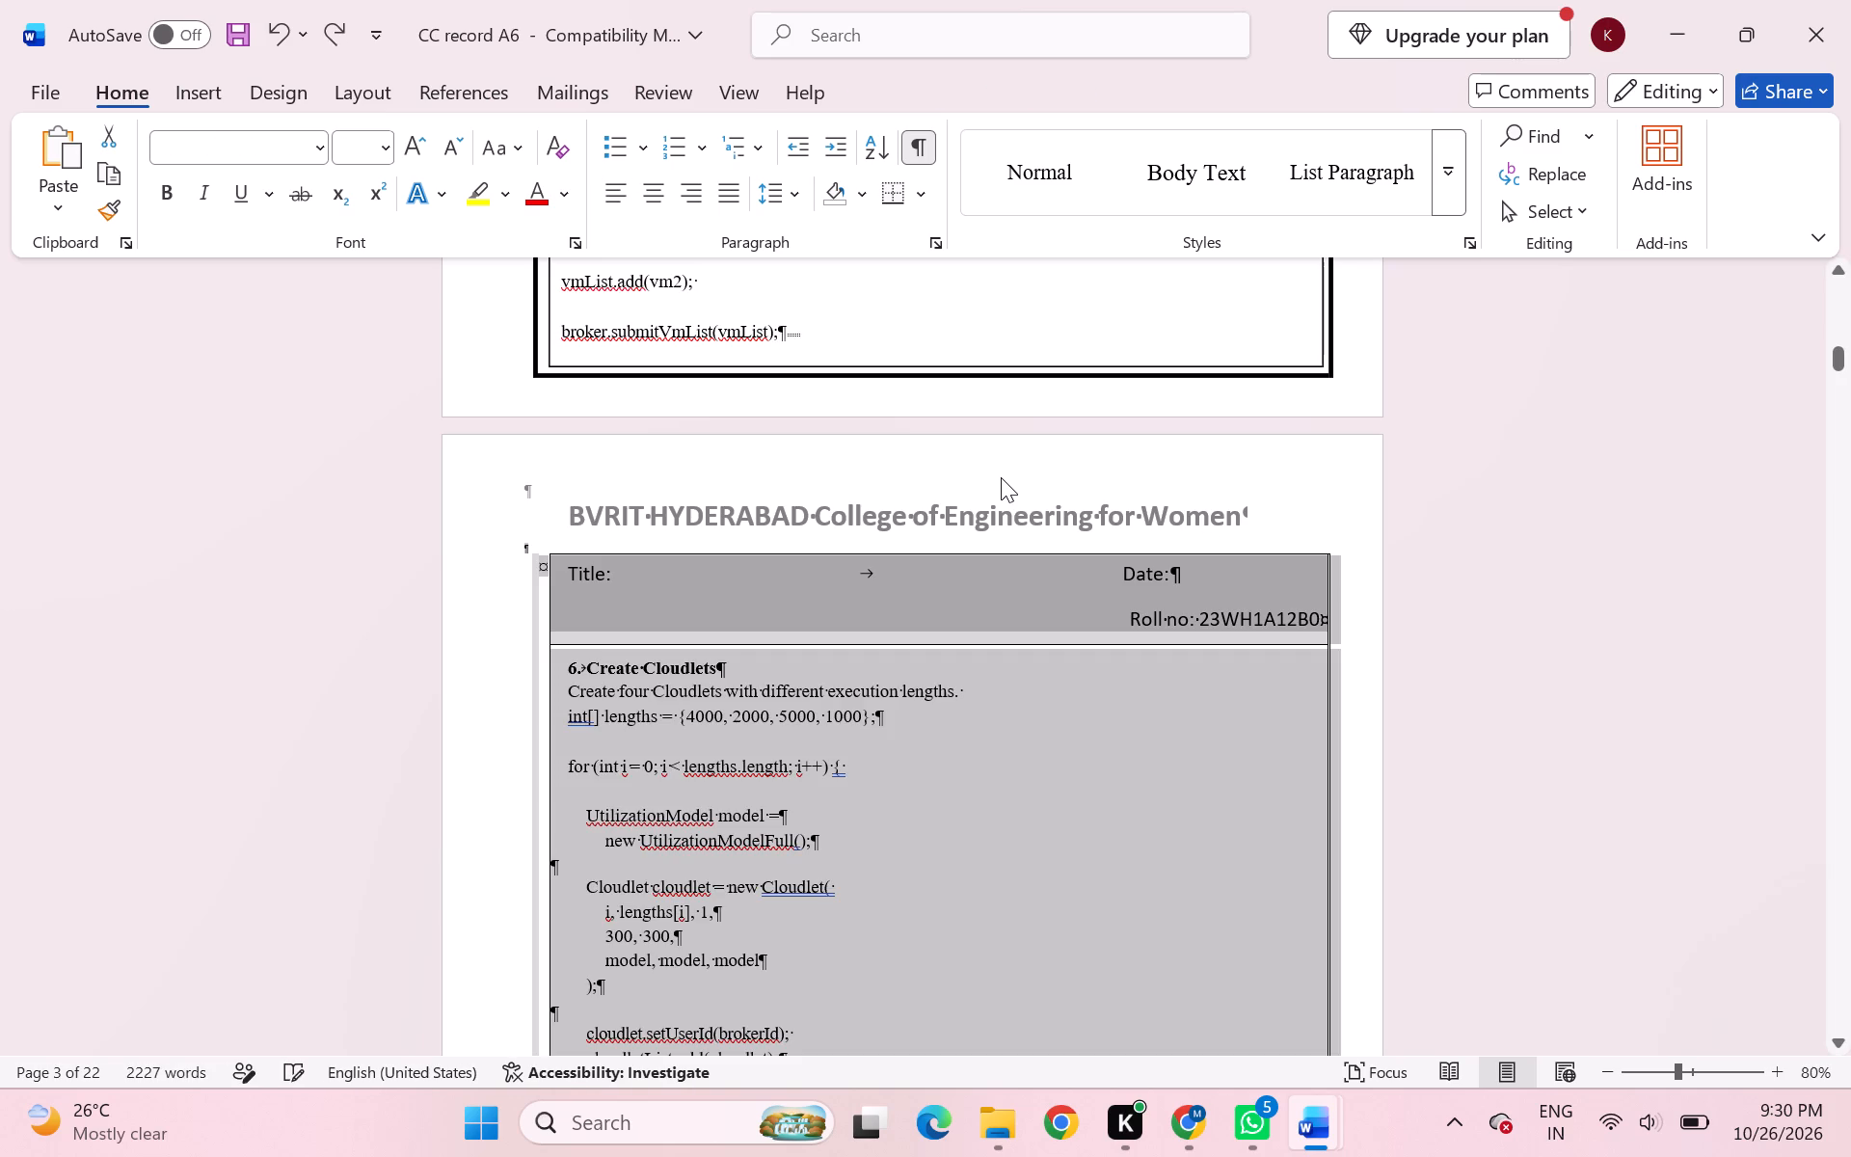
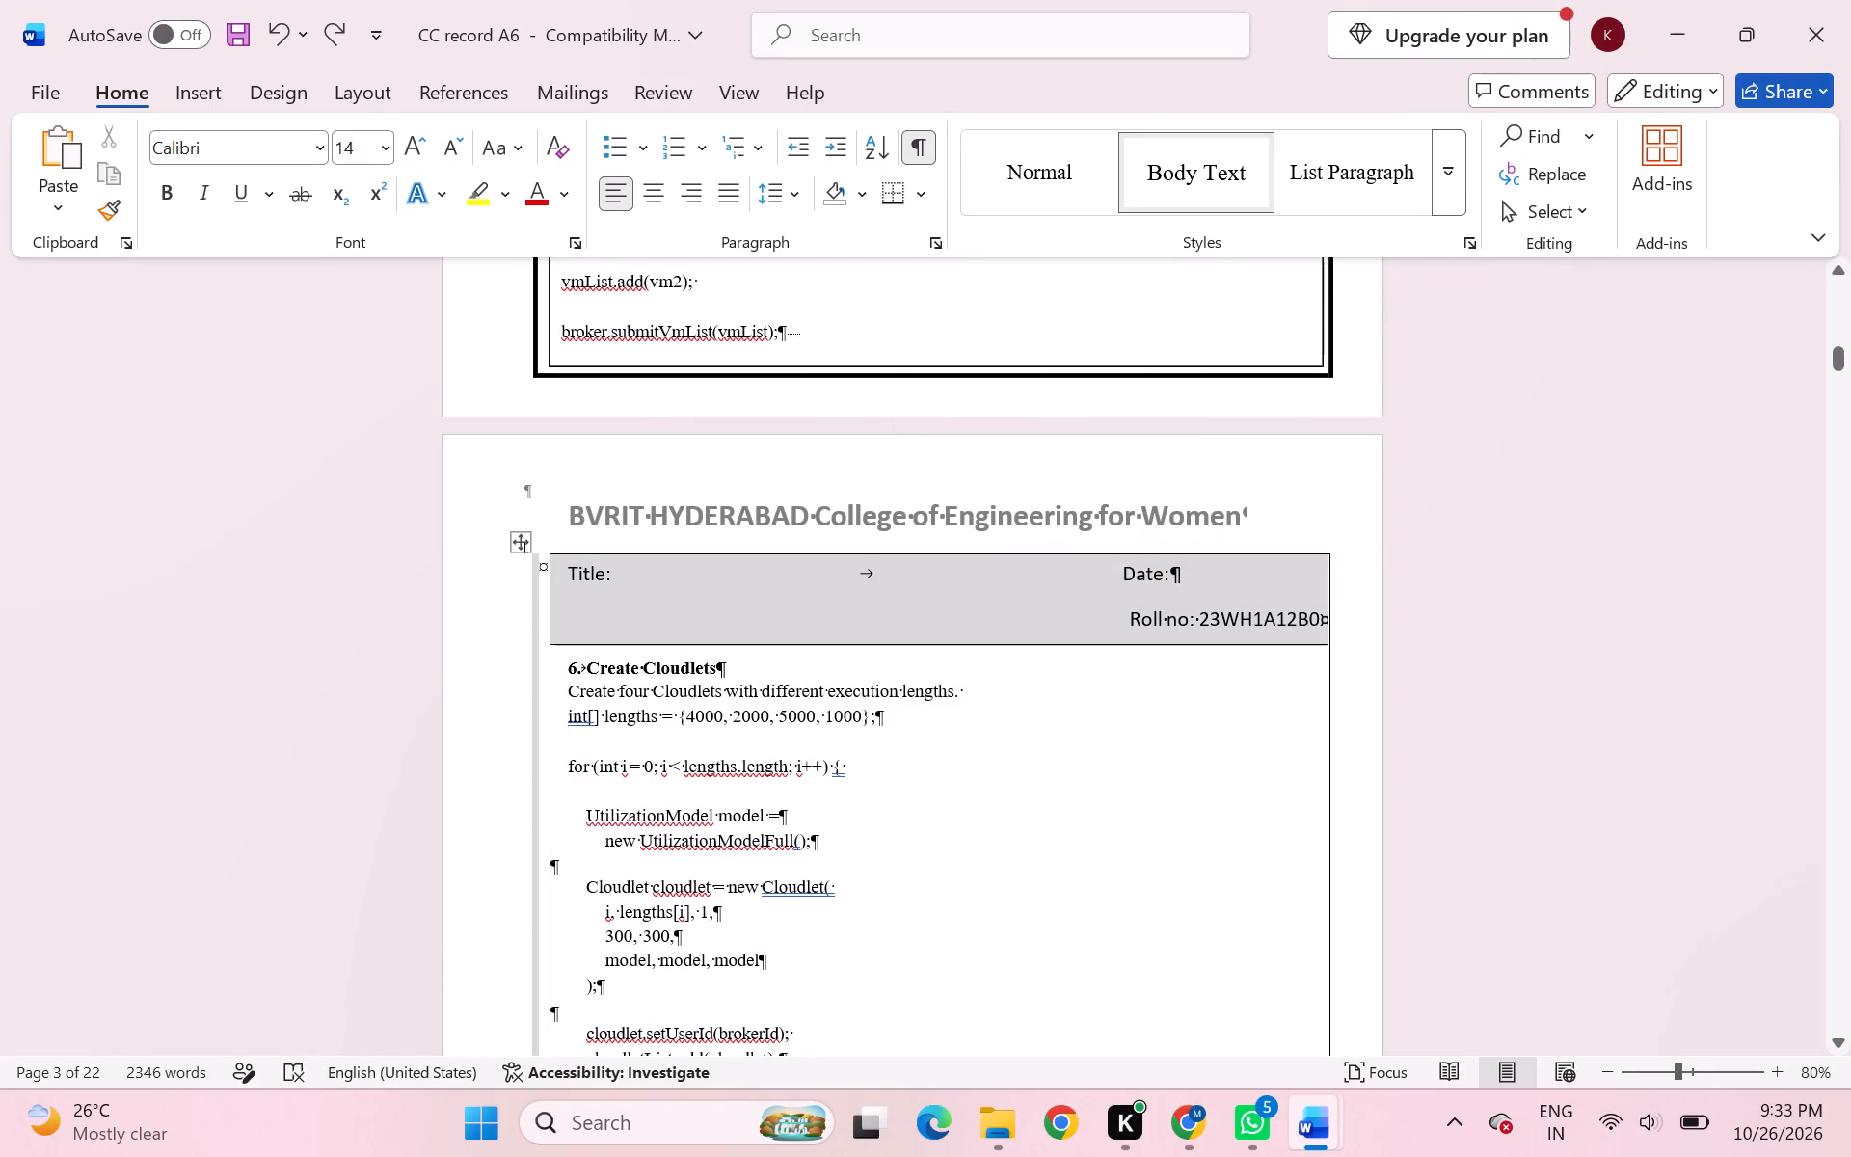
Undo the remaining deletions to restore the thick line beneath the college name on the Create Cloudlets page.
key(ctrl+z)
key(ctrl+z)
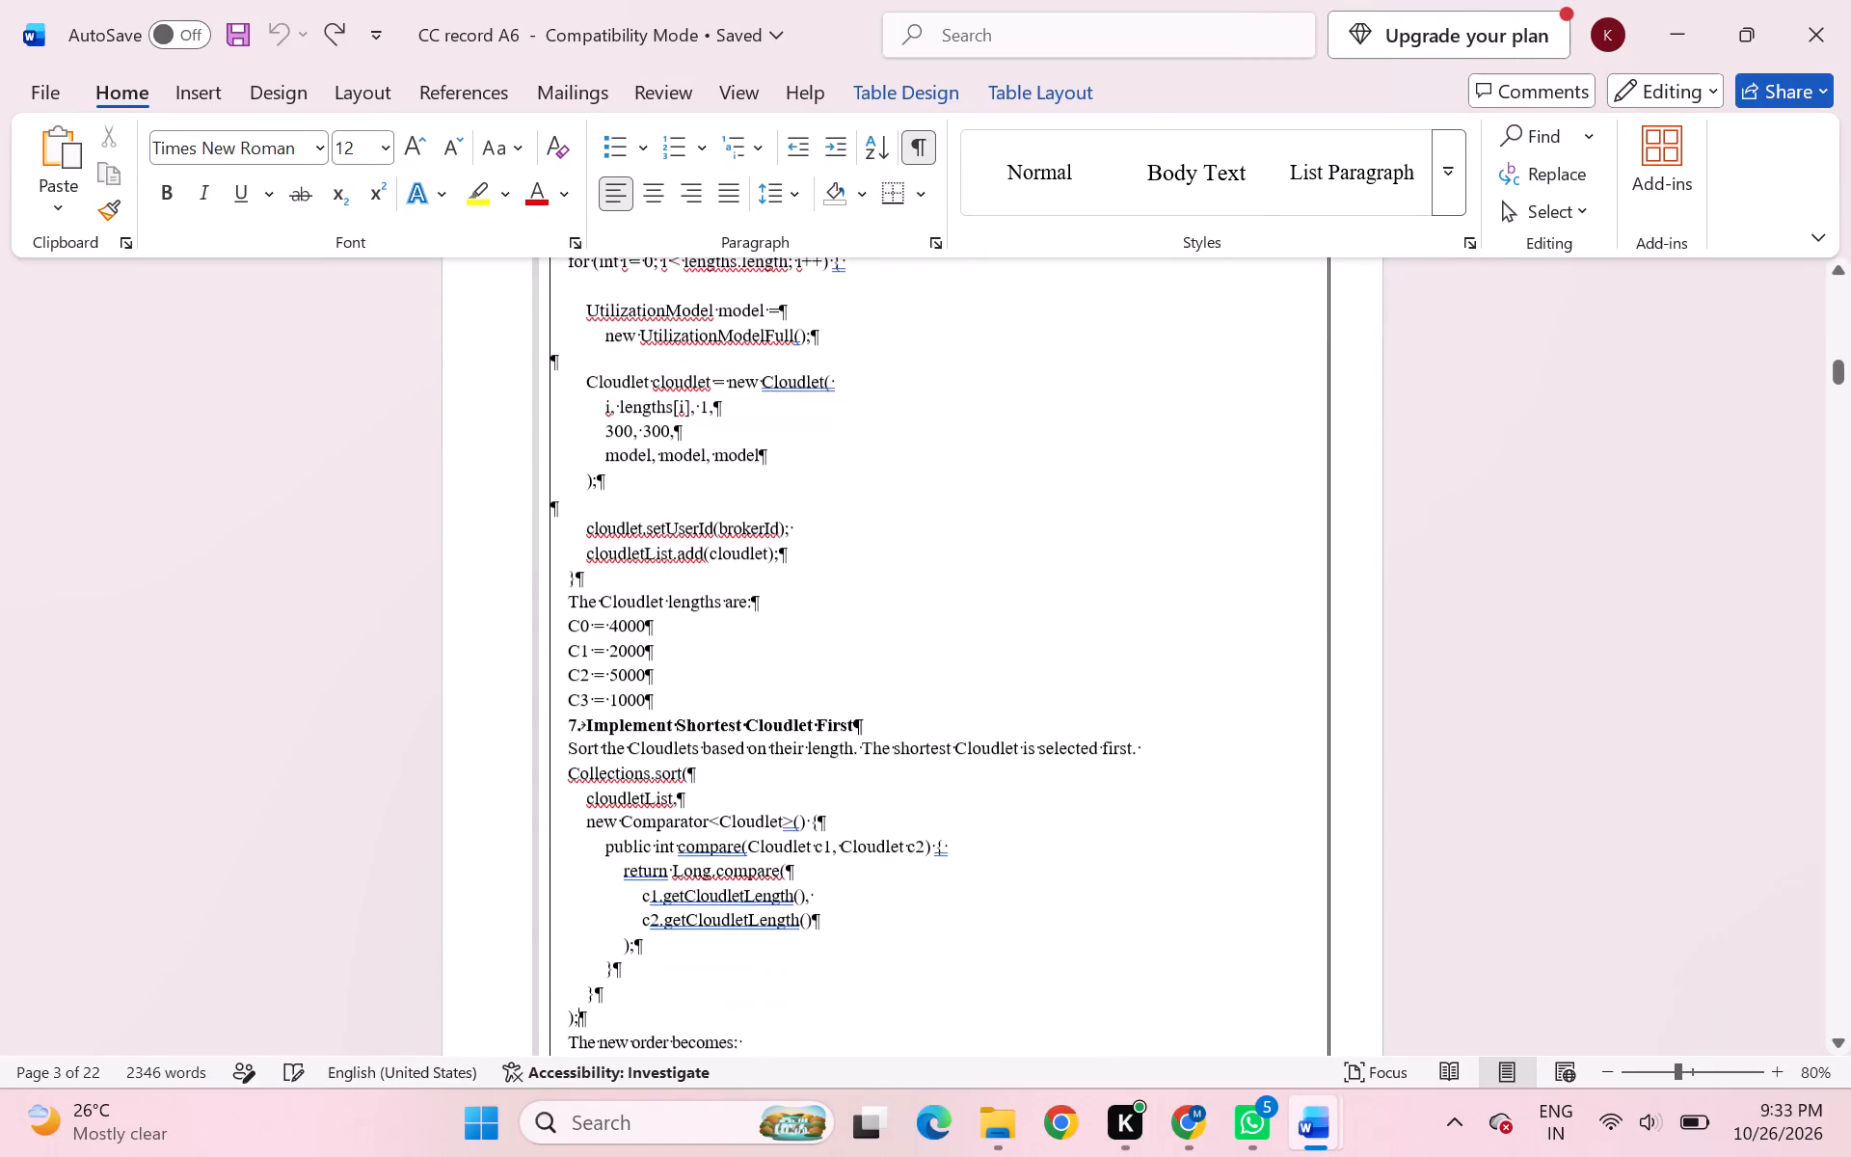
click(1241, 530)
scroll(1241, 530, up, 3)
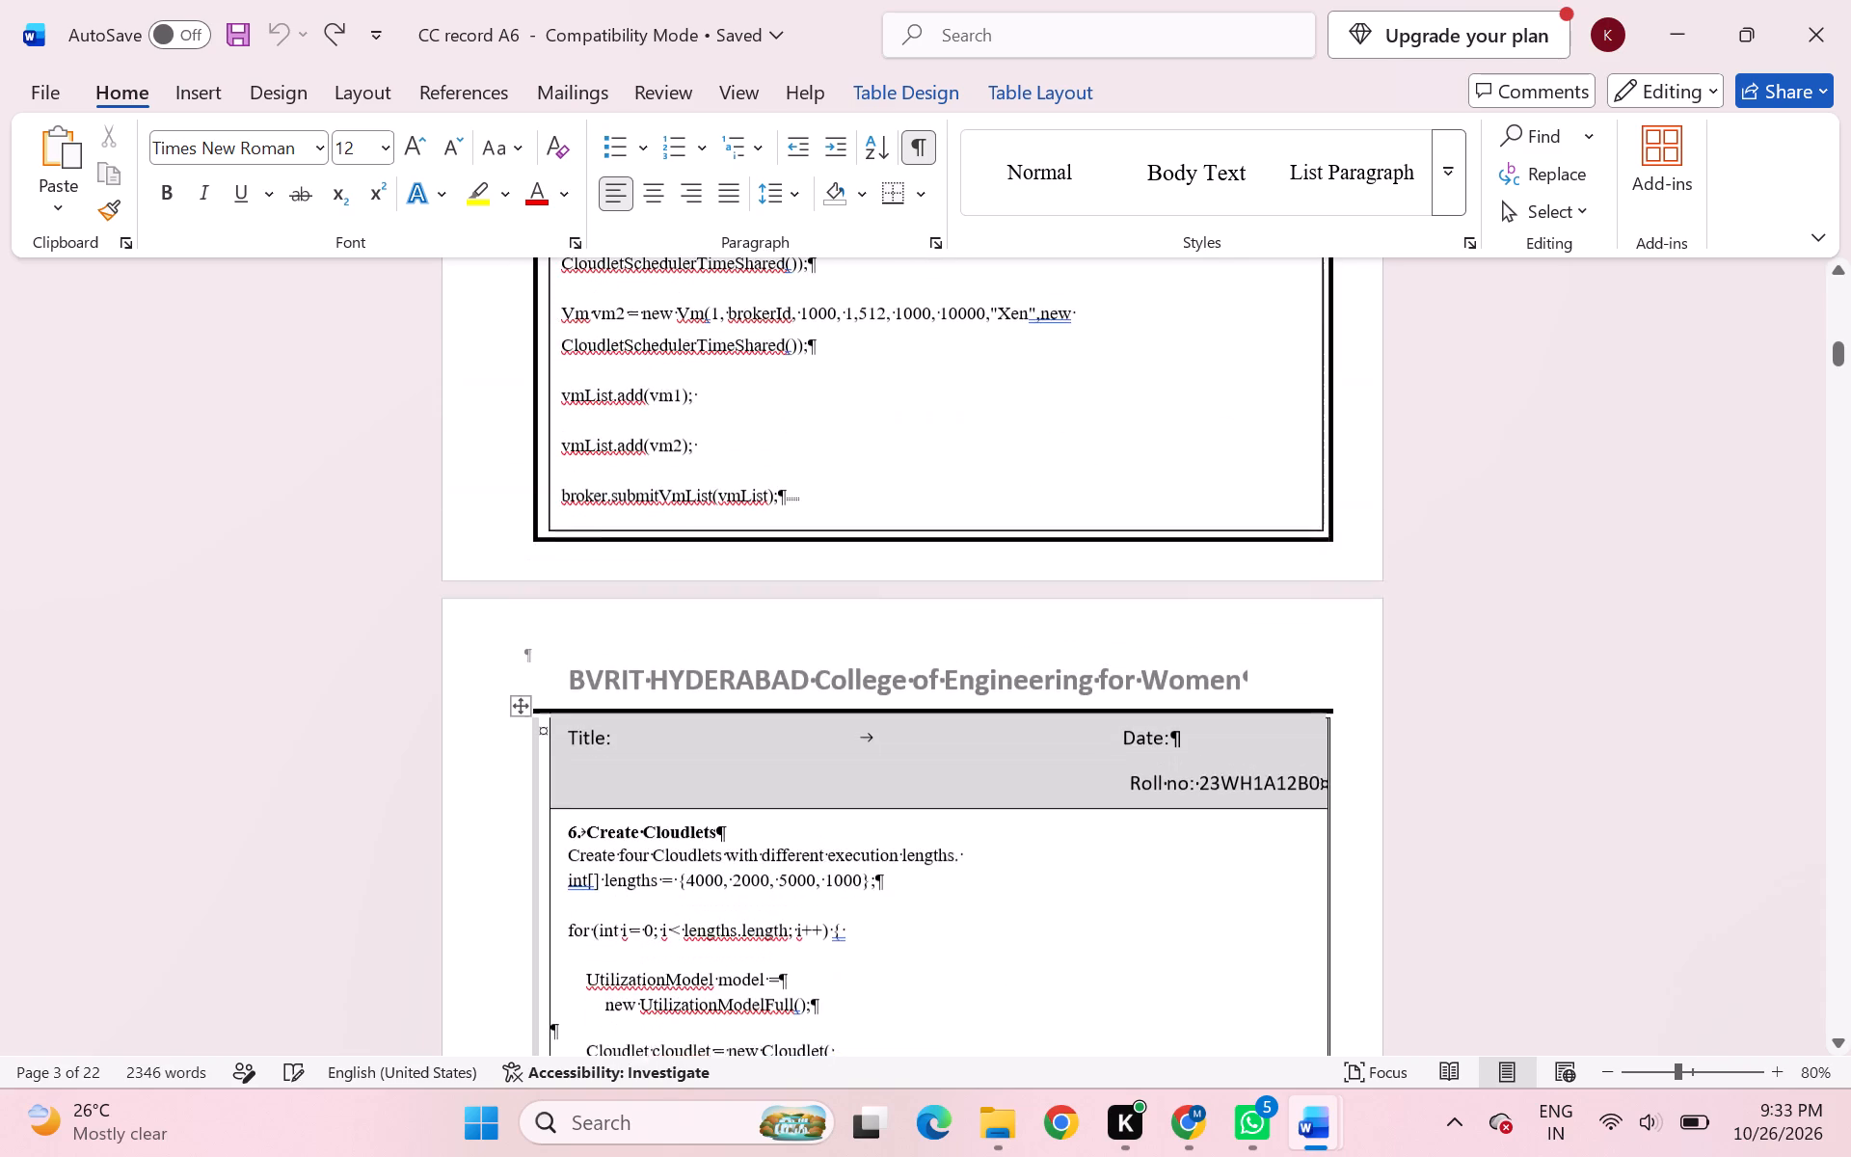
click(1518, 646)
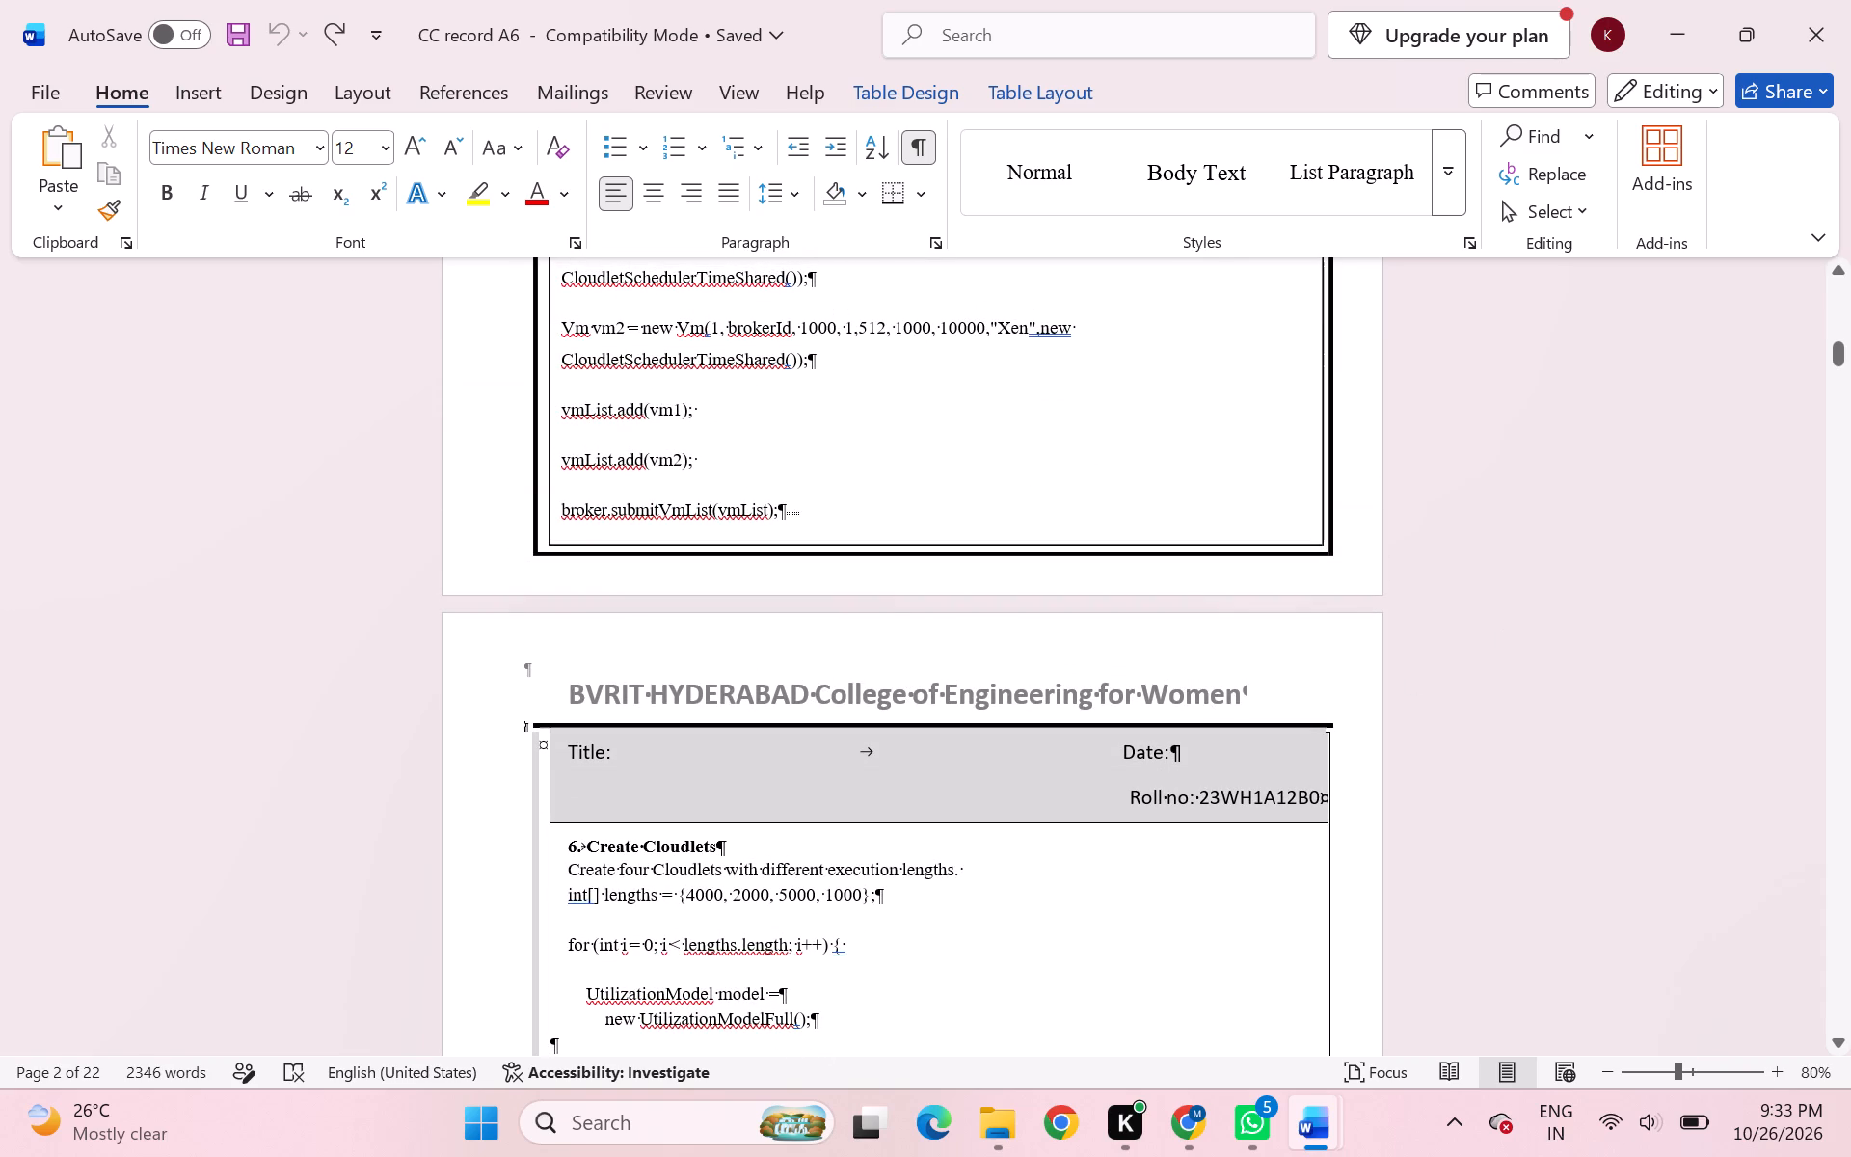
Hide the paragraph and other formatting marks in CC record A6.
click(918, 140)
click(40, 466)
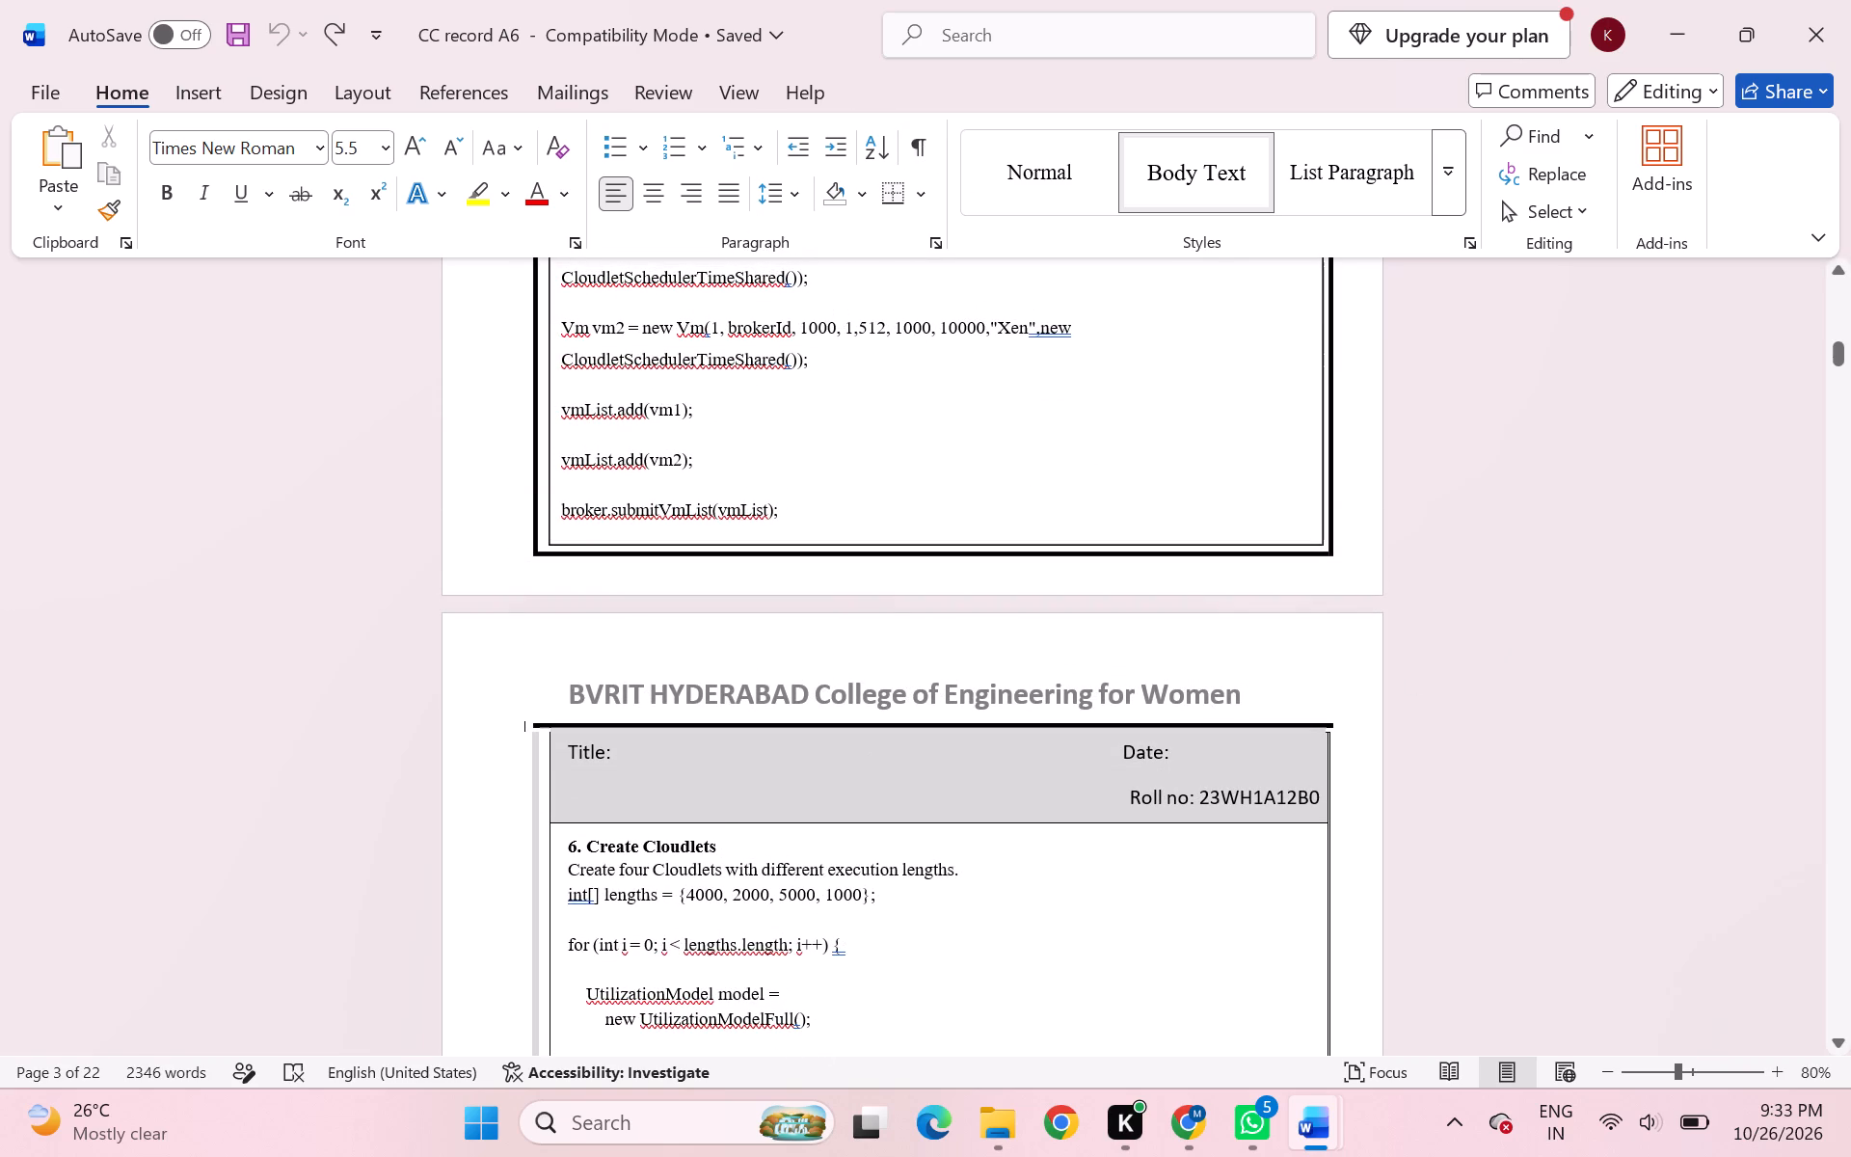
Compare the frames of the Create Virtual Machines and Create Cloudlets pages, view them in Read Mode, and close CC record A6.
scroll(376, 590, up, 5)
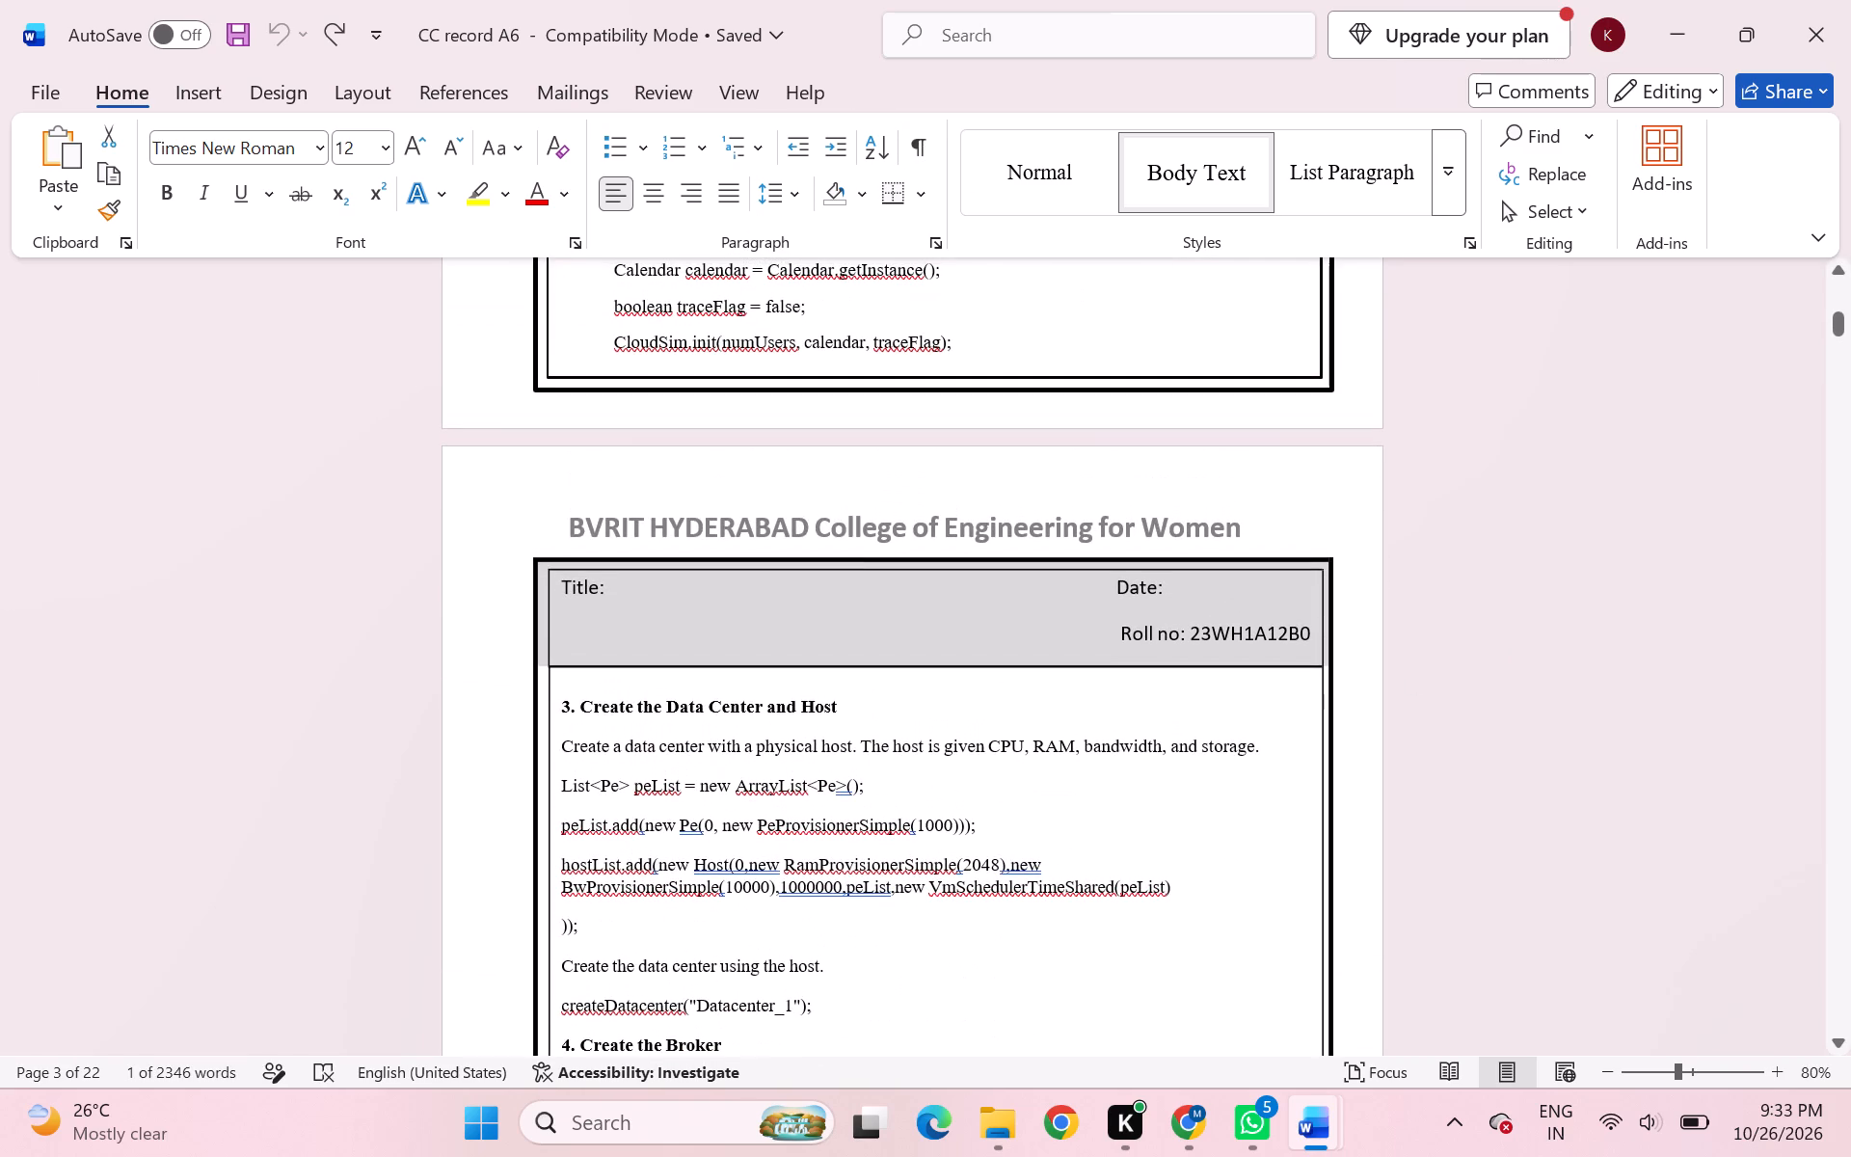
scroll(376, 590, down, 3)
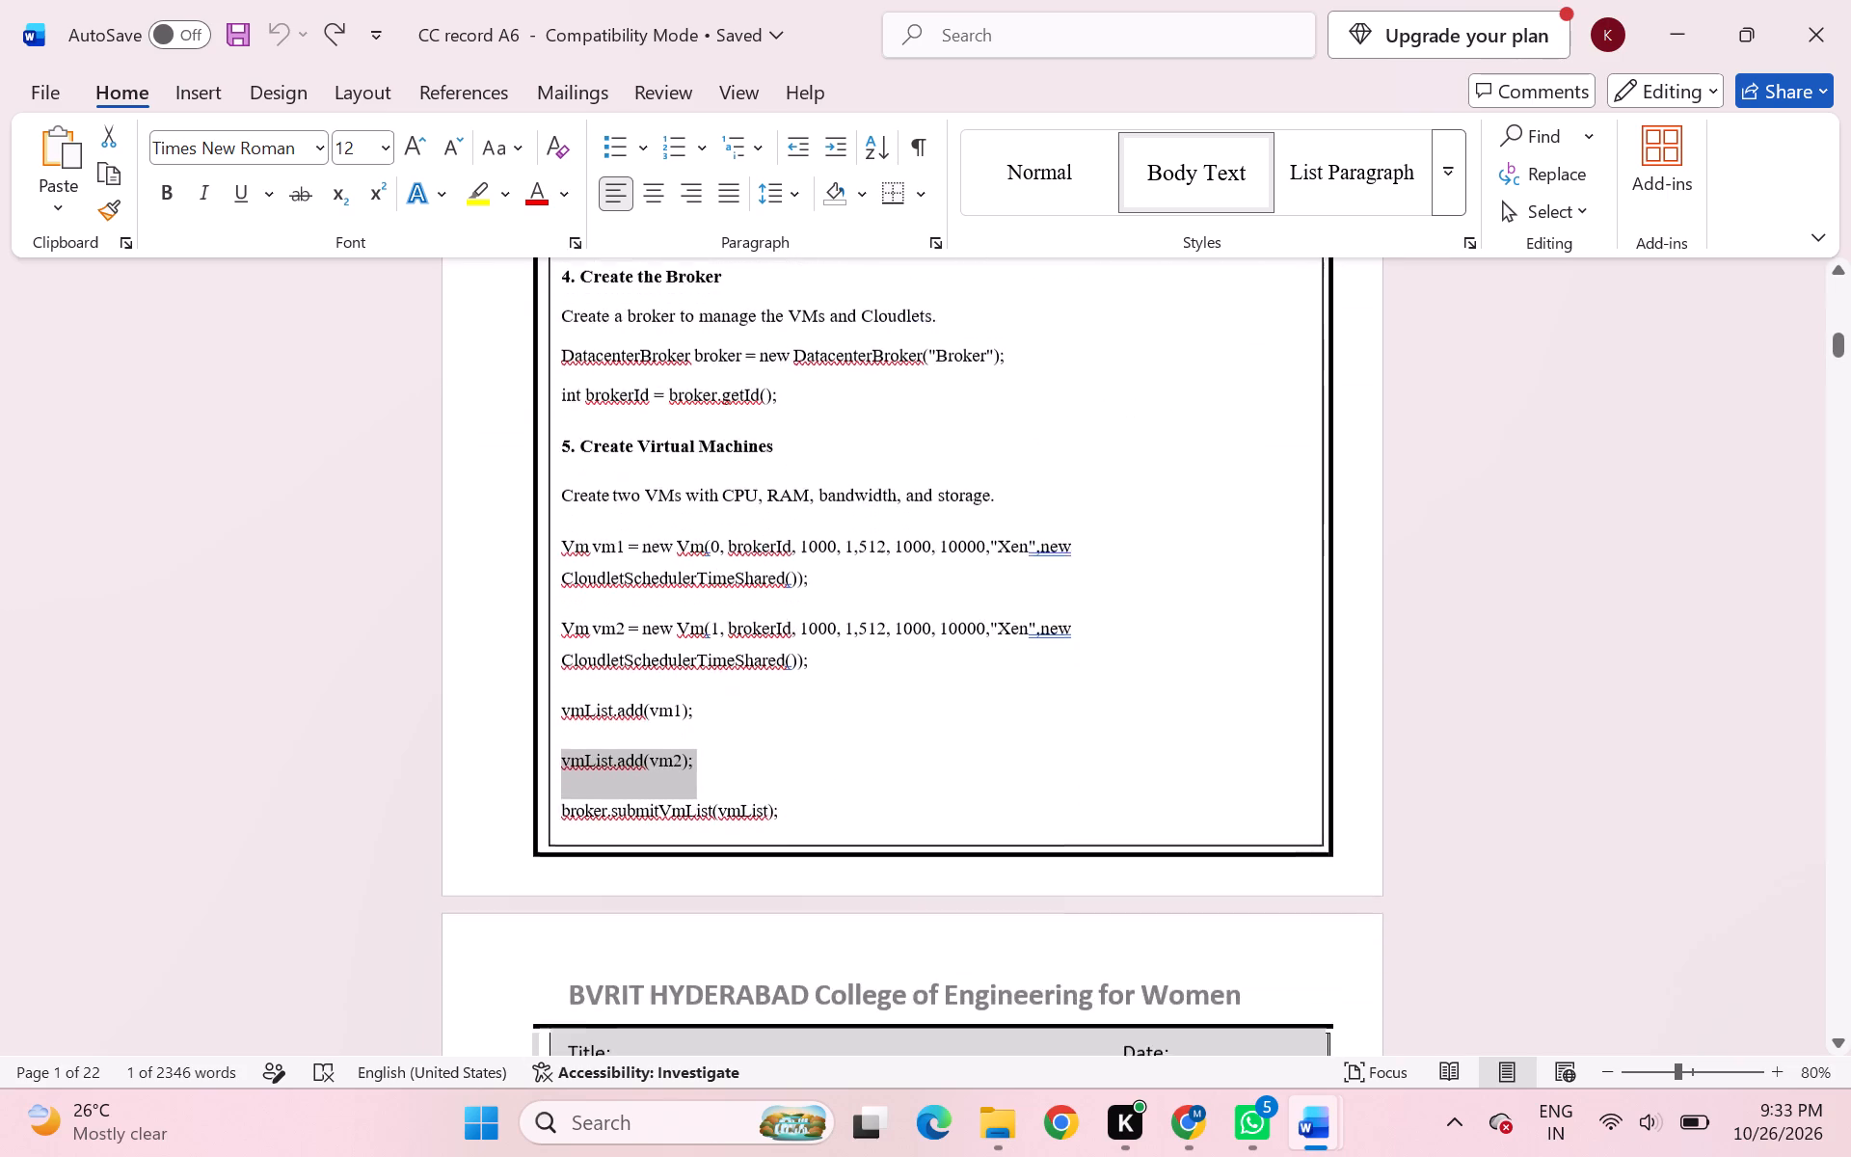
scroll(376, 590, down, 2)
click(689, 912)
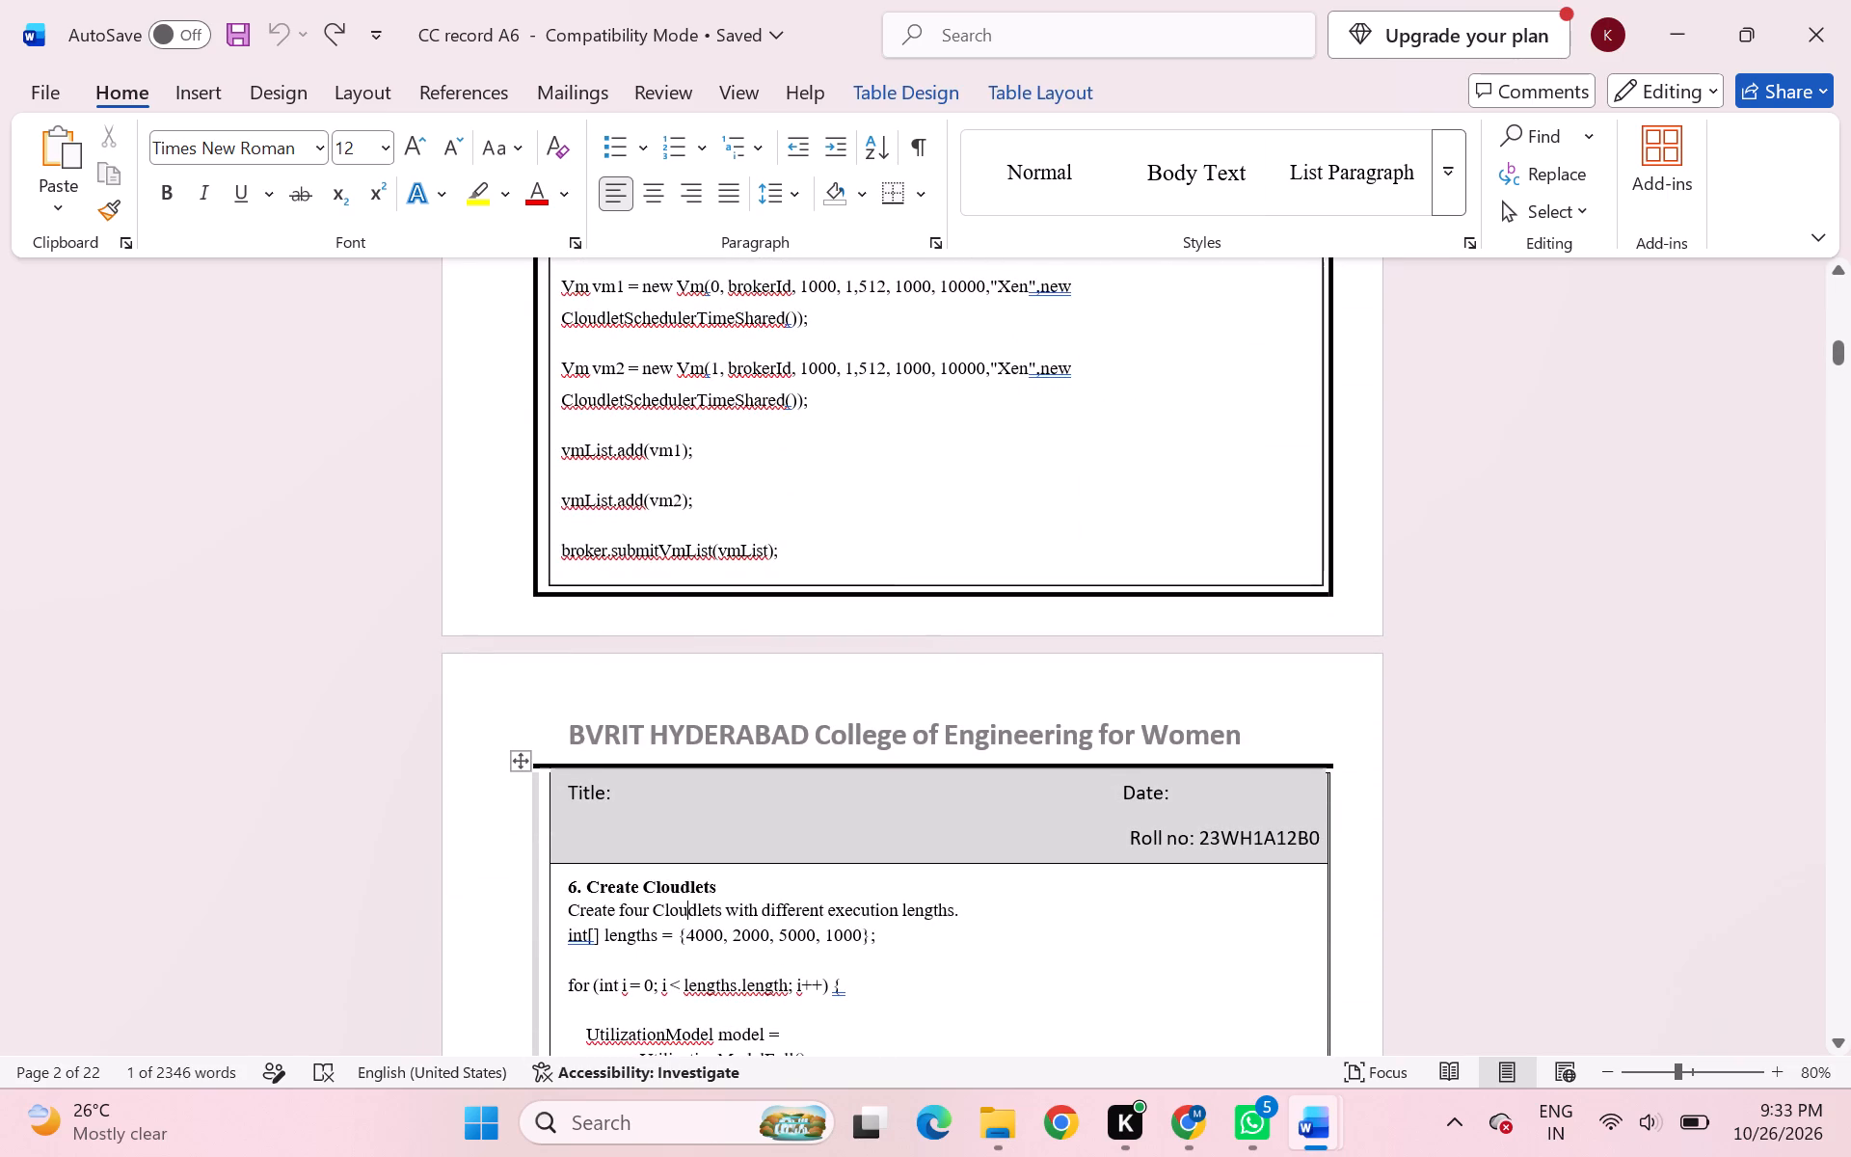
scroll(689, 912, down, 1)
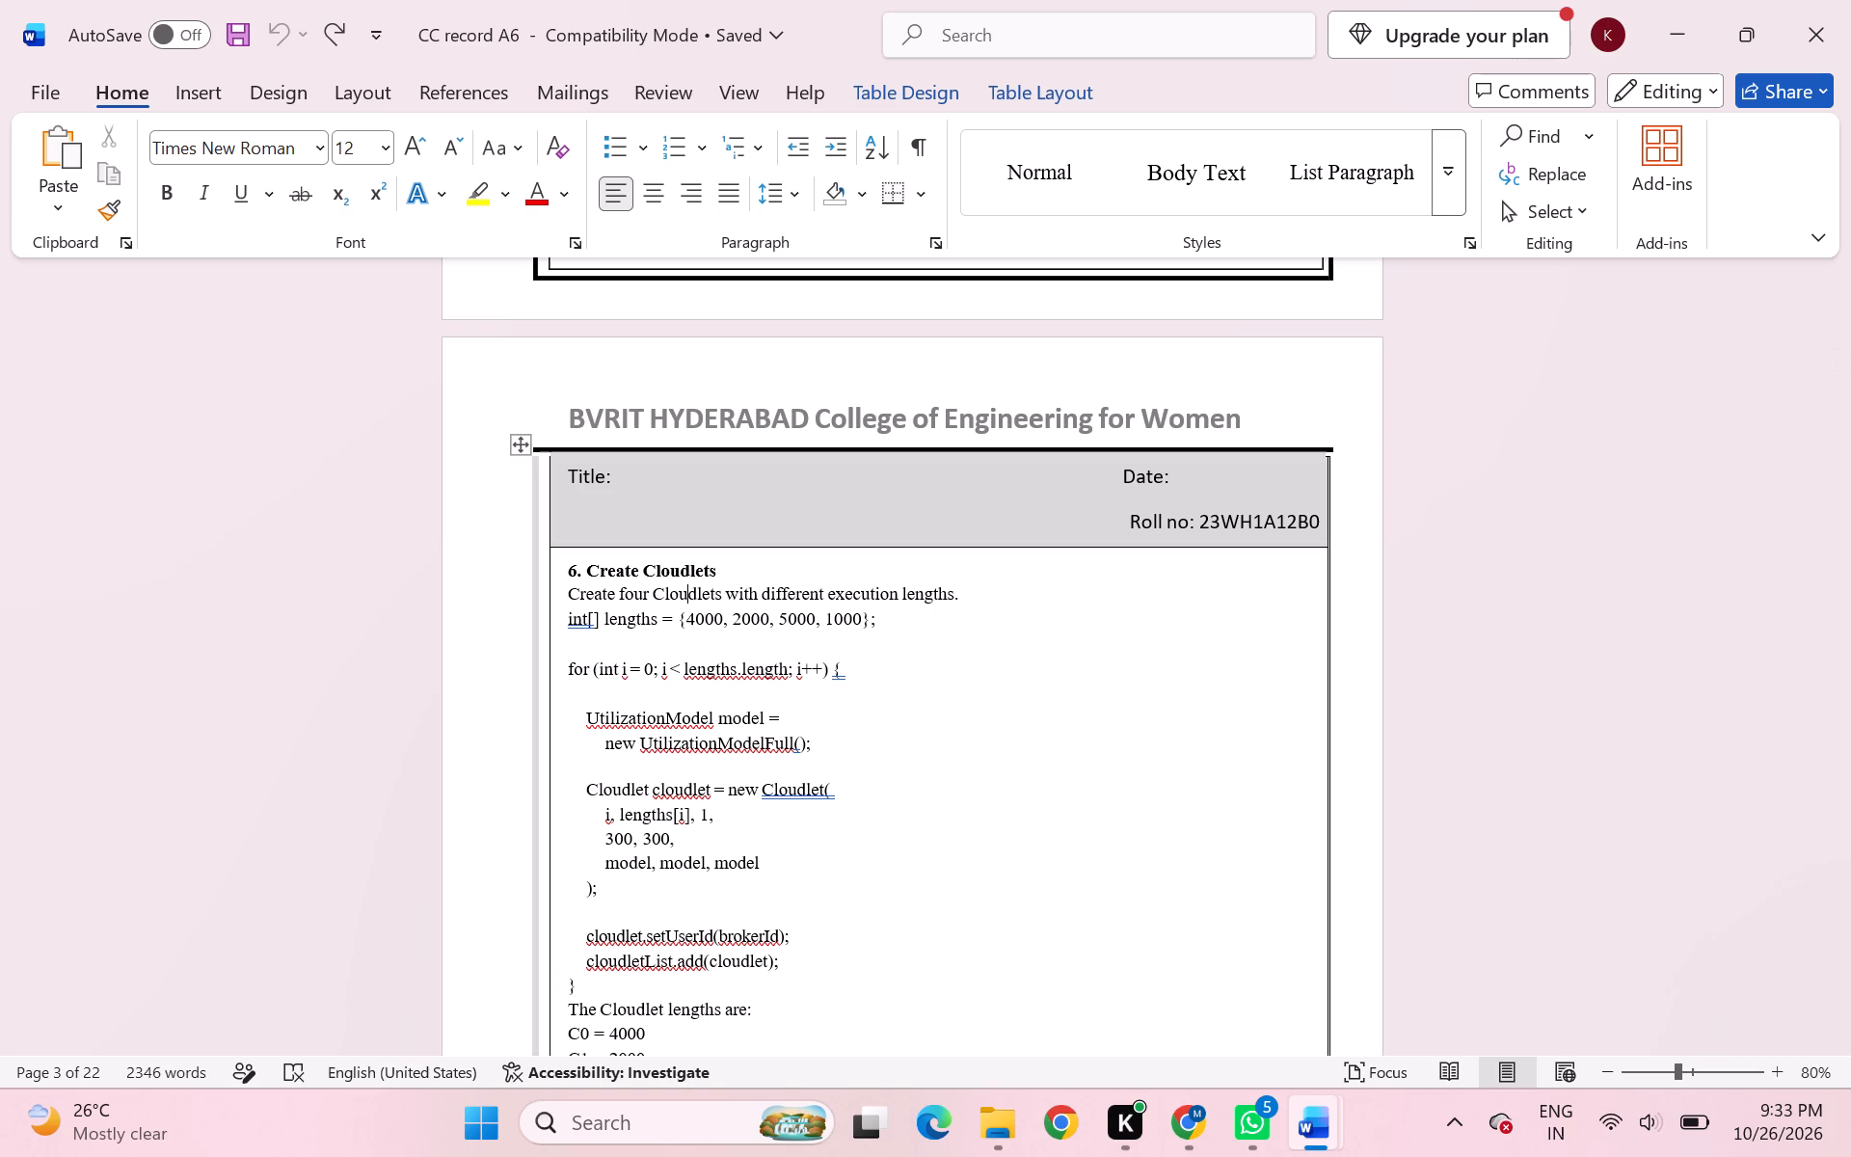
click(753, 85)
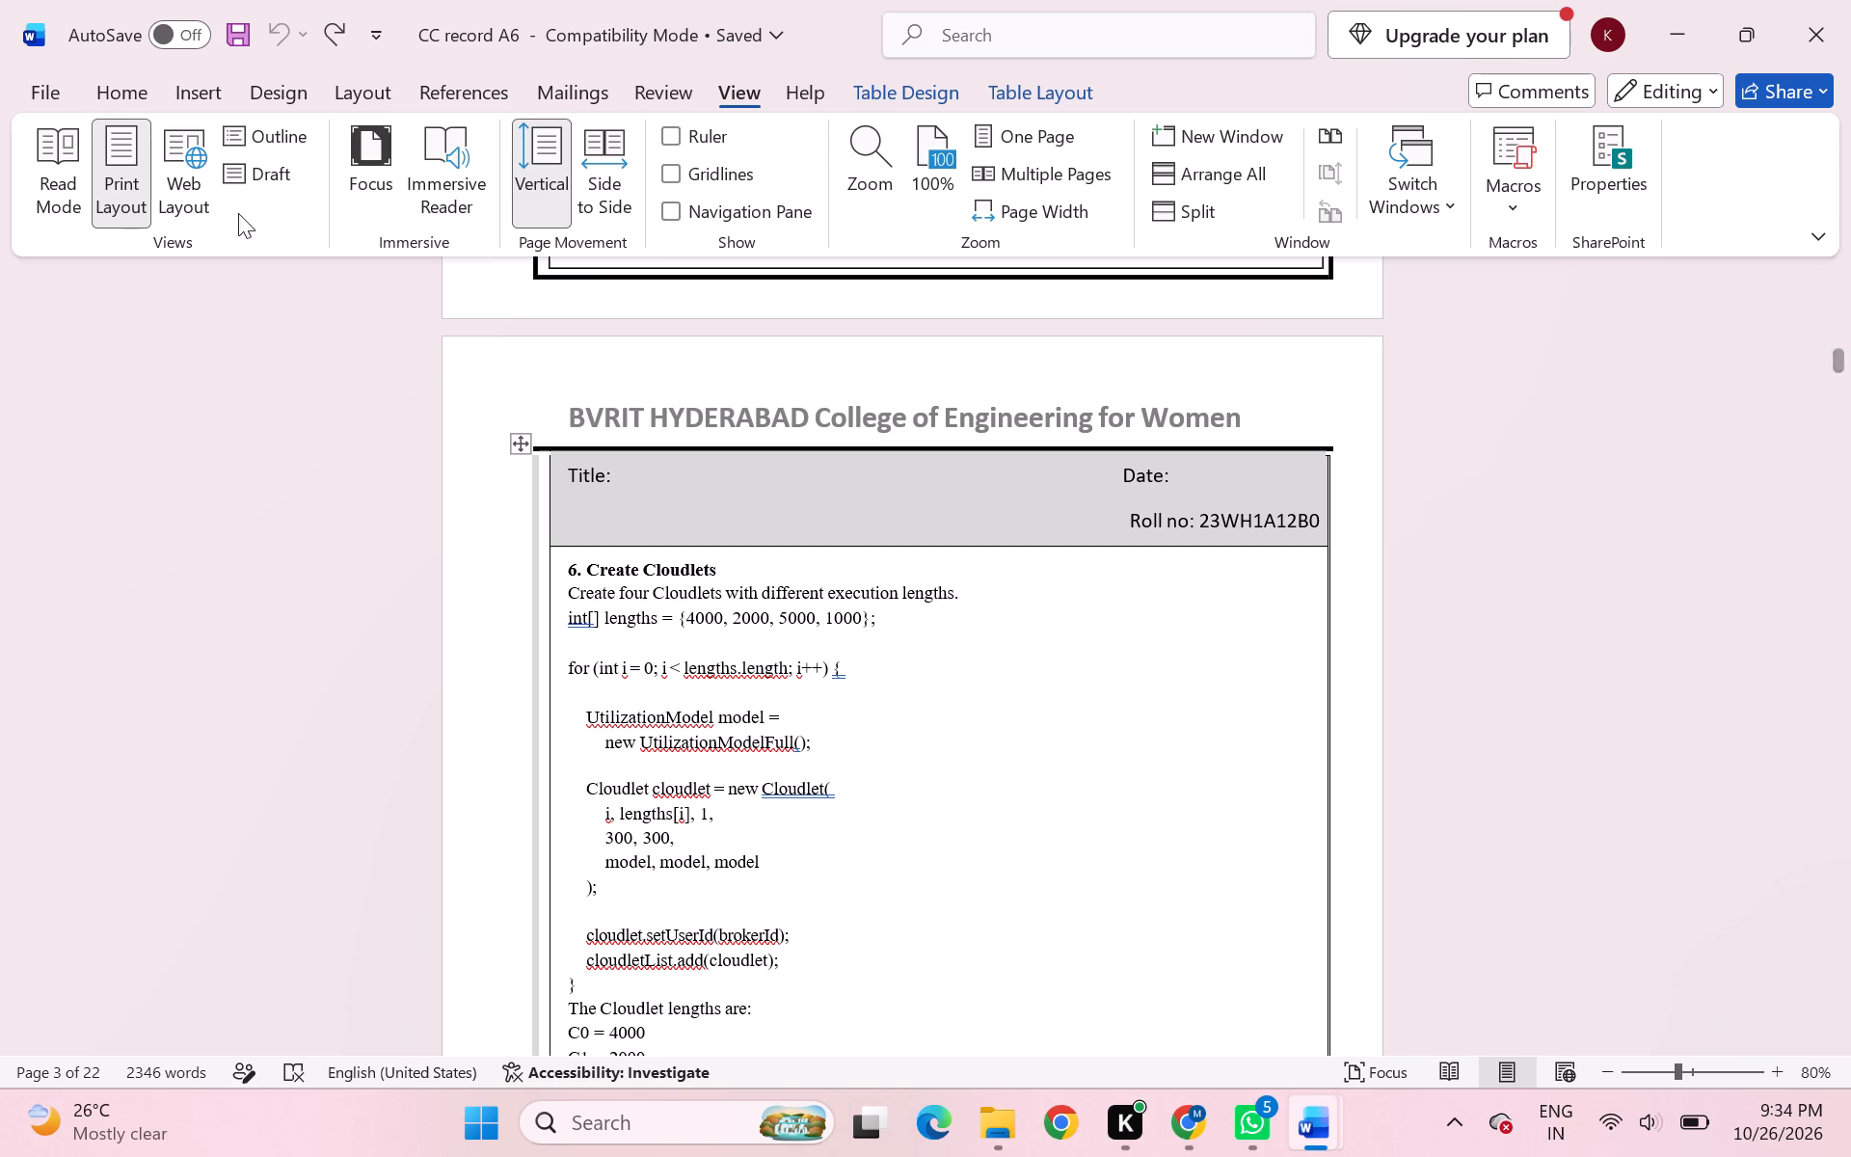
click(66, 195)
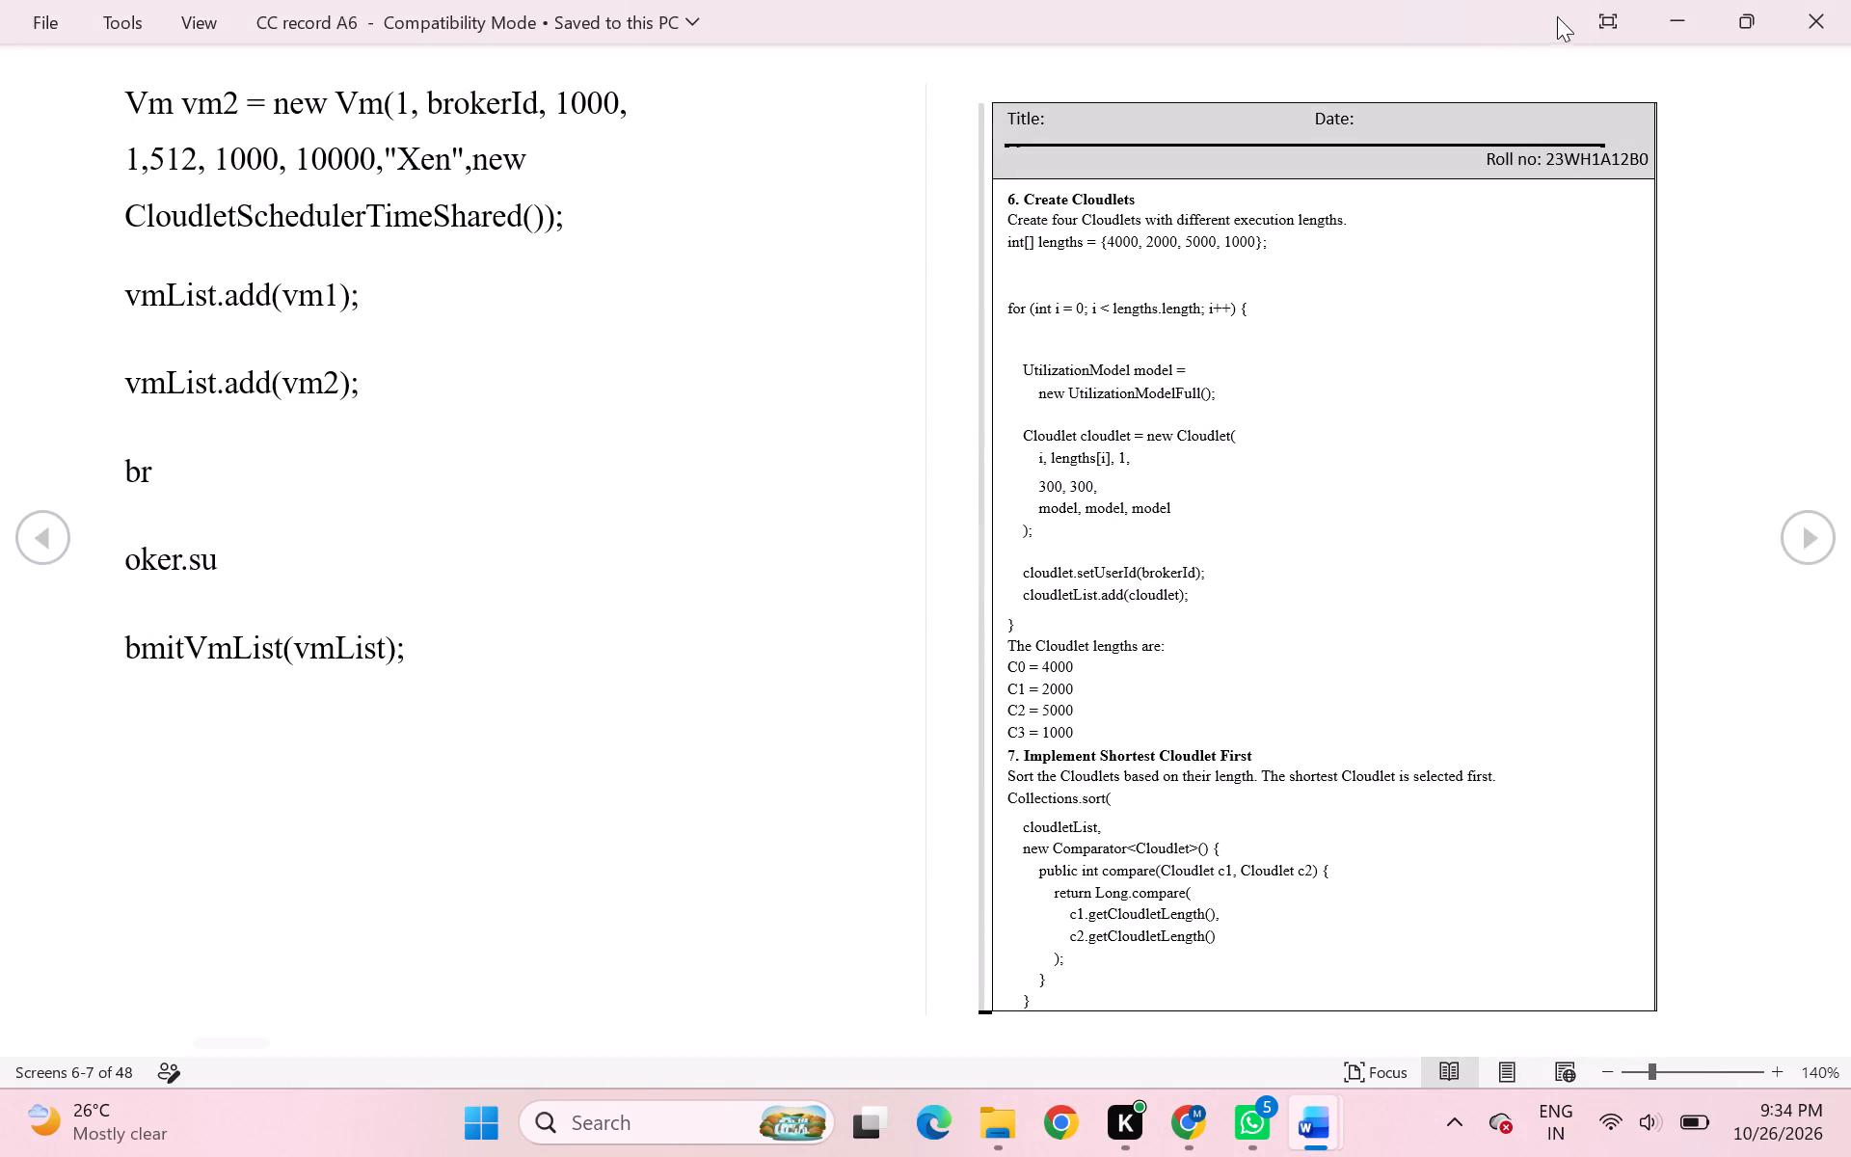
click(28, 522)
click(28, 522)
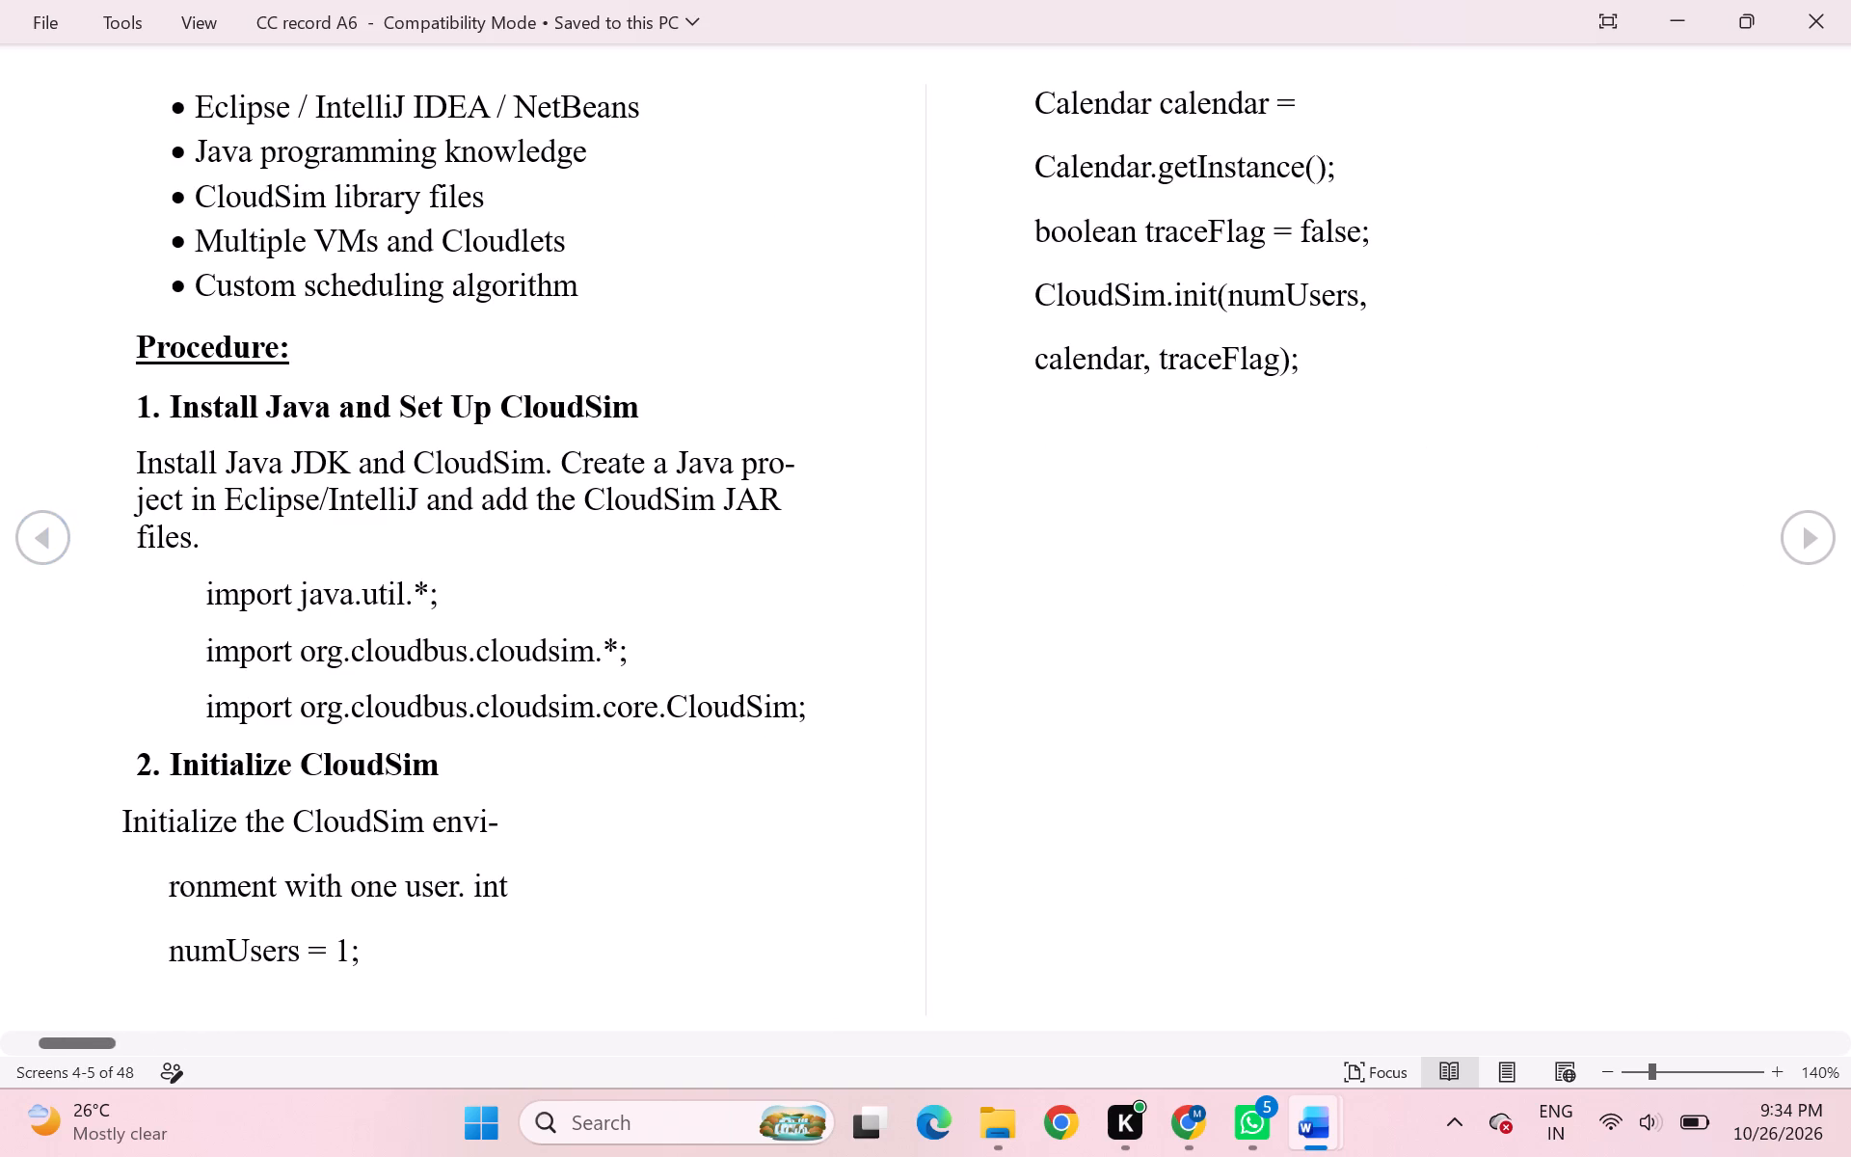
click(1809, 3)
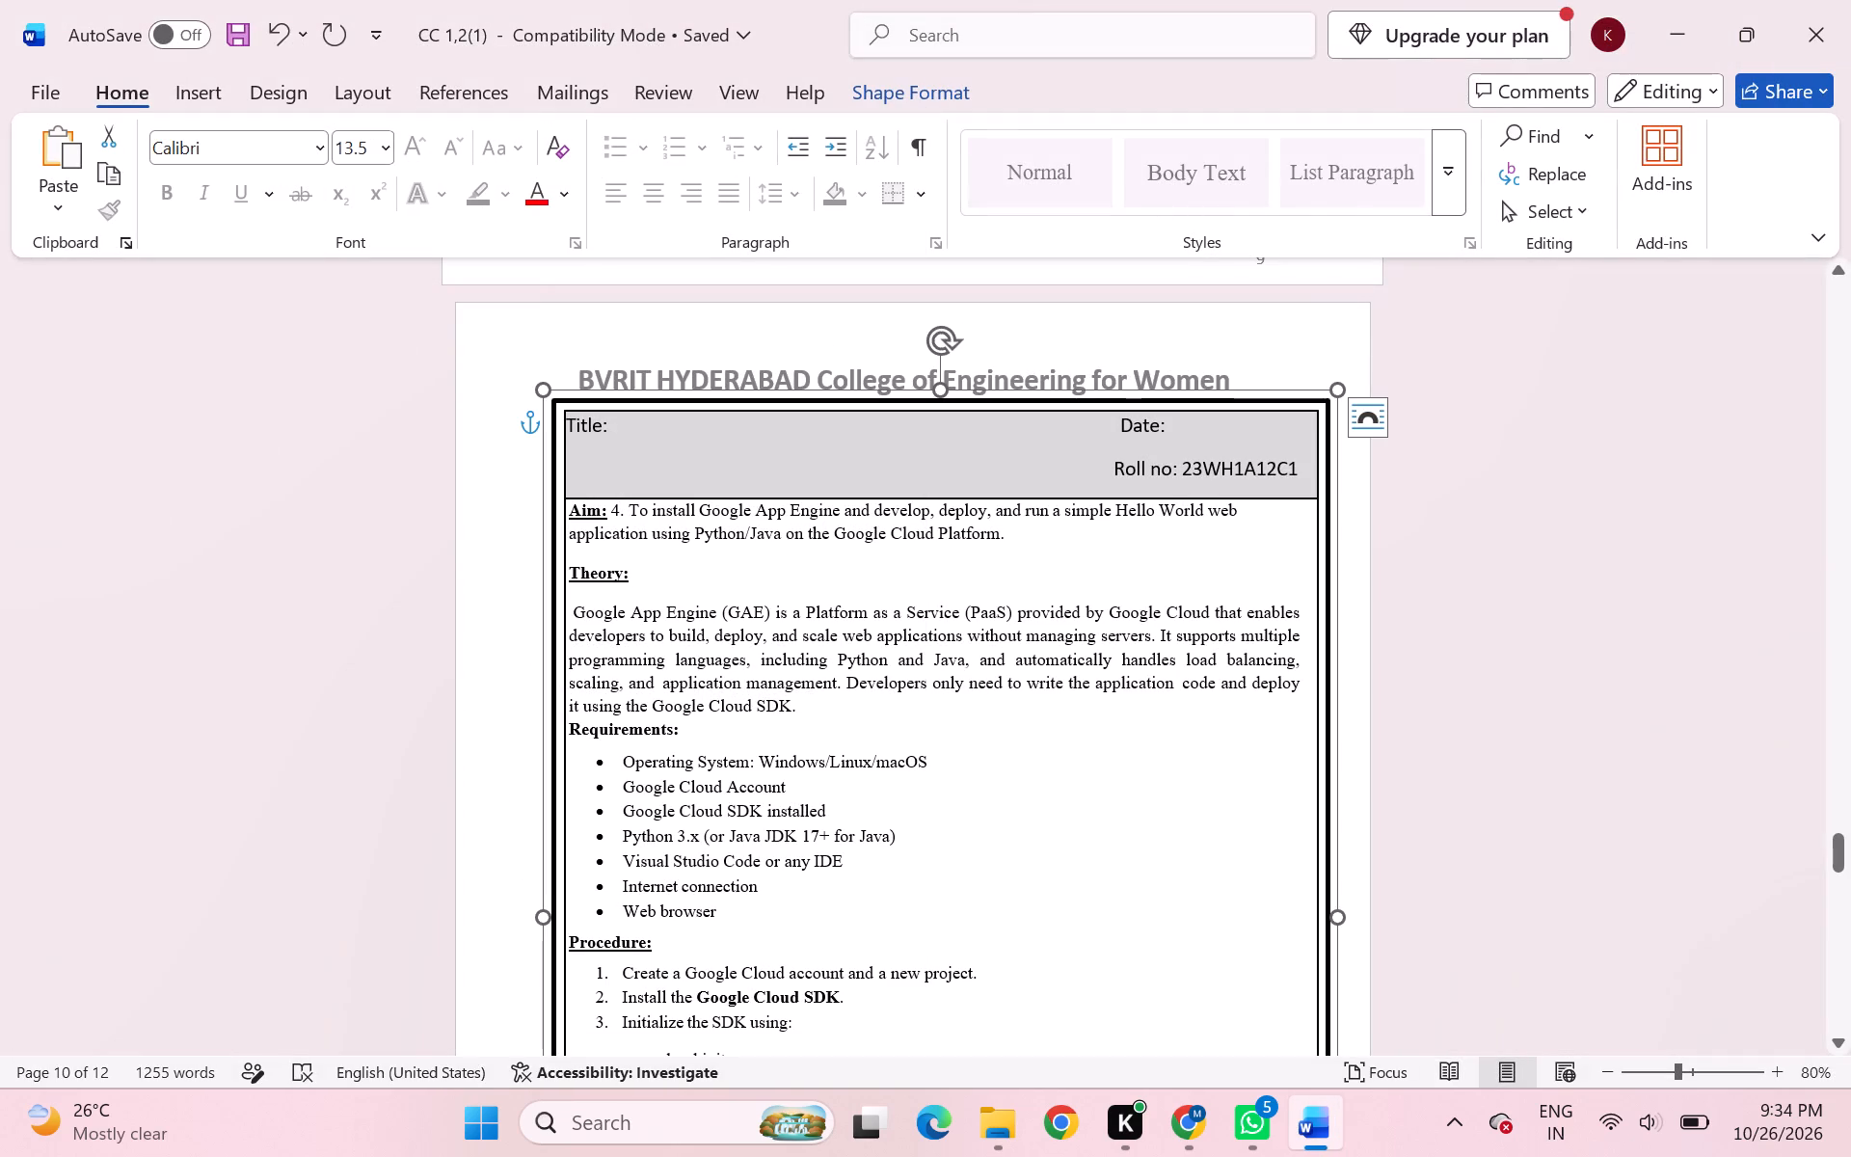
View the CC 1,2(1) document in Web Layout, Print Layout and Read Mode, and close it.
click(752, 91)
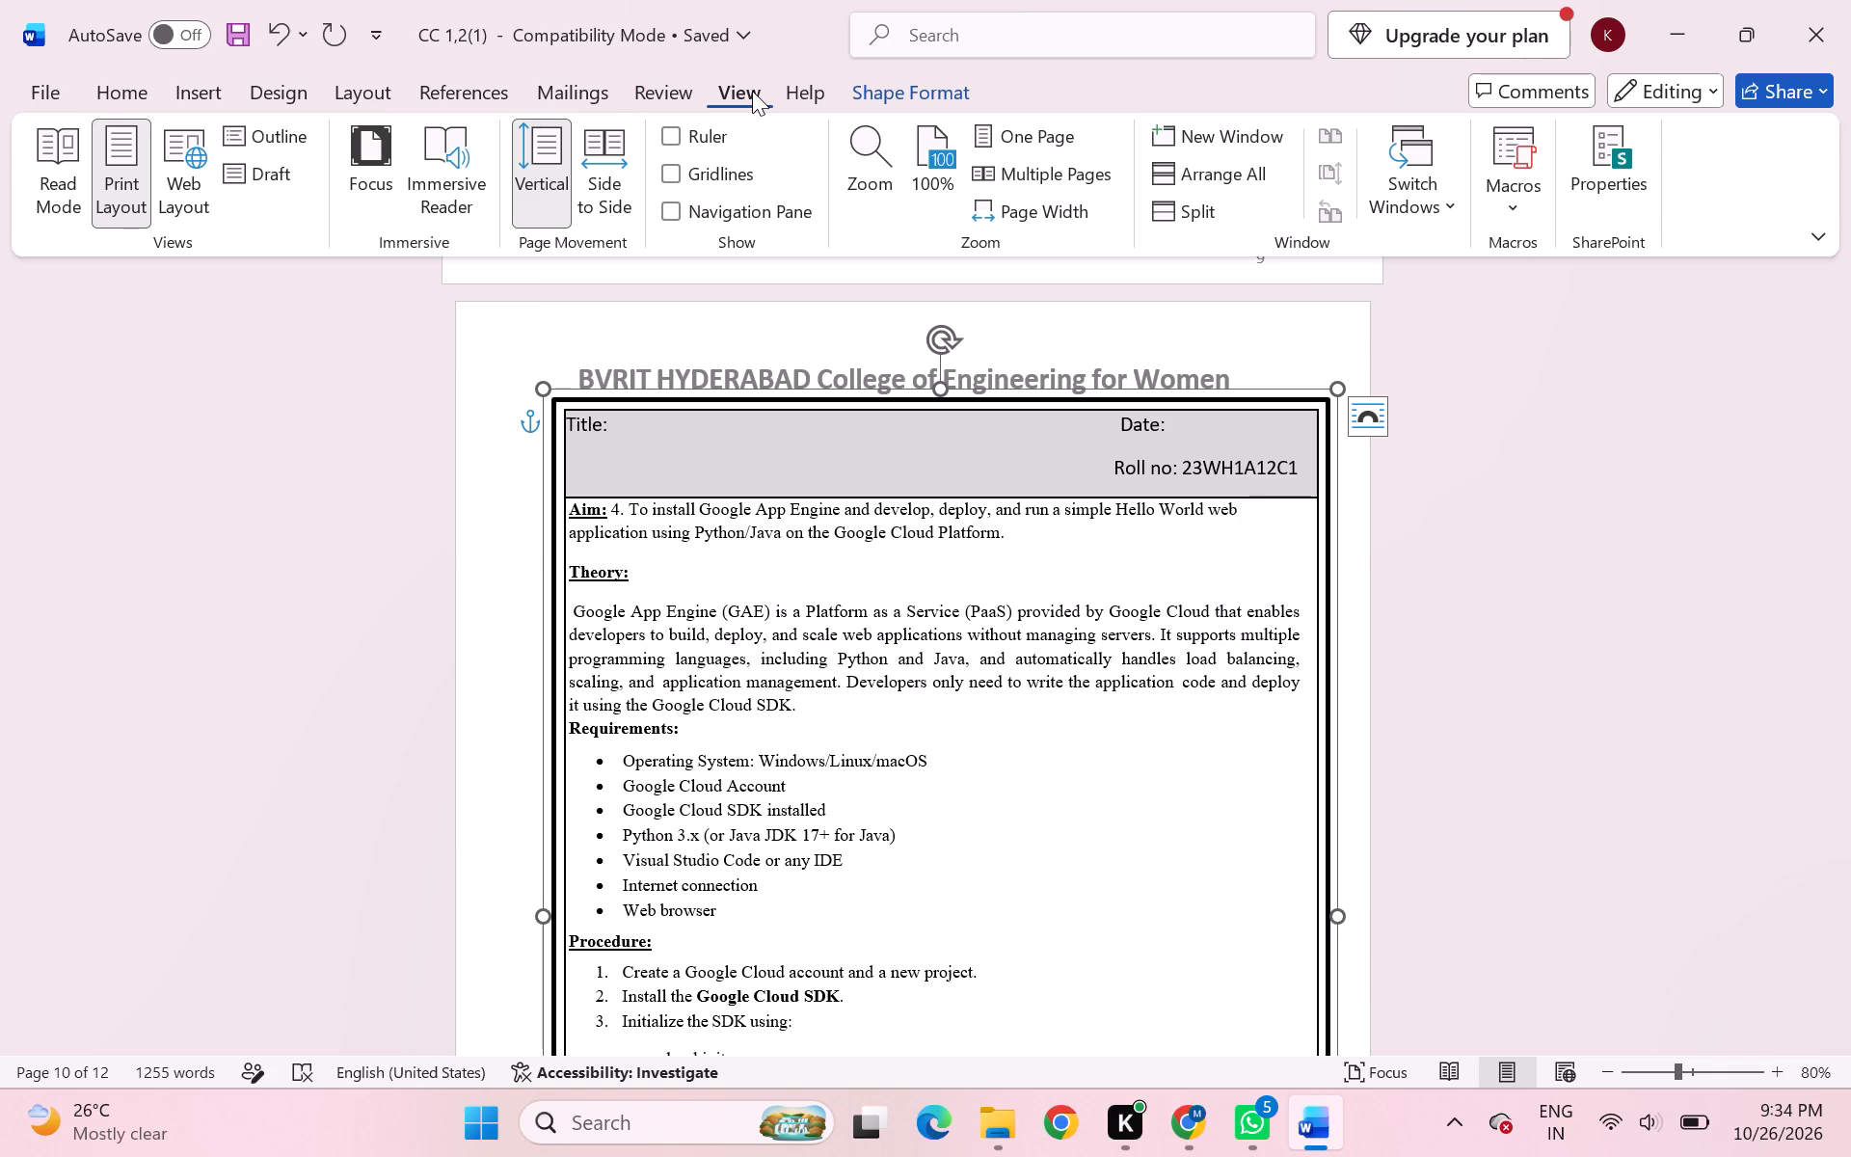
click(174, 191)
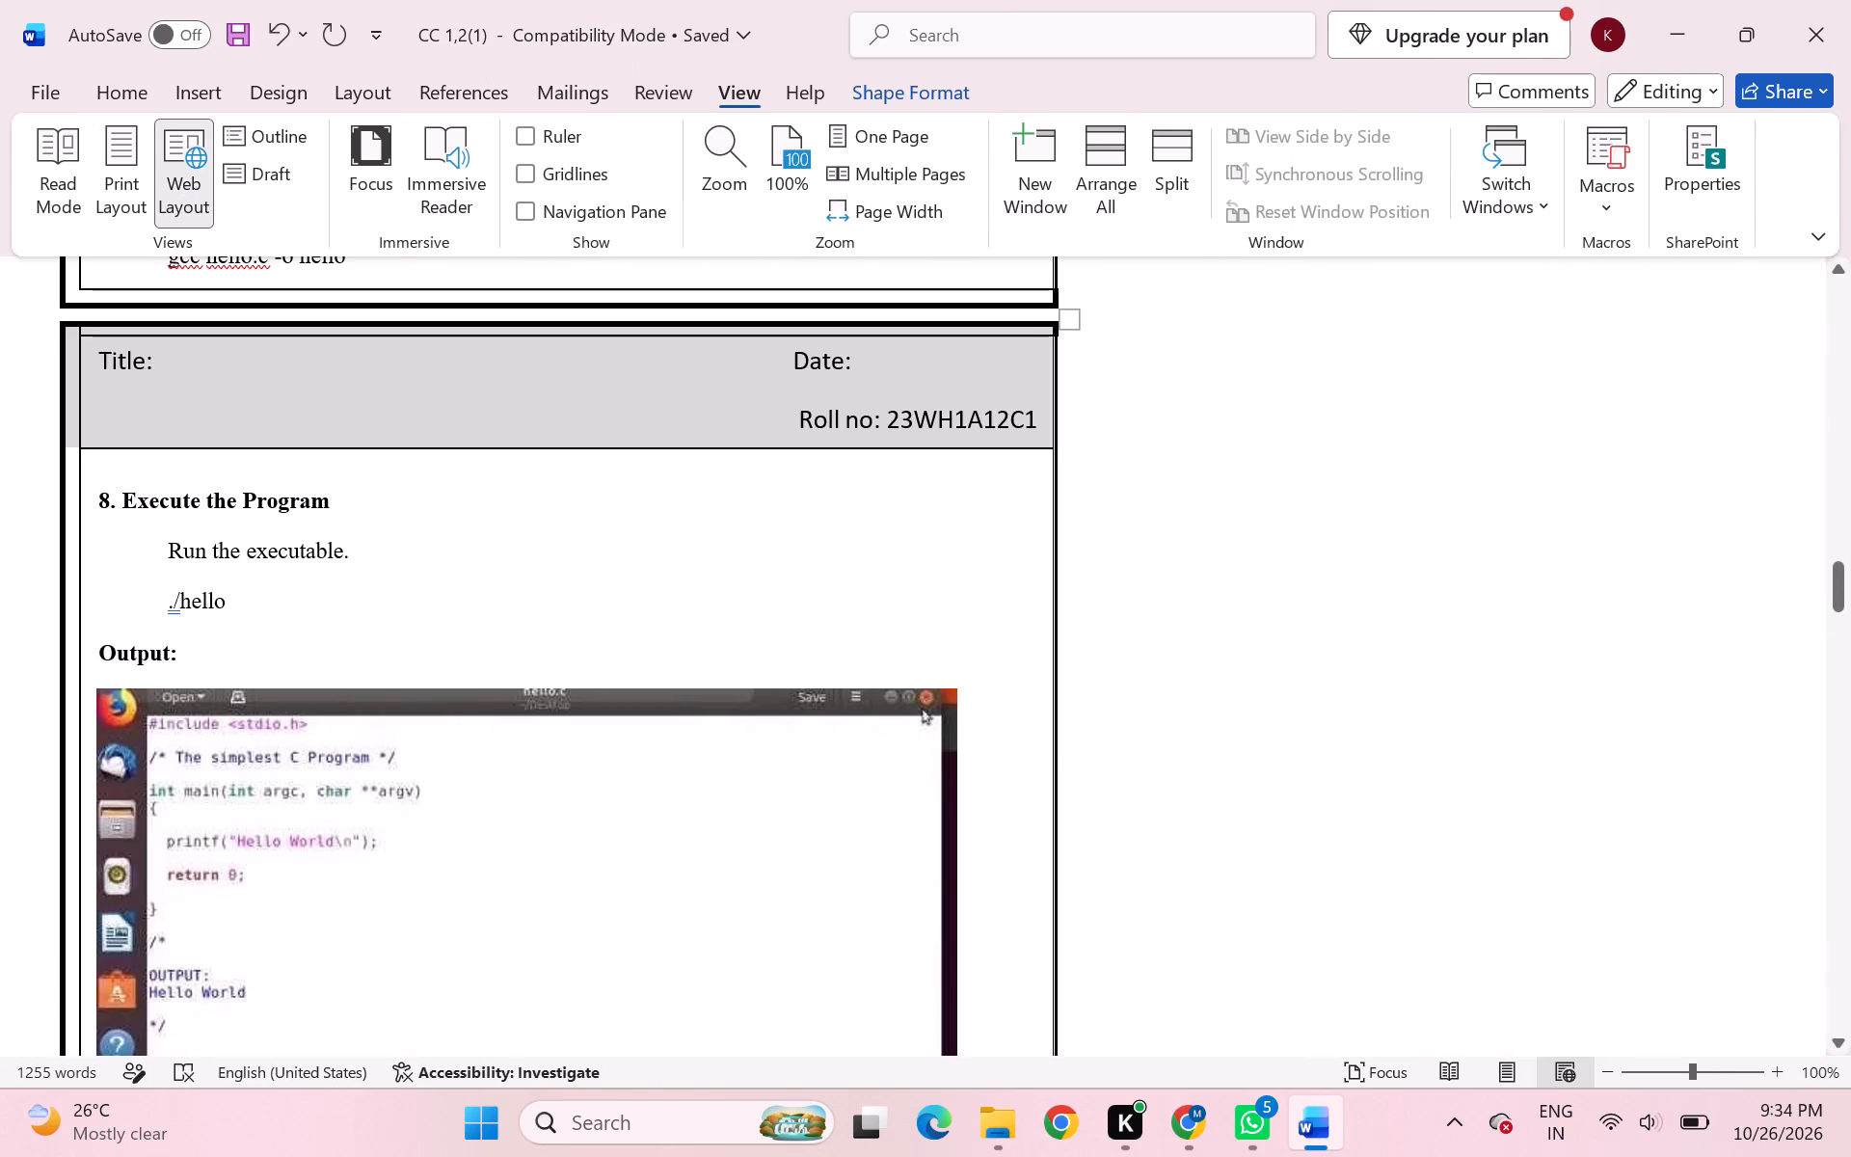
click(116, 187)
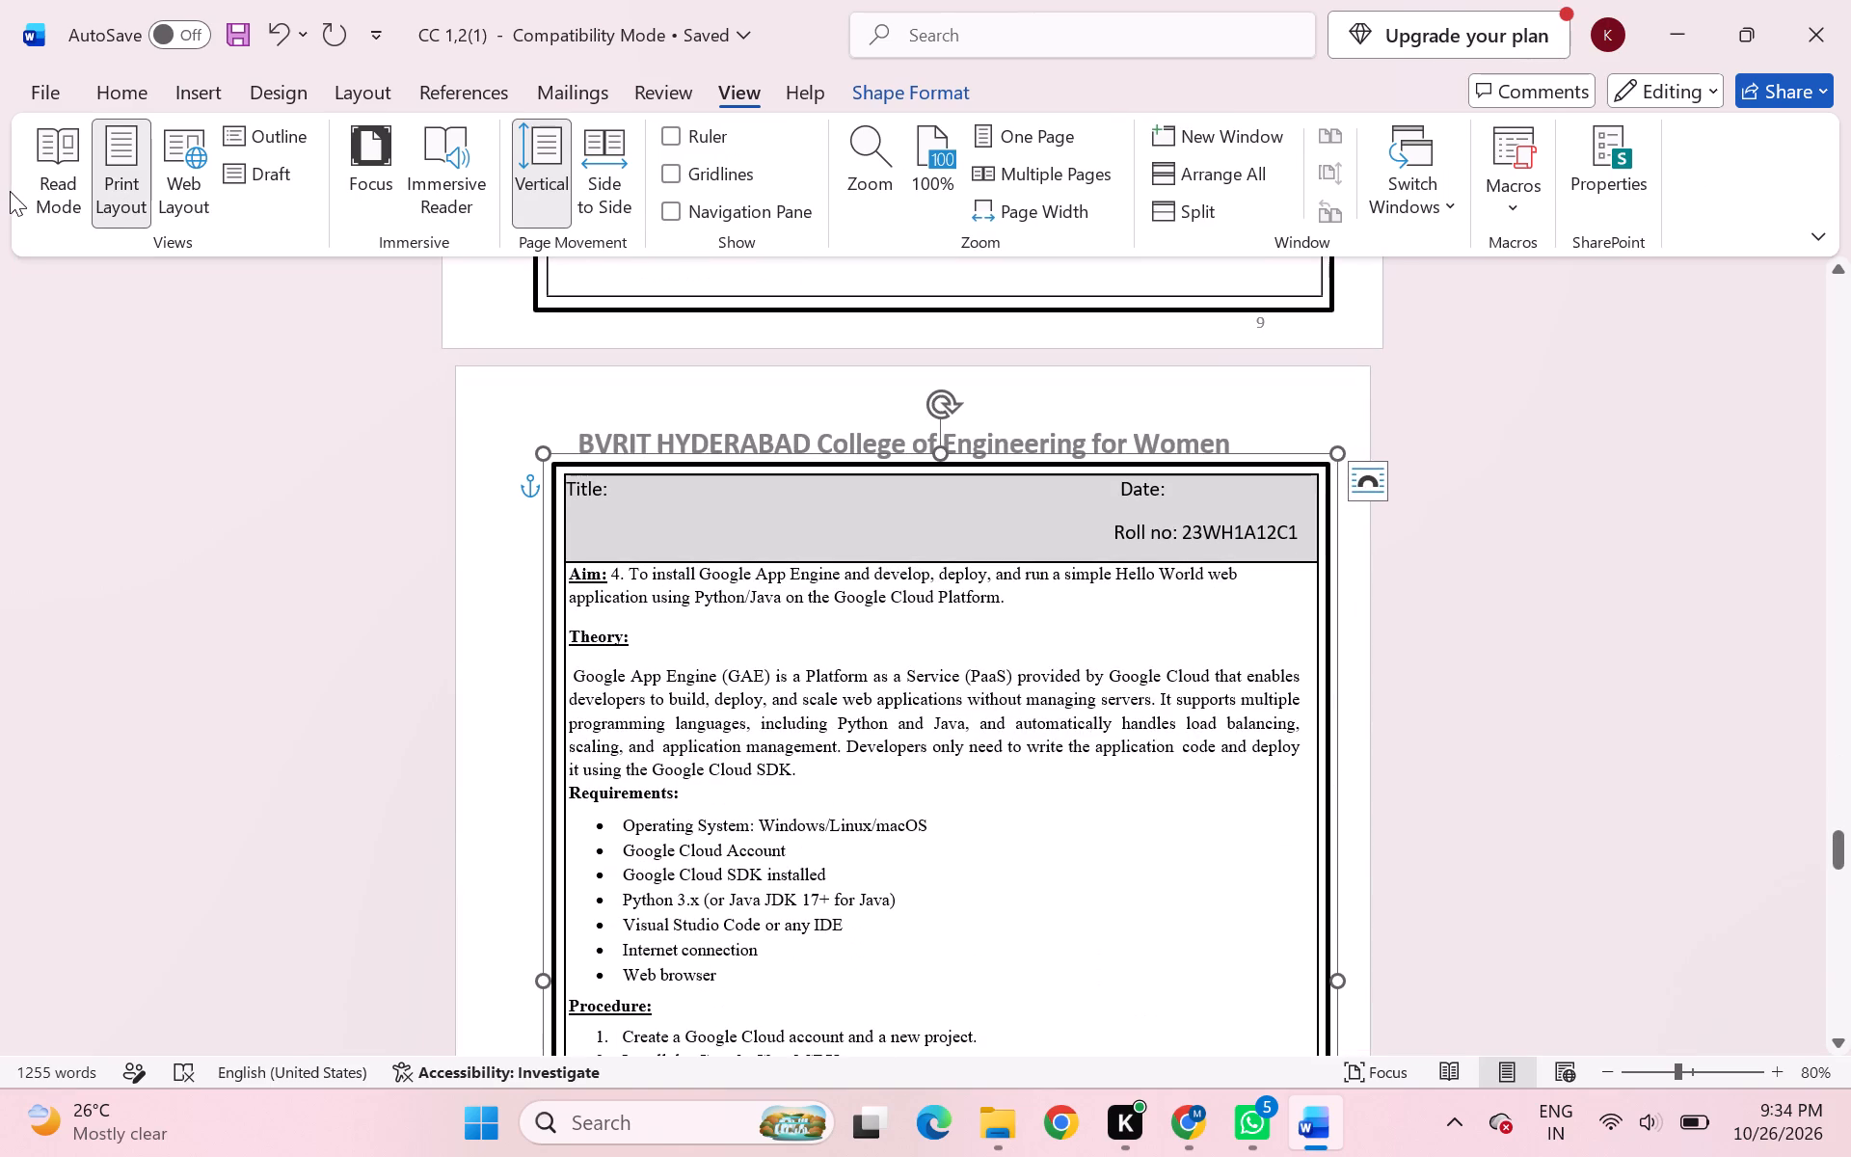
click(41, 190)
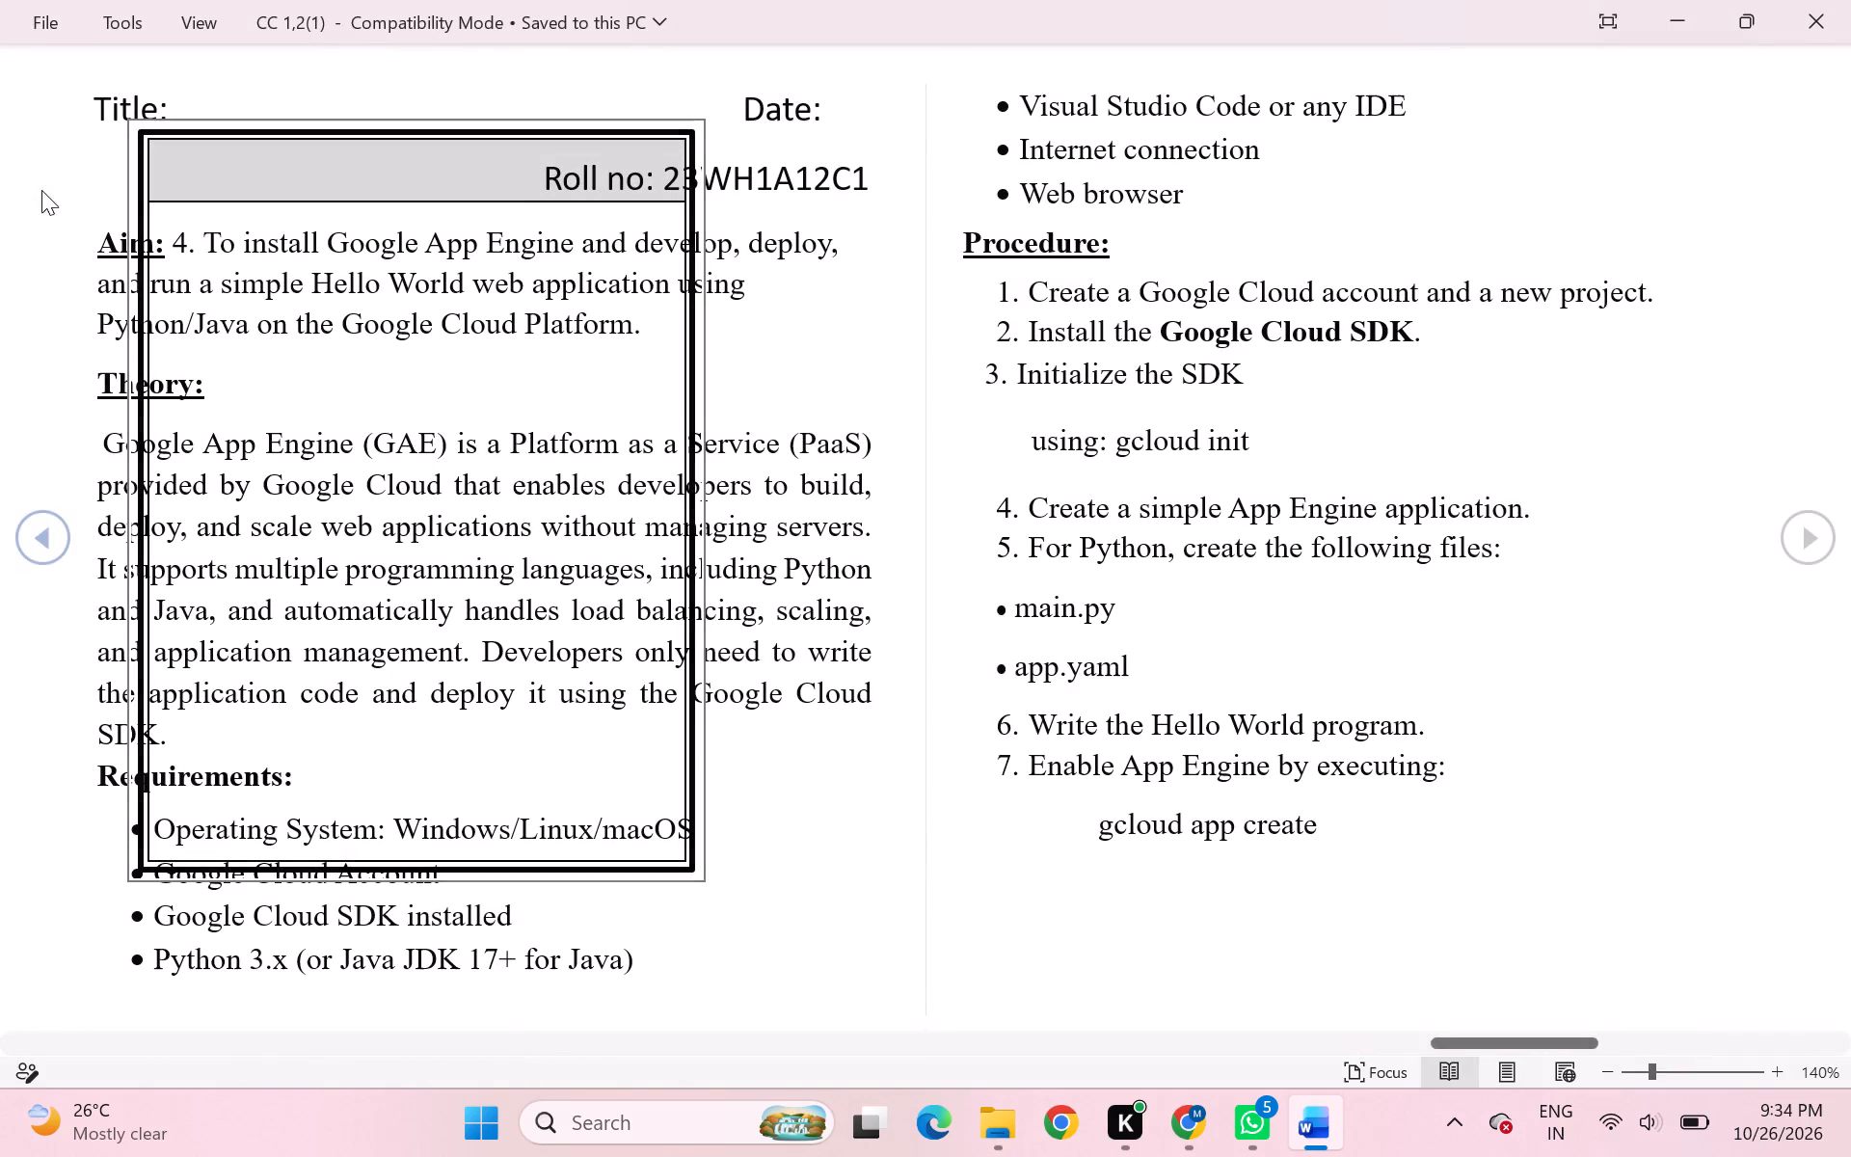
click(1846, 0)
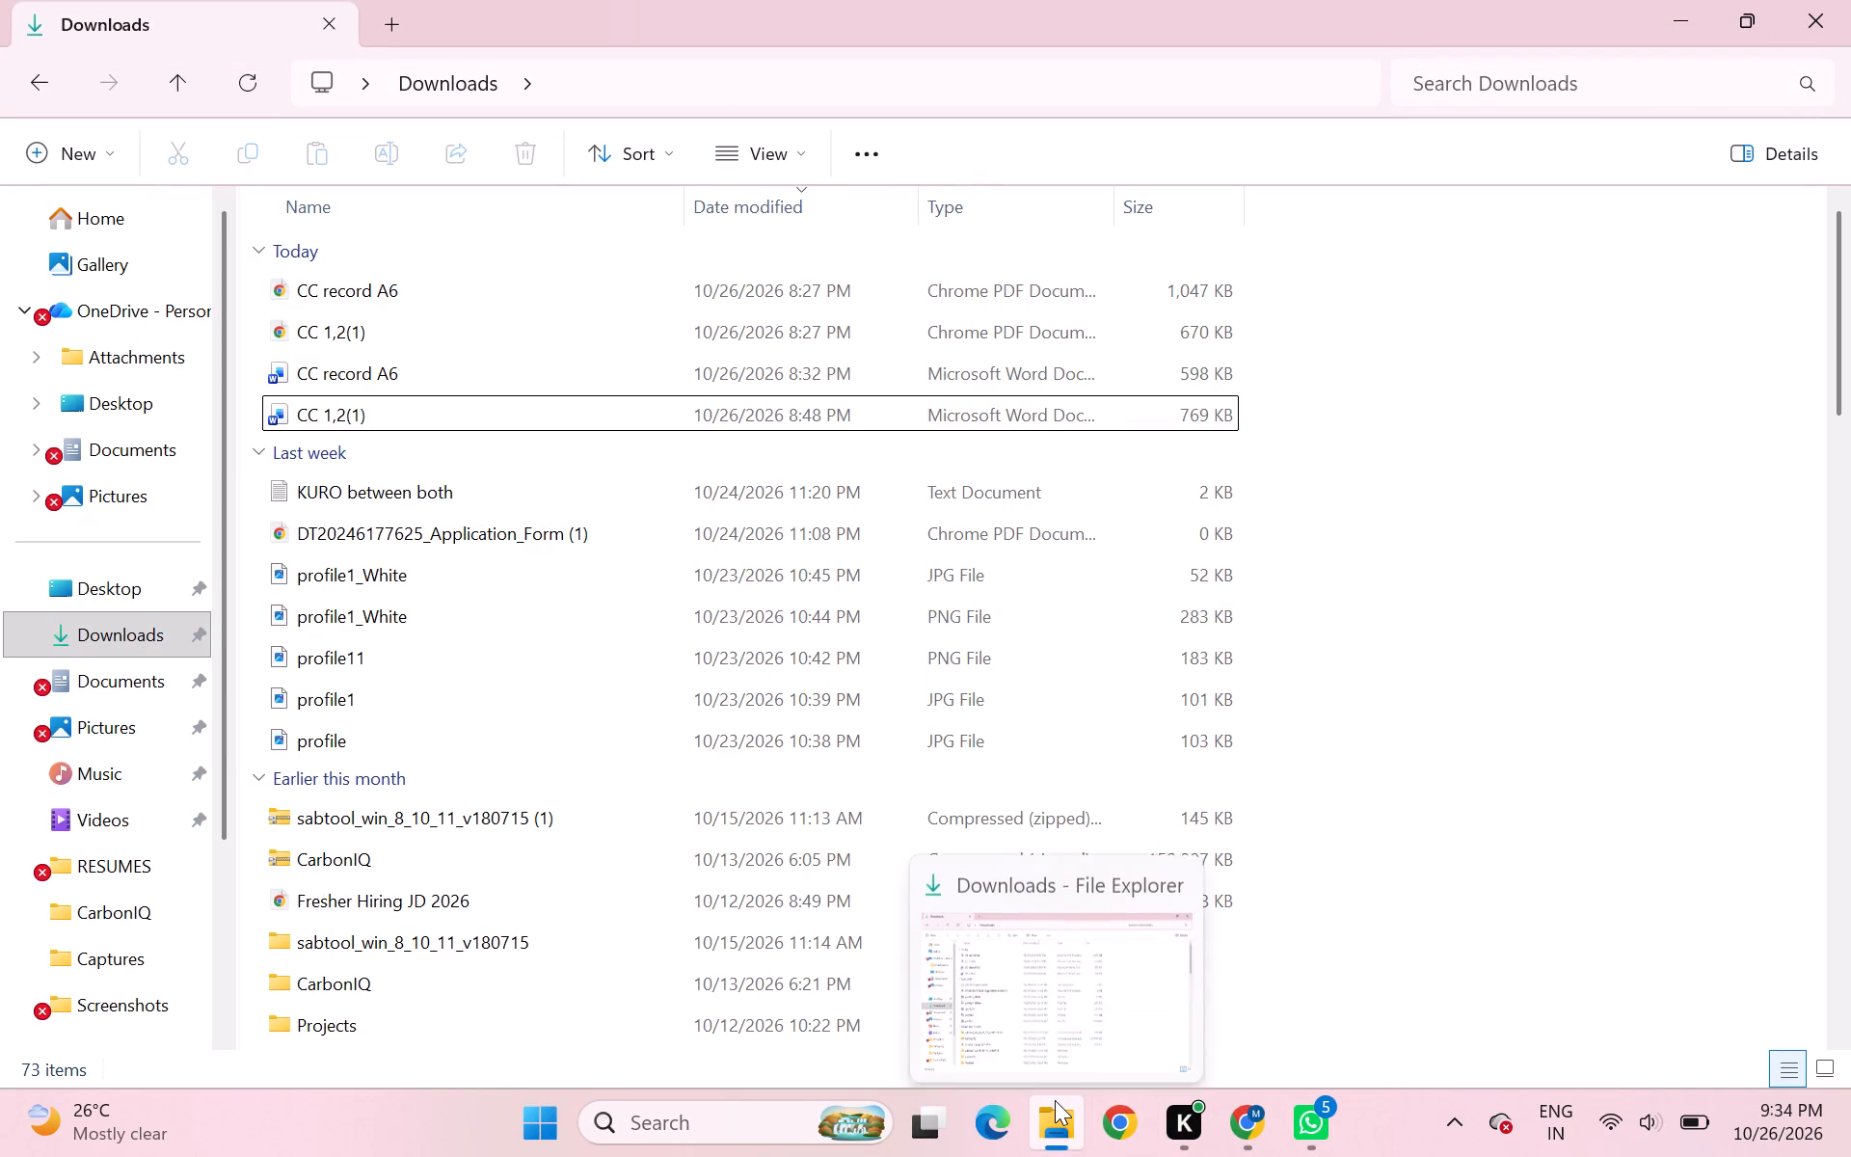
Reopen the CC record A6 Word document from the Downloads folder and switch it from Read Mode to editing.
double_click(377, 378)
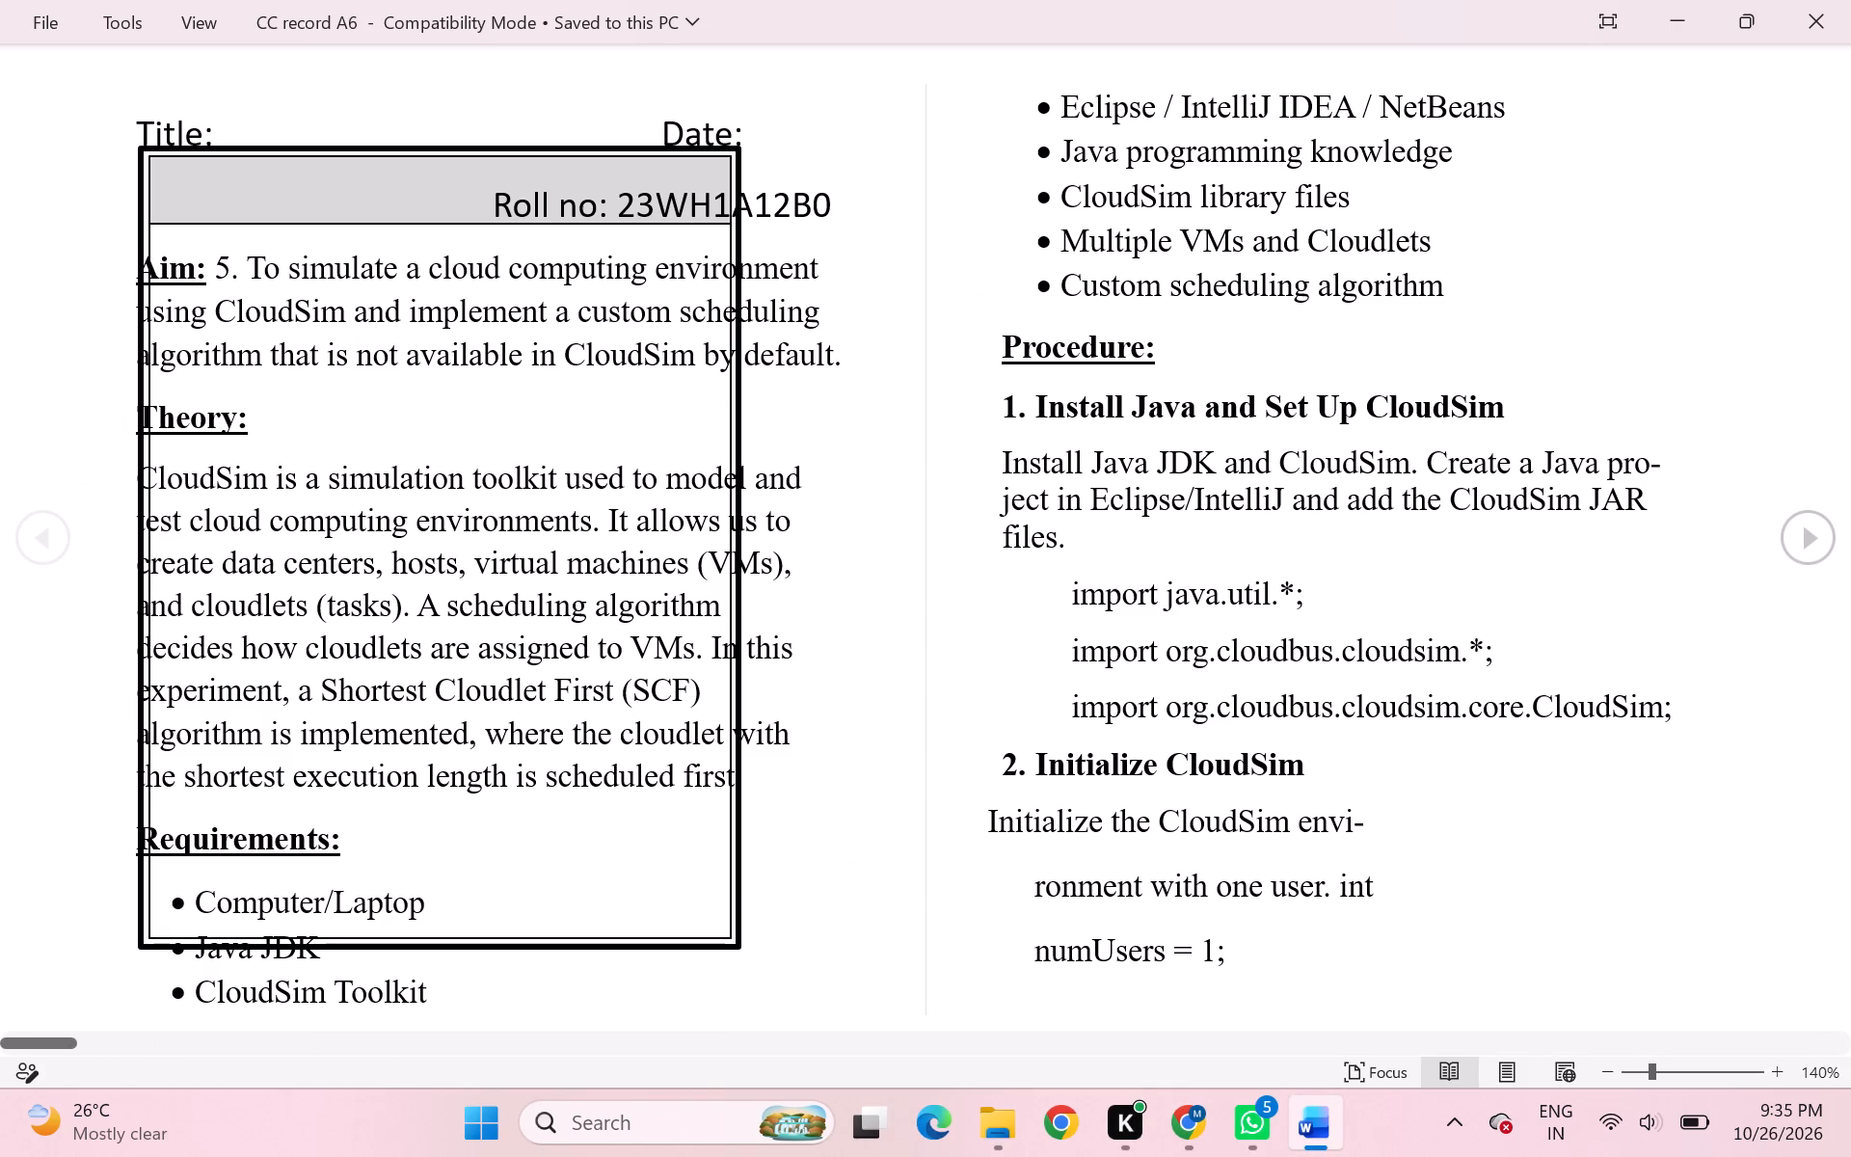
scroll(735, 506, down, 1)
scroll(735, 506, up, 2)
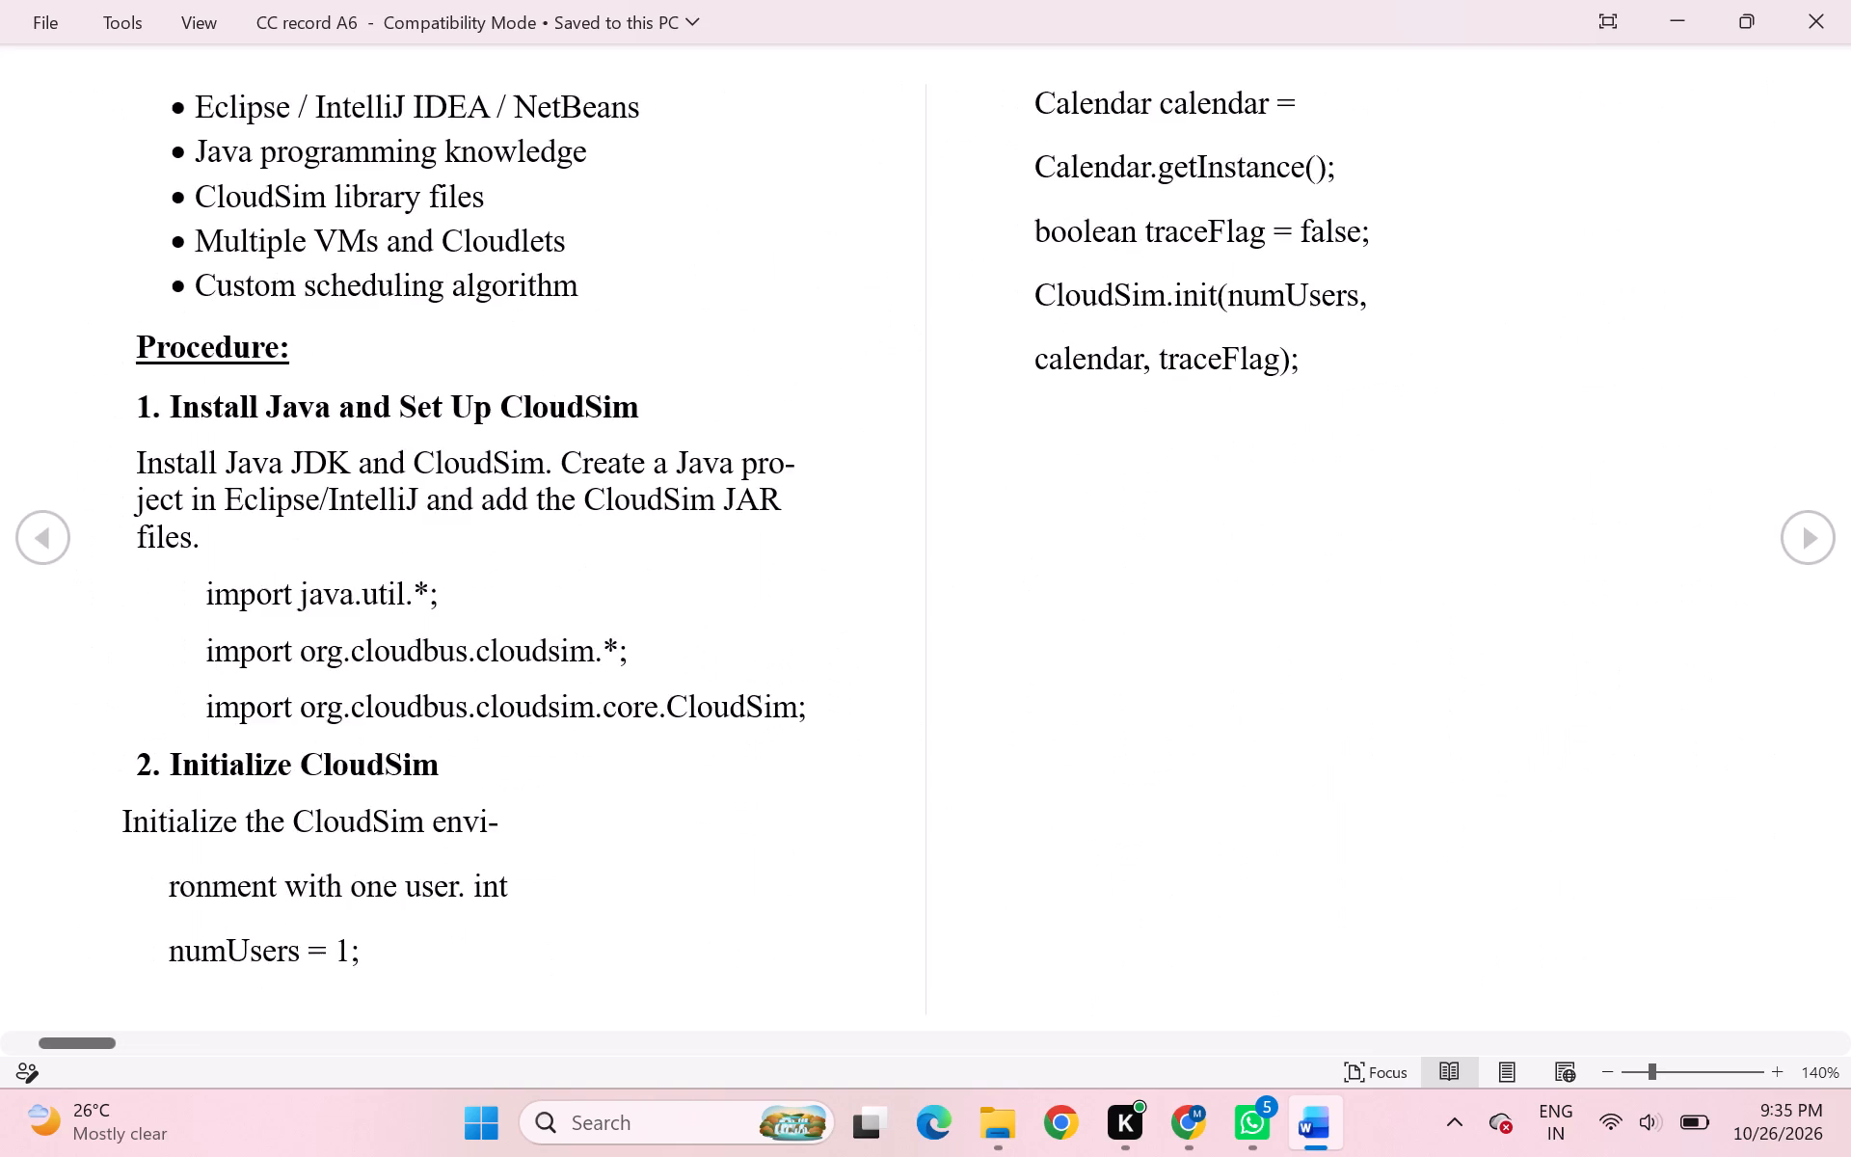
scroll(735, 506, up, 1)
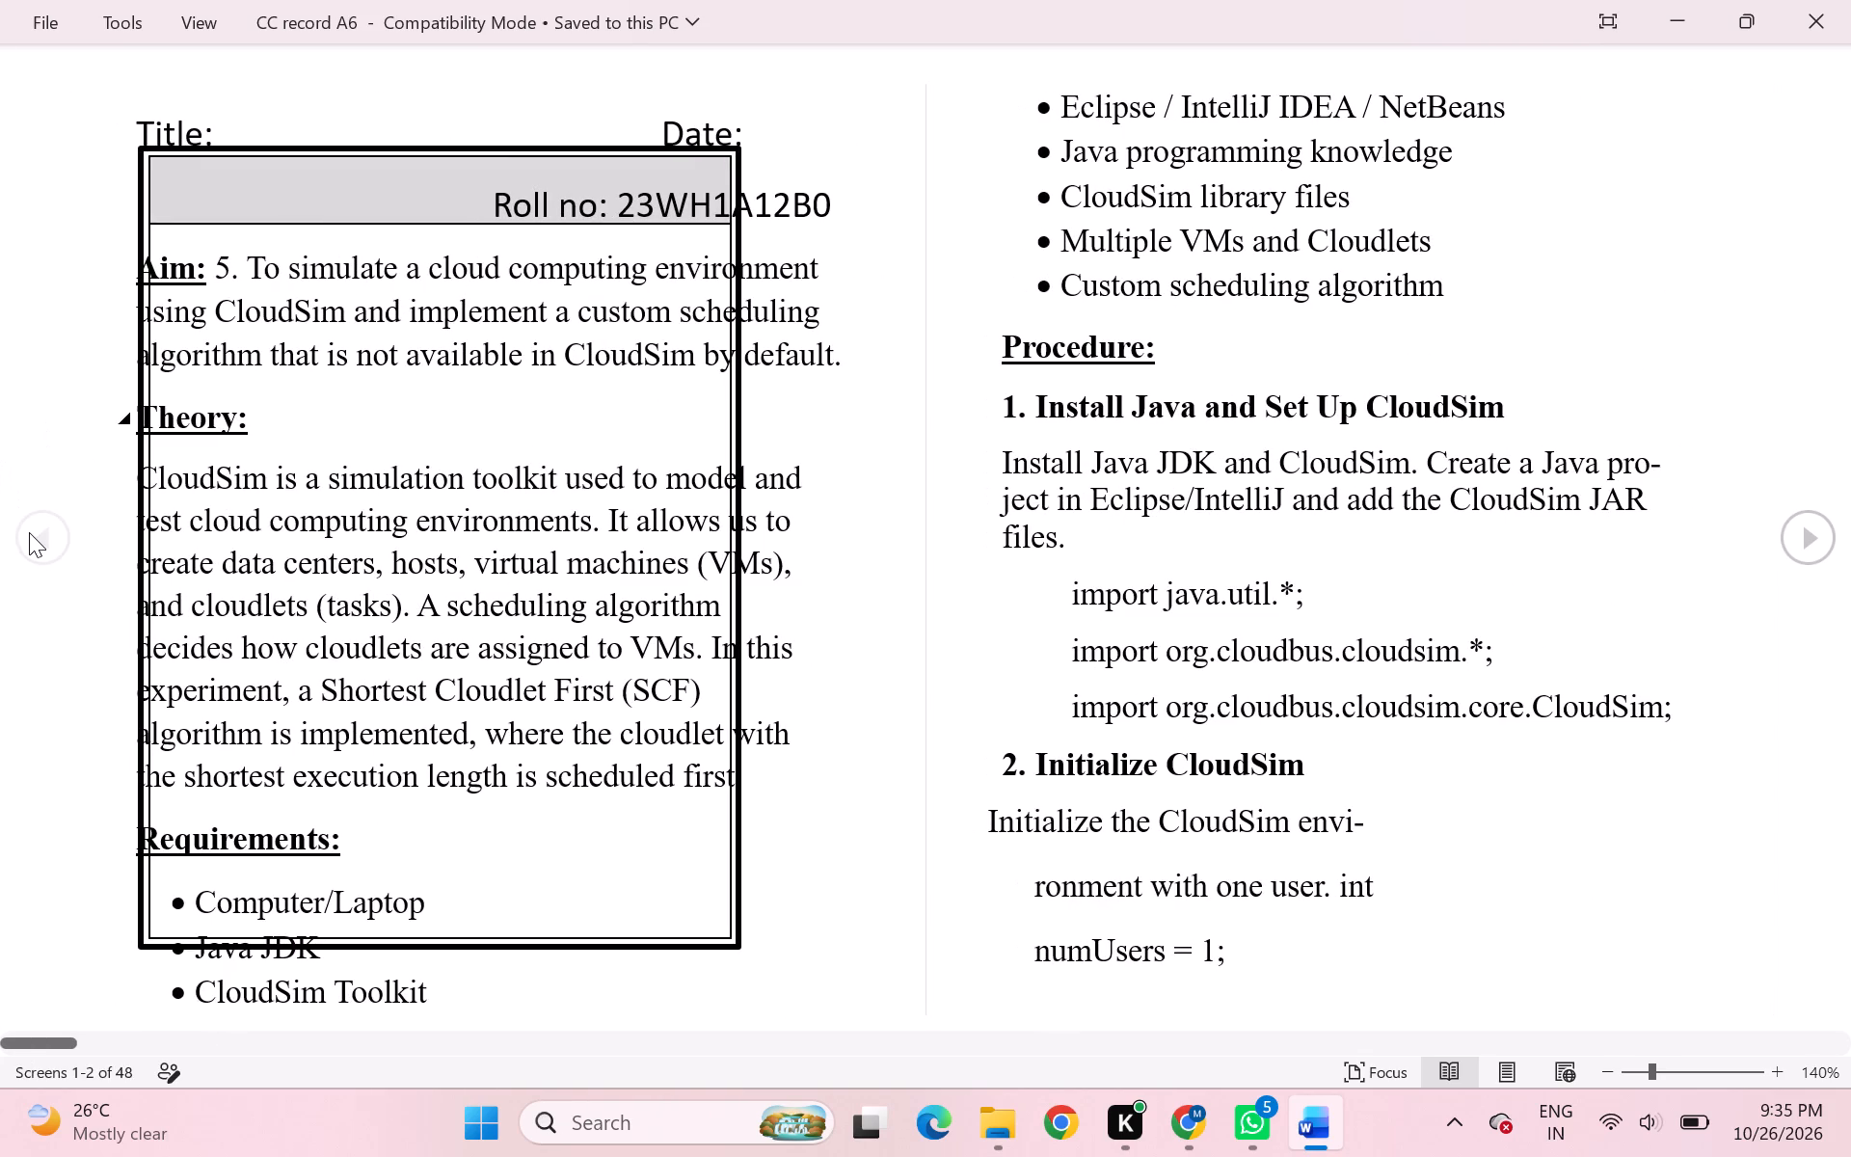
click(29, 532)
double_click(29, 532)
click(65, 16)
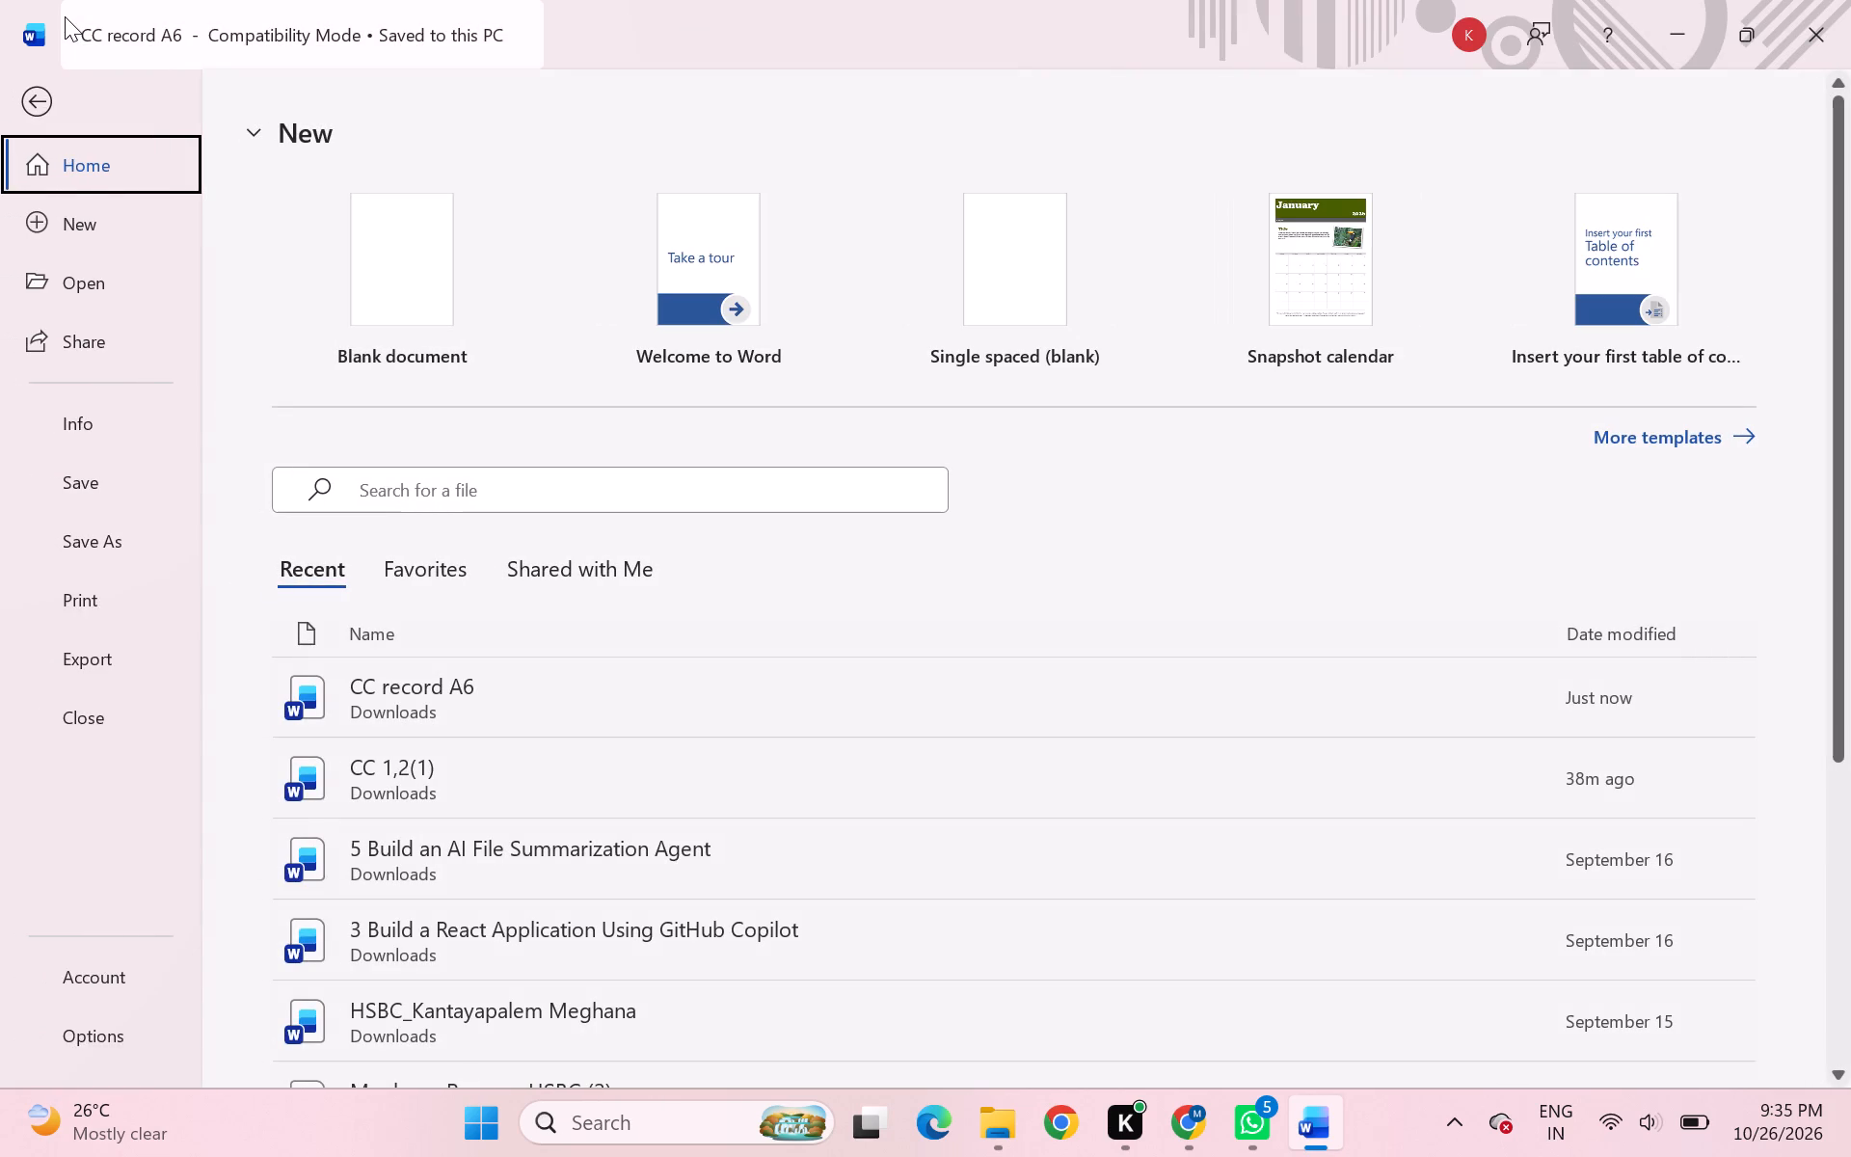
click(42, 99)
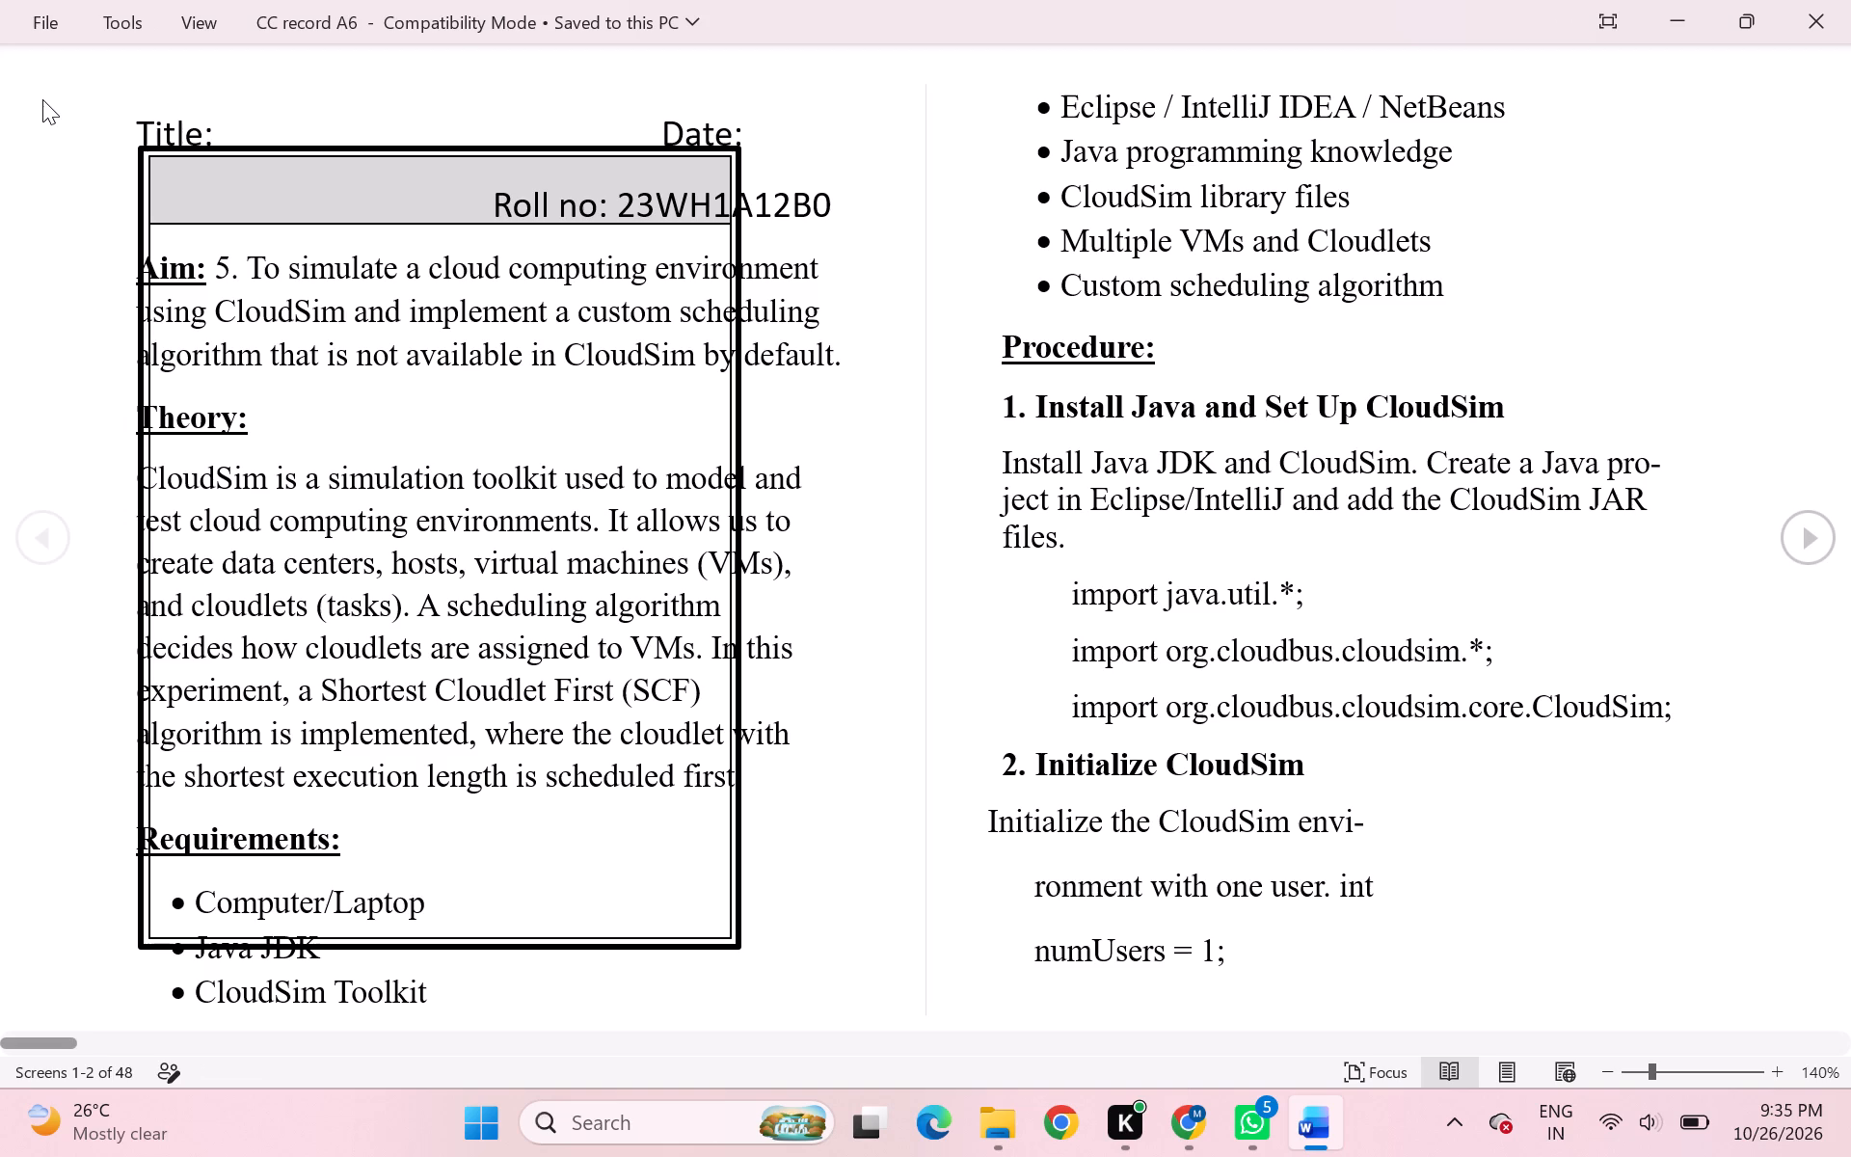
click(197, 28)
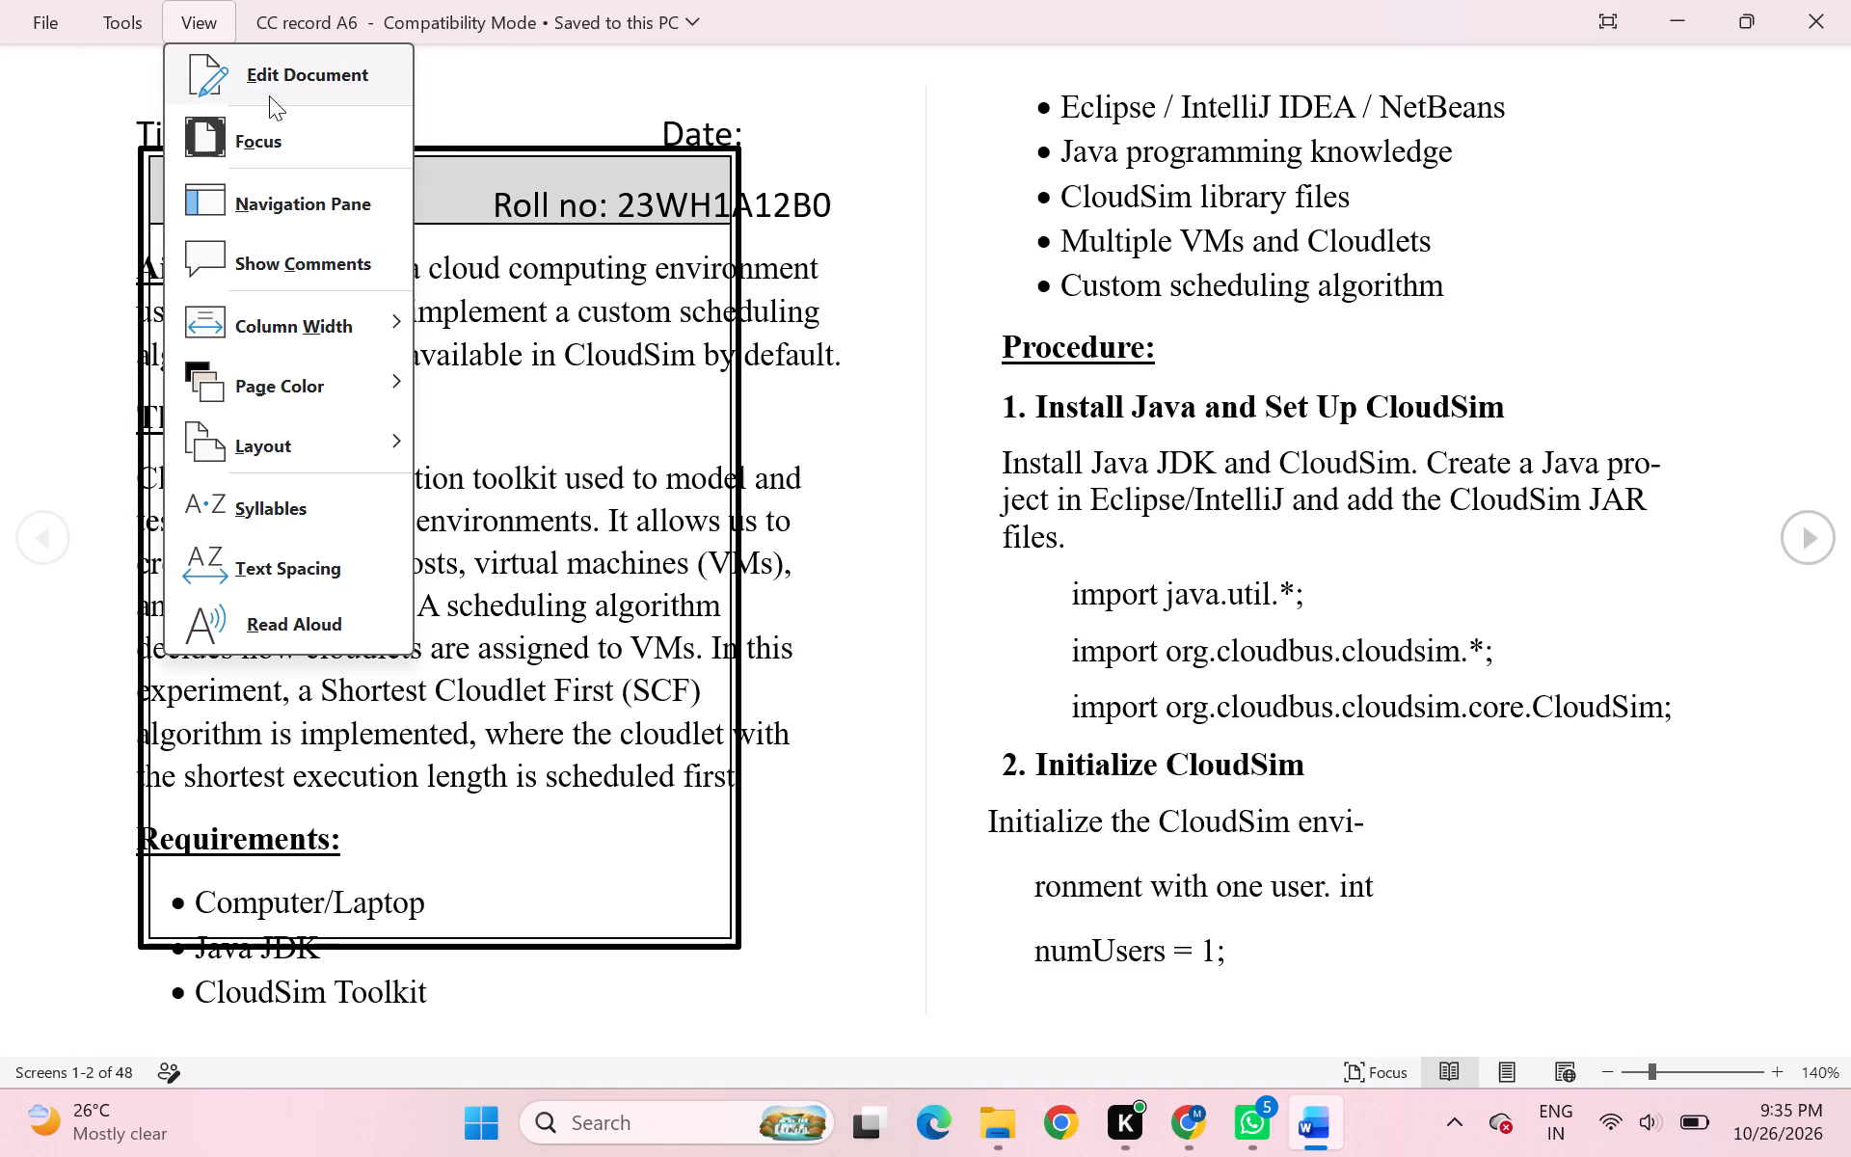
click(270, 94)
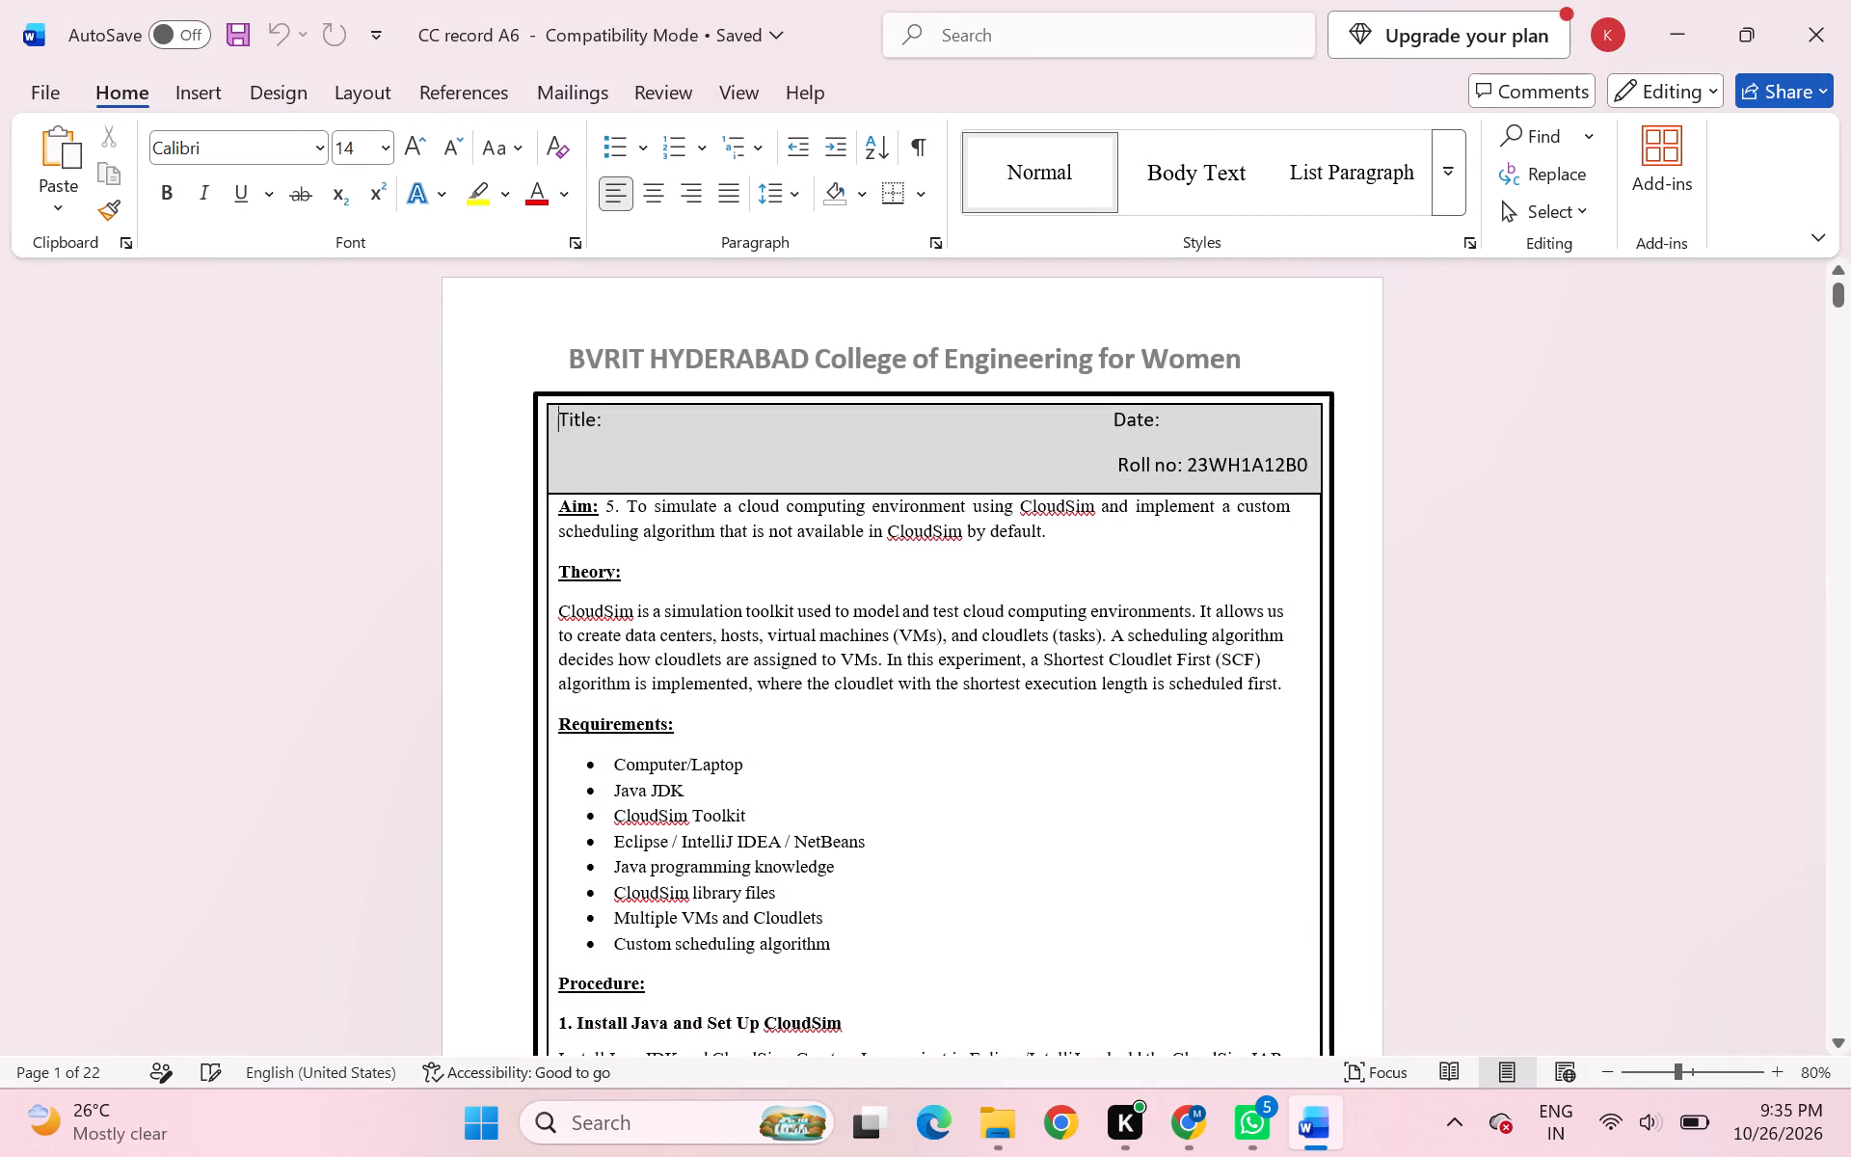
scroll(660, 676, up, 1)
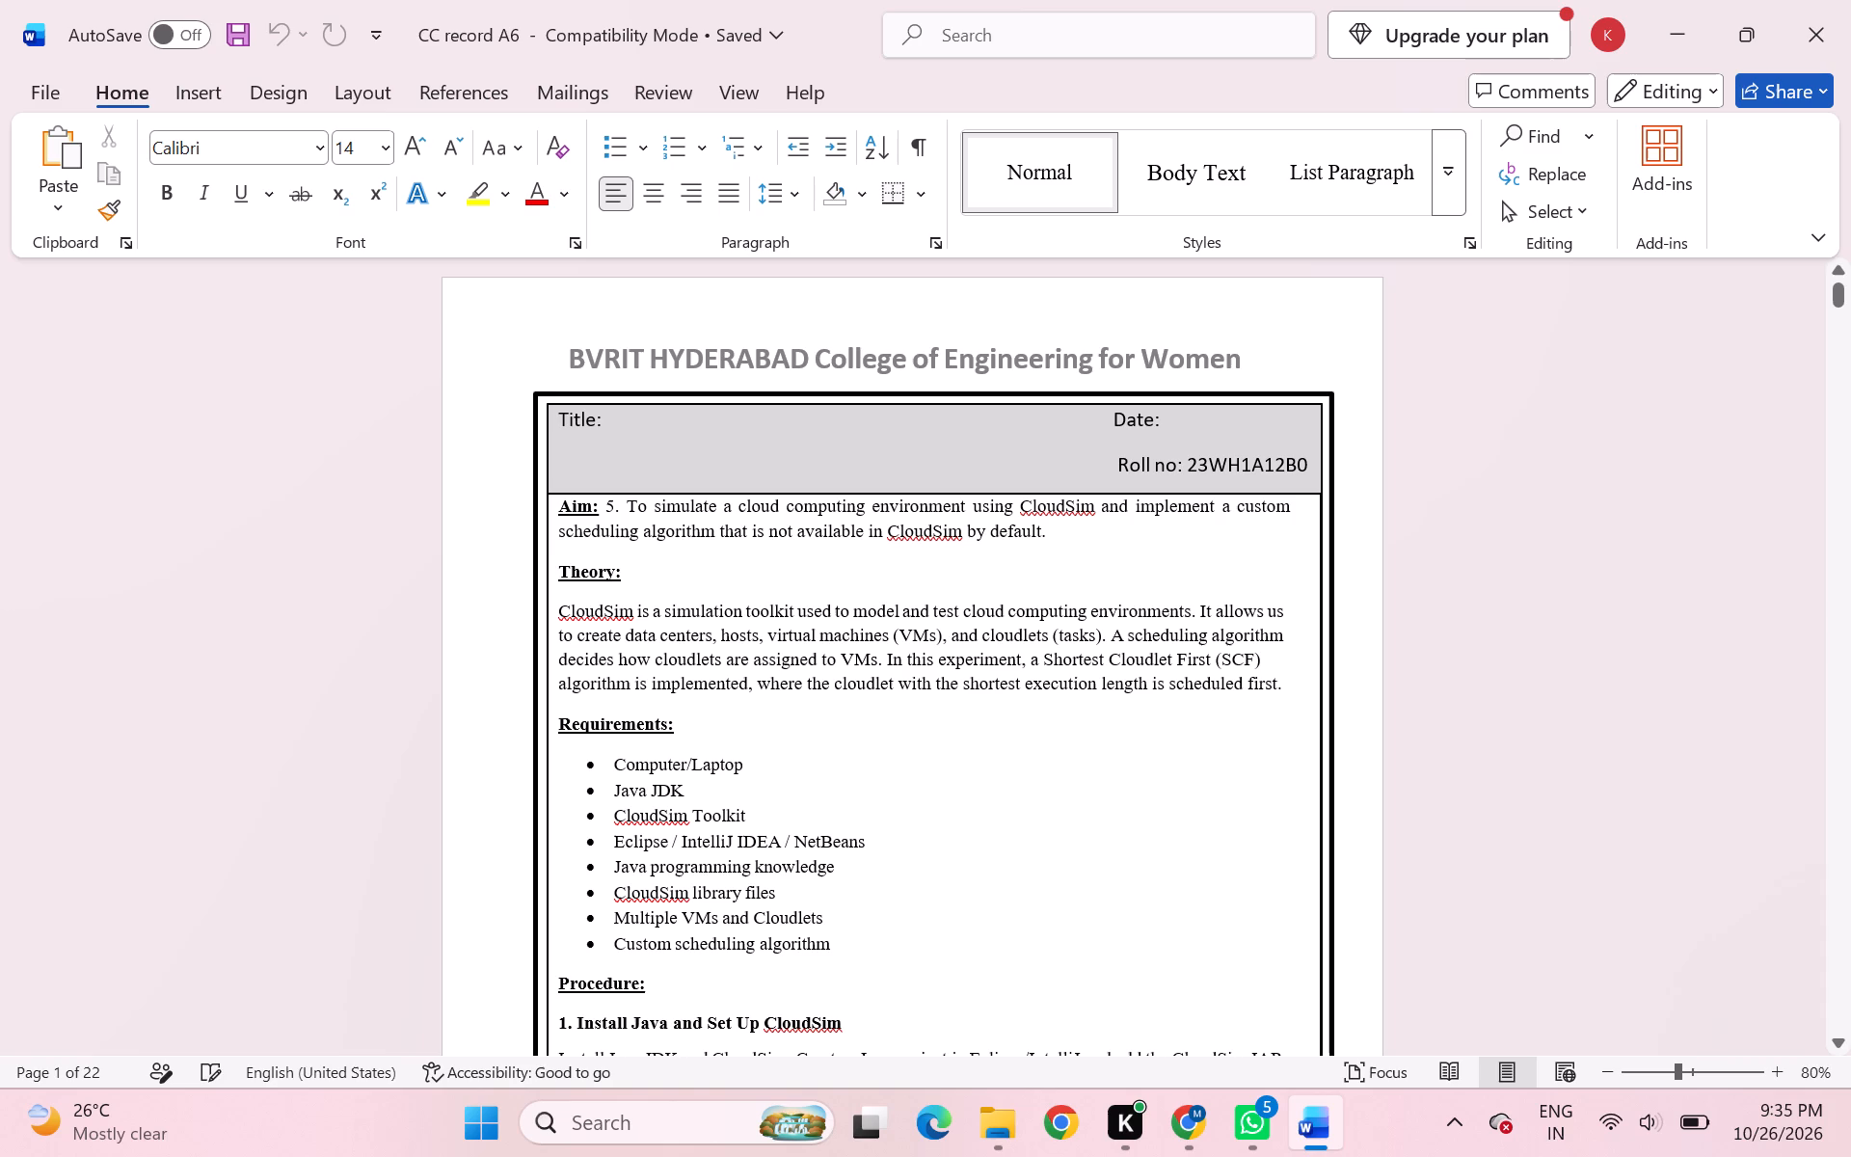
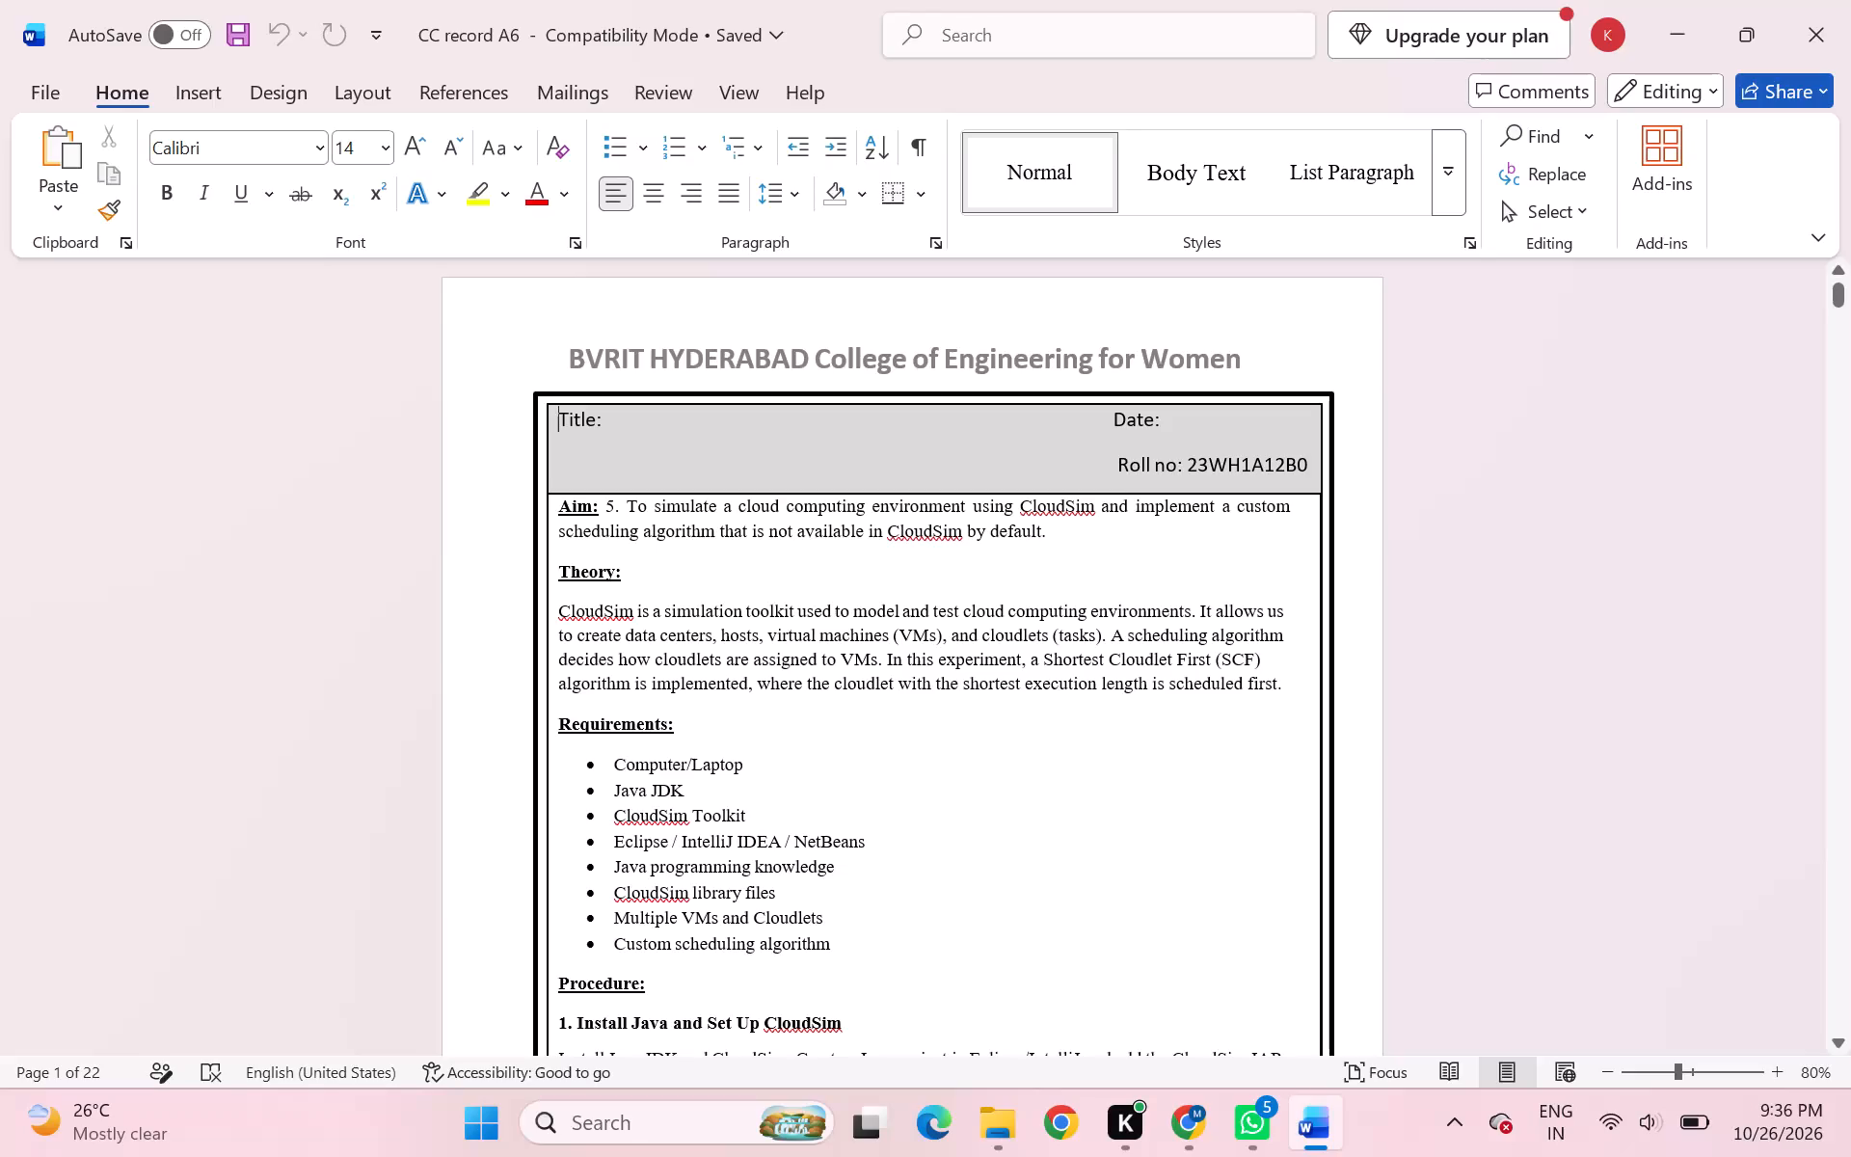
Show the Navigation pane with page thumbnails in CC record A6.
scroll(766, 689, down, 3)
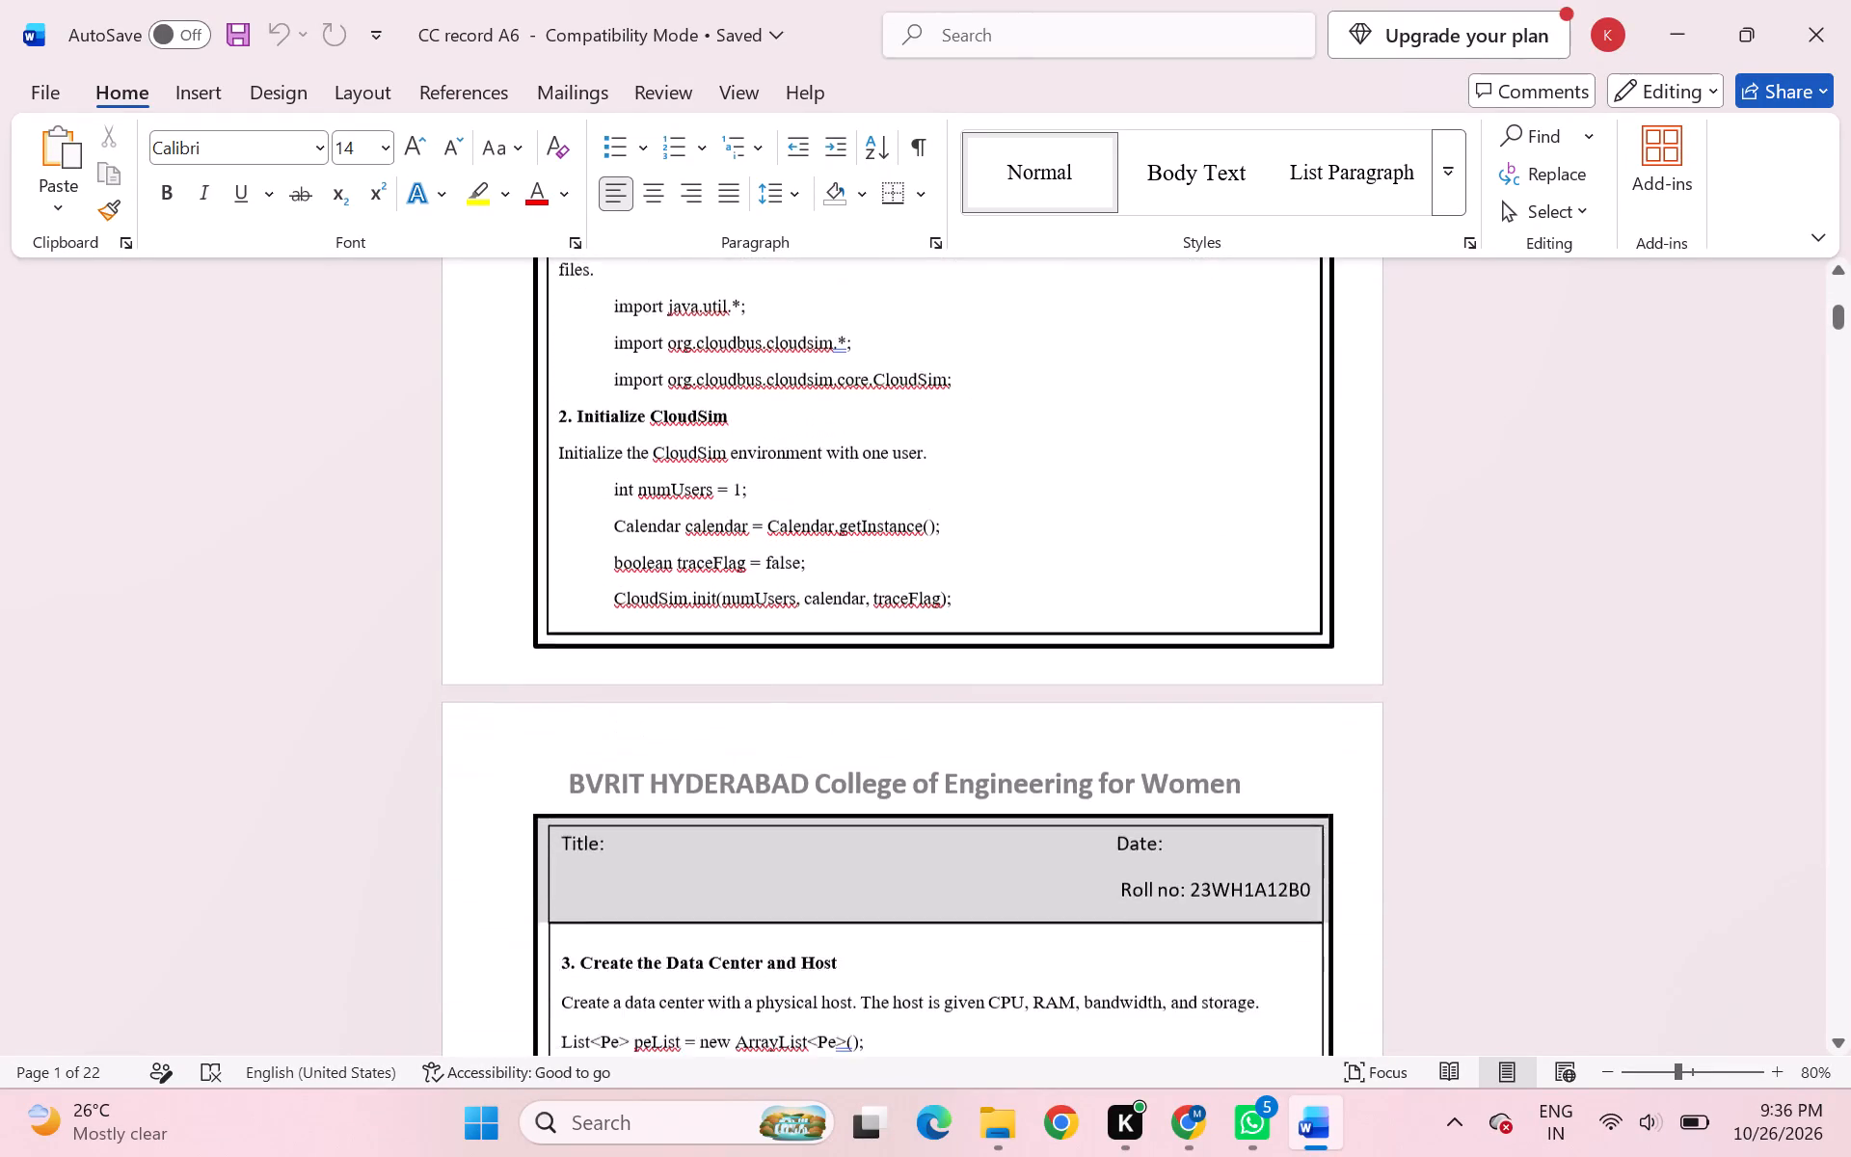
scroll(766, 689, down, 1)
click(595, 629)
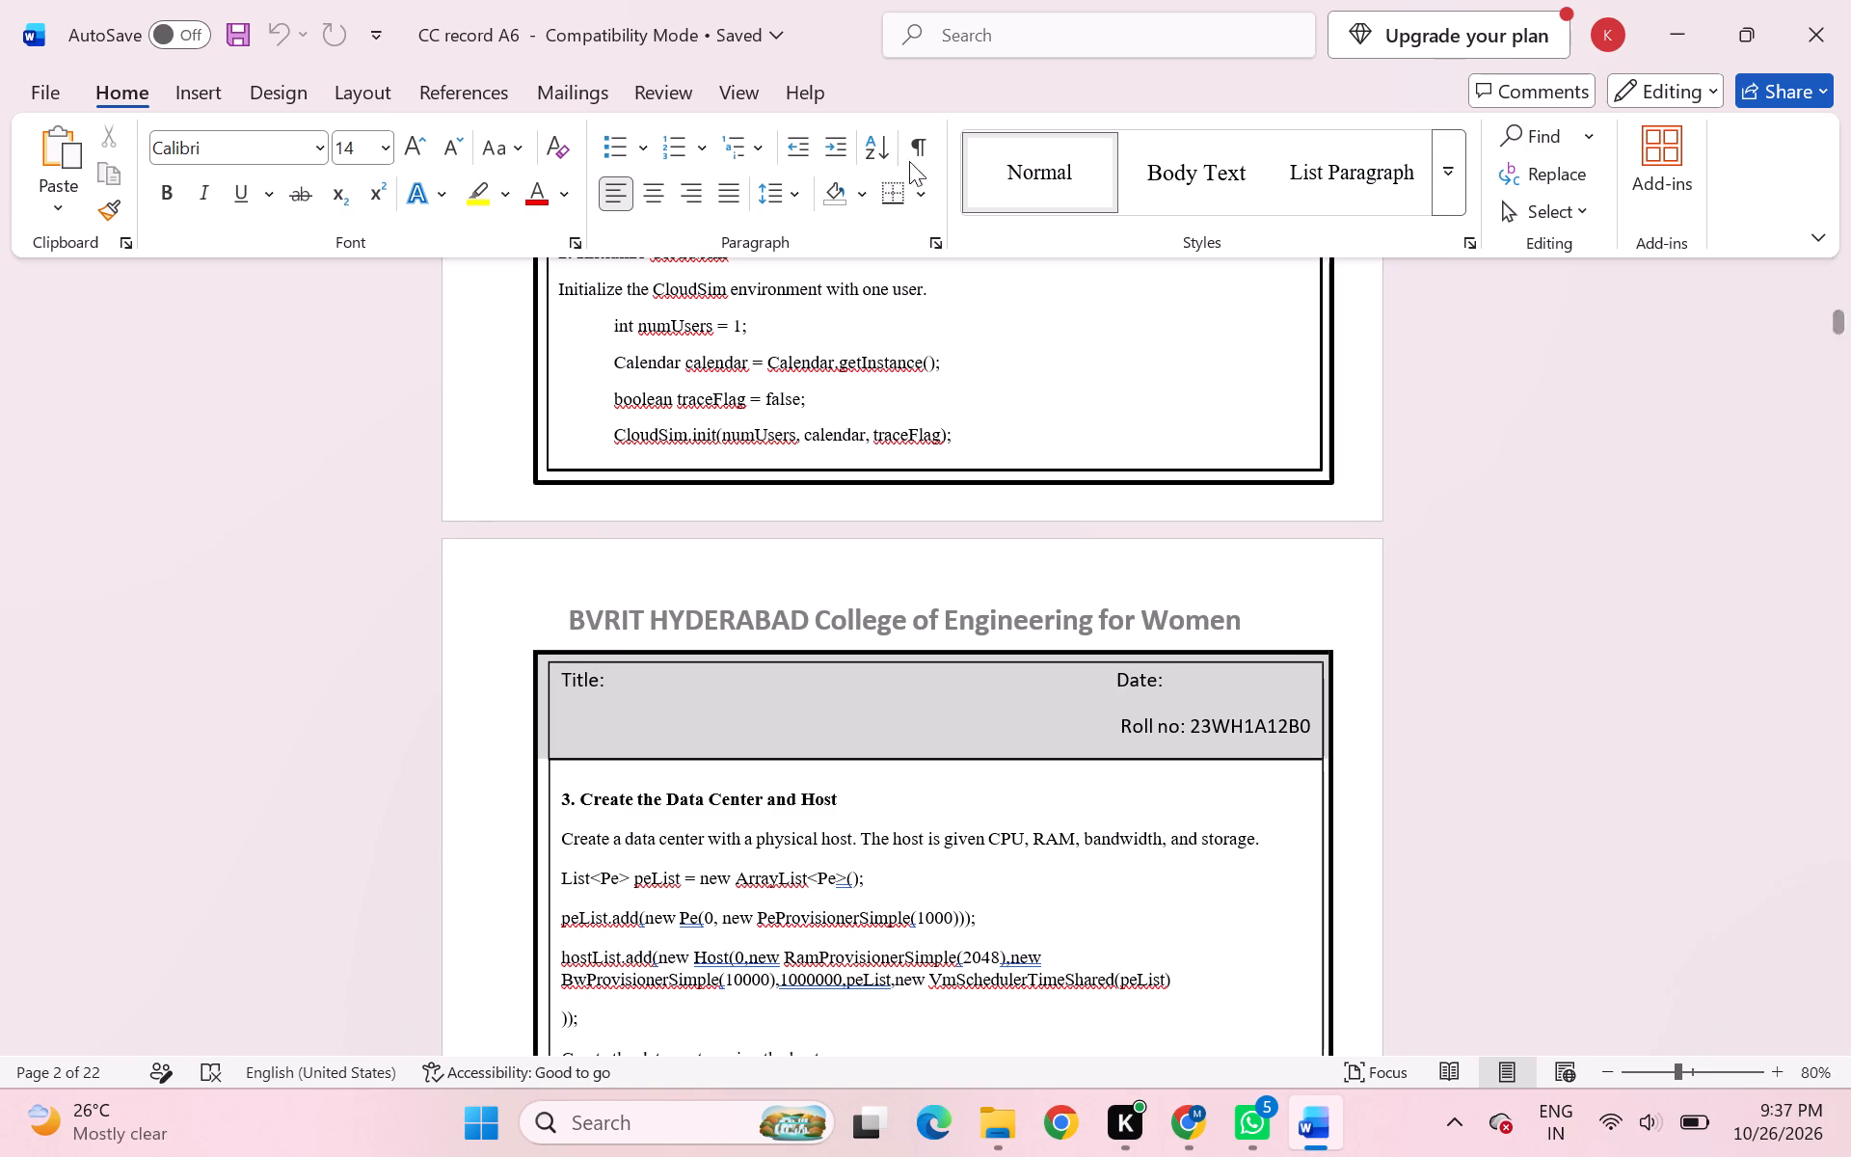
click(752, 86)
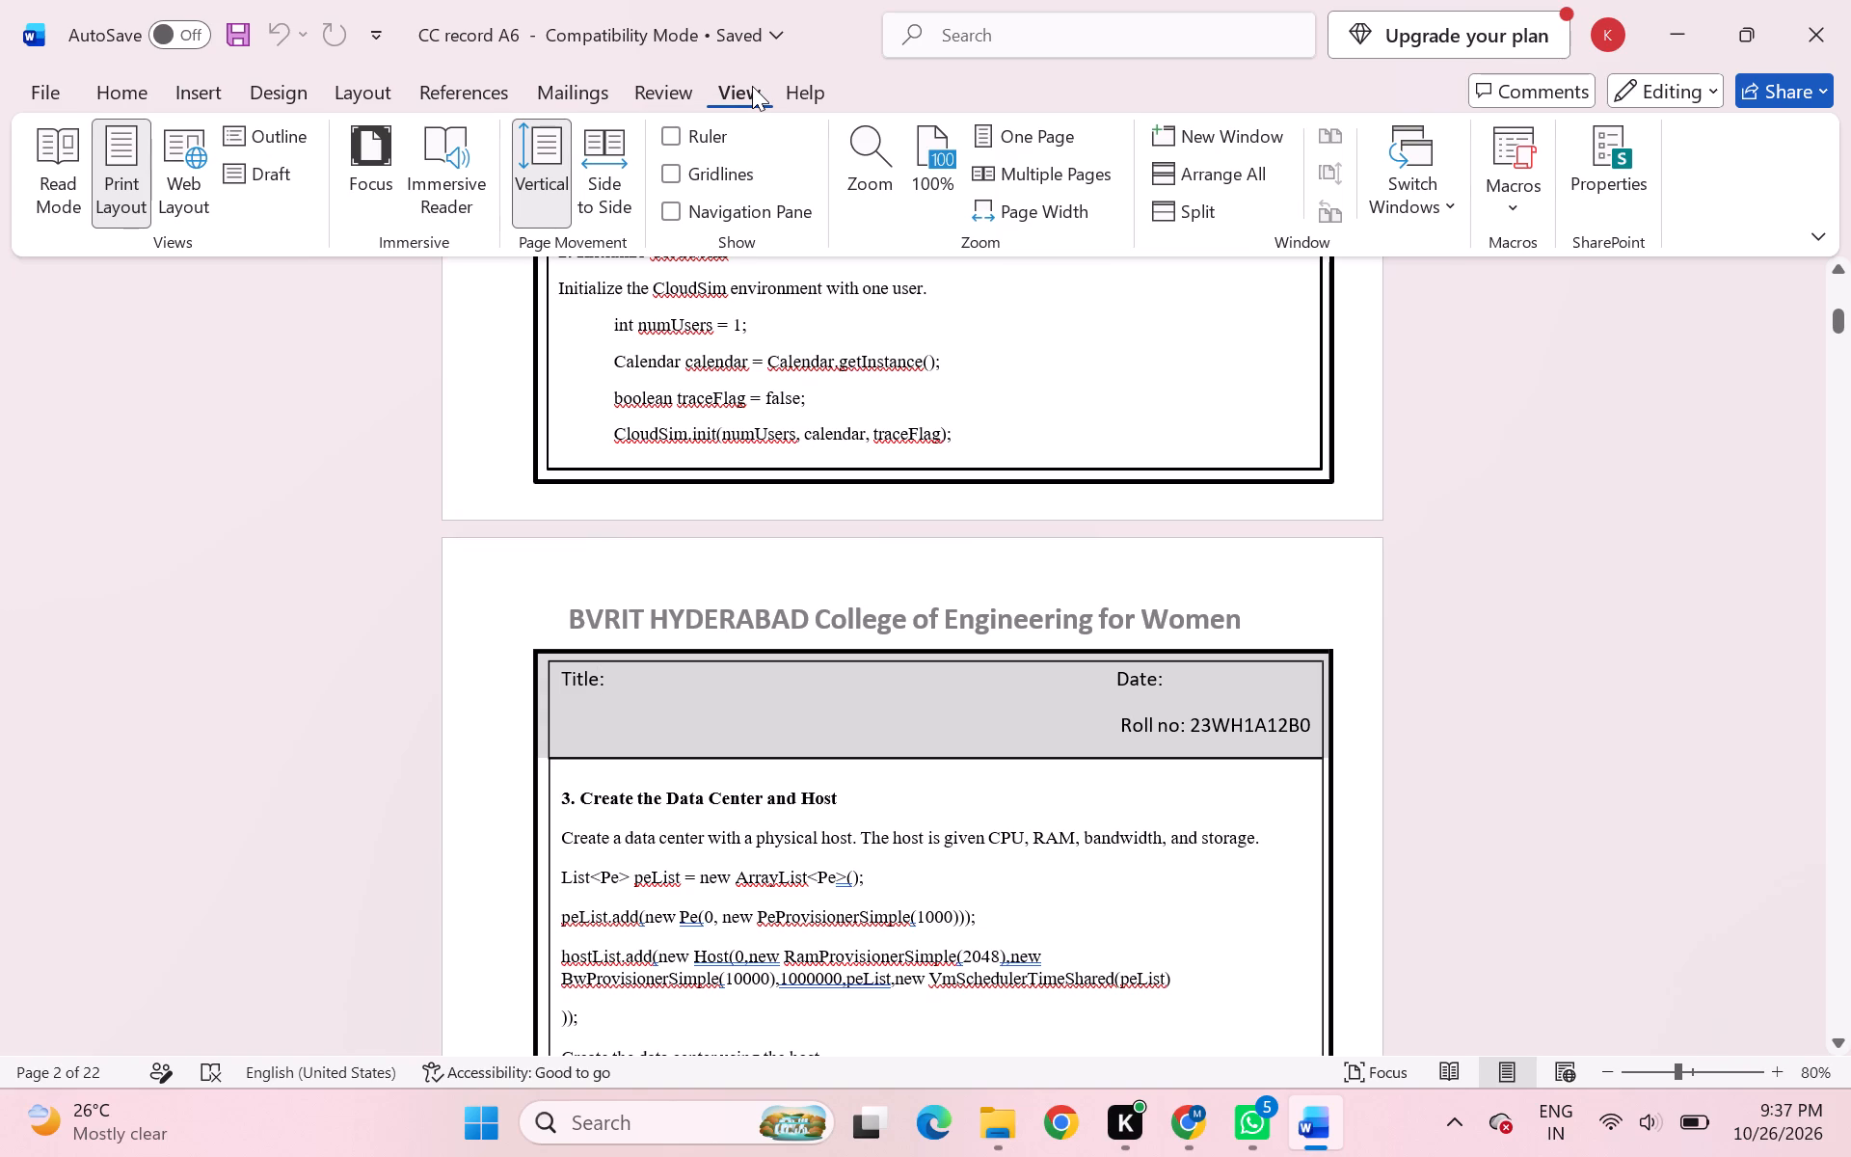
click(672, 215)
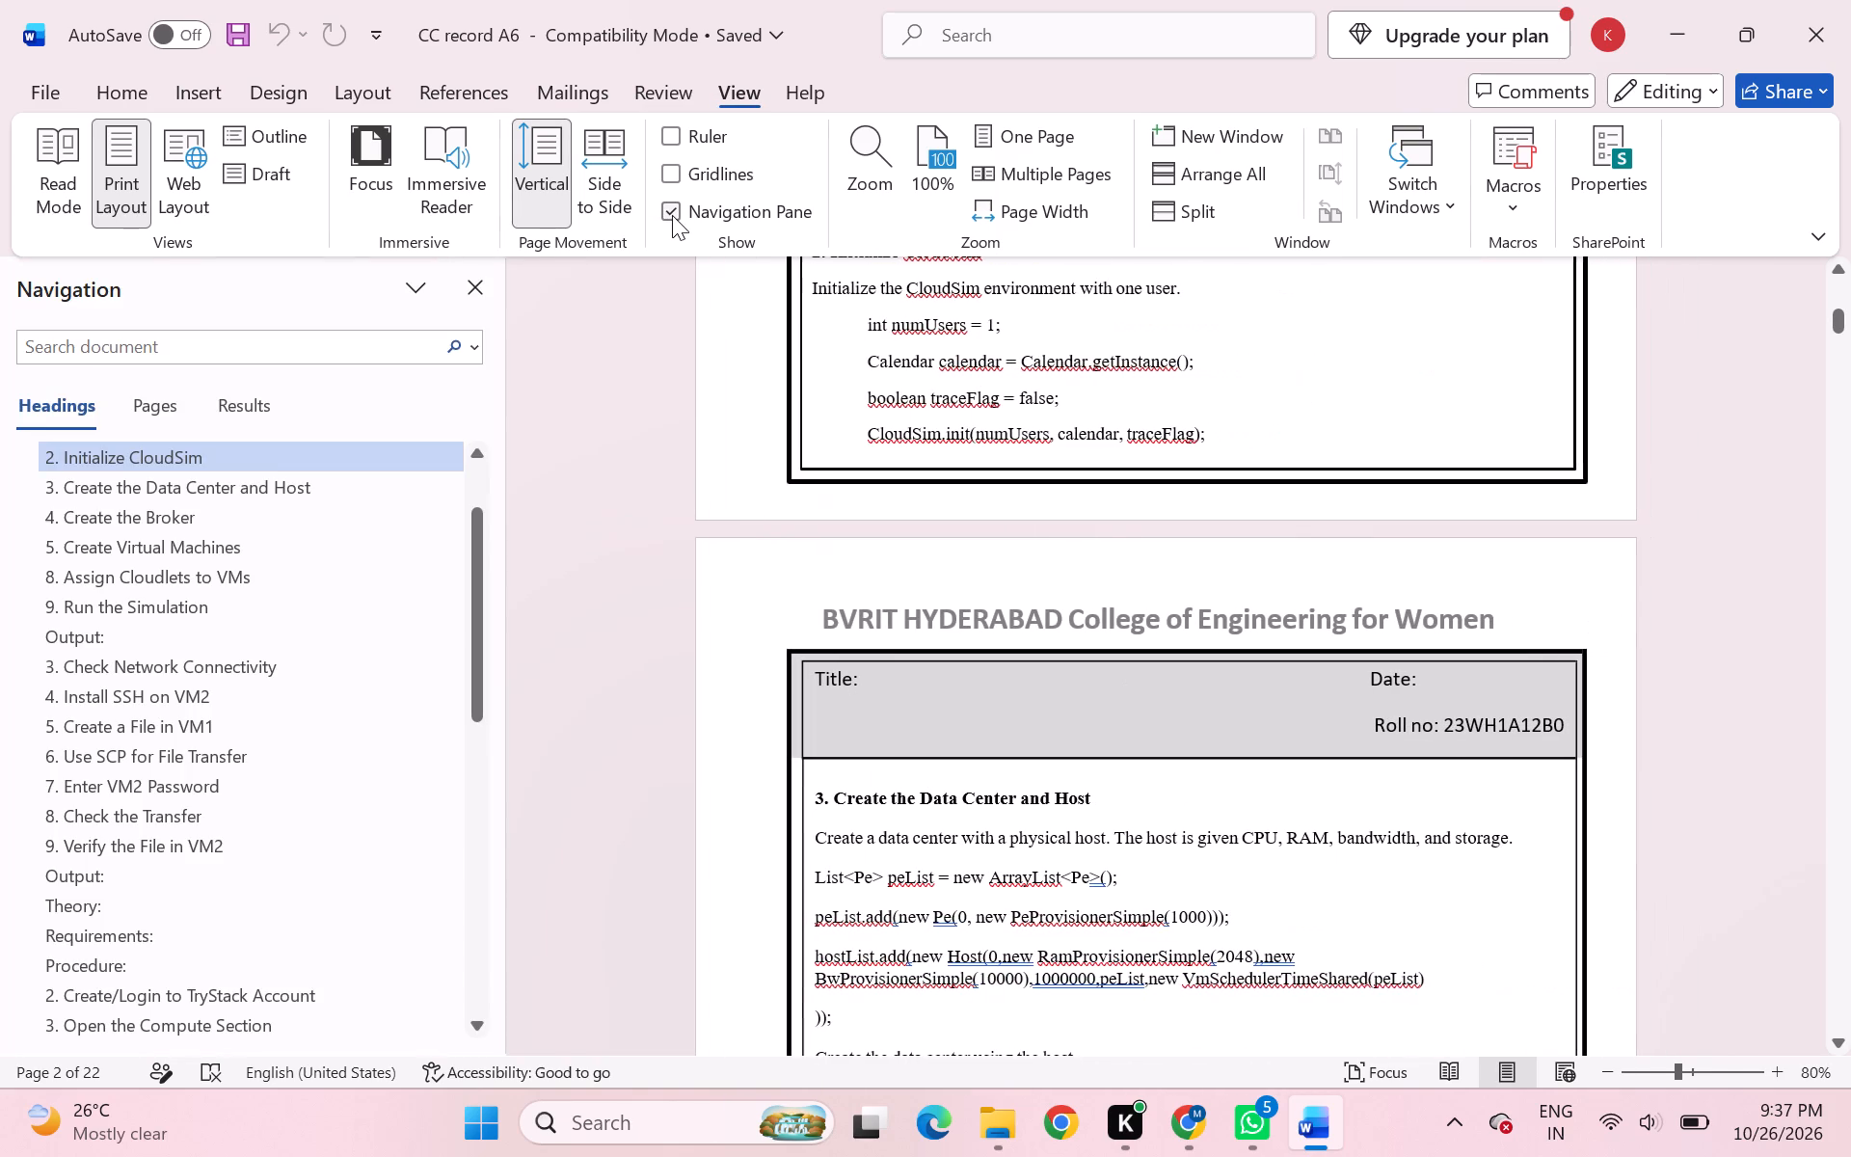
click(161, 408)
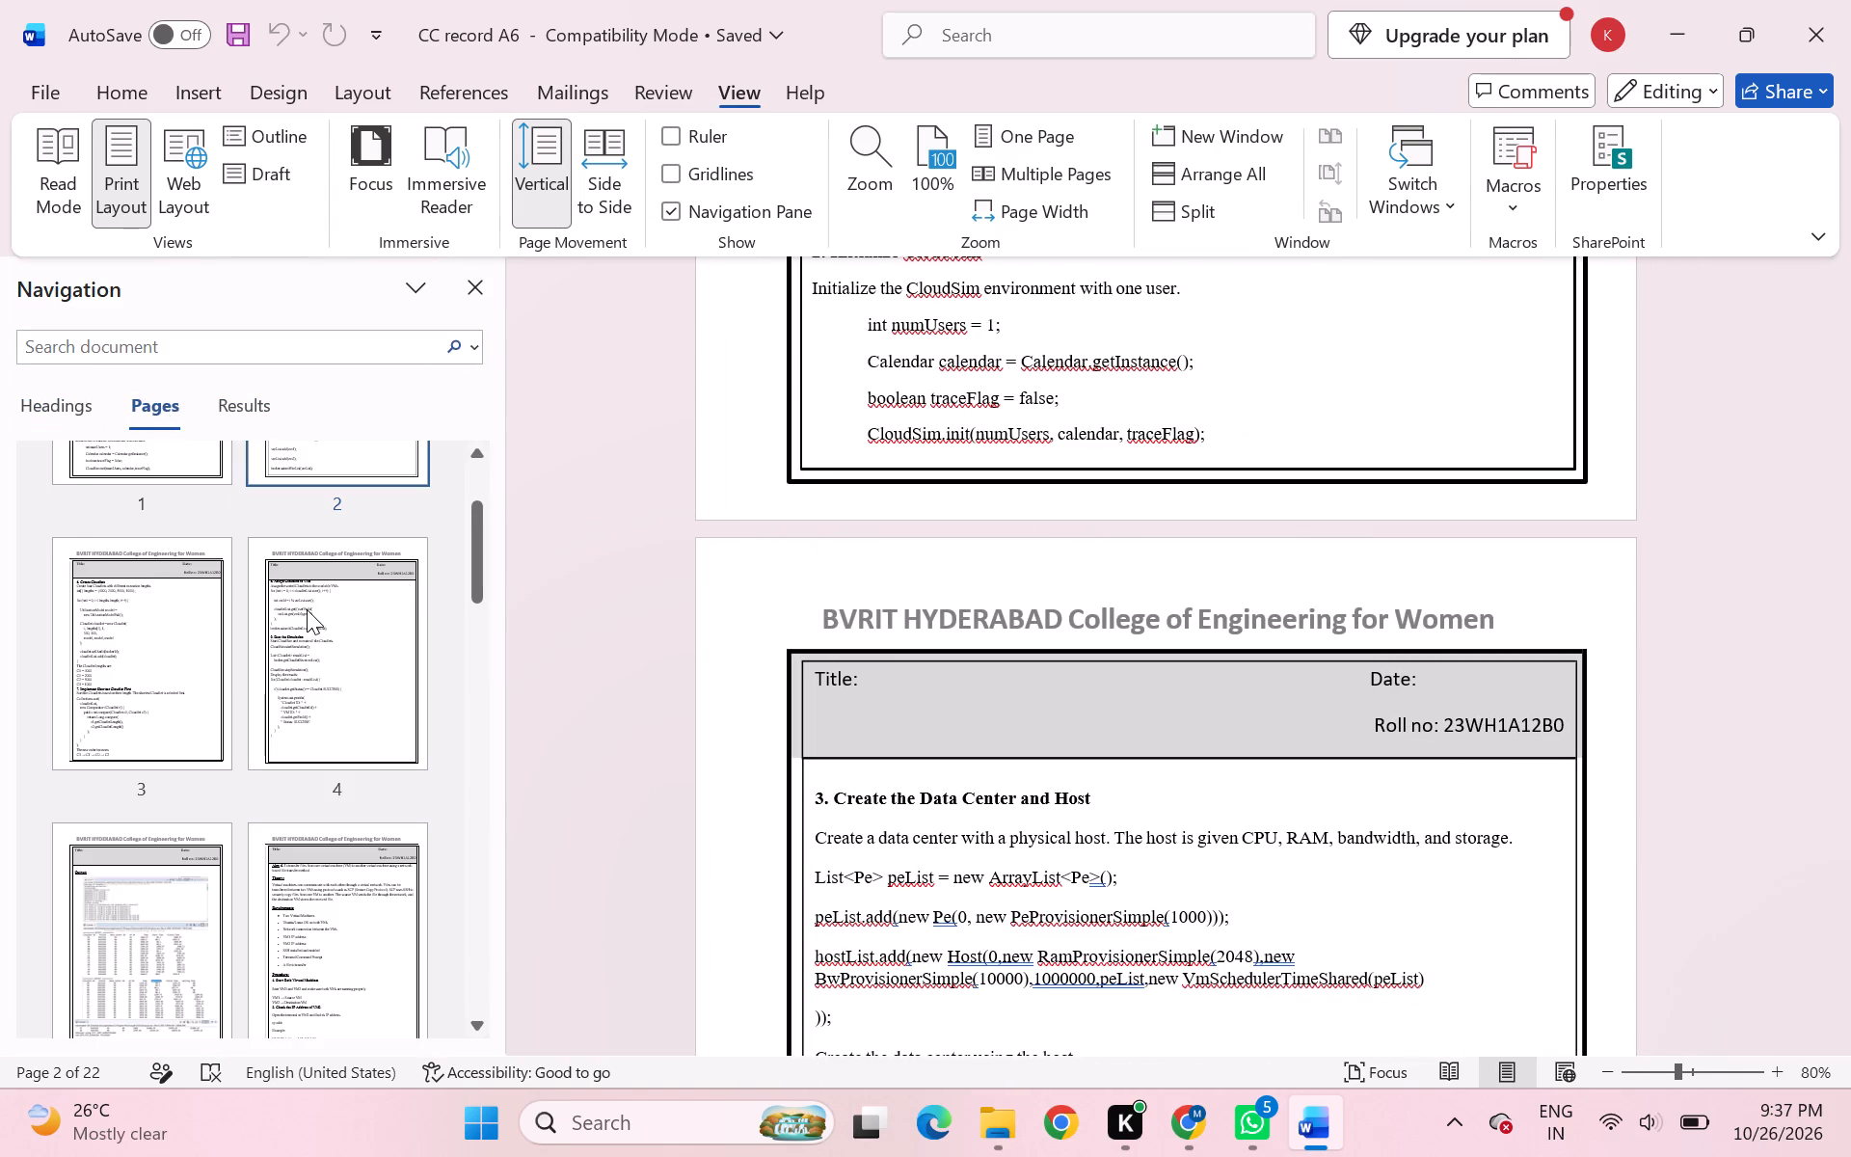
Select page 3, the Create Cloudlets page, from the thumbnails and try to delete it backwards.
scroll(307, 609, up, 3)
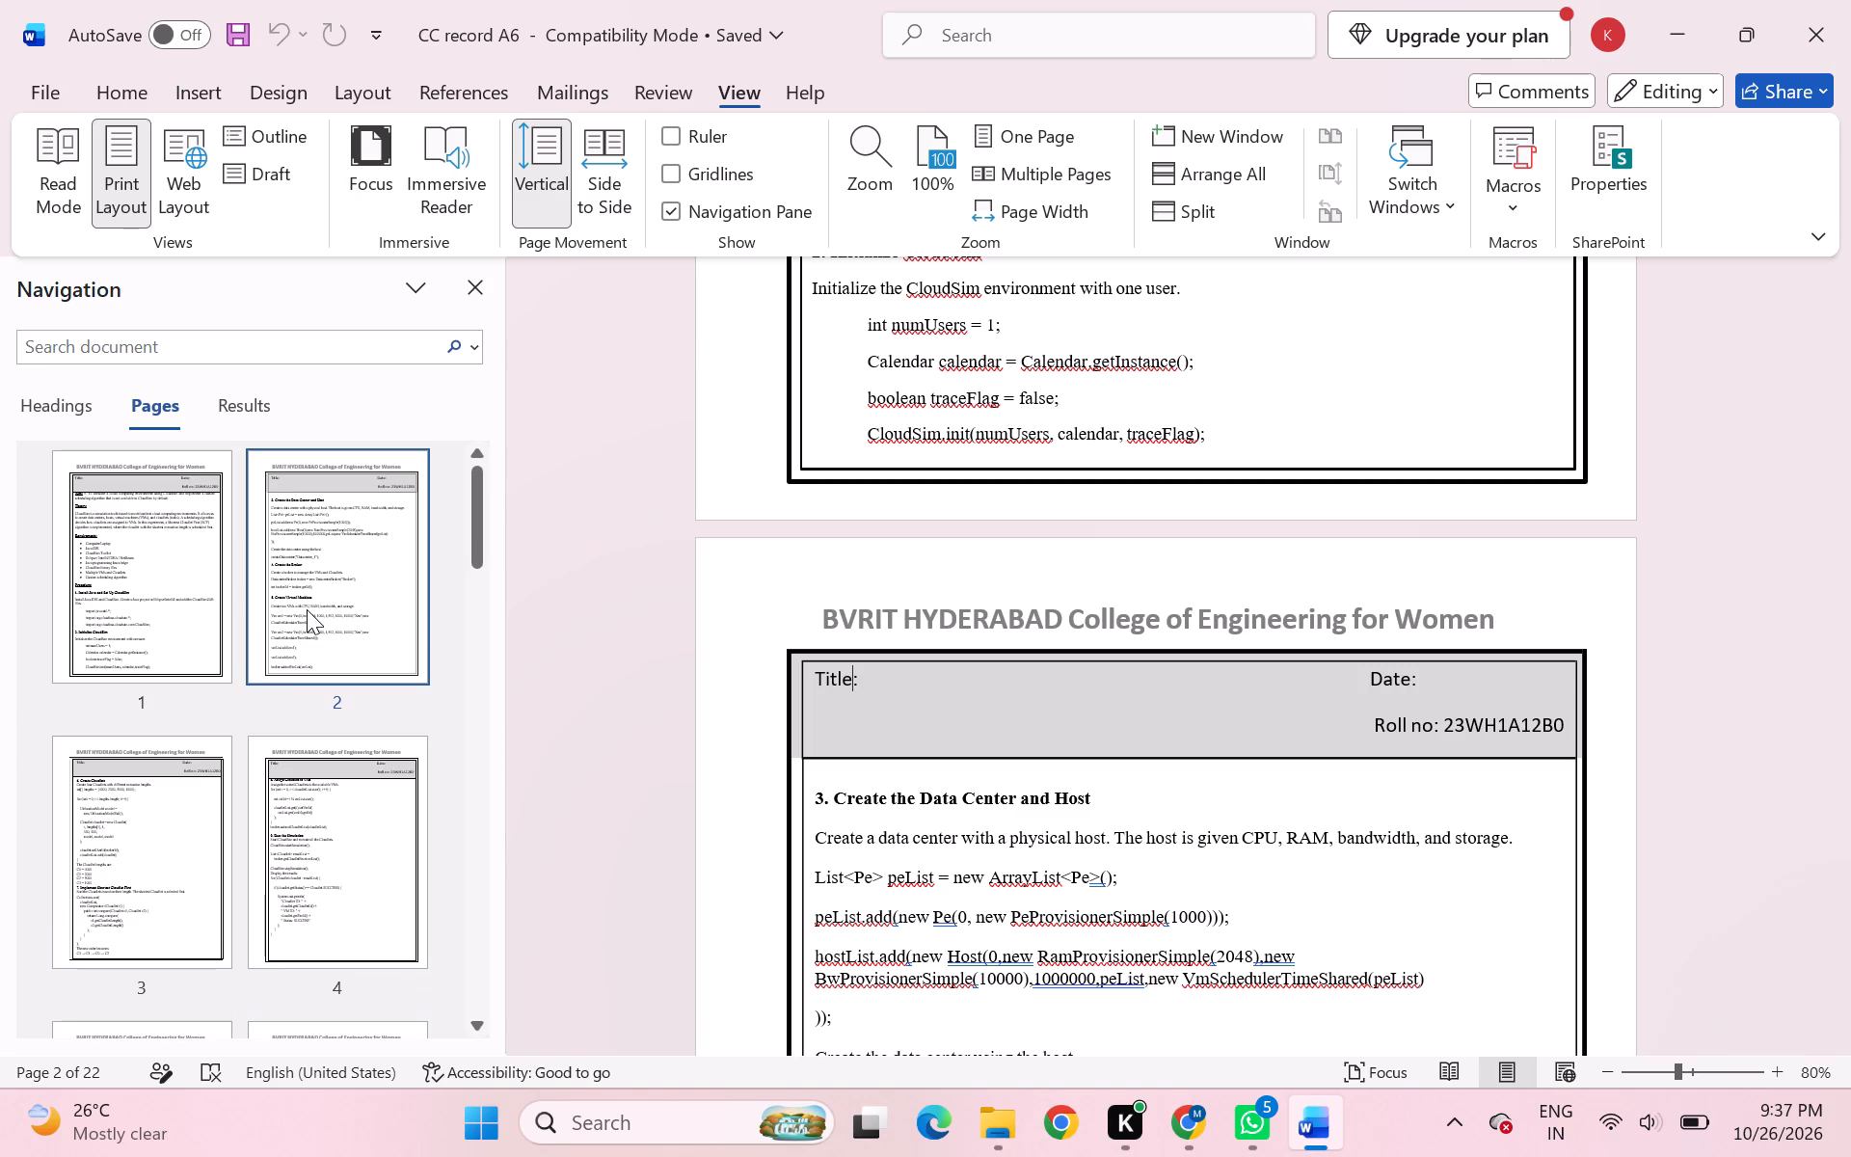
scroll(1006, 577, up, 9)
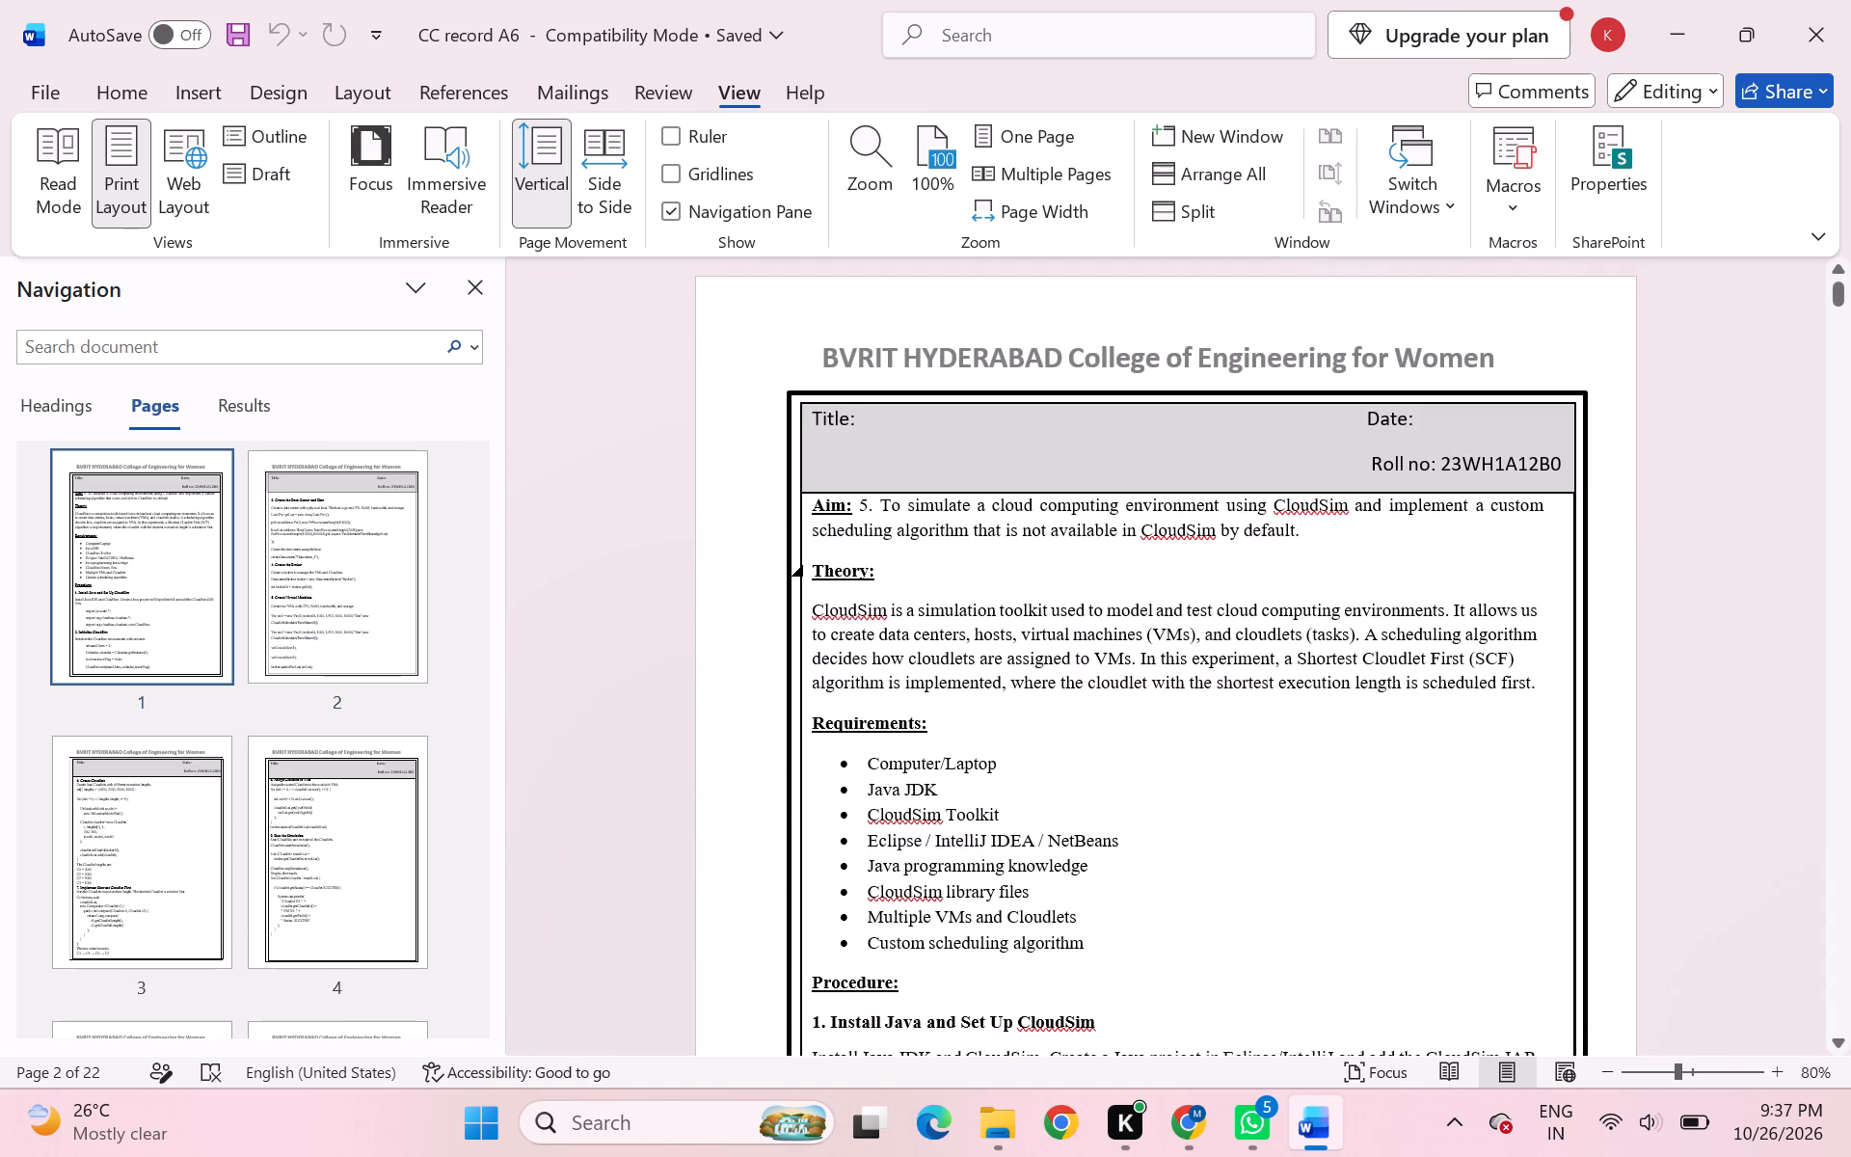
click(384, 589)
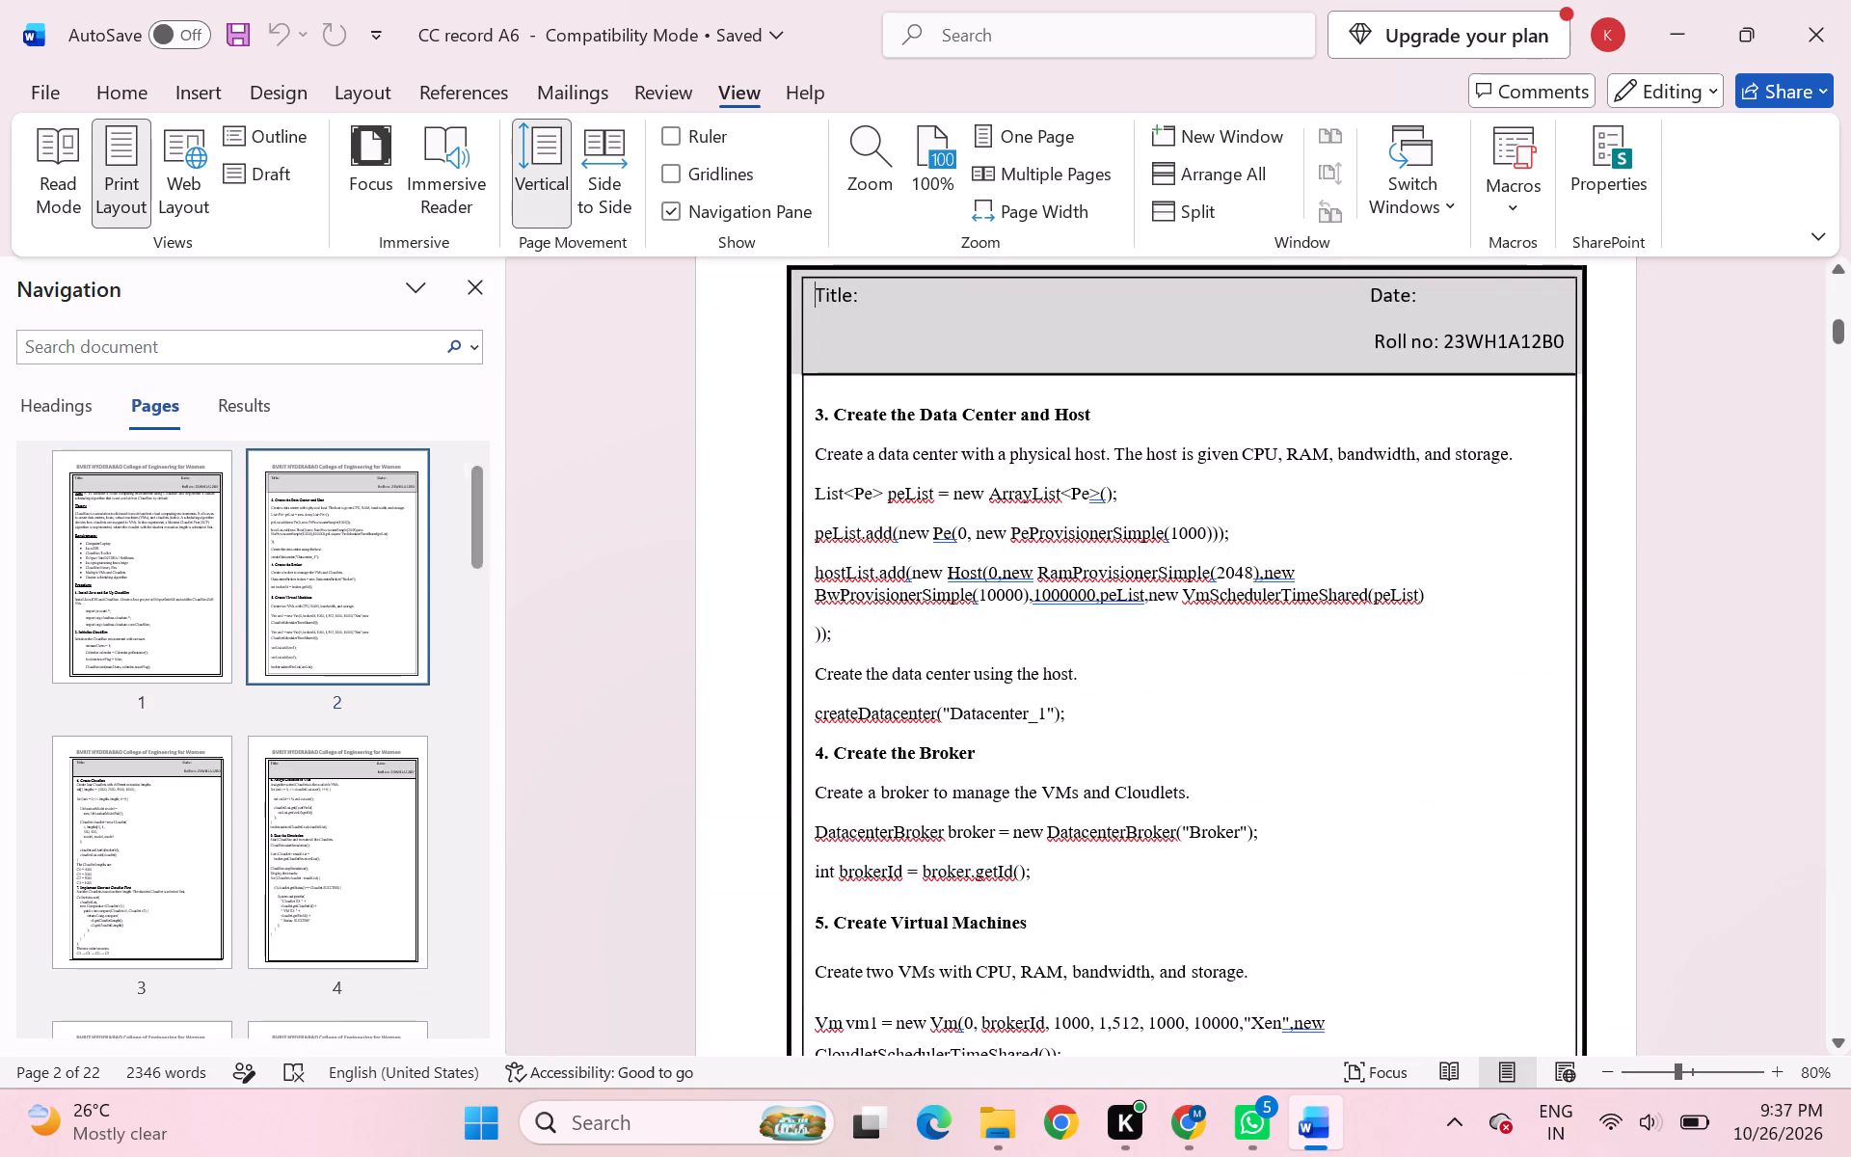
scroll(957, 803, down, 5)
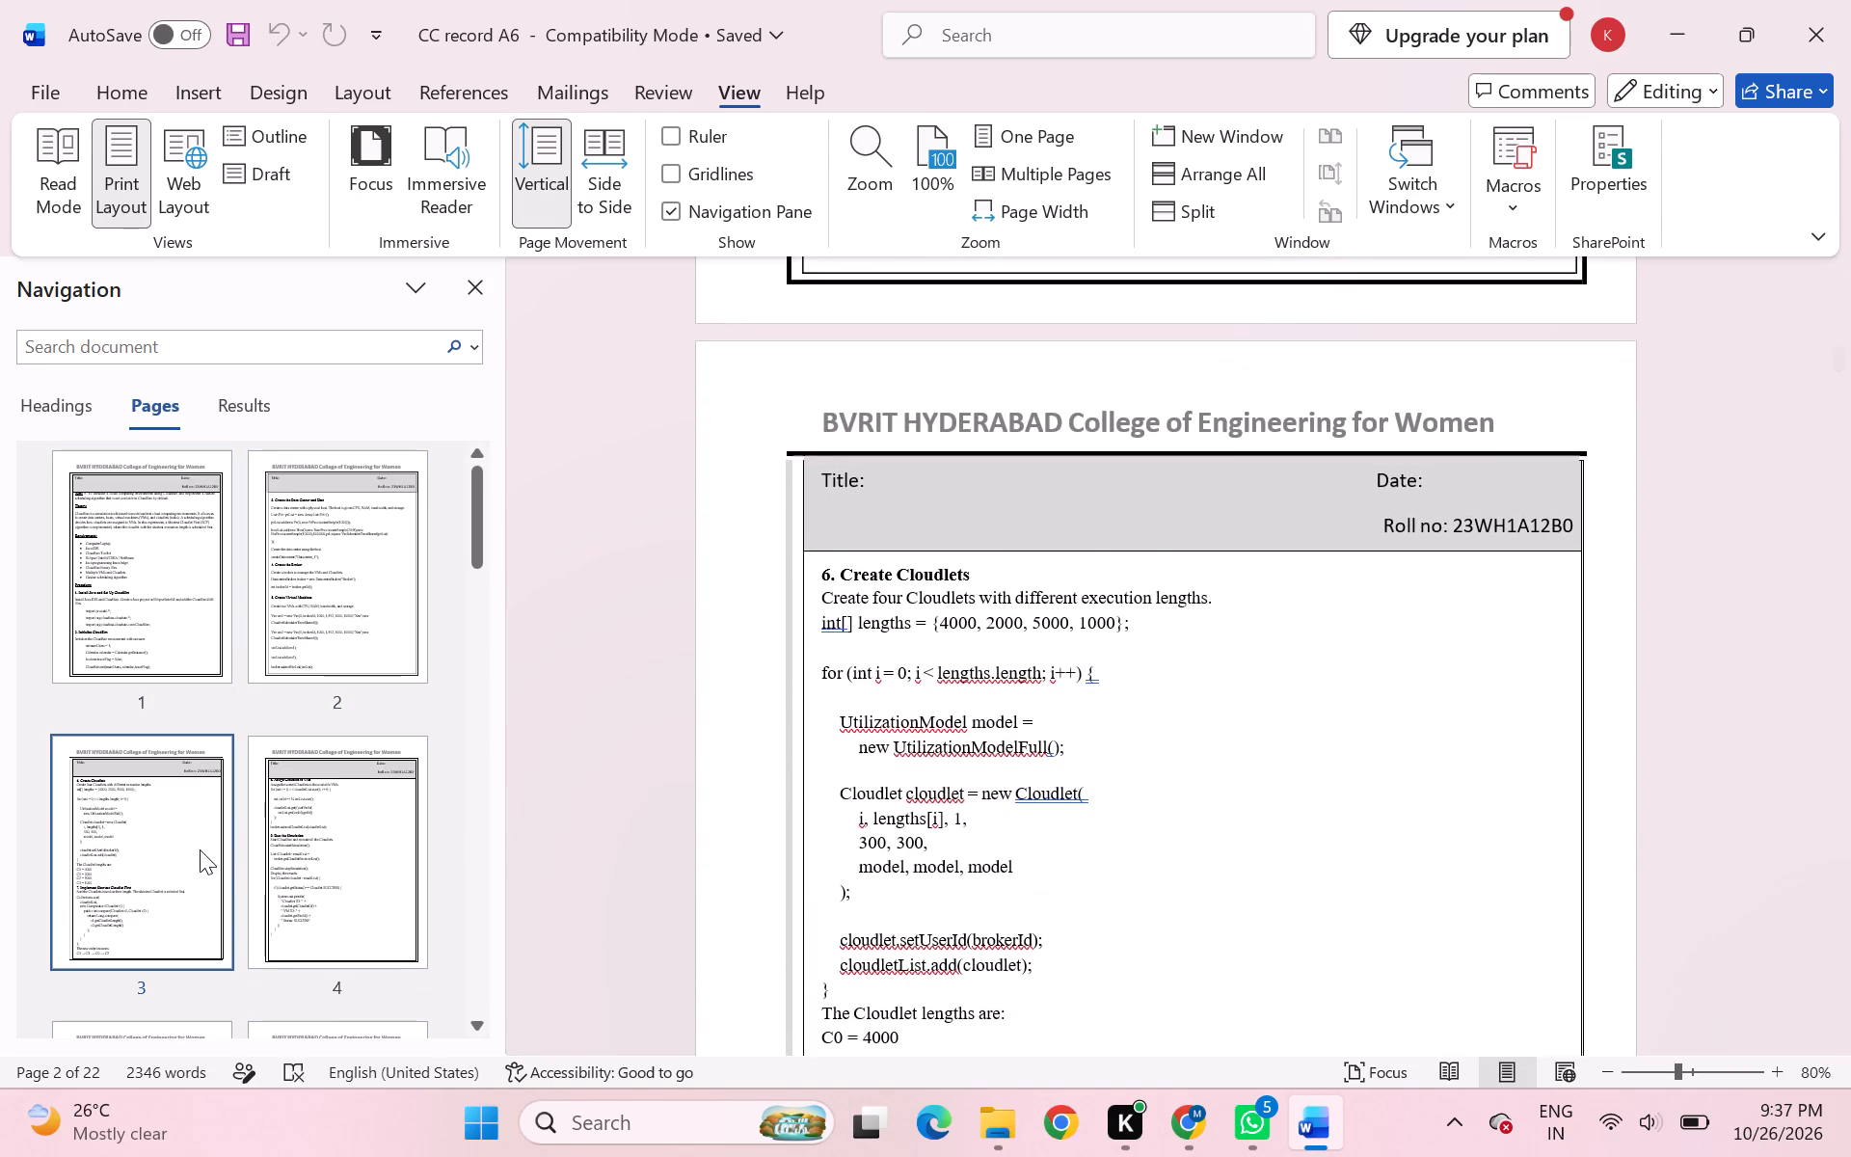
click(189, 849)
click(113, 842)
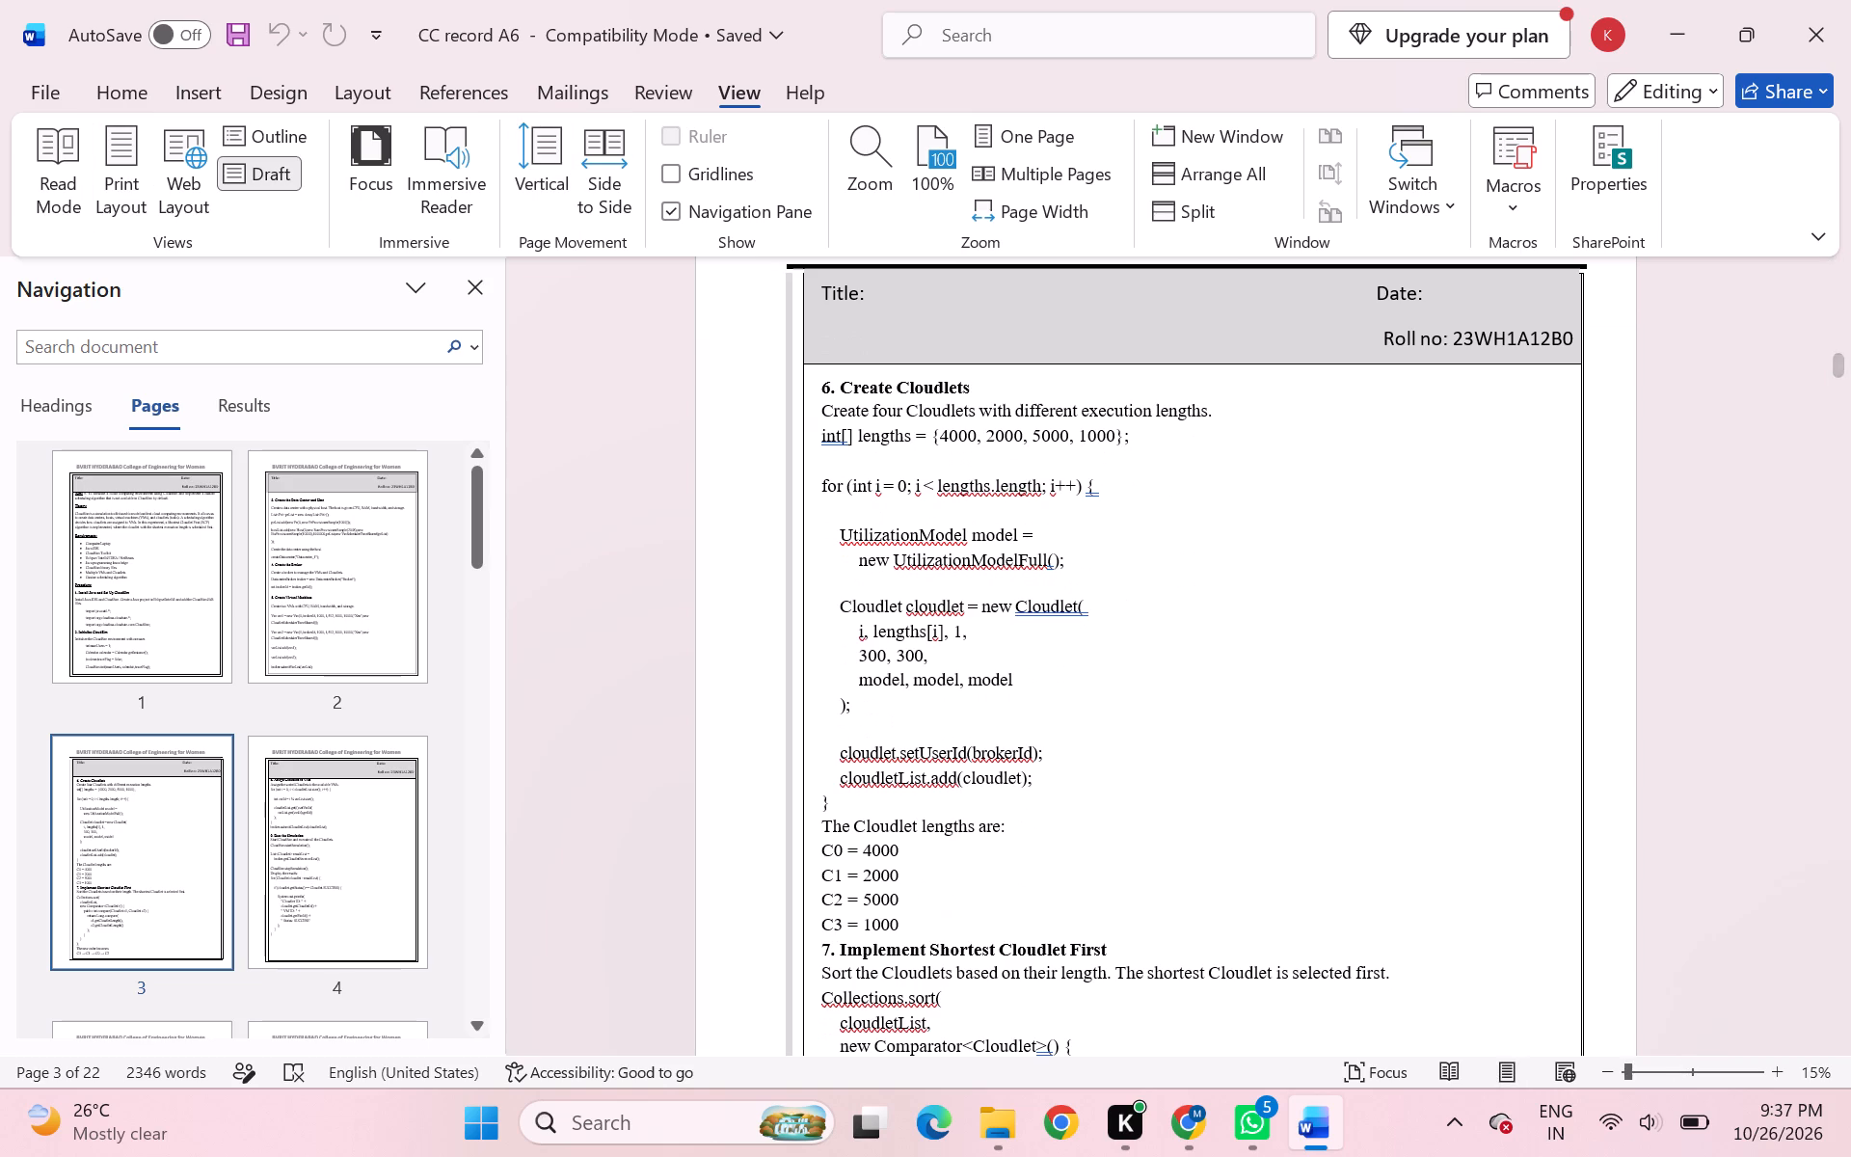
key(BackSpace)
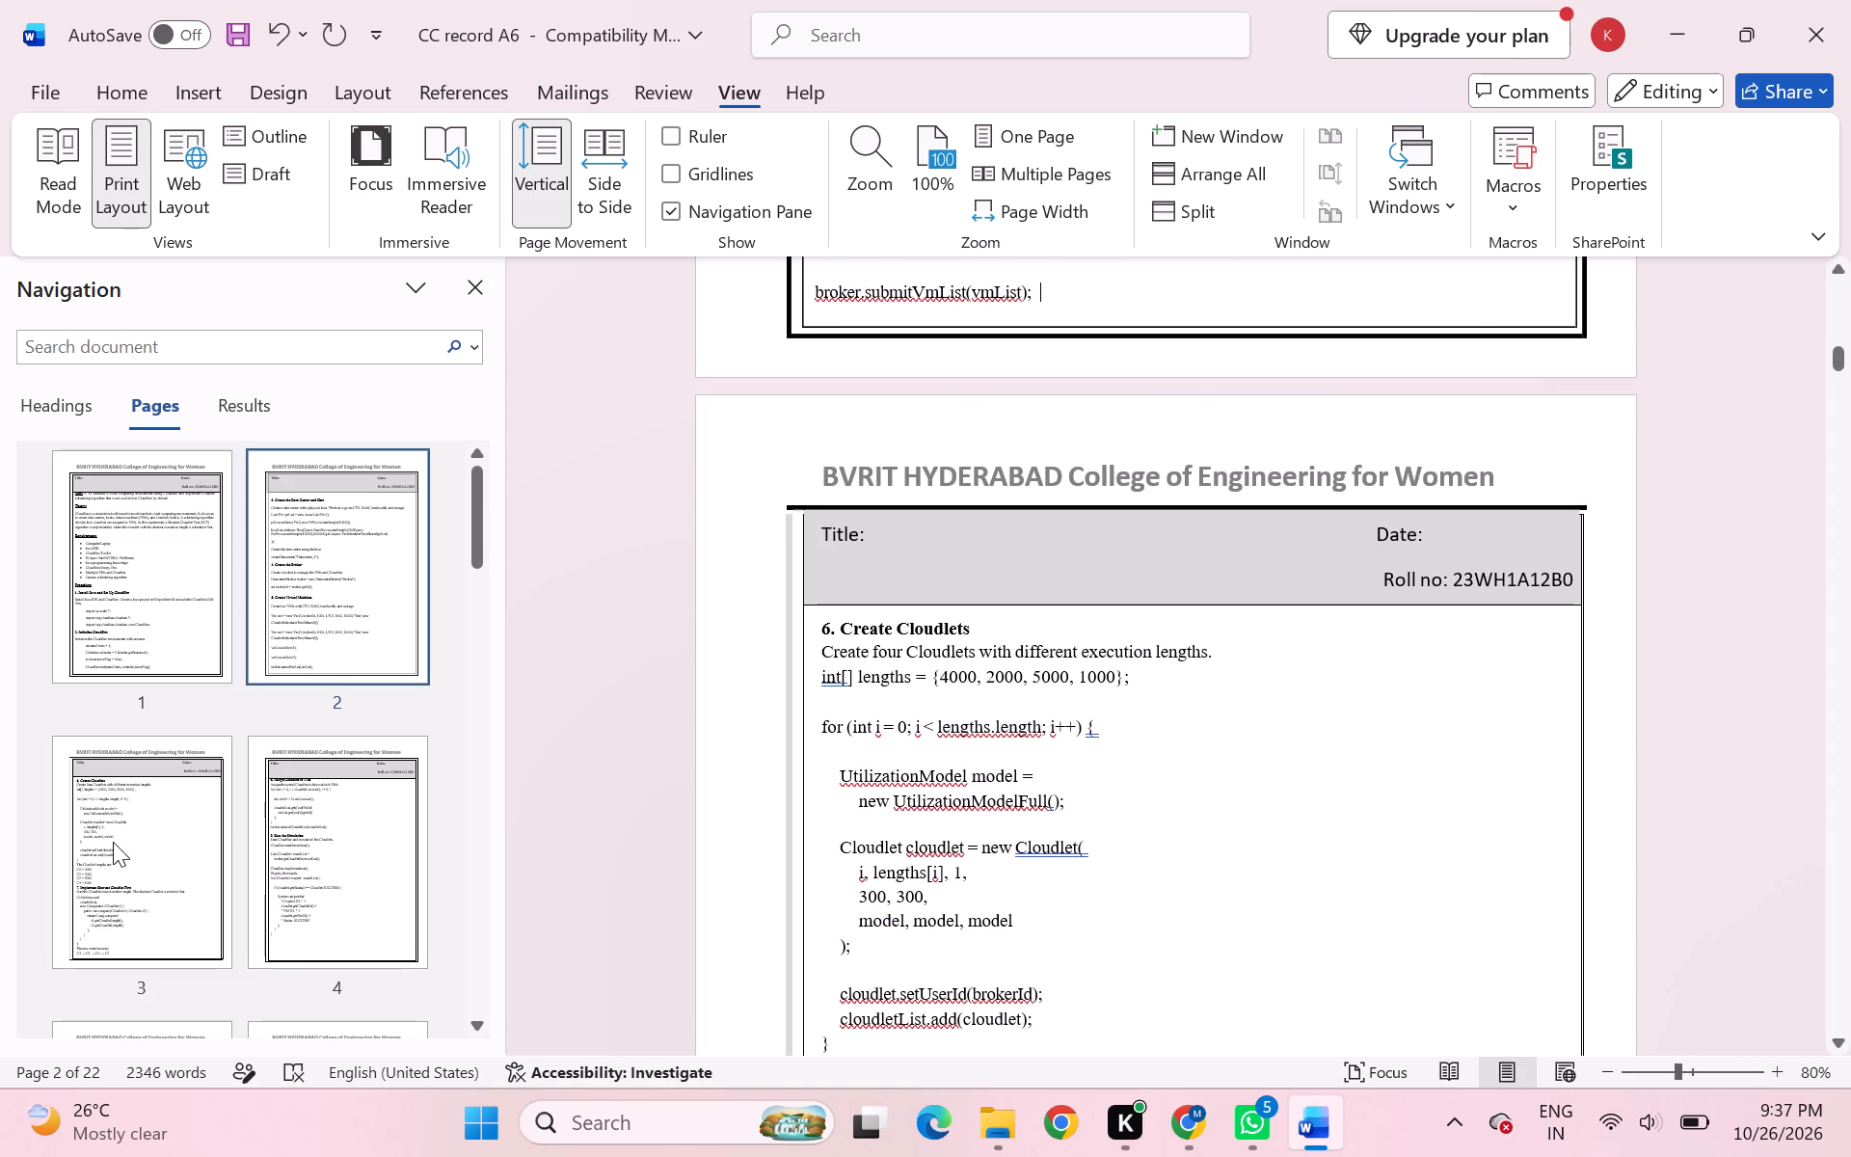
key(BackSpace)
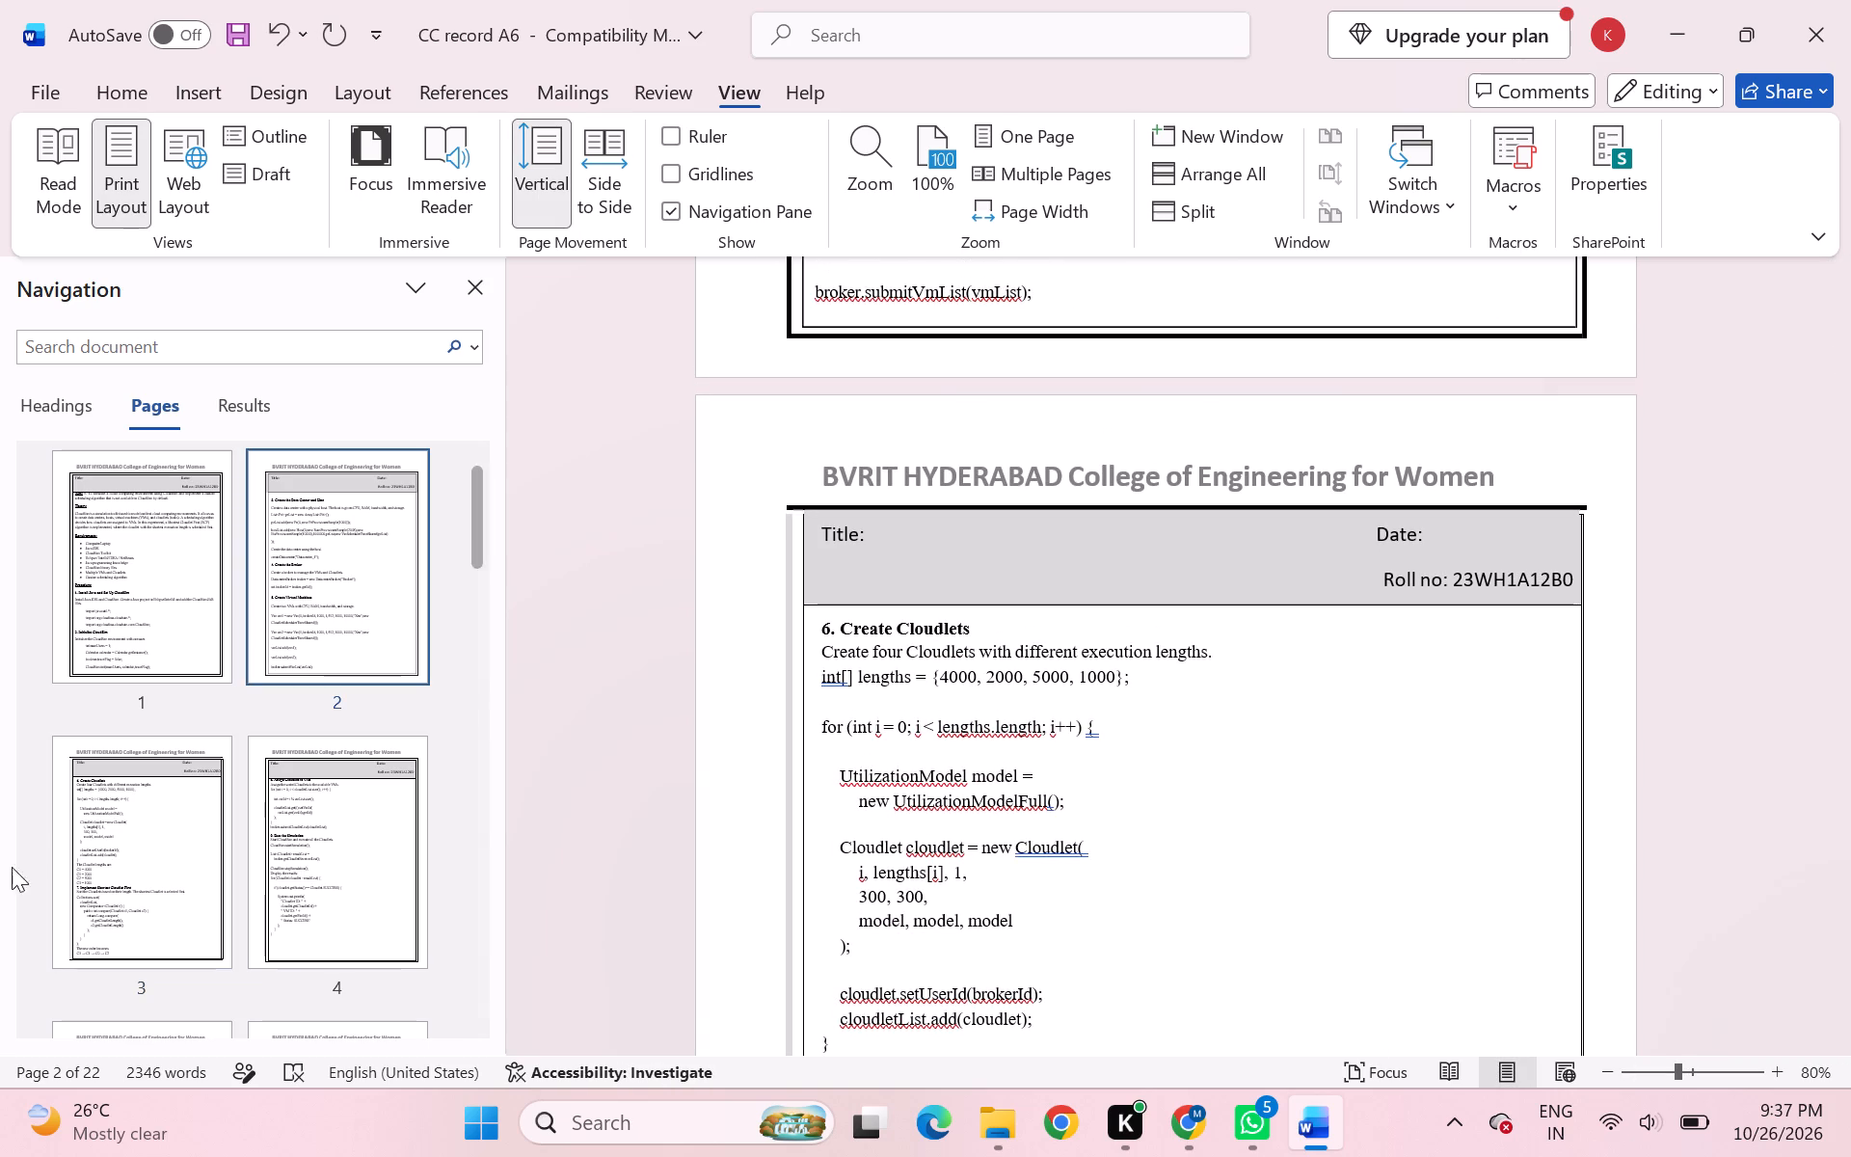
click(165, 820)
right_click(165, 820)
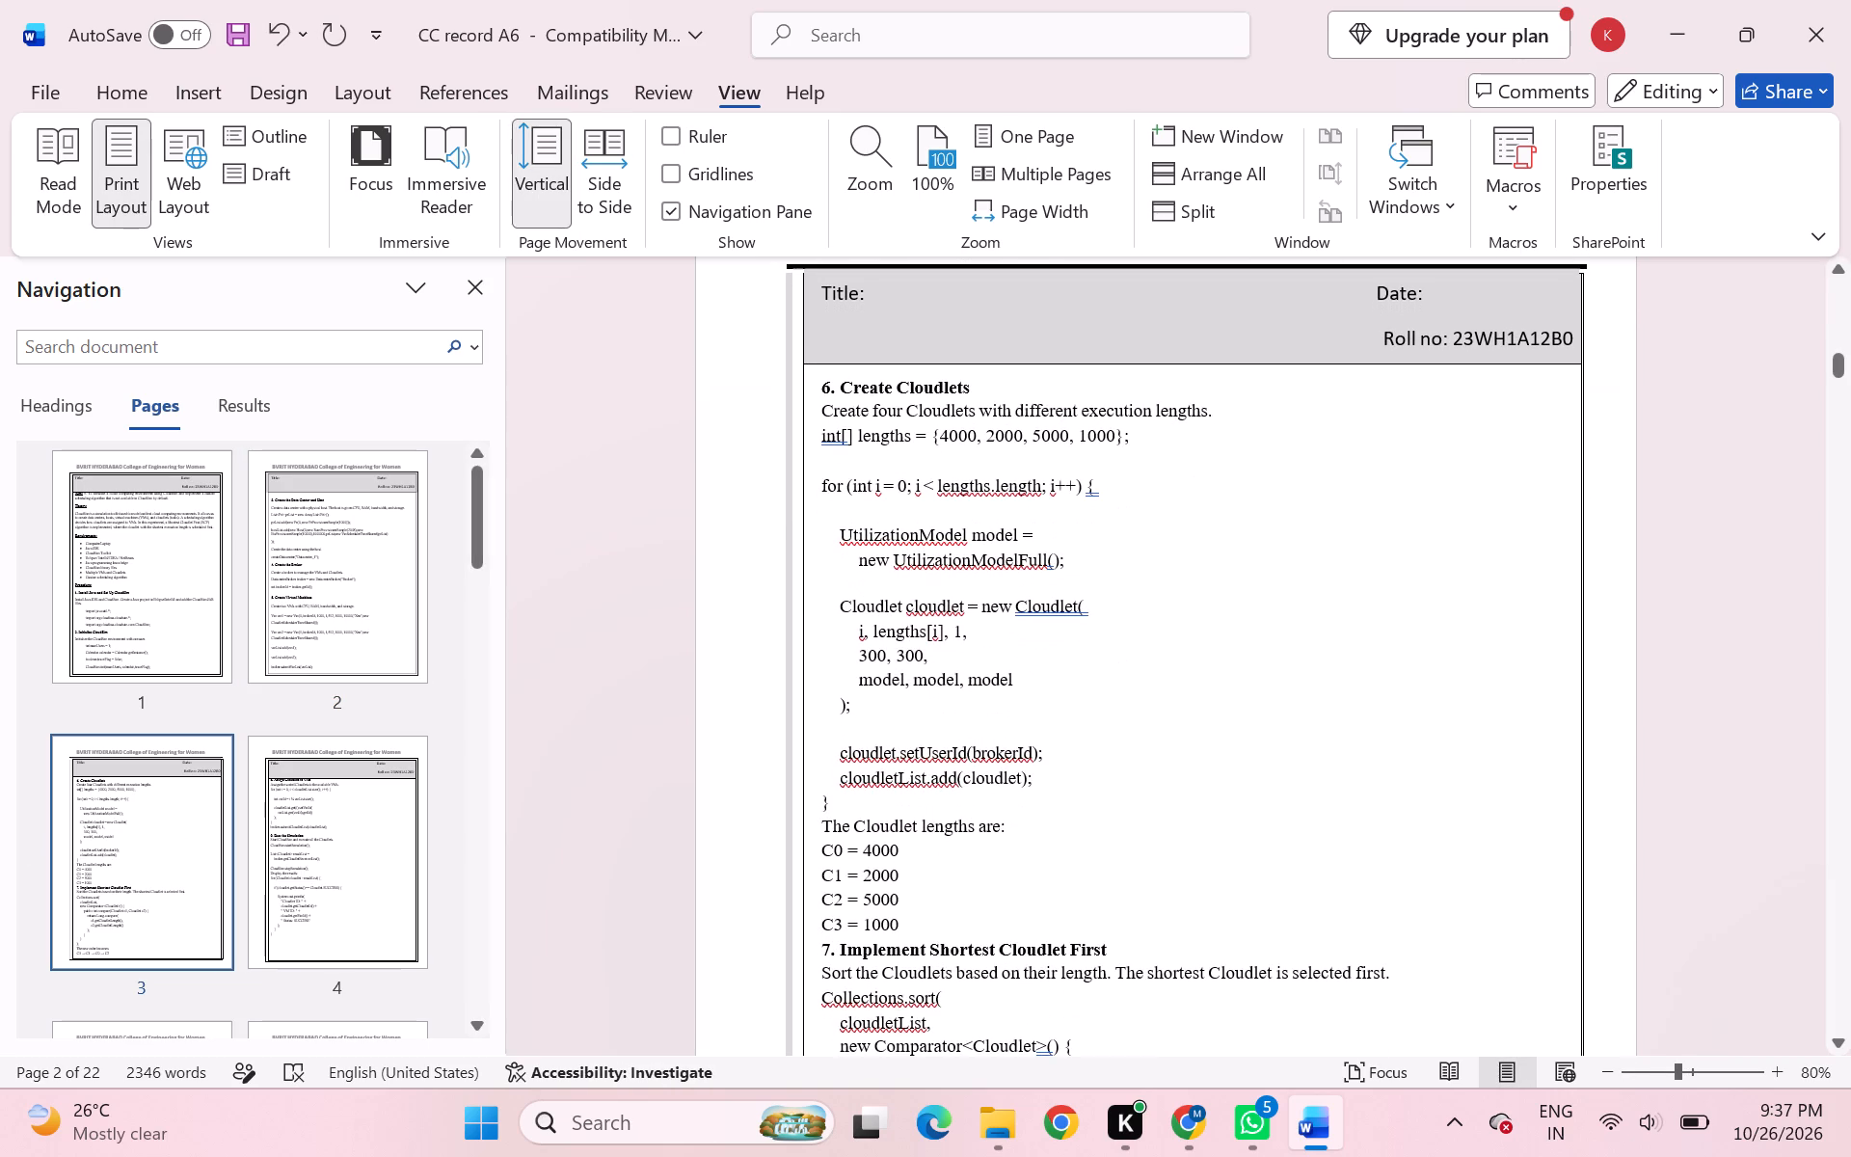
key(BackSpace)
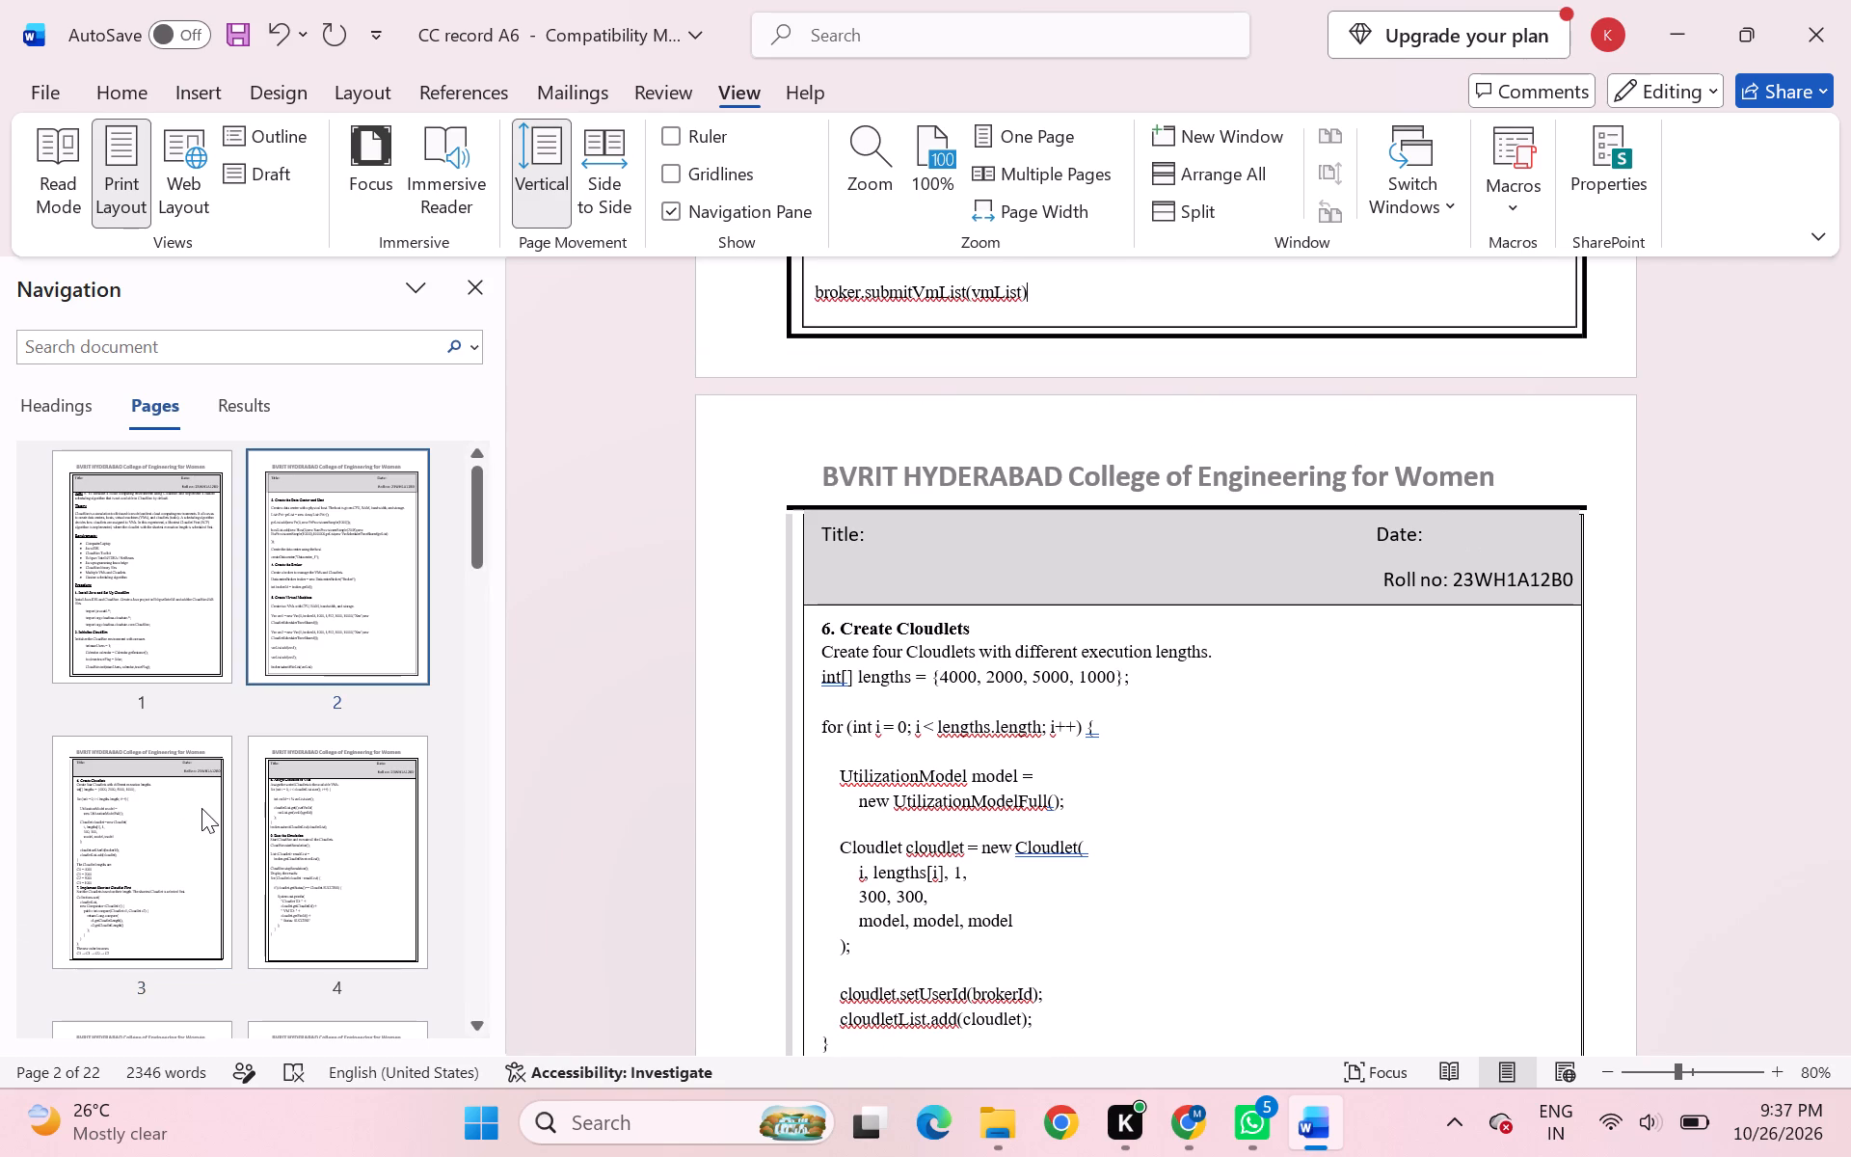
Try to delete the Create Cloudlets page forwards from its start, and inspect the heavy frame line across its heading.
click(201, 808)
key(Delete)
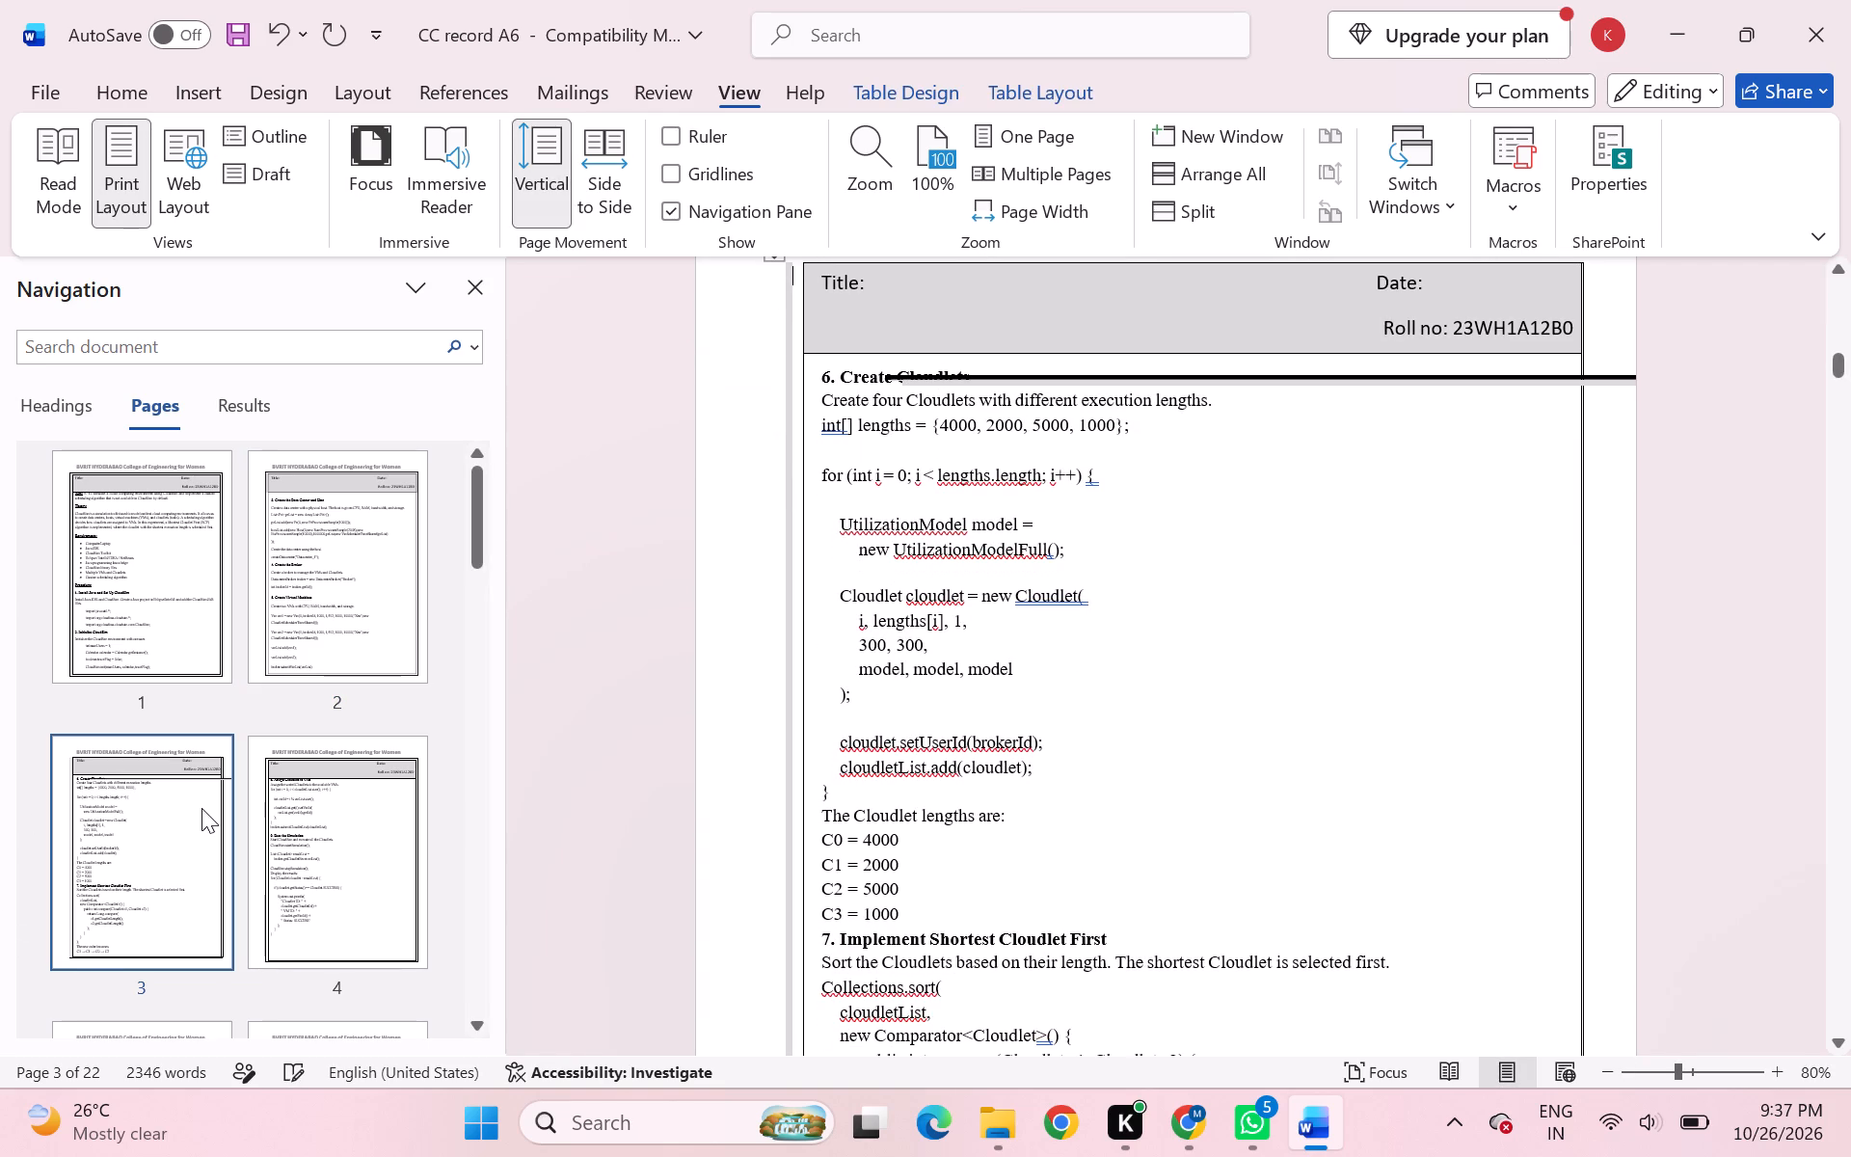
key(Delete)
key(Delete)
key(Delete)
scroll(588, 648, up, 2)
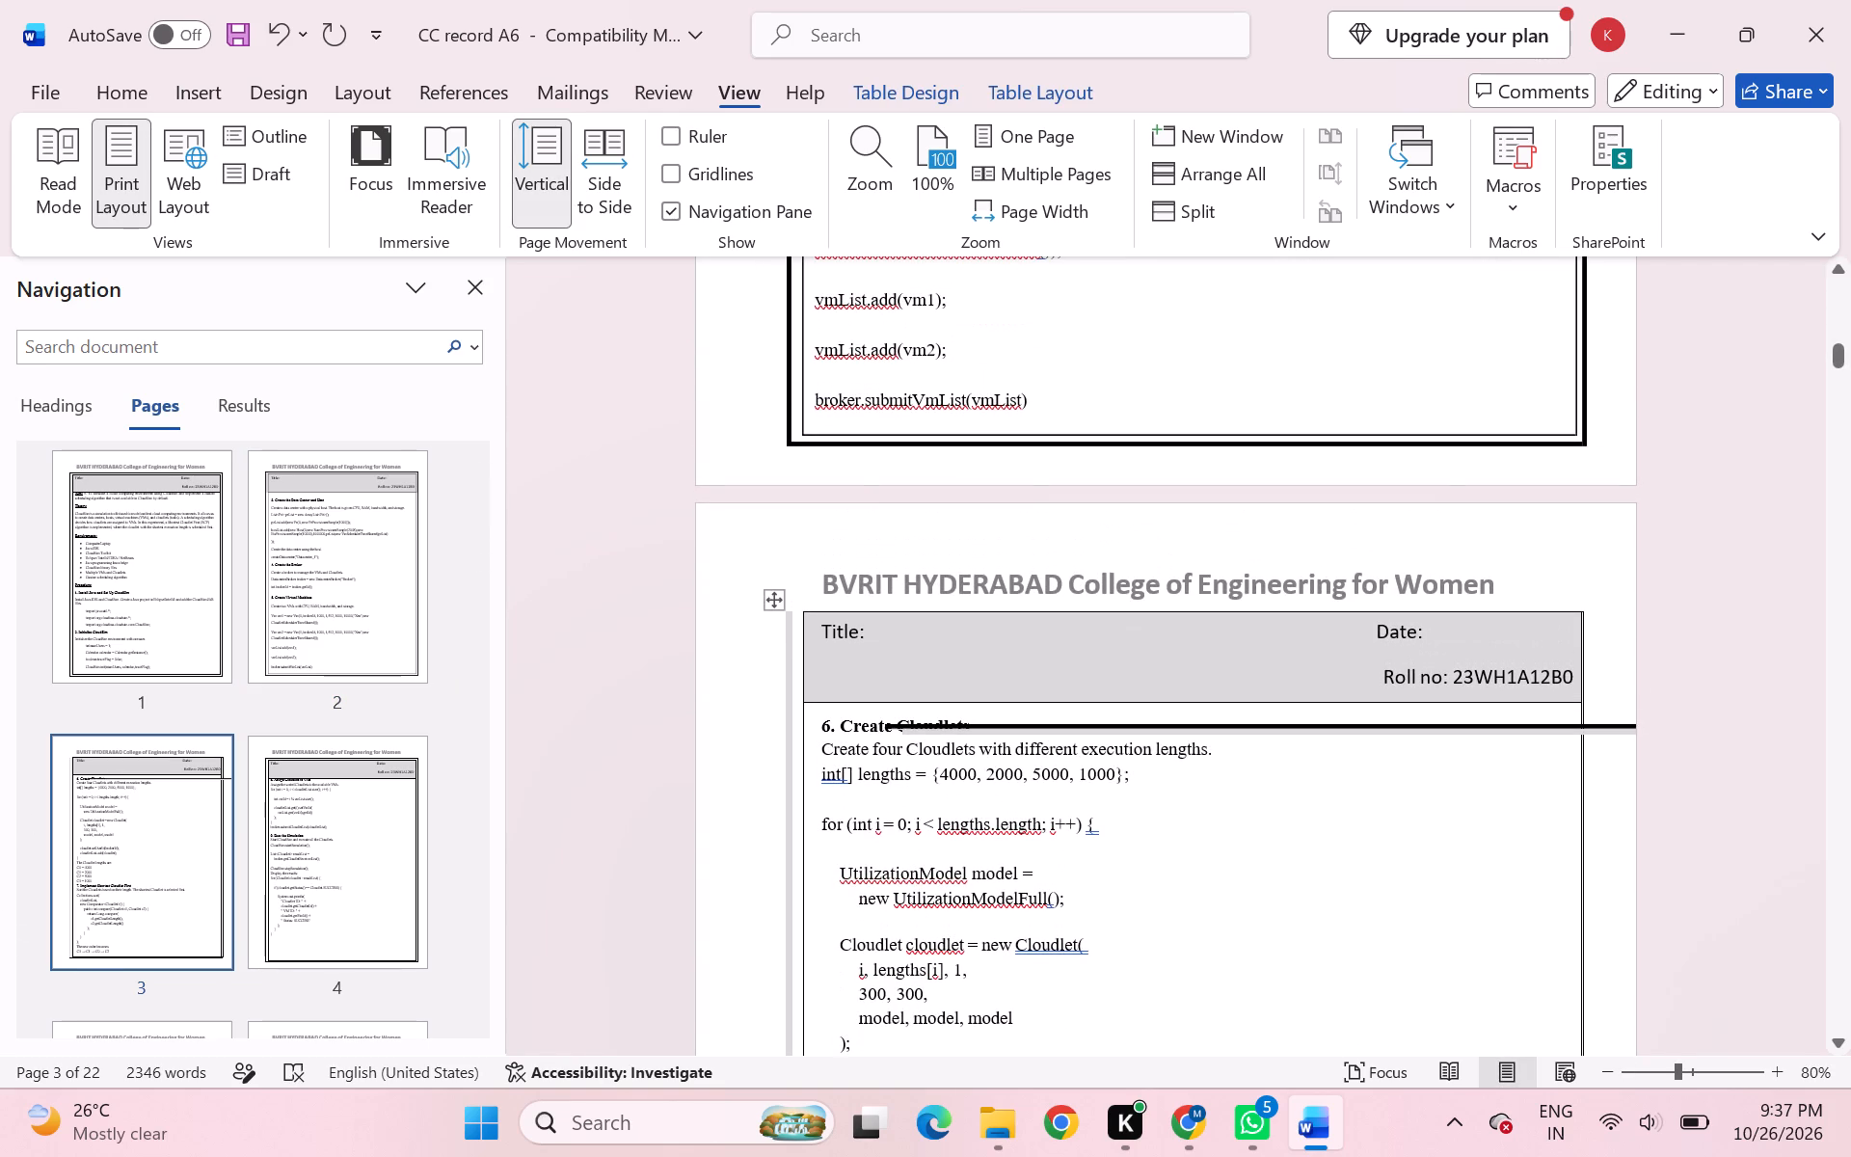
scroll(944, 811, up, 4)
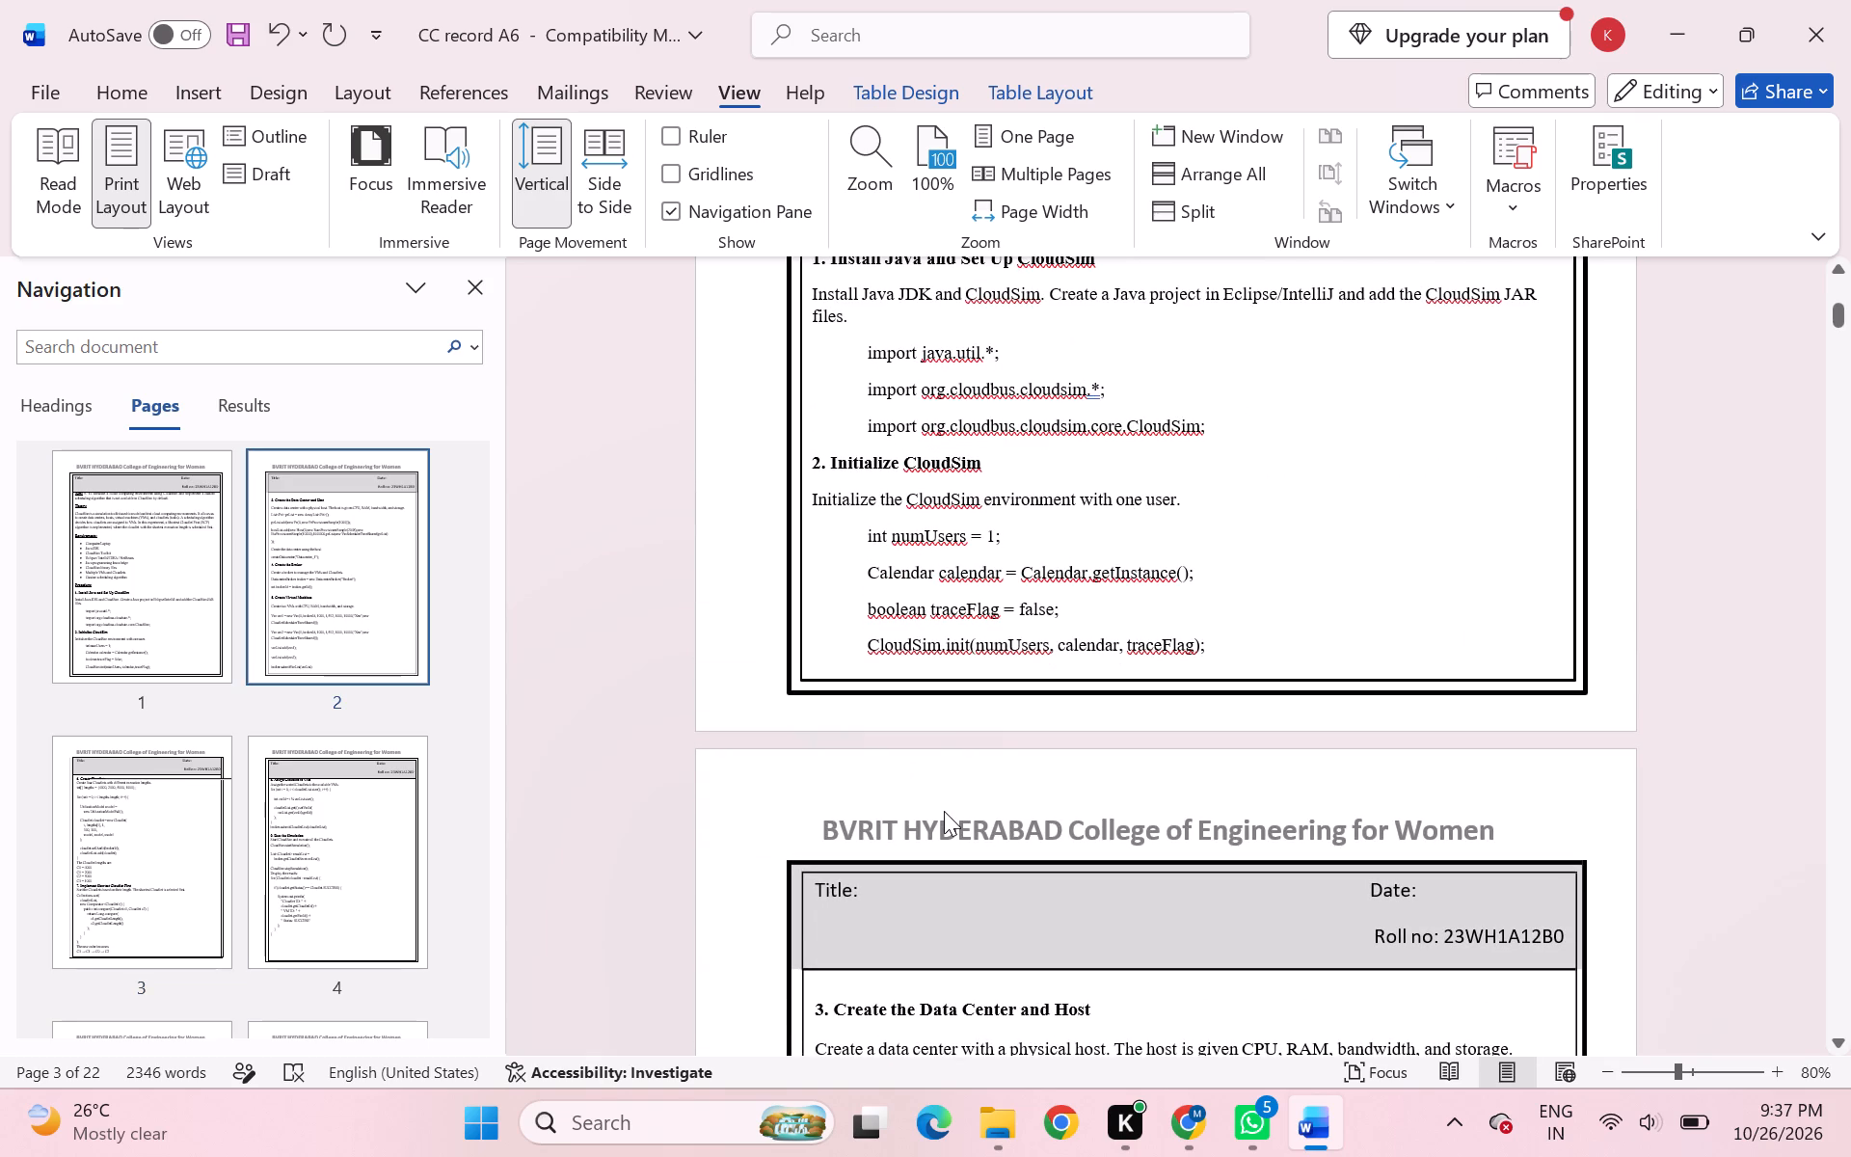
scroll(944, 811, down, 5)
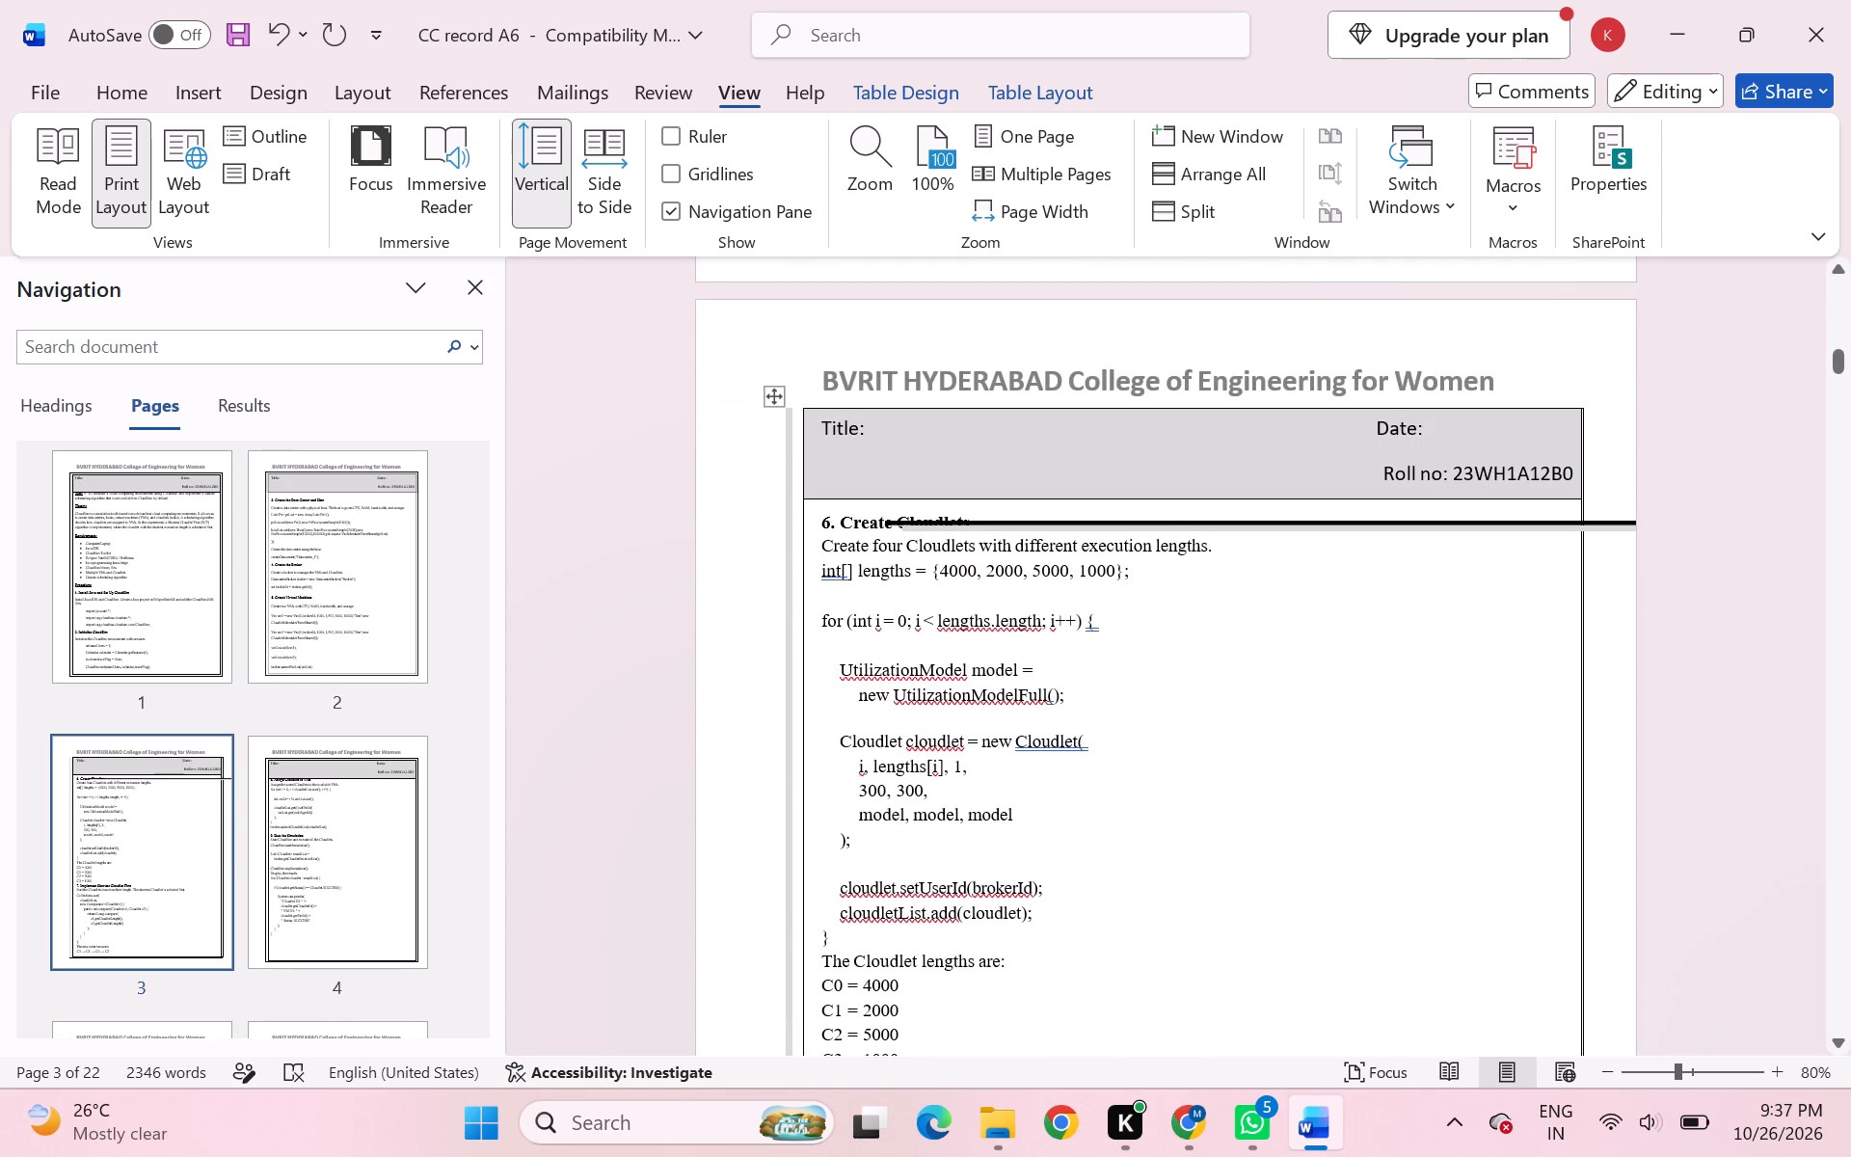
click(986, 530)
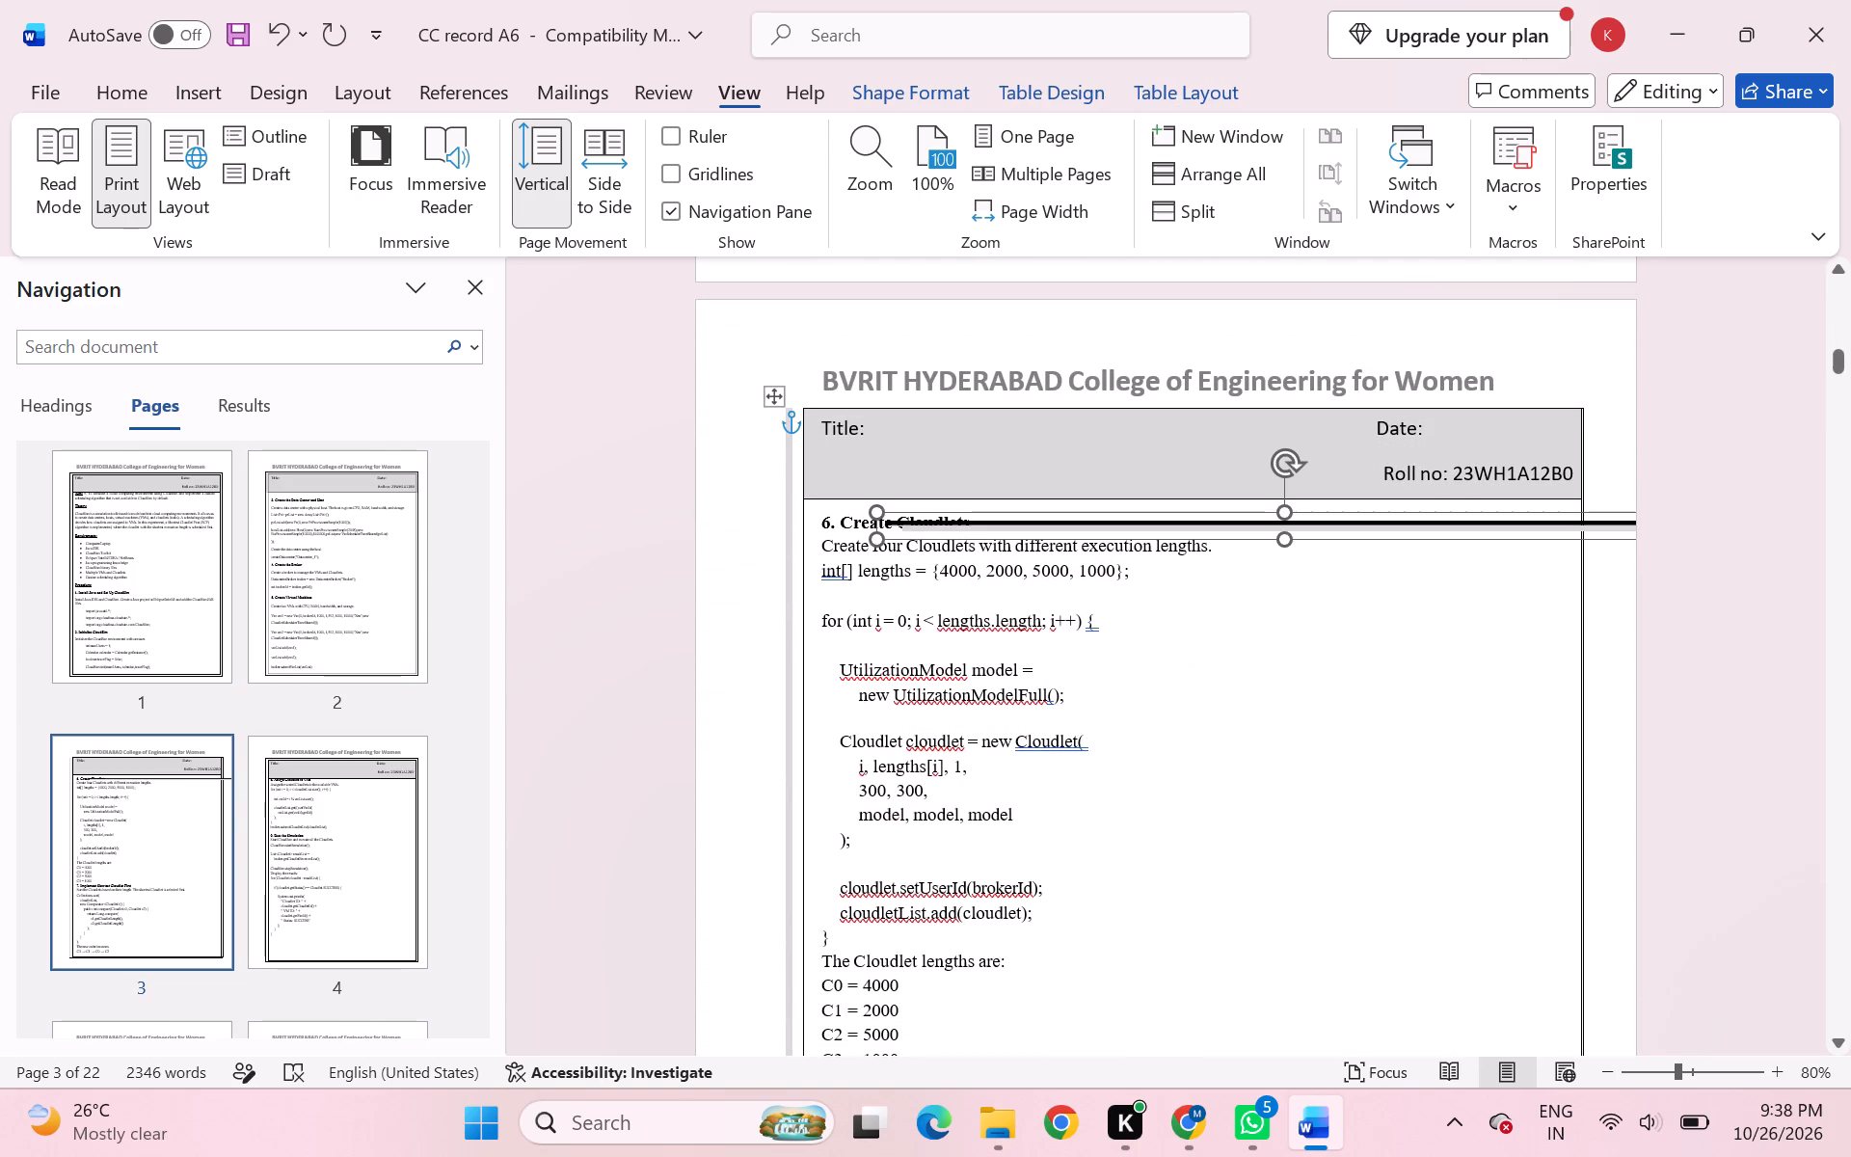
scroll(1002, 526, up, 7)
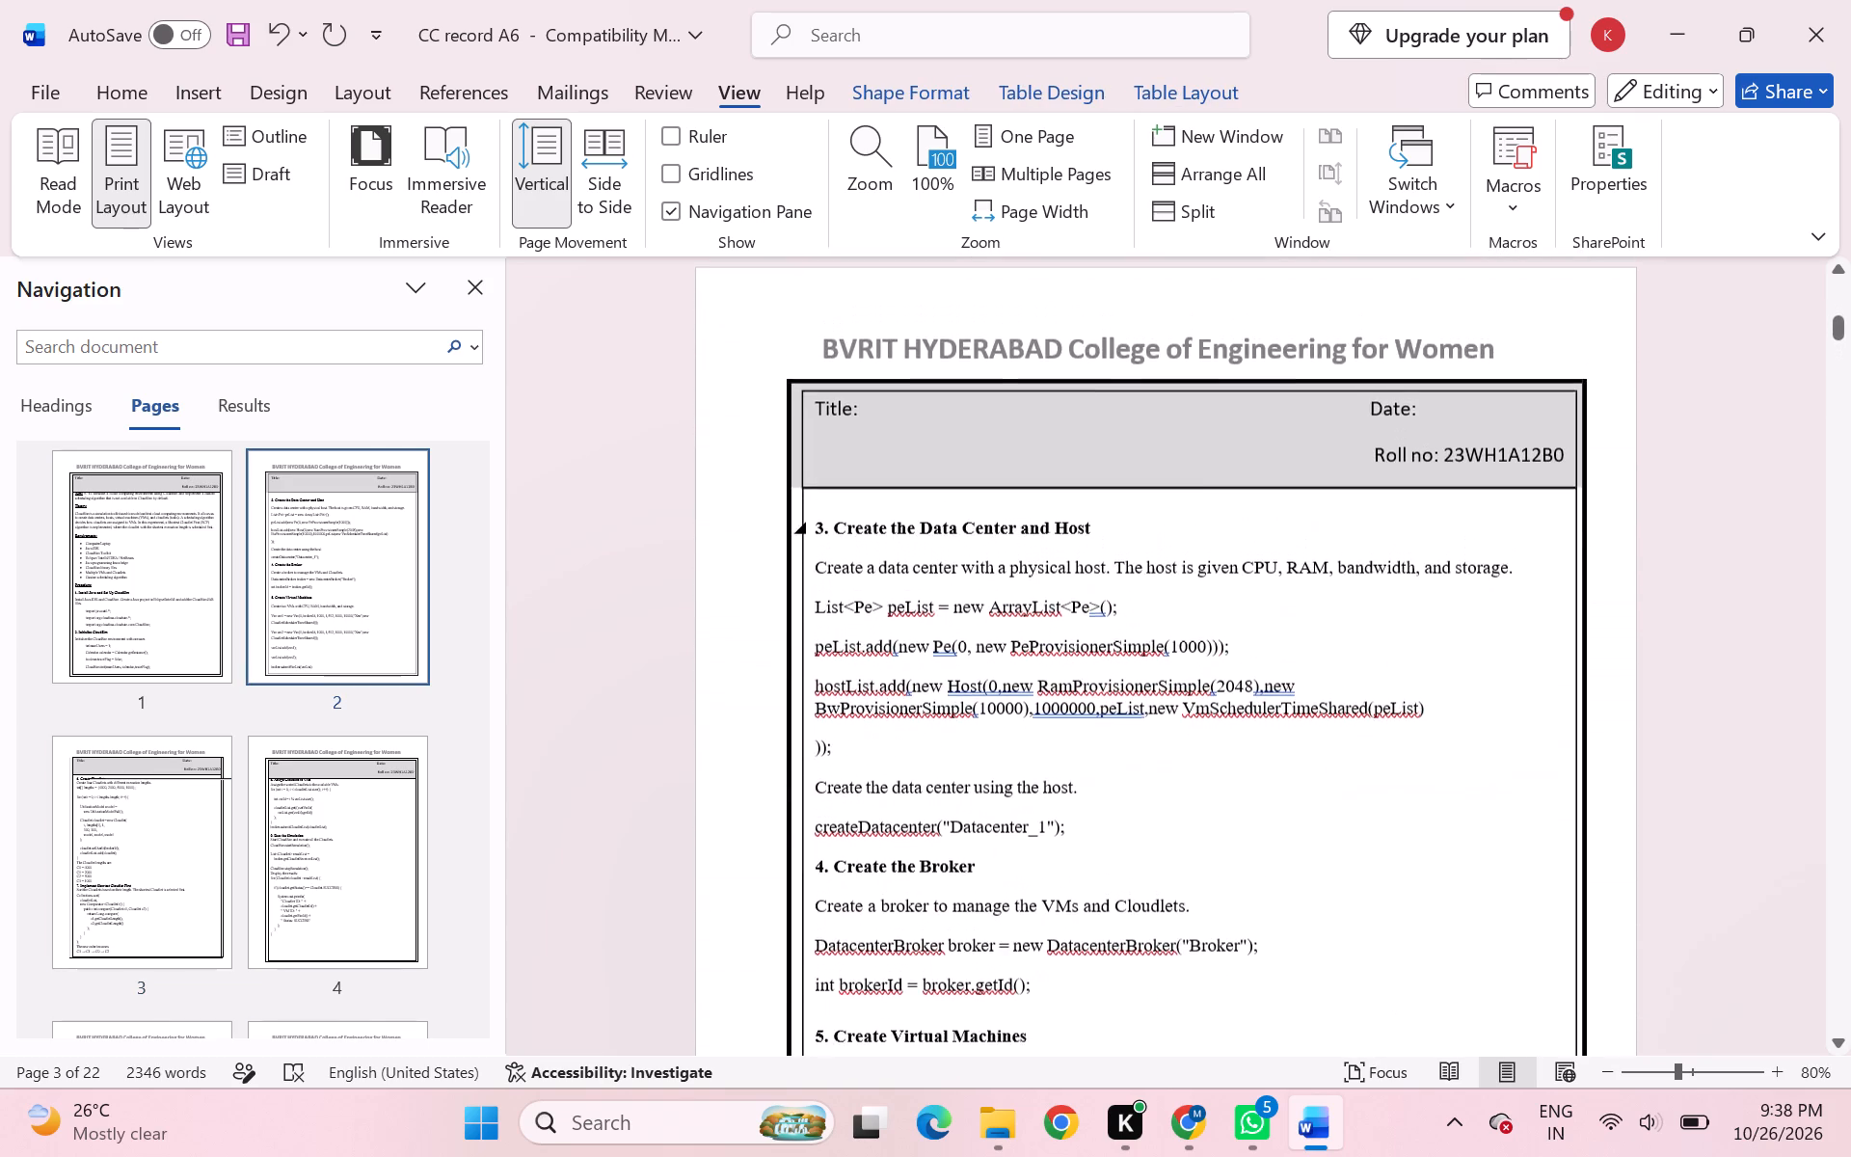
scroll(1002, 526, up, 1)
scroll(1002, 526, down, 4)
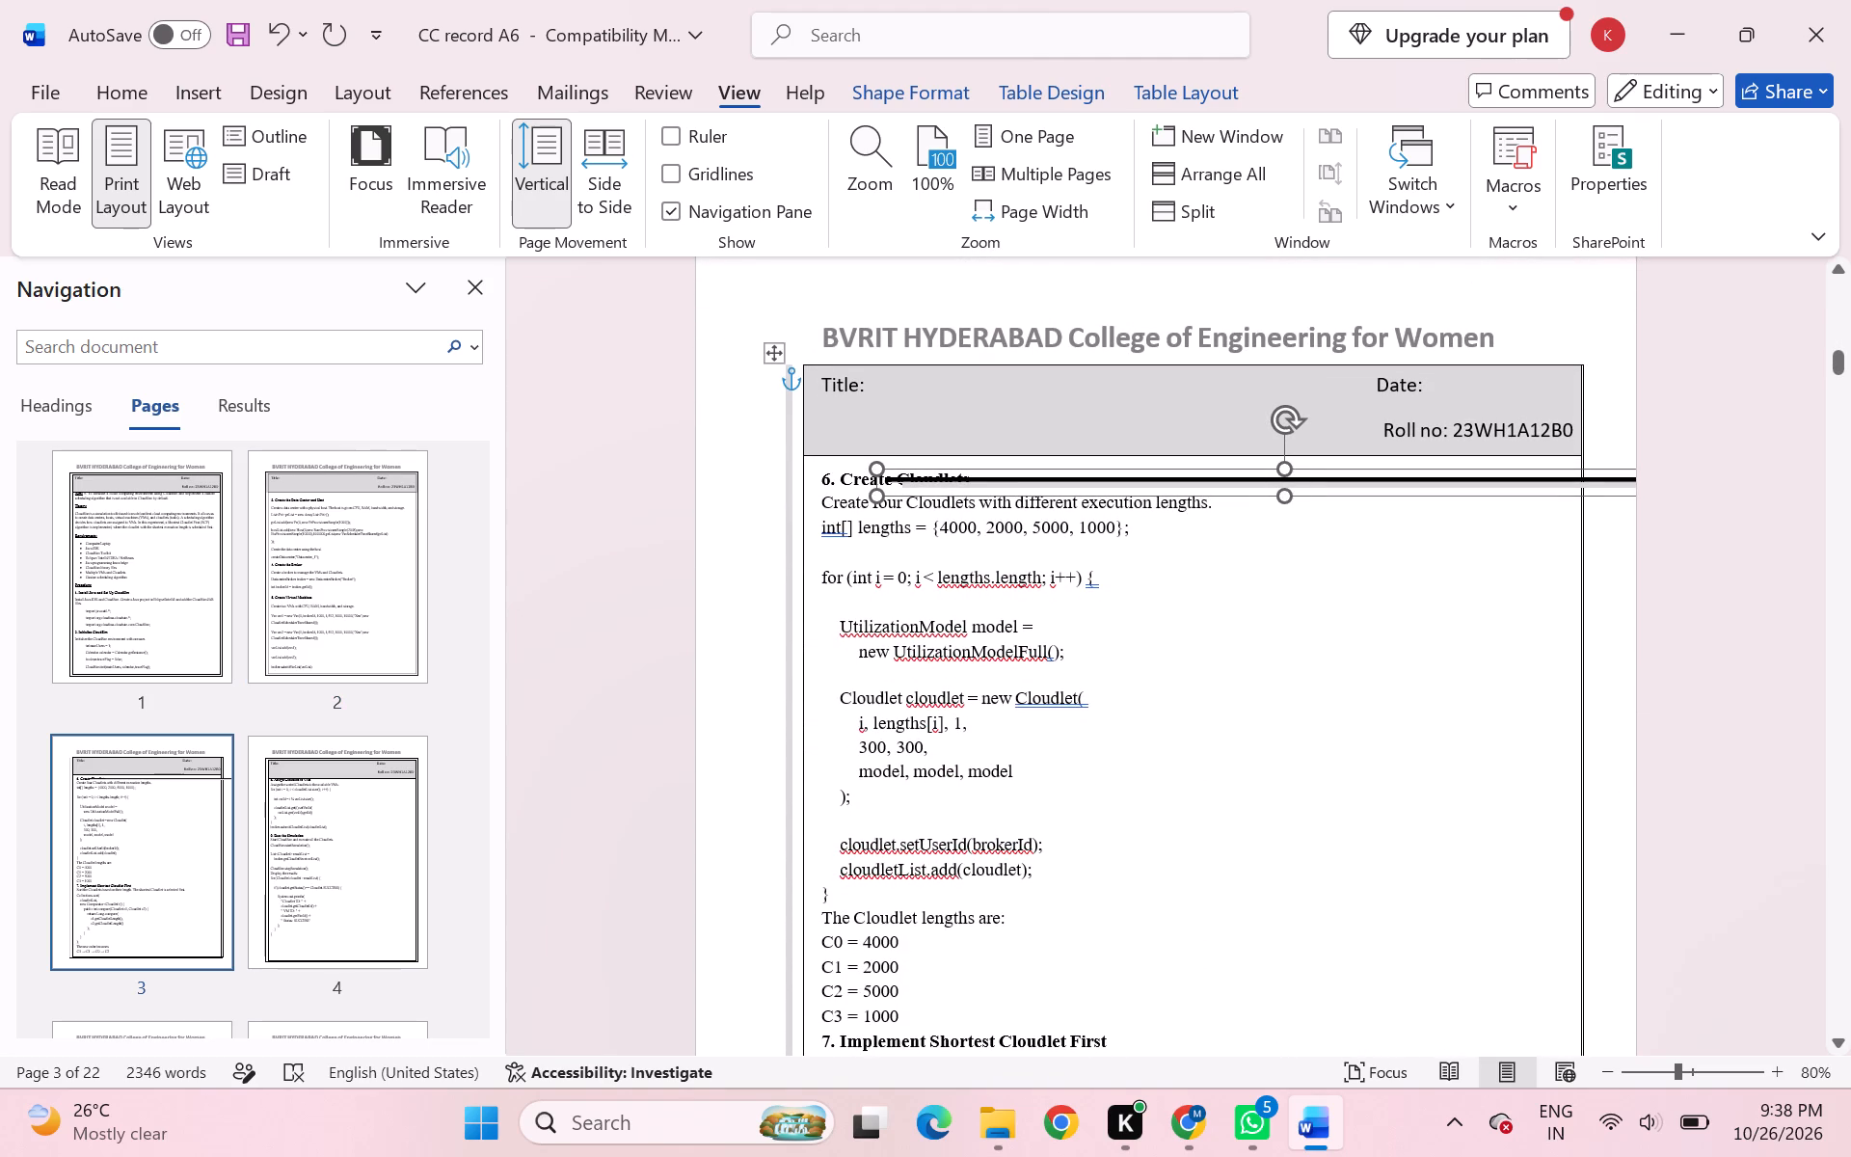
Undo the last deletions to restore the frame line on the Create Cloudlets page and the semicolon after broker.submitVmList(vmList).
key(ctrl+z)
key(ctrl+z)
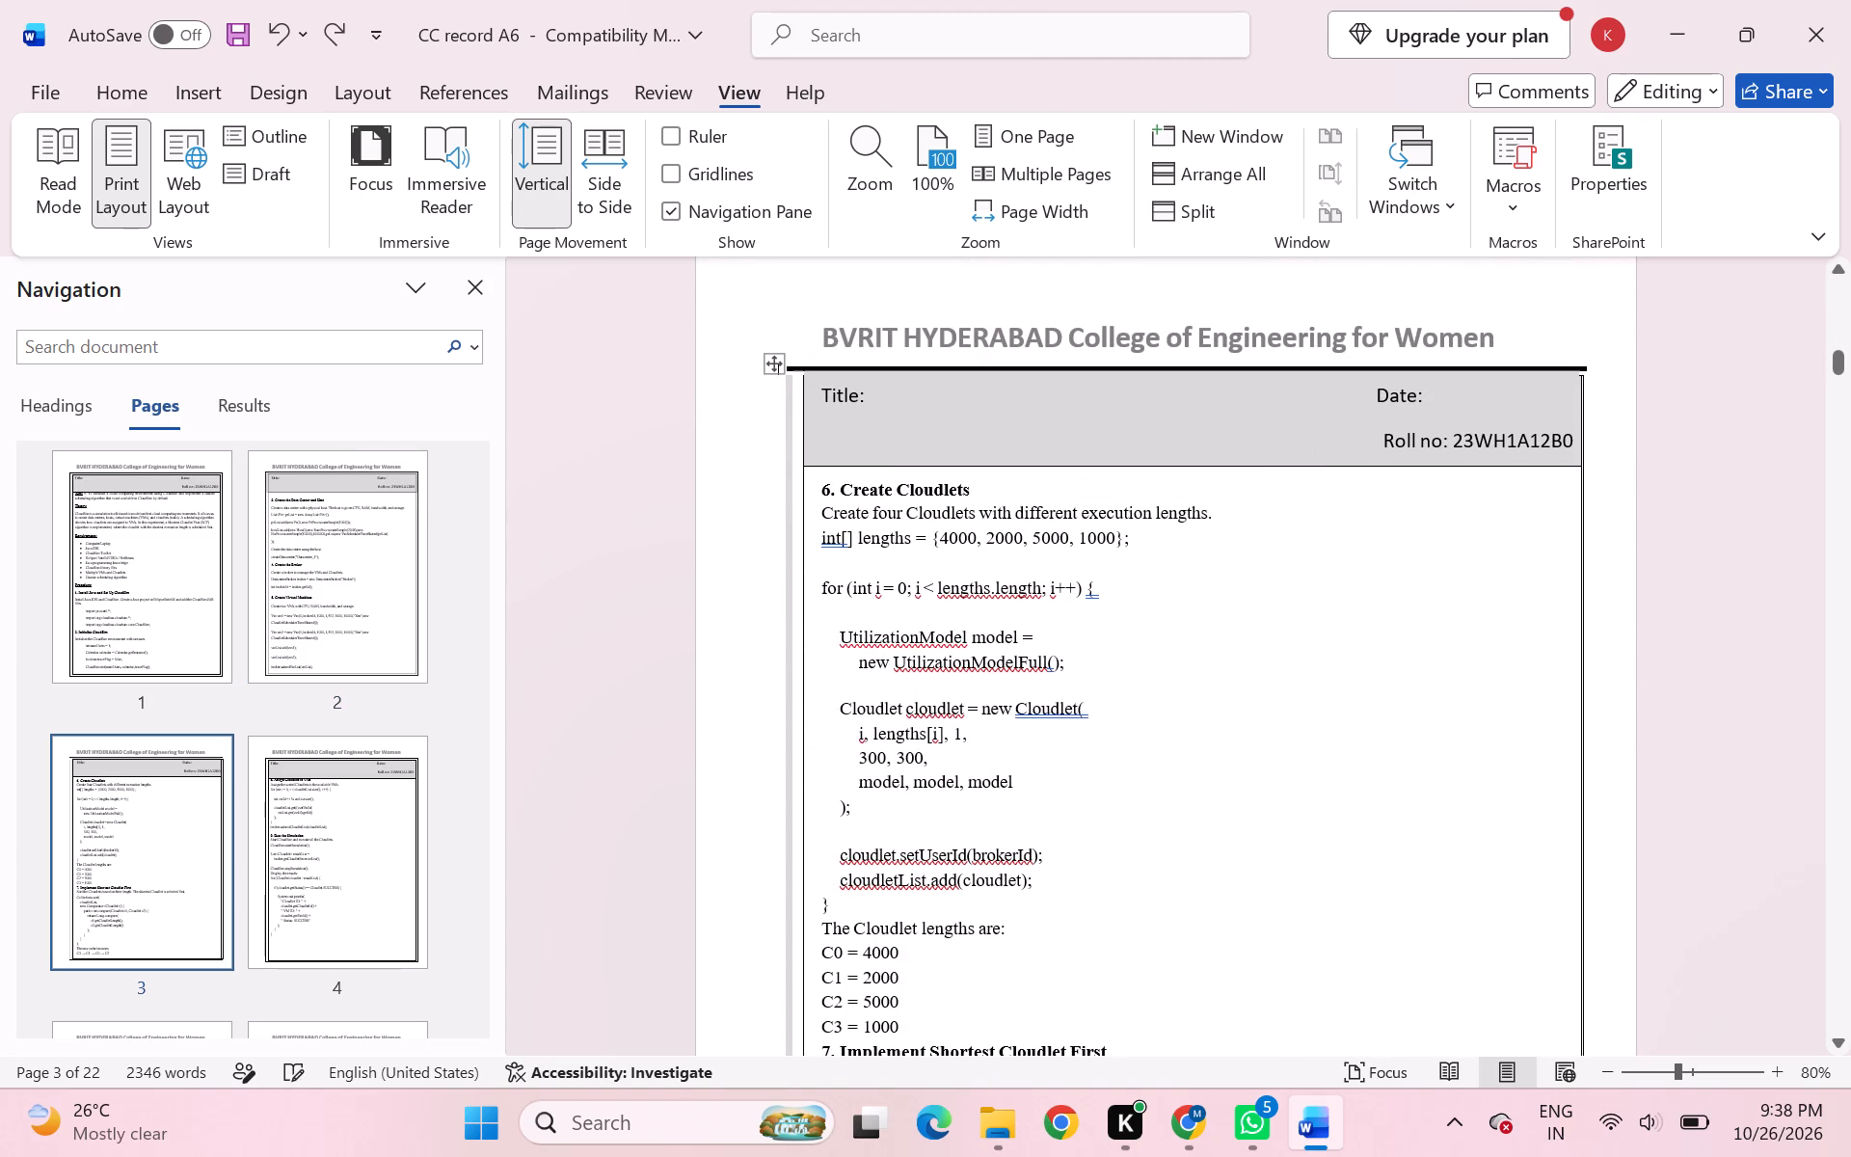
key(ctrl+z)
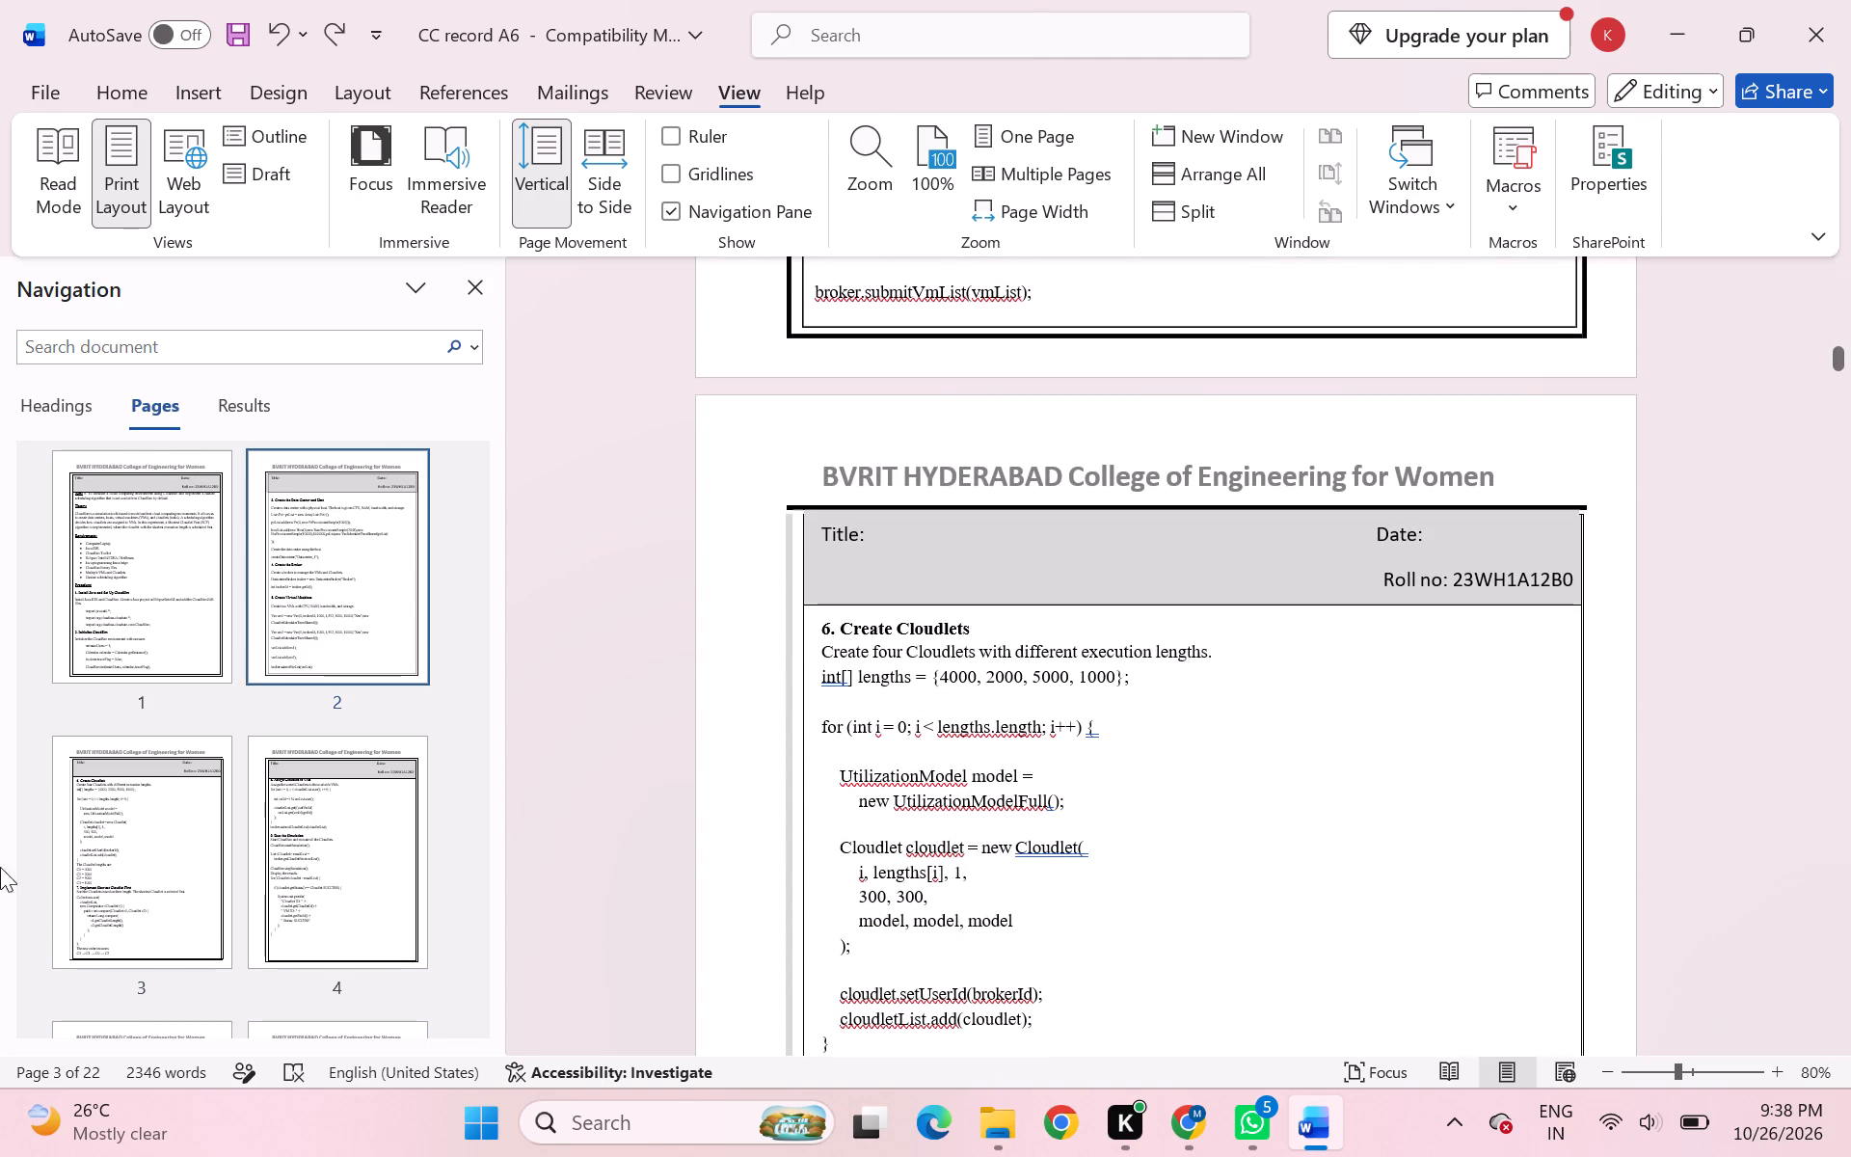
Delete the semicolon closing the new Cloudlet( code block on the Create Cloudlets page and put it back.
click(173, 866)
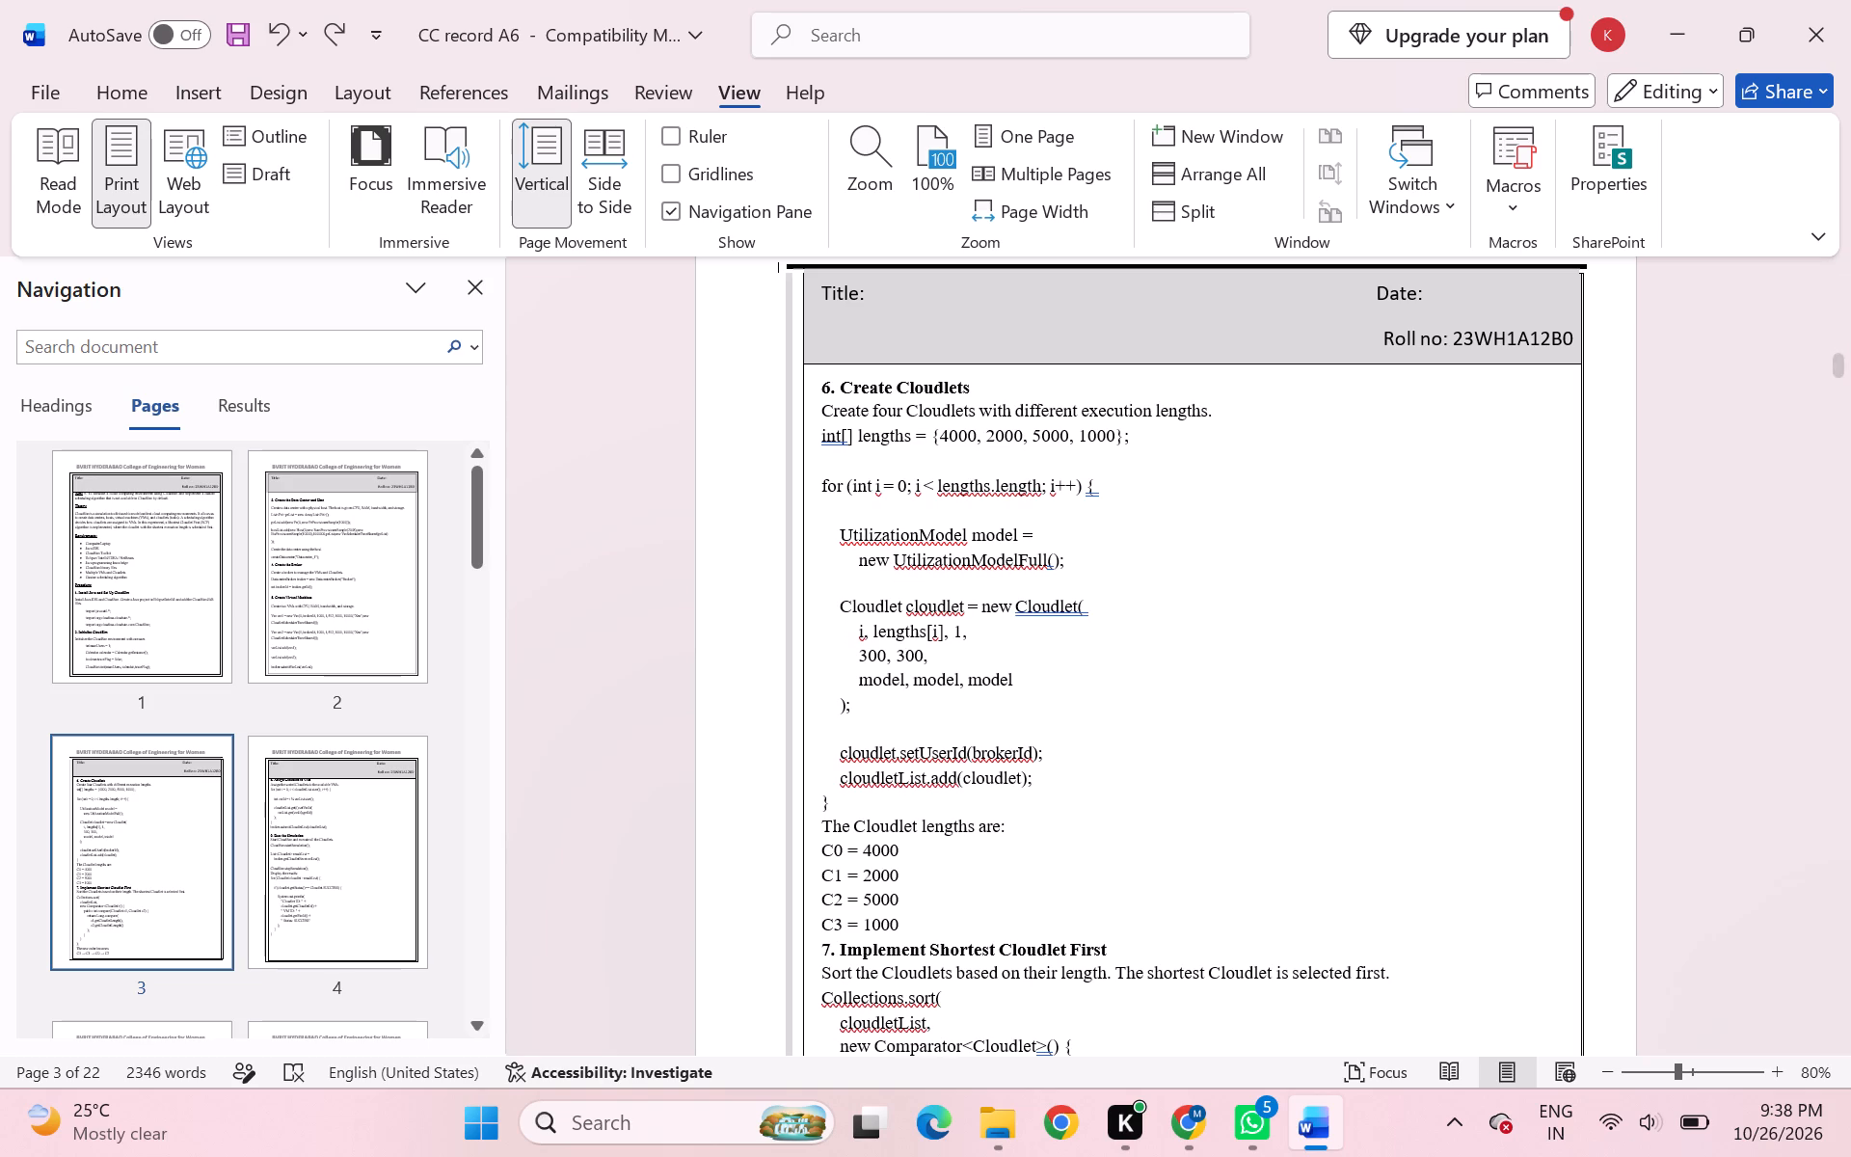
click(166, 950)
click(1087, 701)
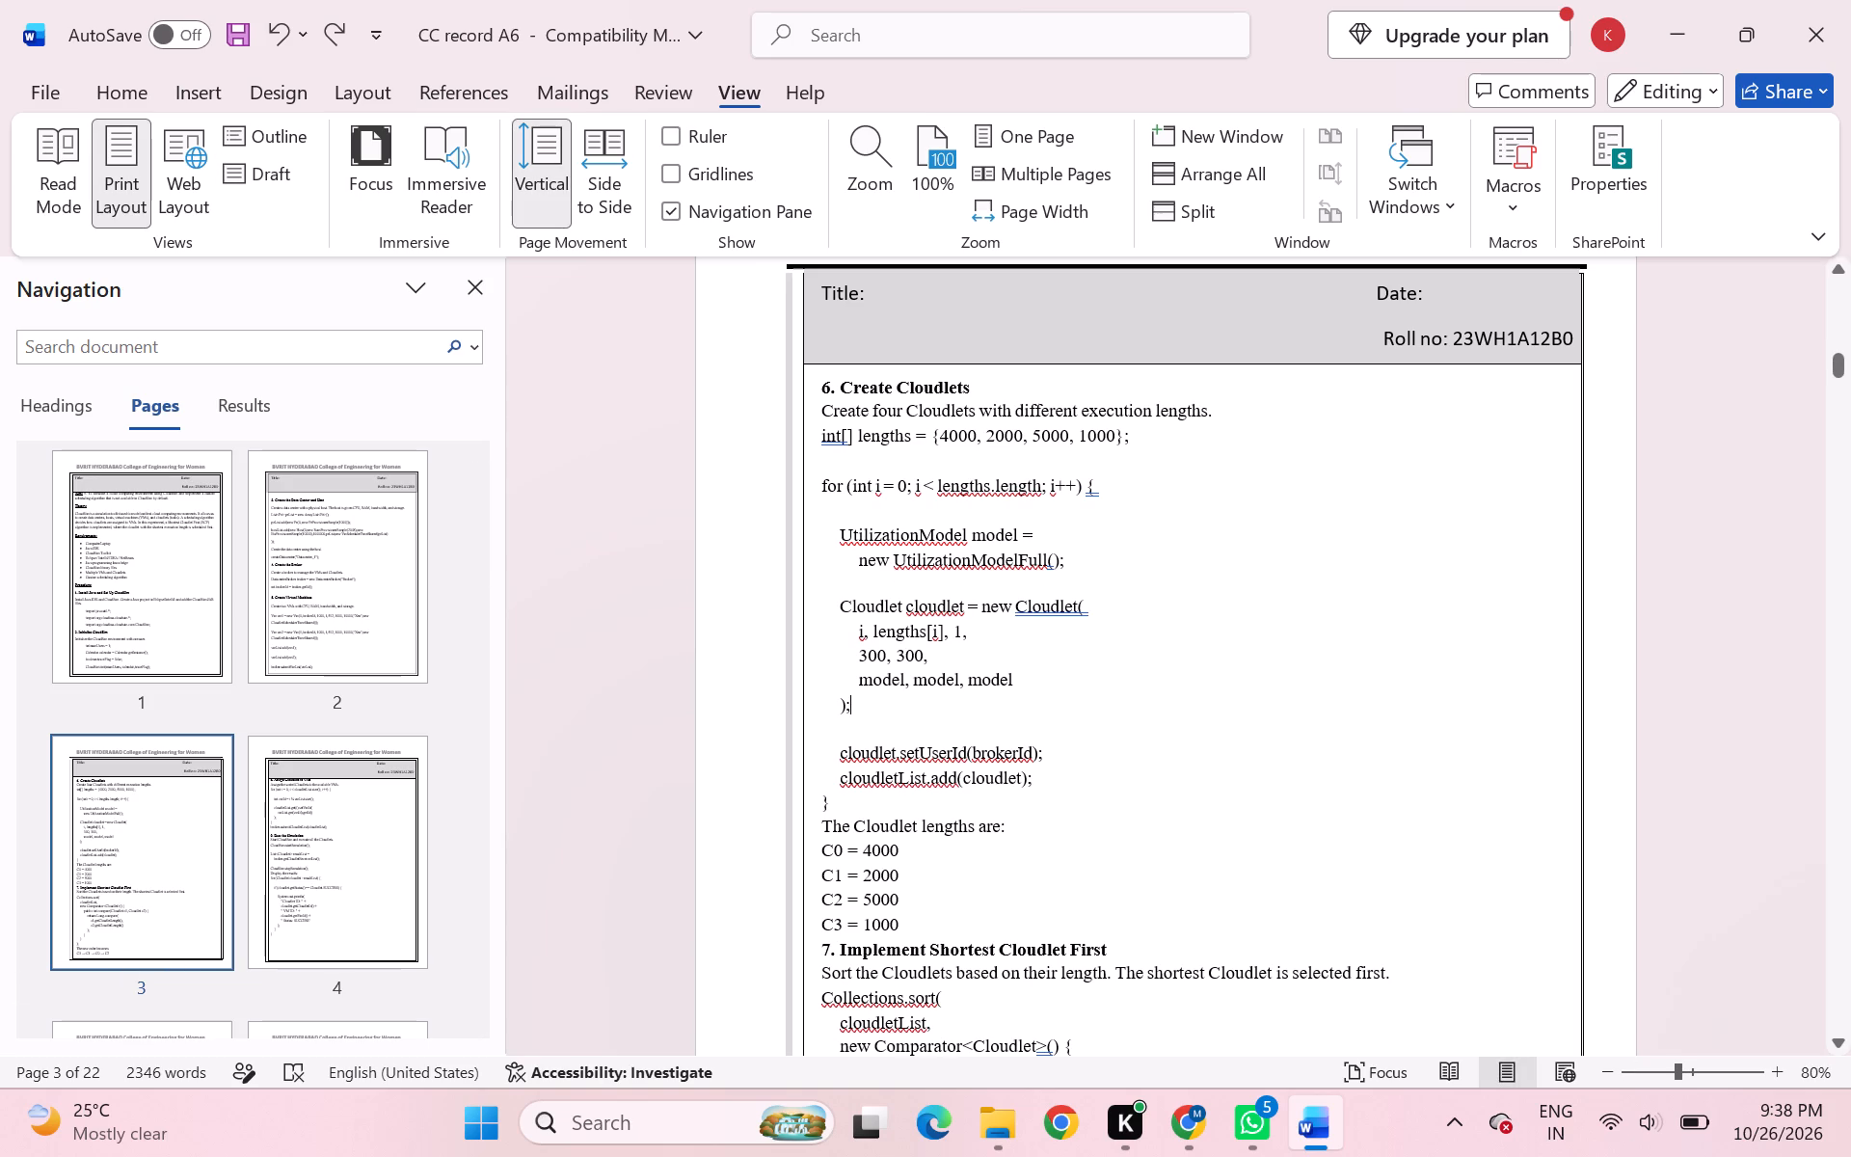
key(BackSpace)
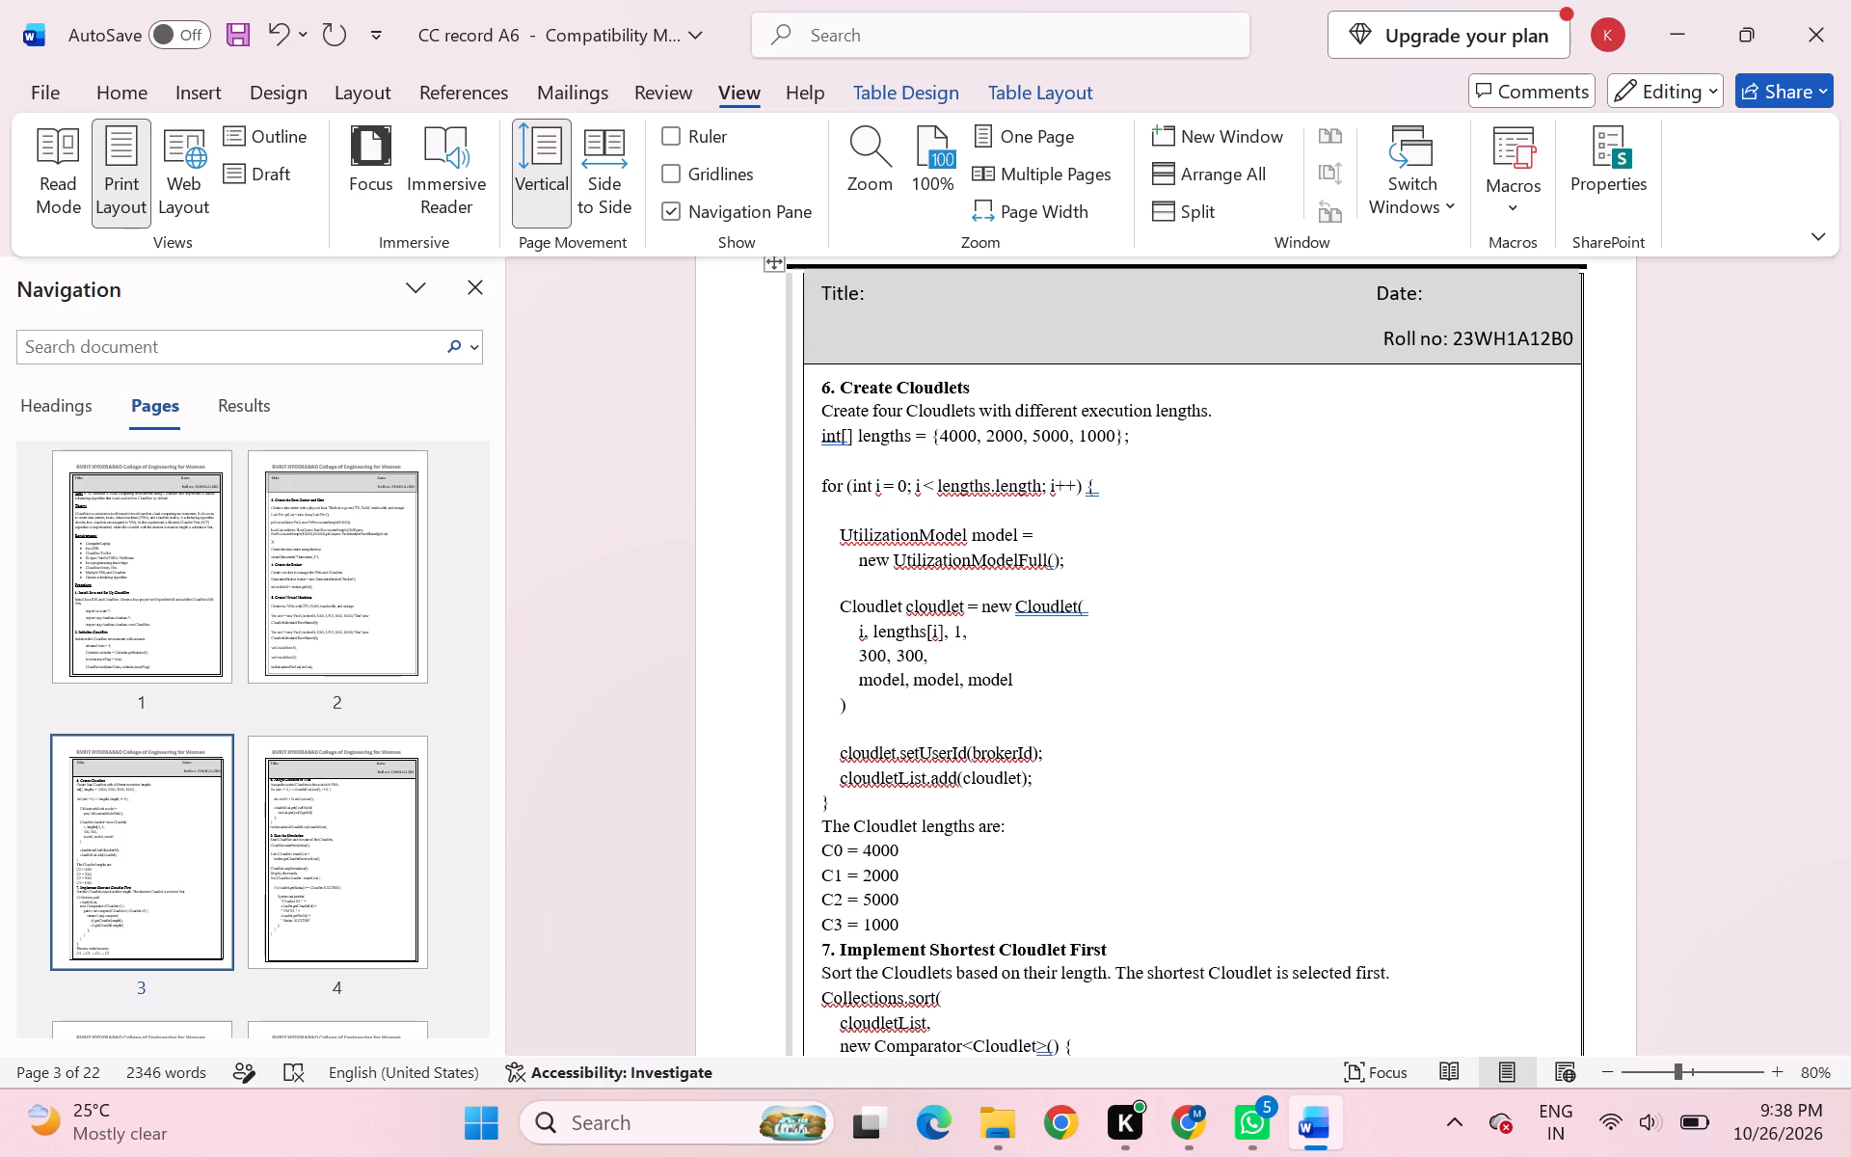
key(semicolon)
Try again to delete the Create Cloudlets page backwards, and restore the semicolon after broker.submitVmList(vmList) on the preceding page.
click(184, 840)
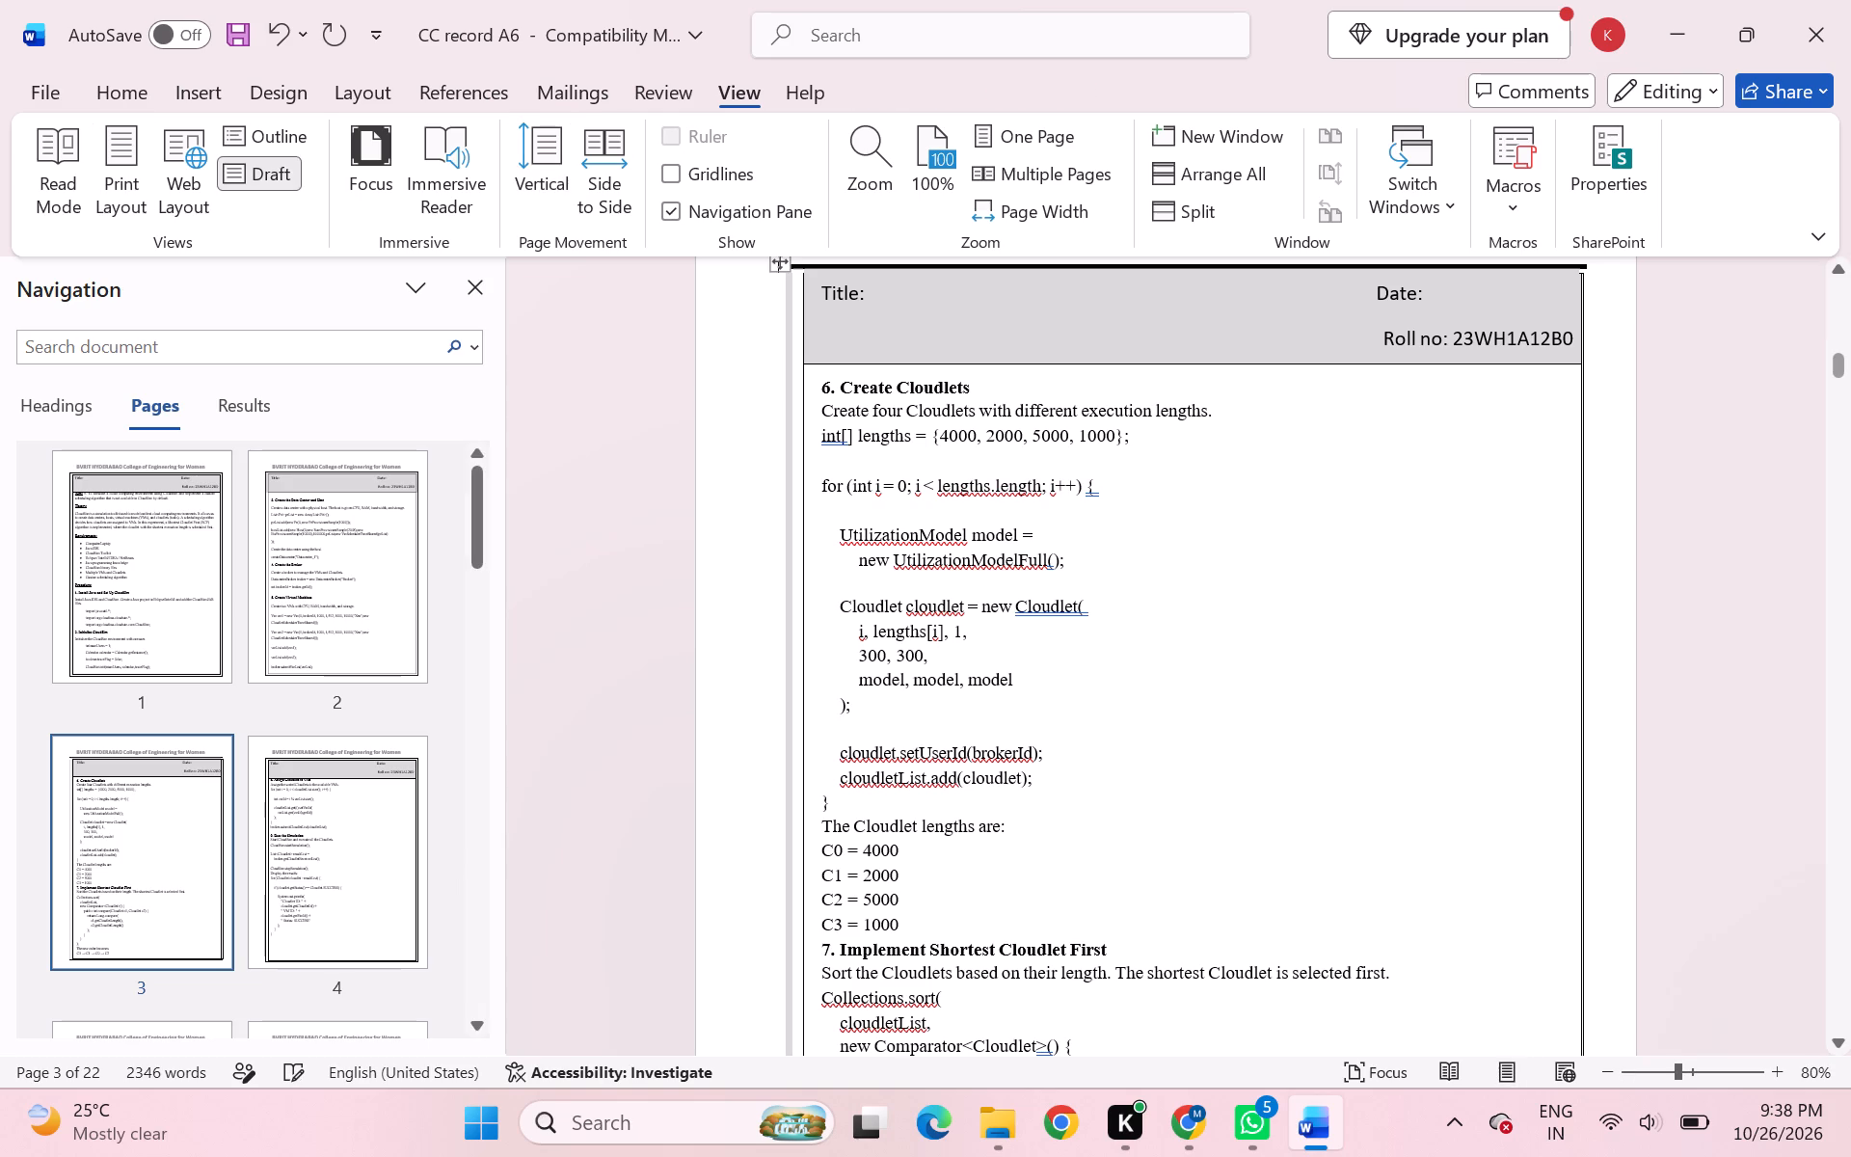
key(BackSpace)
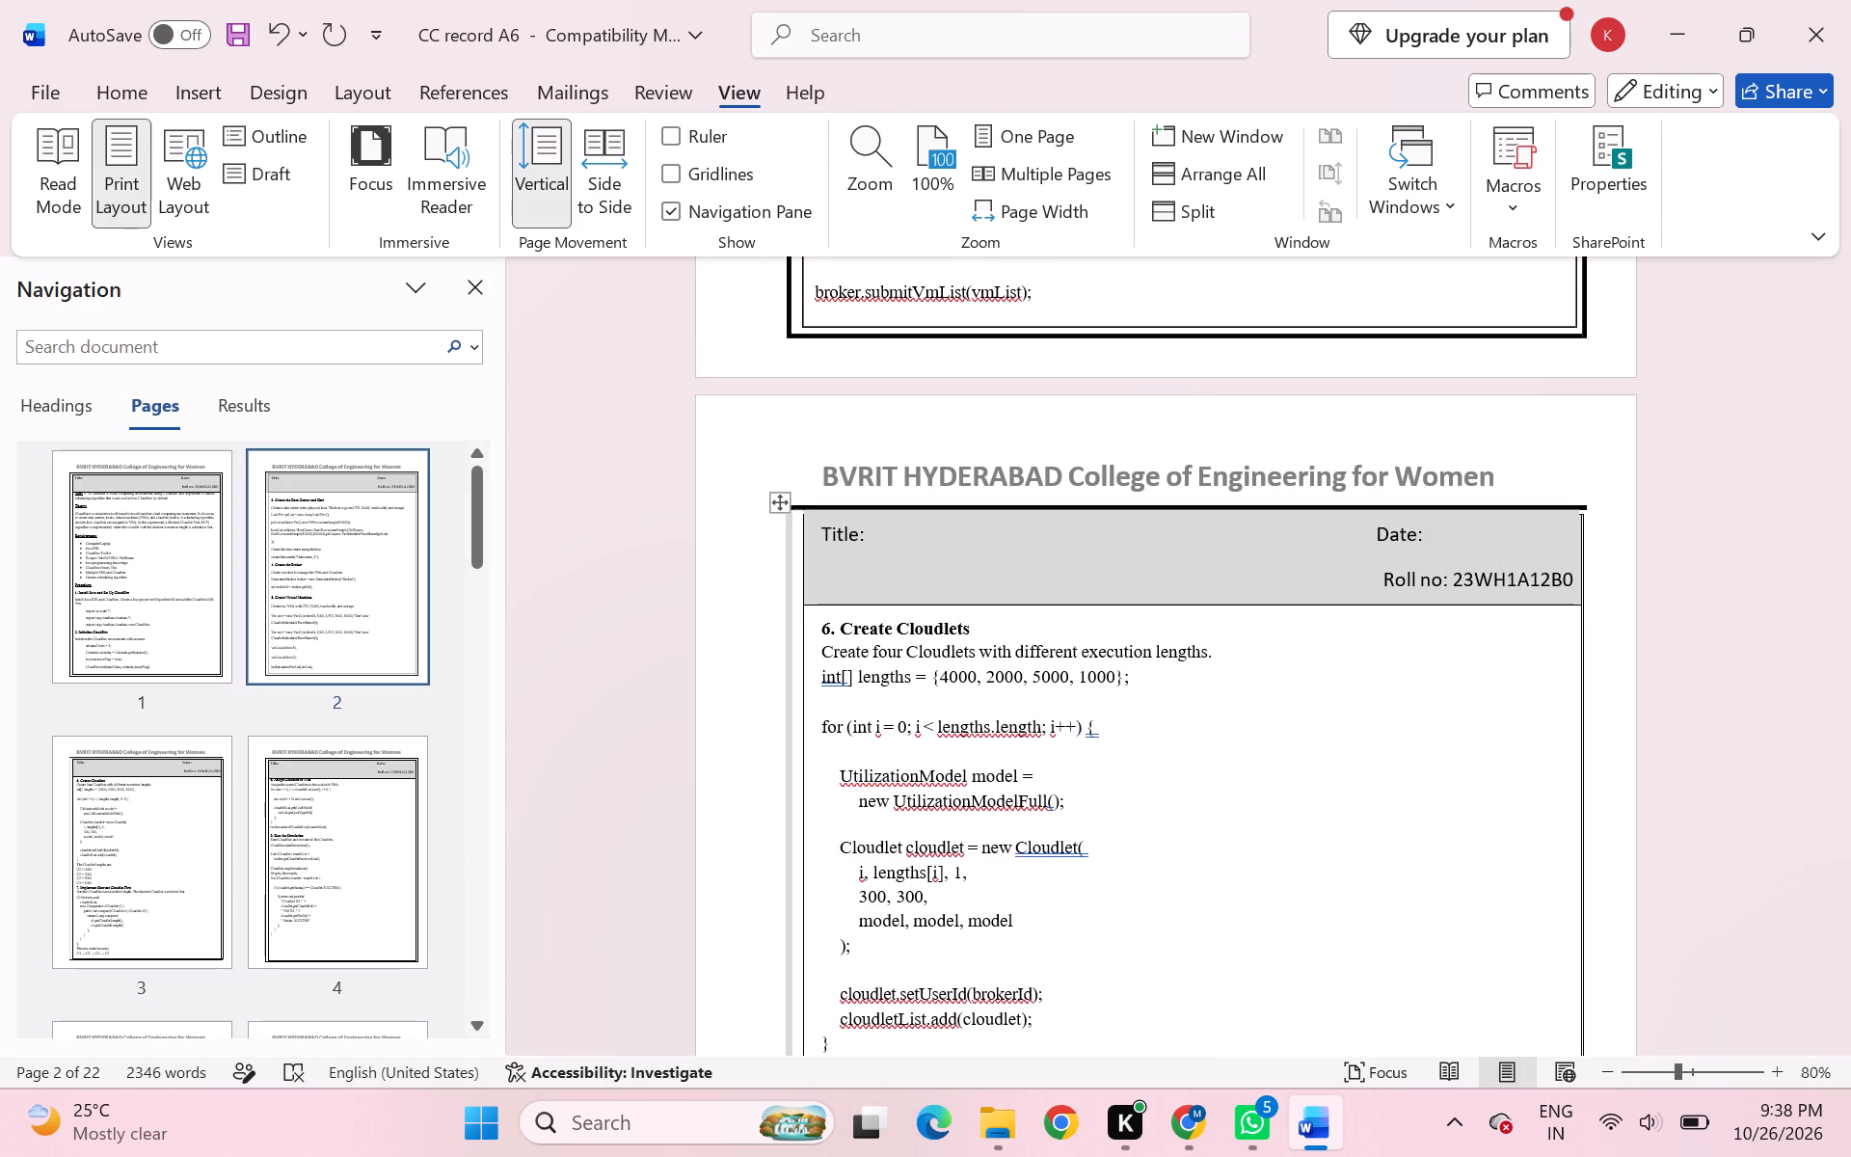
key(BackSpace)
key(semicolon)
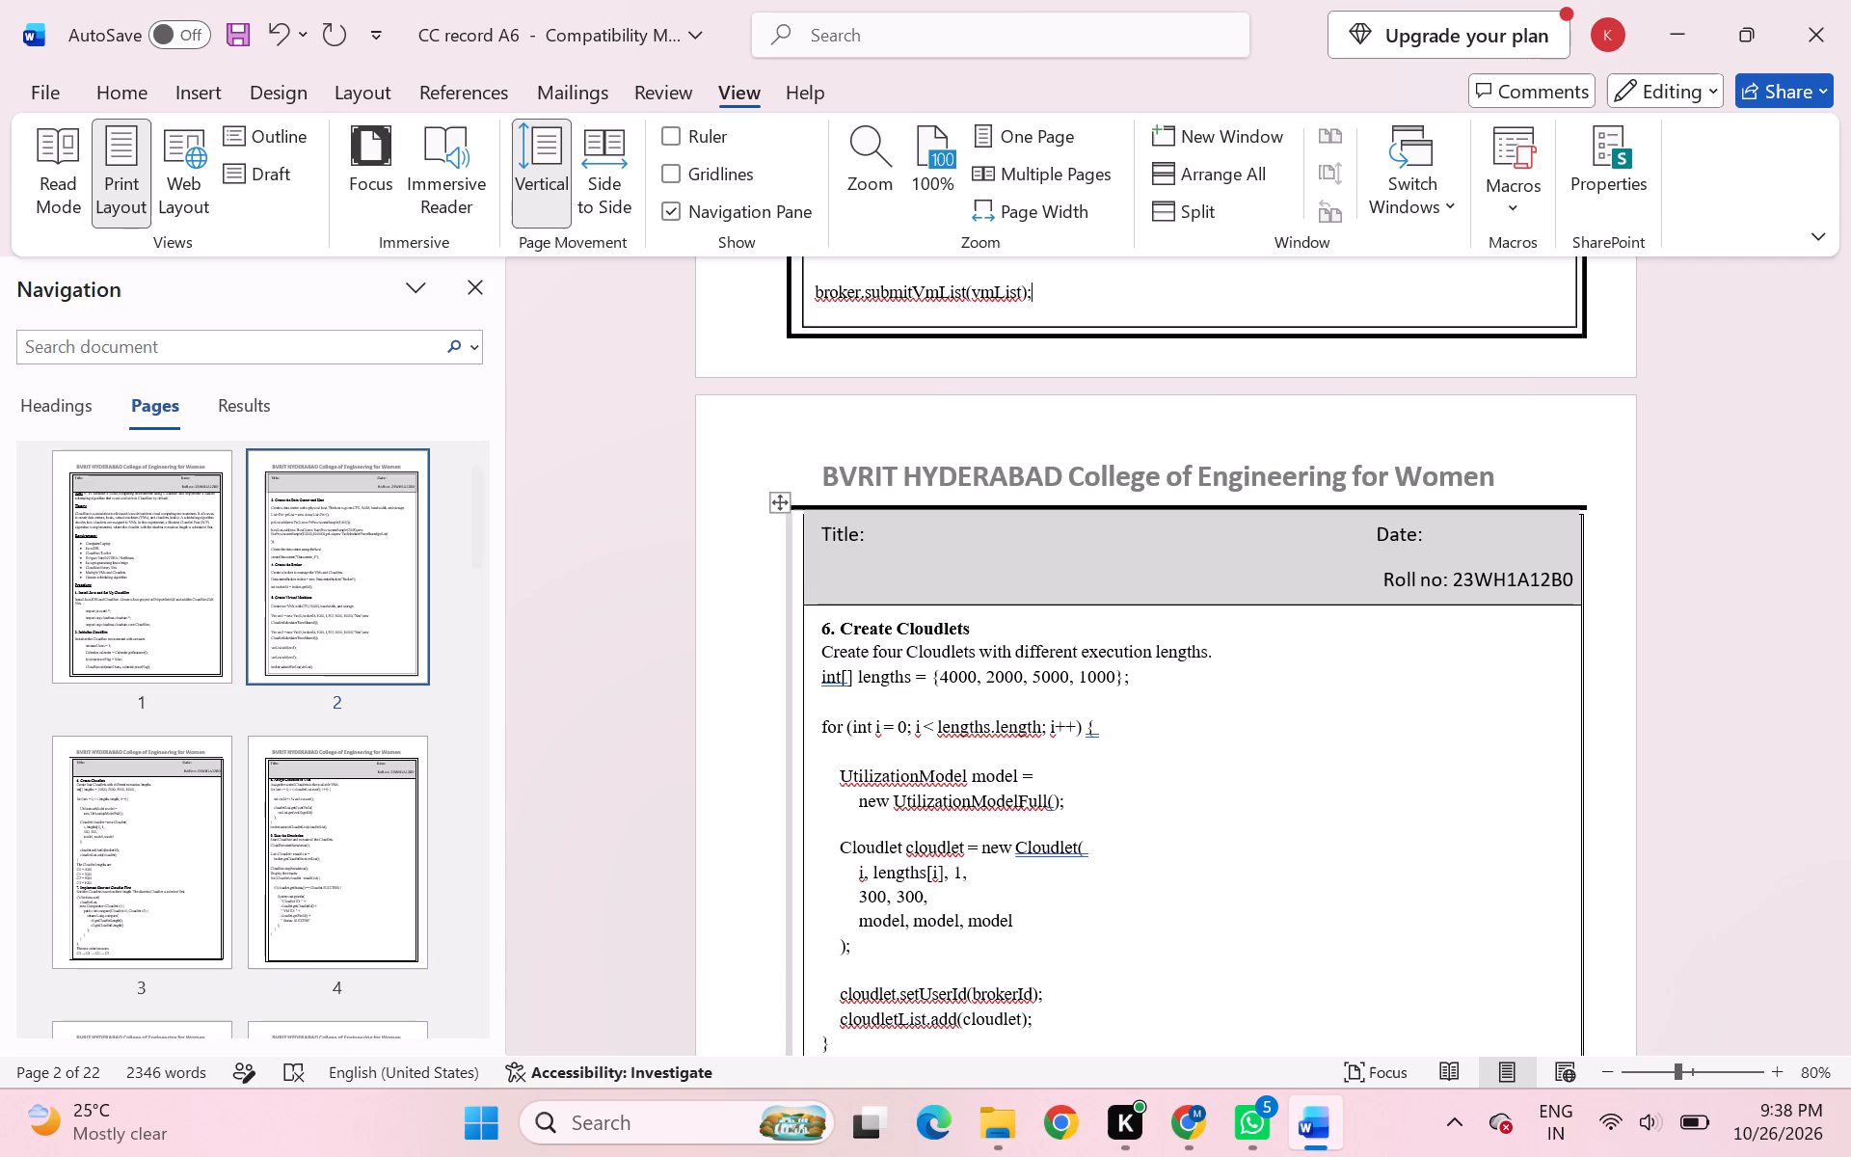
Go back to the start of the Create Cloudlets page.
click(130, 906)
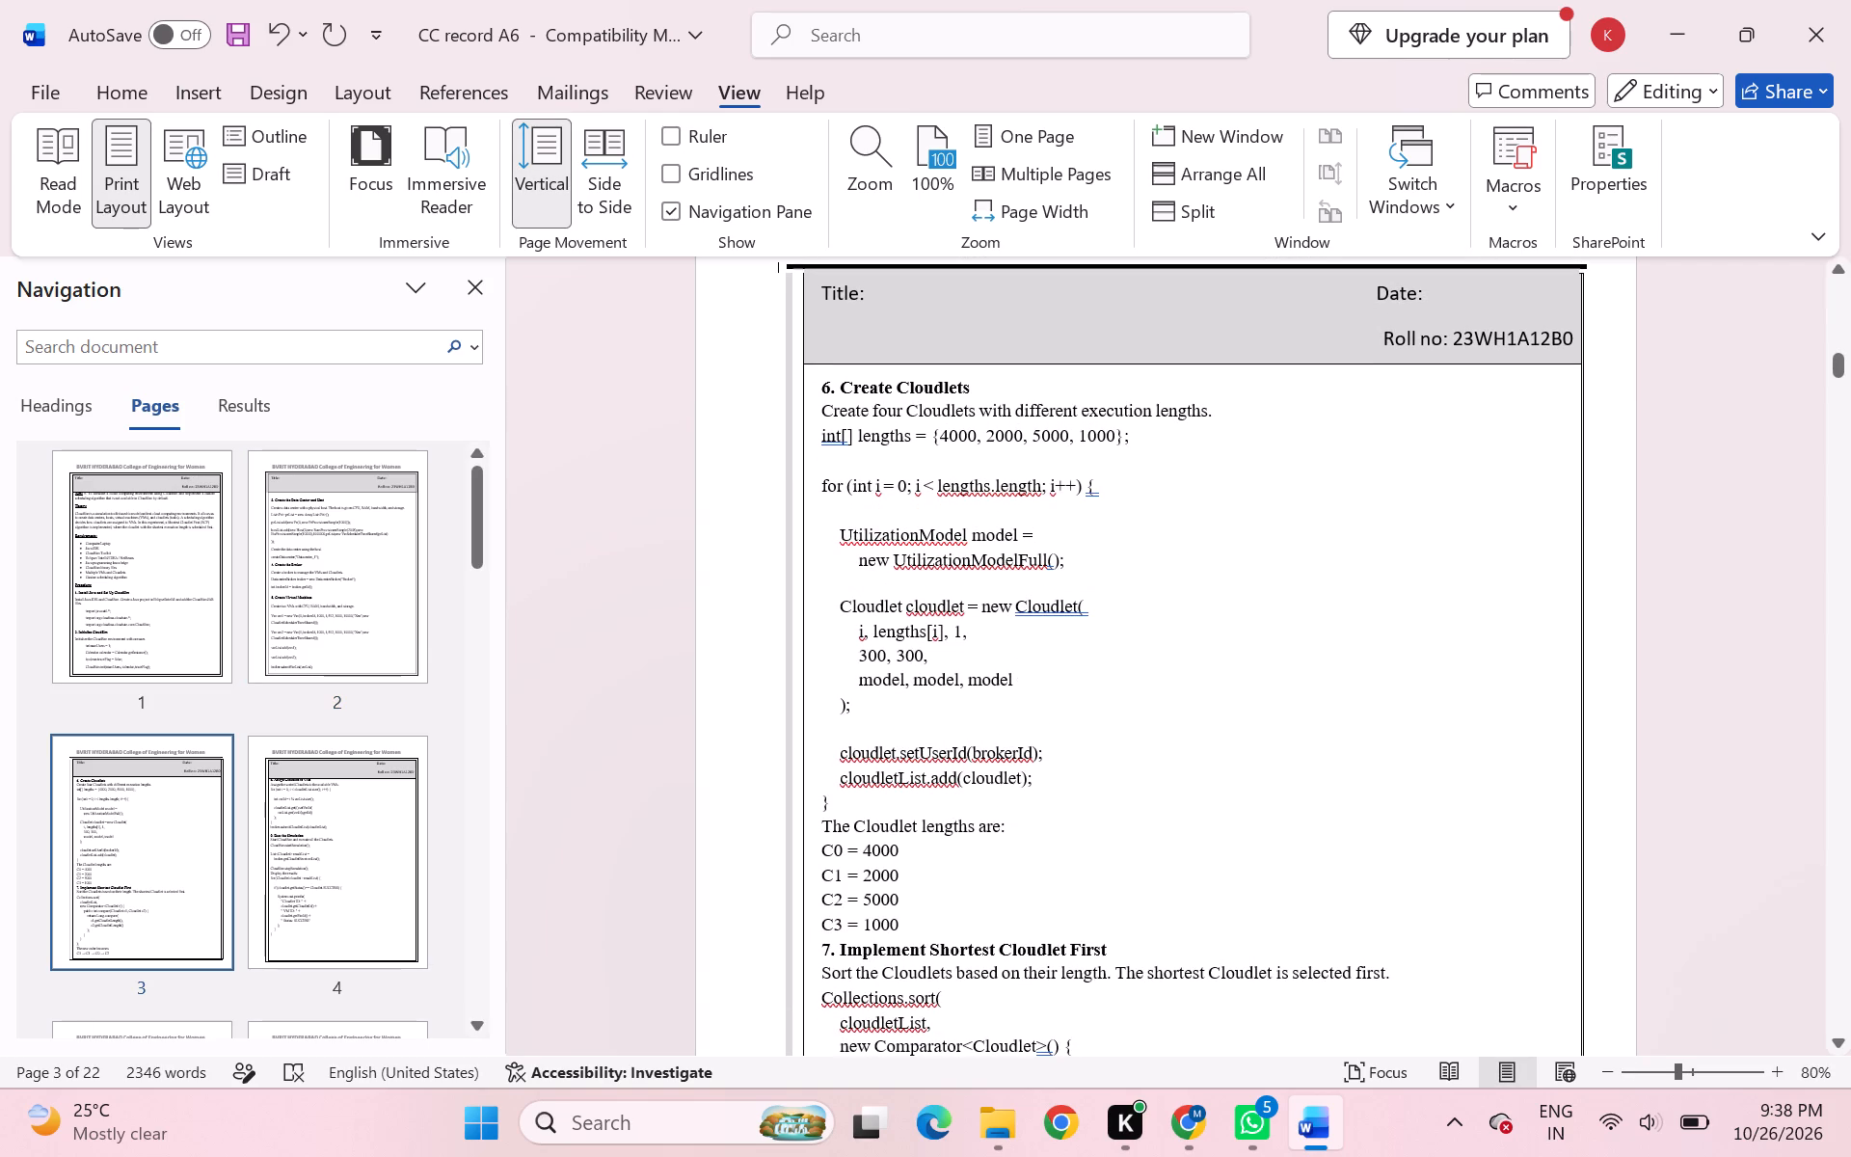
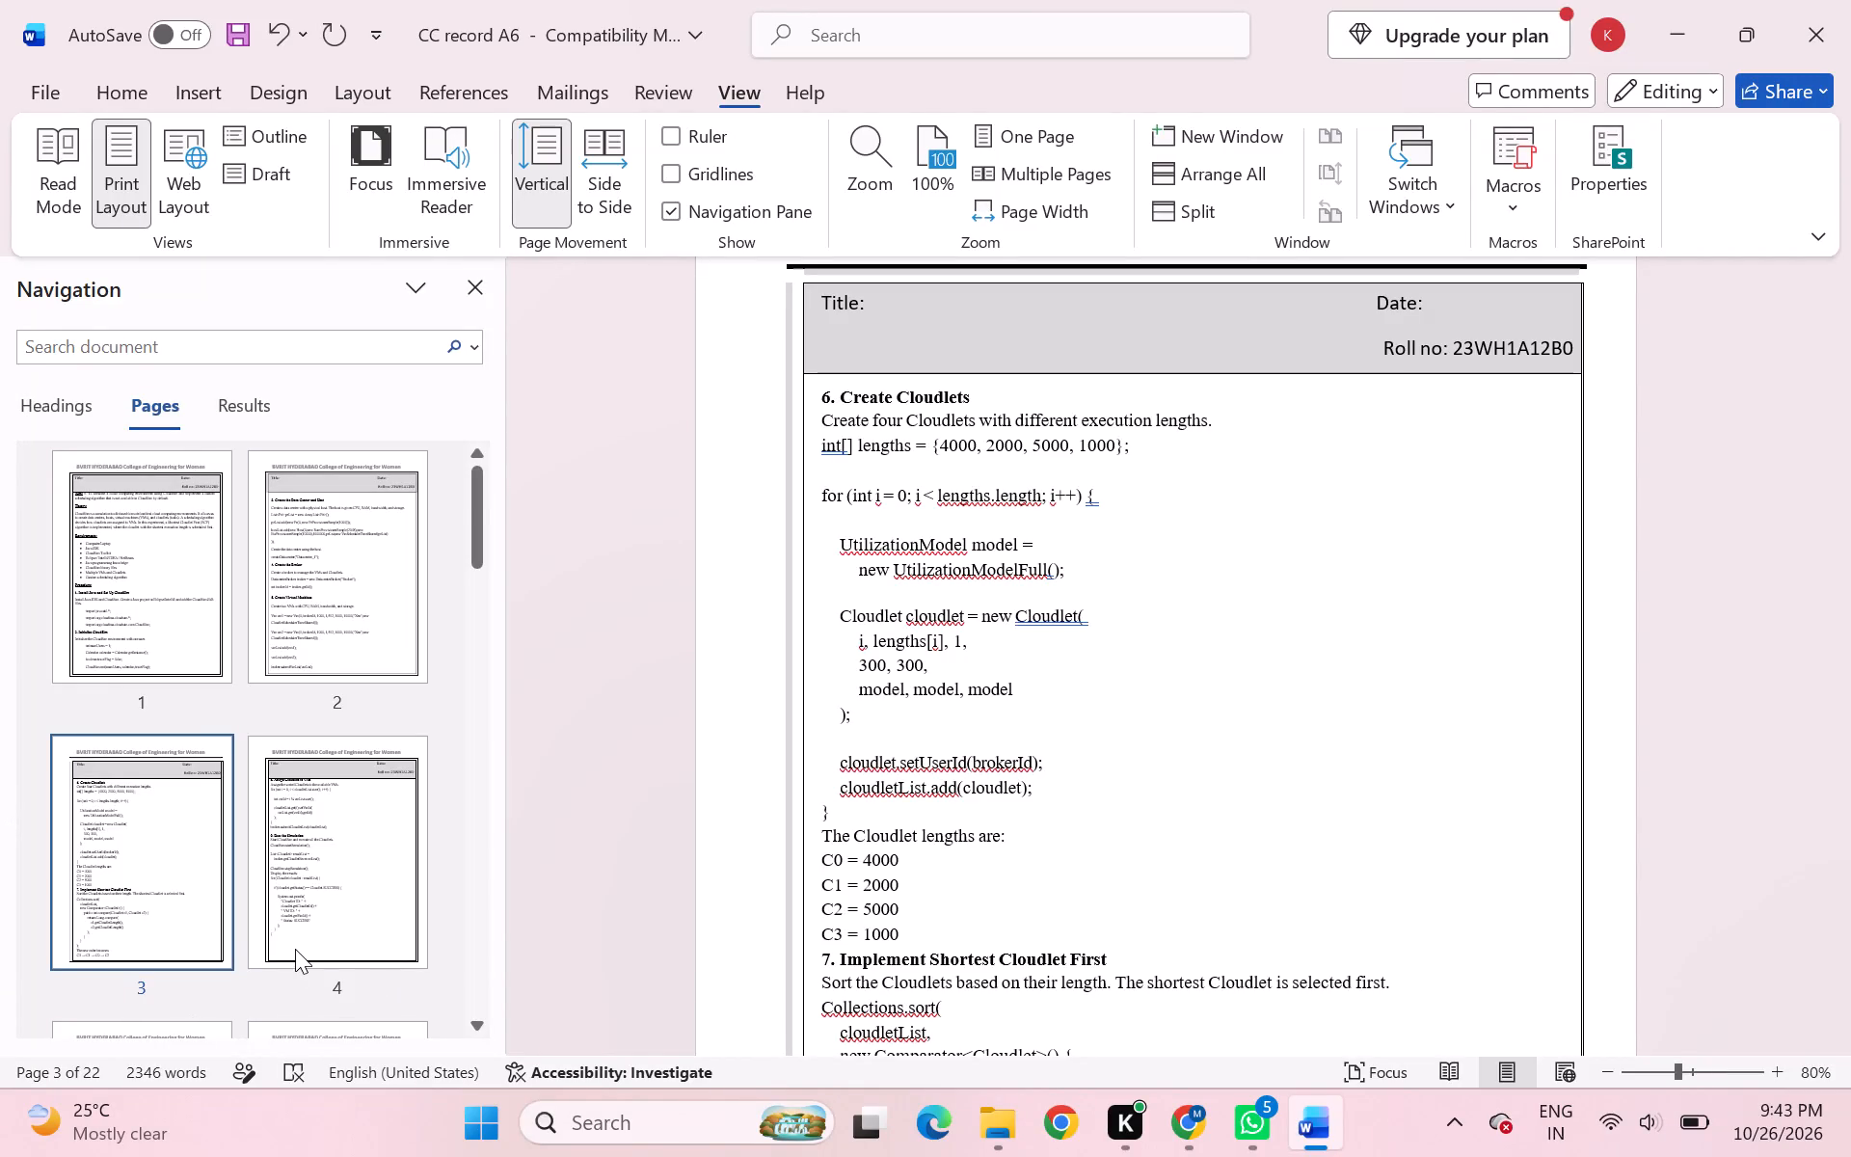
Try once more to delete the Create Cloudlets page backwards from its start, and return to the start of that page.
right_click(132, 894)
click(144, 849)
key(BackSpace)
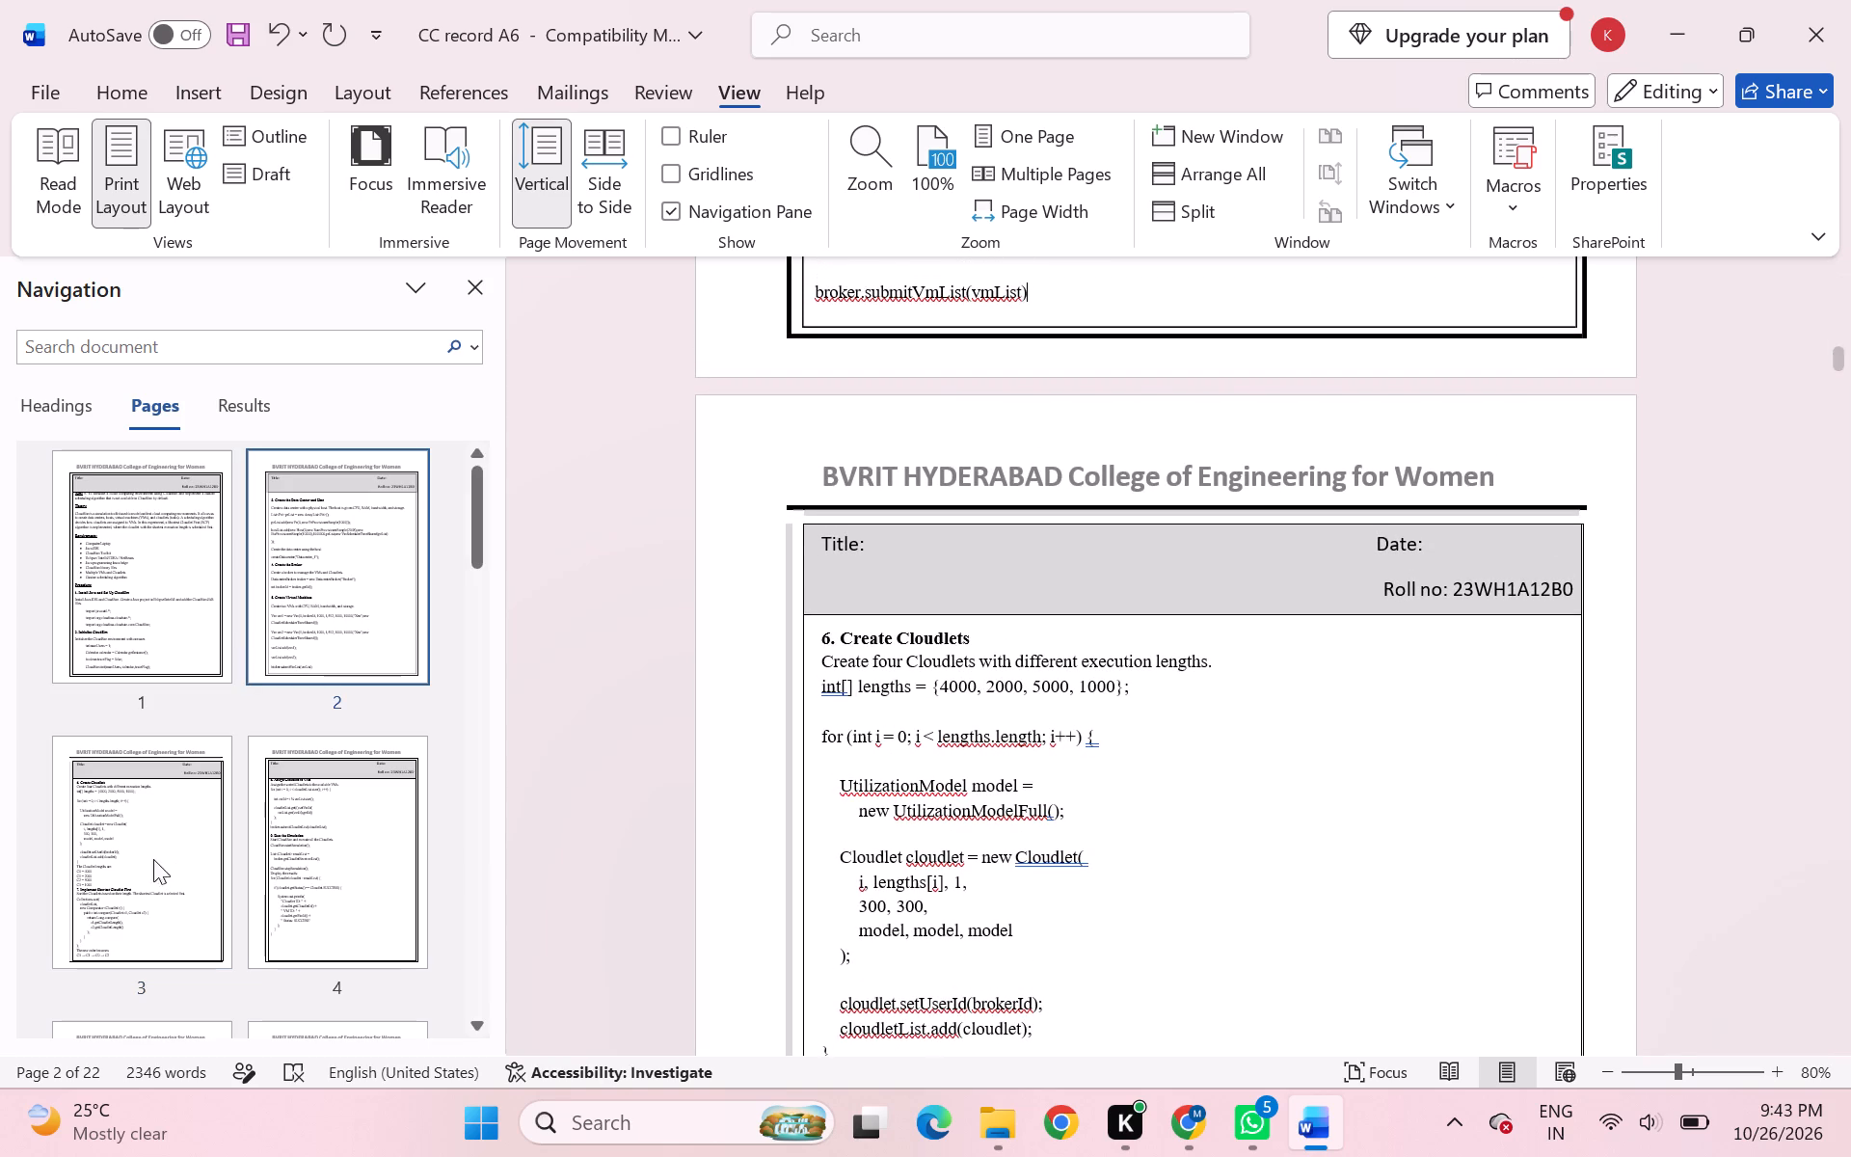
click(140, 843)
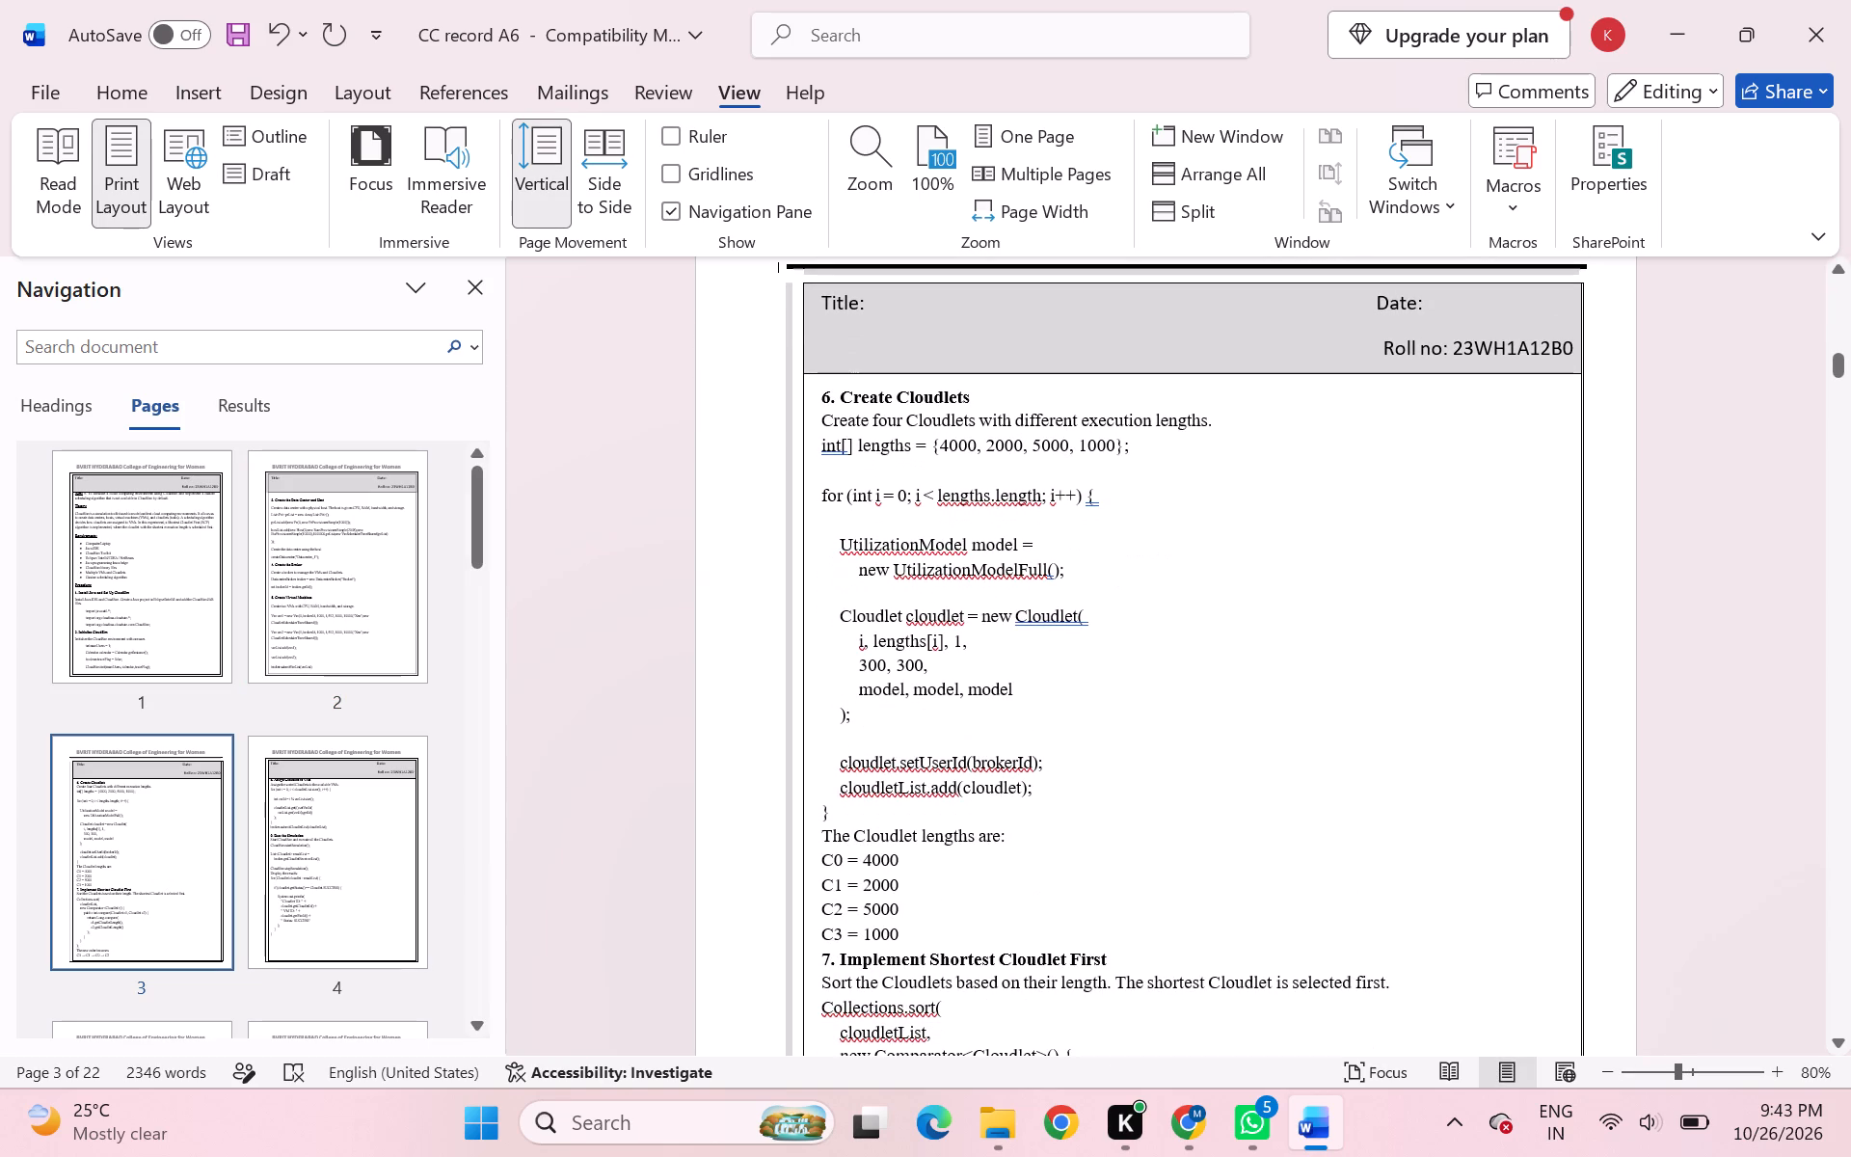
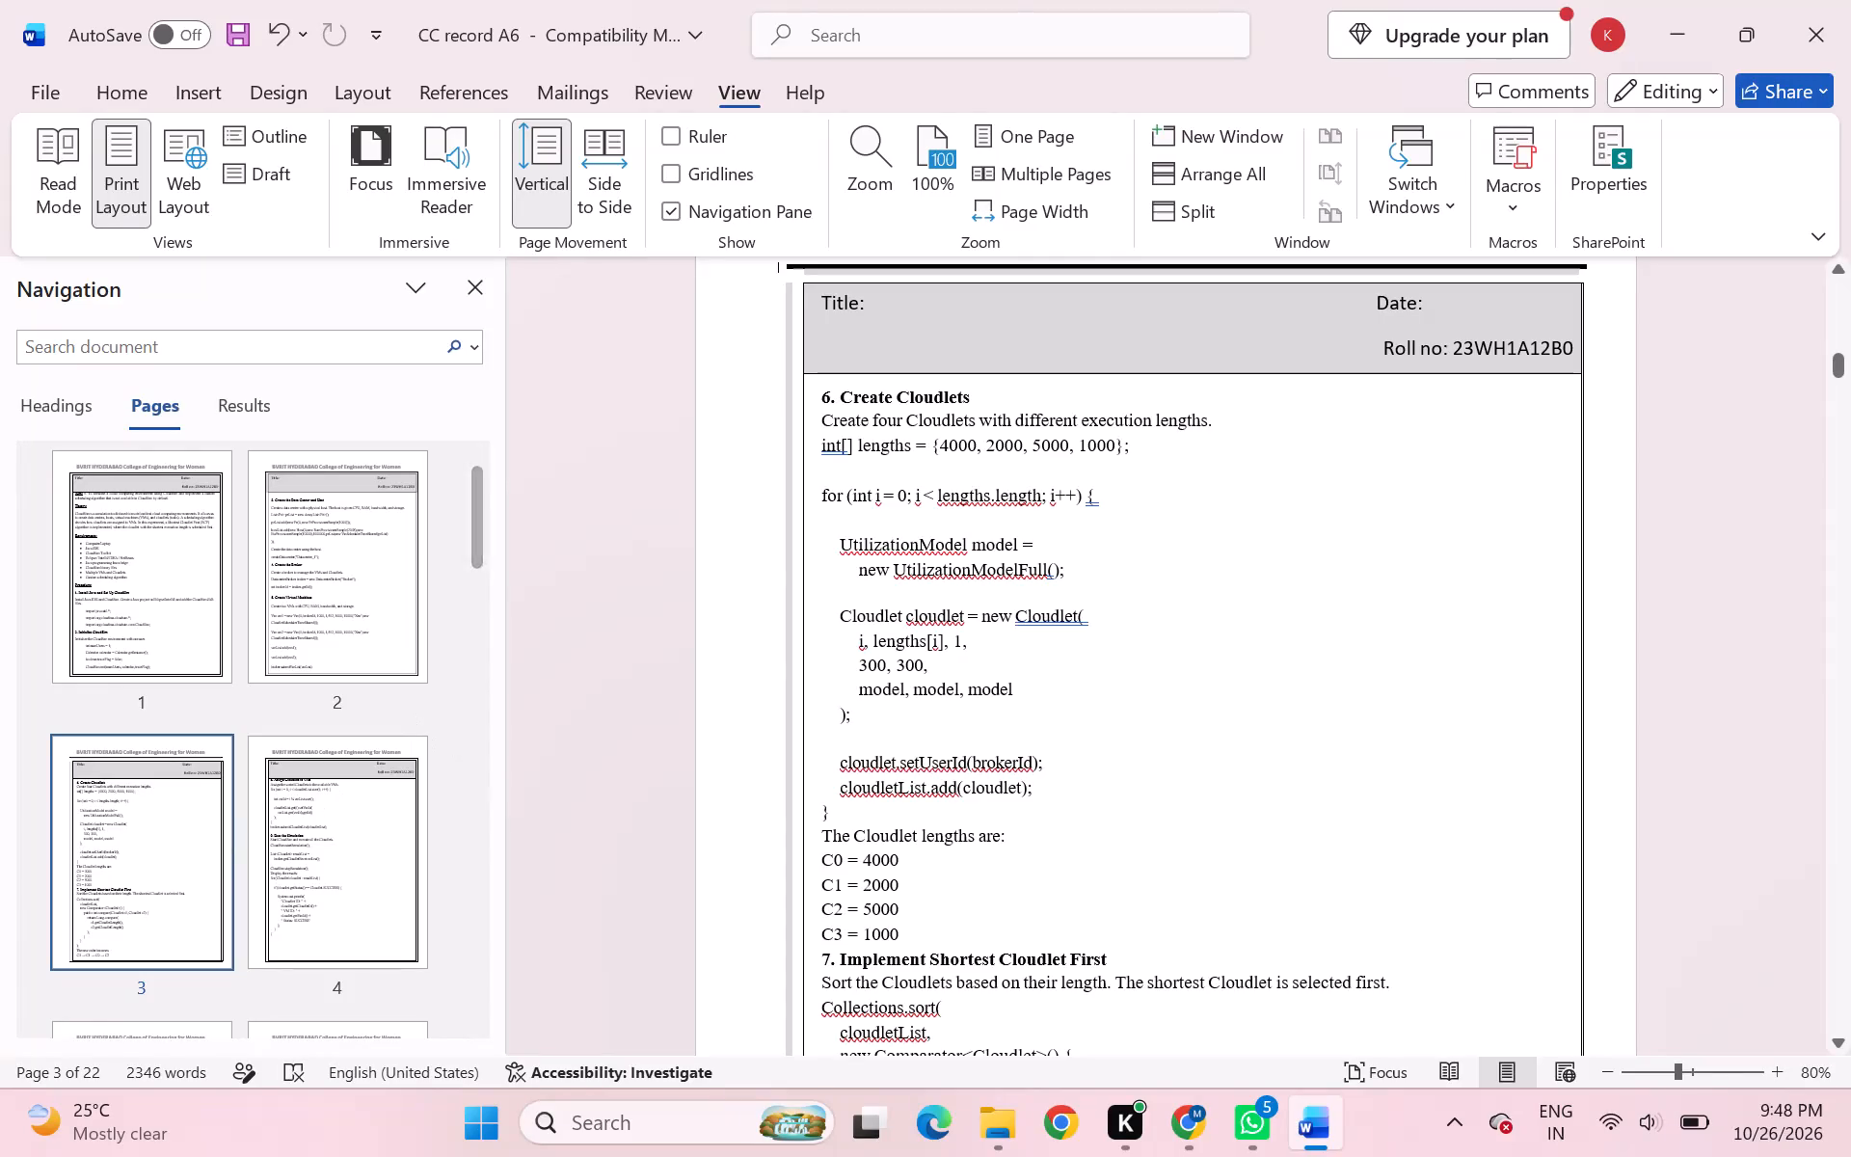
Look through the Create Cloudlets page and the following Assign Cloudlets to VMs page, comparing their frames and header blocks.
click(1400, 504)
scroll(1176, 659, down, 2)
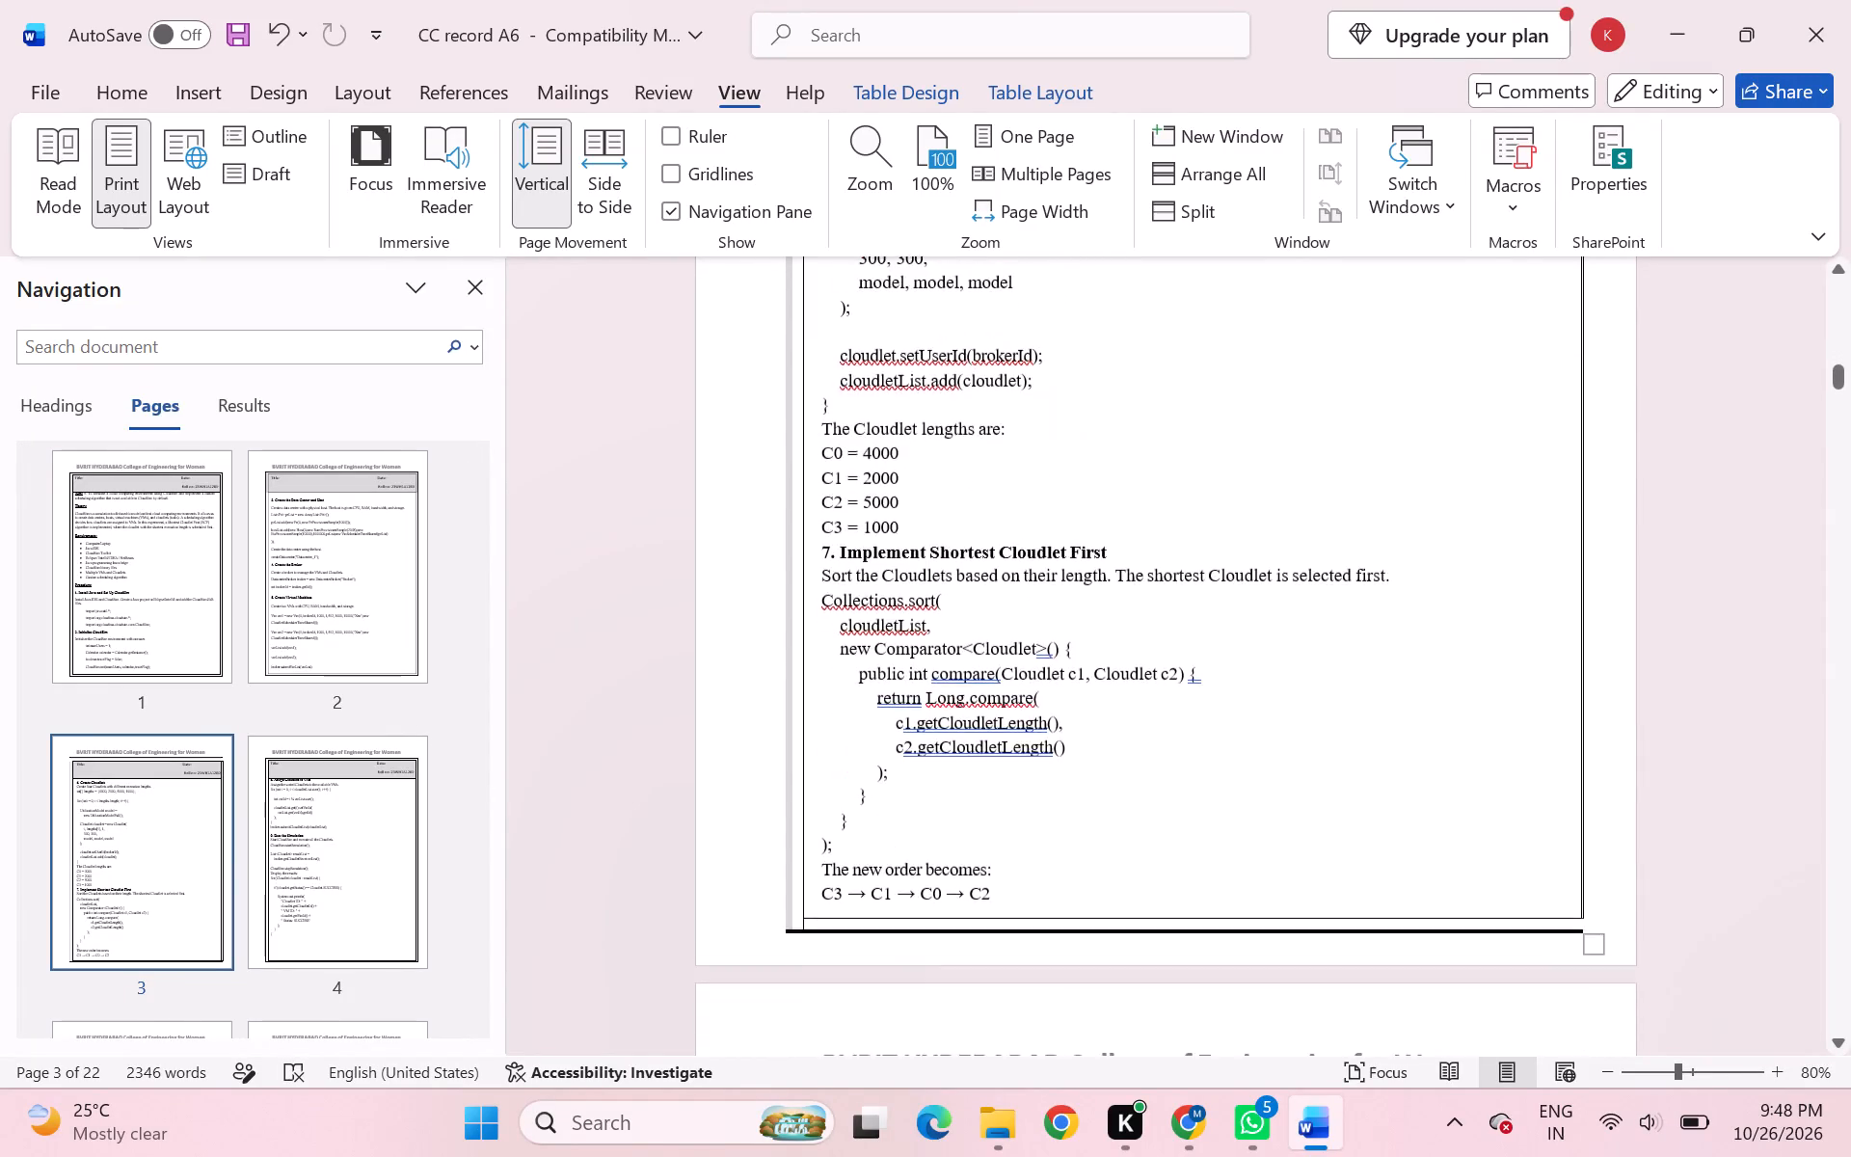
scroll(1176, 659, down, 5)
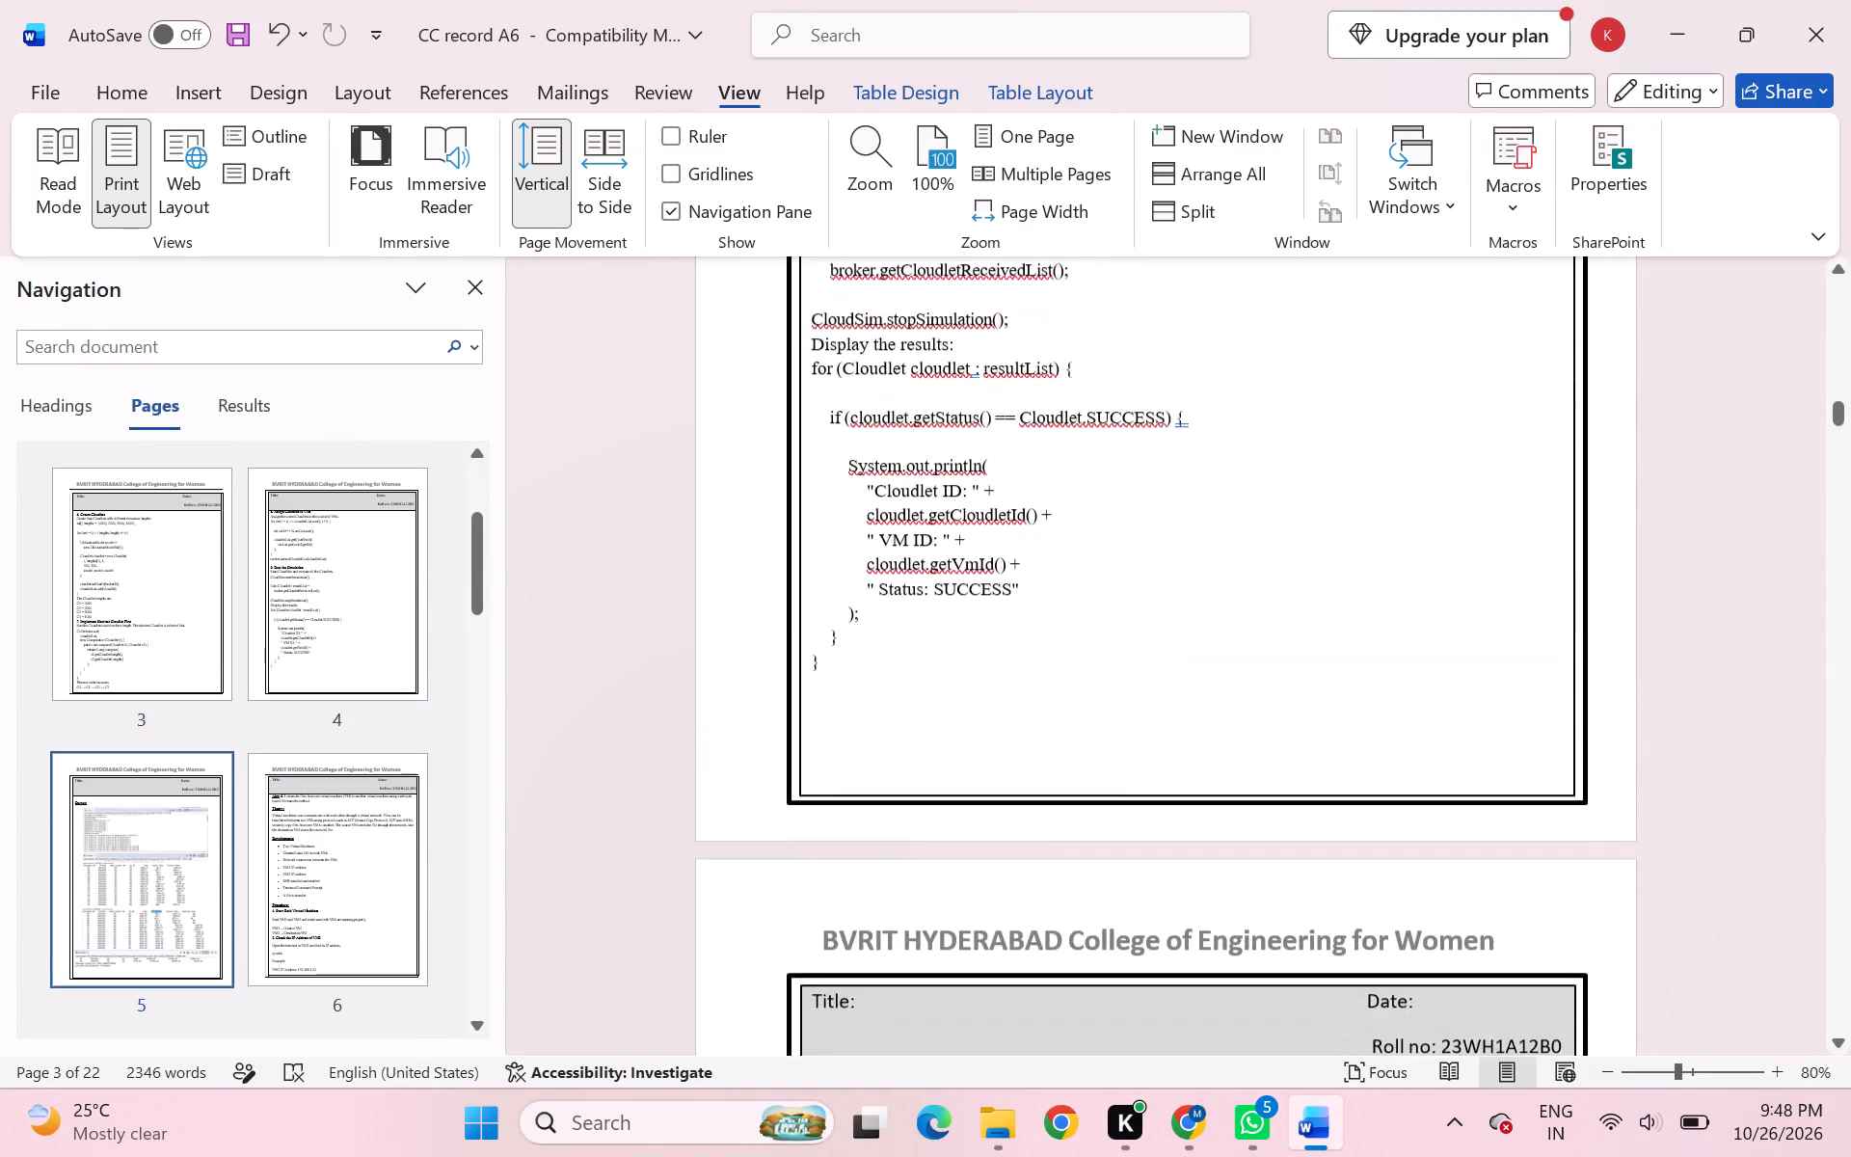
scroll(1176, 659, down, 2)
scroll(1176, 659, up, 1)
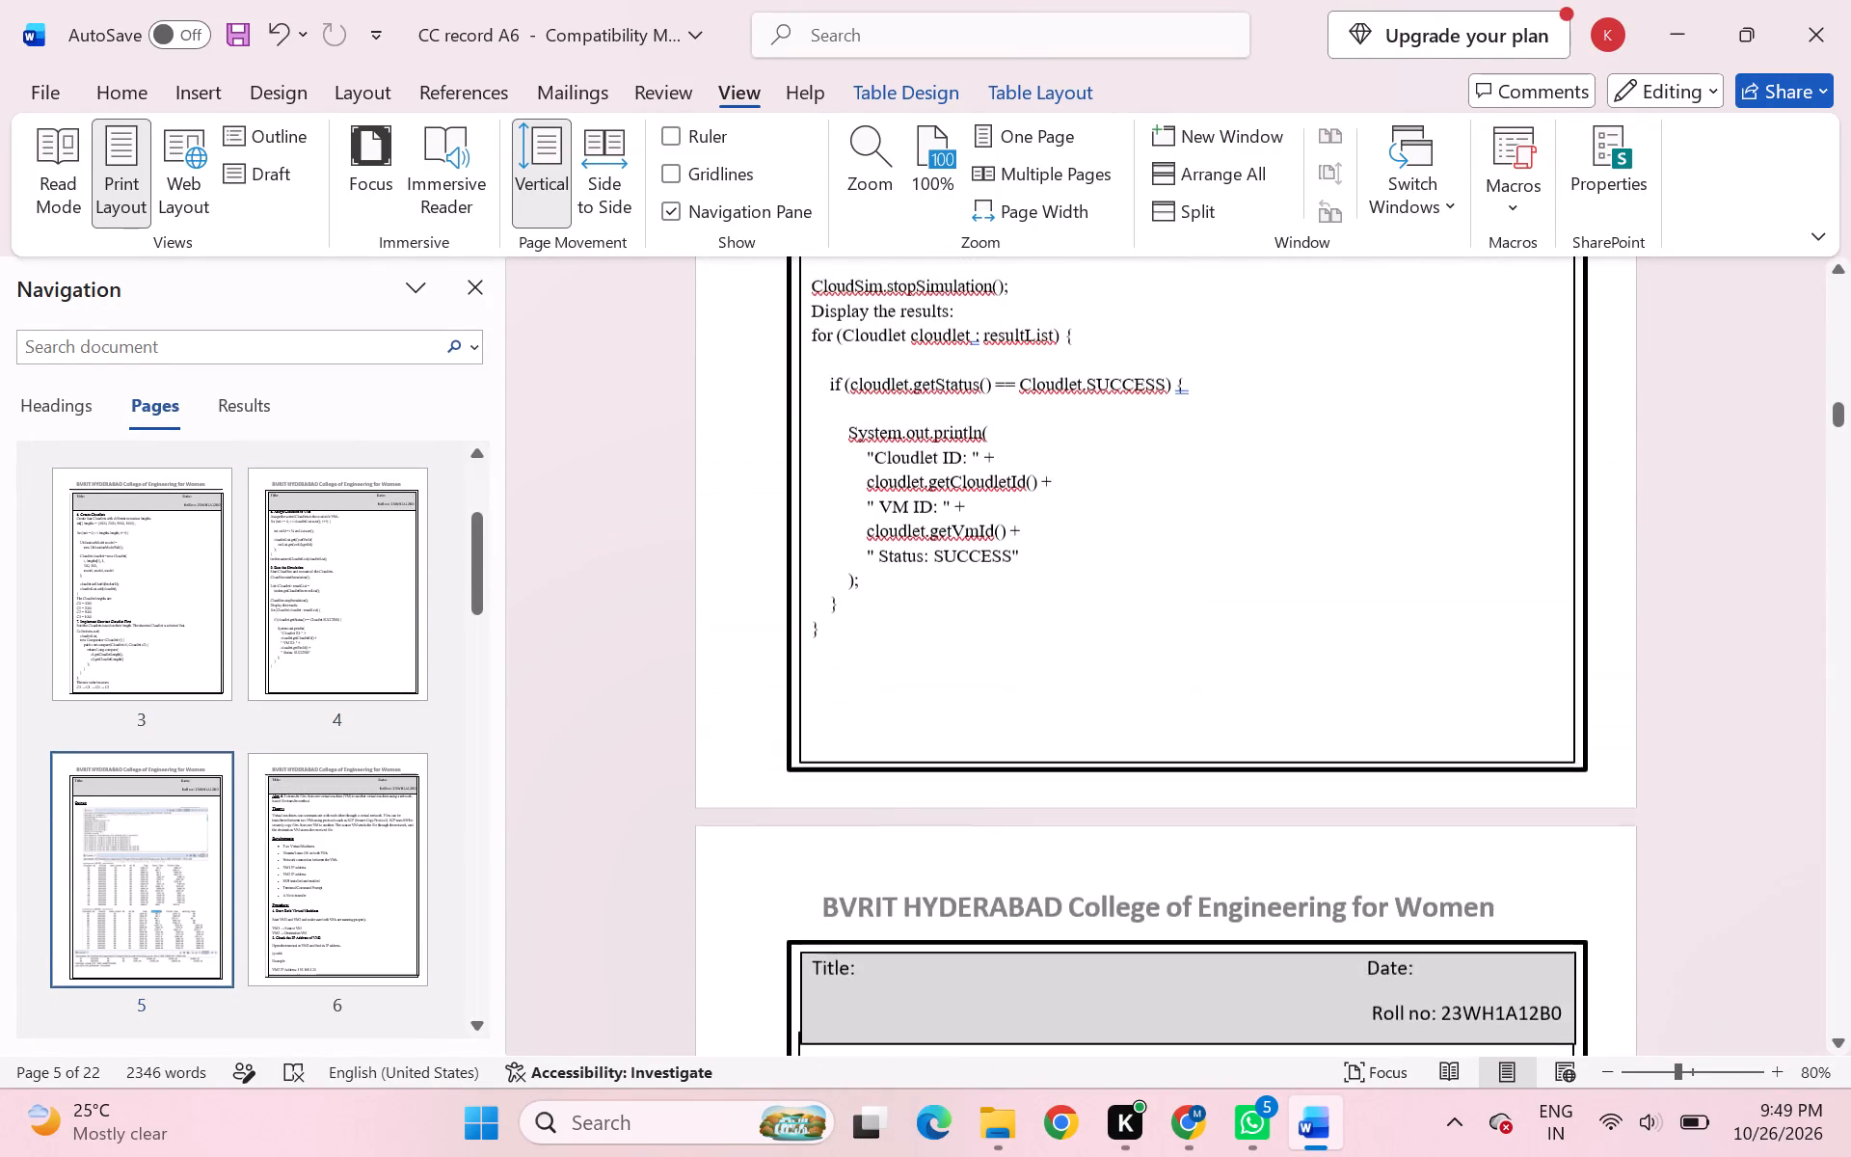
scroll(1176, 659, up, 4)
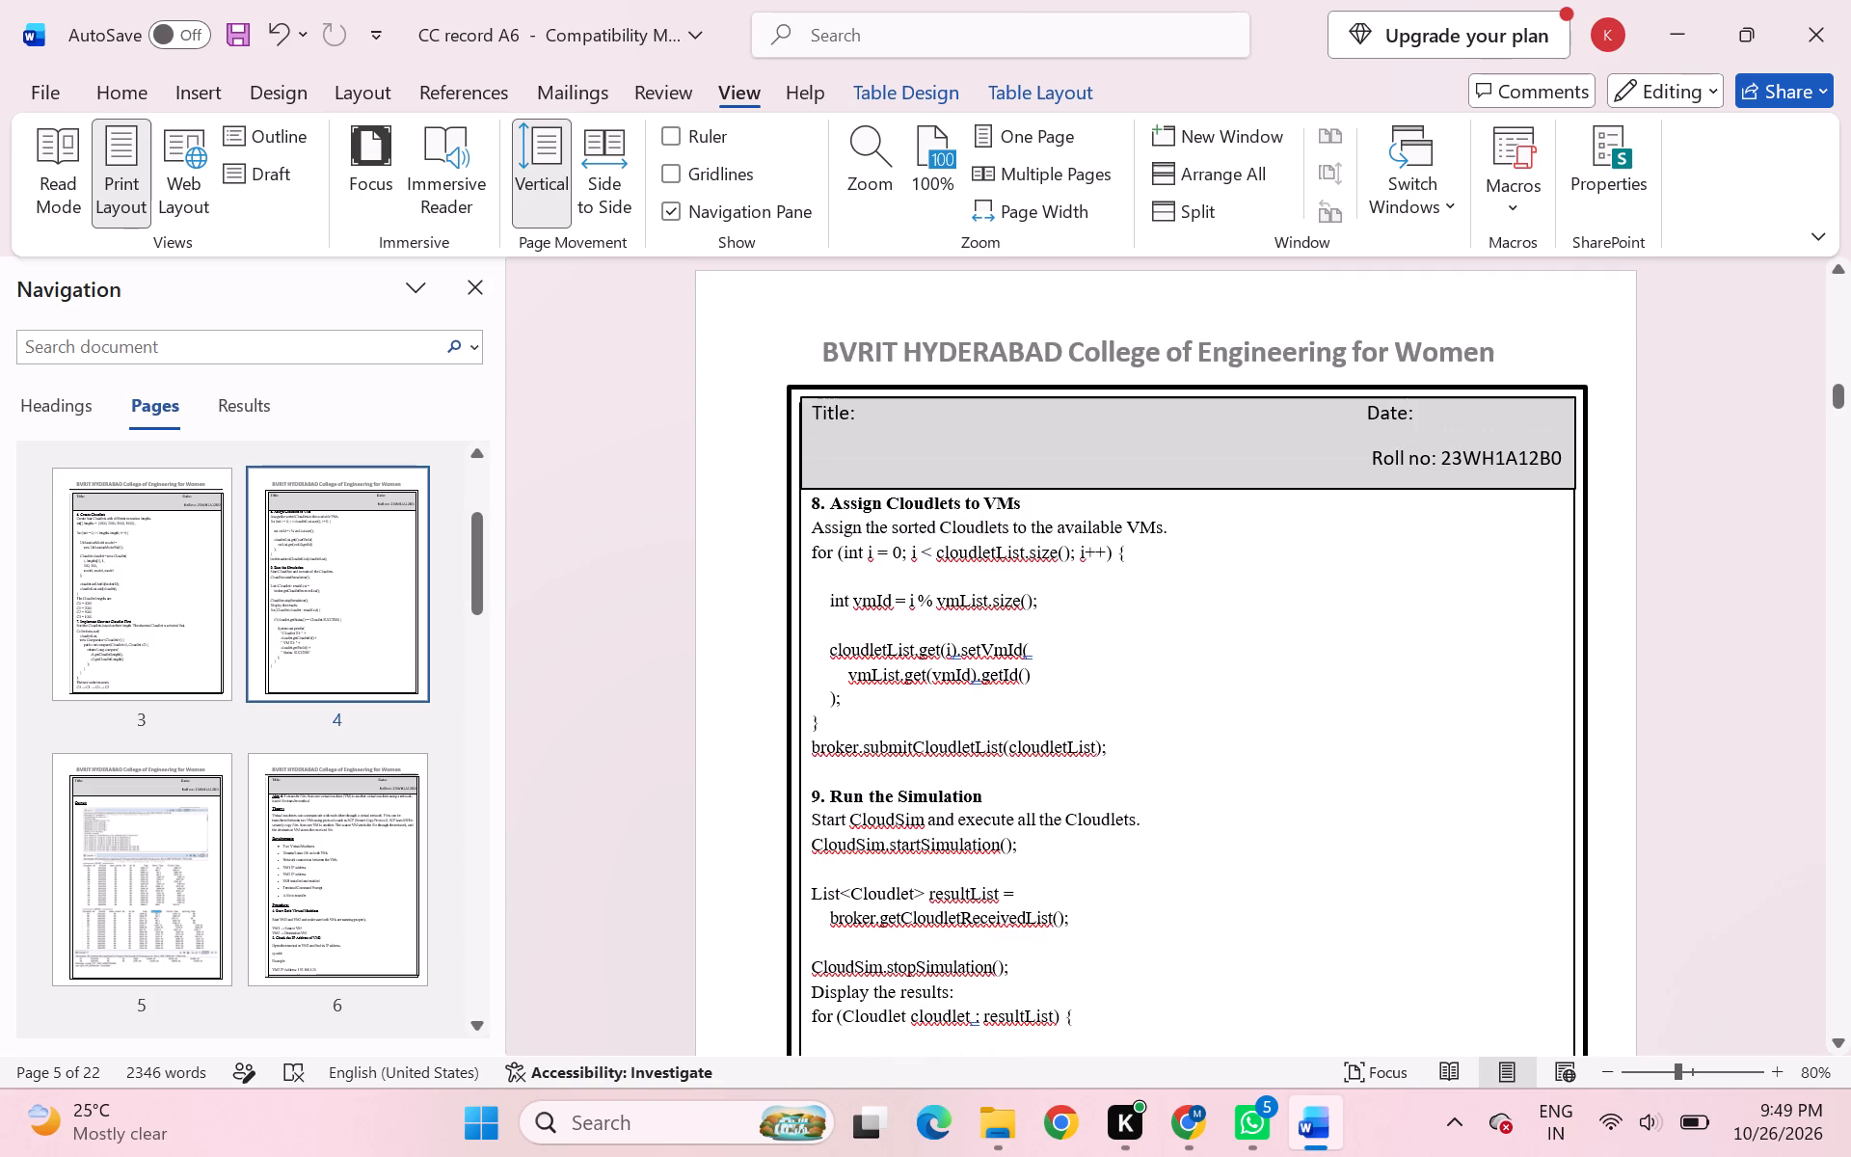
scroll(1176, 659, down, 1)
scroll(1176, 659, up, 4)
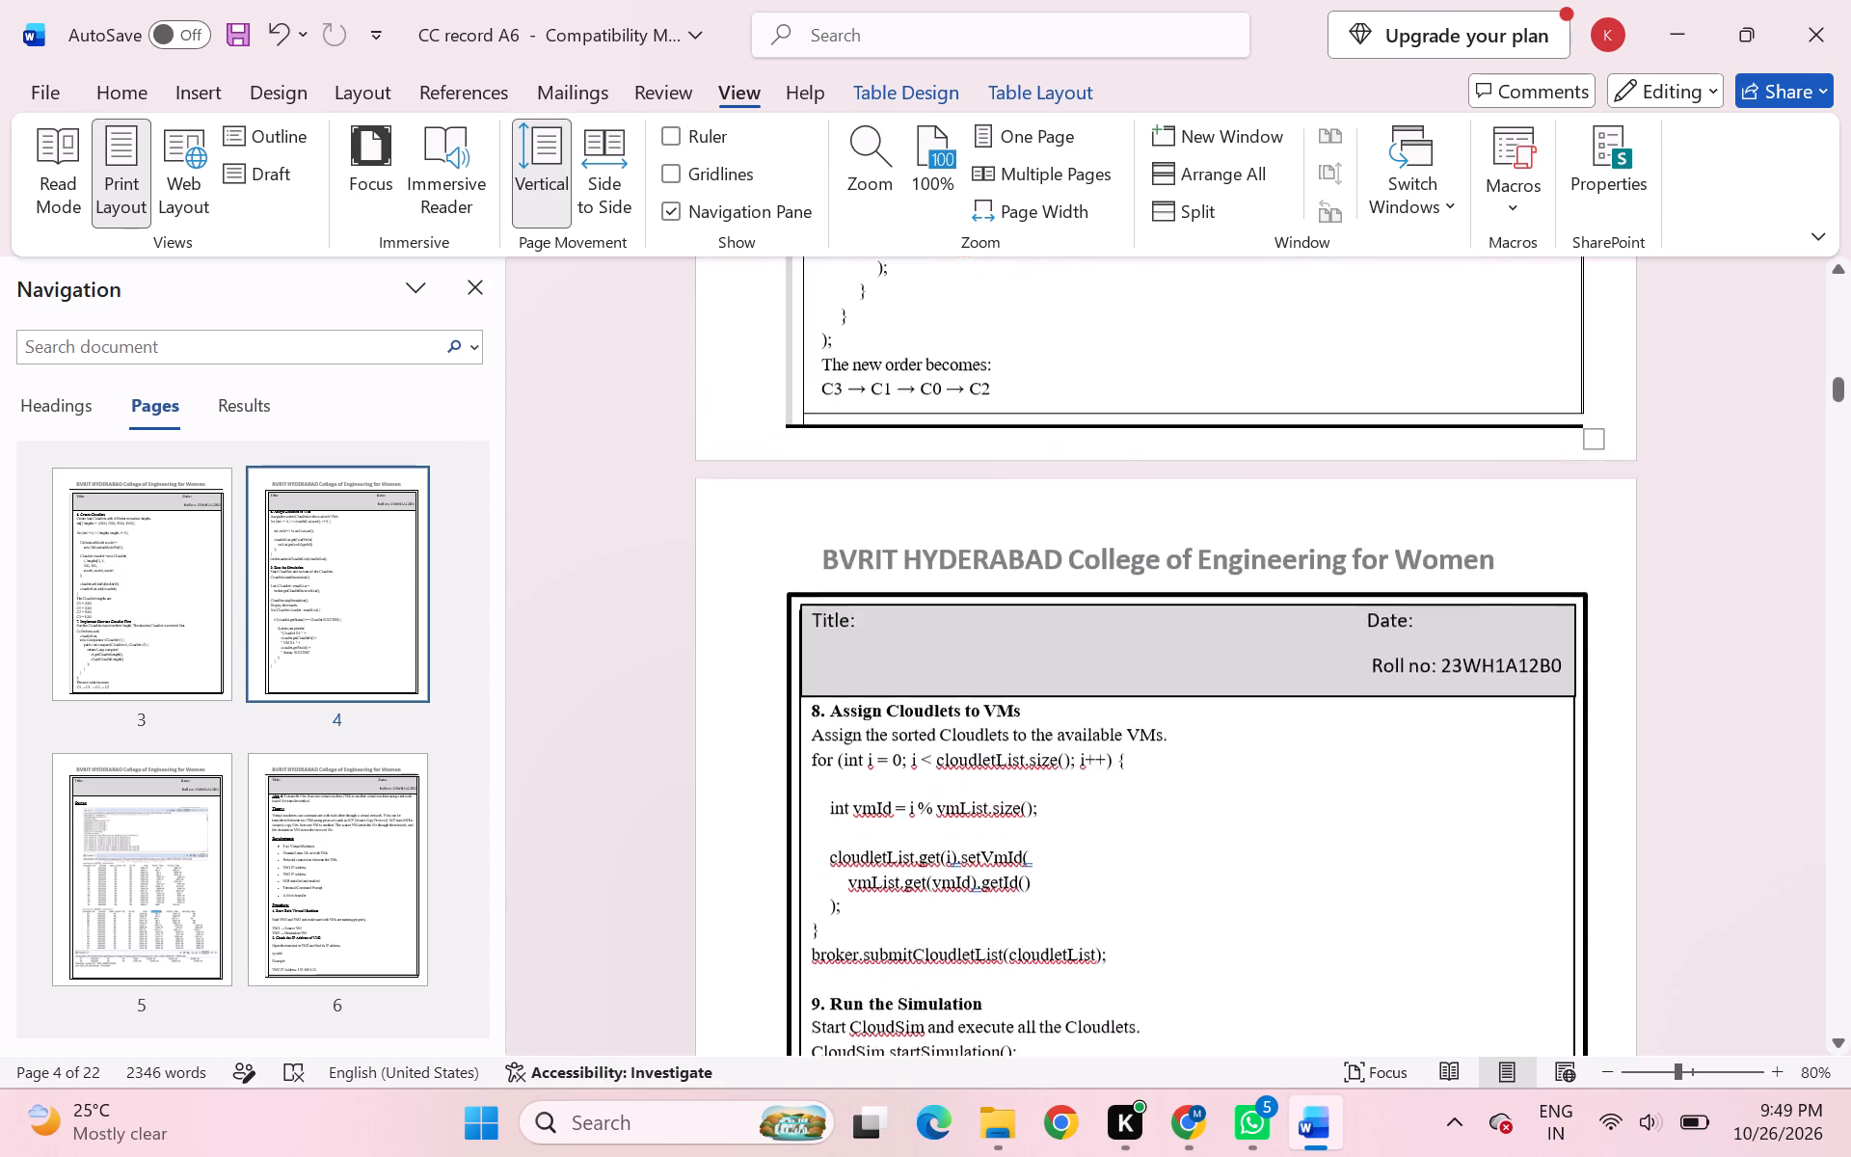
scroll(1176, 659, up, 3)
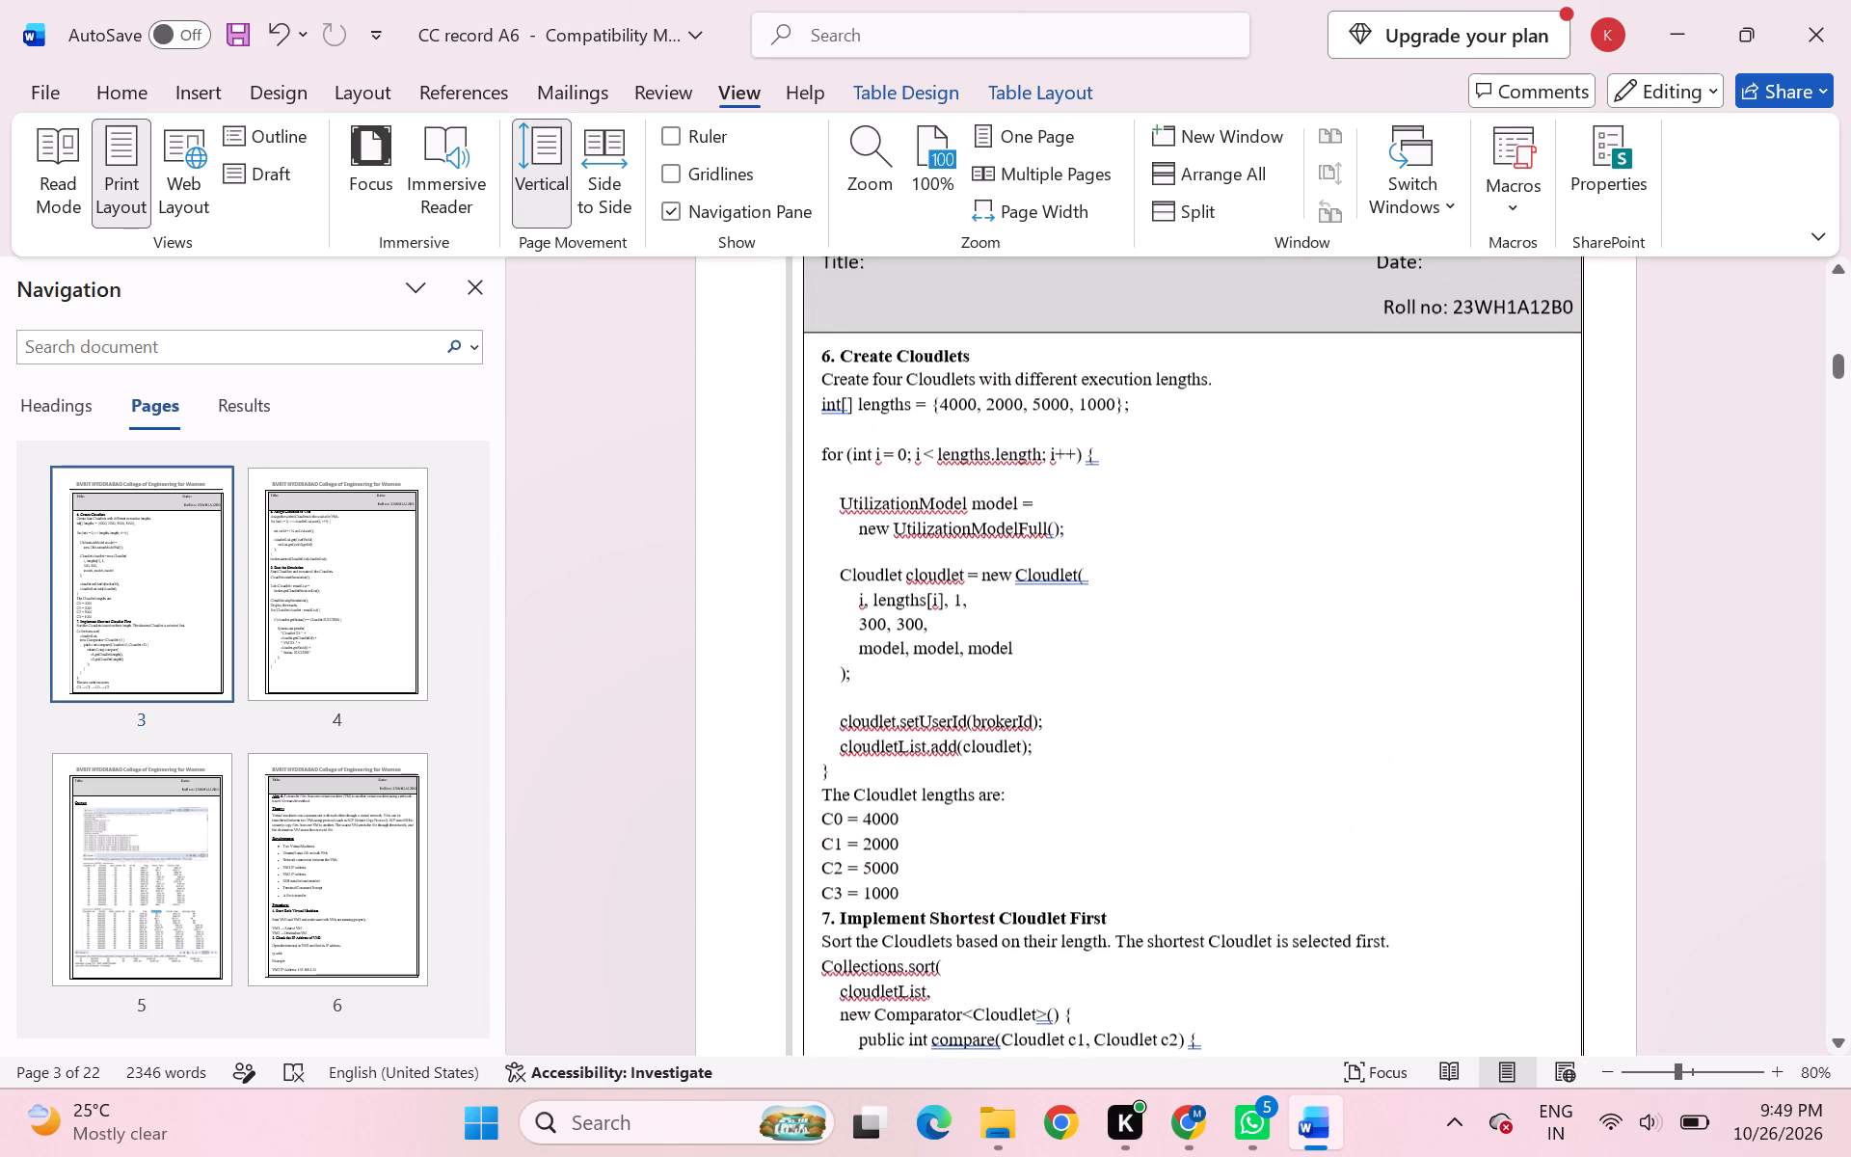
scroll(1176, 659, up, 1)
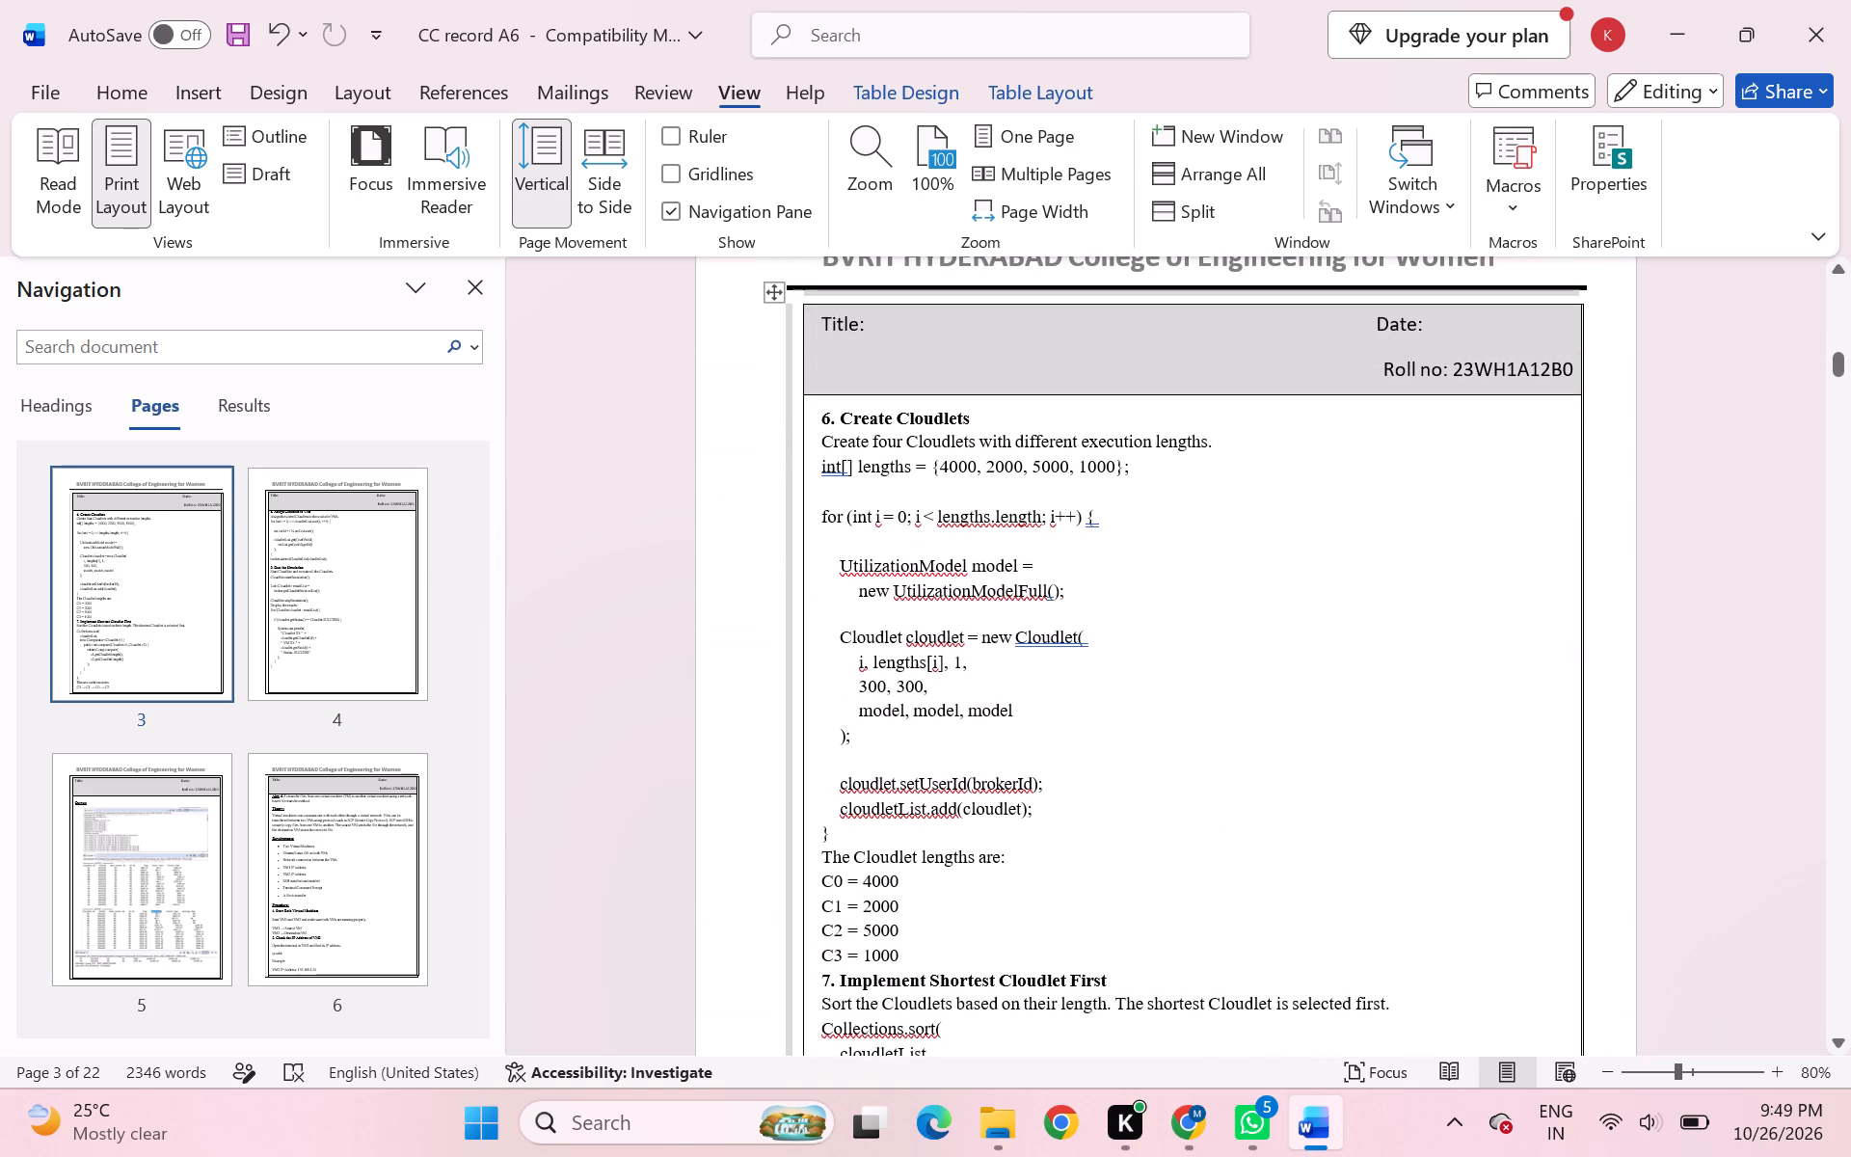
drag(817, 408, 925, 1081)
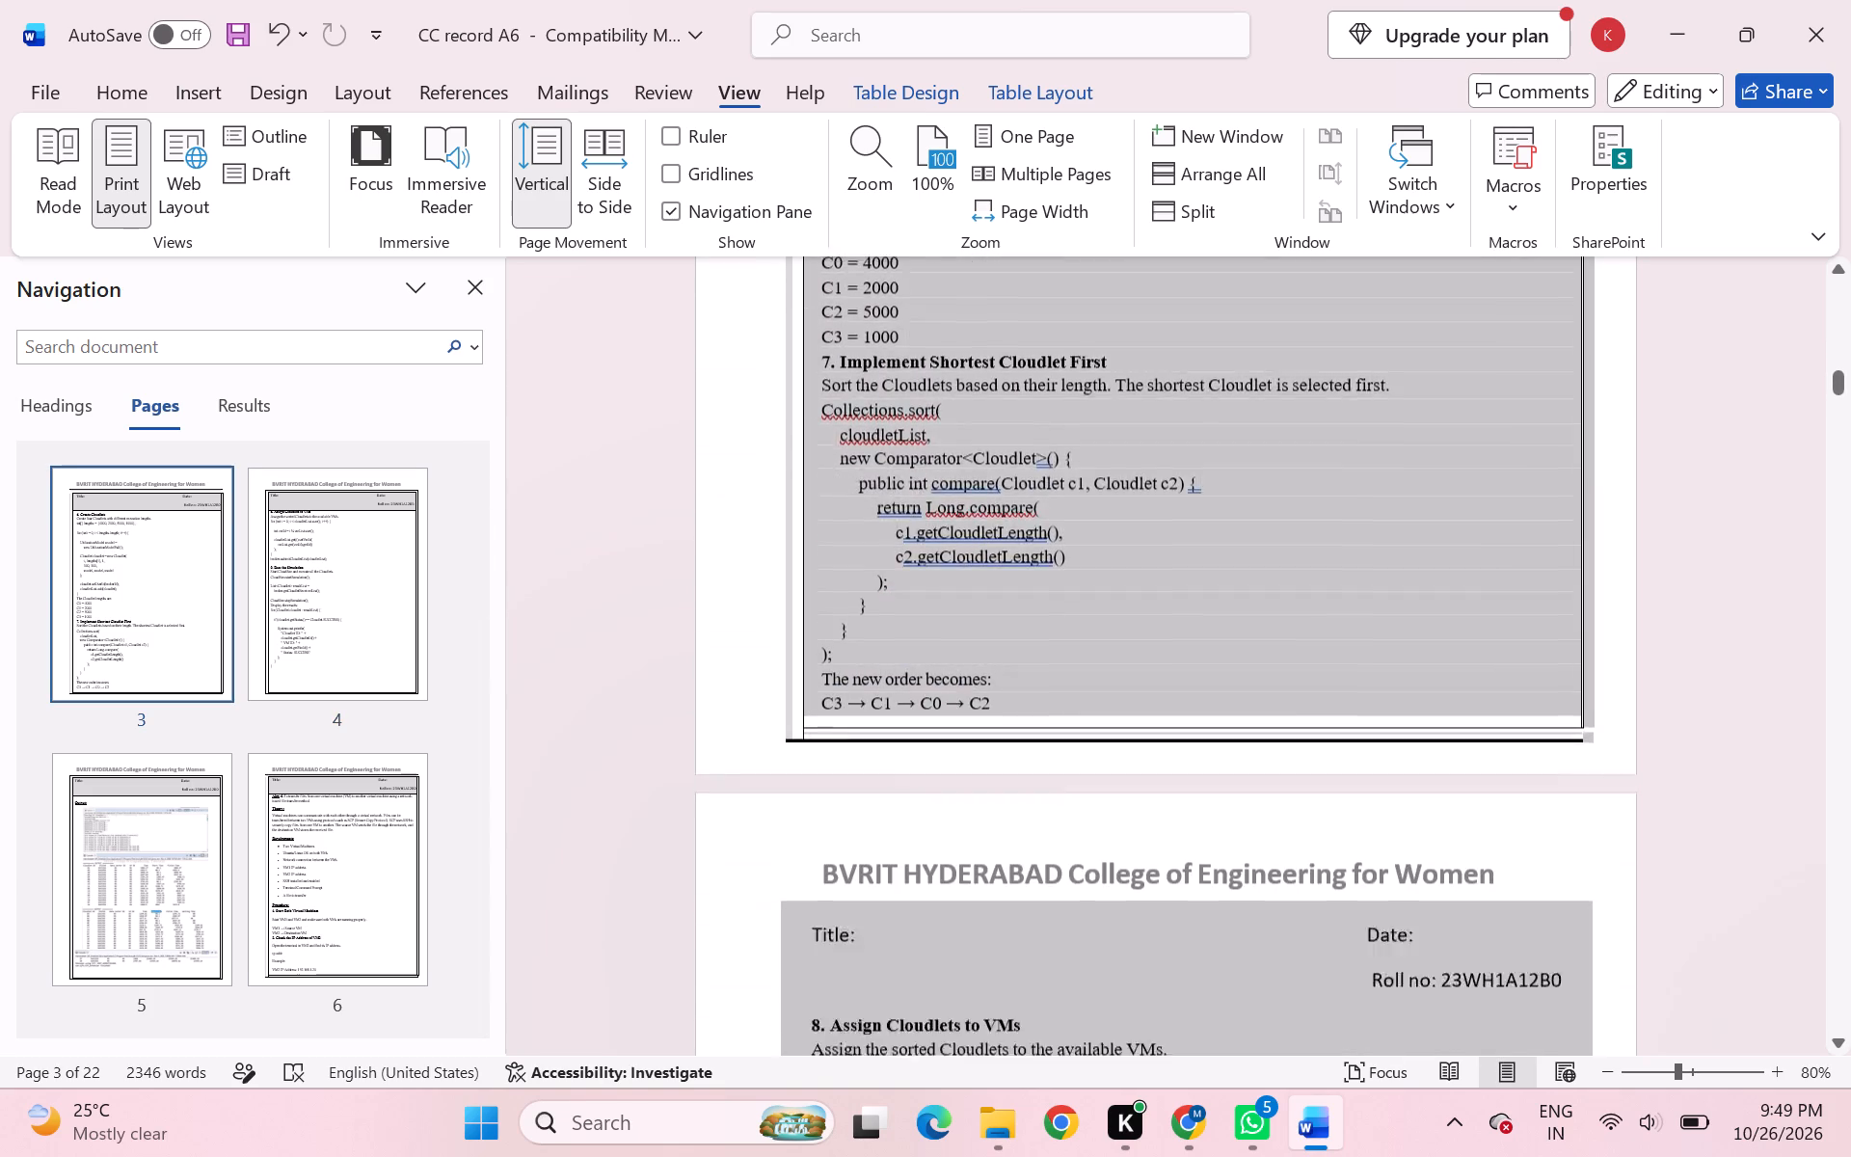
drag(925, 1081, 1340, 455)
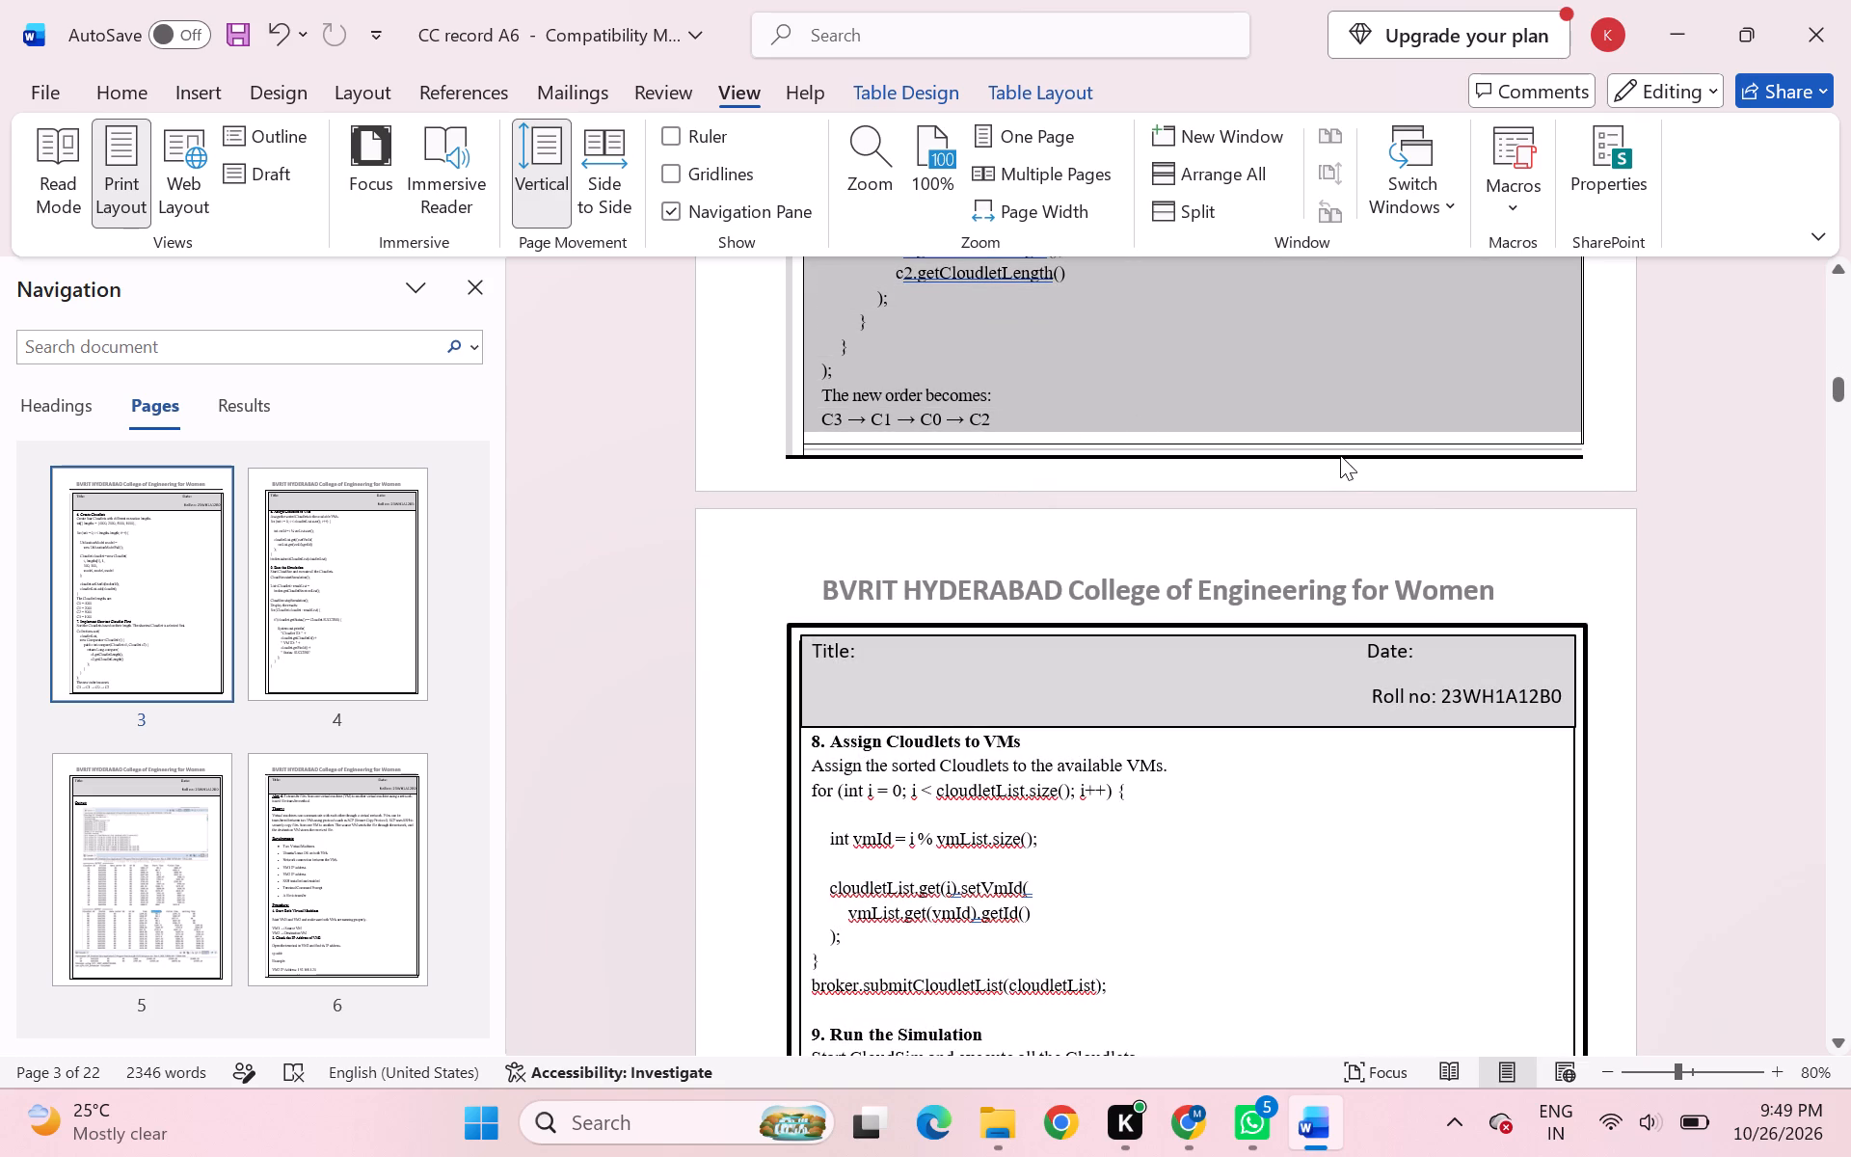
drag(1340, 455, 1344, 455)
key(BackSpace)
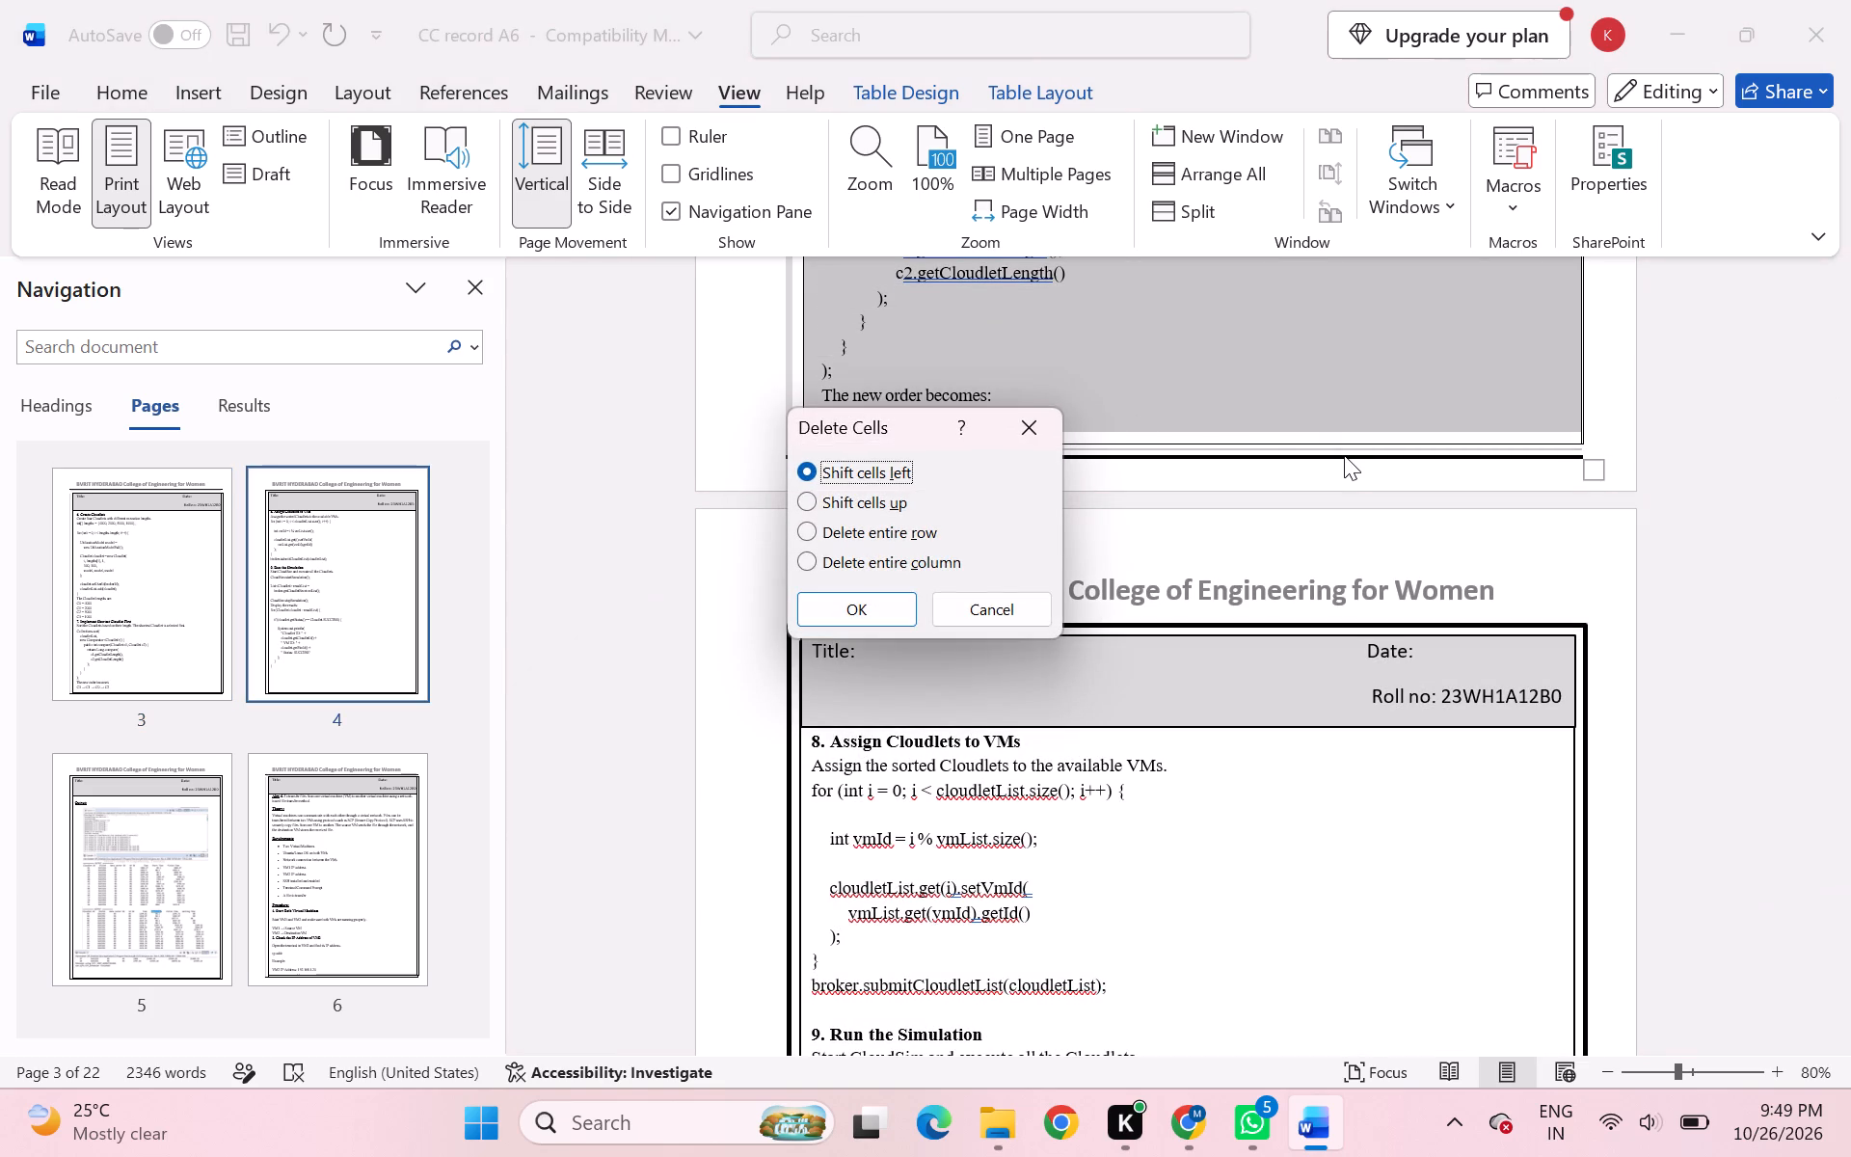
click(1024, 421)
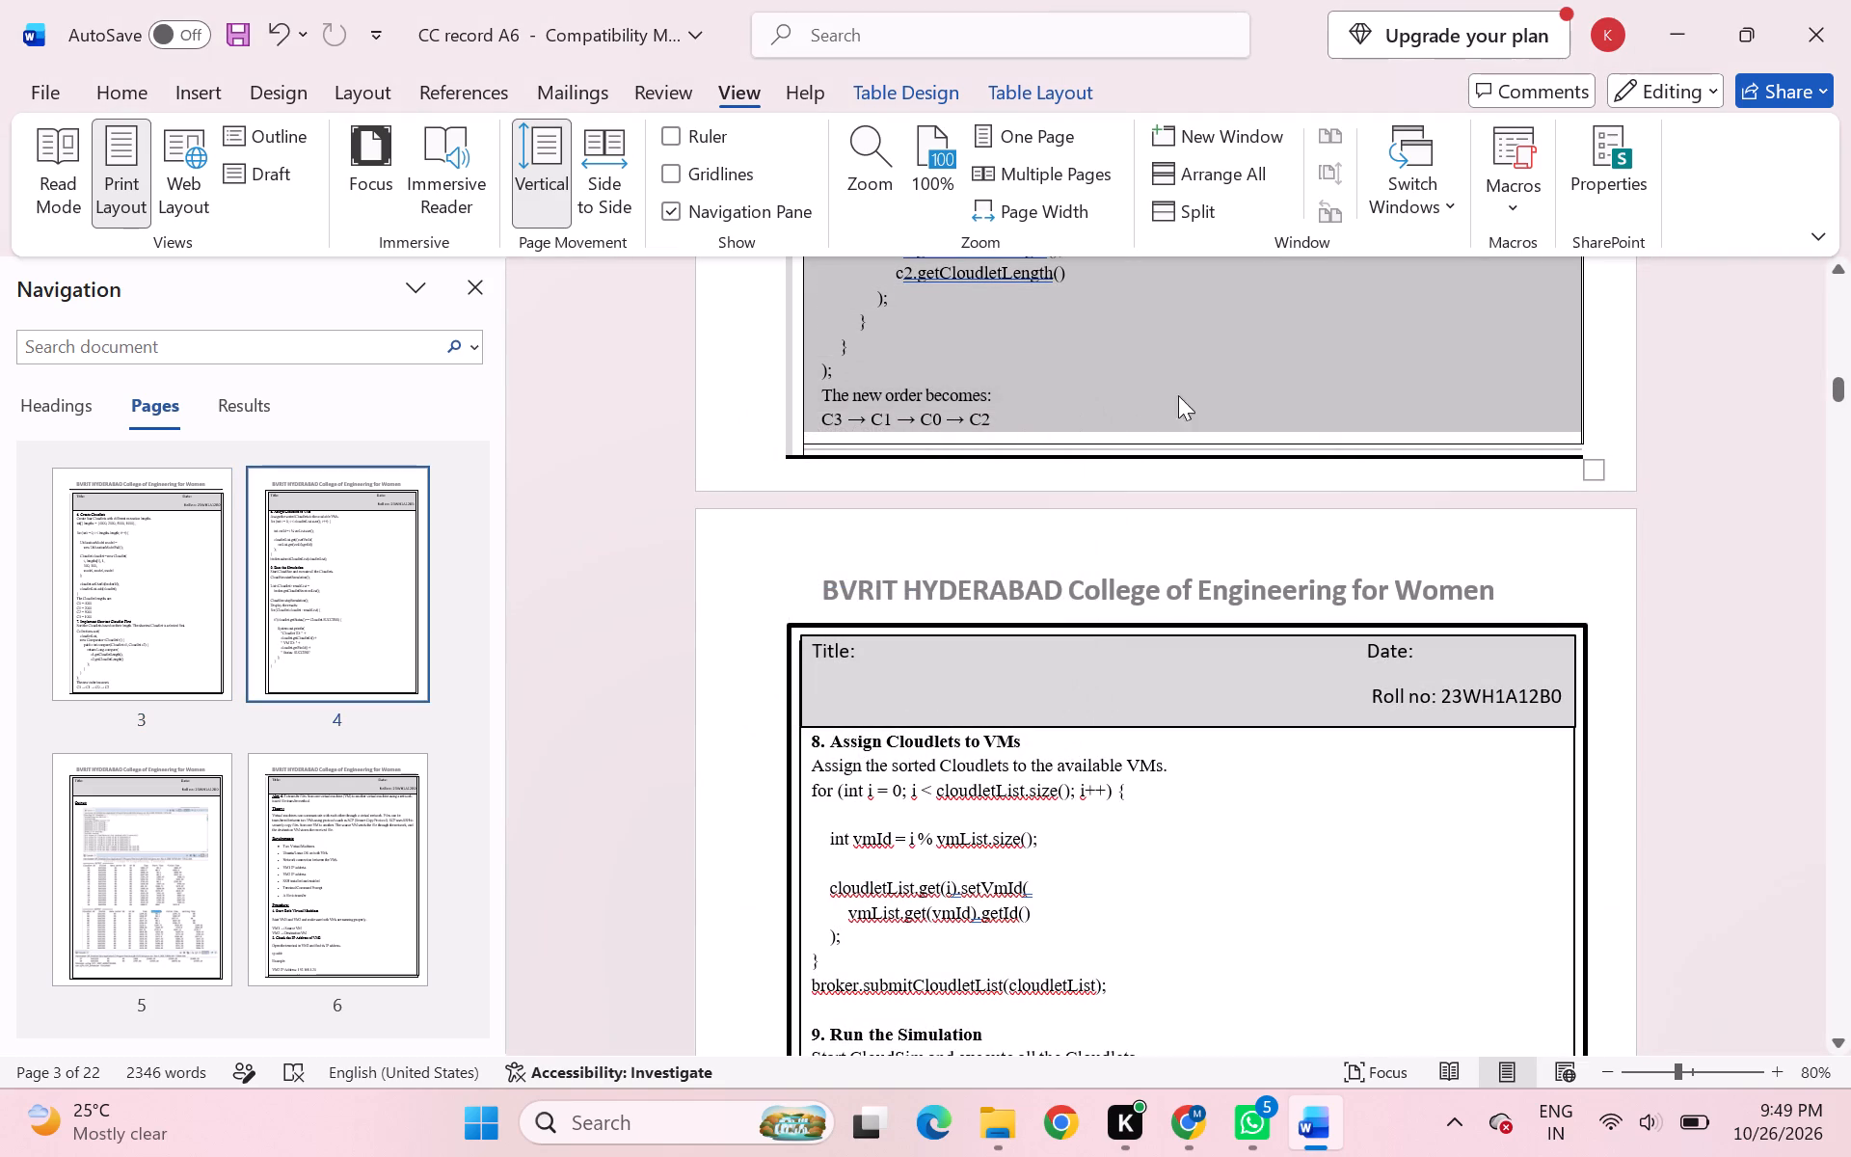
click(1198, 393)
Delete the entire Create Cloudlets table on page 3, including its header block and the Shortest Cloudlet First section.
scroll(1198, 393, up, 5)
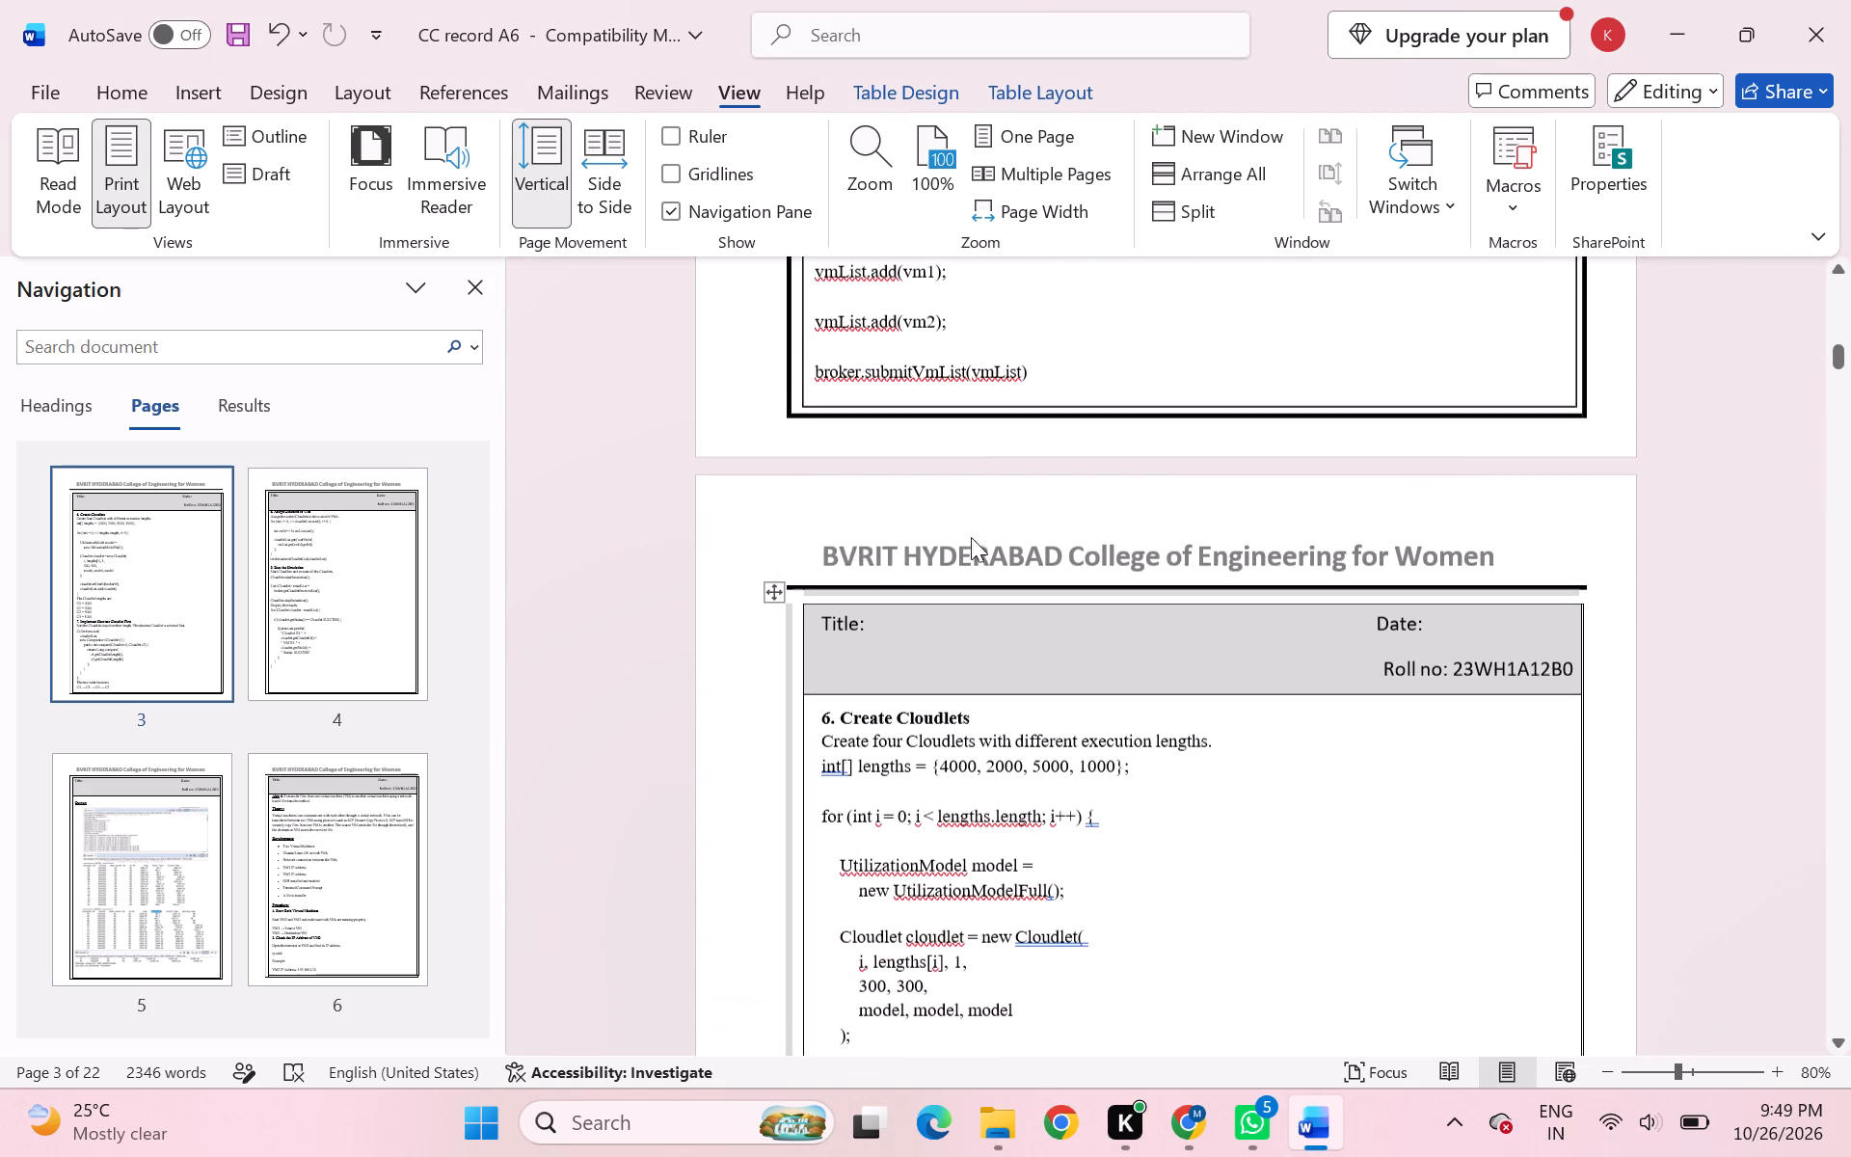
drag(766, 525, 1084, 1122)
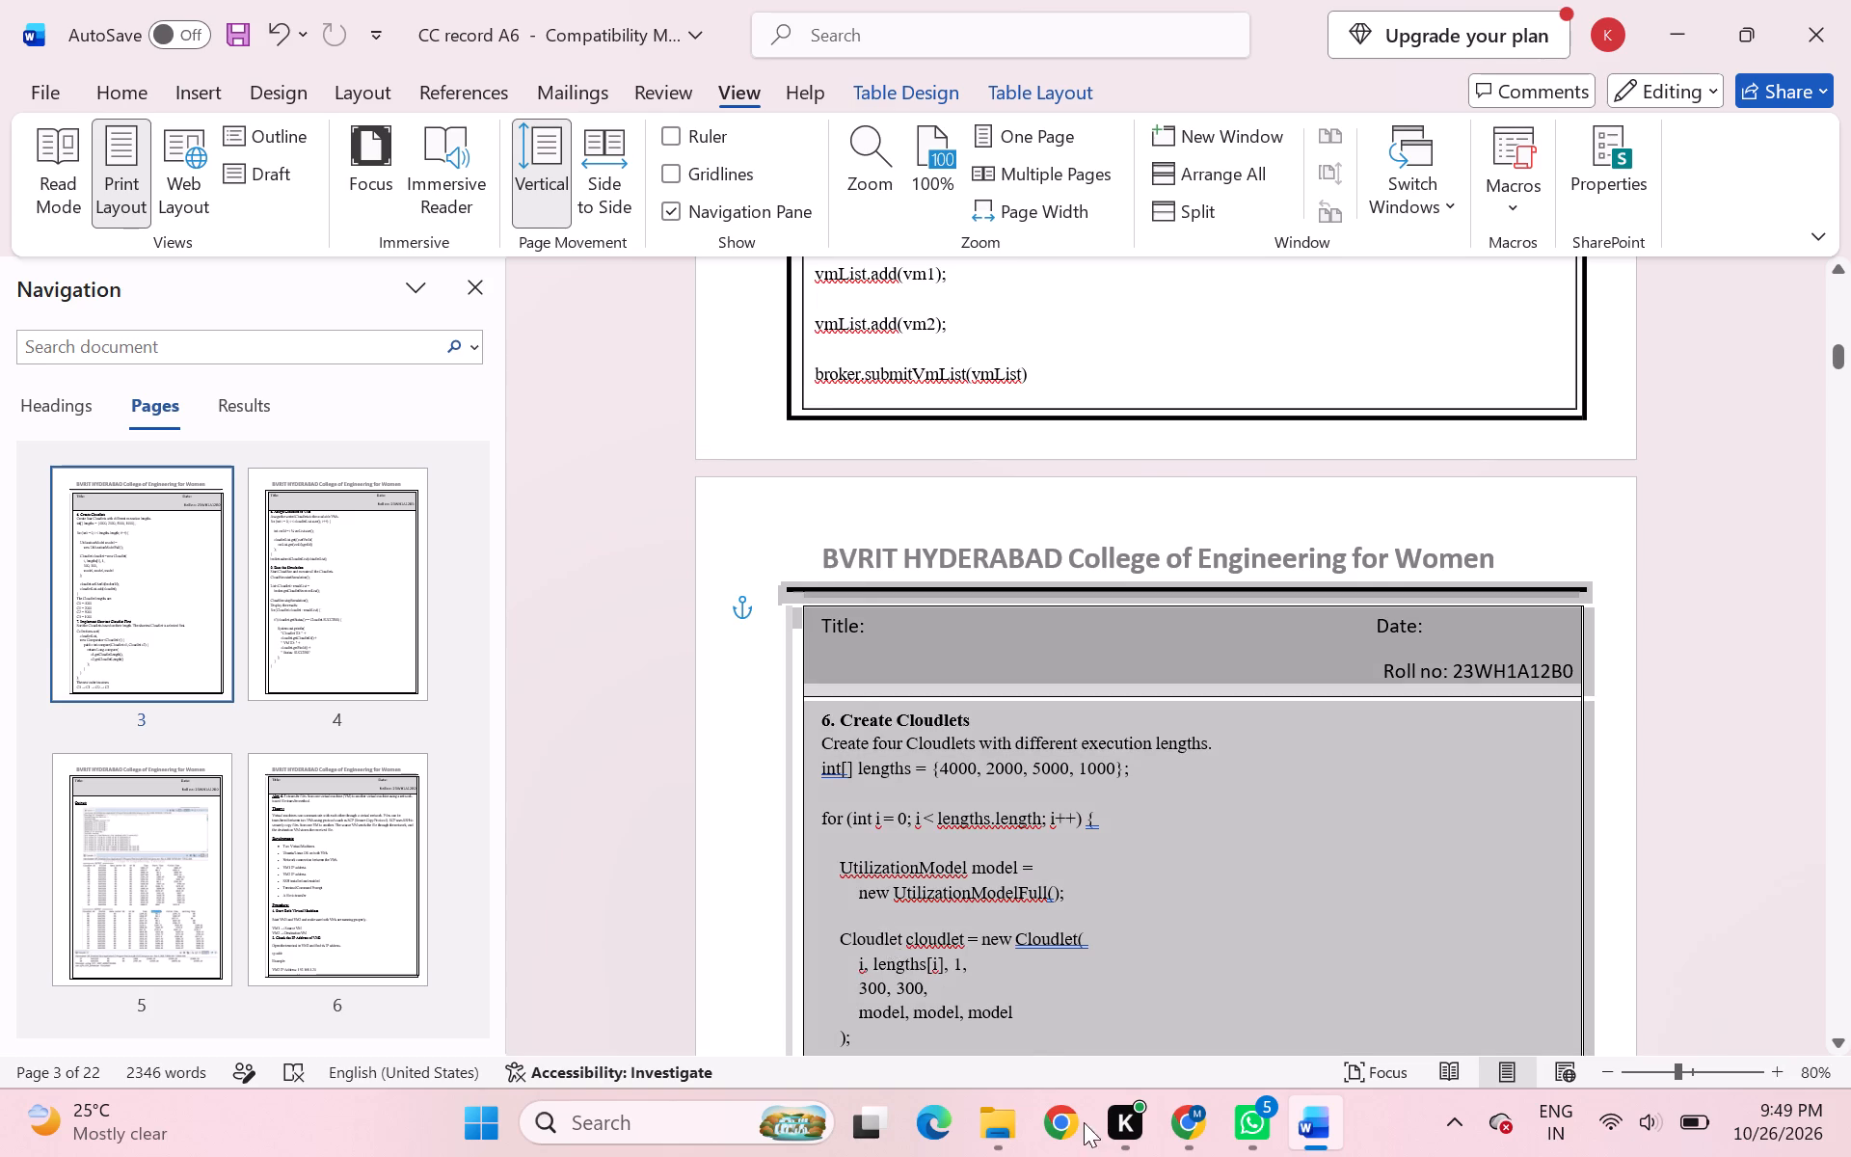
drag(1084, 1122, 1619, 409)
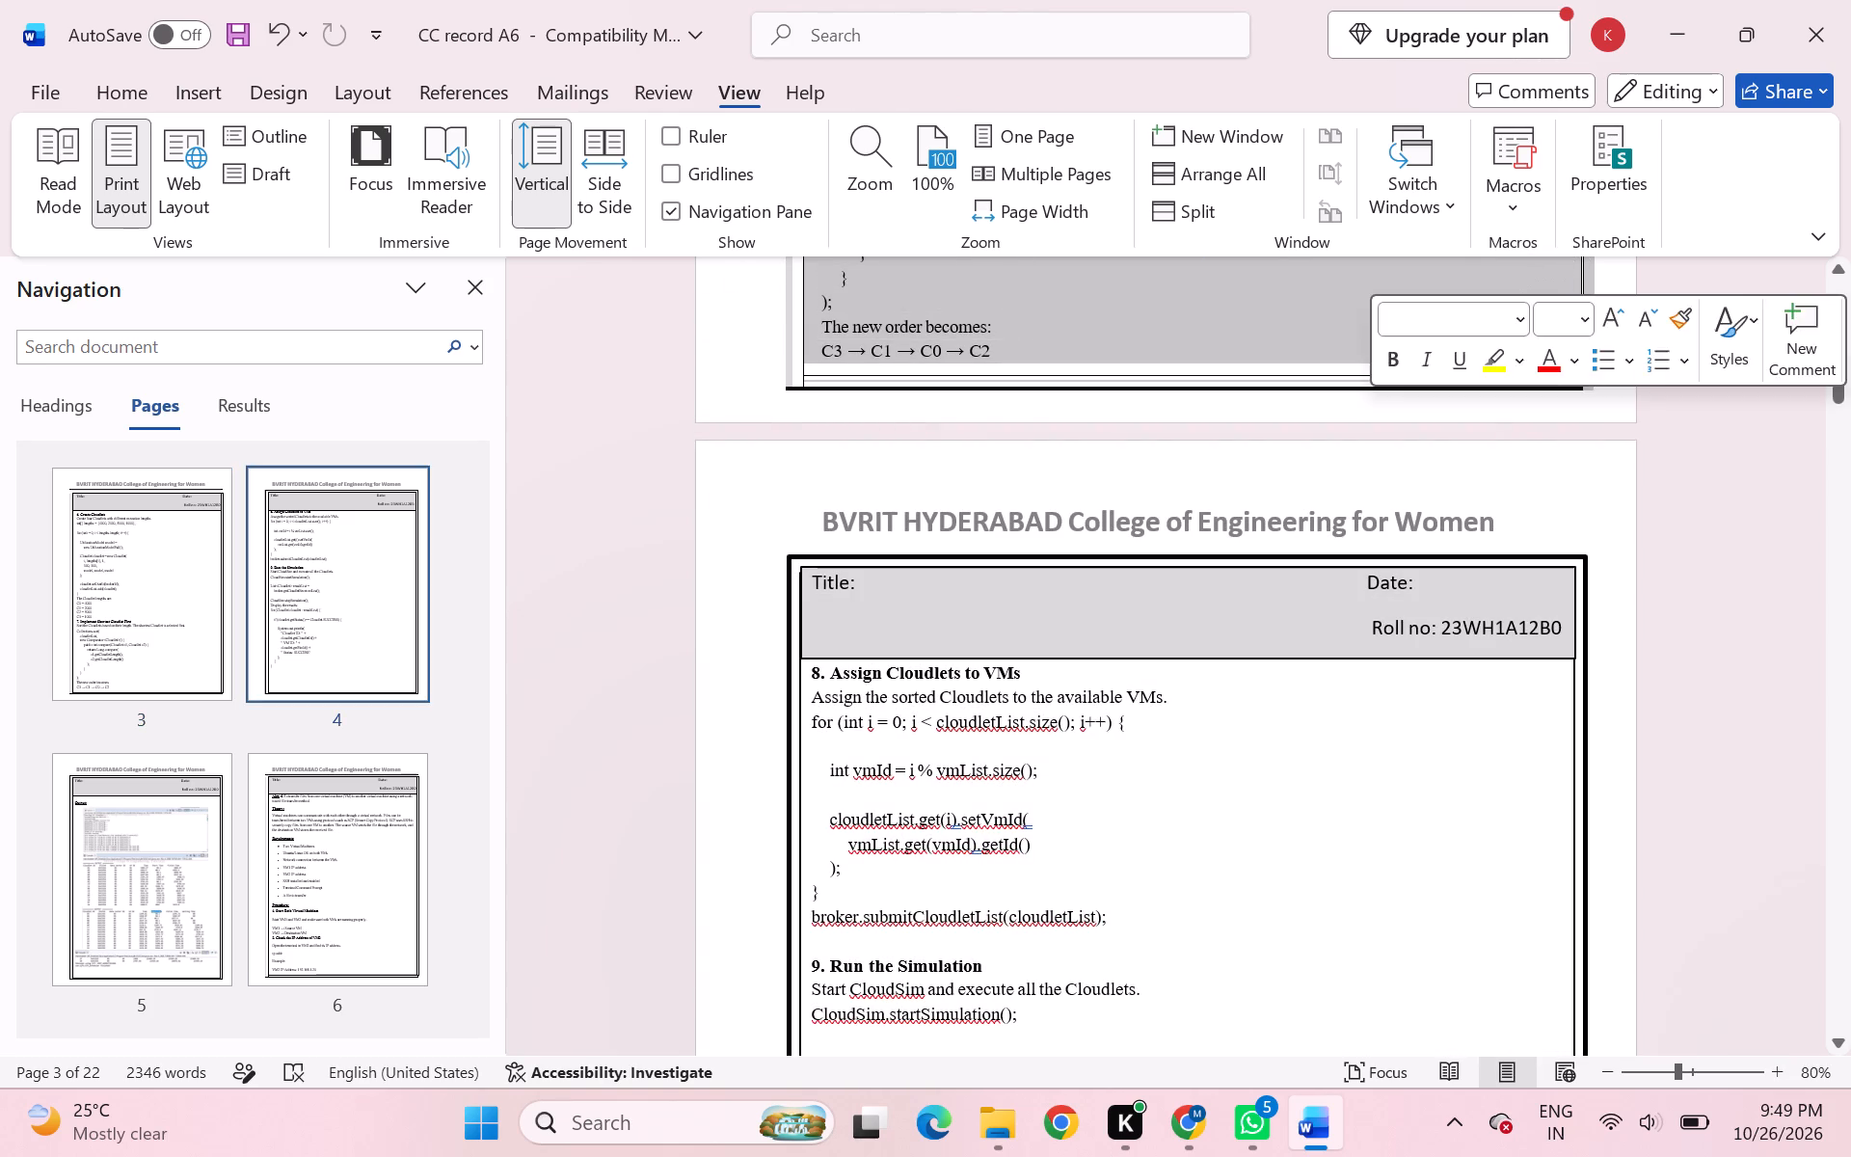
key(BackSpace)
click(1241, 545)
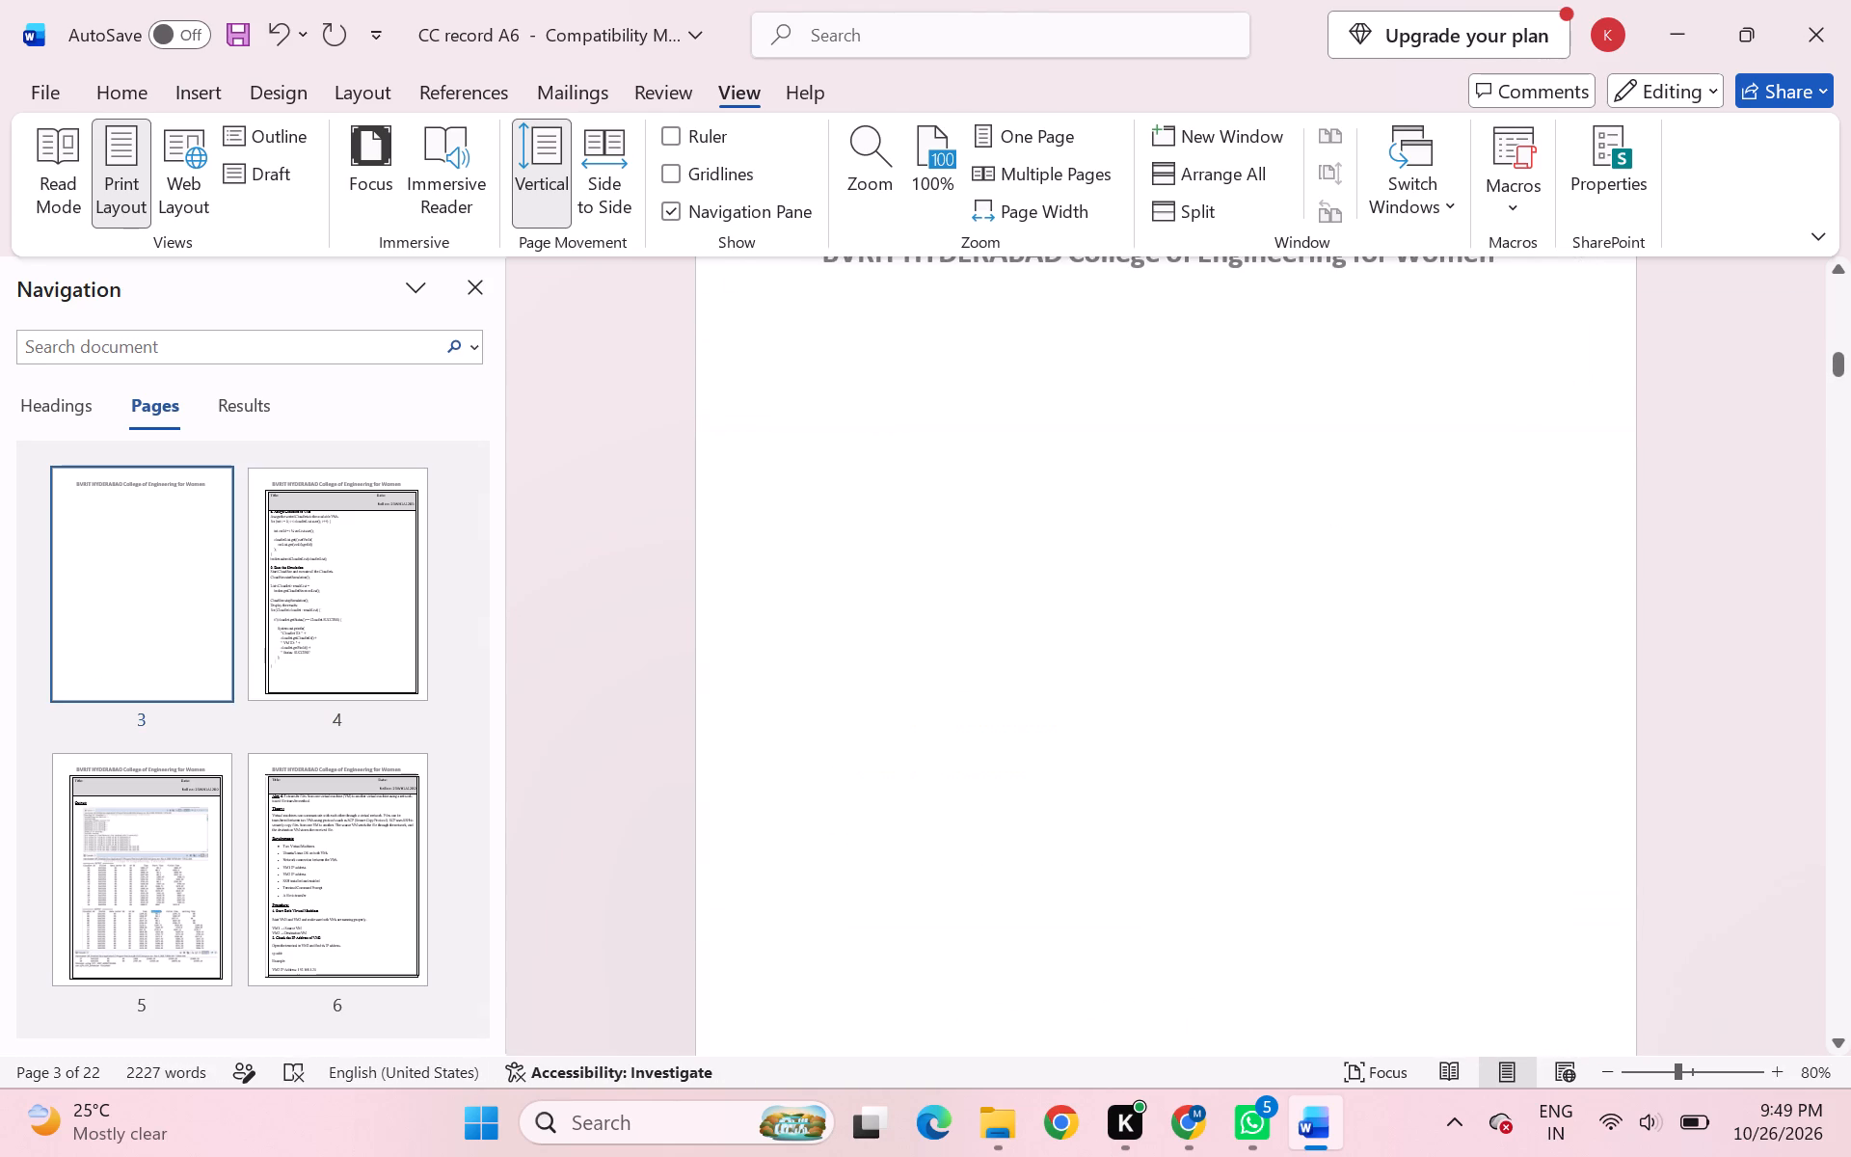
Try to remove the blank page 3 by deleting backwards from it.
click(192, 563)
key(BackSpace)
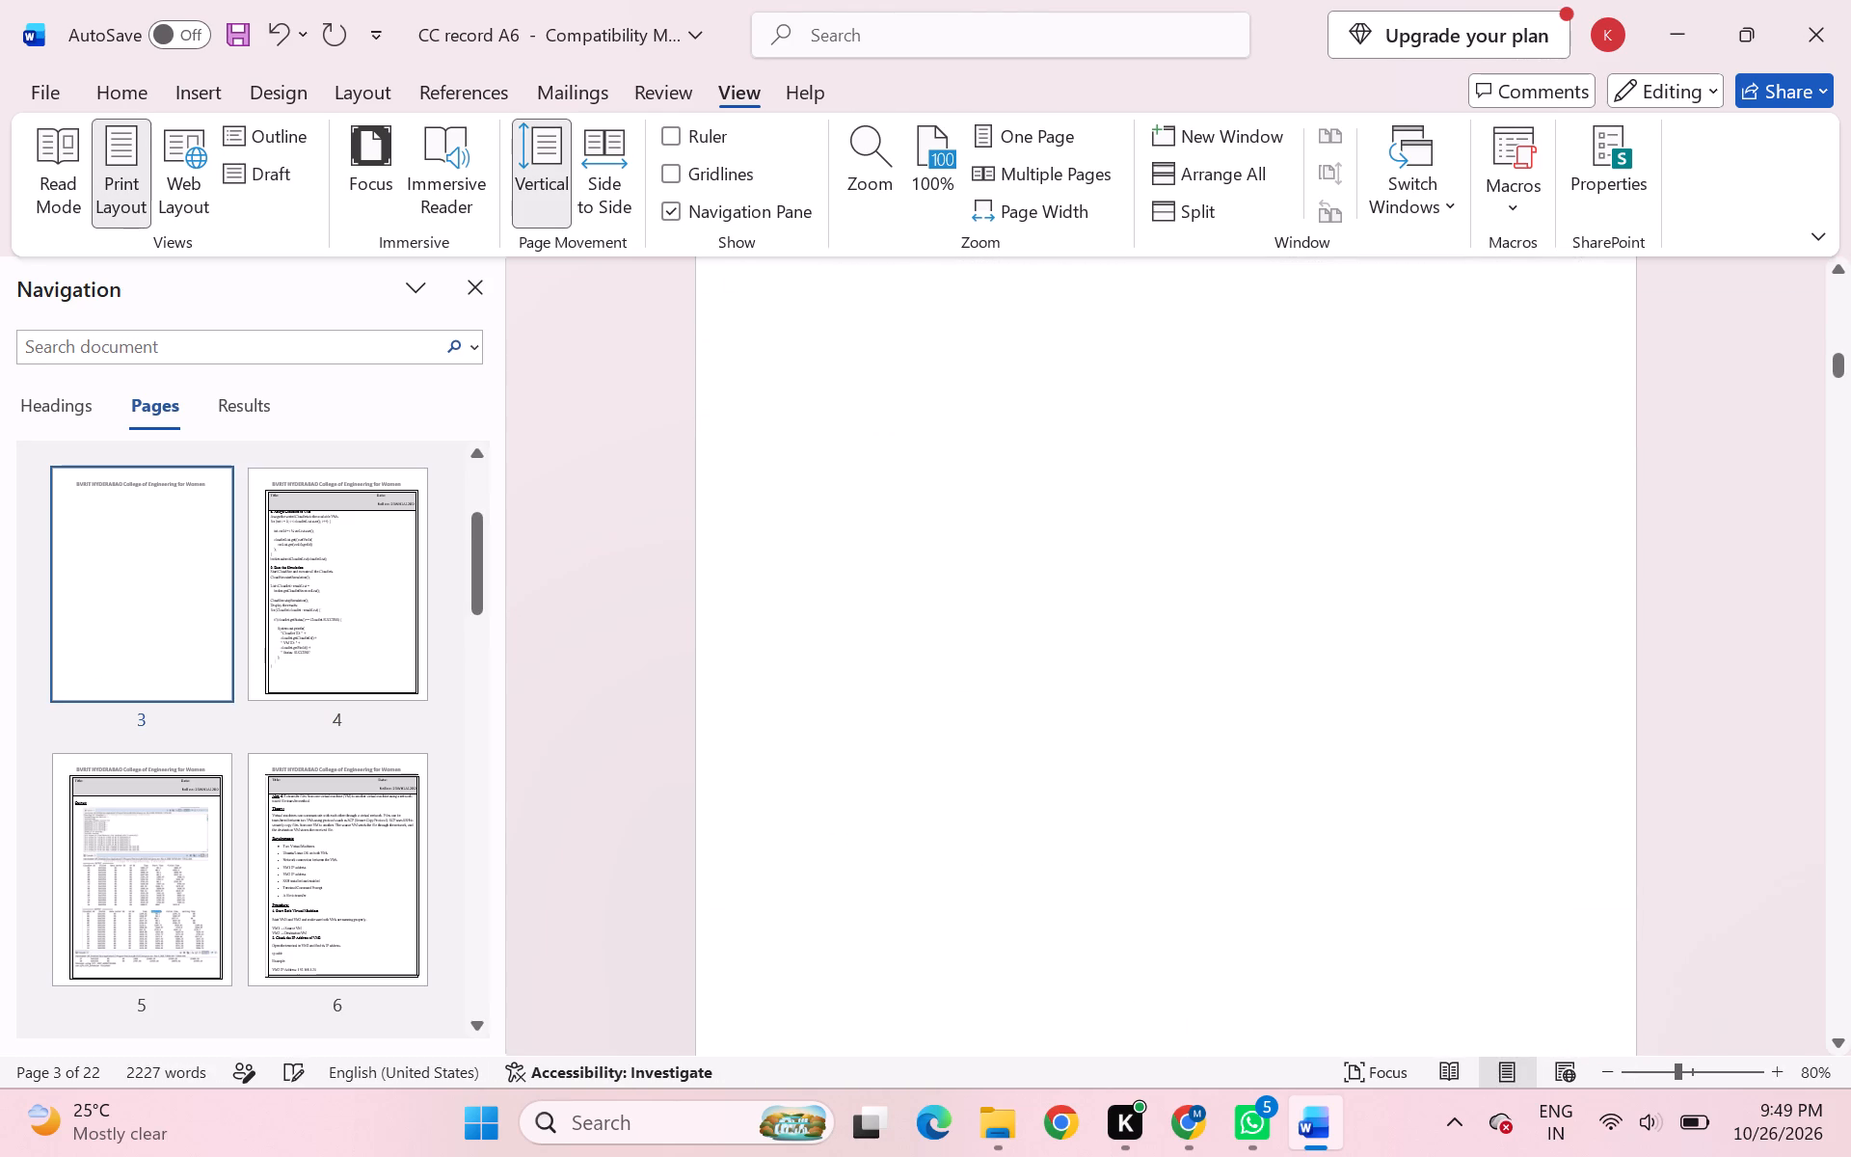
key(BackSpace)
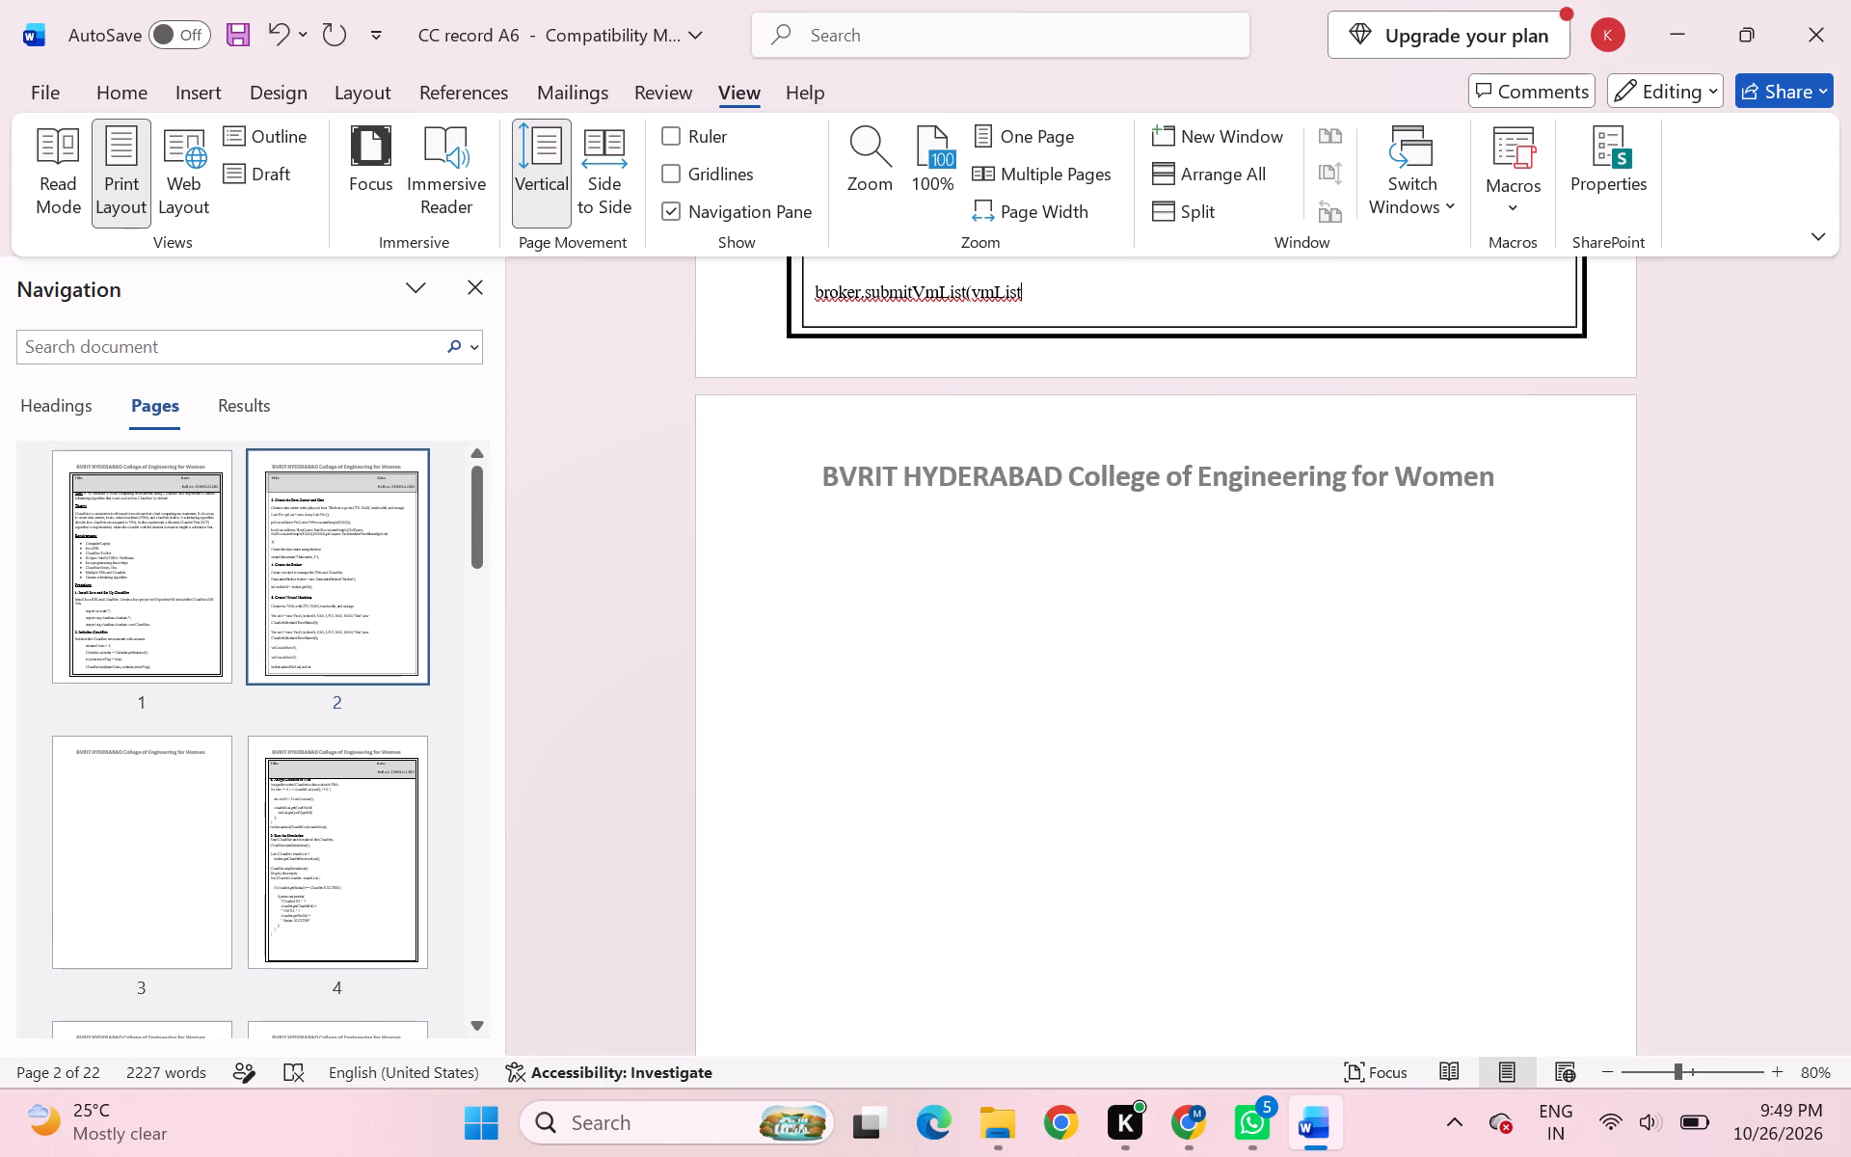
click(174, 752)
key(BackSpace)
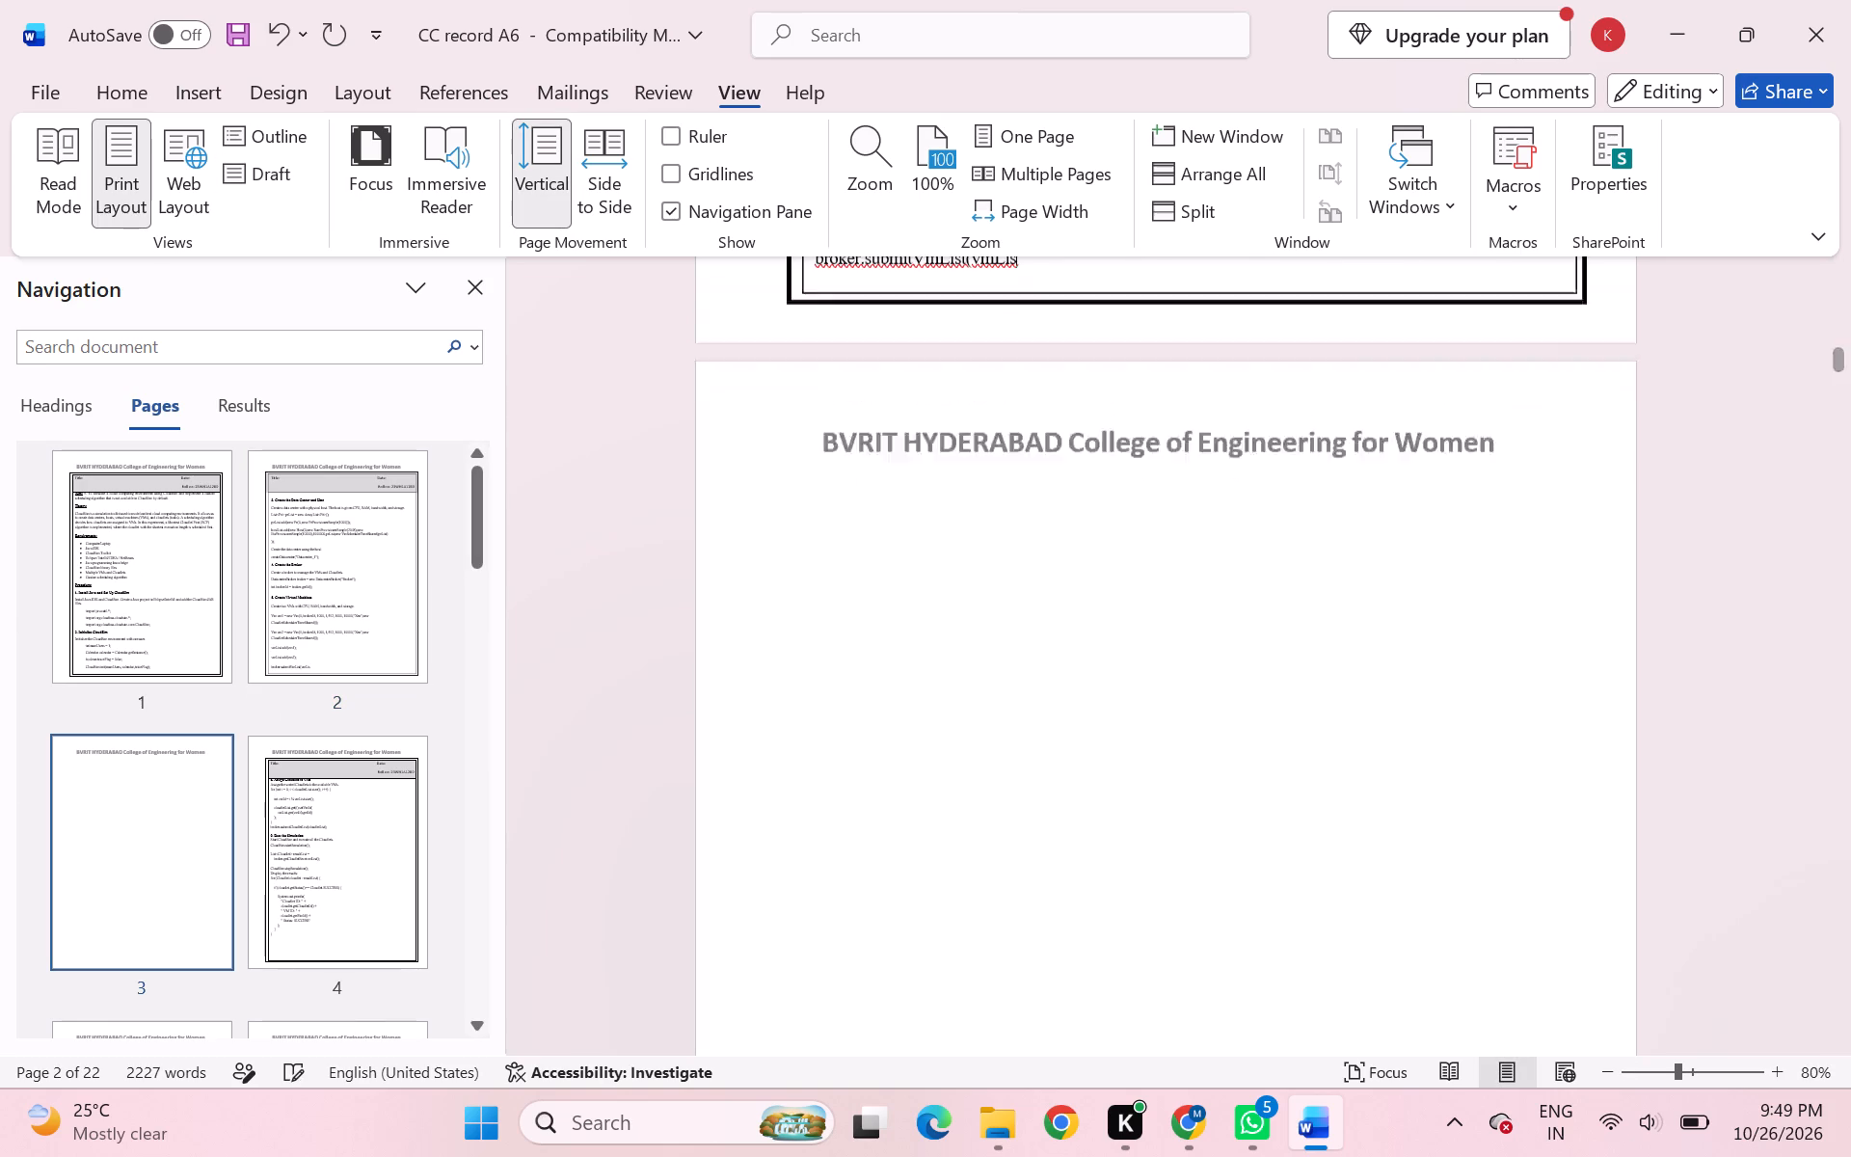
Go to page 3 by its page number and try again to delete the blank page backwards from its start.
click(1028, 754)
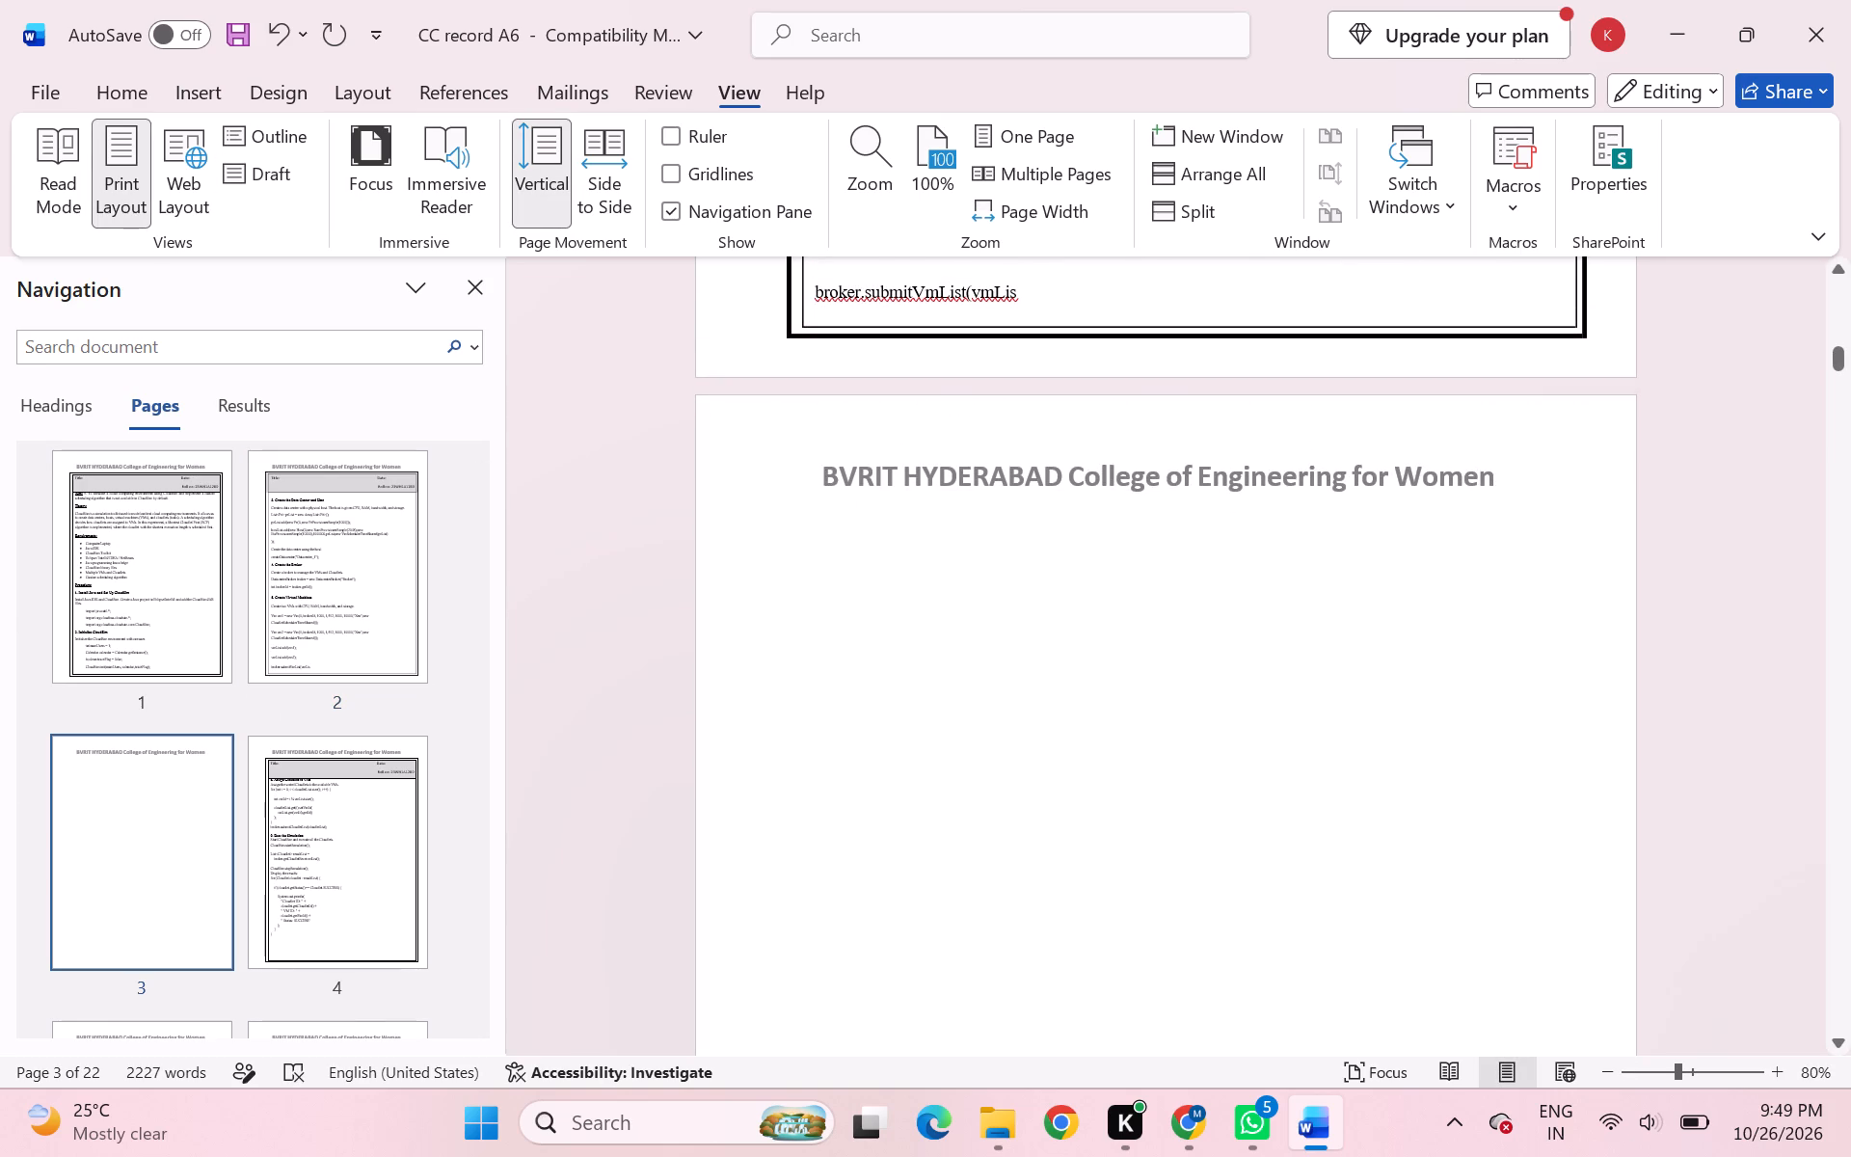
key(ctrl+g)
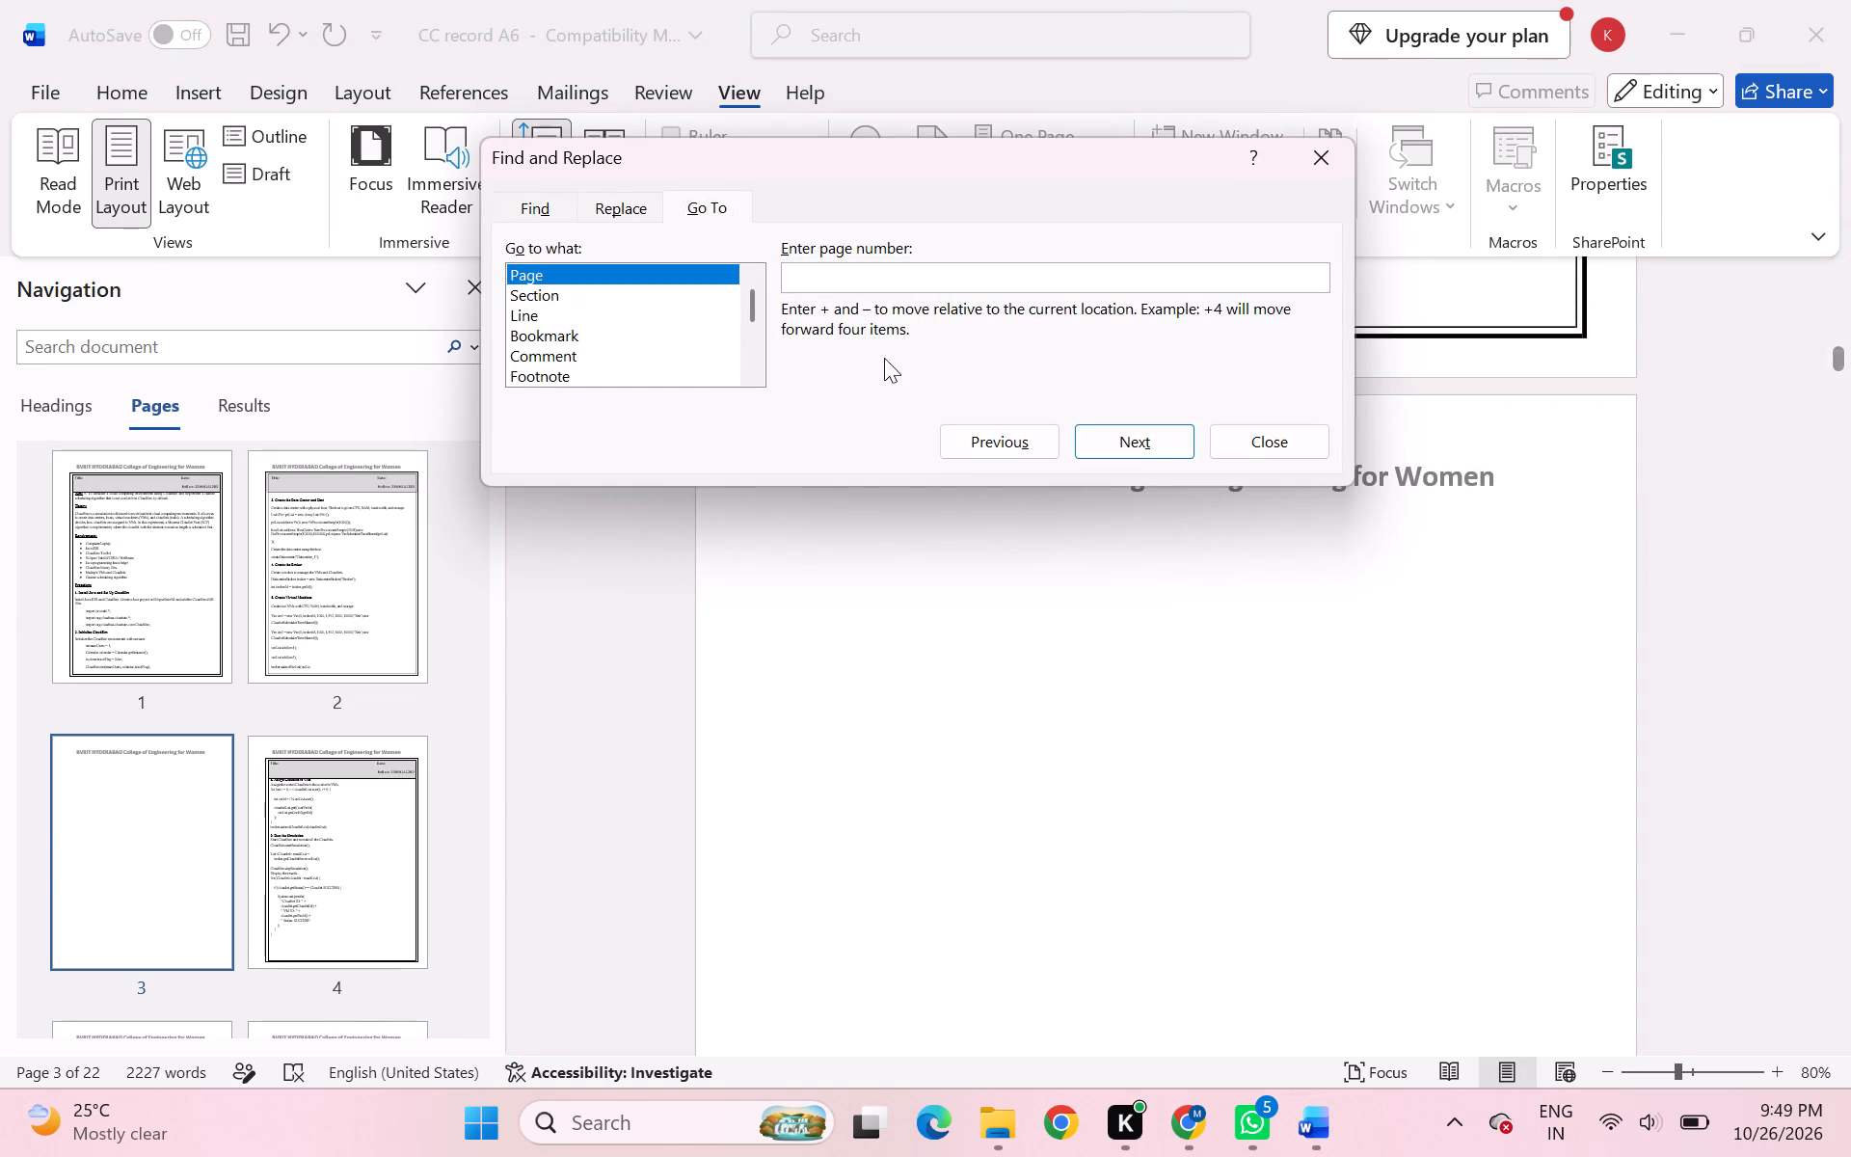
key(3)
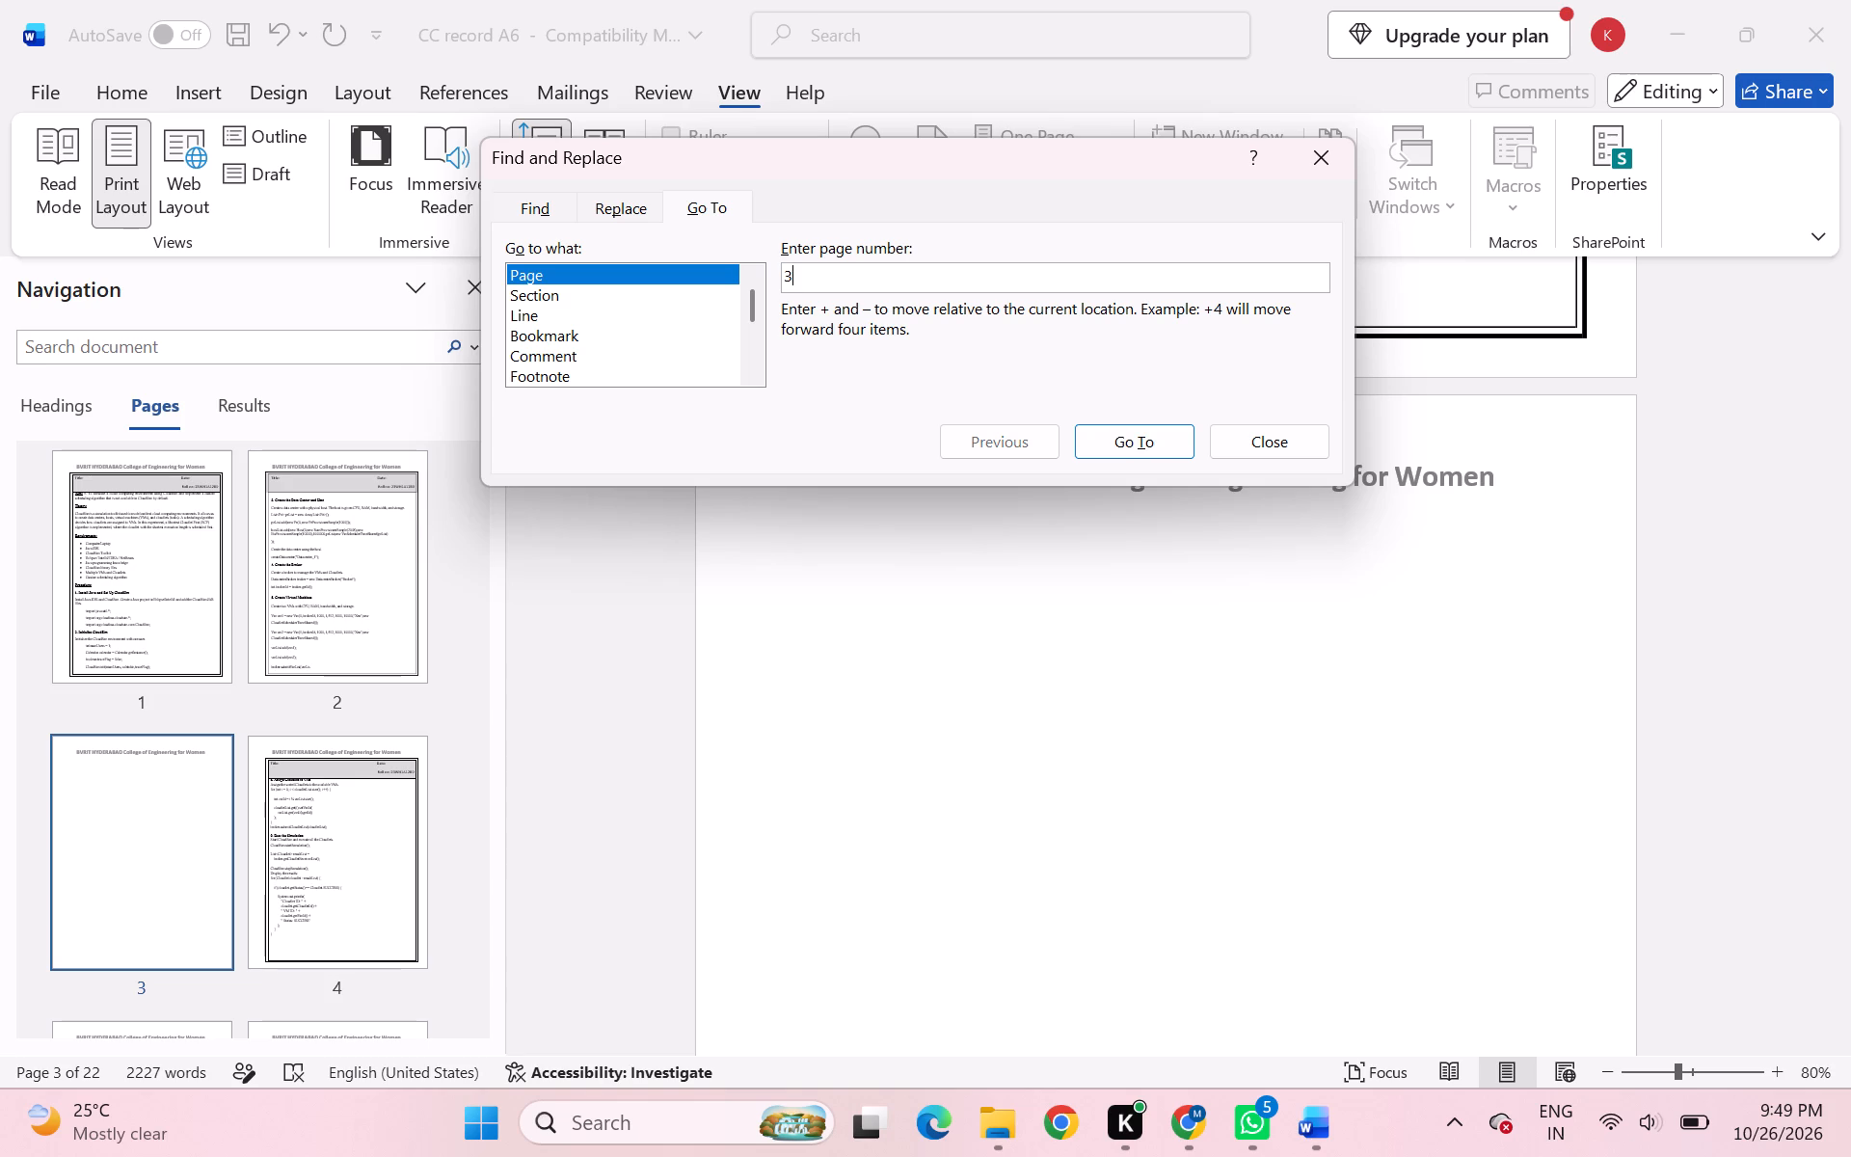
click(1163, 438)
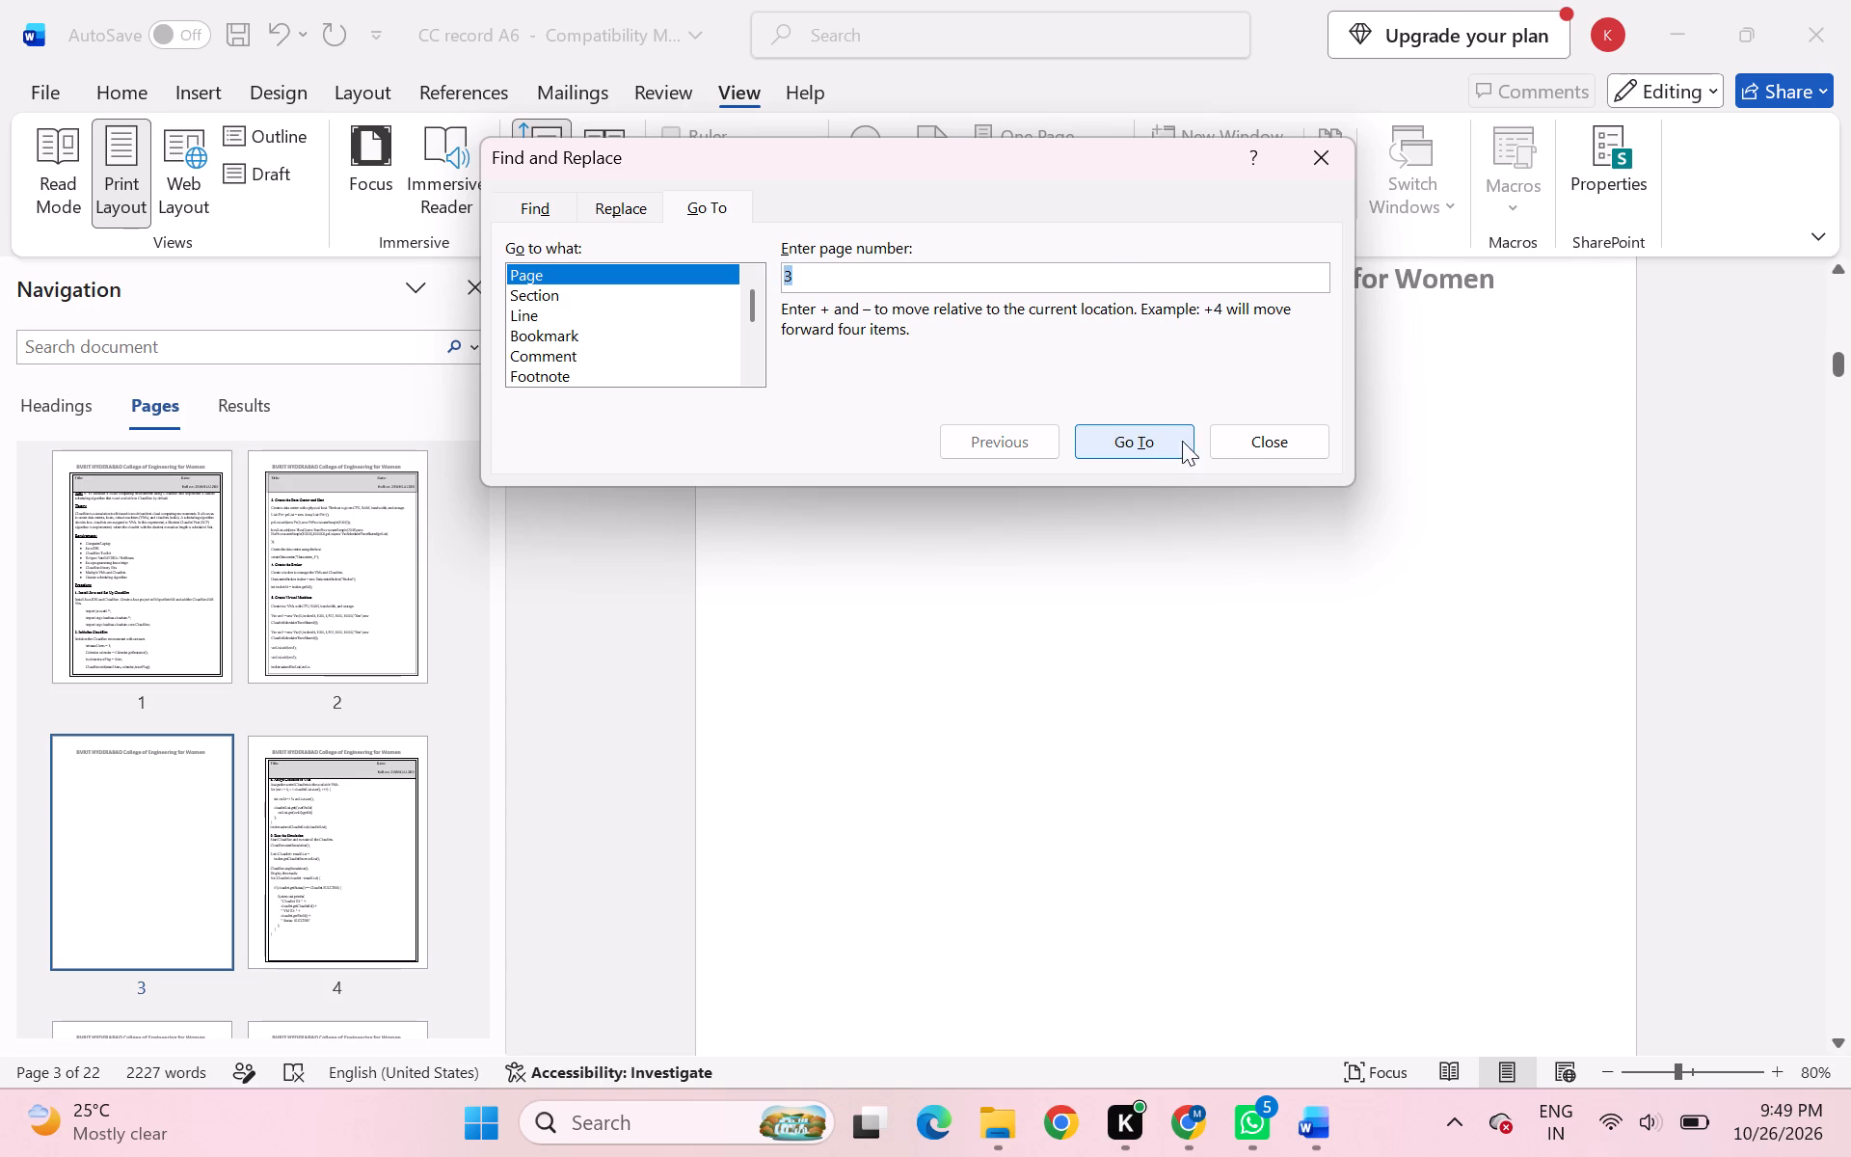
click(1167, 453)
key(BackSpace)
key(3)
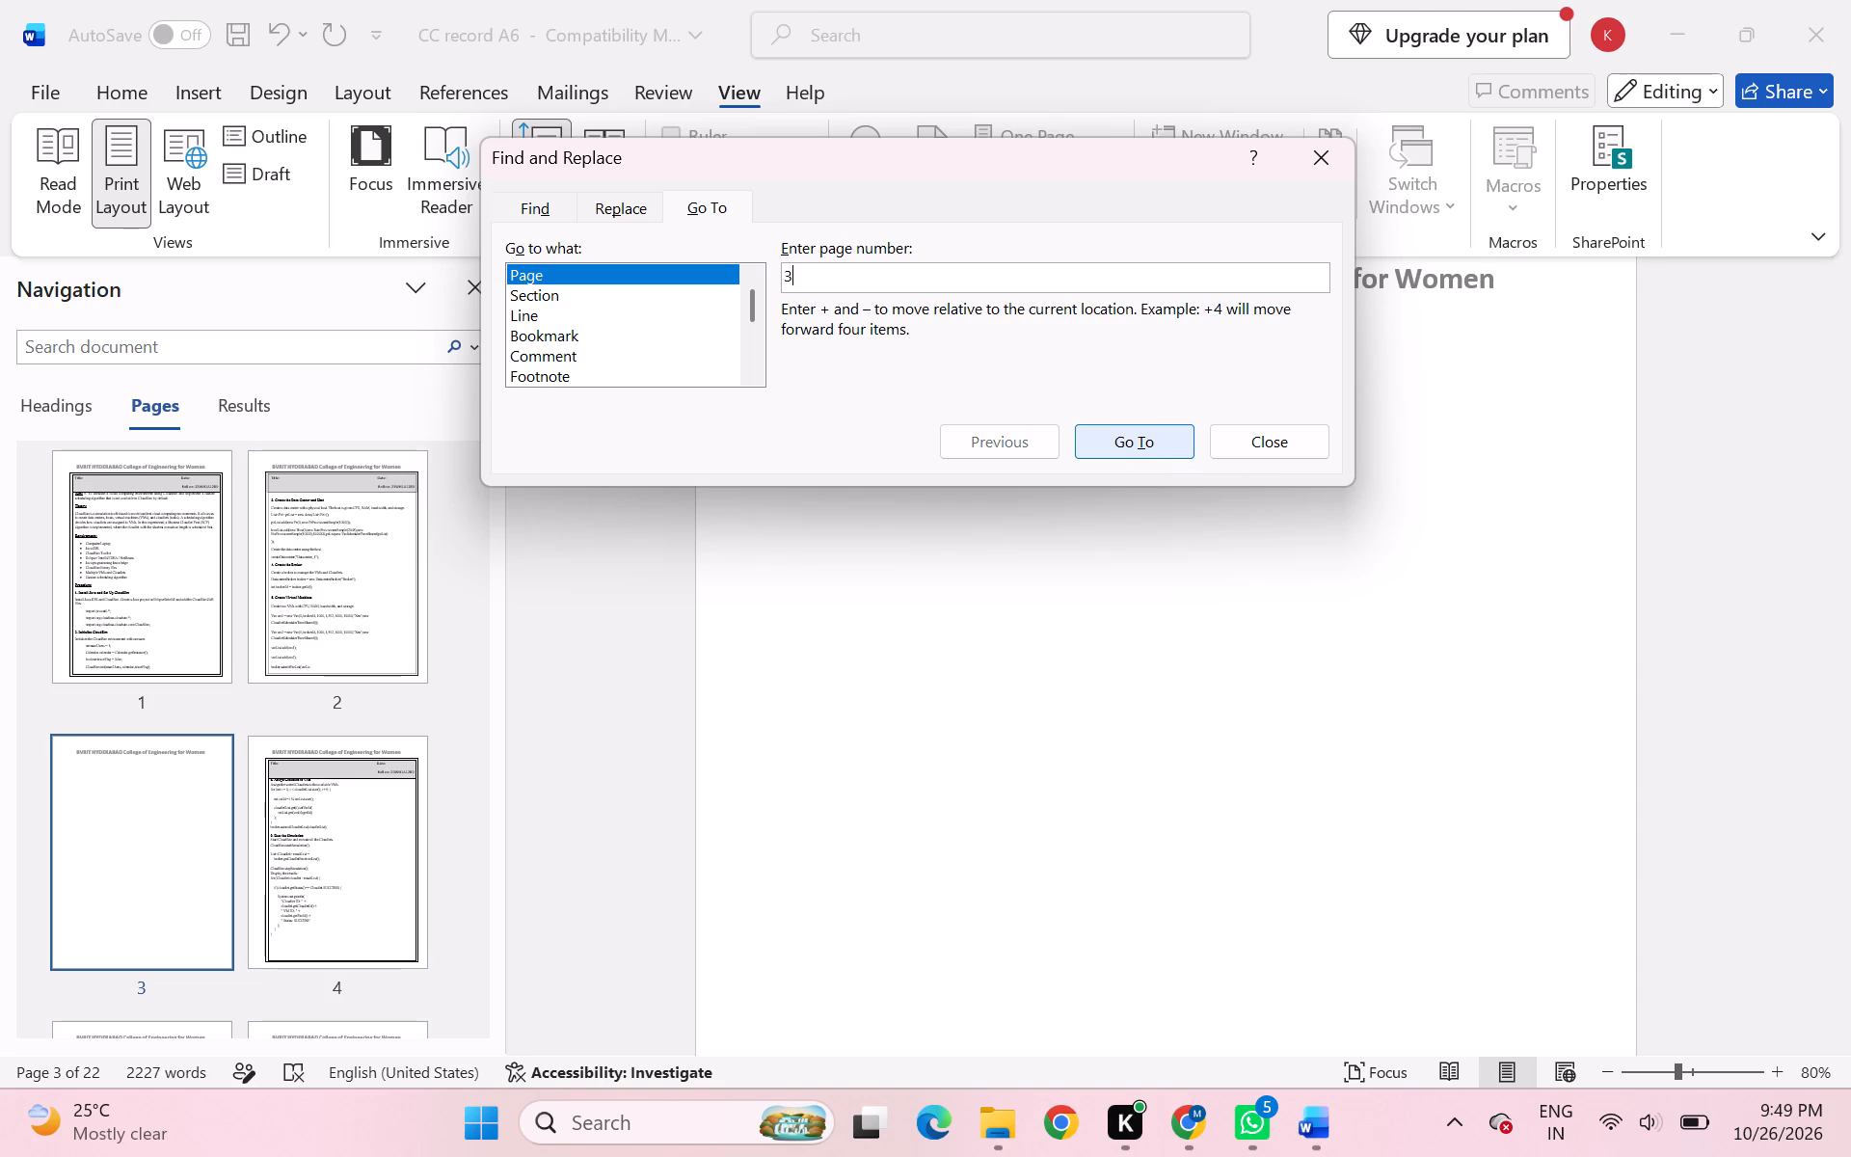
click(1148, 447)
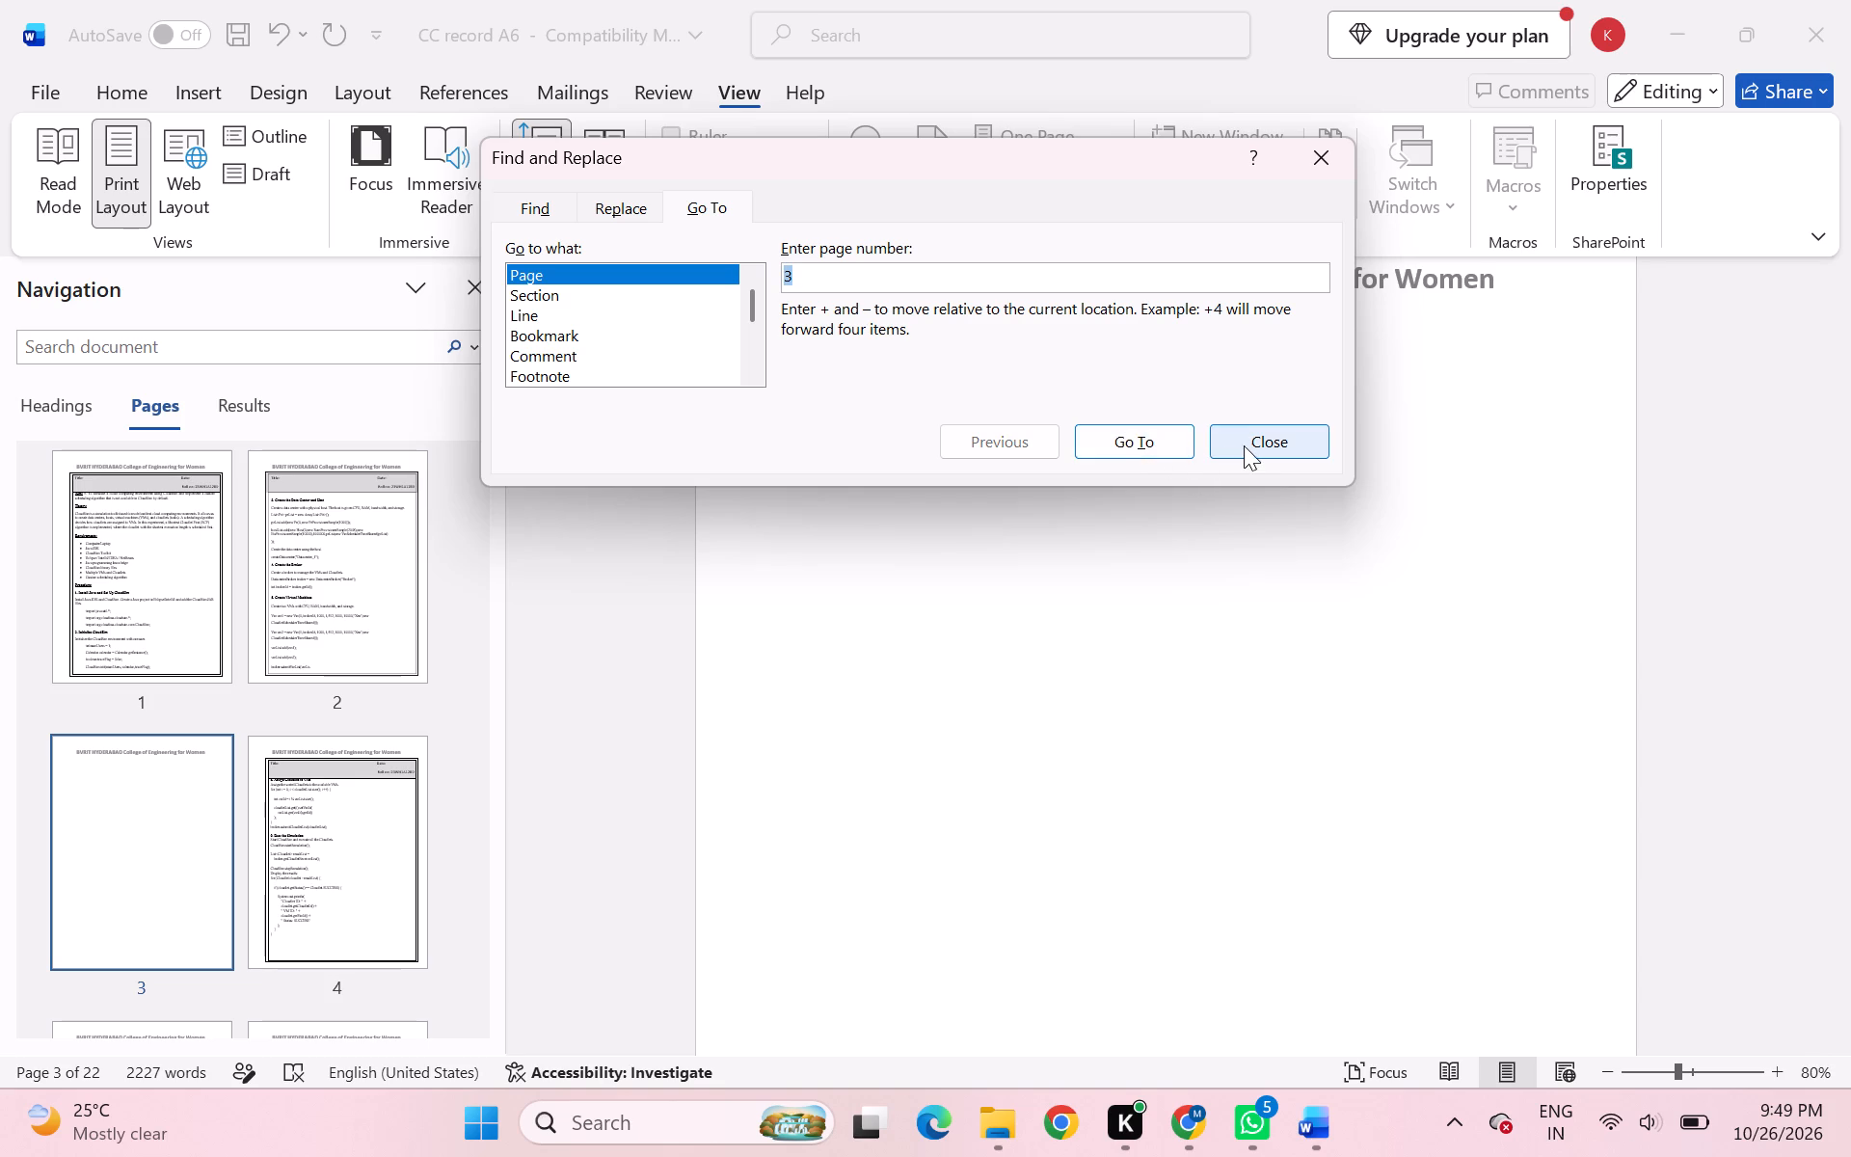
click(1256, 445)
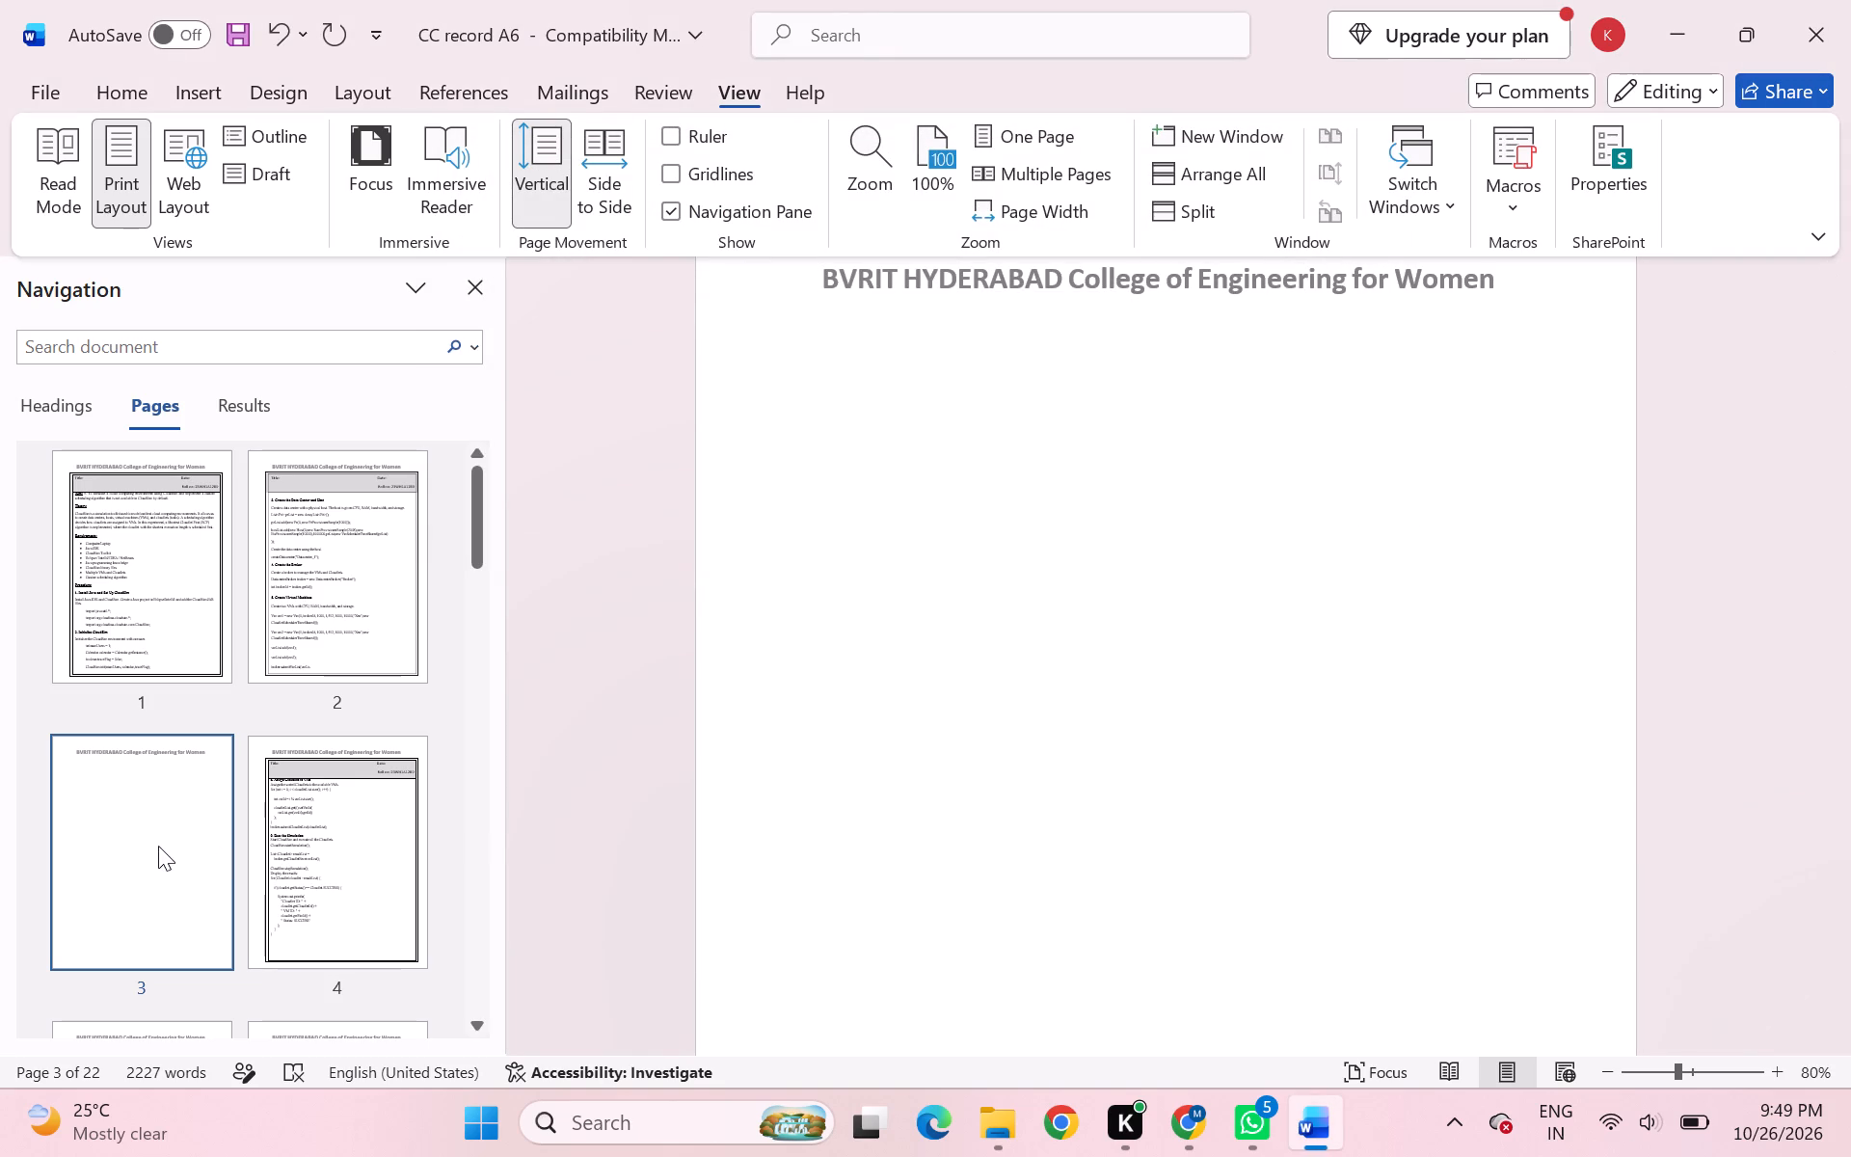
key(BackSpace)
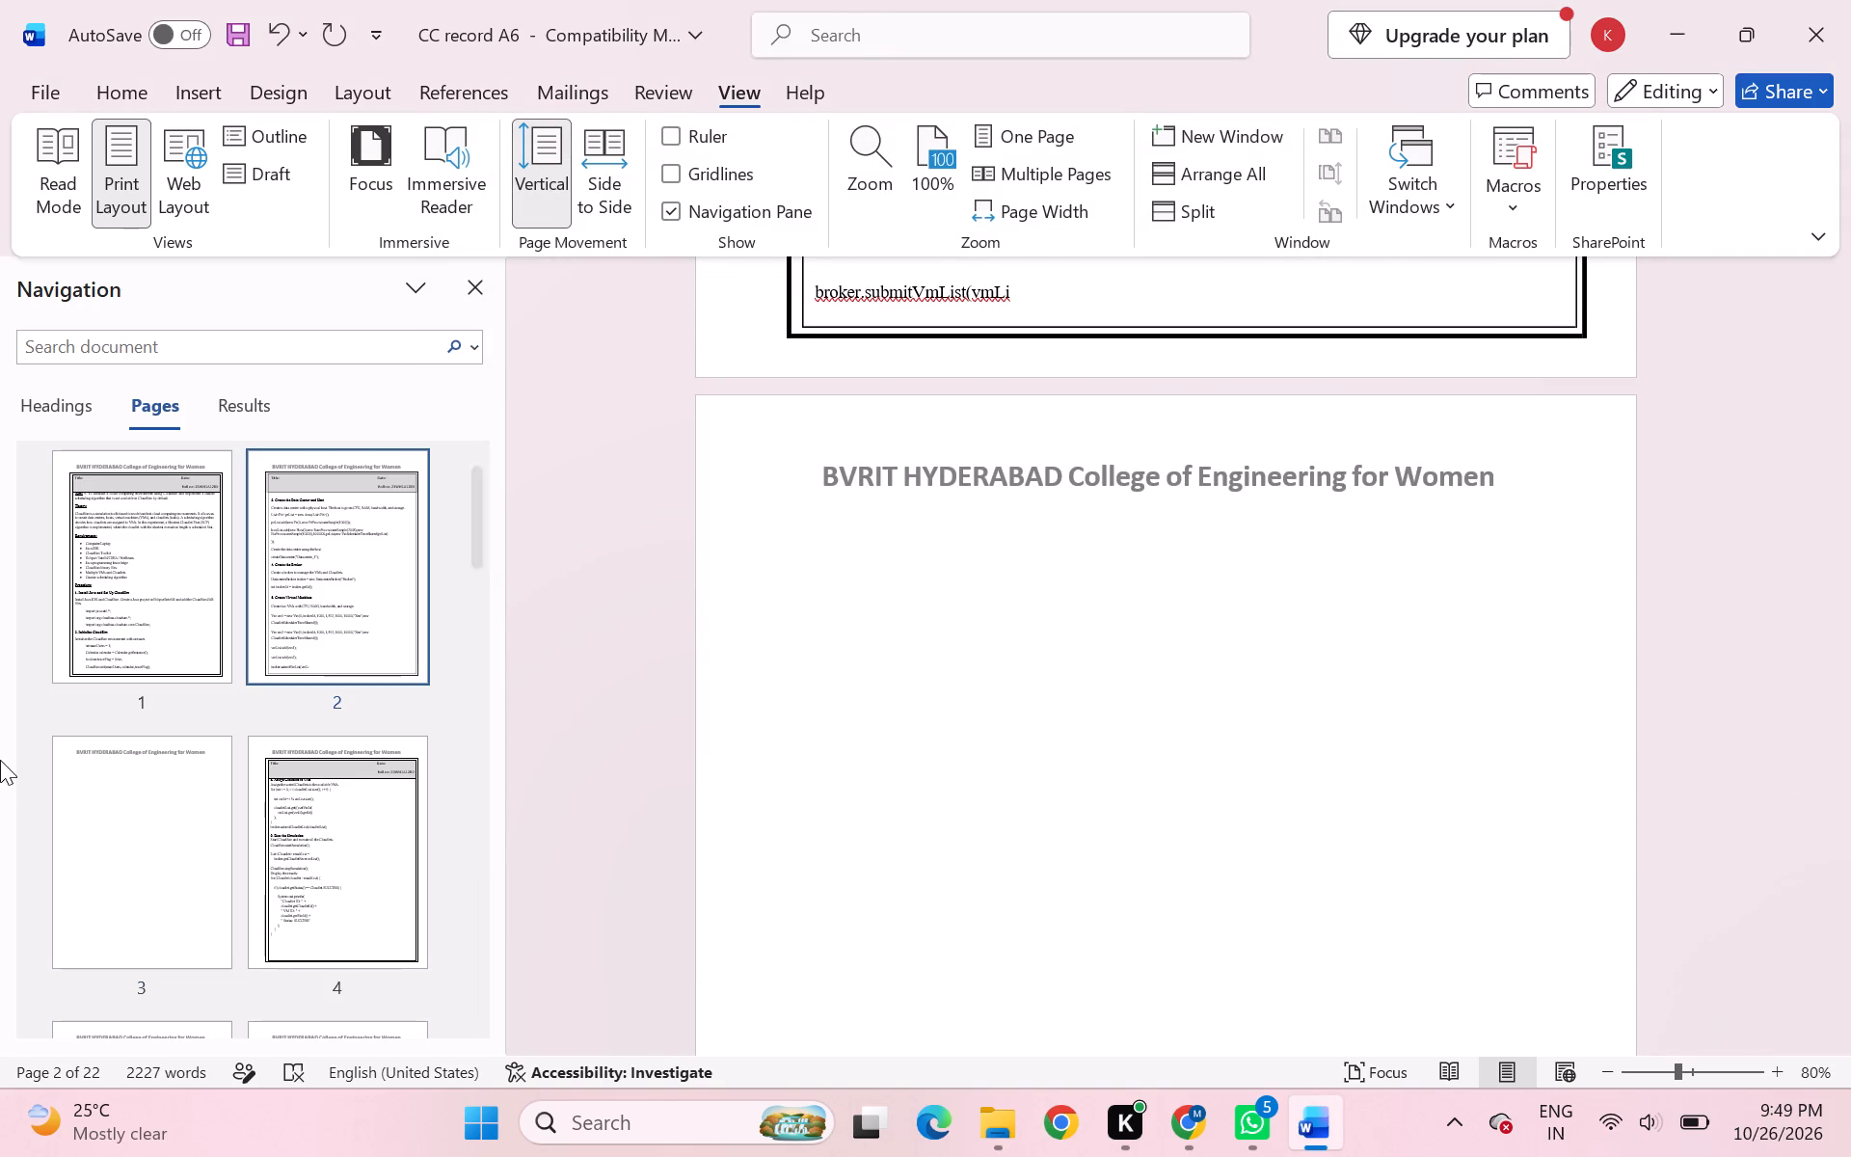
Go to page 3 once more and try to delete the blank page backwards.
click(193, 805)
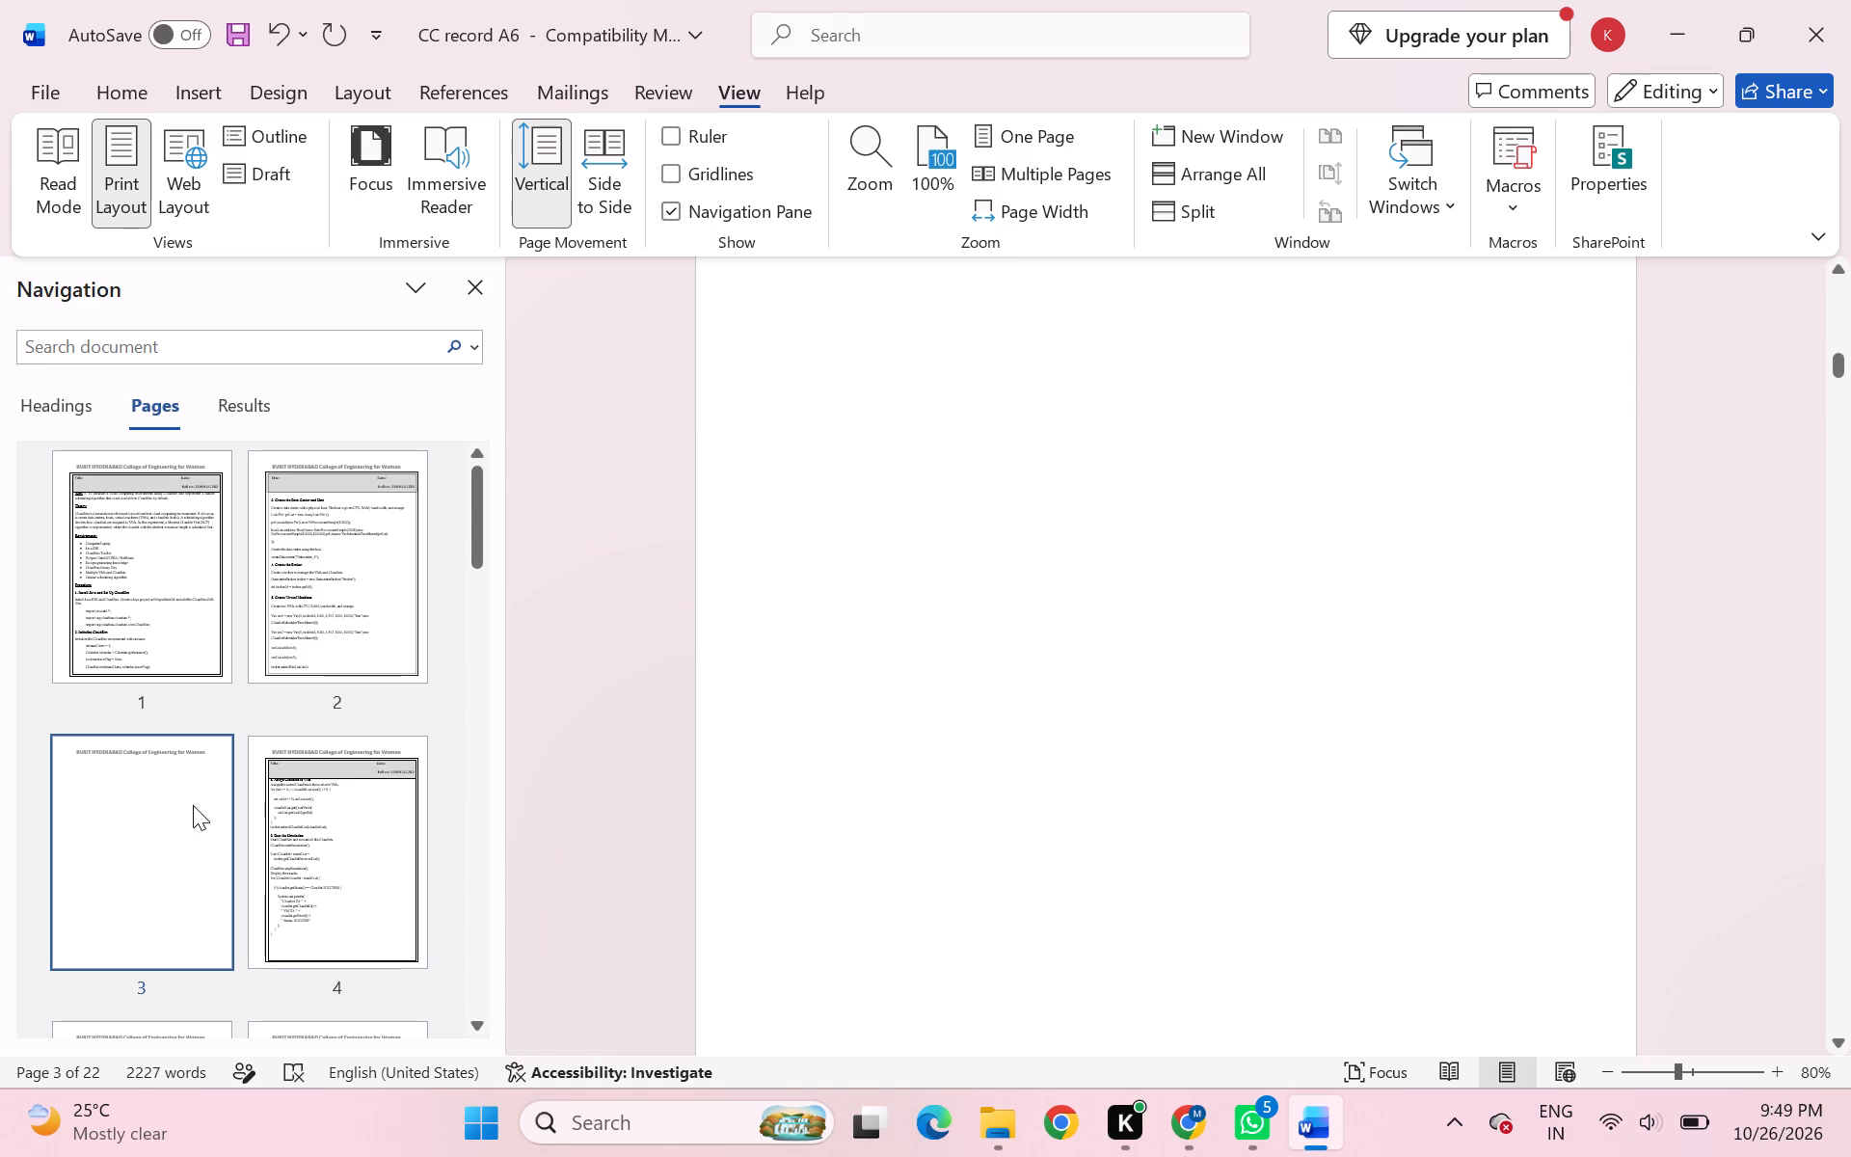
key(ctrl+g)
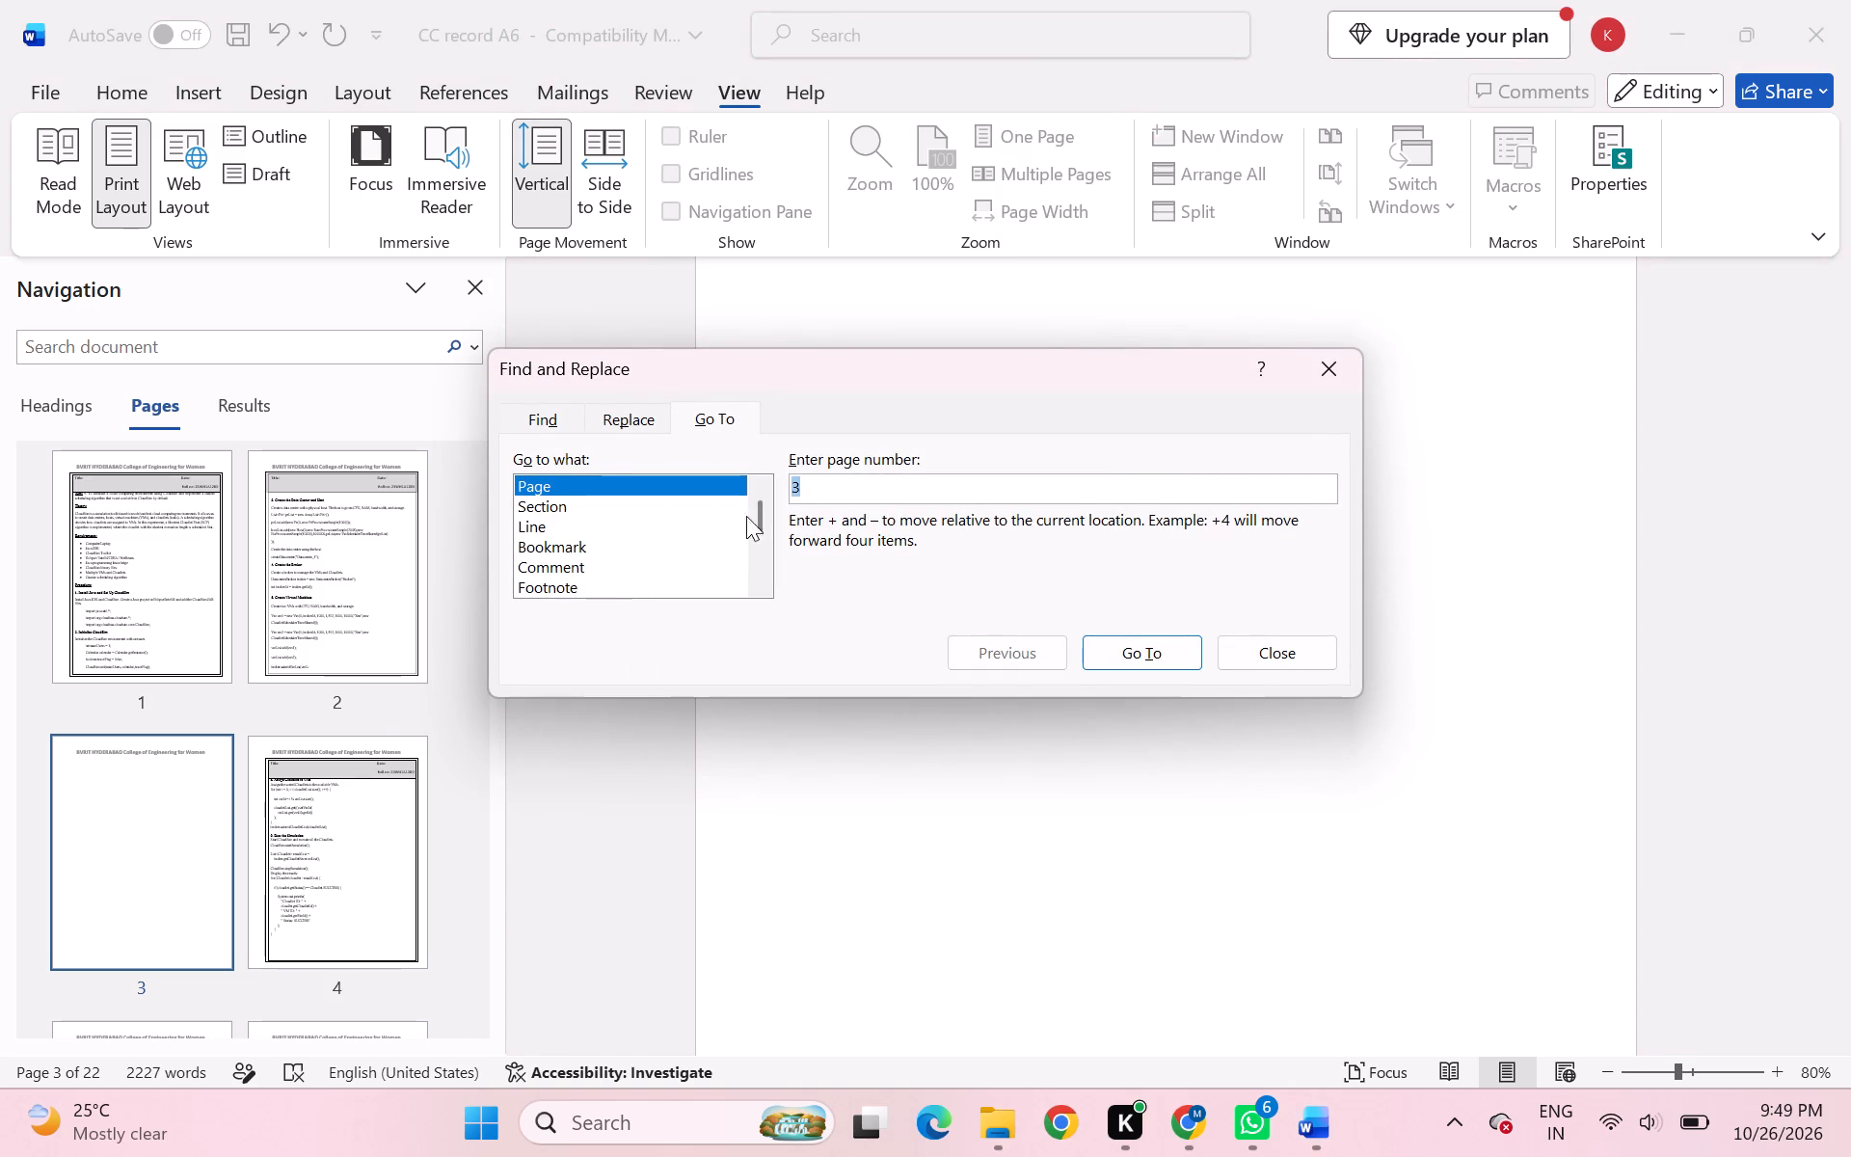
click(1139, 660)
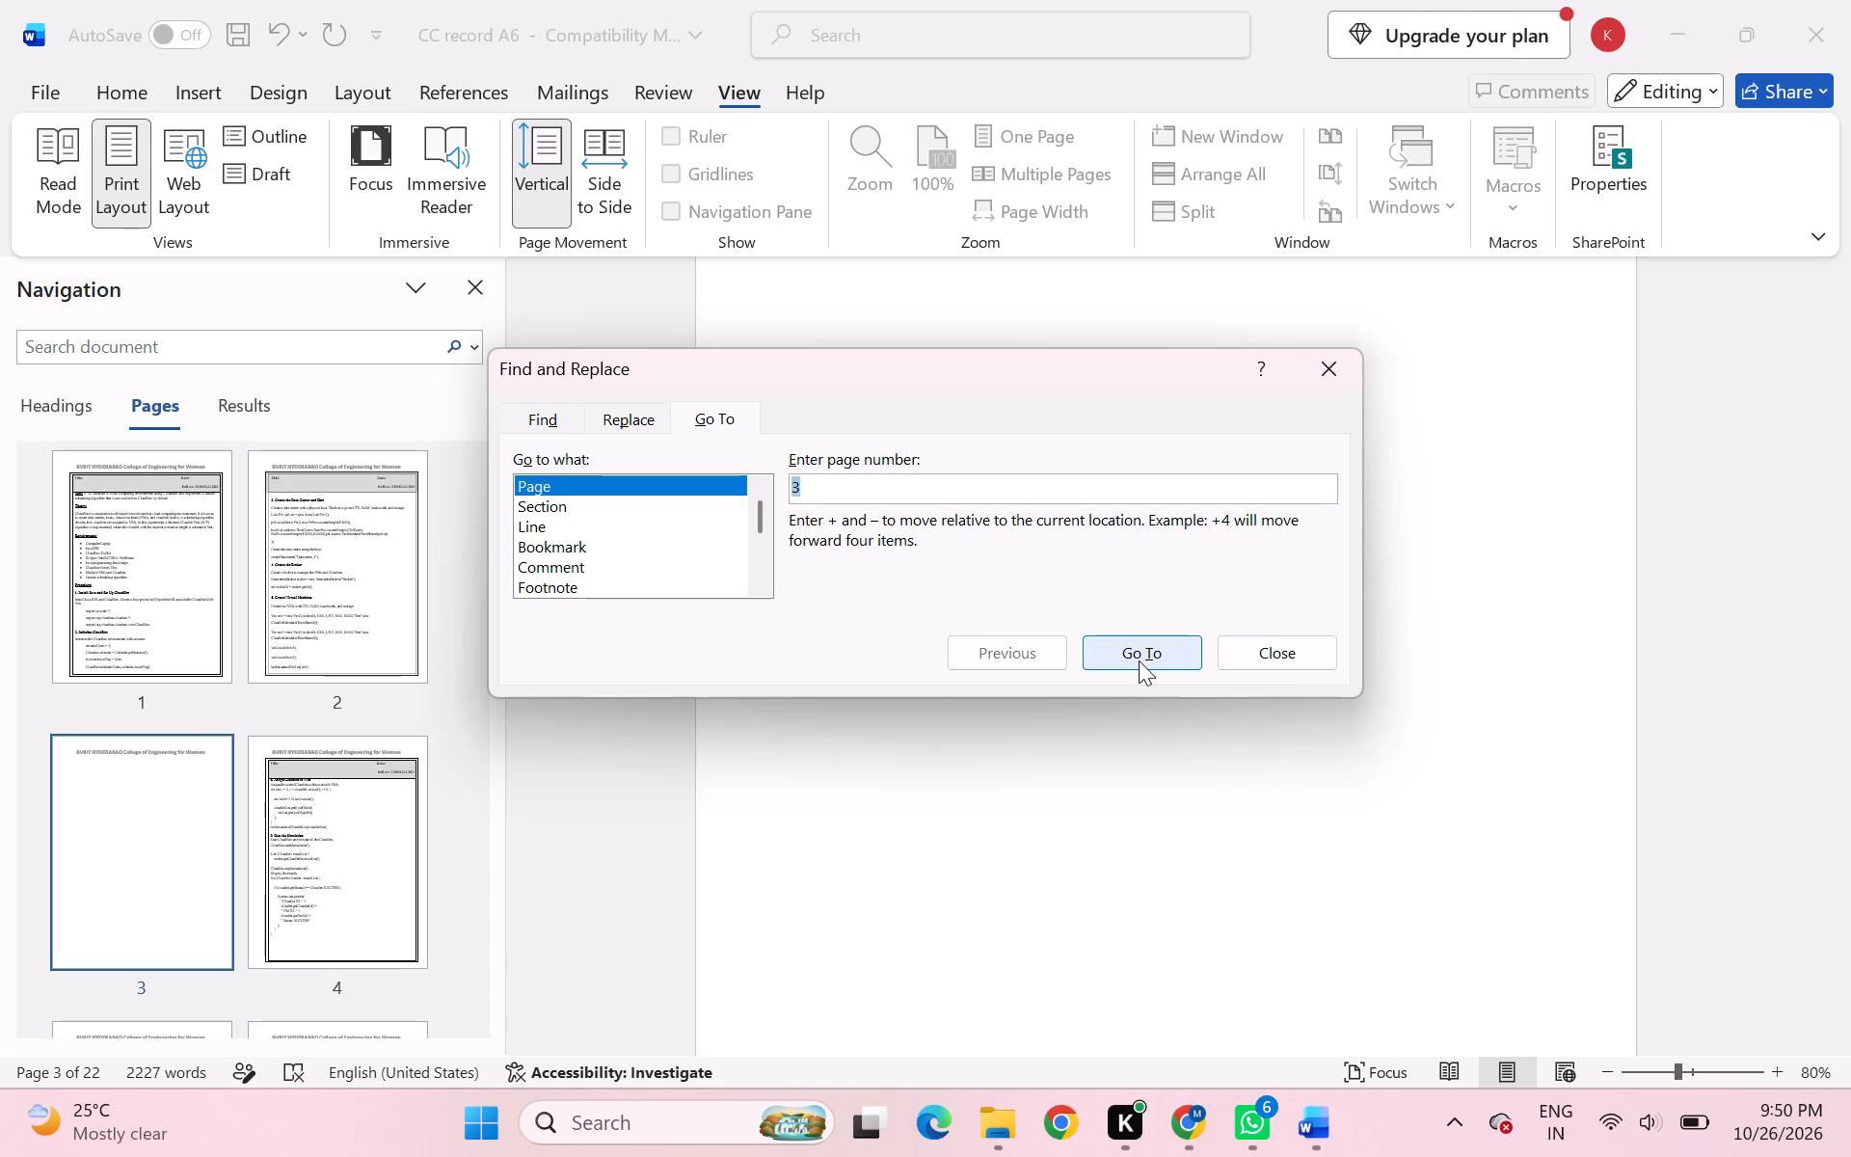
click(1139, 660)
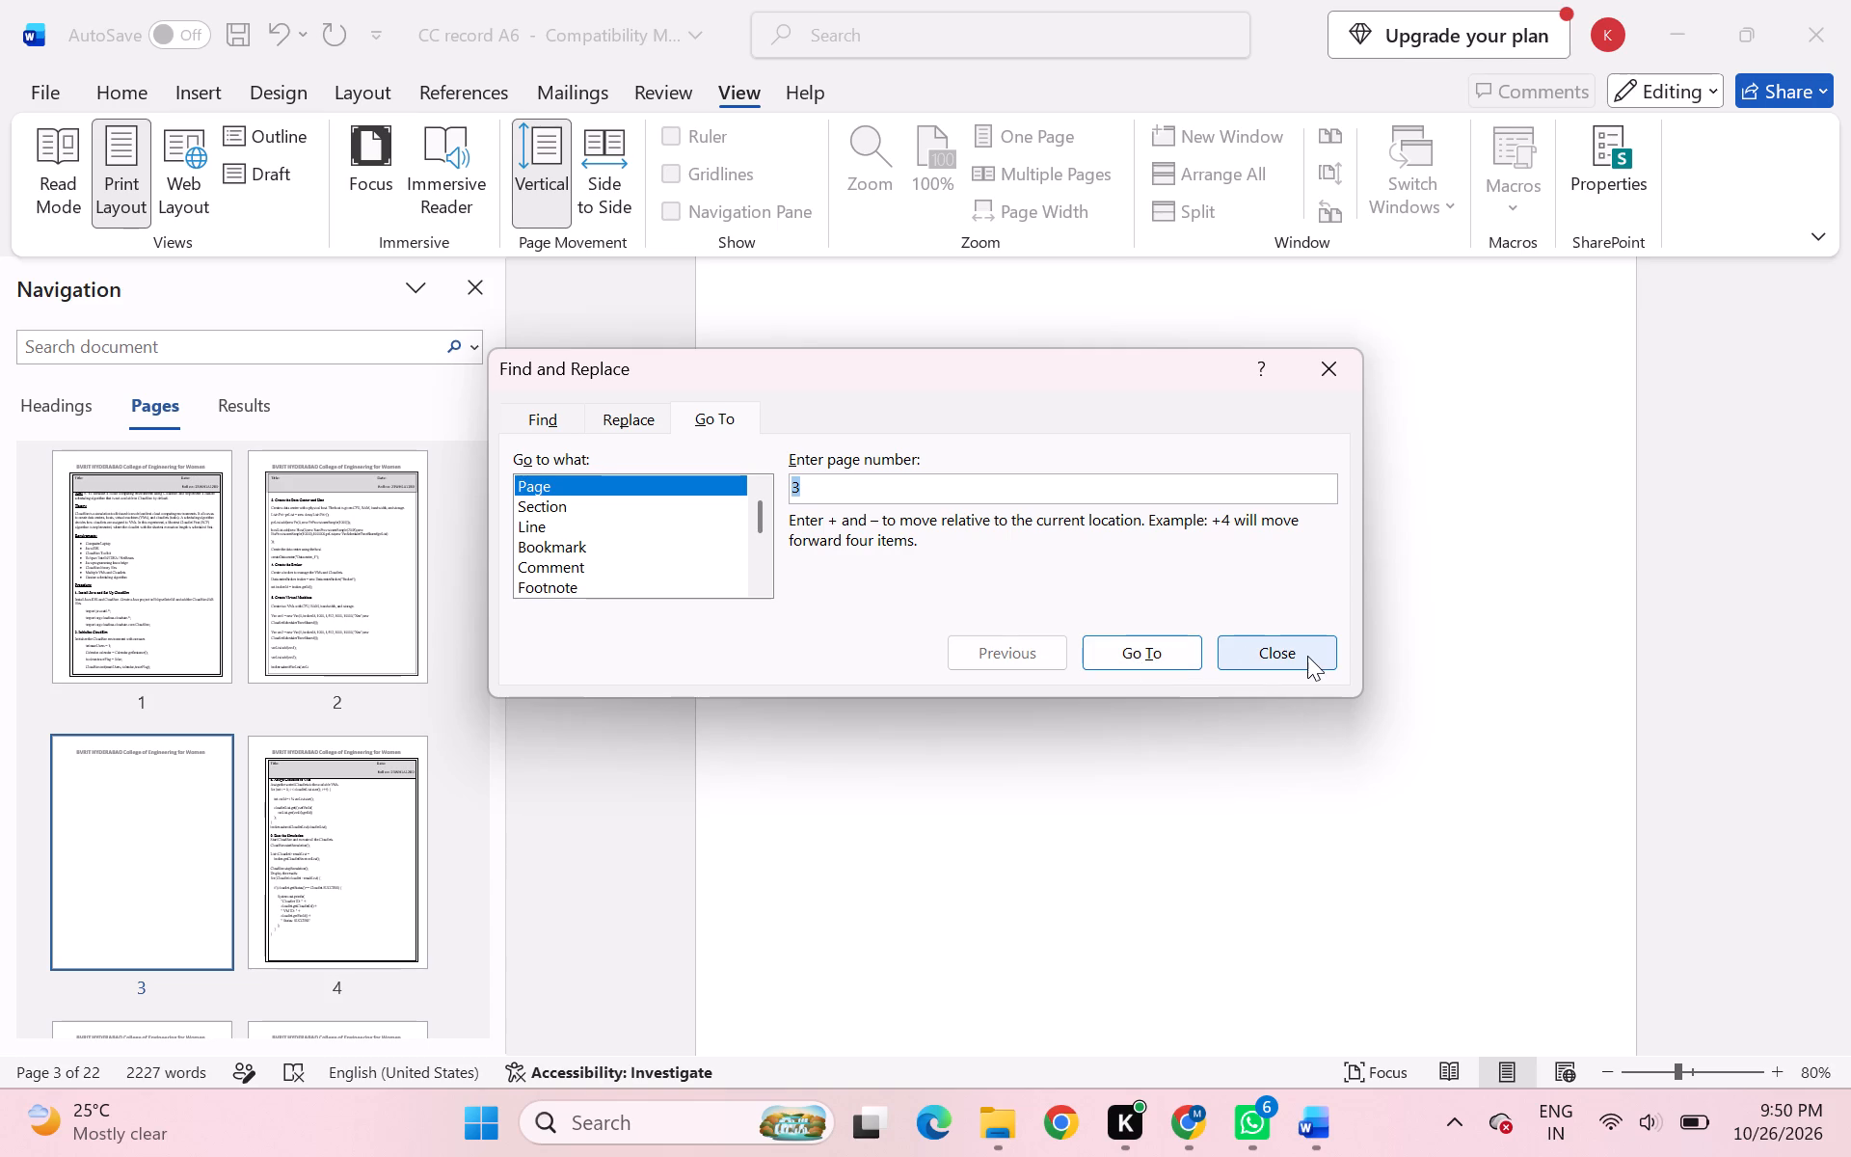
click(1307, 656)
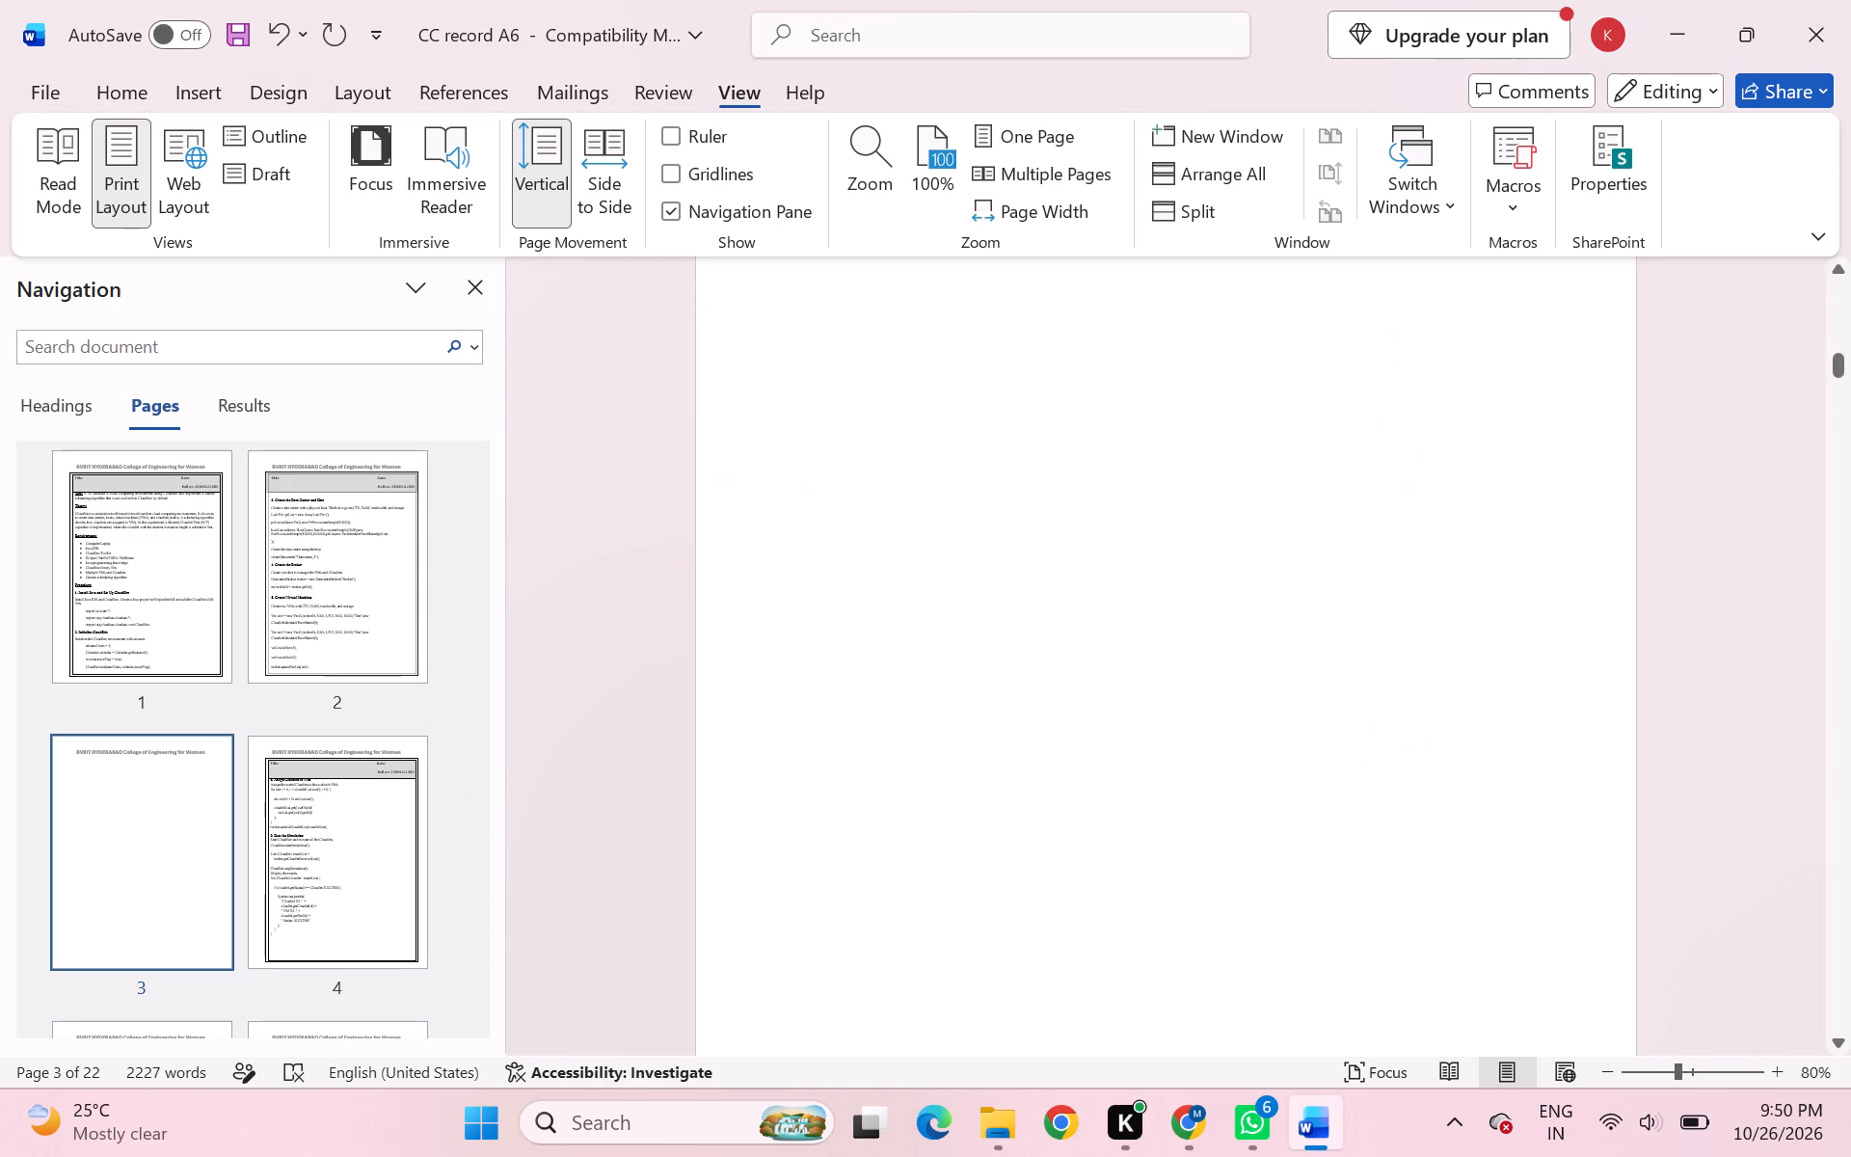
click(1116, 634)
key(BackSpace)
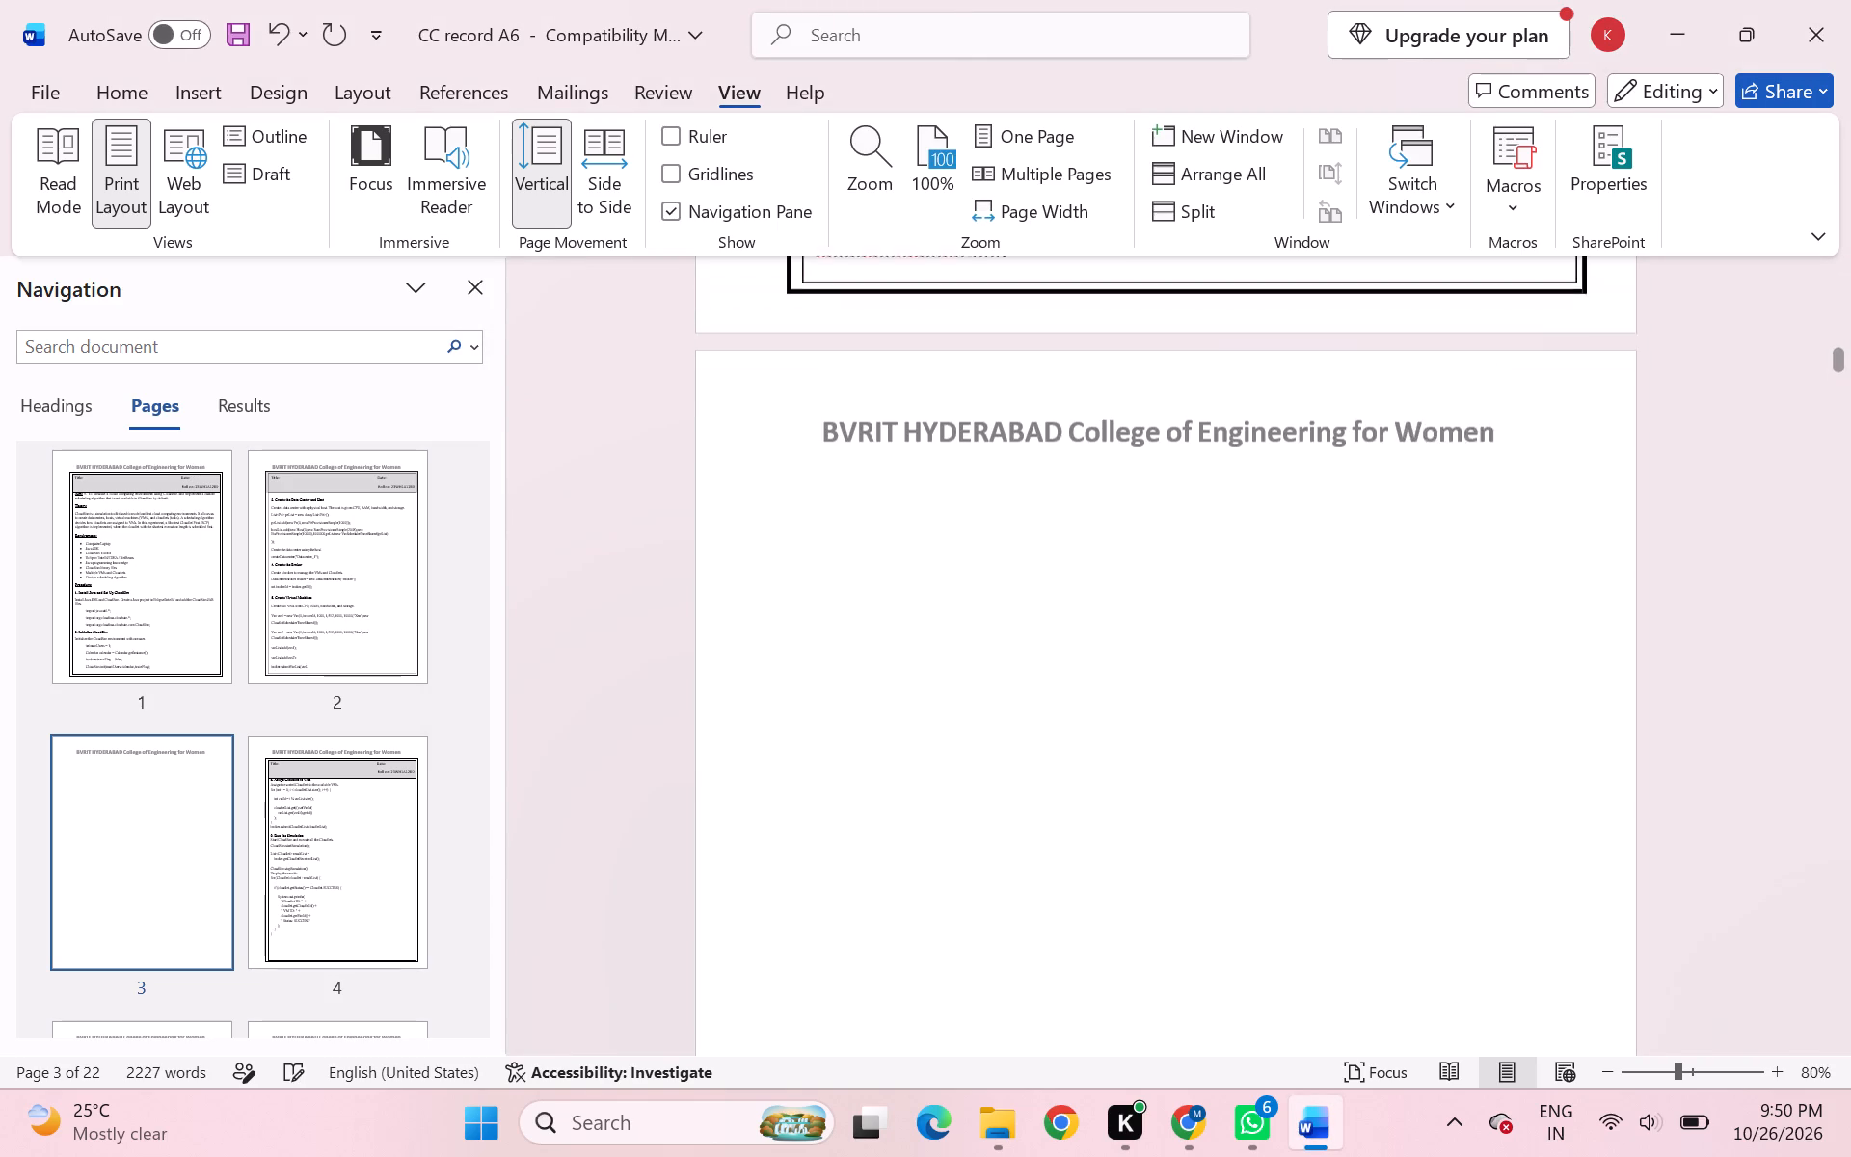
key(BackSpace)
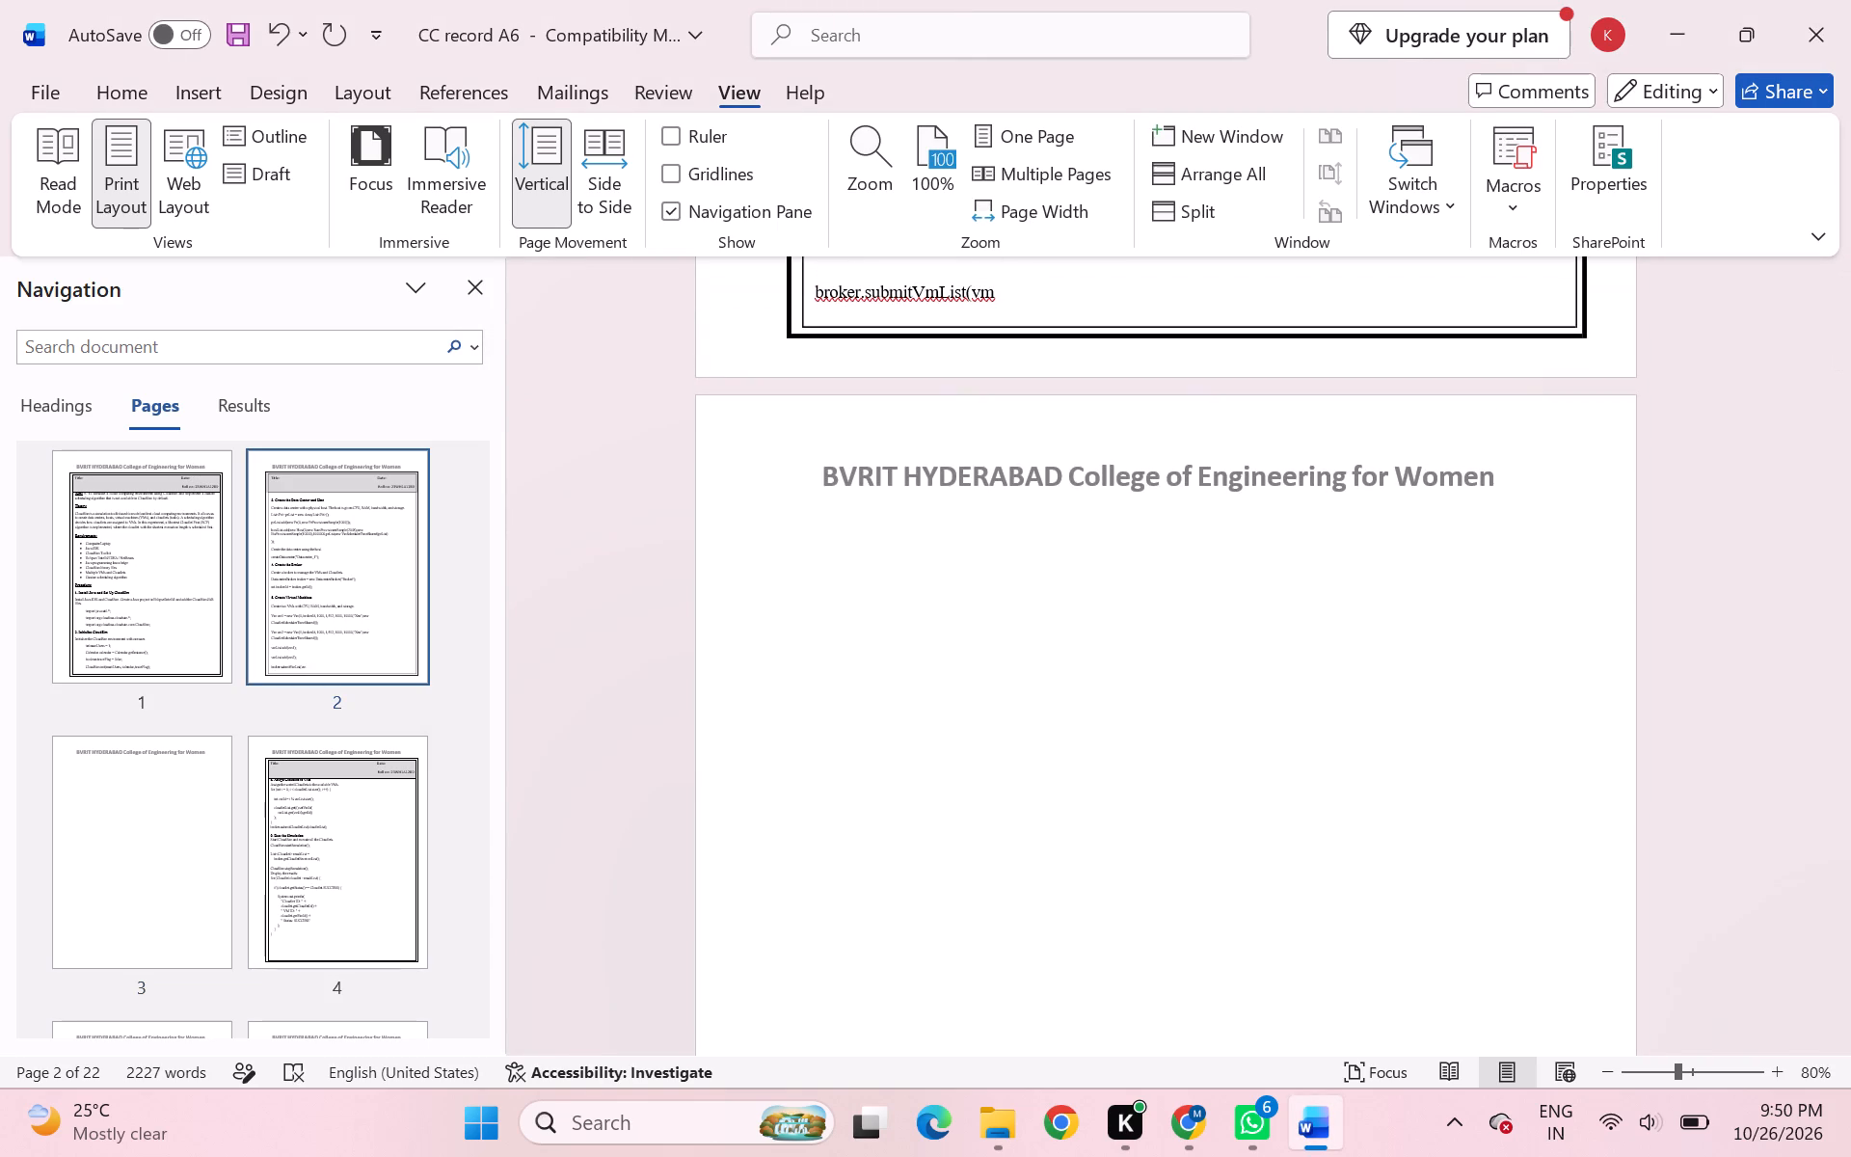
Add ");" to the end of the broker.submitVmList line at the bottom of page 2.
text();)
Select the entire blank page 3 after the broker.submitVmList line and delete it.
drag(787, 454, 1469, 468)
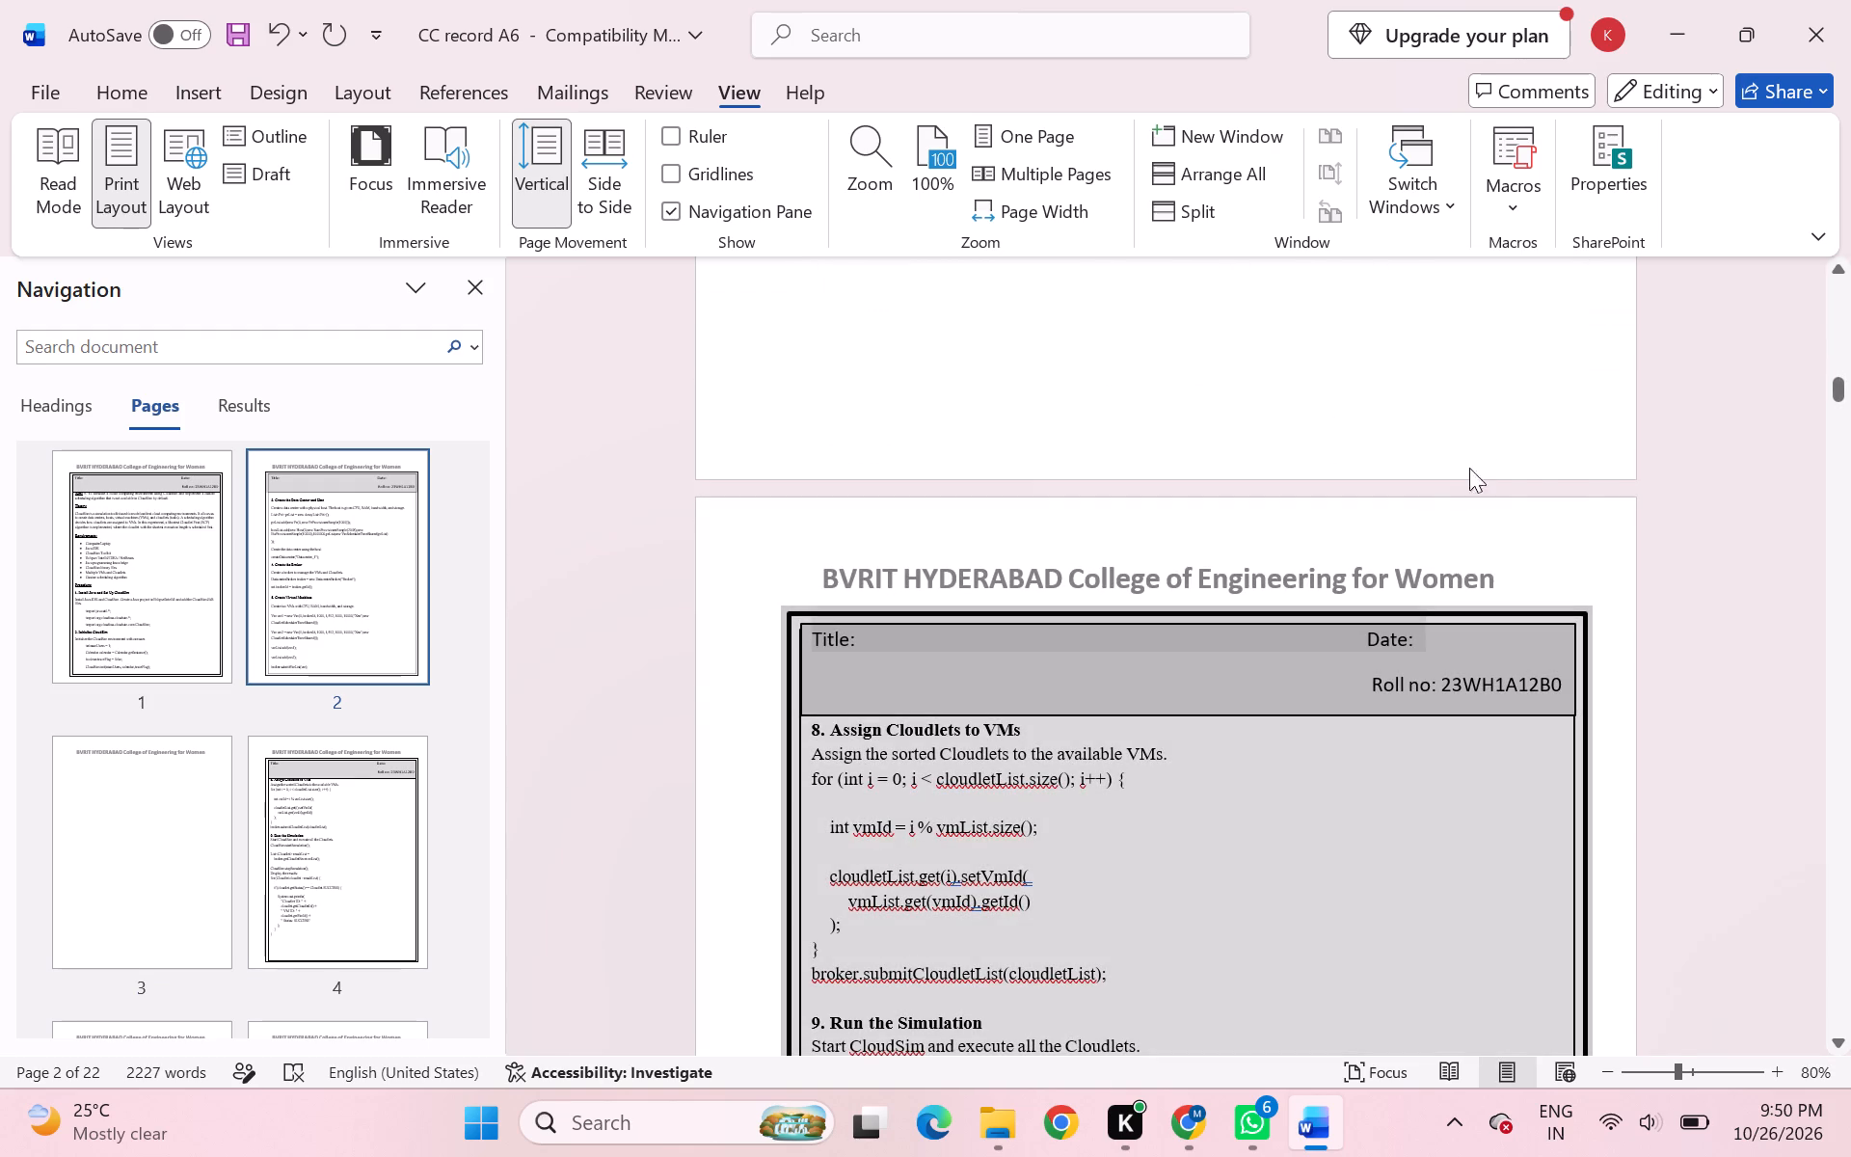
drag(1469, 468, 1586, 473)
key(BackSpace)
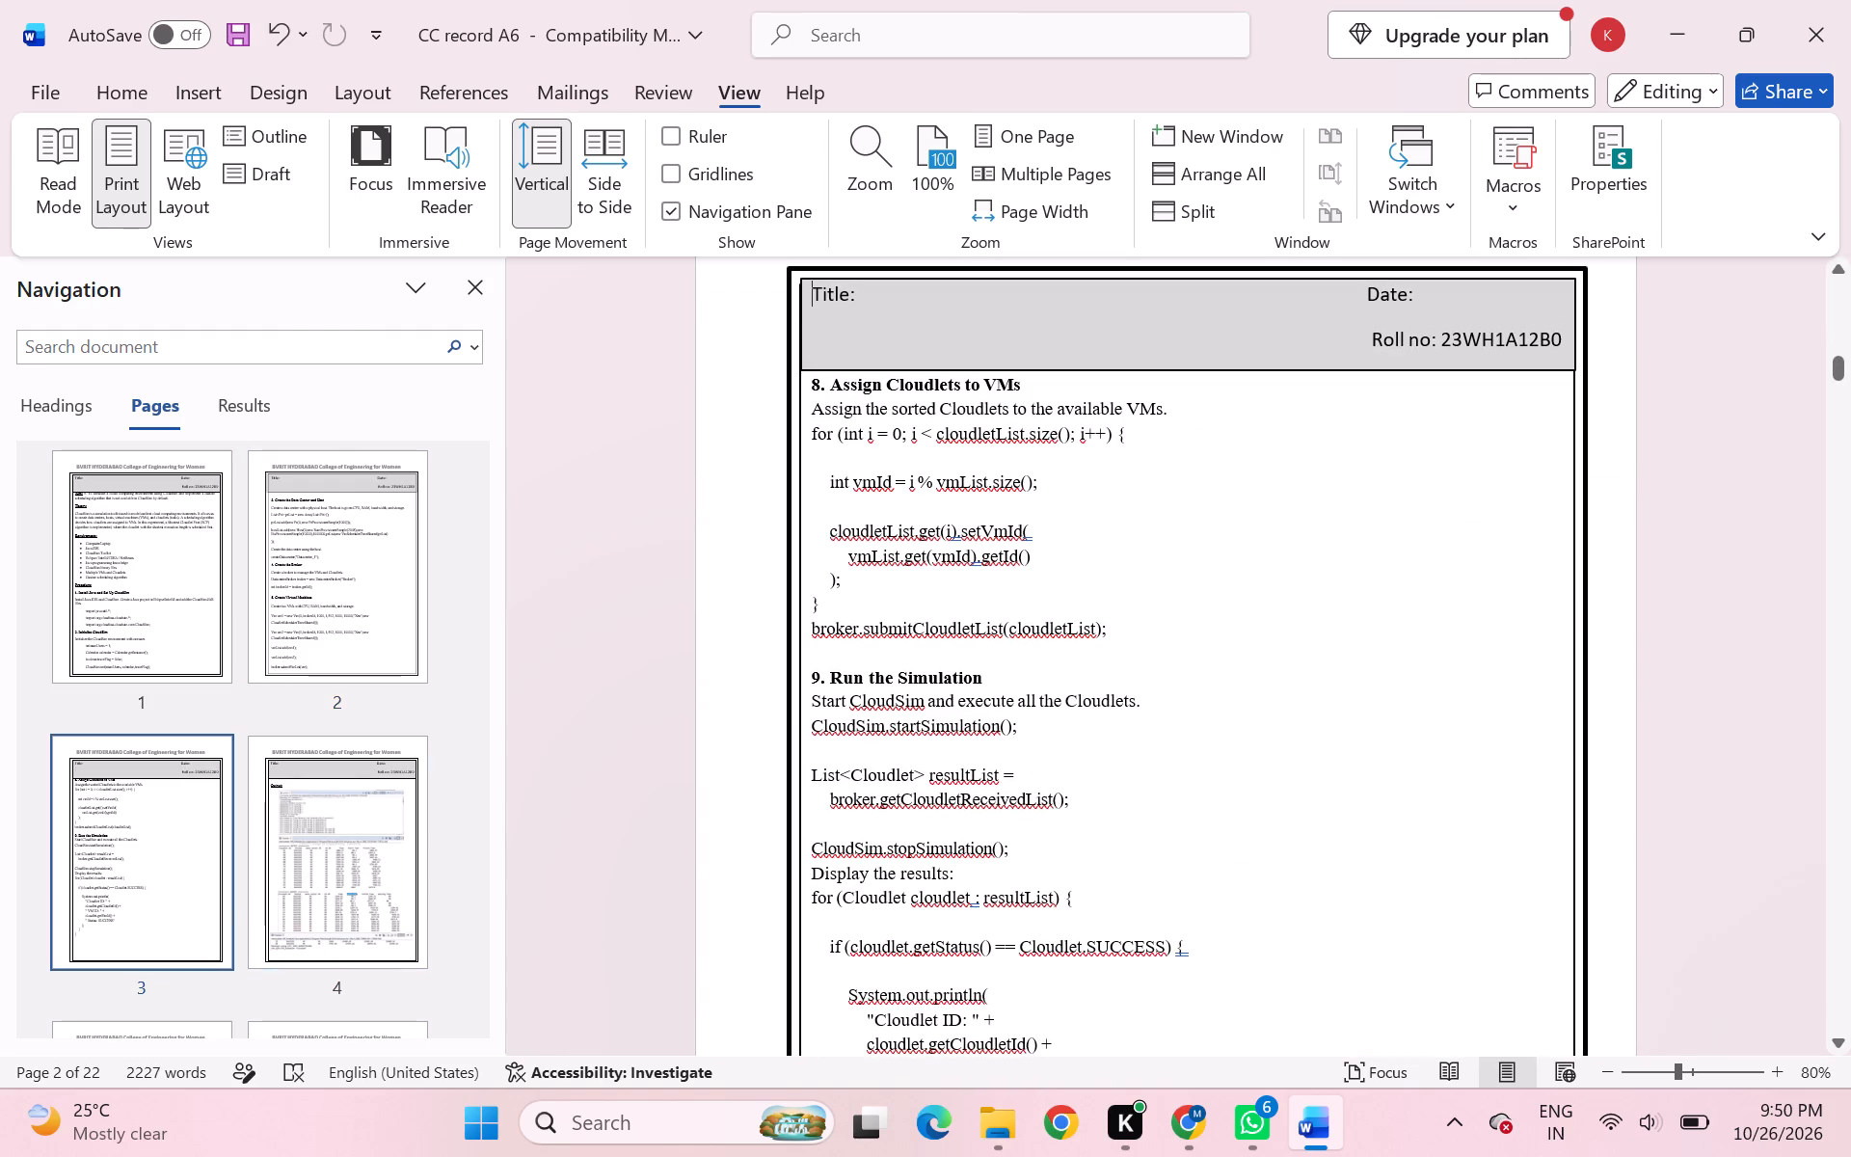
Remove the list number before the "Assign Cloudlets to VMs" heading on page 3 and enter "7." in its place.
click(355, 827)
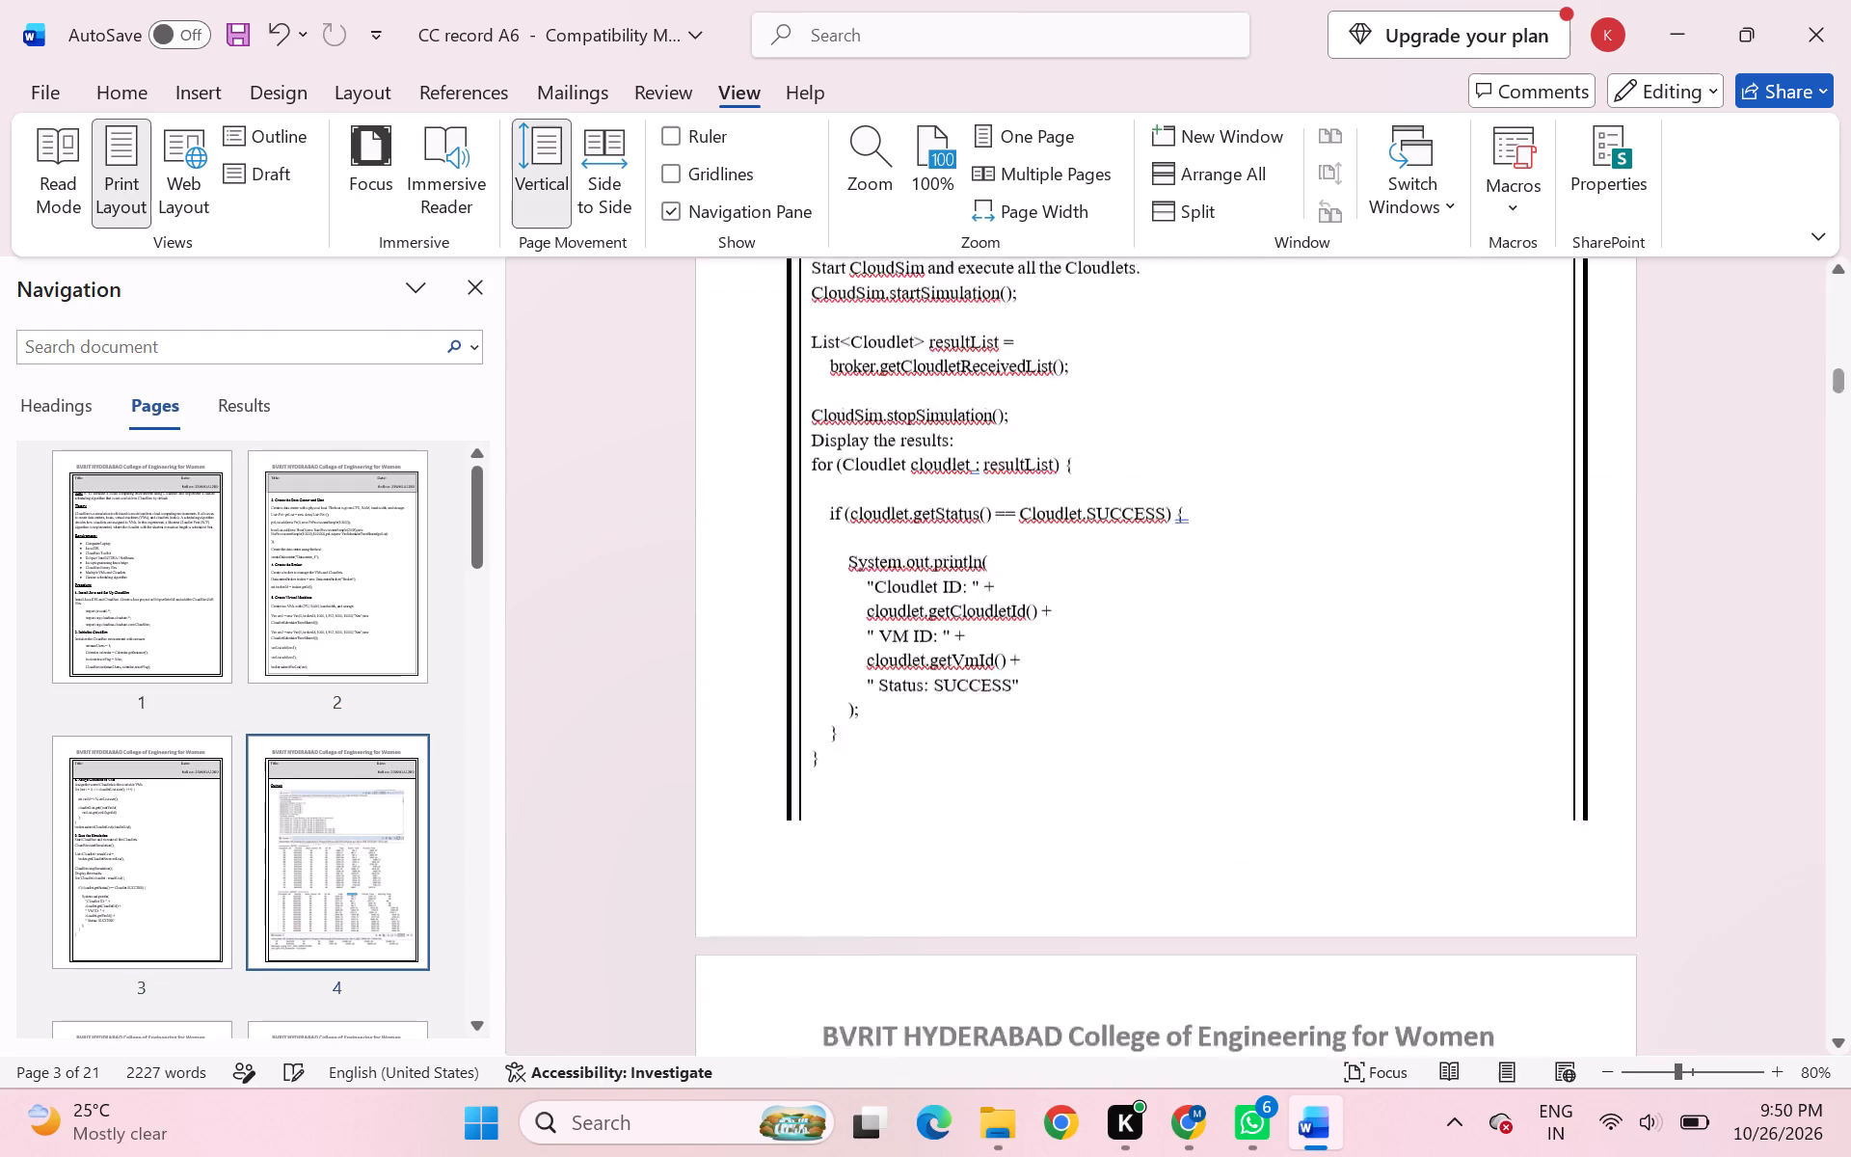
click(118, 844)
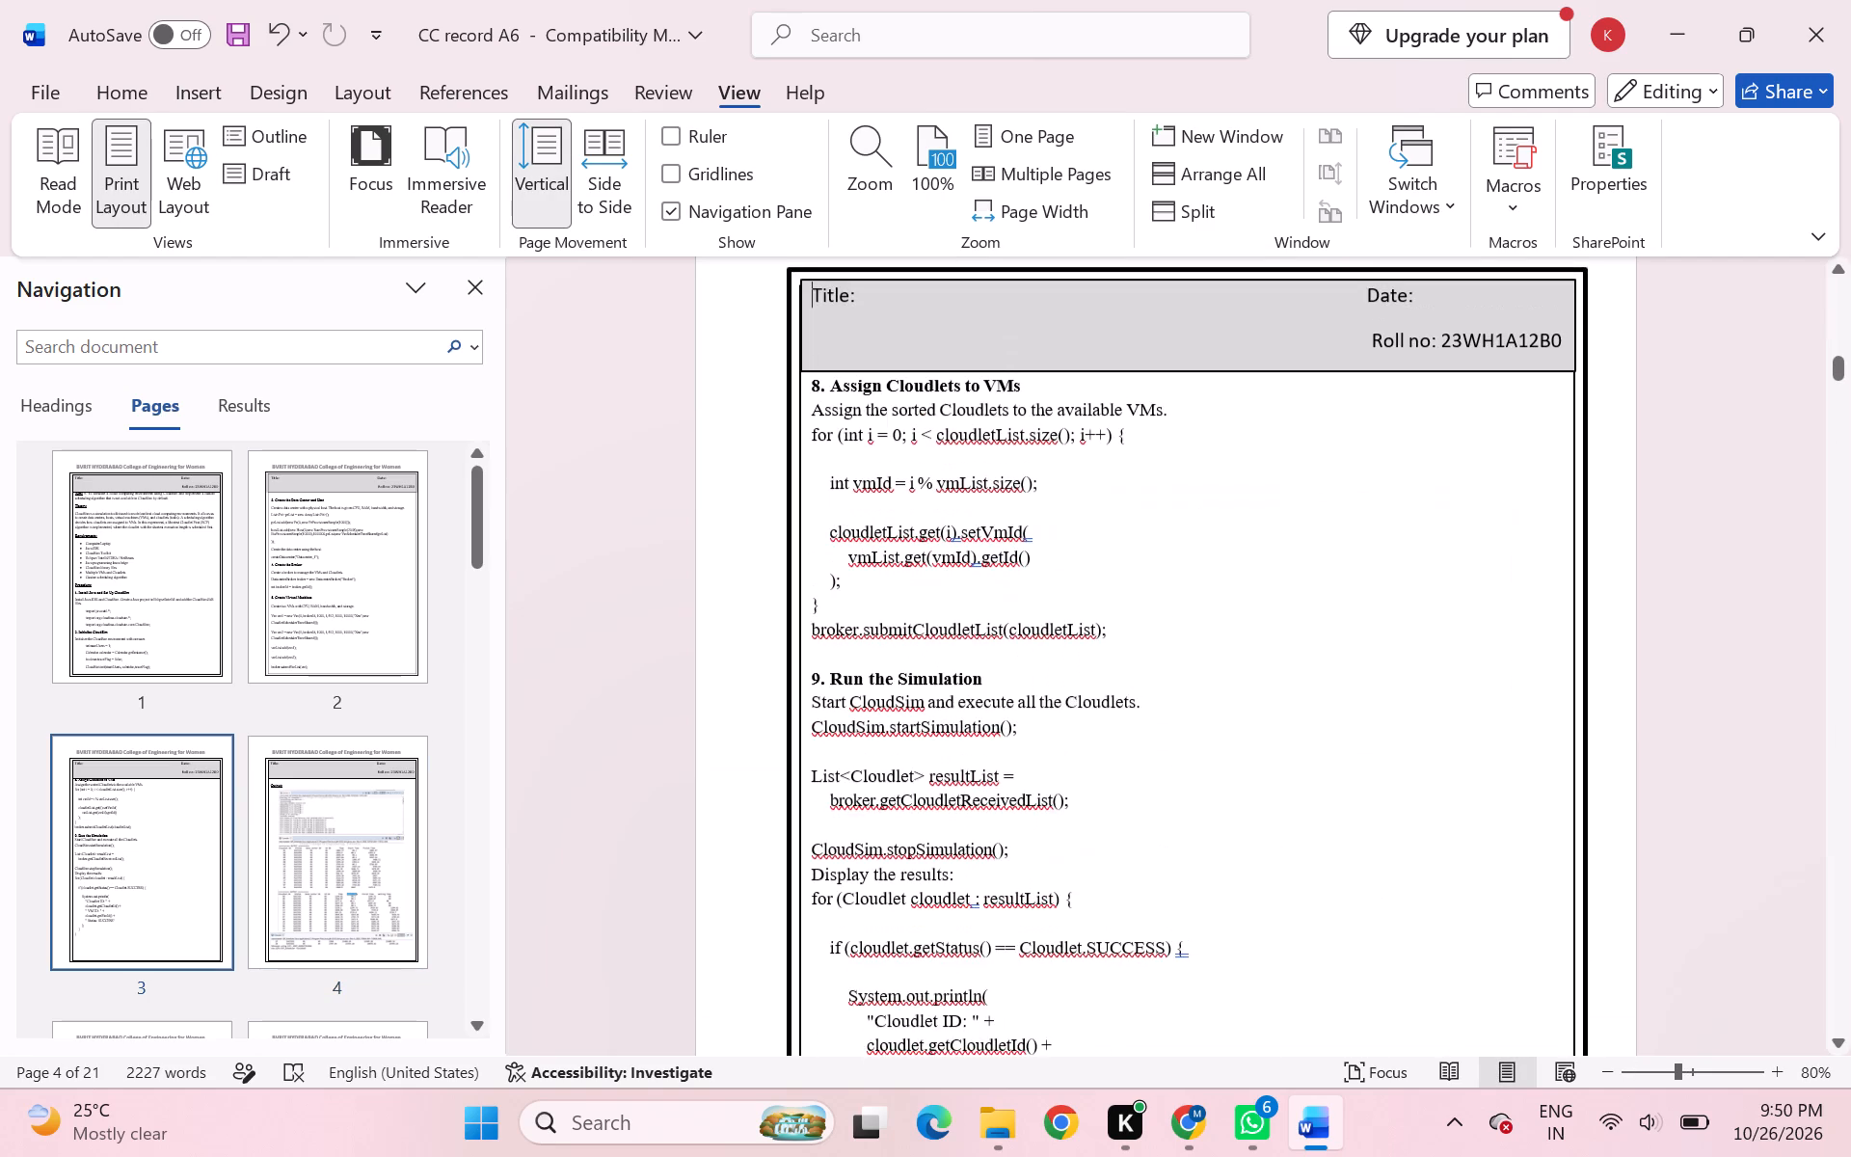
scroll(964, 692, up, 6)
scroll(964, 692, down, 2)
click(816, 916)
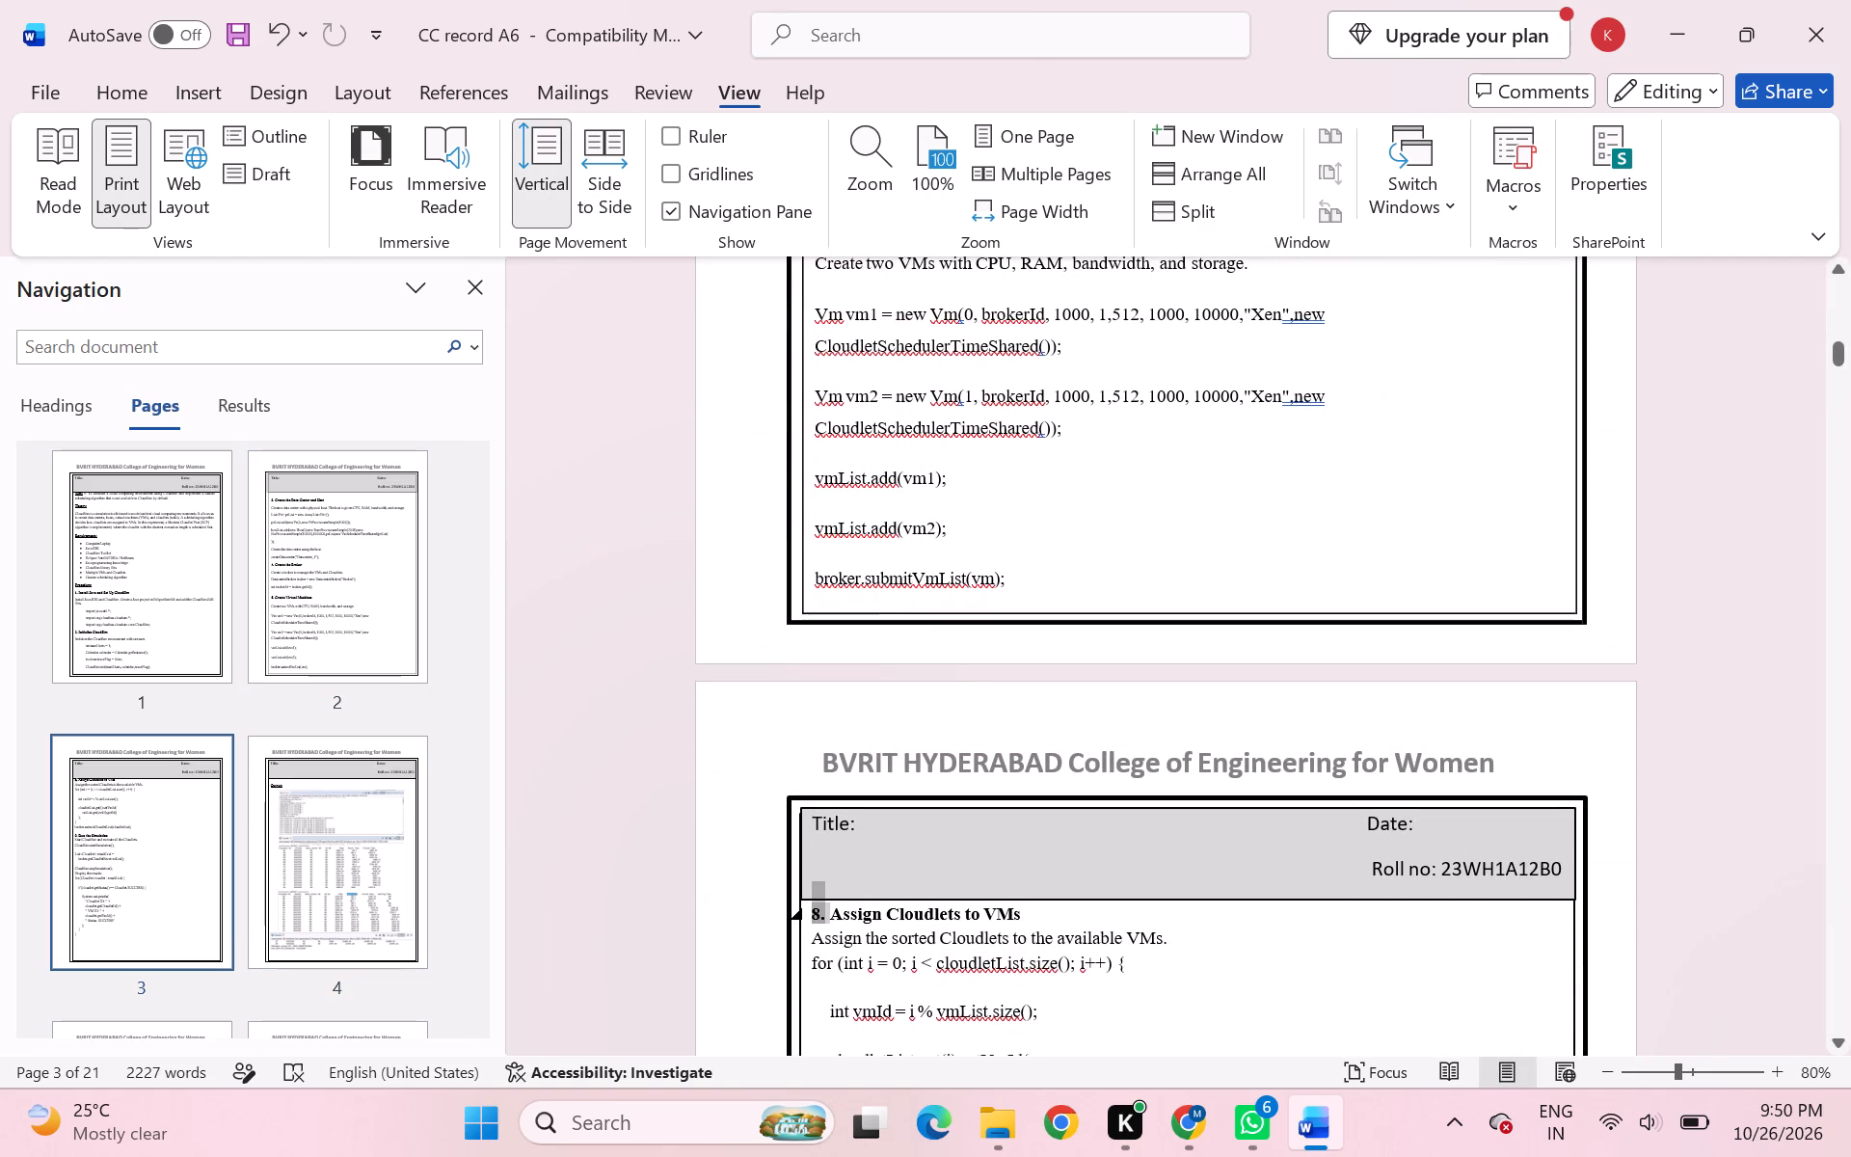
click(826, 921)
key(Left)
key(Left)
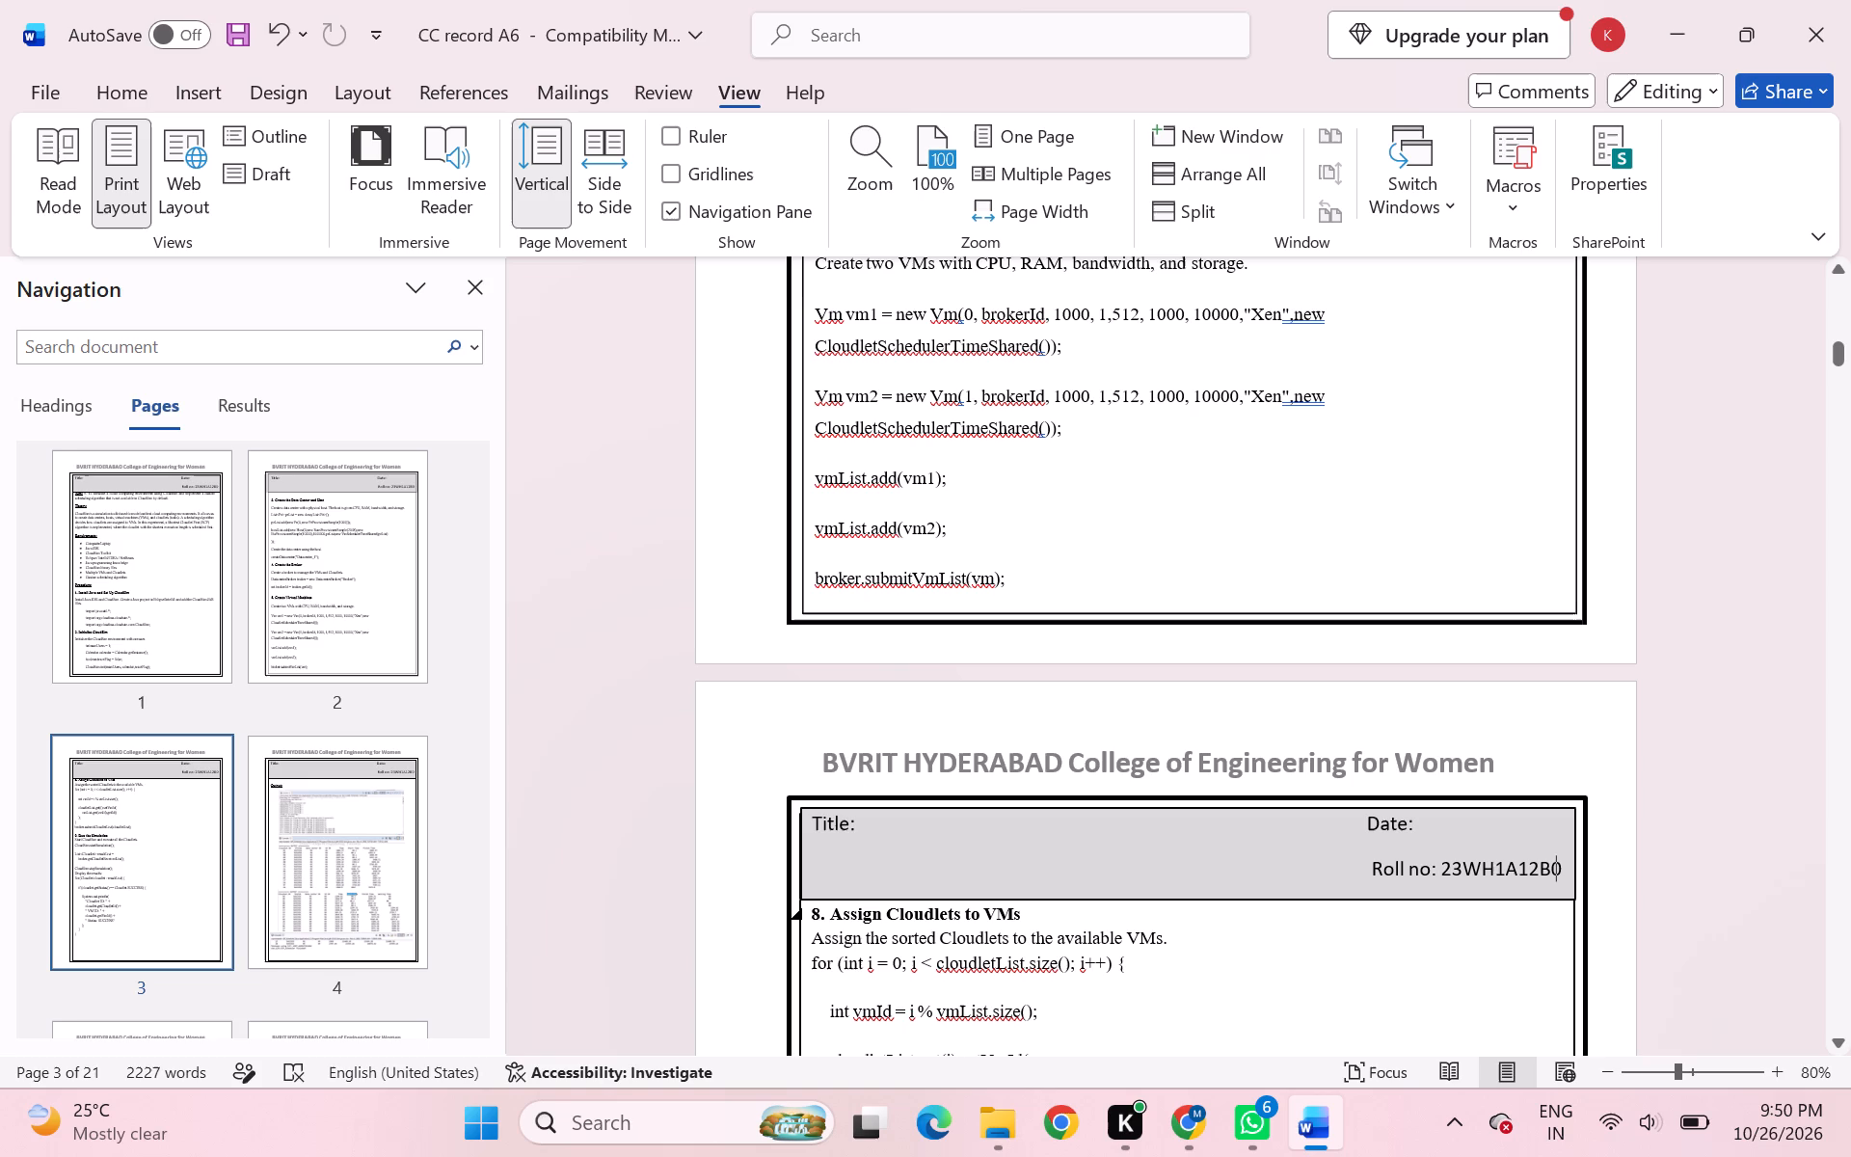
key(Left)
key(Right)
key(Right)
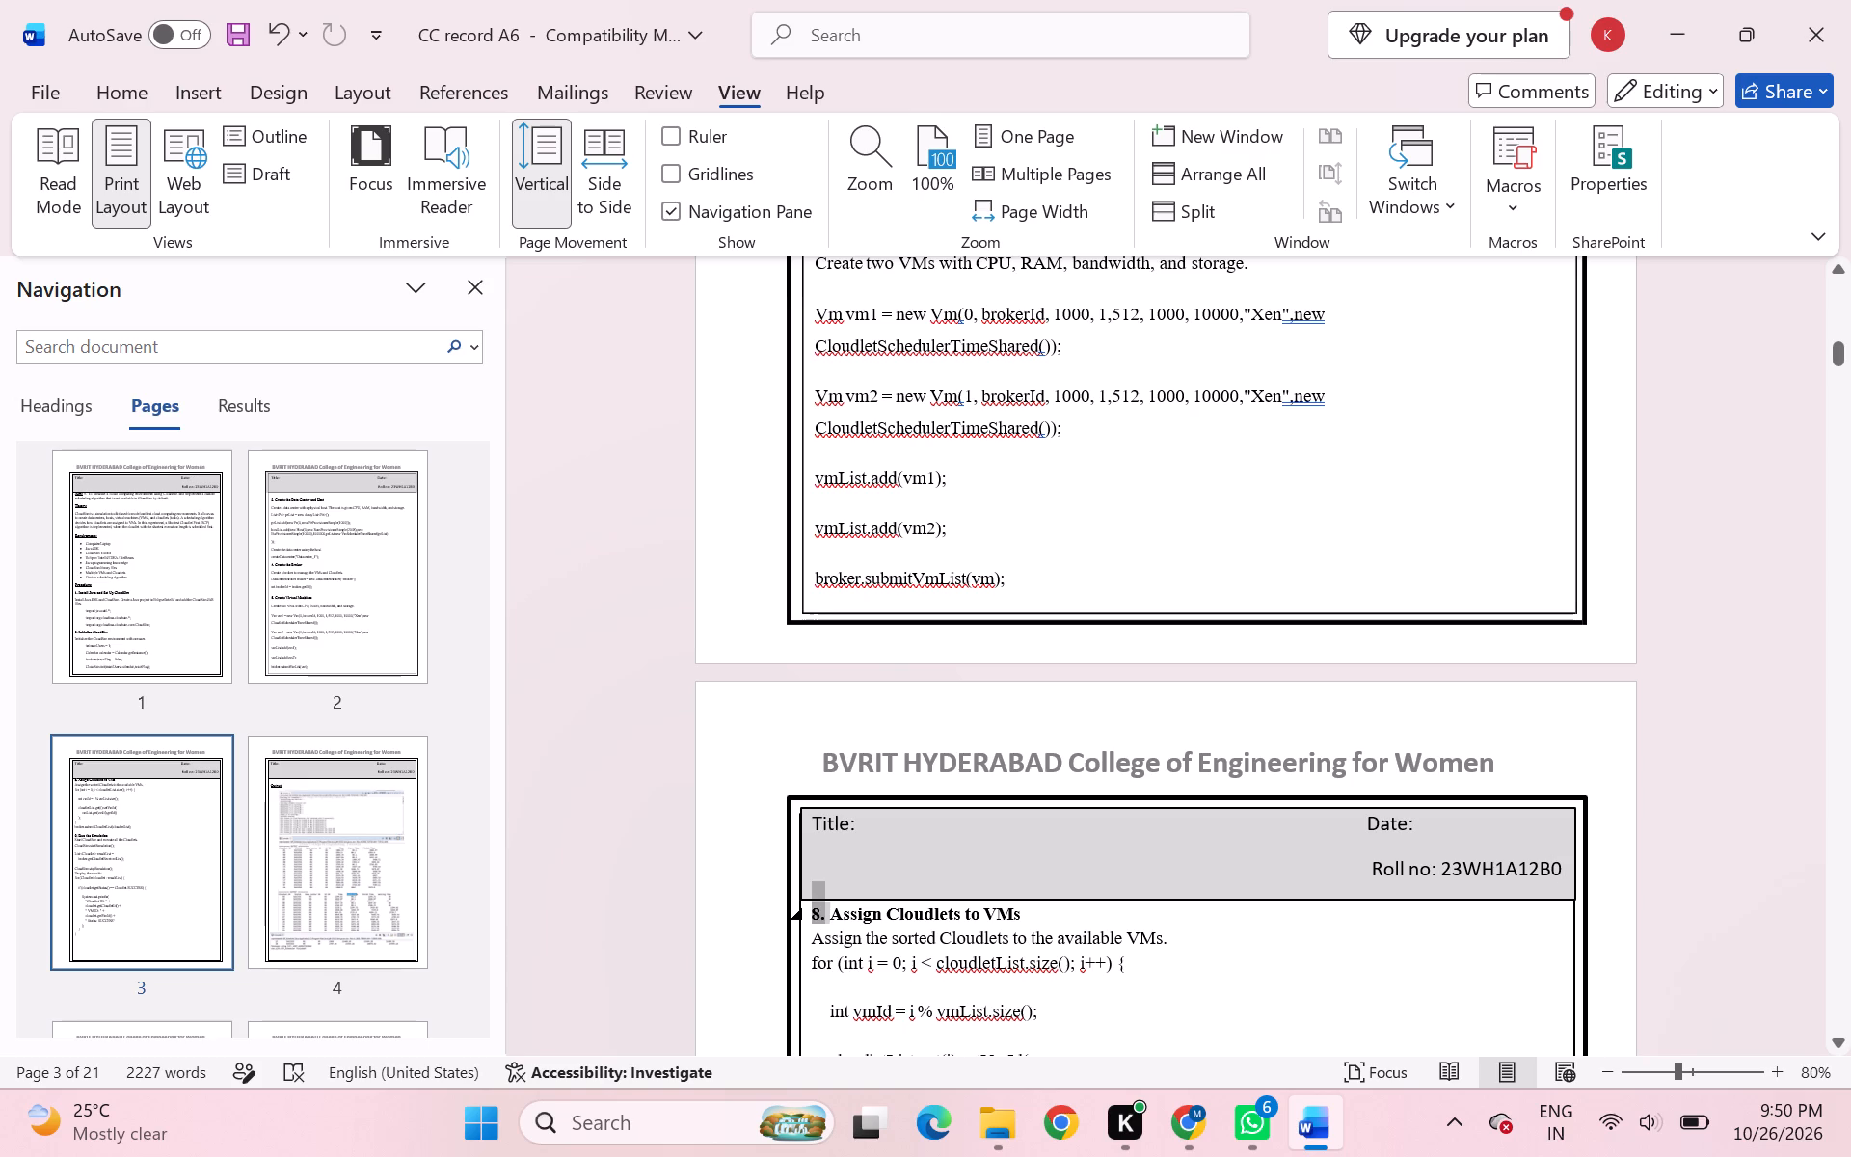
click(894, 918)
click(838, 914)
key(Left)
key(Left)
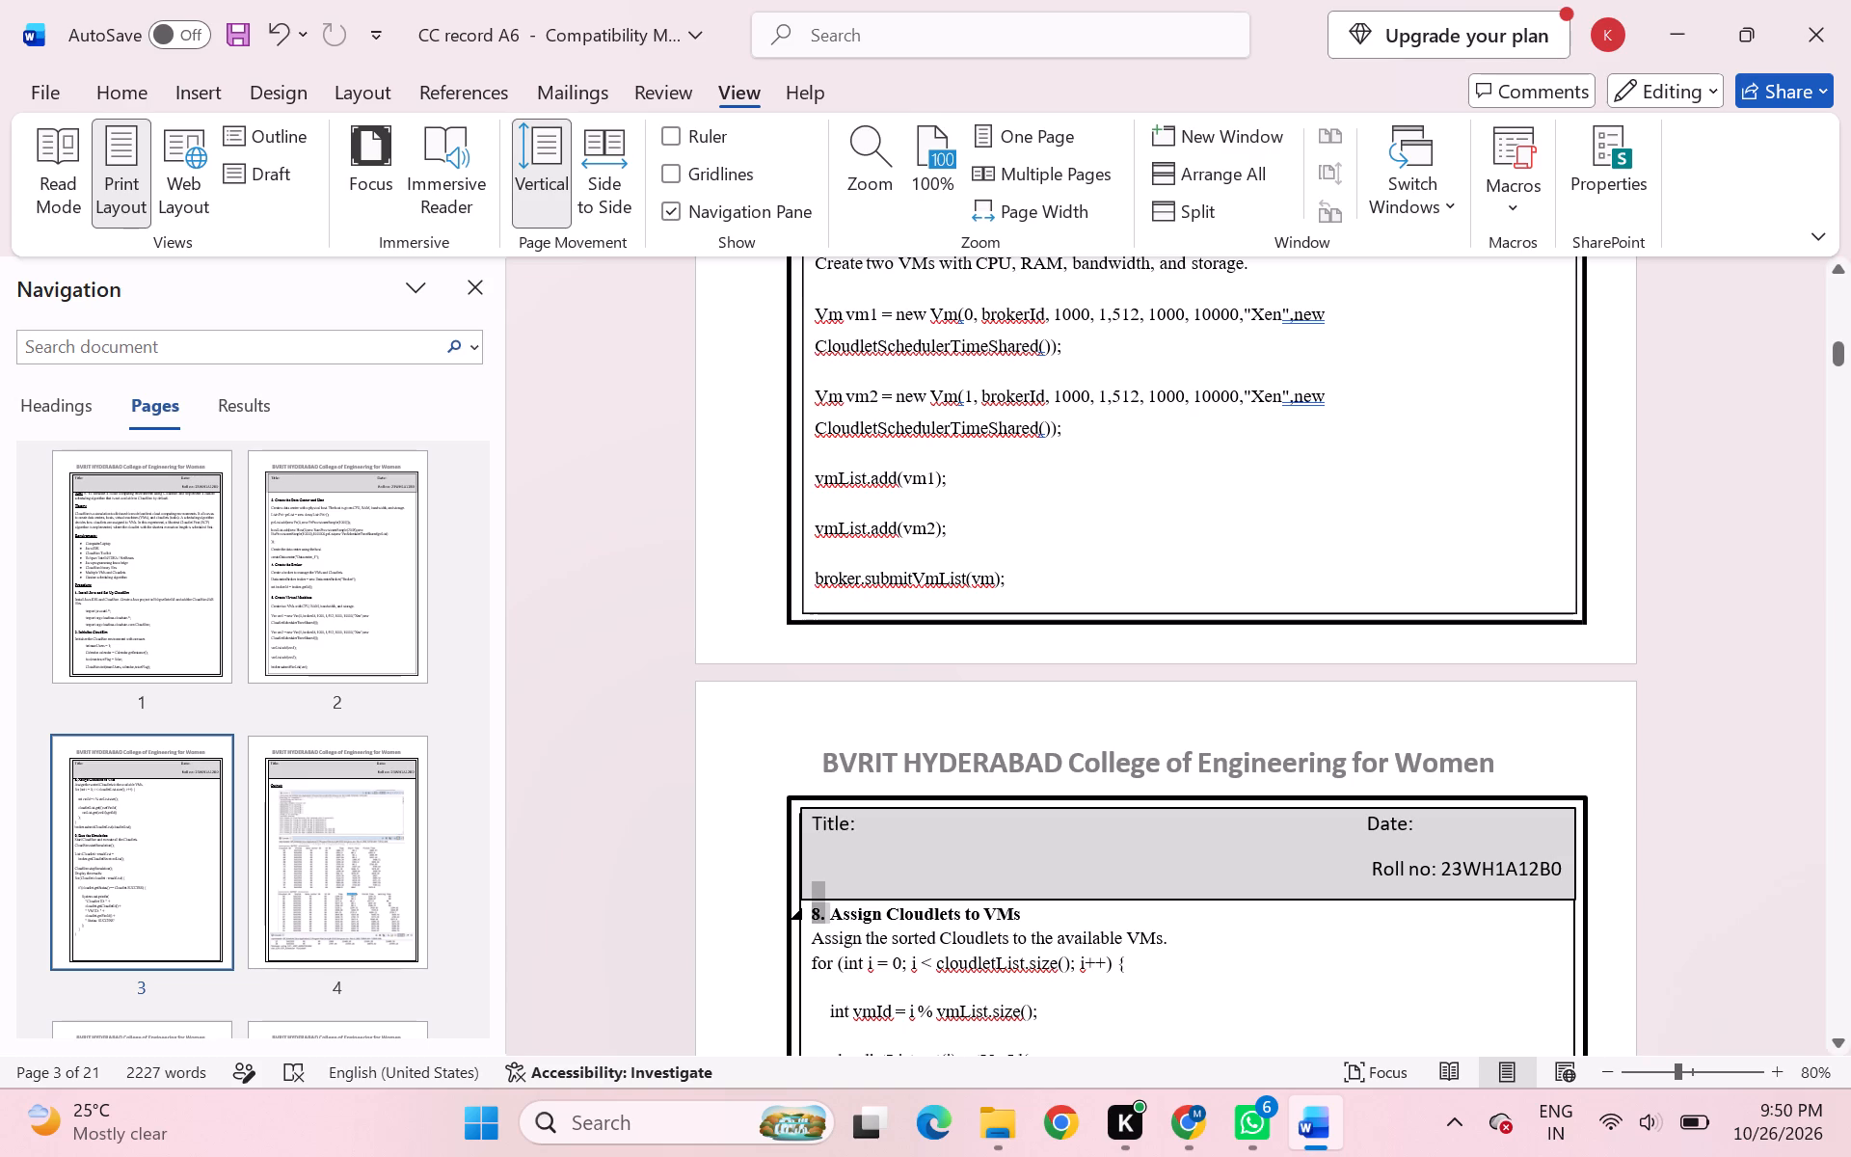
key(BackSpace)
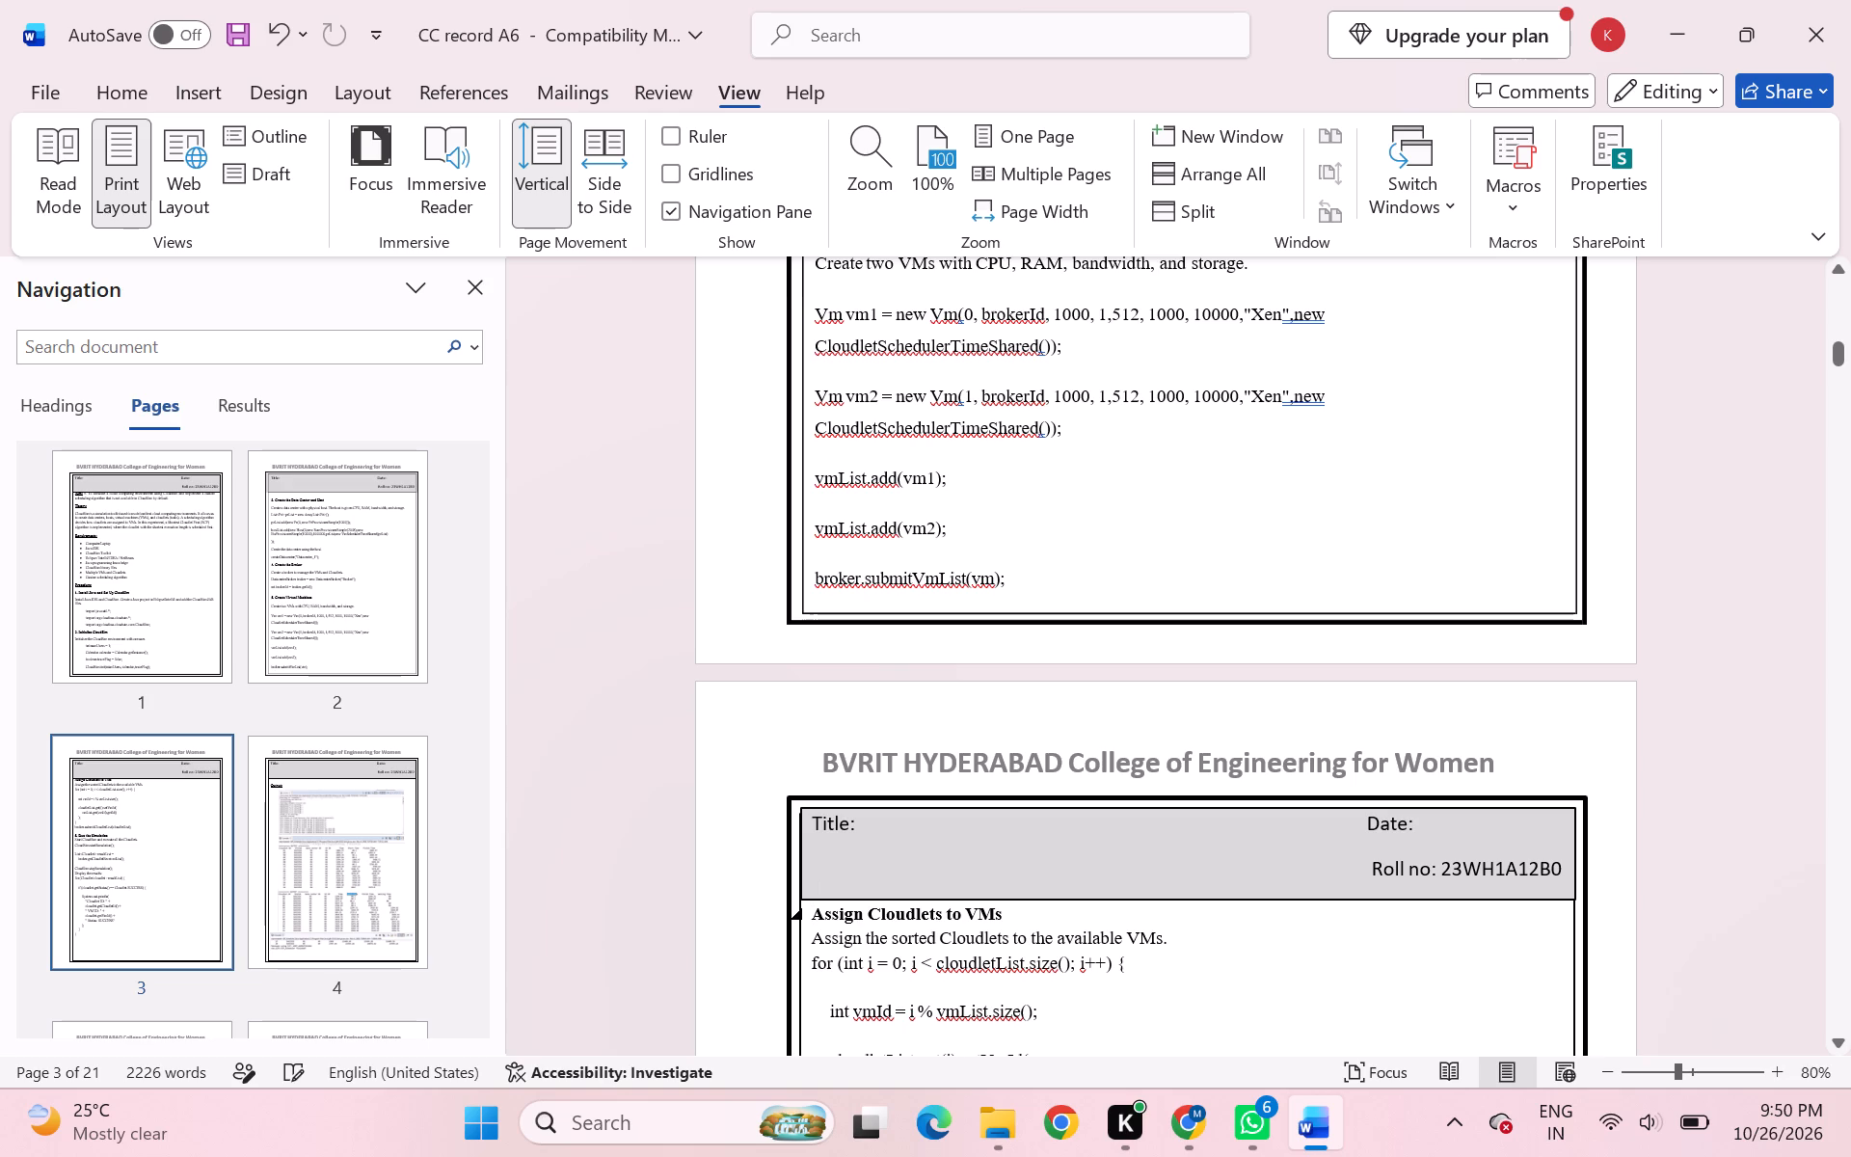
text(7.)
key(space)
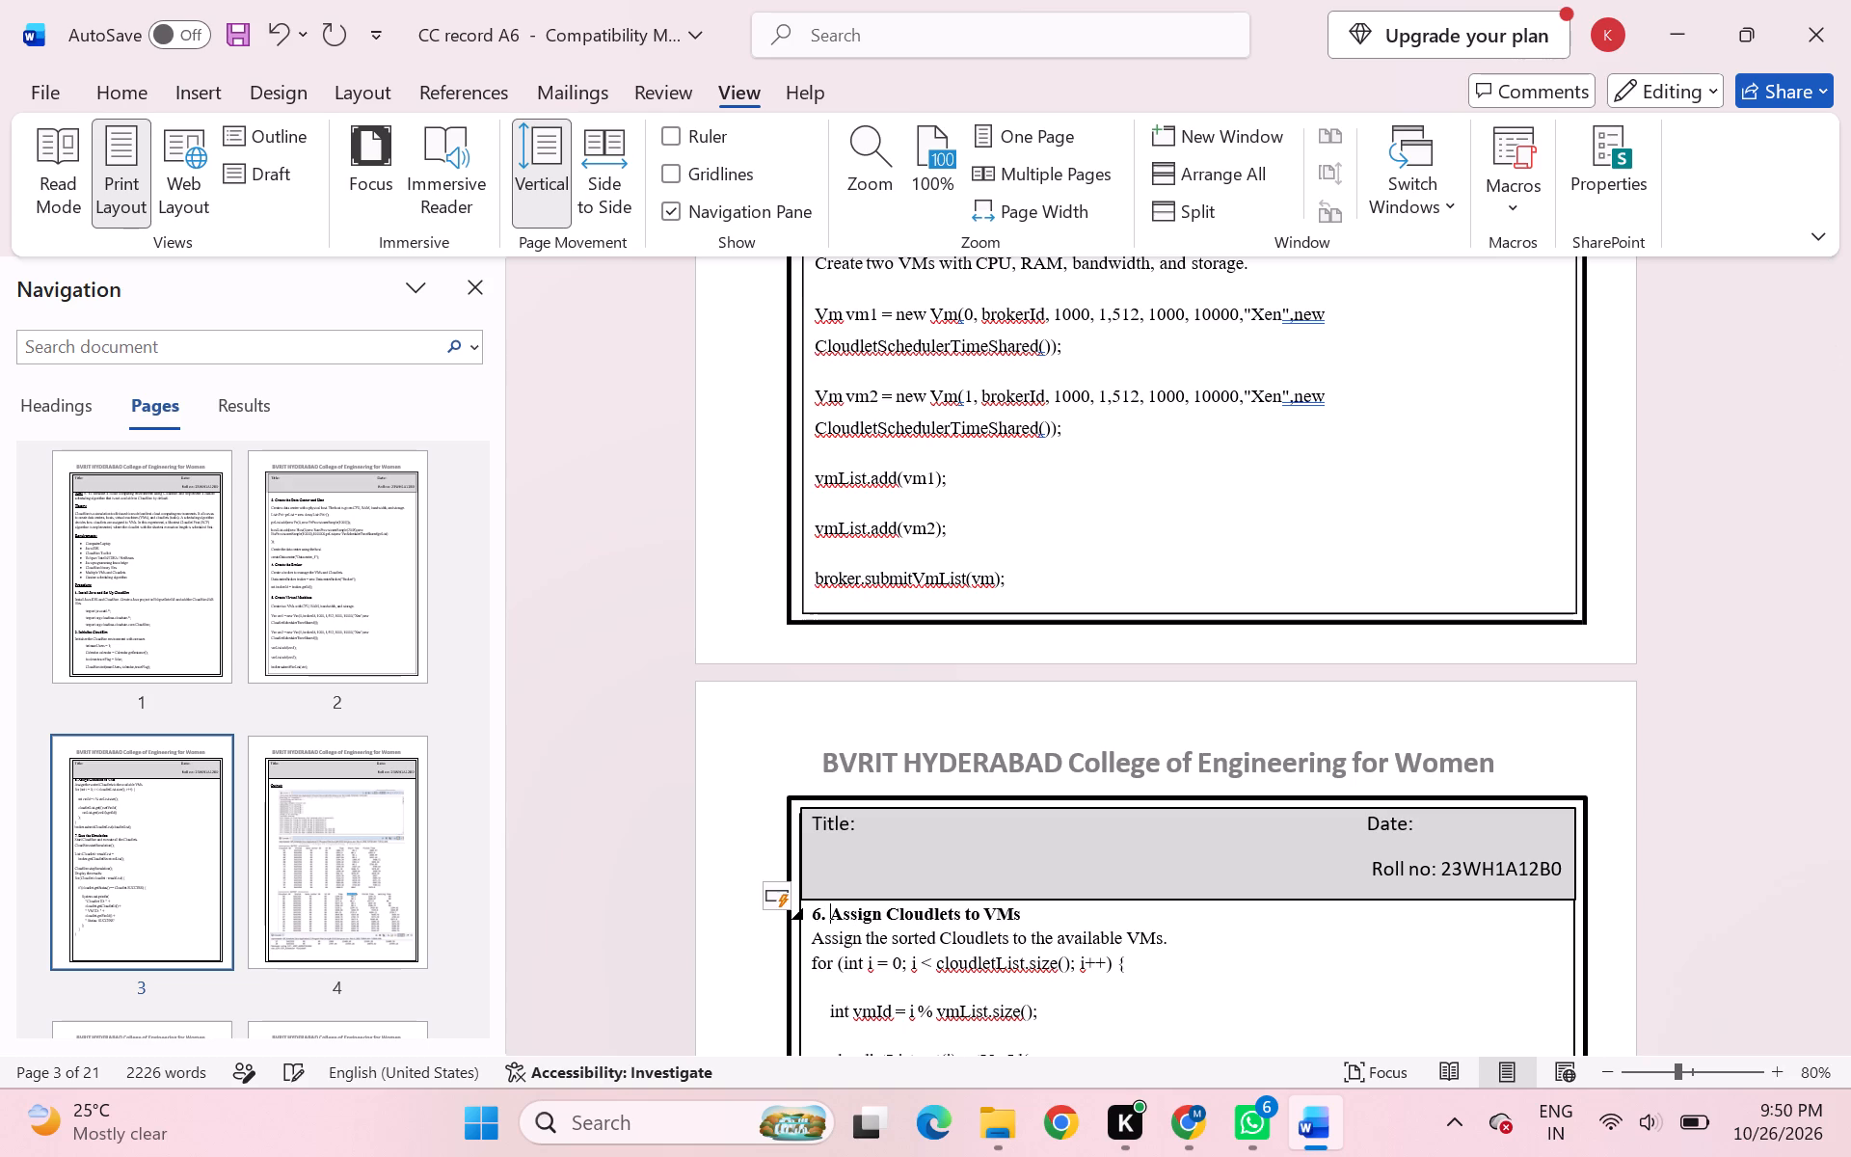
Delete the whole framed block on page 6, from "Check Network Connectivity" through "Enter VM2 Password".
scroll(838, 914, up, 1)
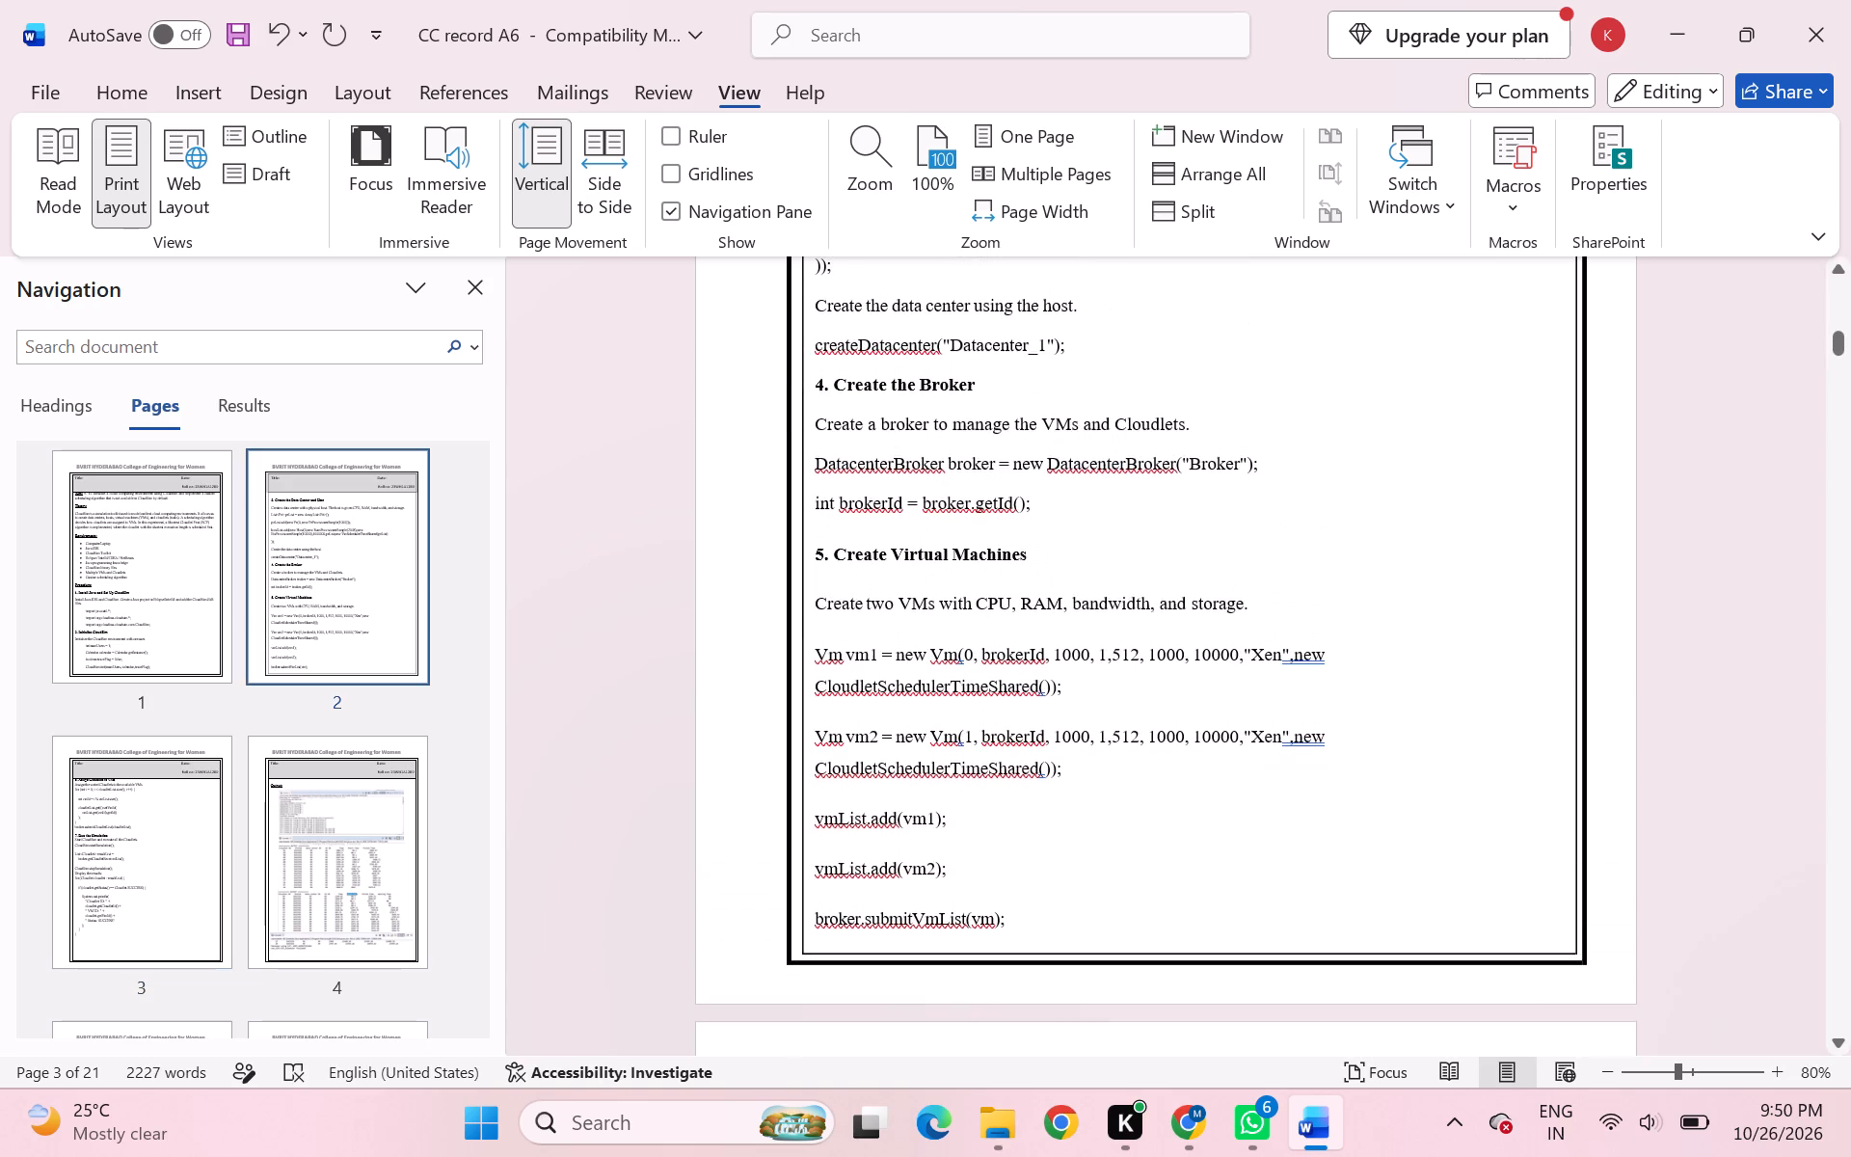
scroll(838, 914, up, 1)
scroll(838, 914, down, 5)
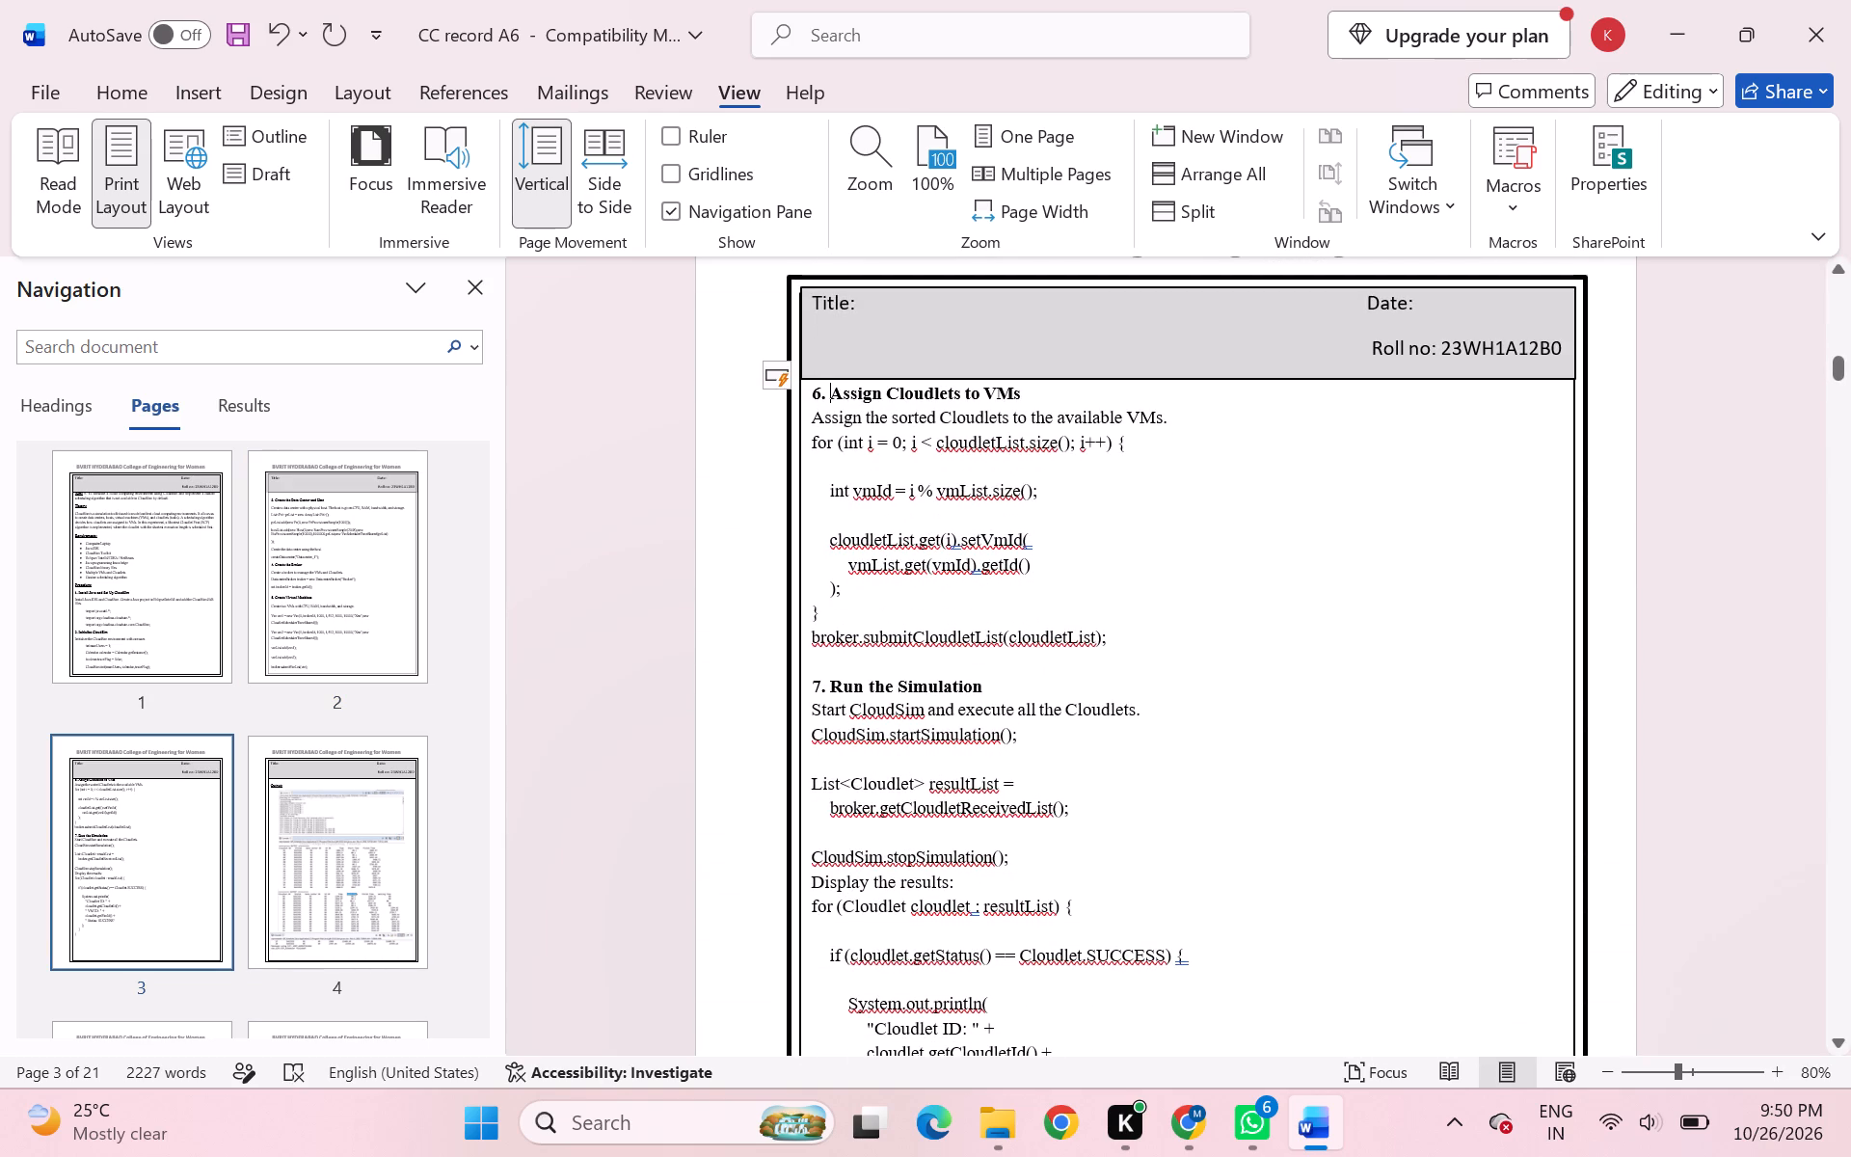
scroll(833, 732, down, 5)
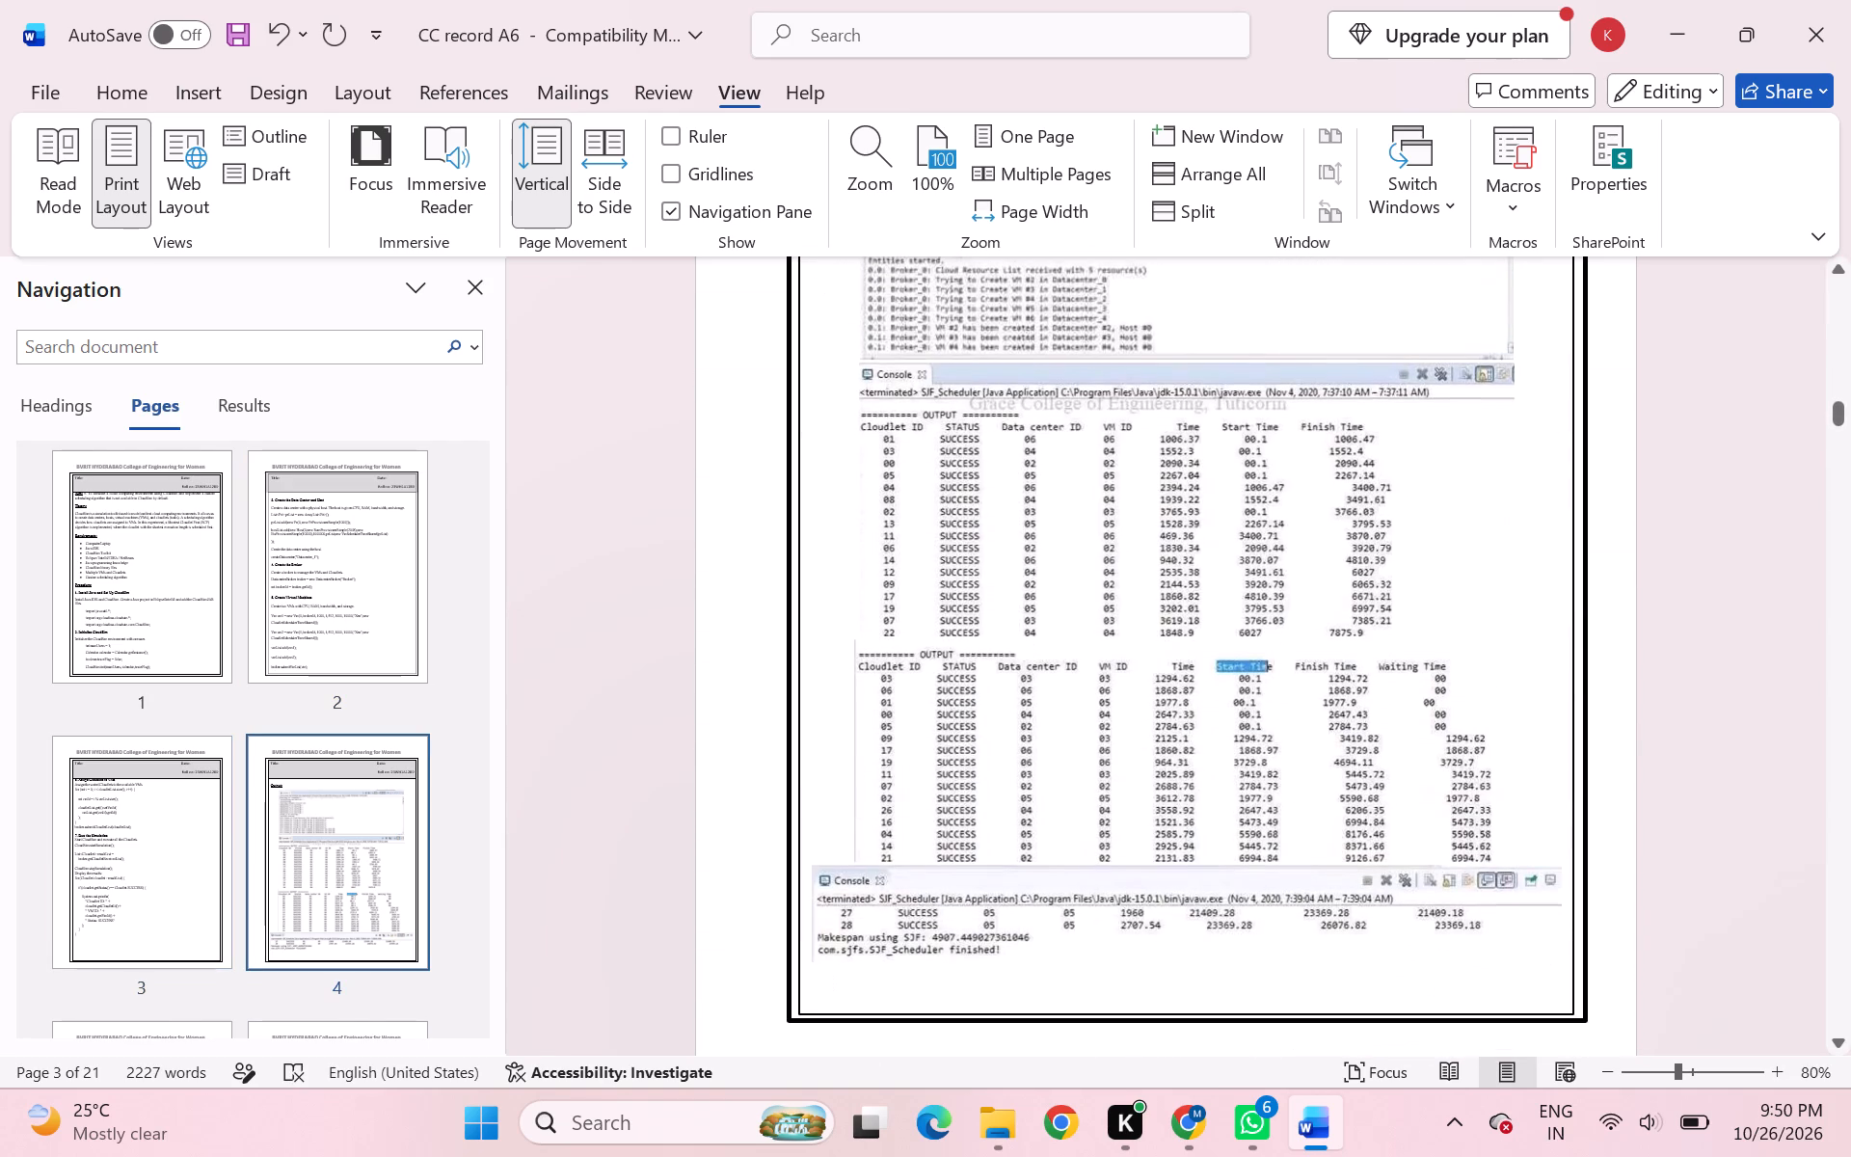
scroll(833, 732, down, 3)
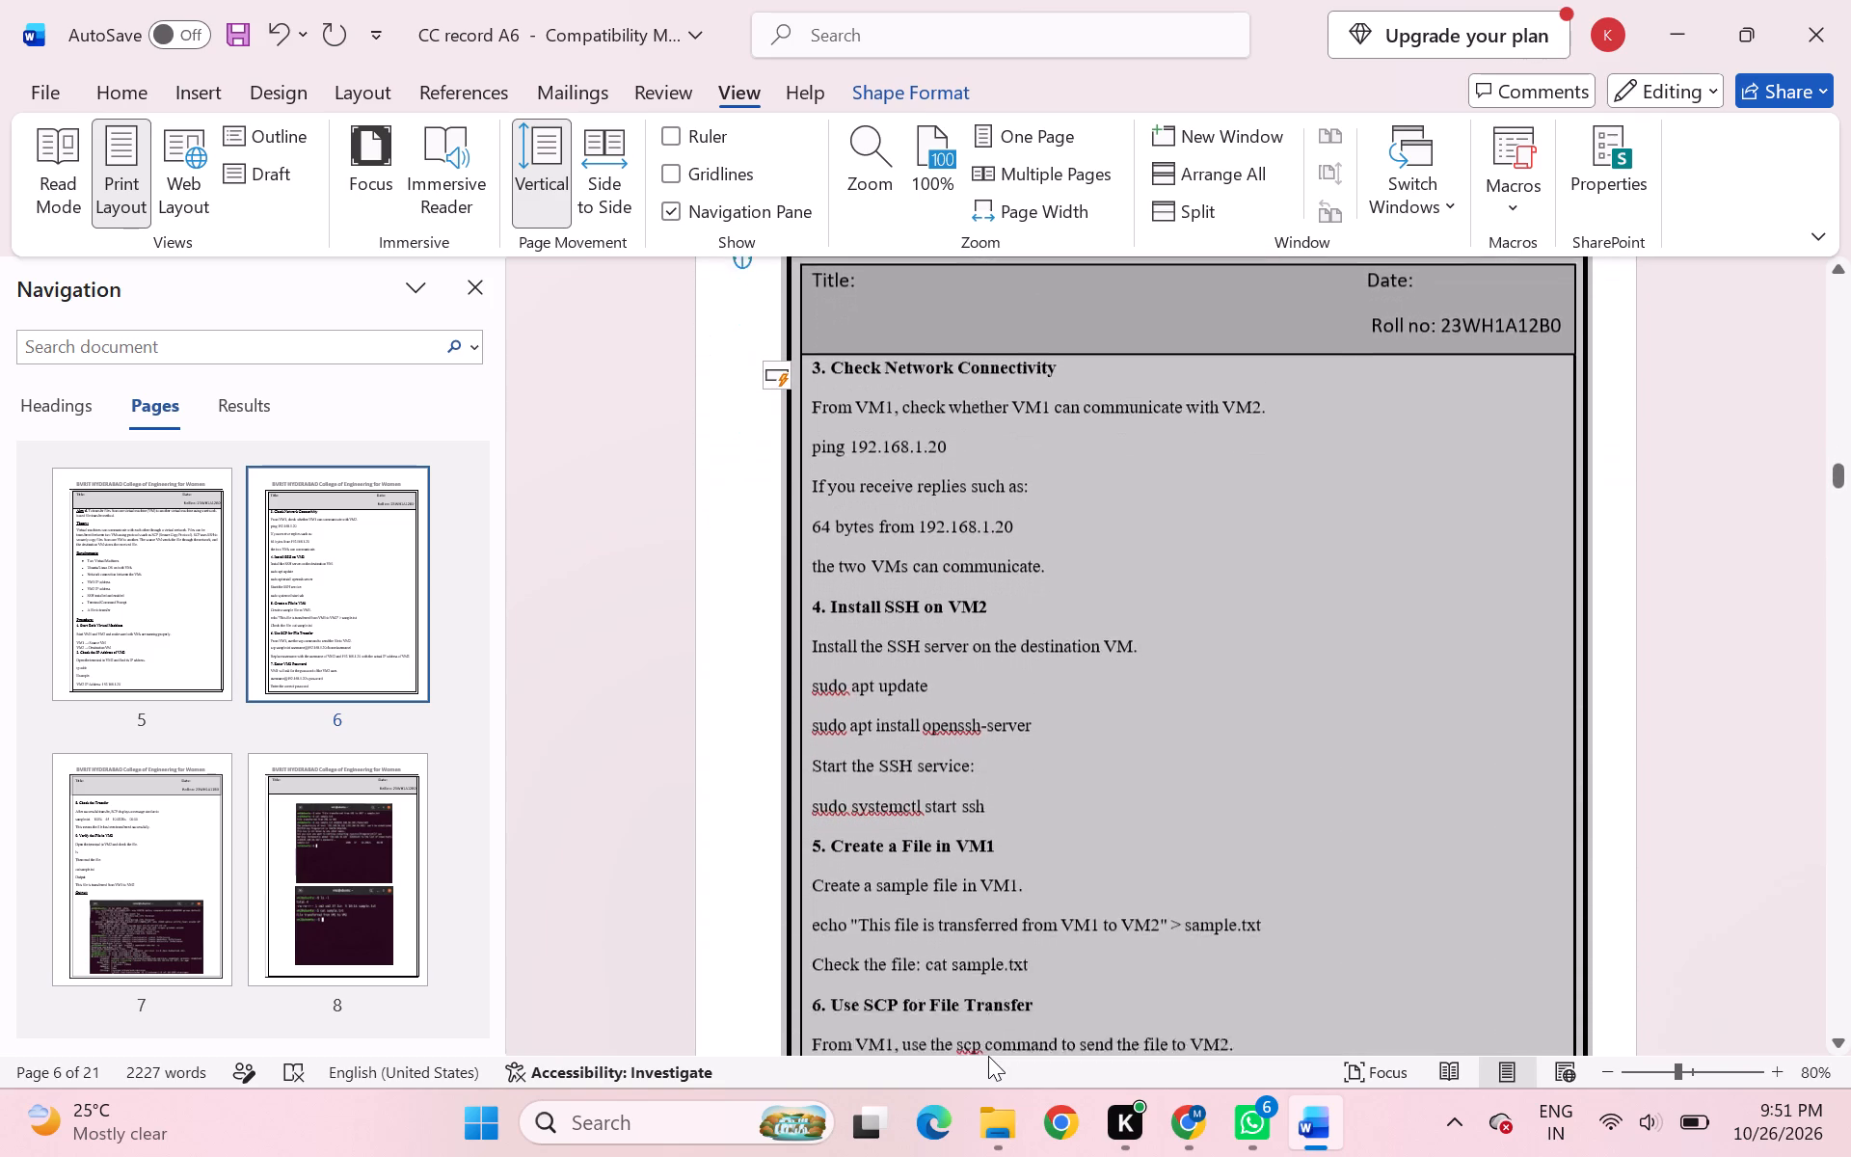
drag(988, 1056, 1536, 822)
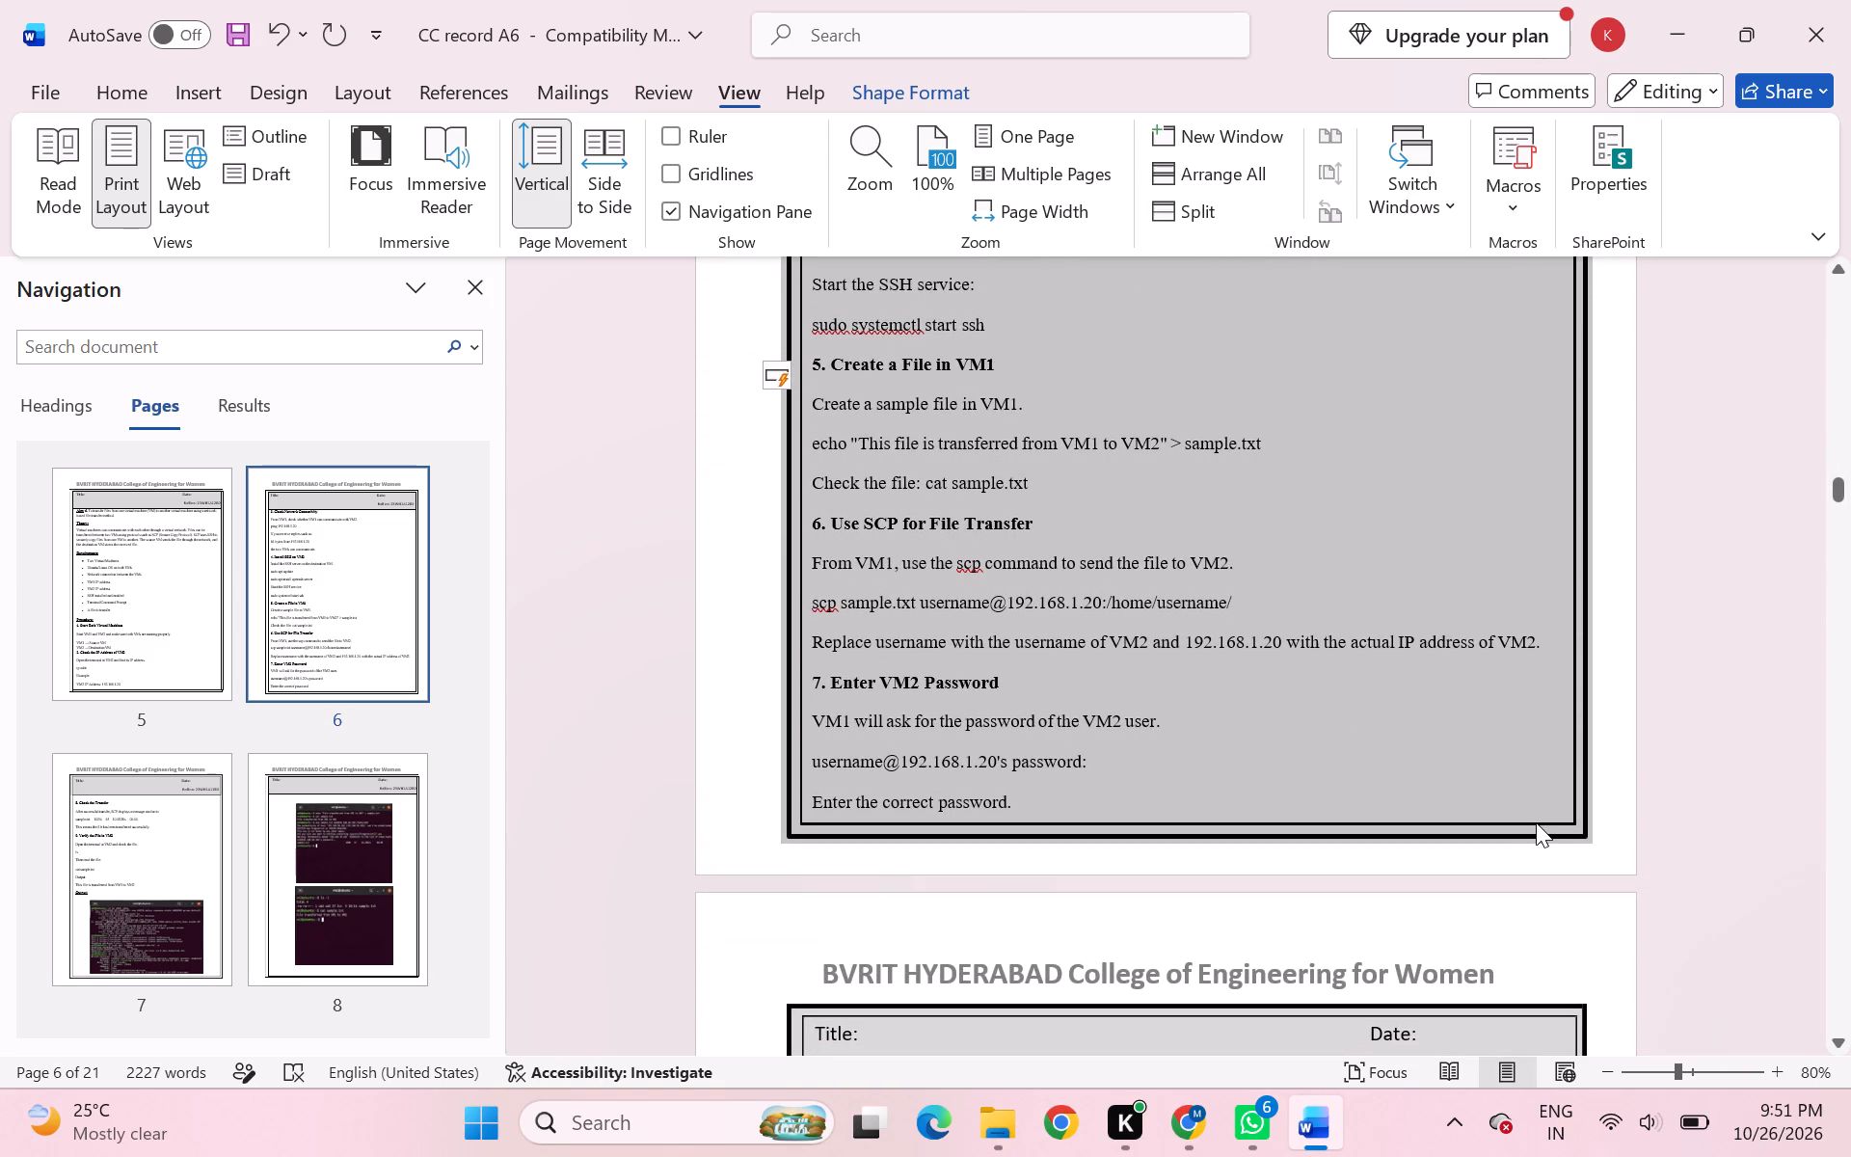
drag(1536, 822, 1538, 822)
key(BackSpace)
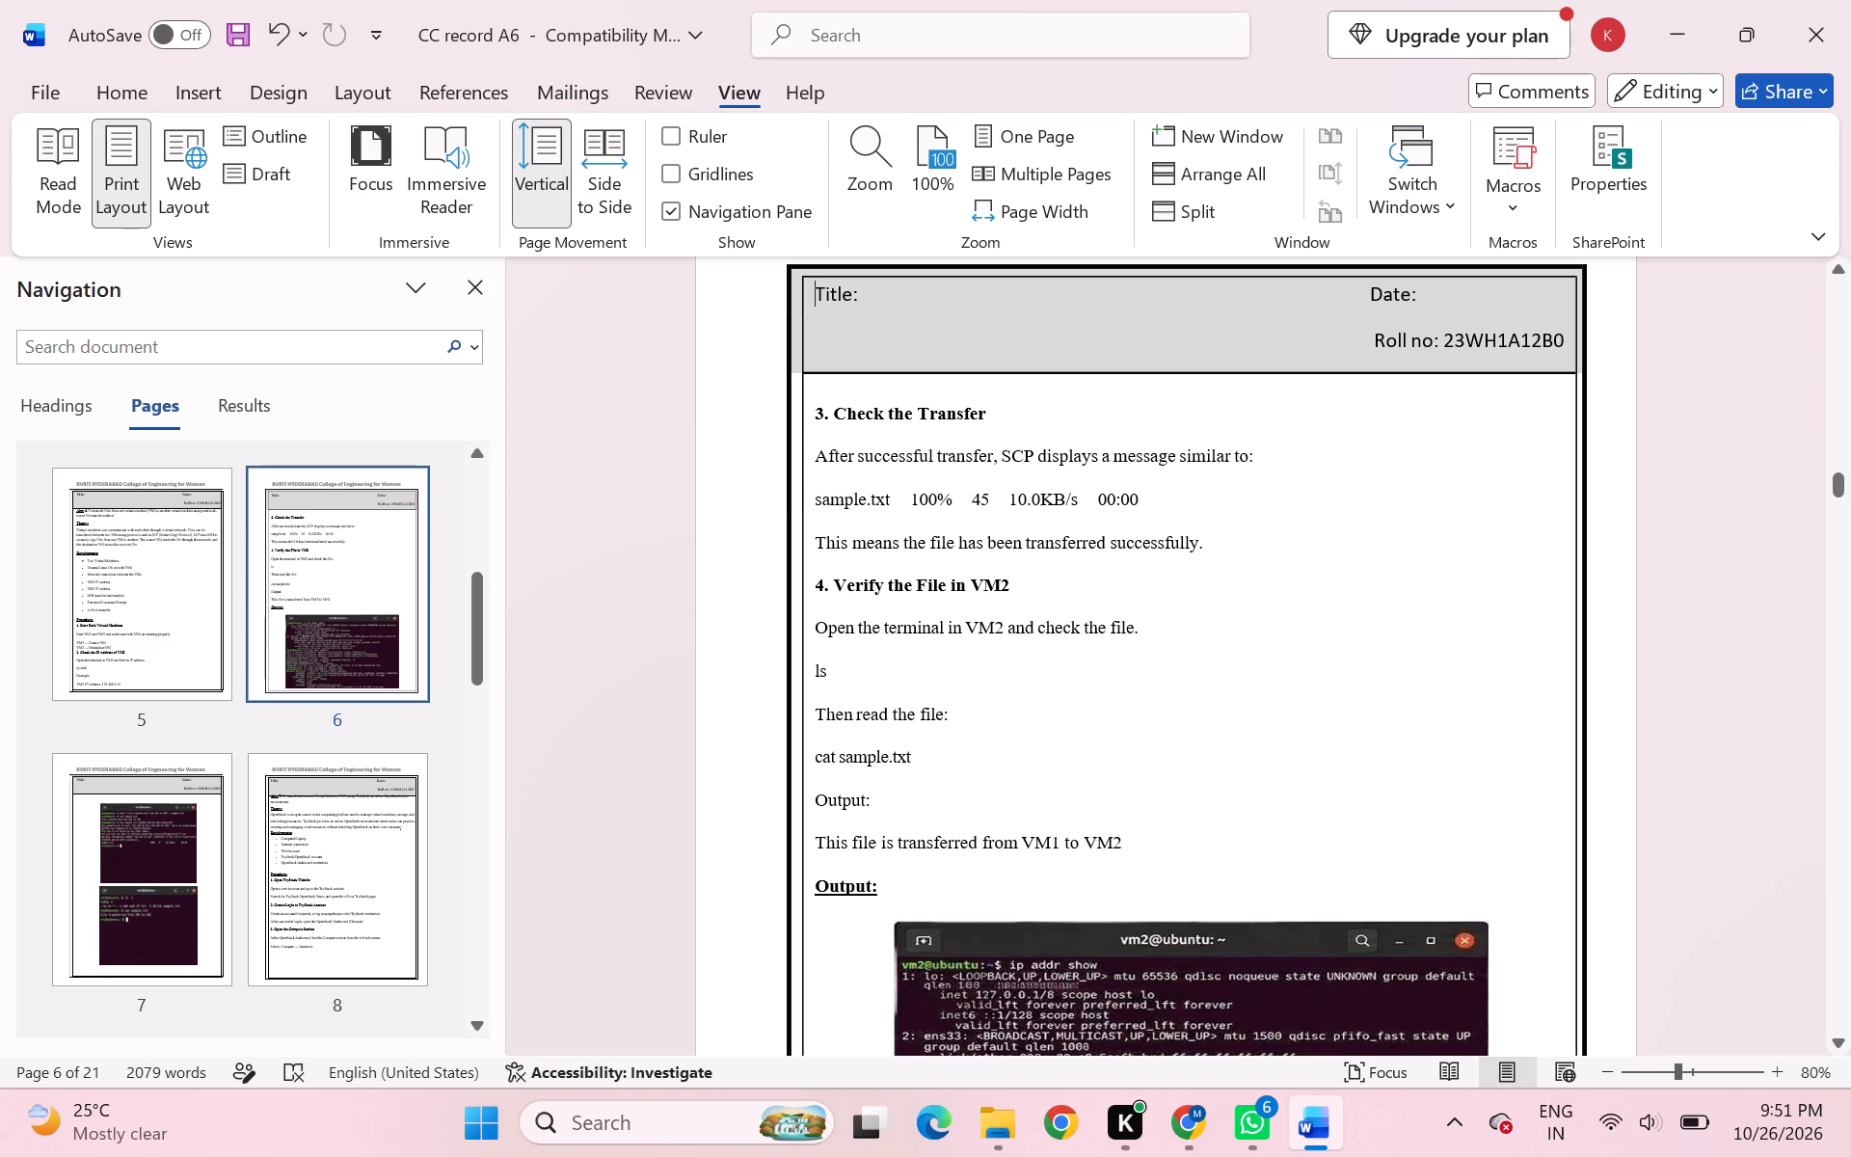
Check the frames and contents of the VM file transfer pages around page 6, up to the TryStack experiment.
scroll(1154, 707, up, 4)
scroll(1154, 707, down, 10)
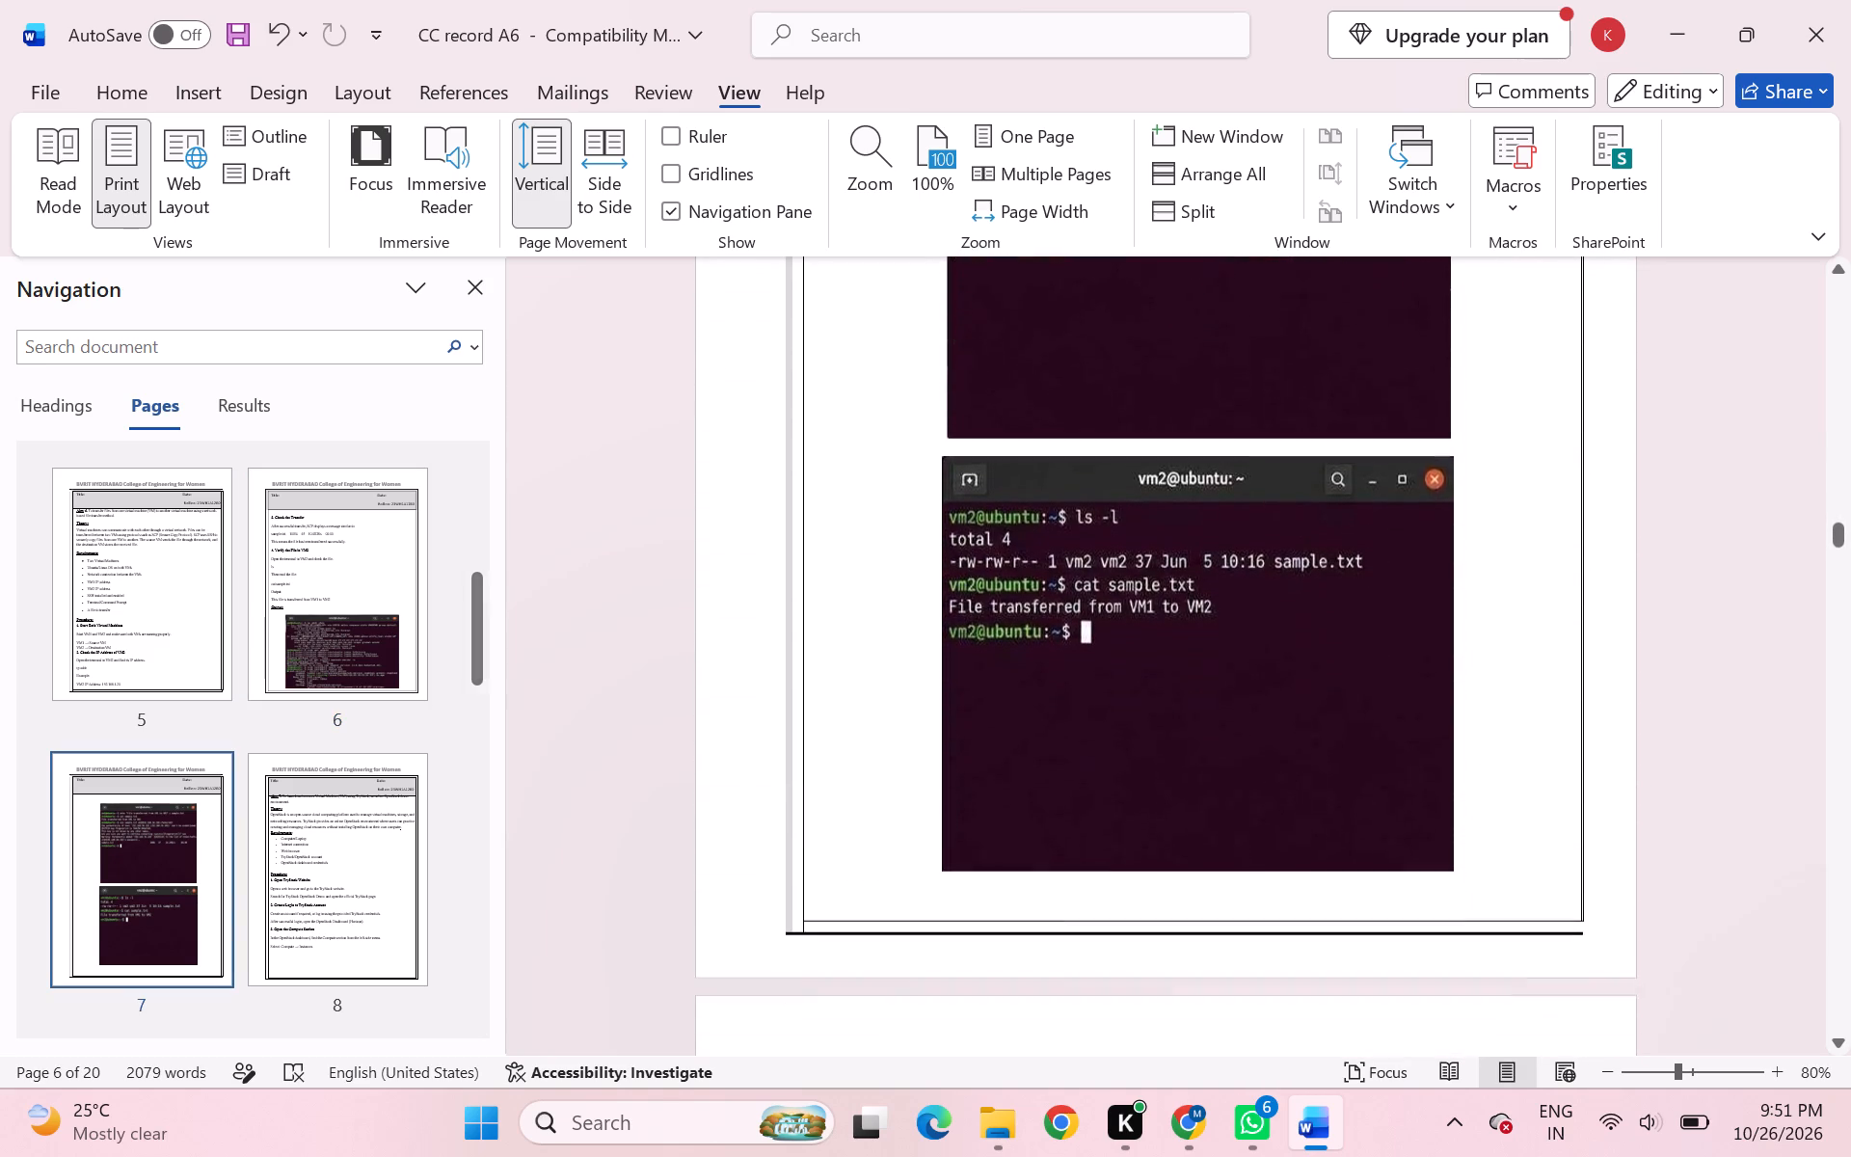
scroll(1154, 707, down, 1)
scroll(1154, 707, up, 7)
scroll(1154, 707, down, 8)
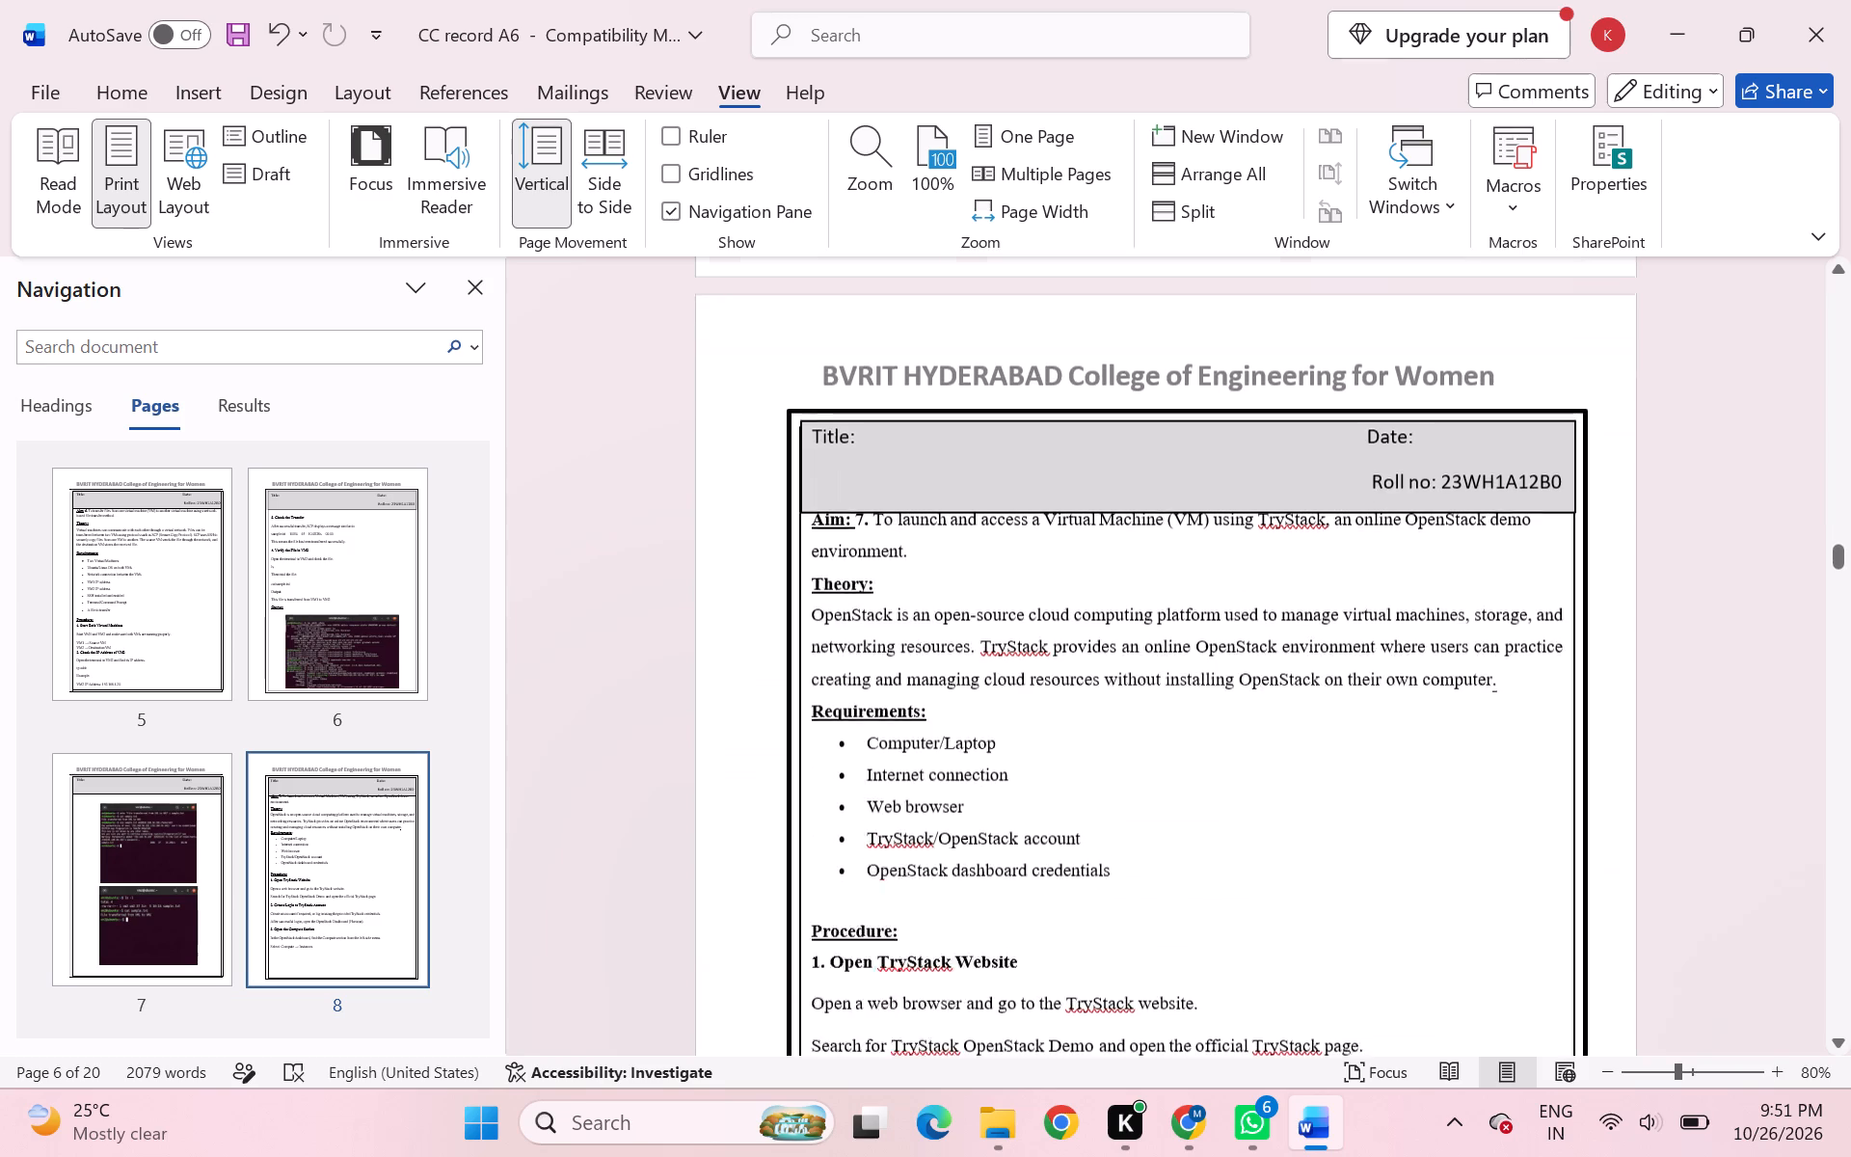
Check the frames, header blocks and output images of the TryStack experiment on pages 8 to 10.
scroll(1154, 707, down, 5)
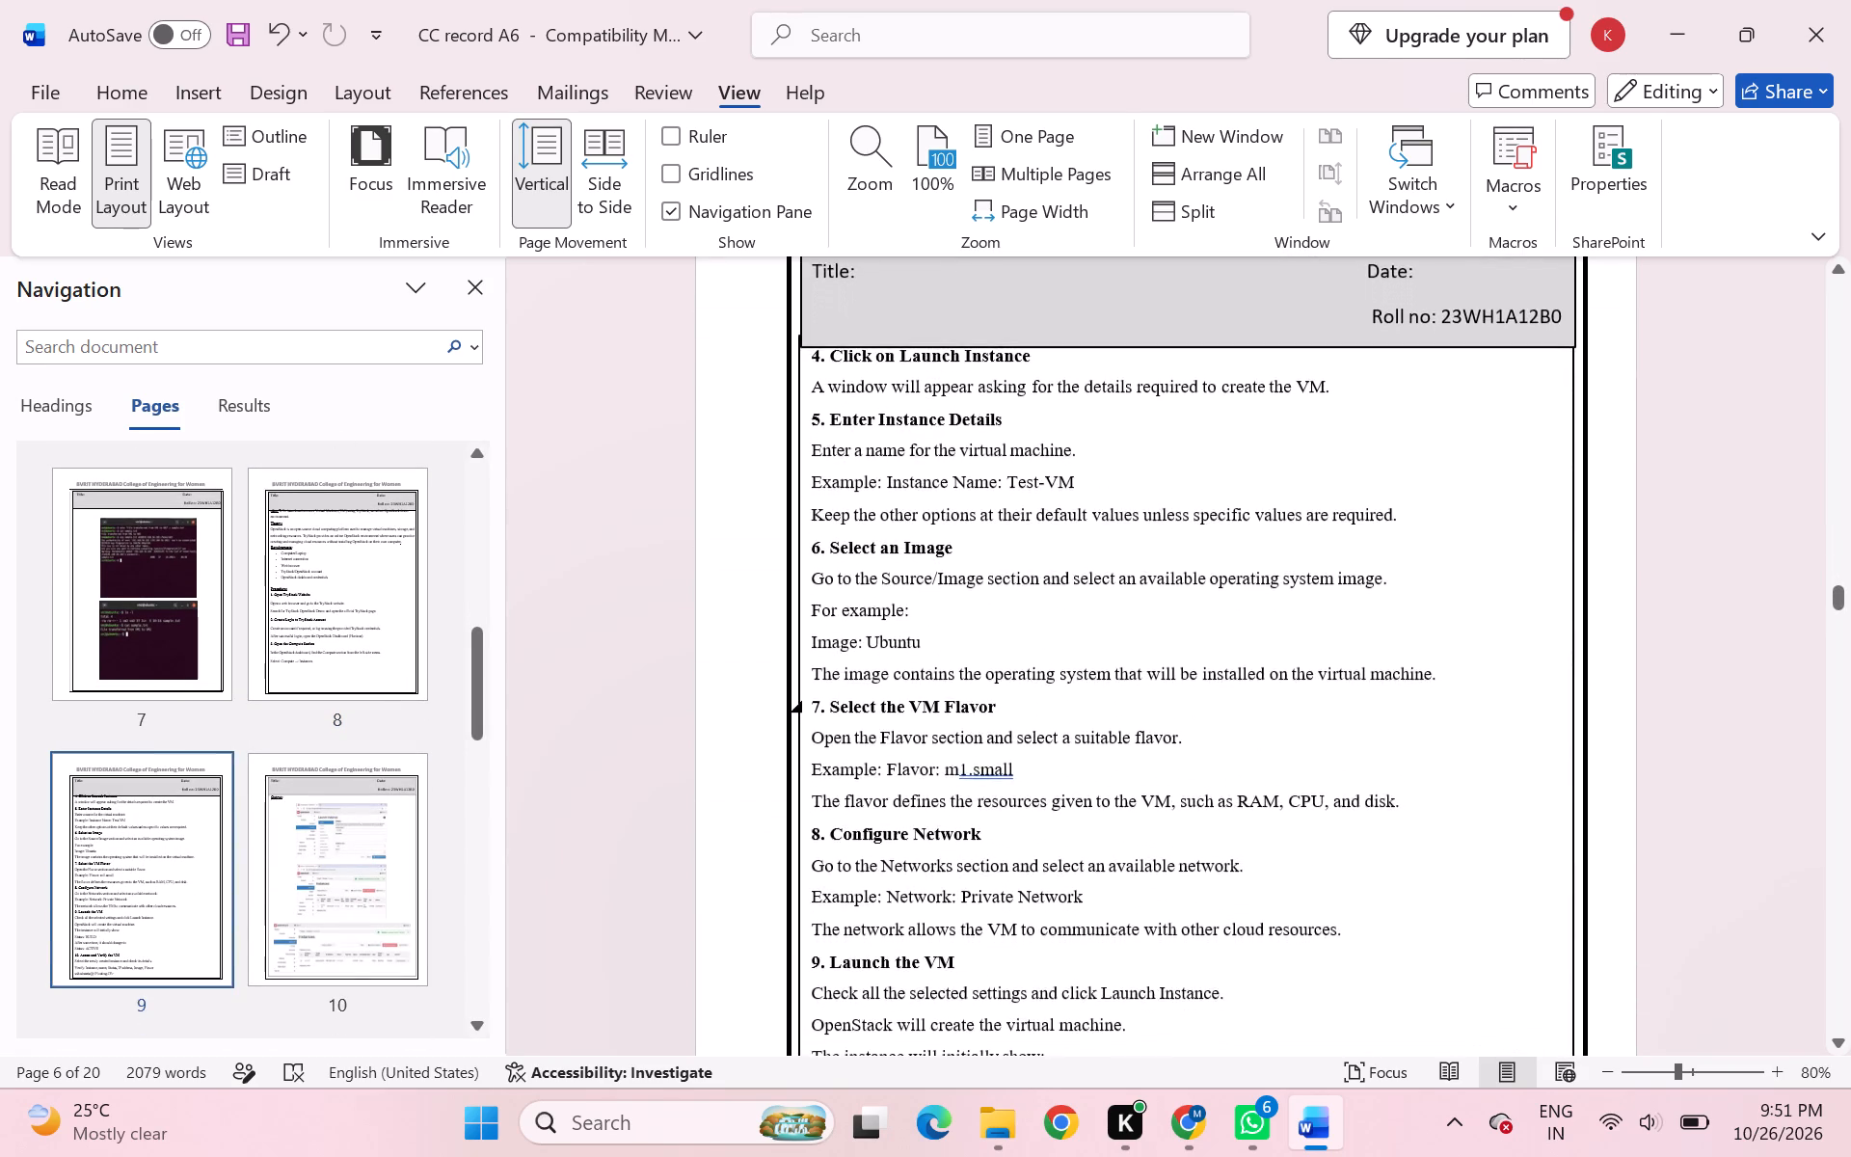
scroll(1154, 707, down, 6)
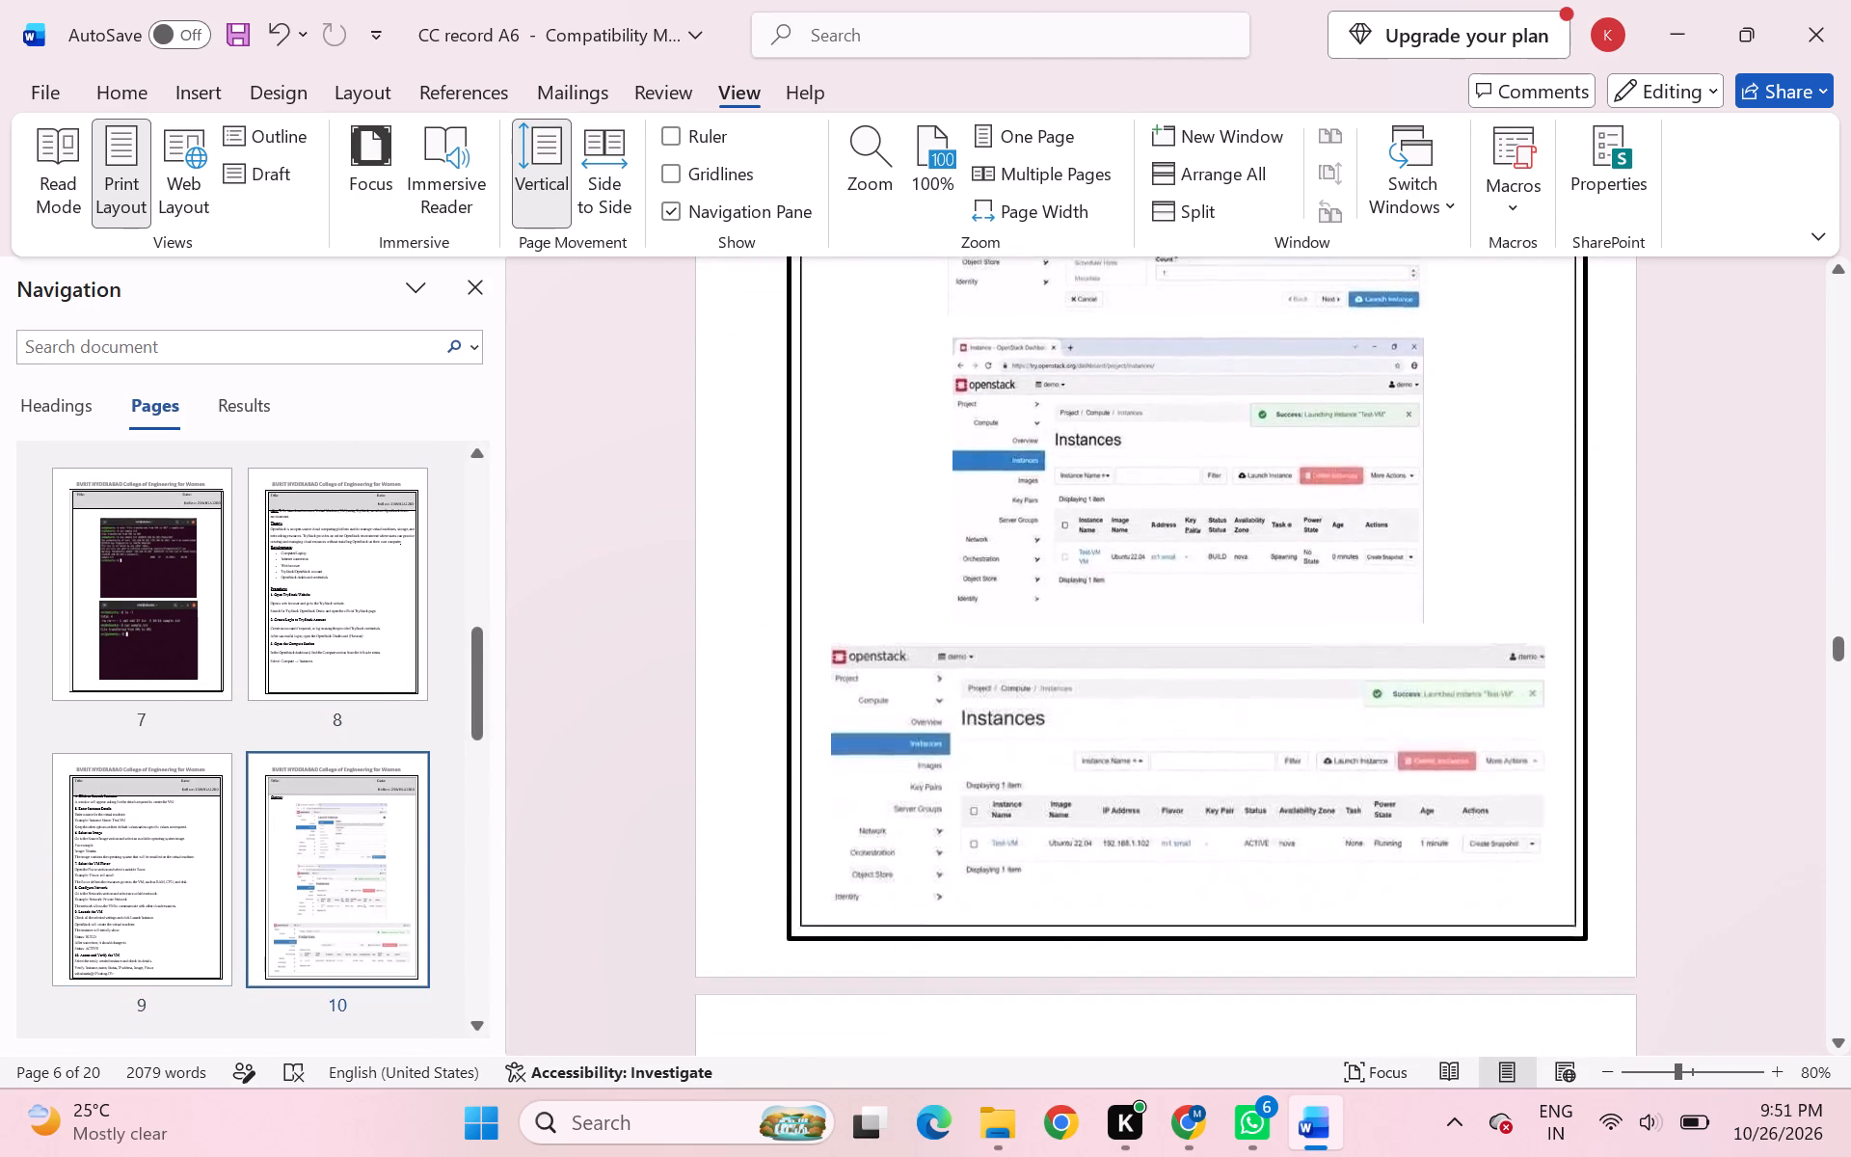
scroll(1154, 707, down, 3)
scroll(1154, 707, up, 6)
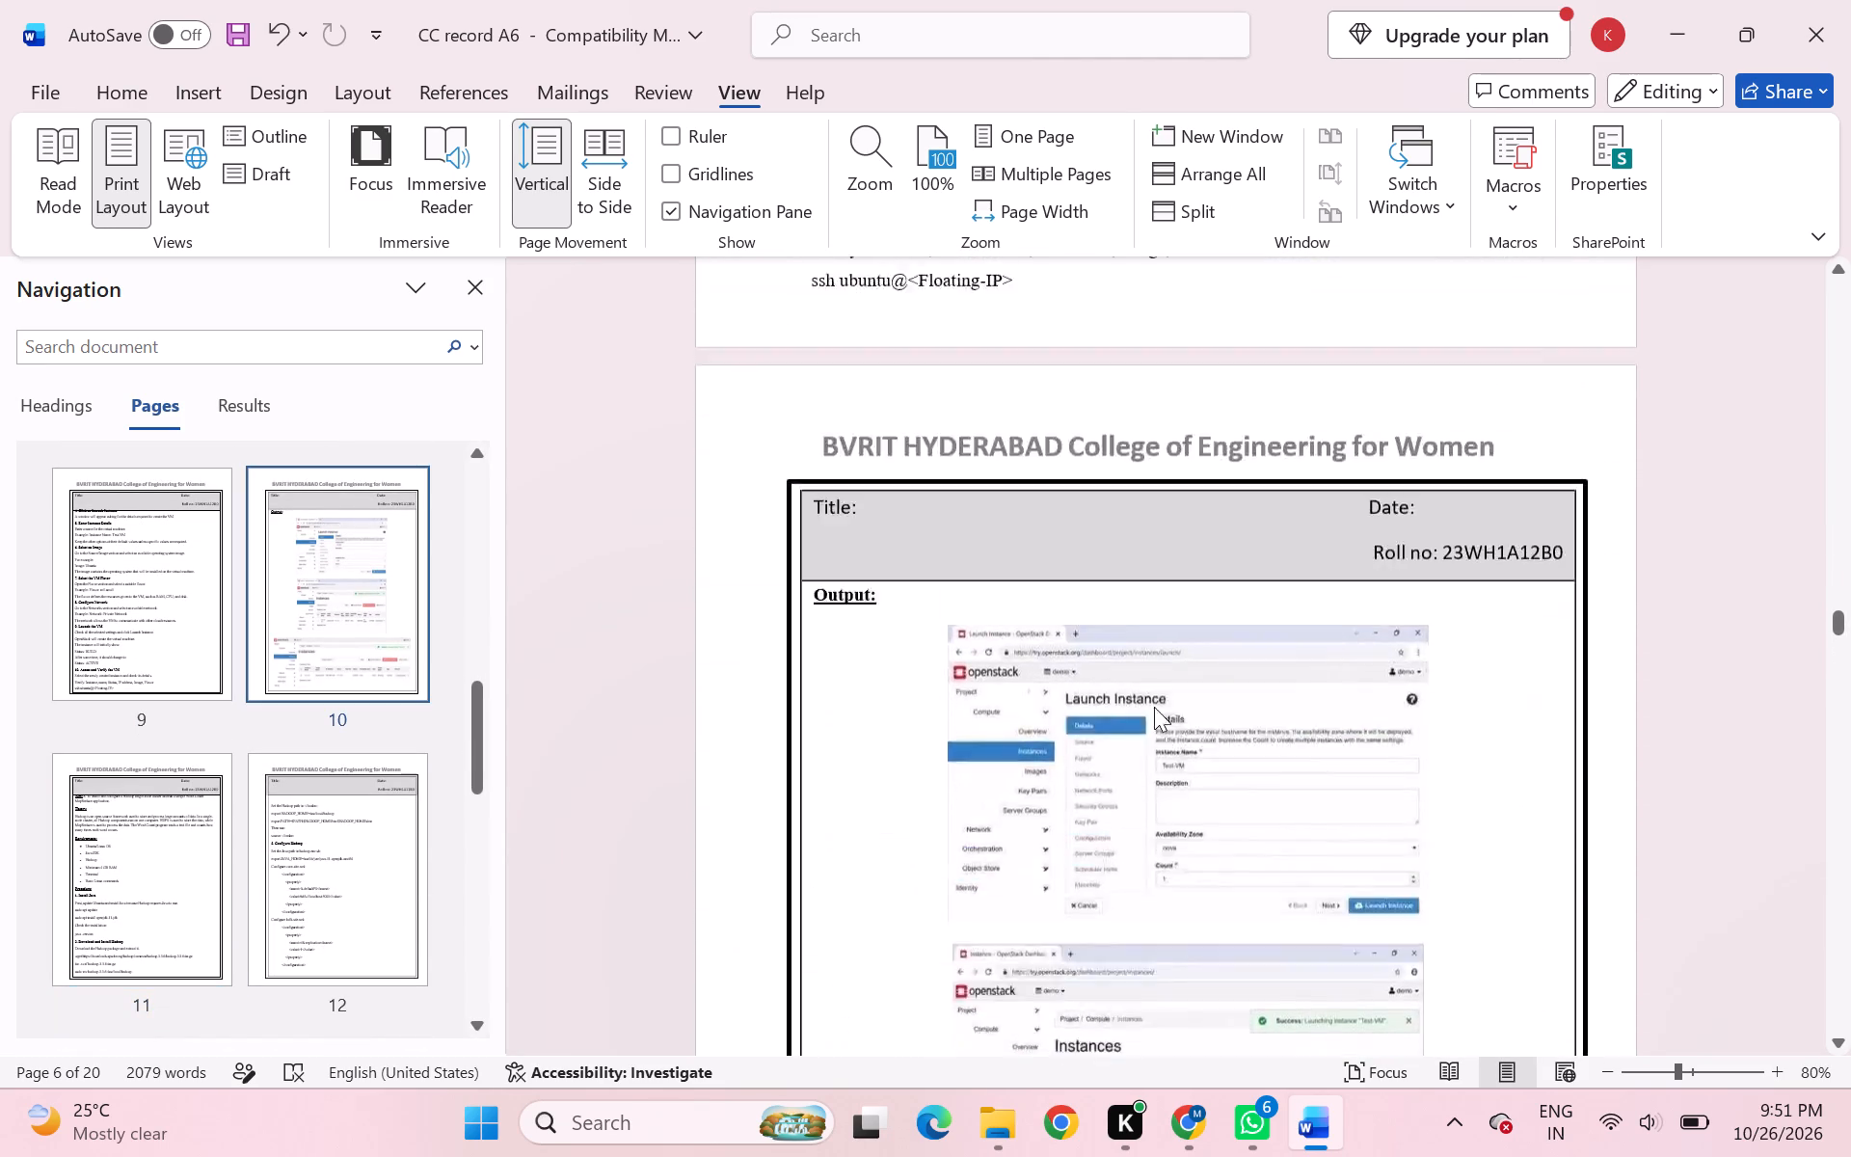
scroll(1154, 707, up, 3)
scroll(1154, 707, down, 8)
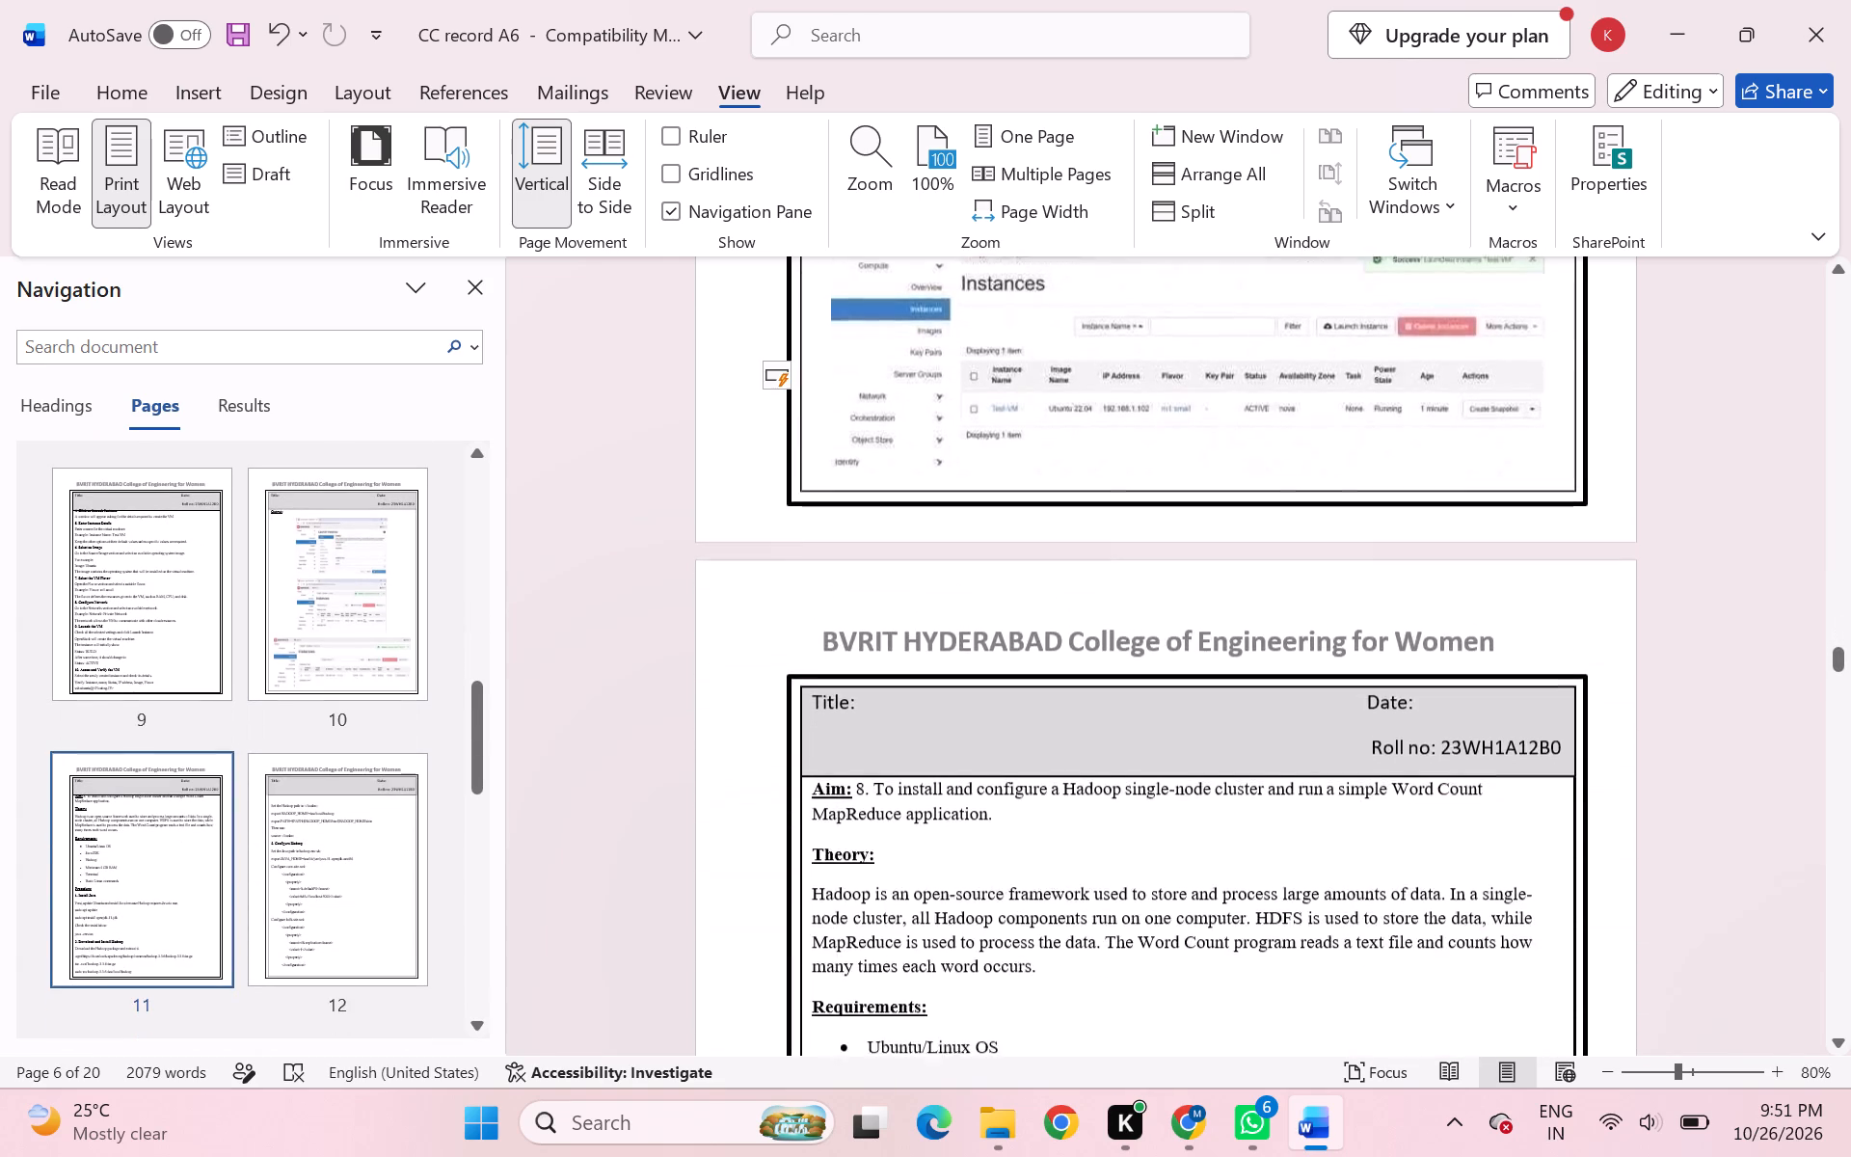
Review the Hadoop experiment pages 11 to 14, comparing their frames, header blocks and section order.
scroll(1154, 707, down, 2)
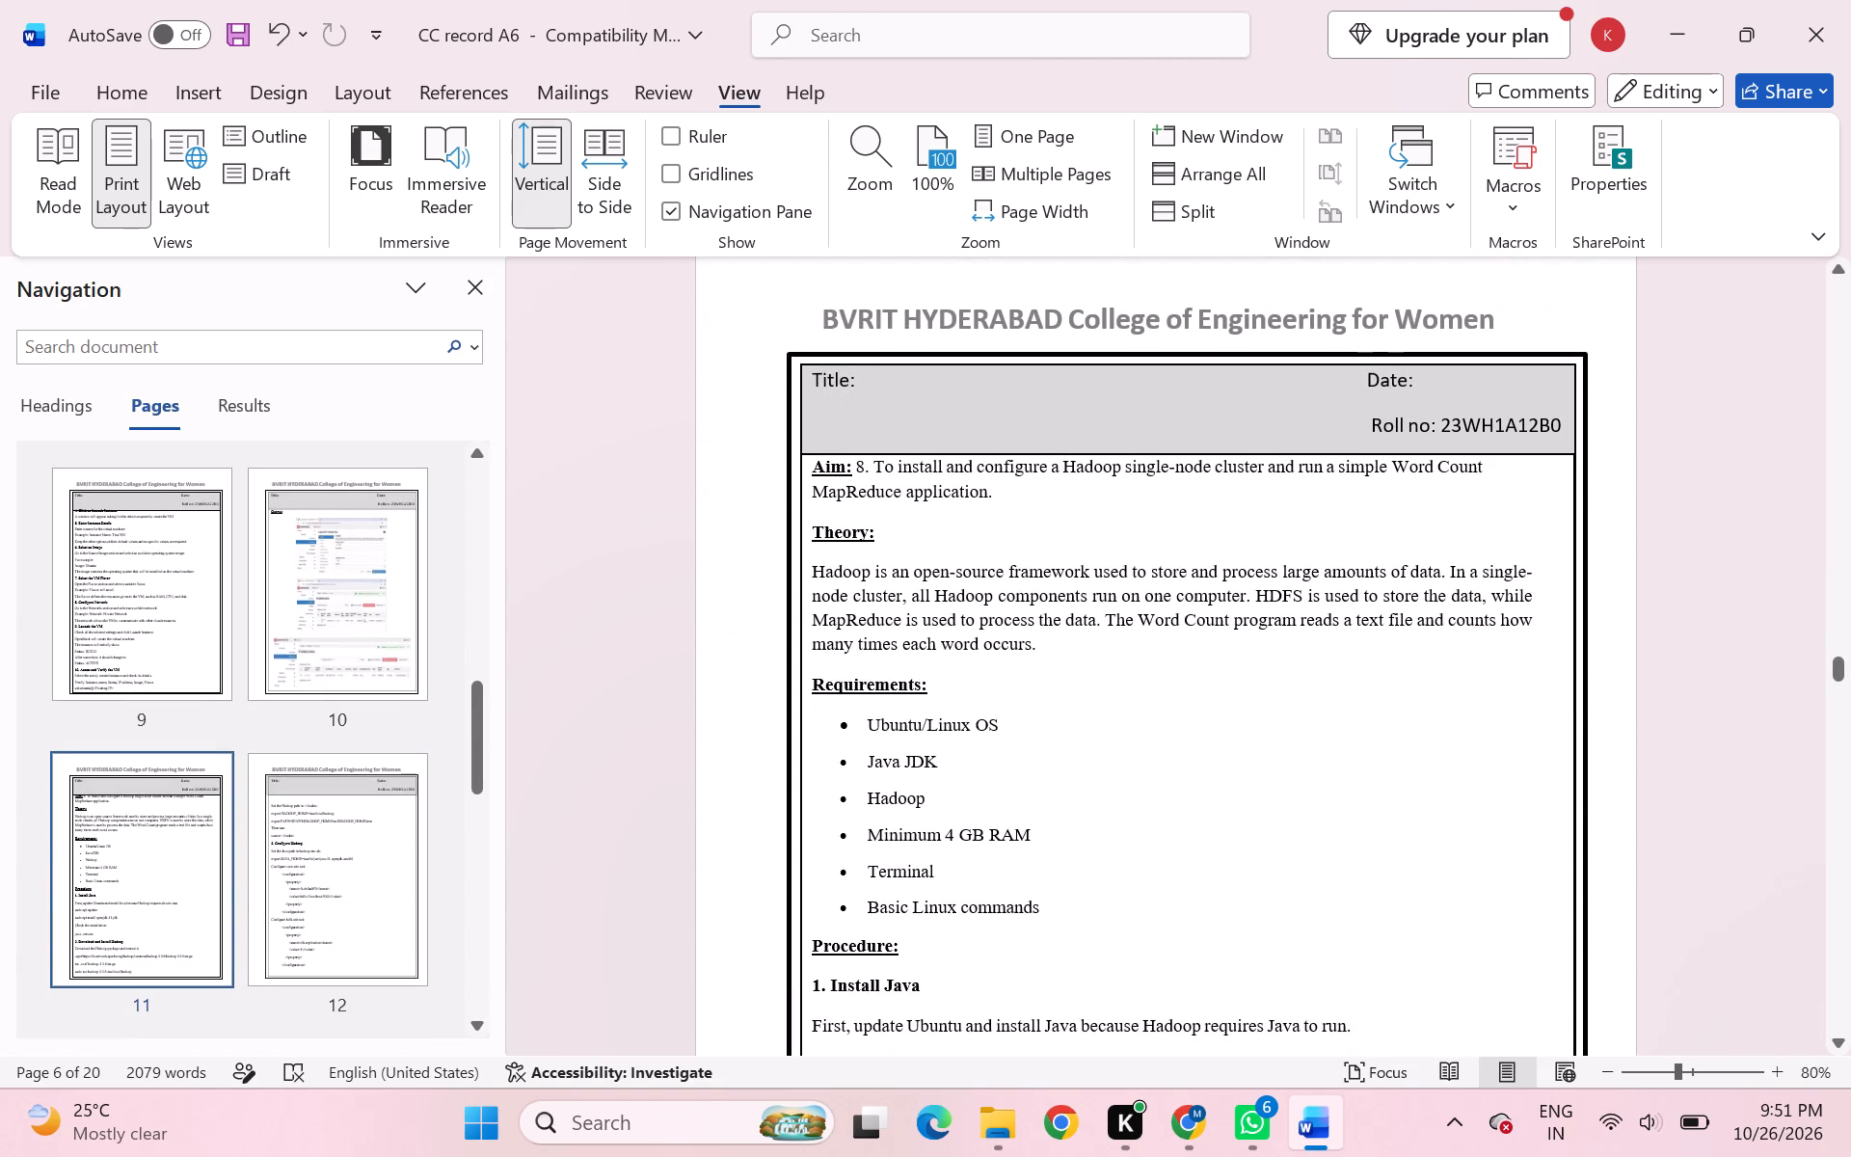
scroll(1154, 707, down, 5)
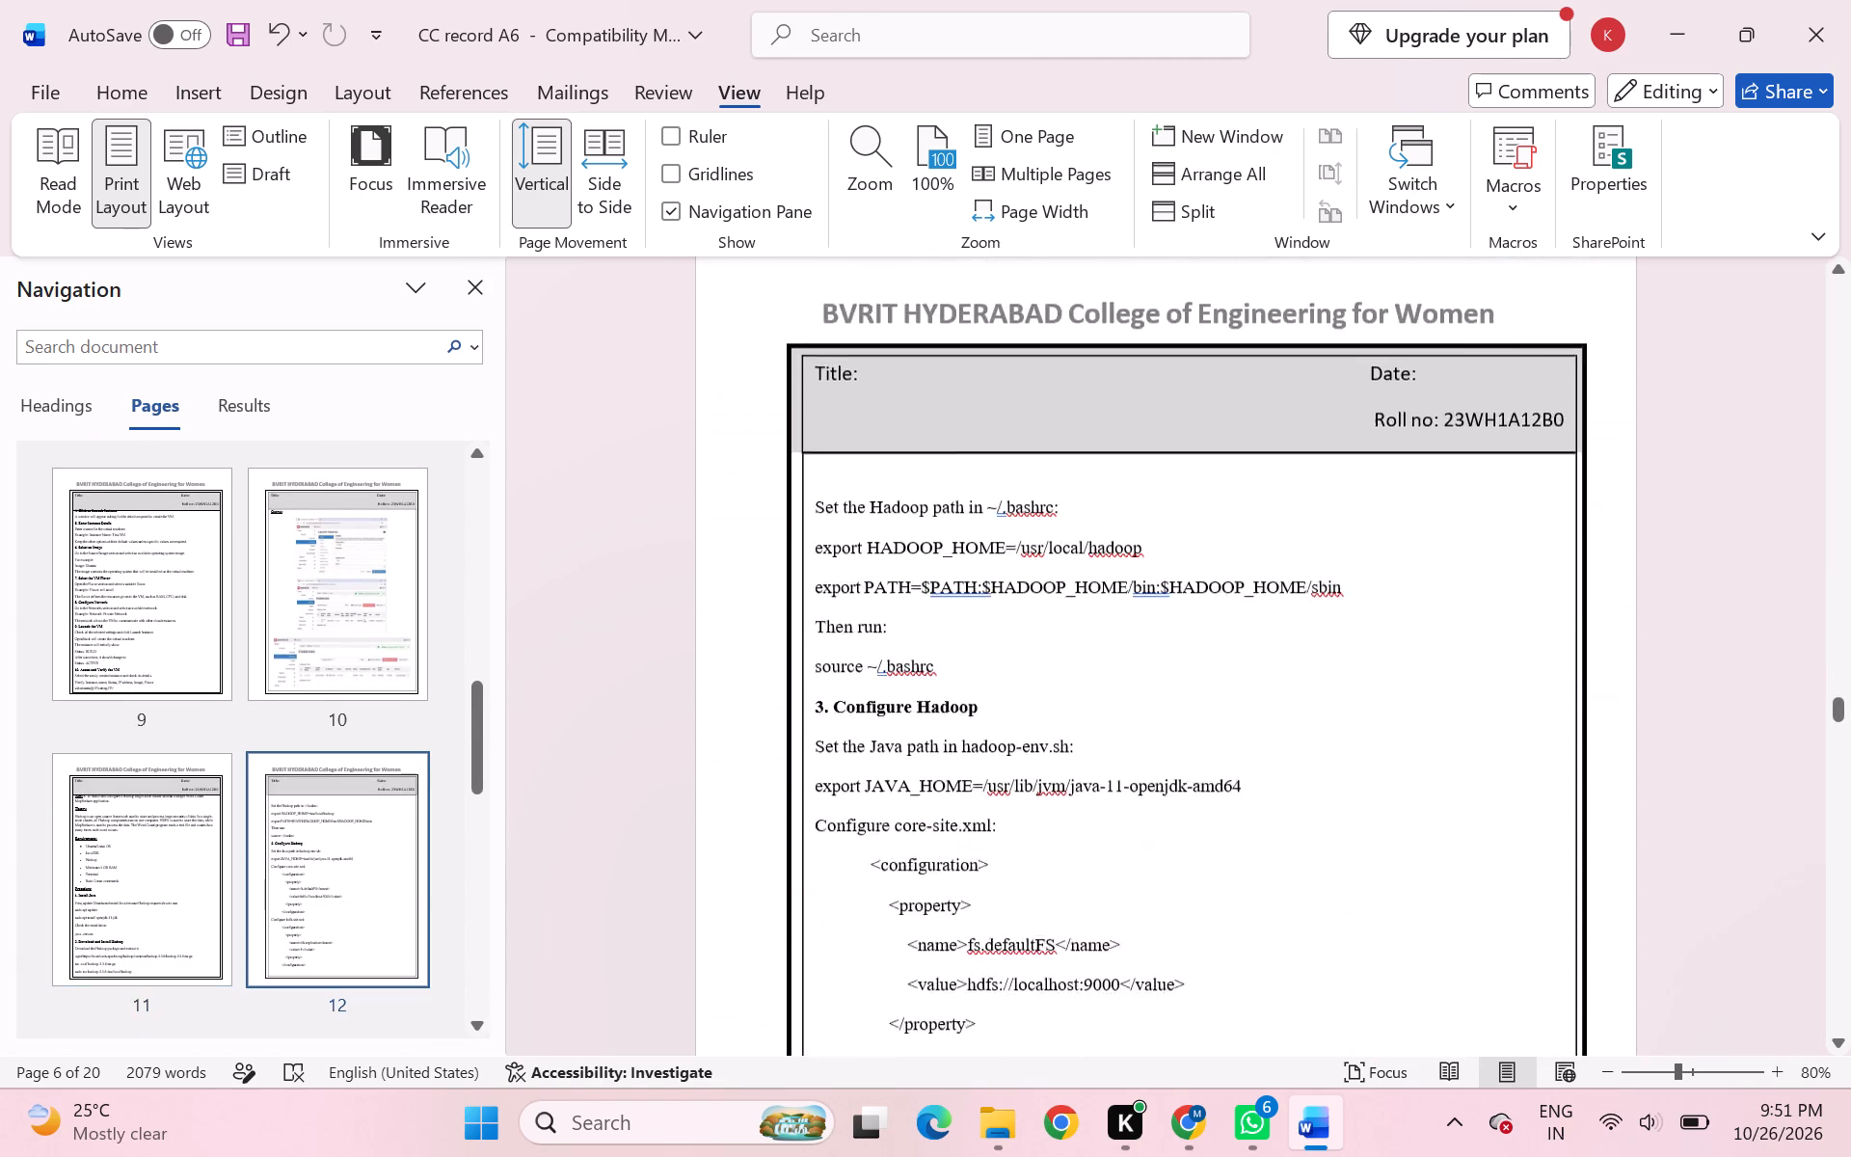
scroll(1160, 655, down, 2)
scroll(1160, 655, up, 3)
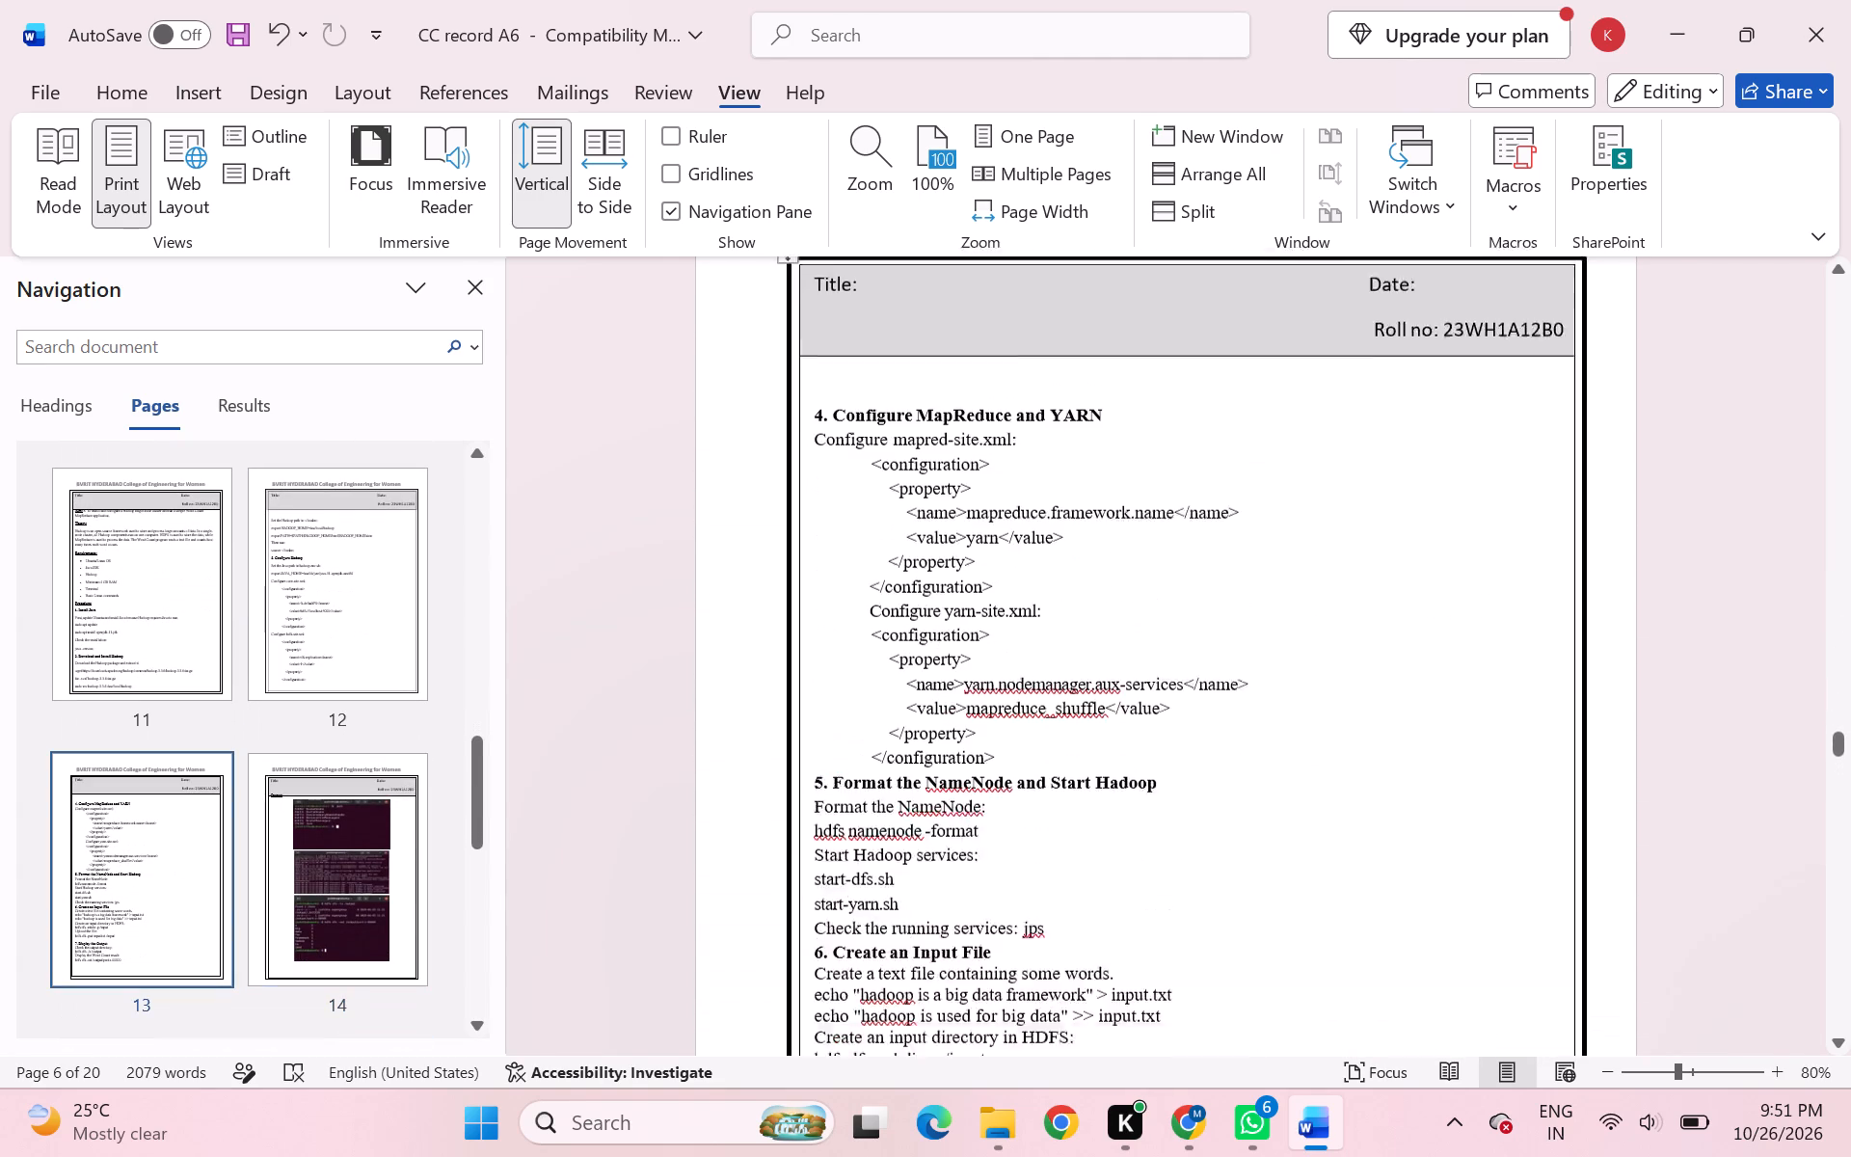
scroll(1160, 655, up, 4)
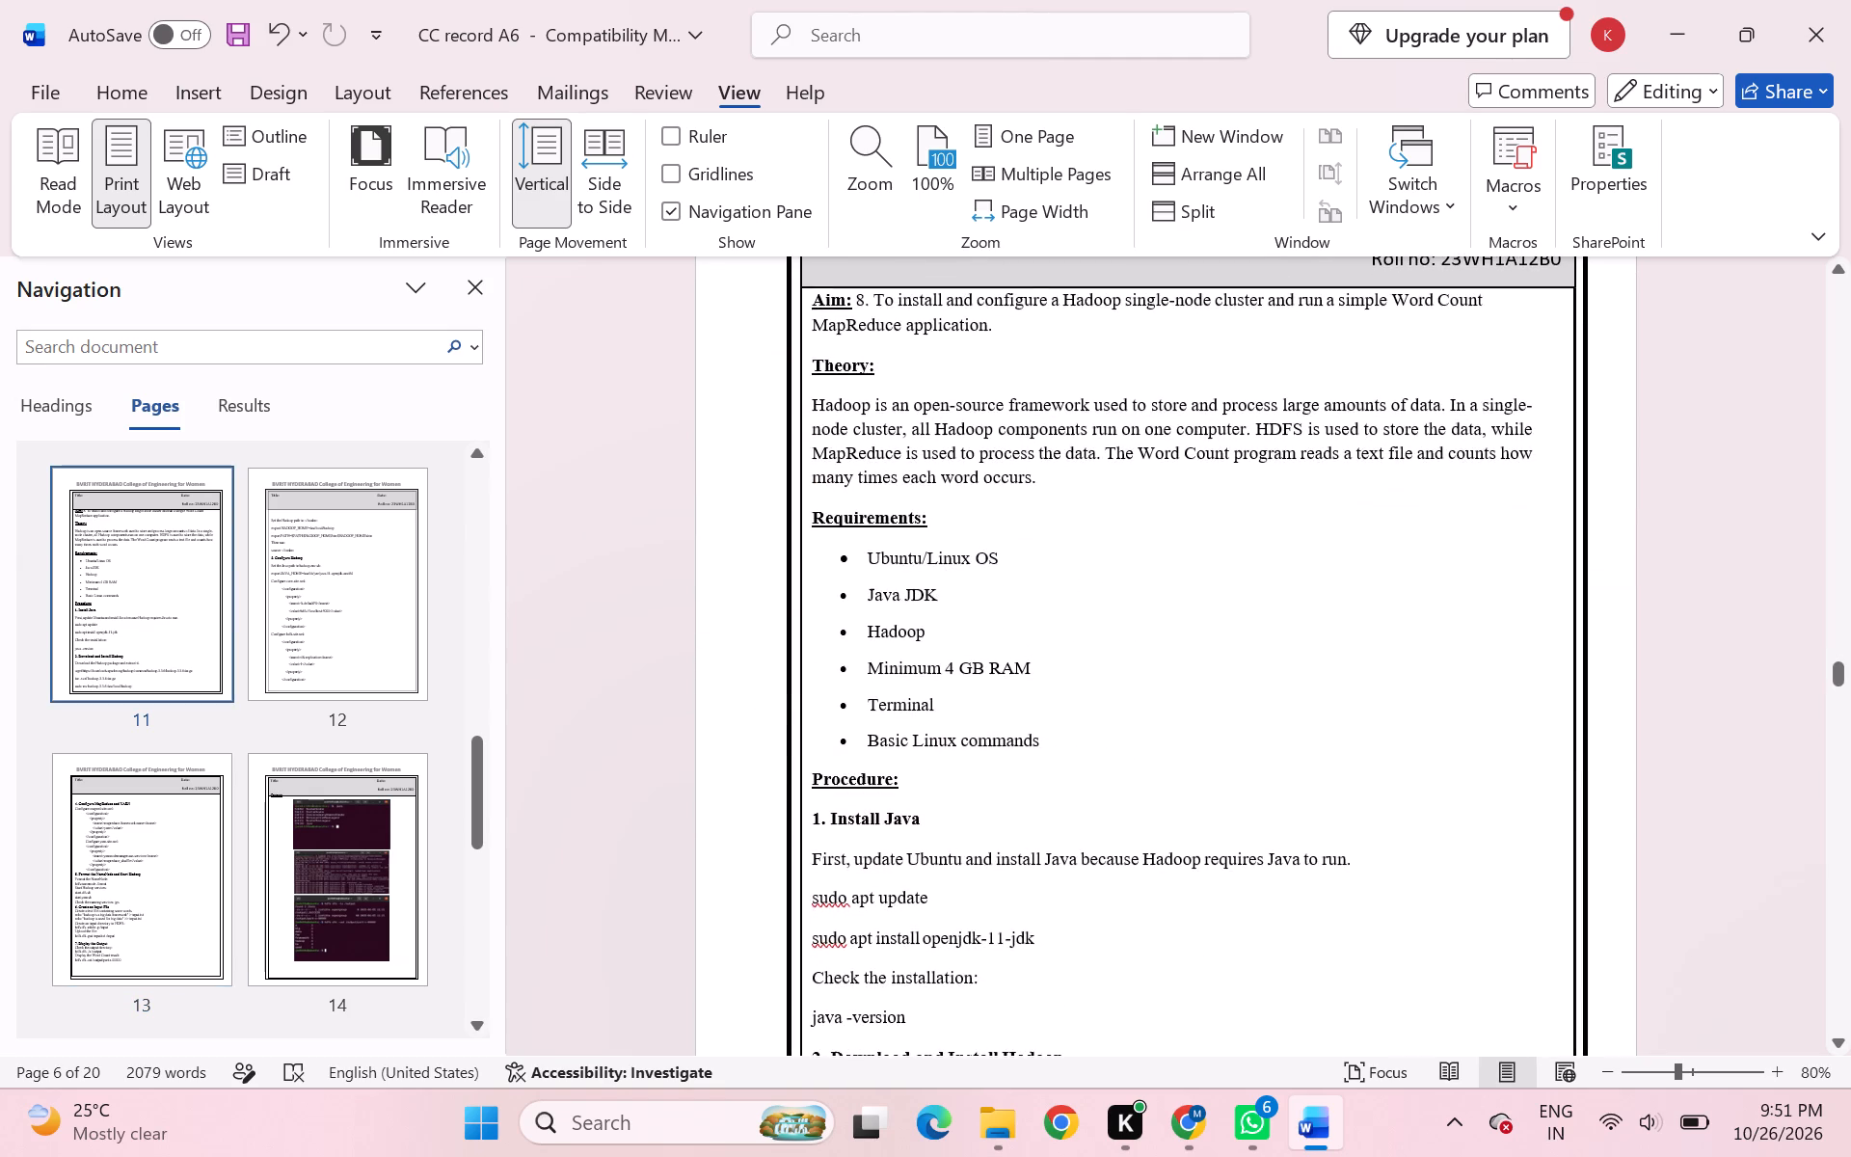
scroll(1160, 655, down, 7)
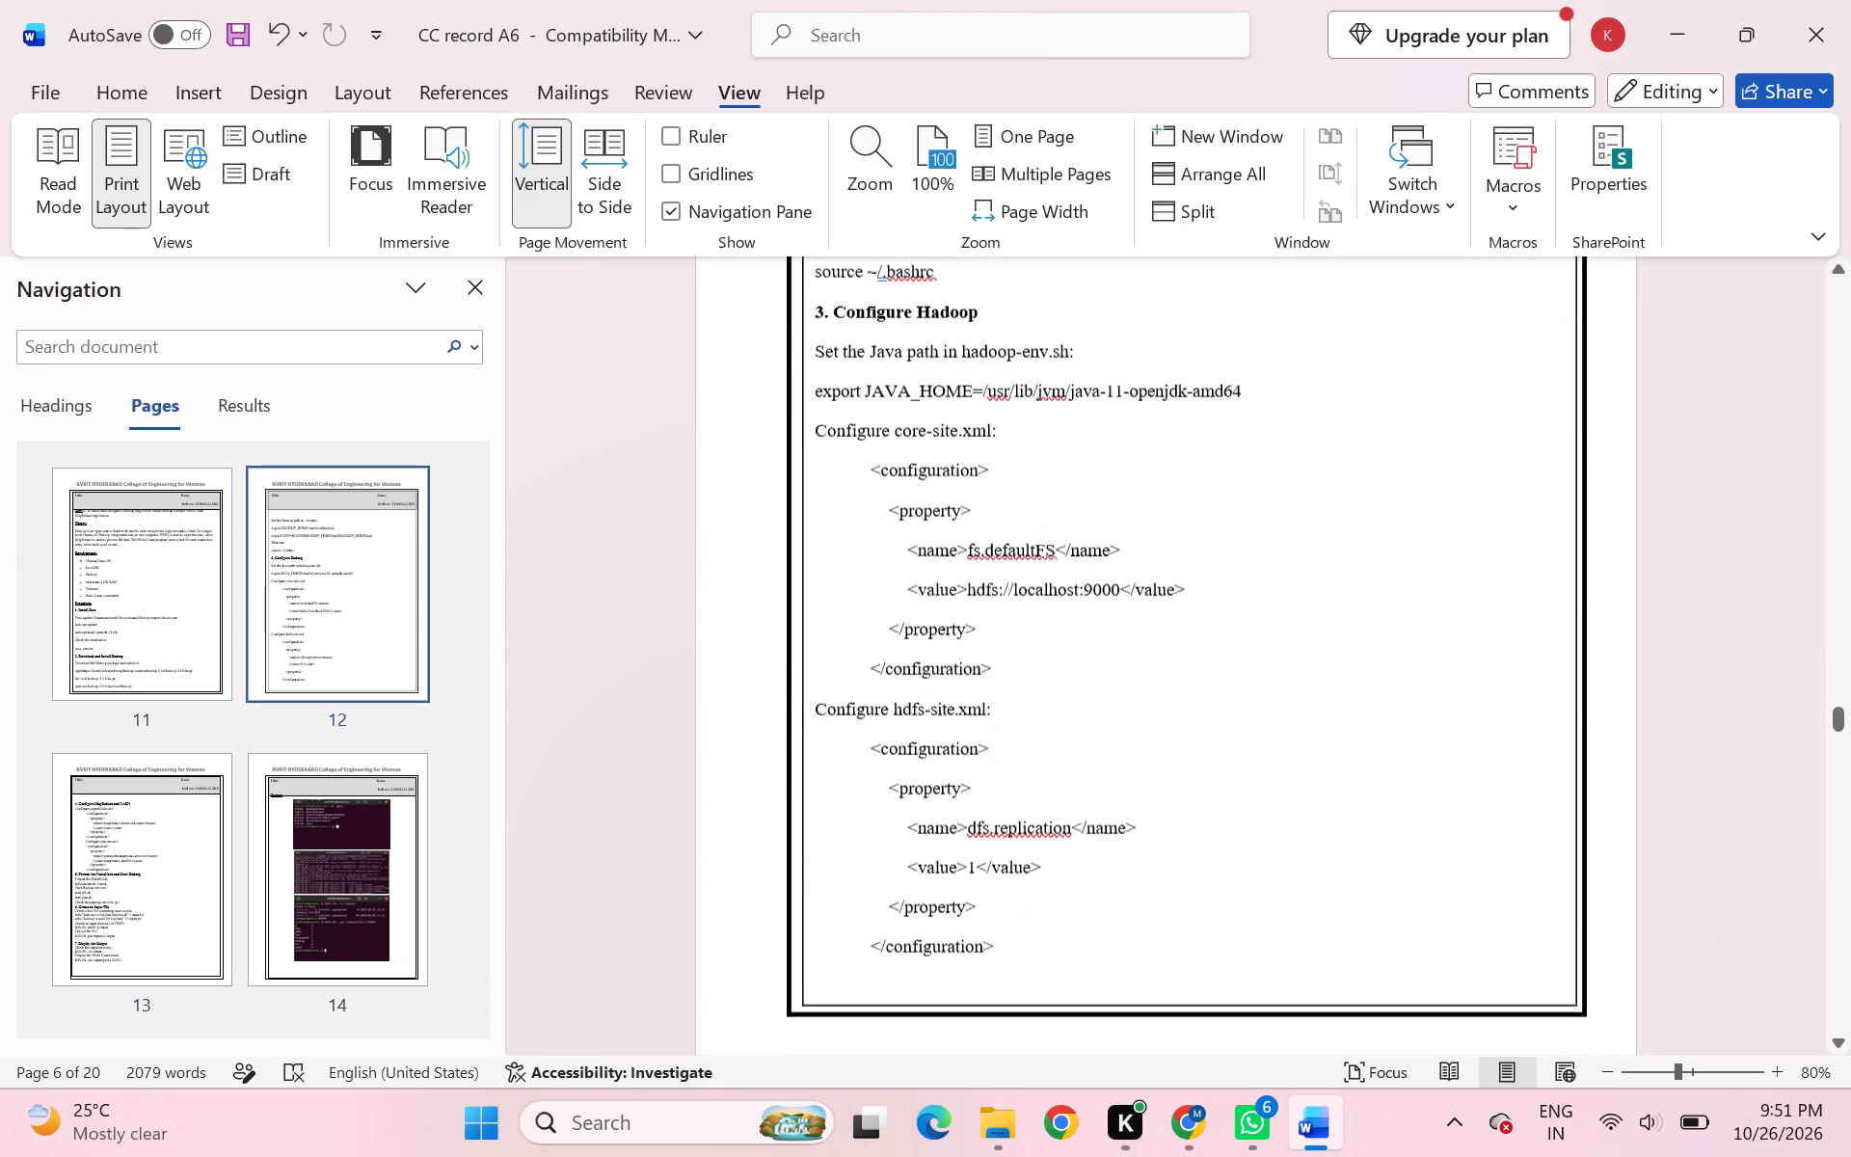
scroll(1160, 655, down, 6)
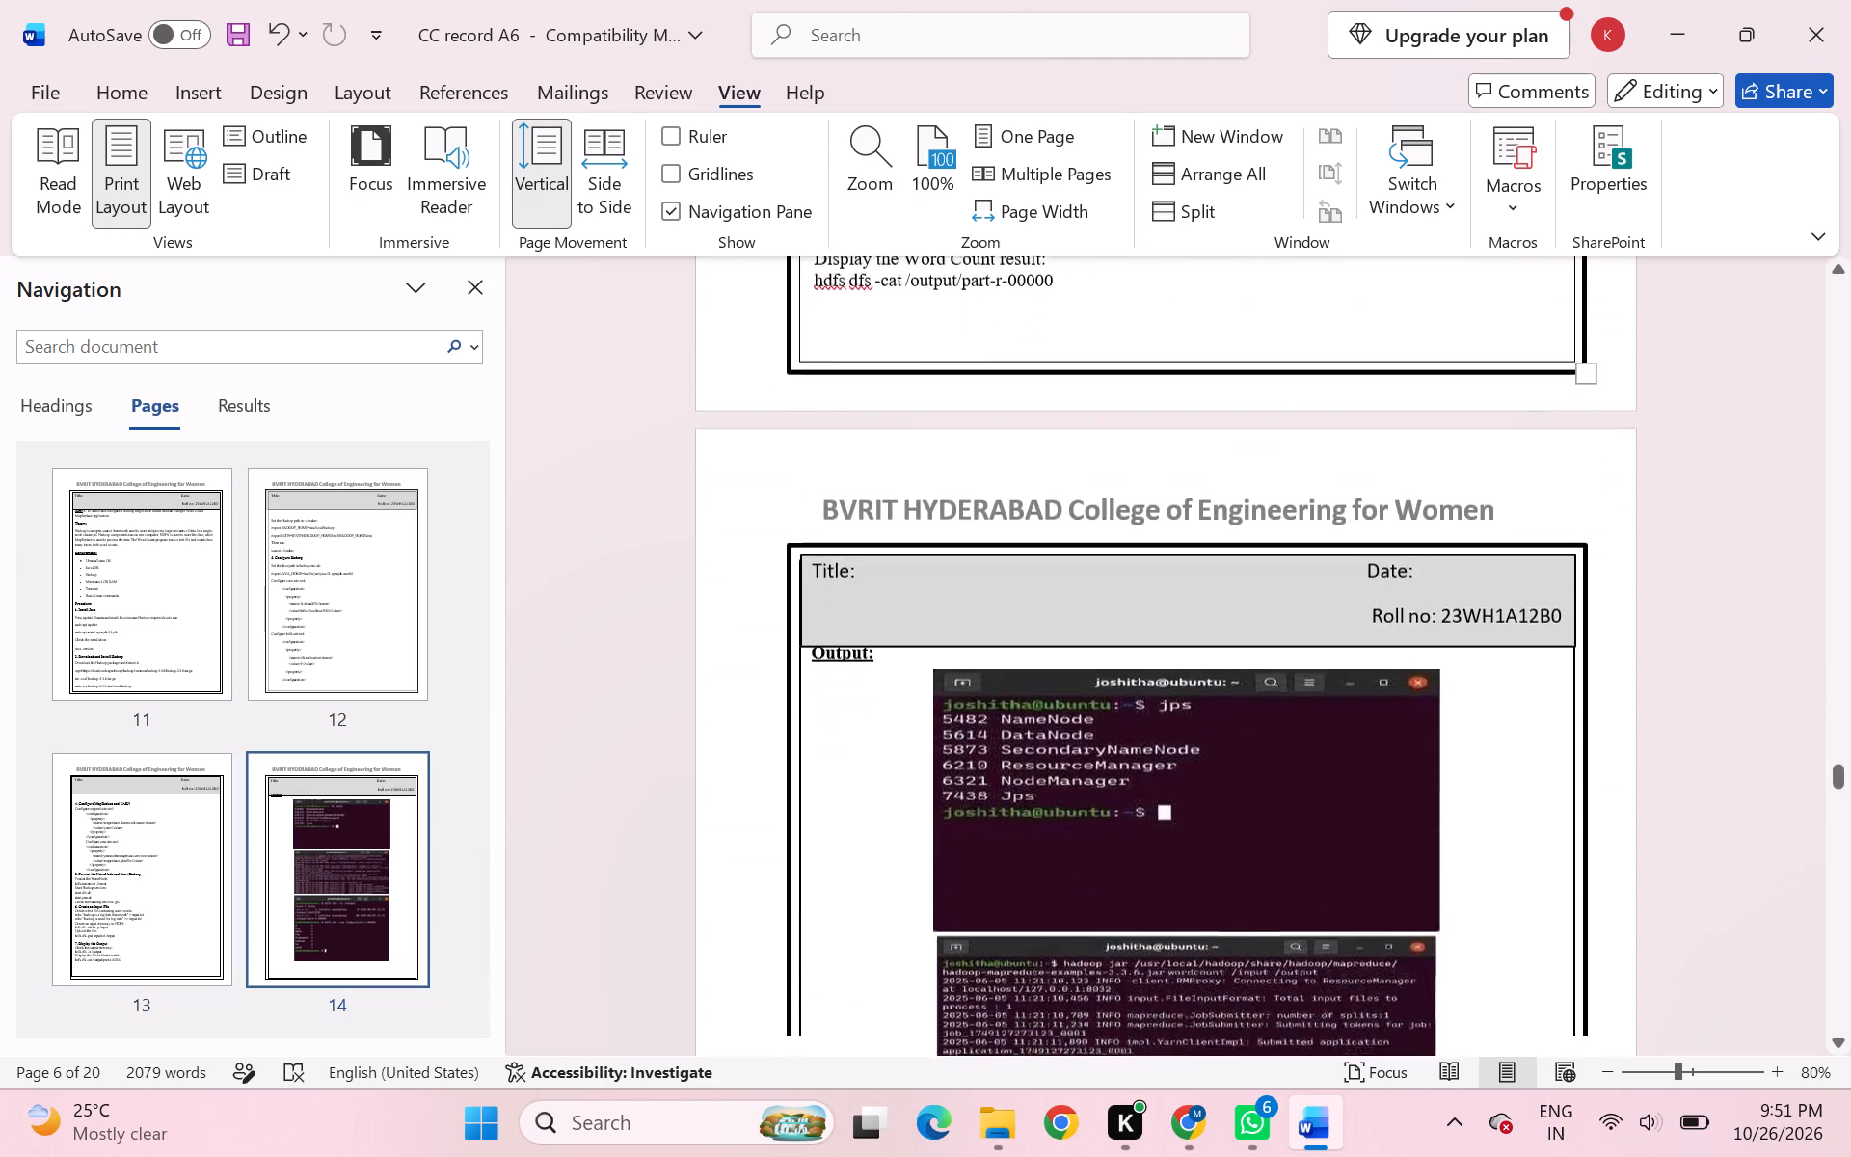
scroll(1160, 655, down, 2)
scroll(1160, 655, up, 3)
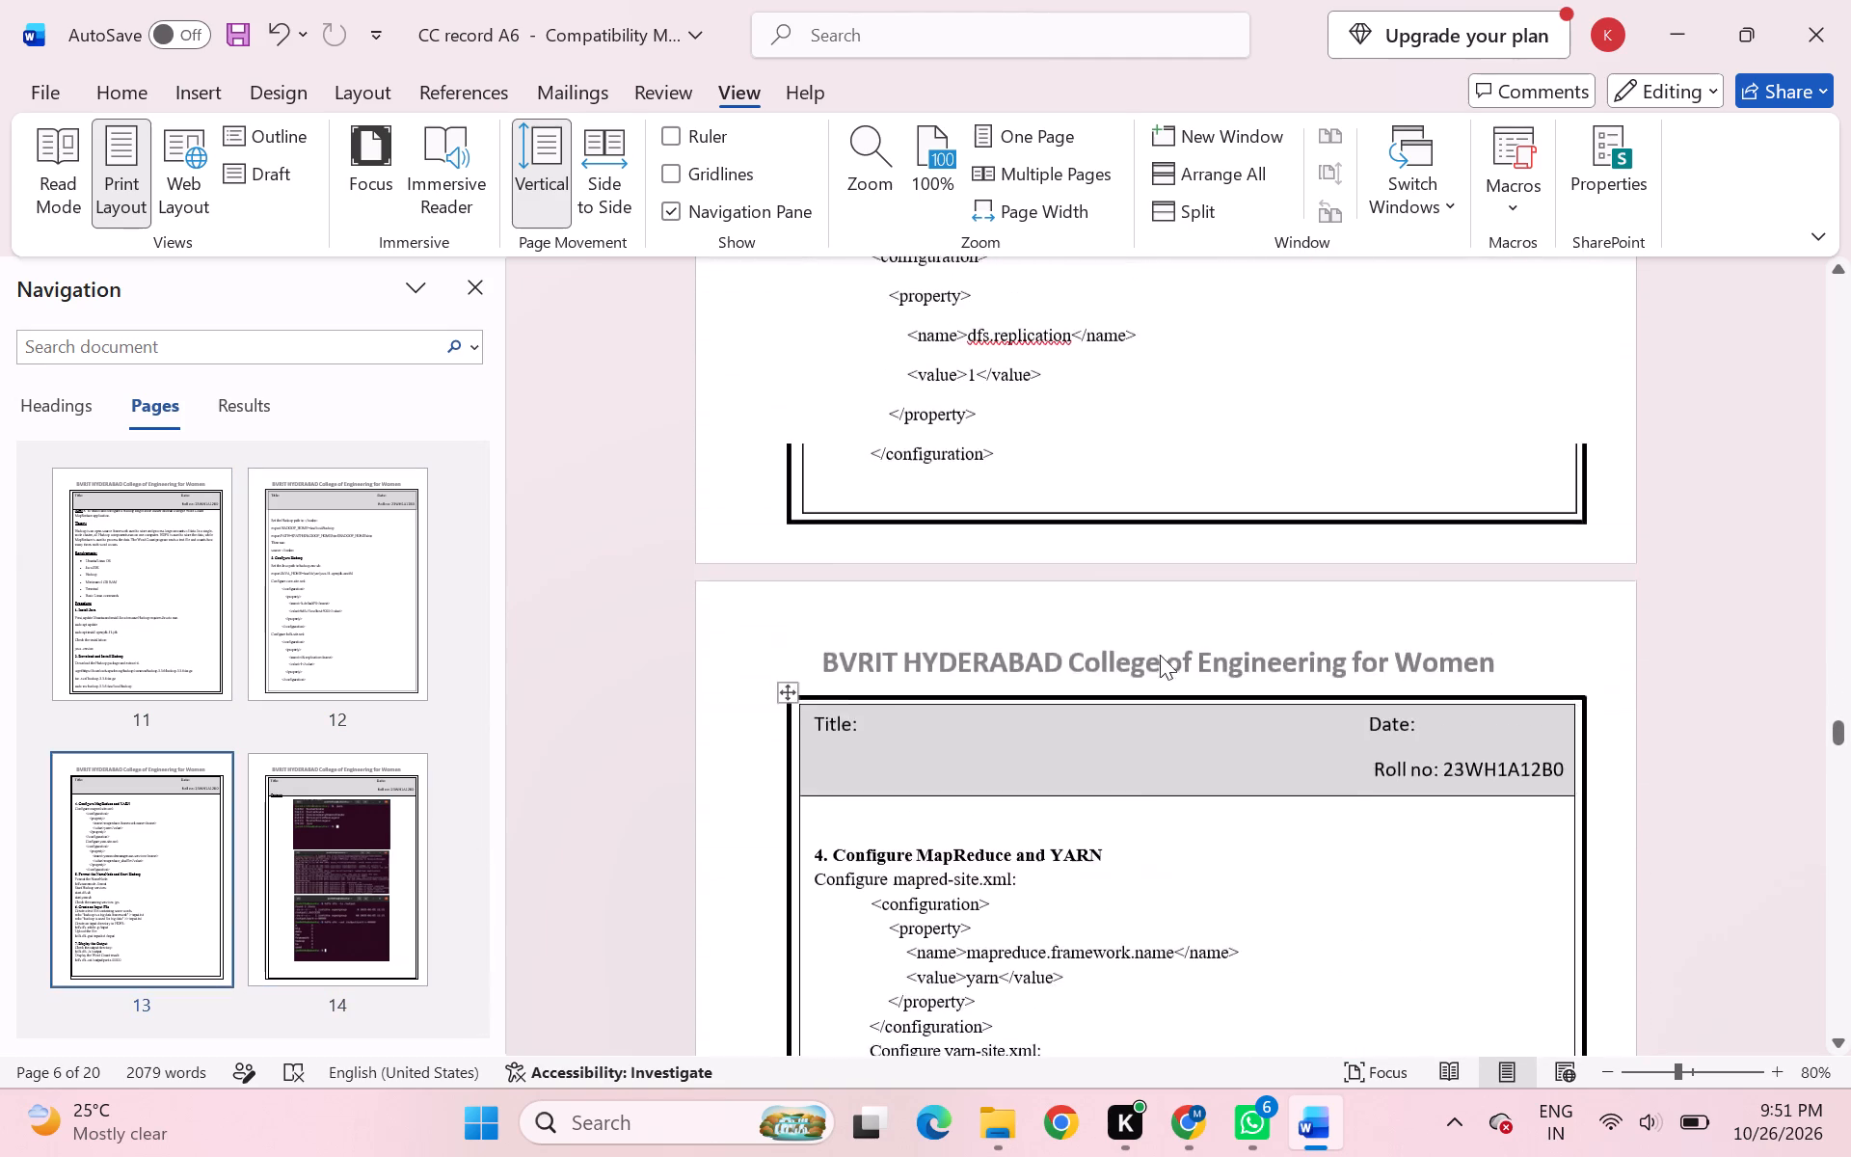
scroll(1160, 655, up, 5)
scroll(1160, 655, down, 3)
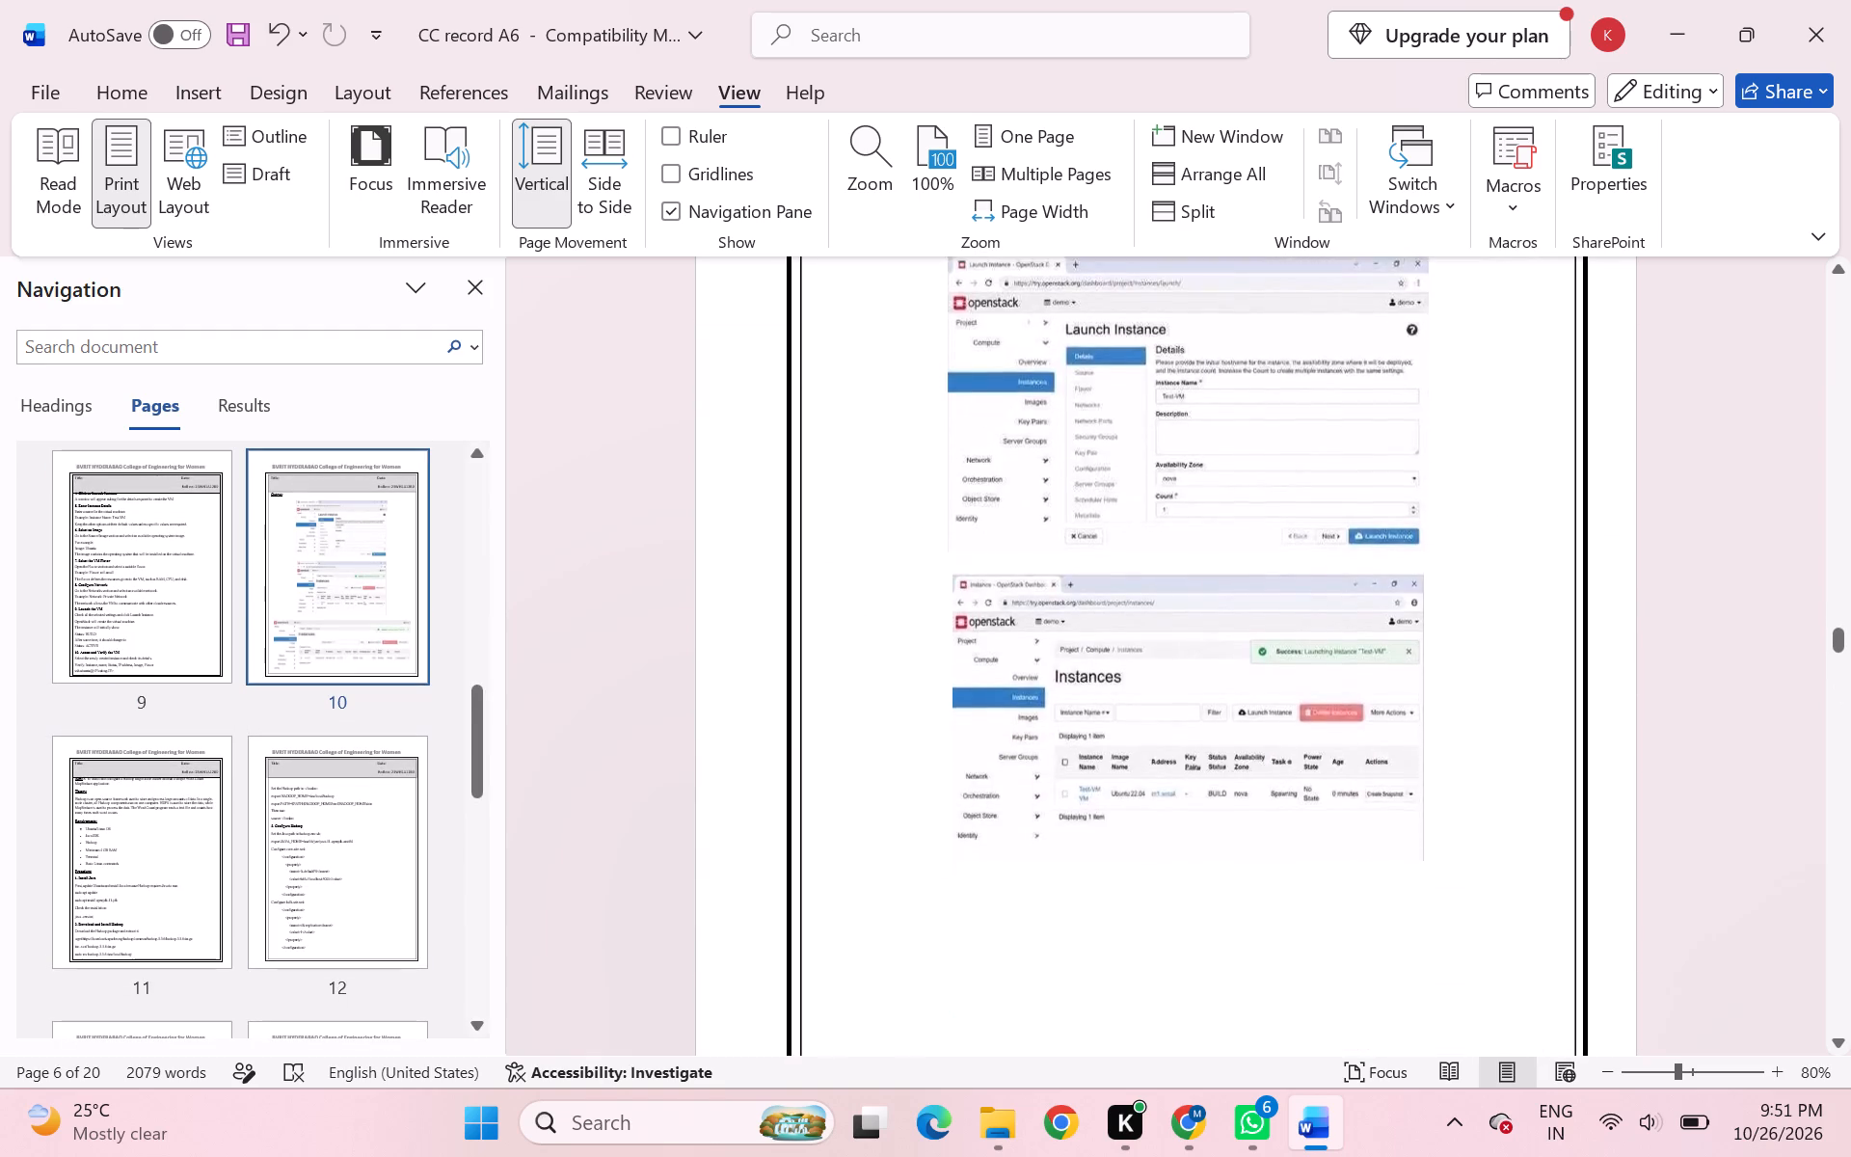
scroll(1160, 655, down, 7)
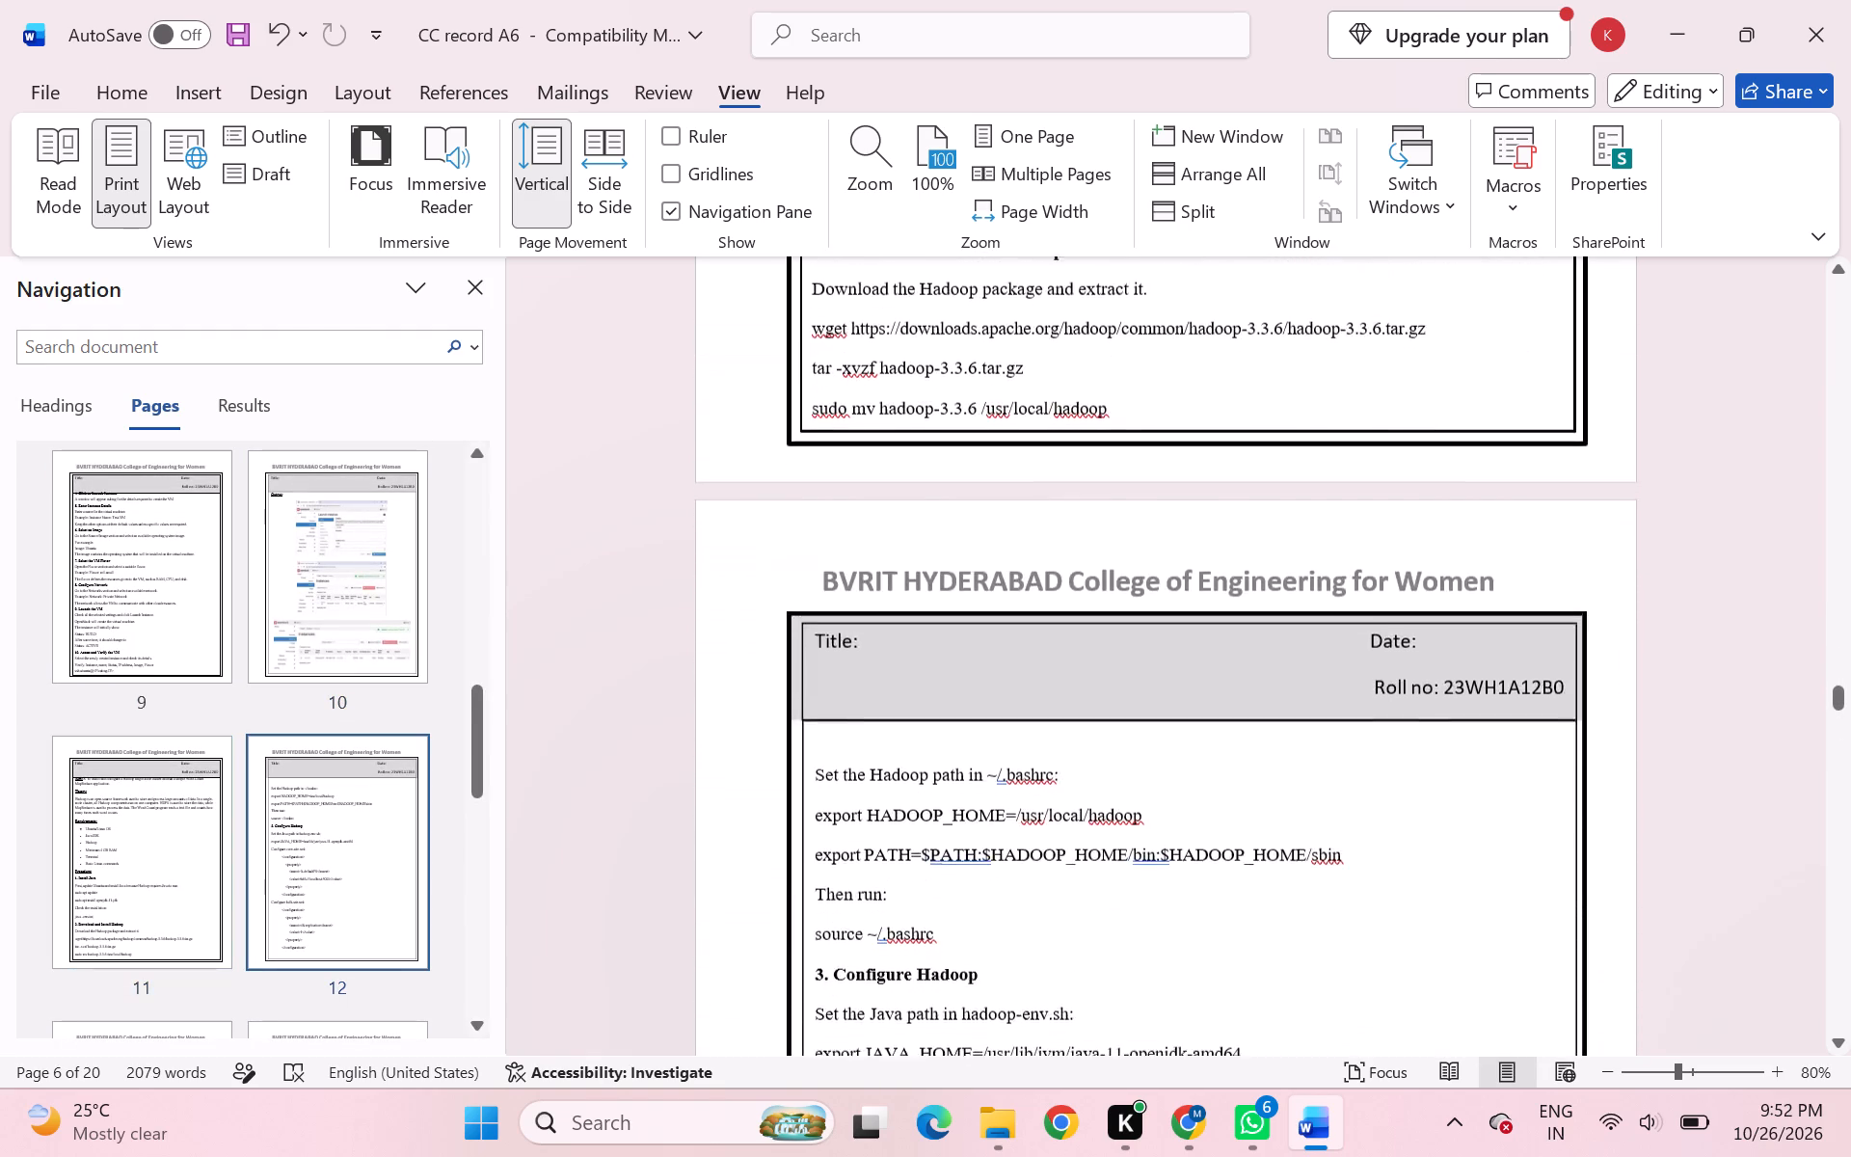
Delete the whole framed block on page 12 of the Hadoop experiment, from the Hadoop path settings through the hdfs-site.xml configuration.
scroll(1160, 655, down, 3)
scroll(951, 410, up, 1)
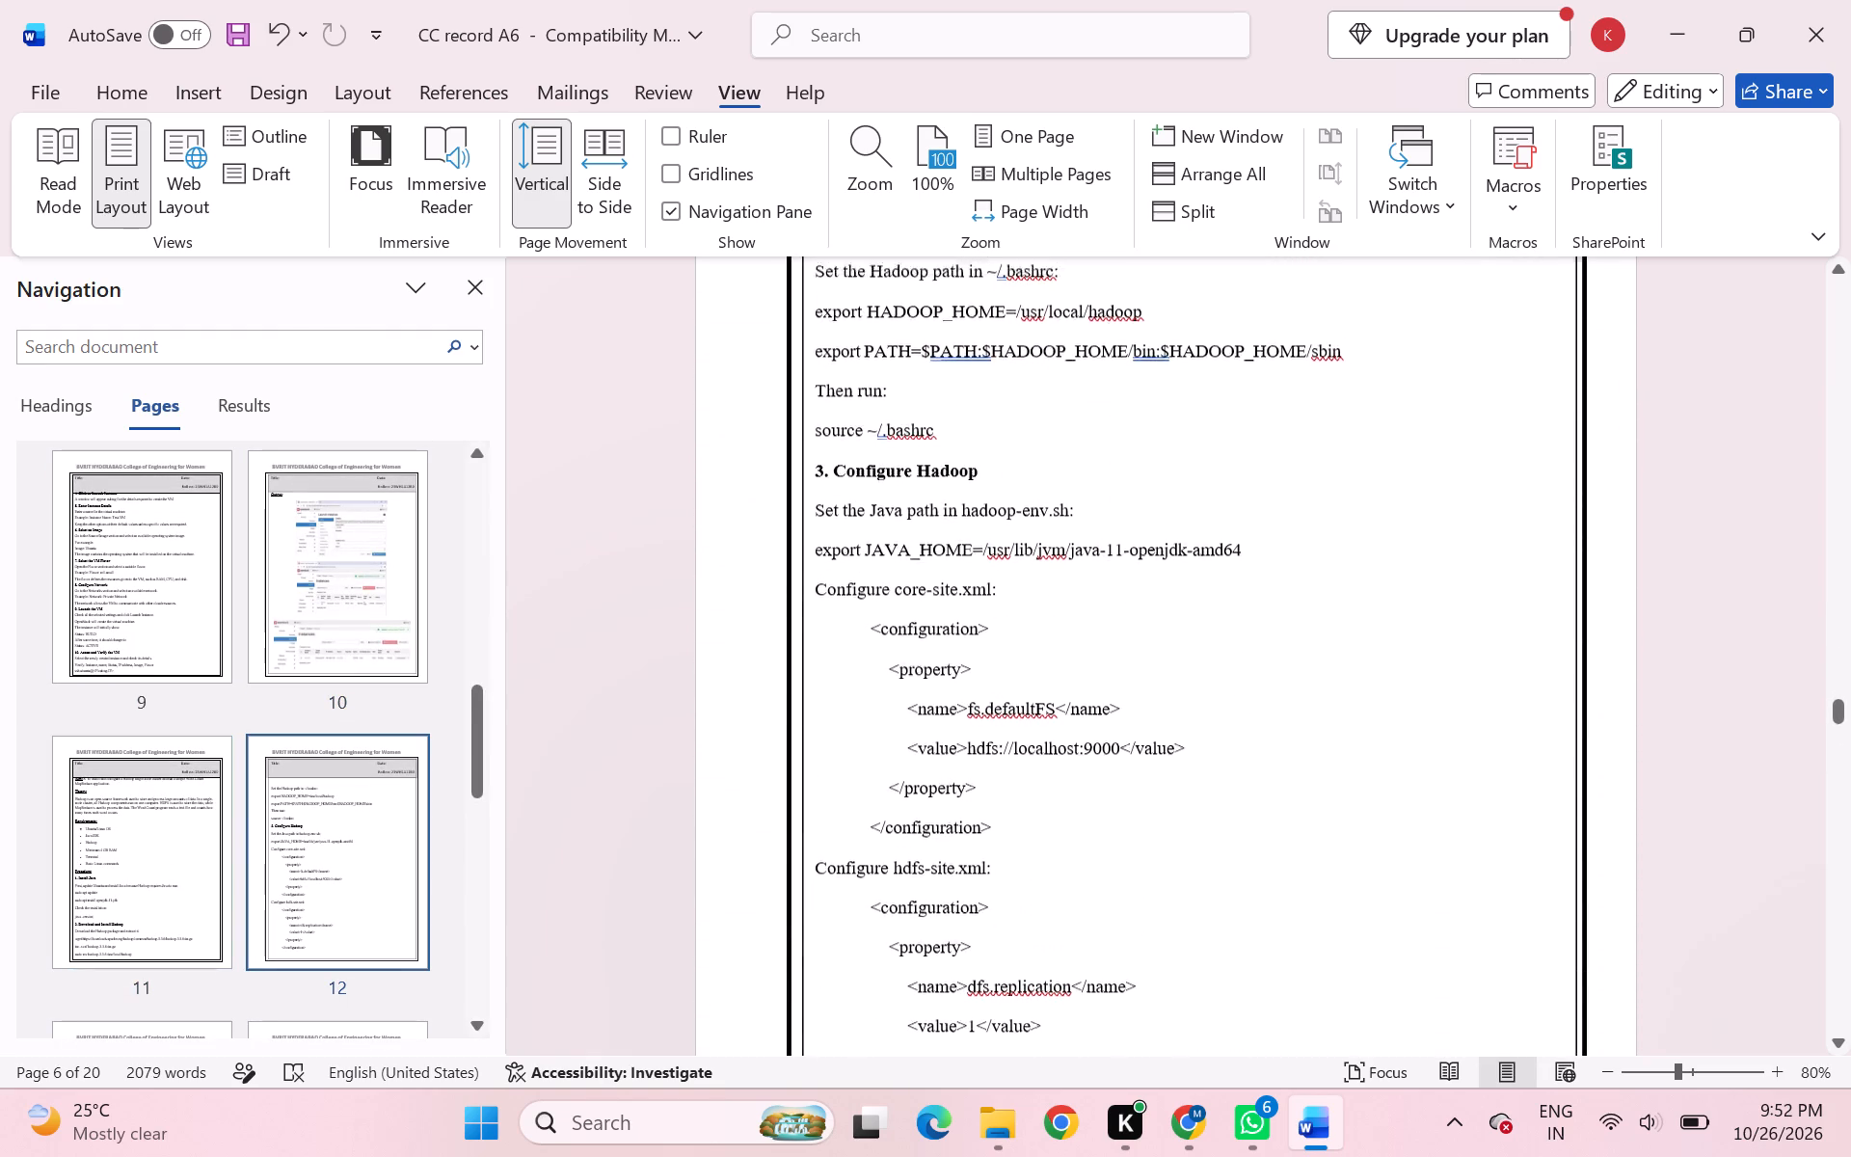
scroll(951, 410, up, 1)
scroll(820, 363, up, 1)
drag(722, 300, 1712, 744)
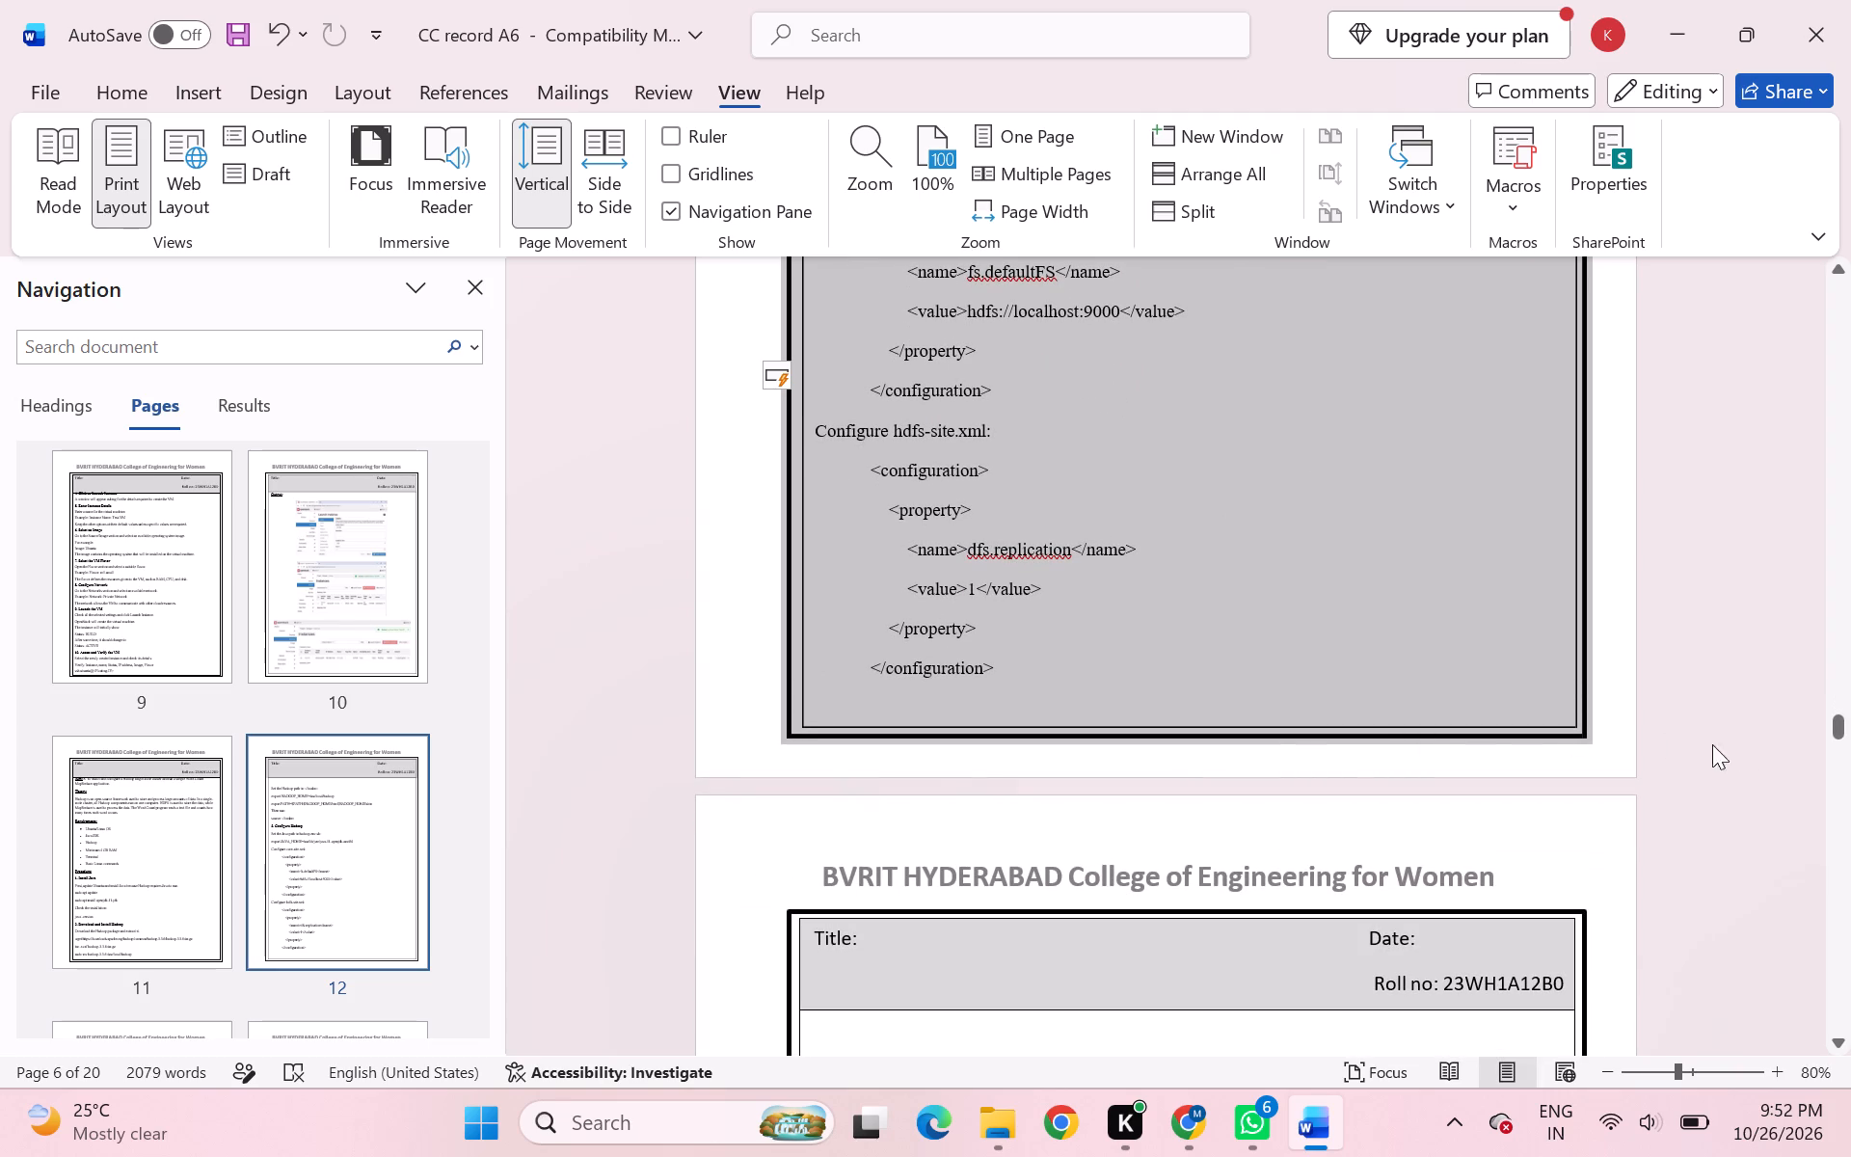
drag(1712, 744, 1602, 747)
key(BackSpace)
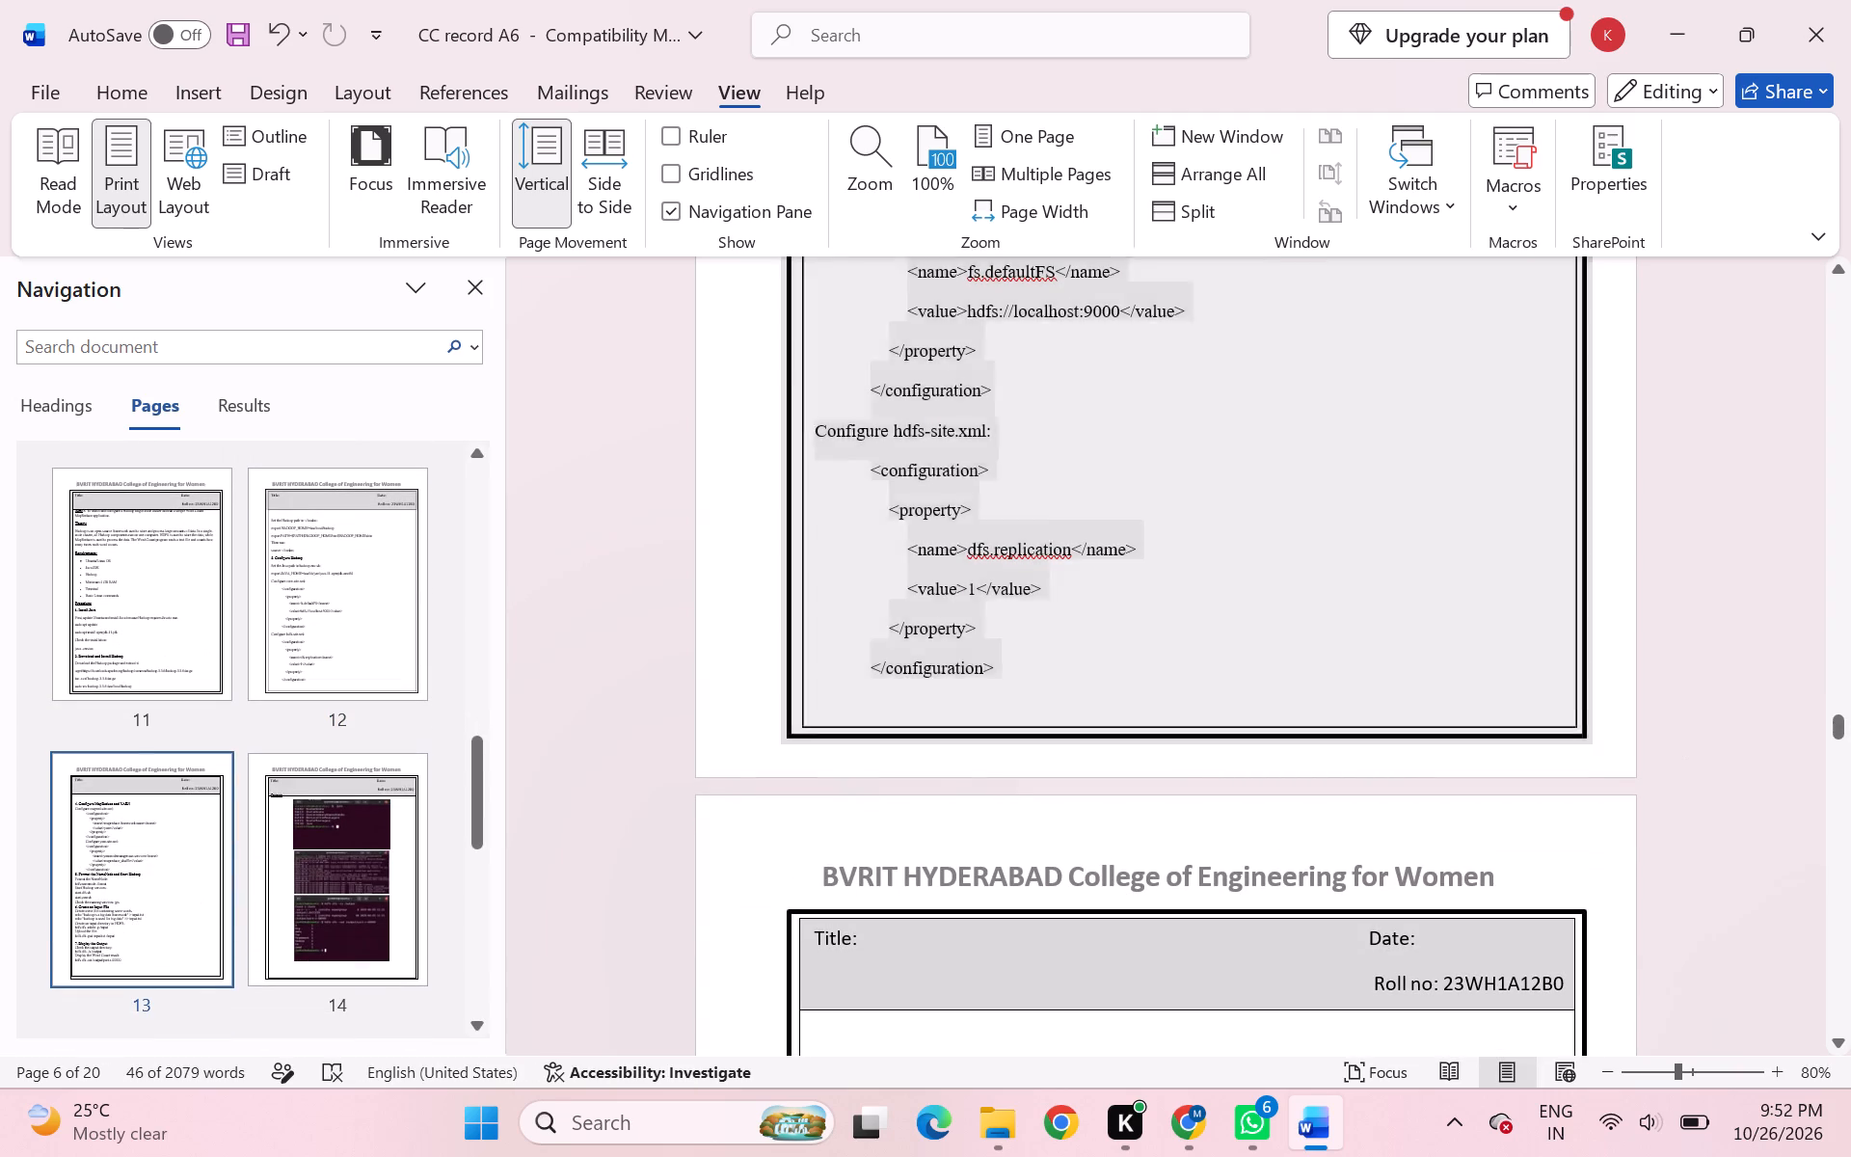
Check the remaining Hadoop experiment pages 11 to 13, comparing their section order, frames and output images.
scroll(1224, 692, up, 5)
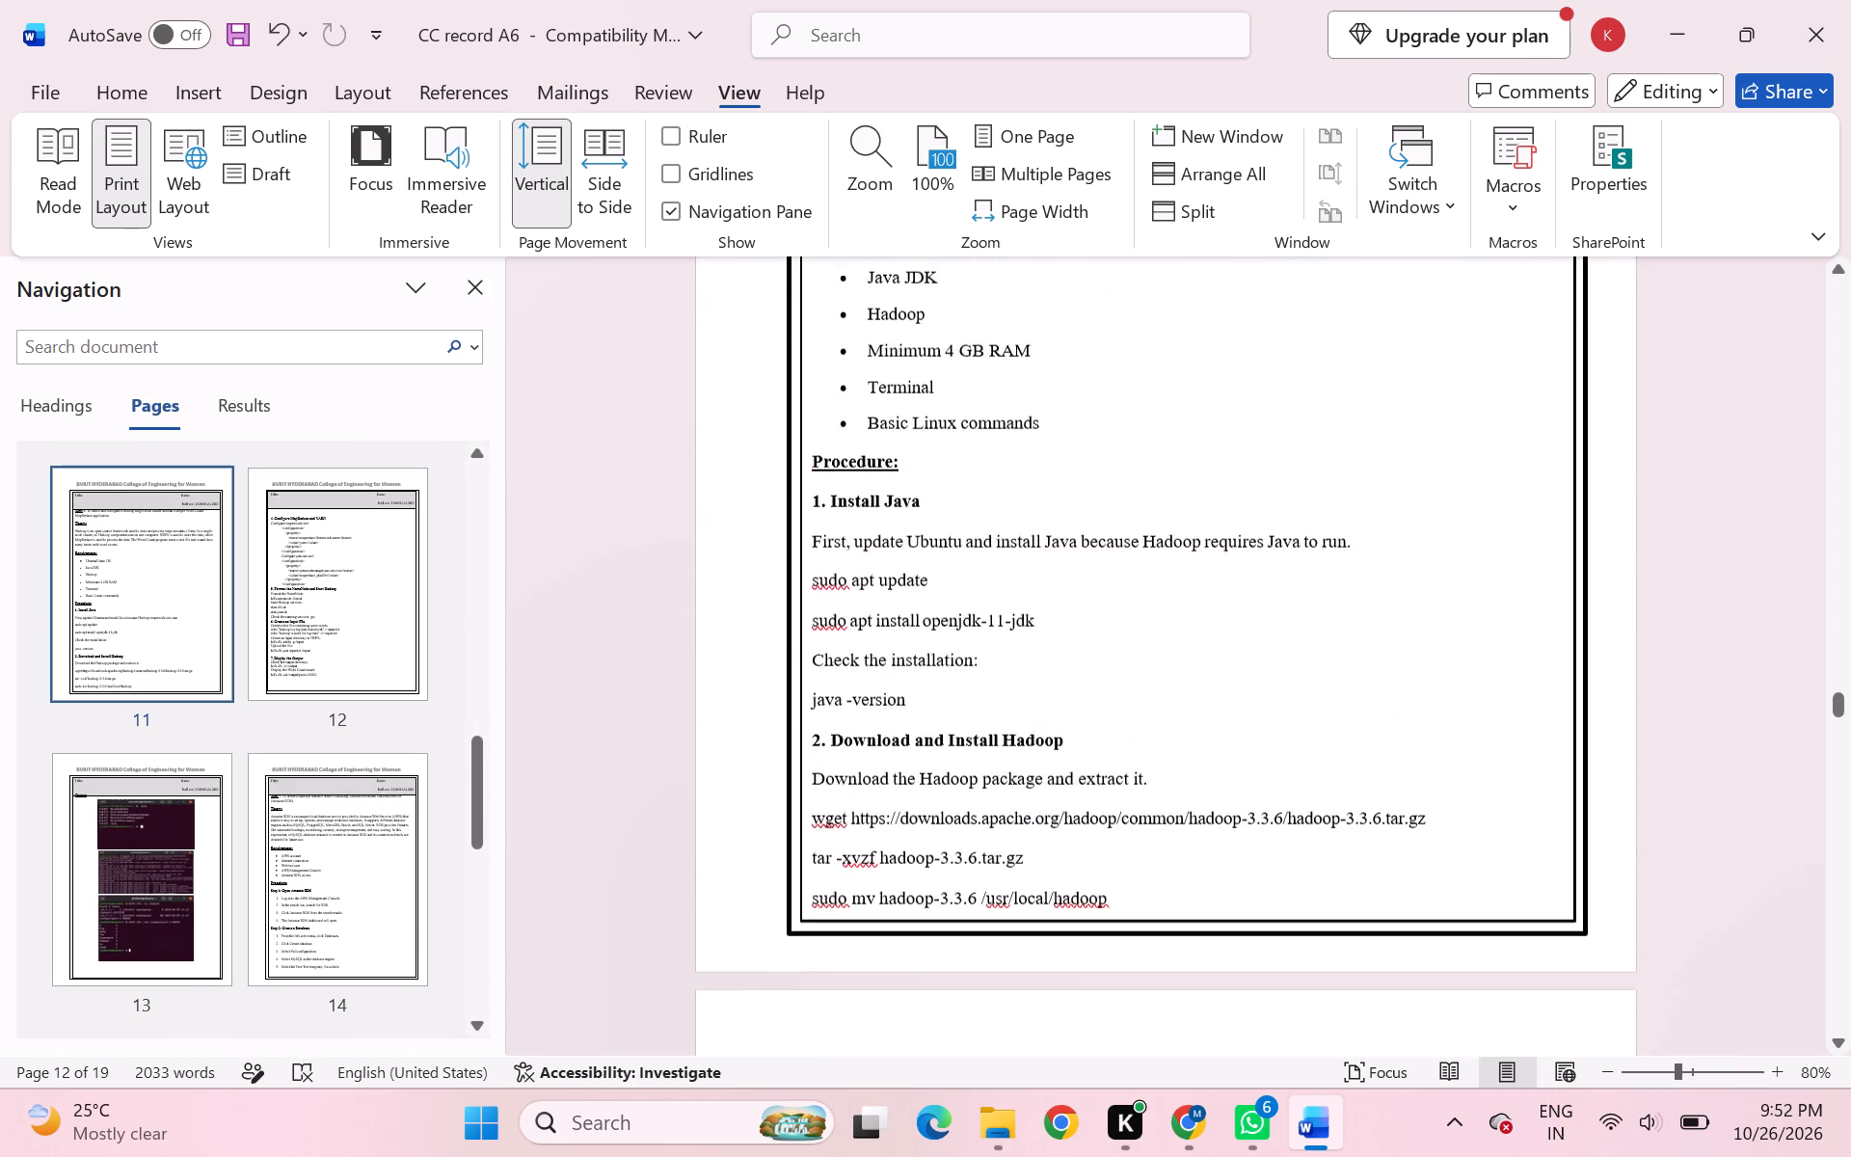
scroll(1224, 692, up, 3)
scroll(1224, 692, down, 8)
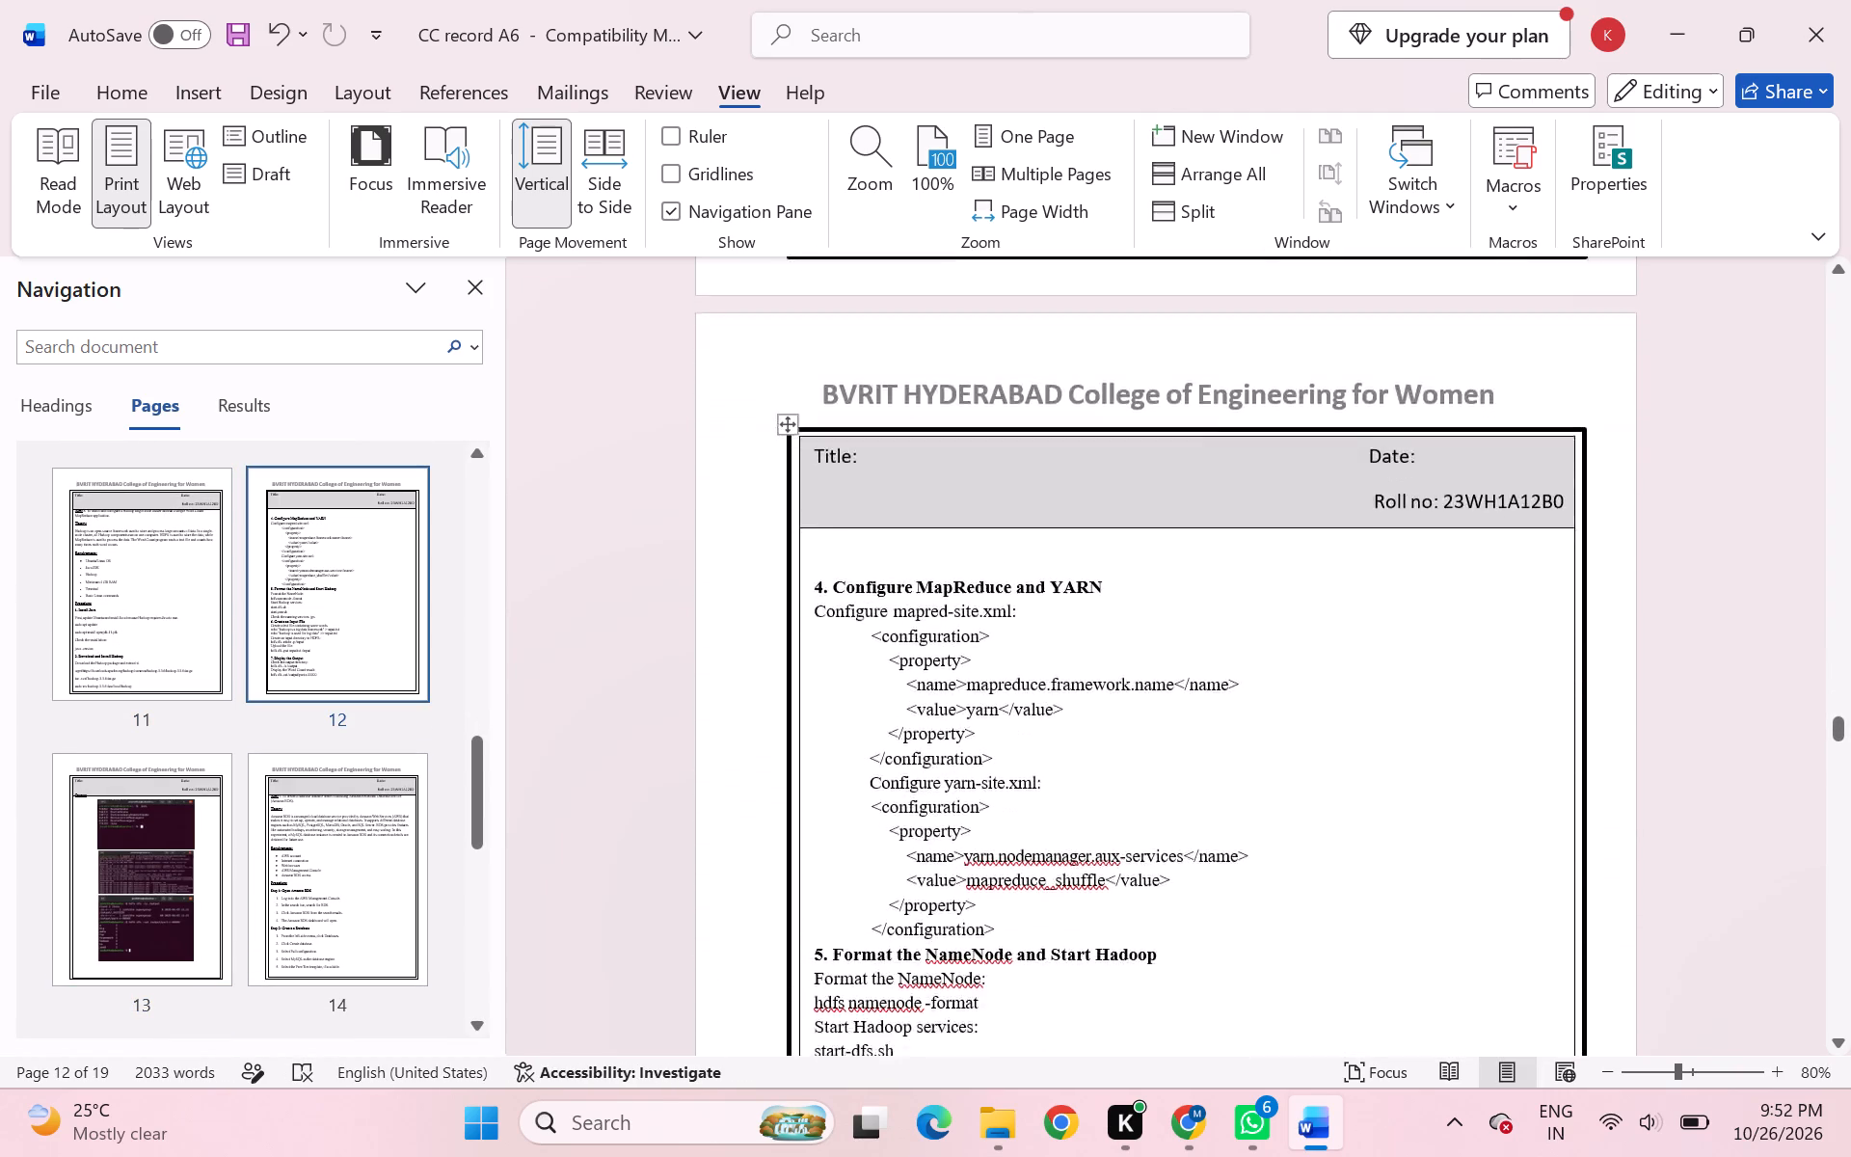
scroll(1224, 692, down, 5)
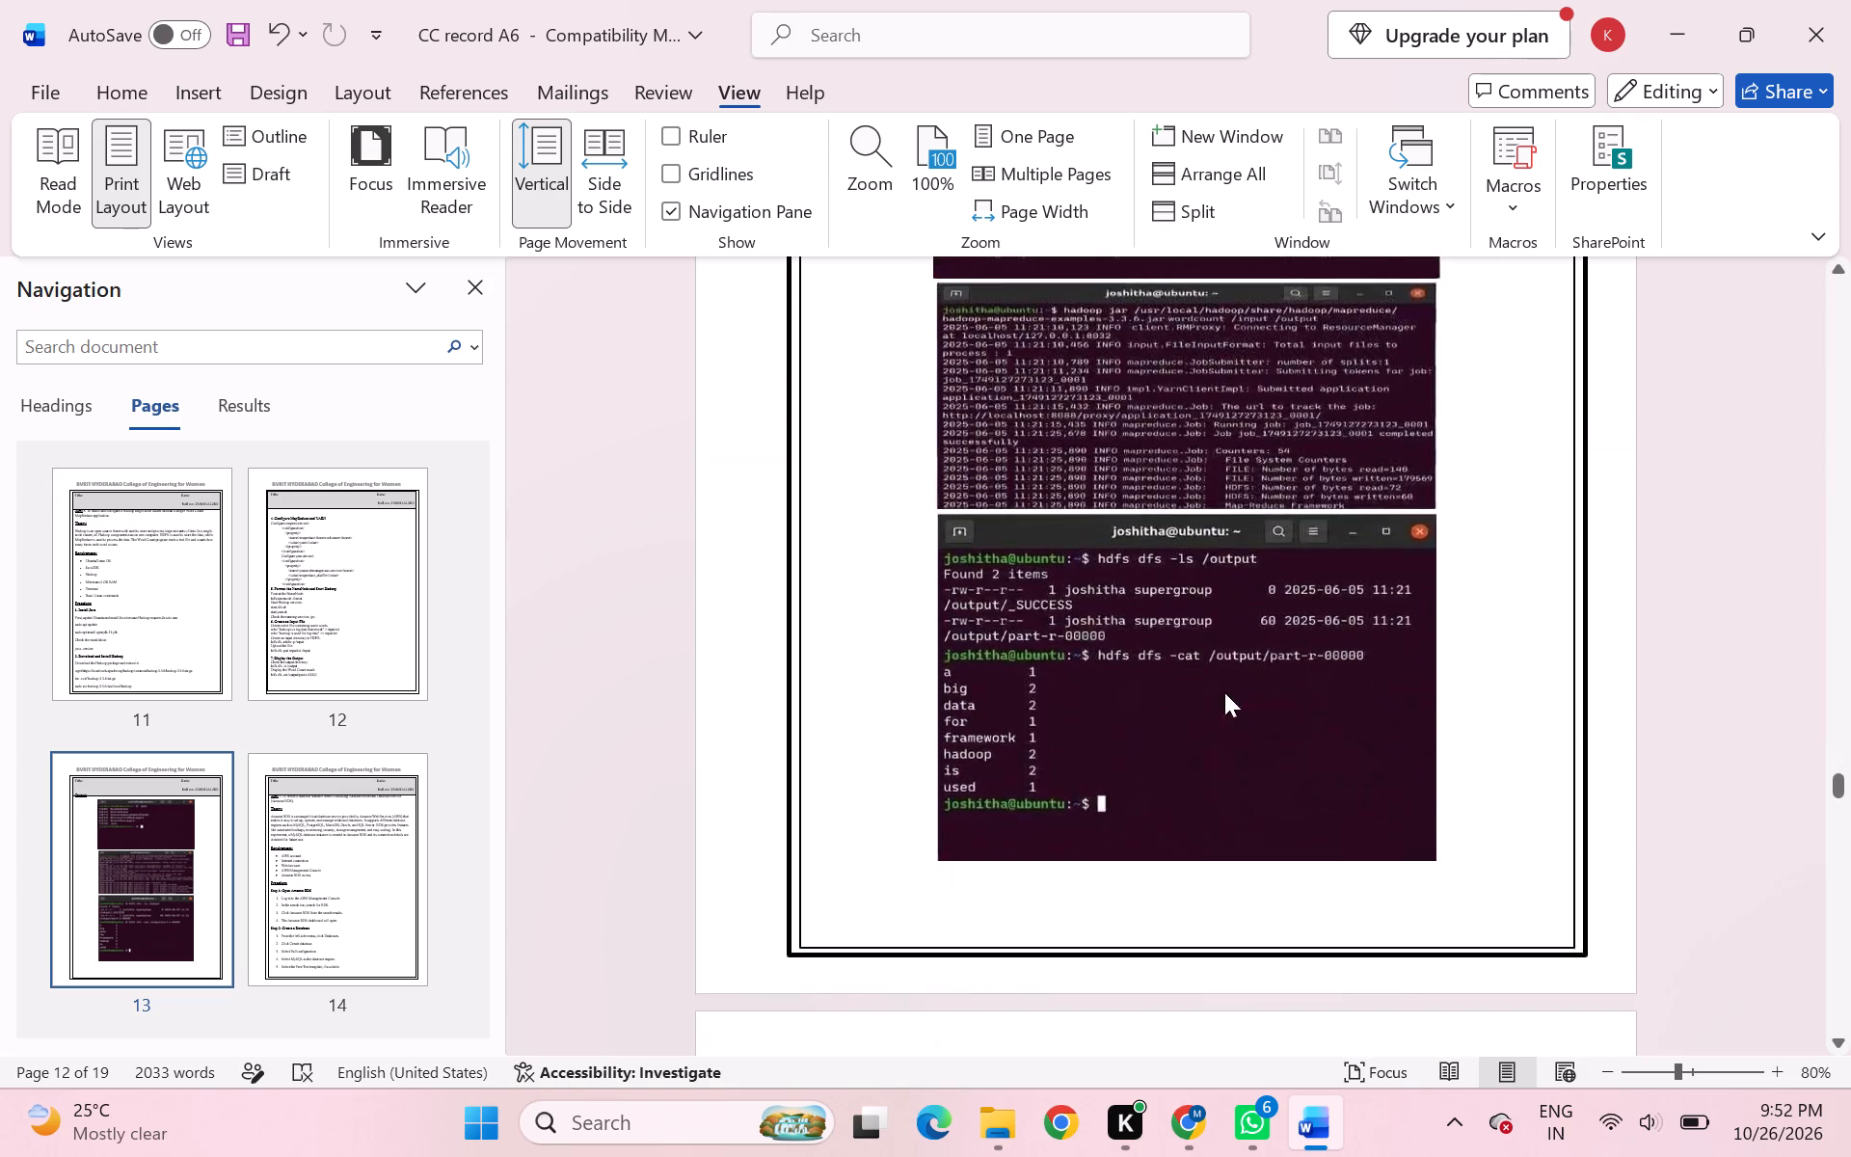
scroll(1224, 692, down, 4)
Review the frames, header blocks and contents of the Amazon RDS and Google Cloud SQL experiments on pages 14 to 19.
scroll(1224, 692, down, 3)
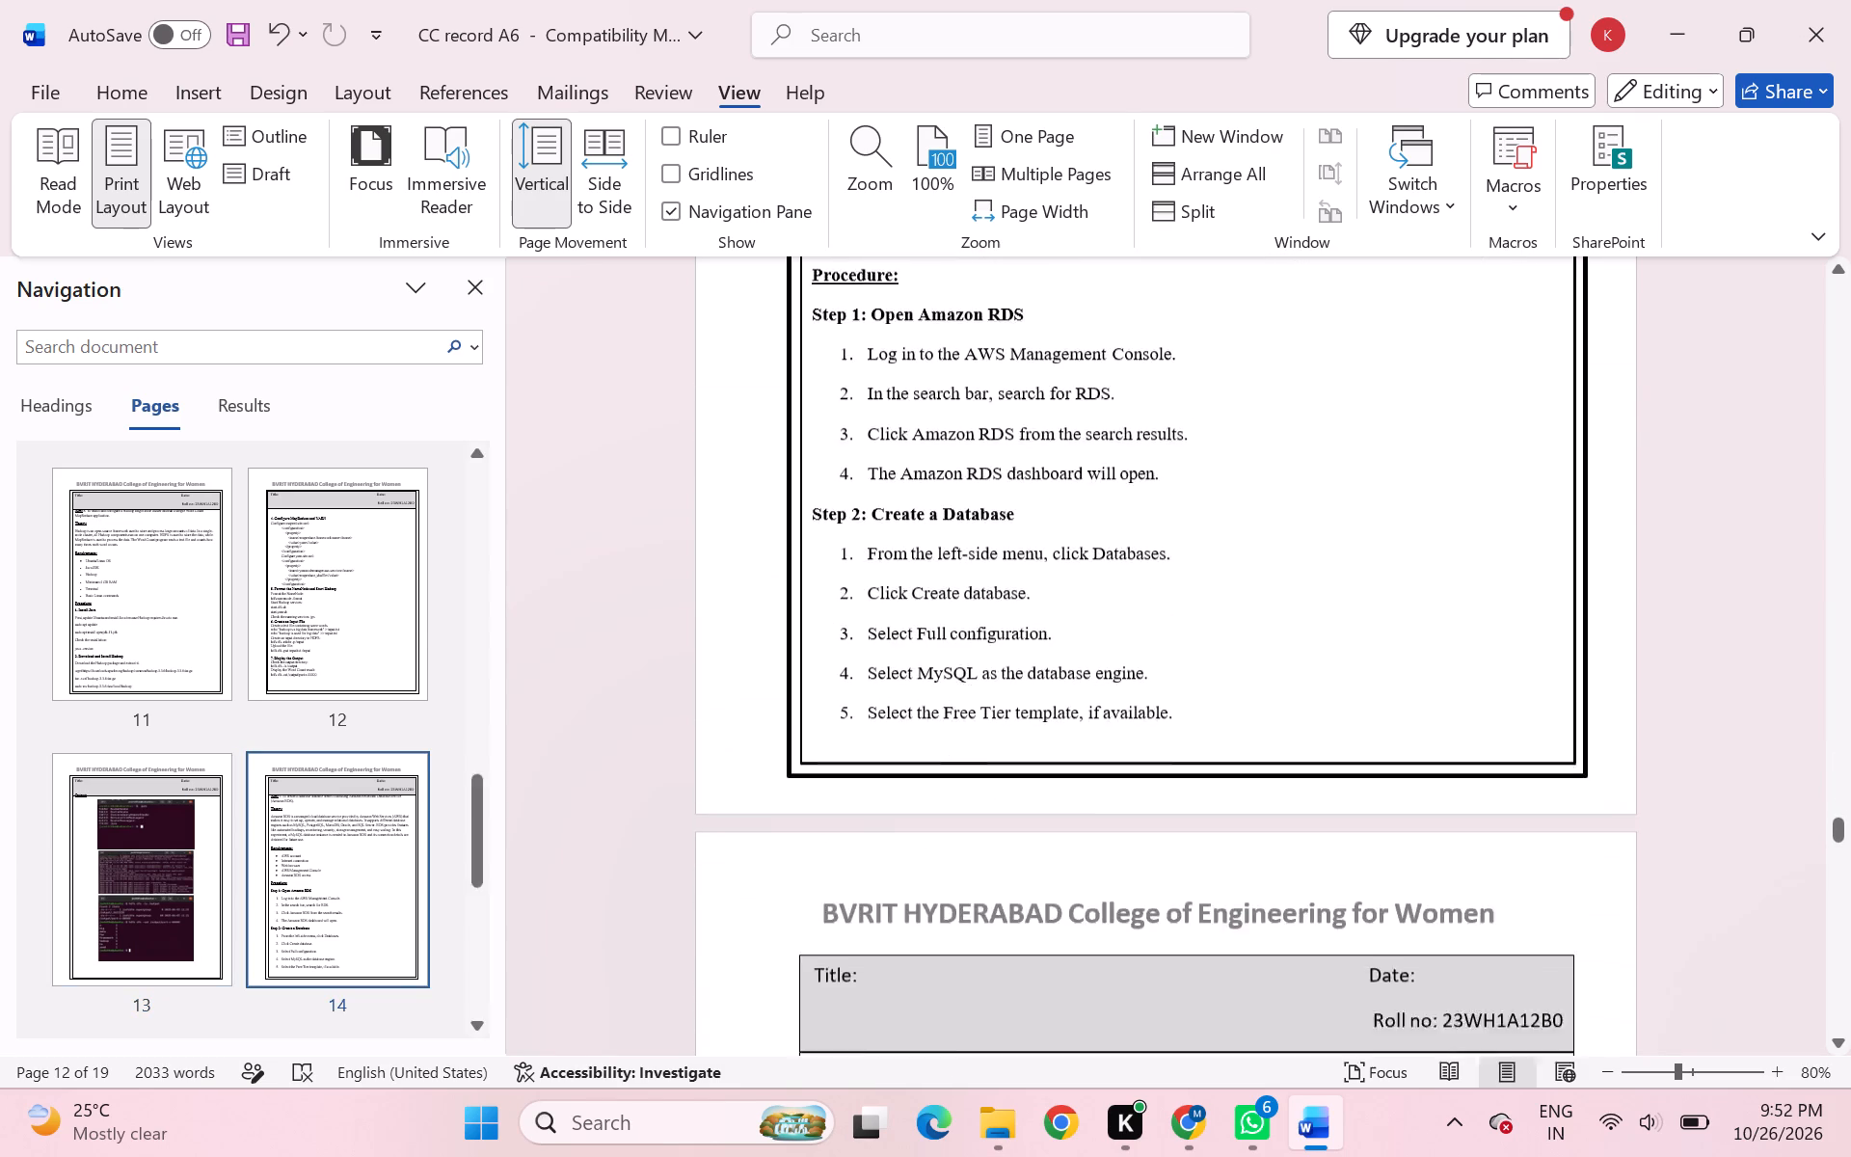
scroll(1224, 692, down, 9)
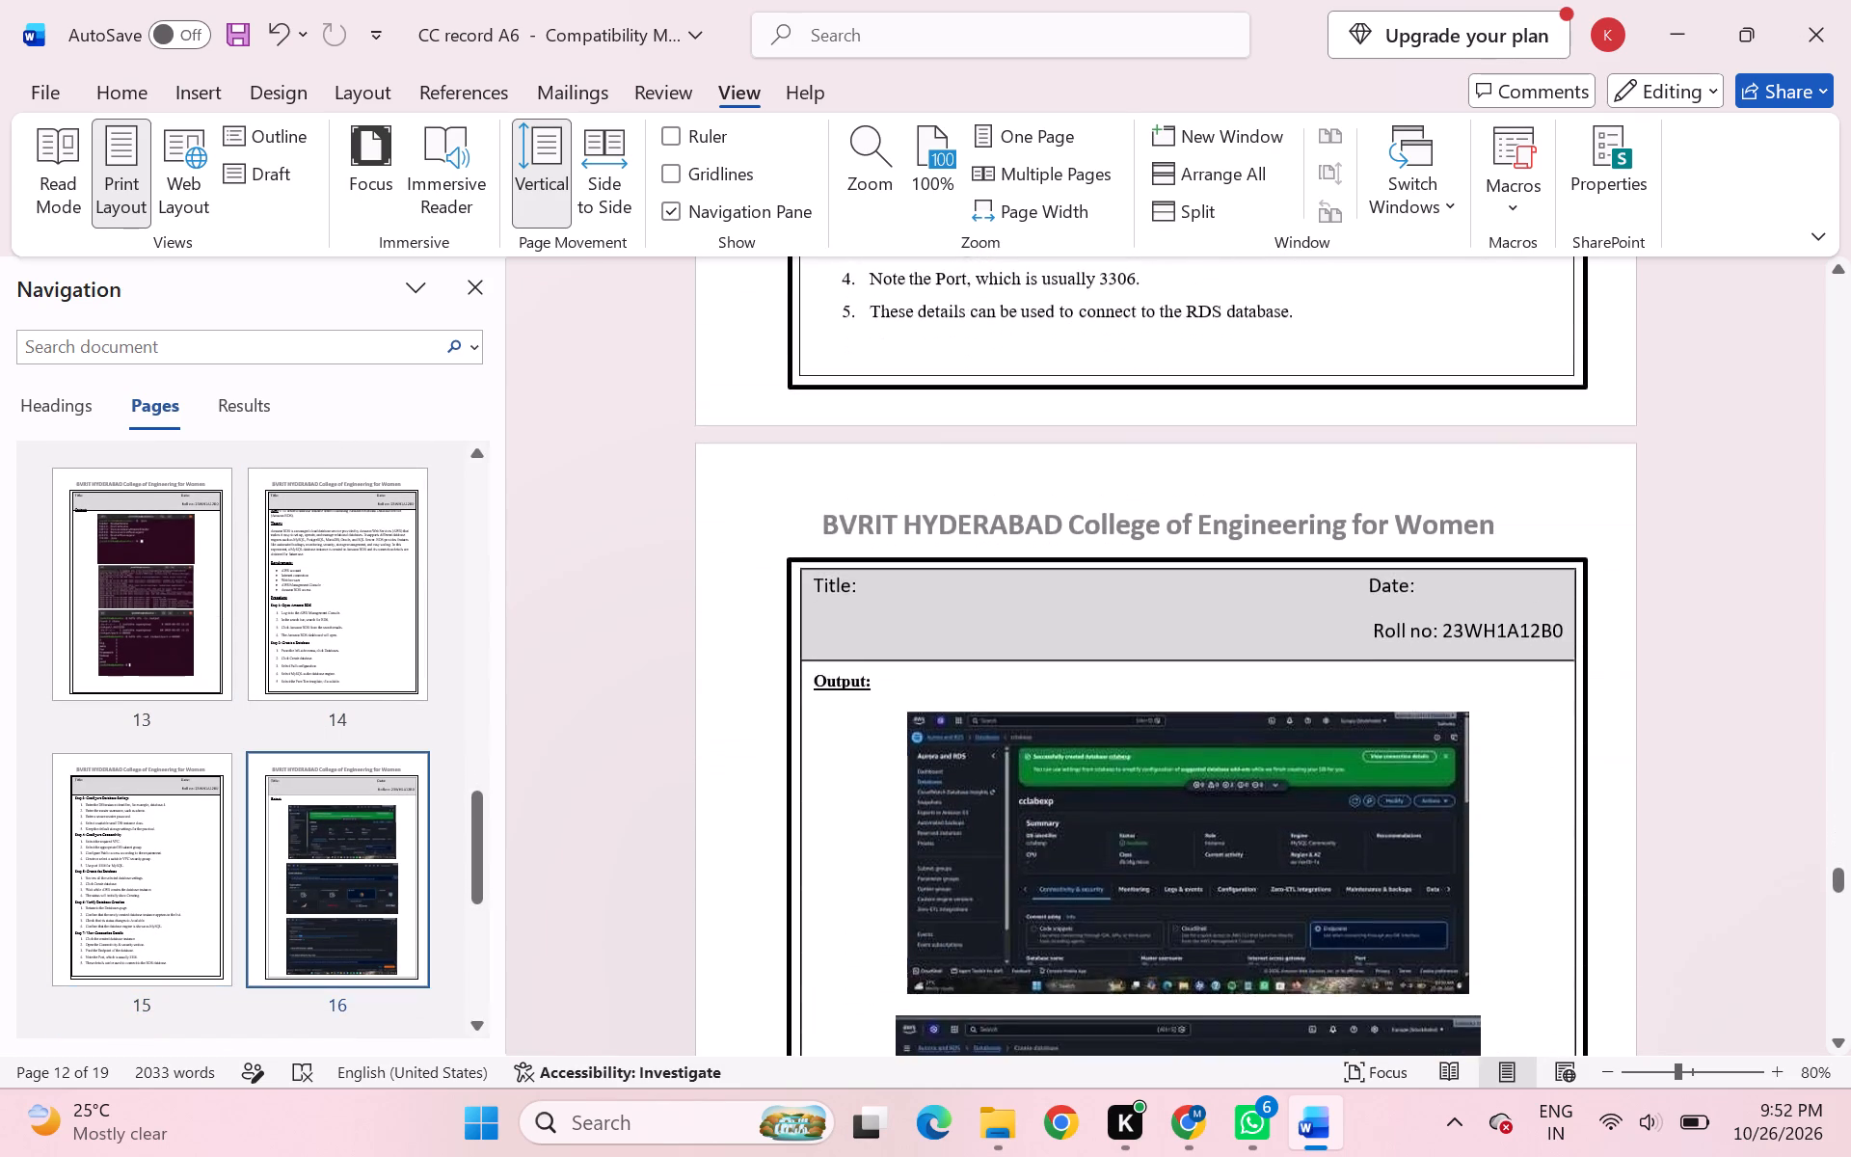
scroll(1224, 692, down, 8)
scroll(1224, 692, up, 1)
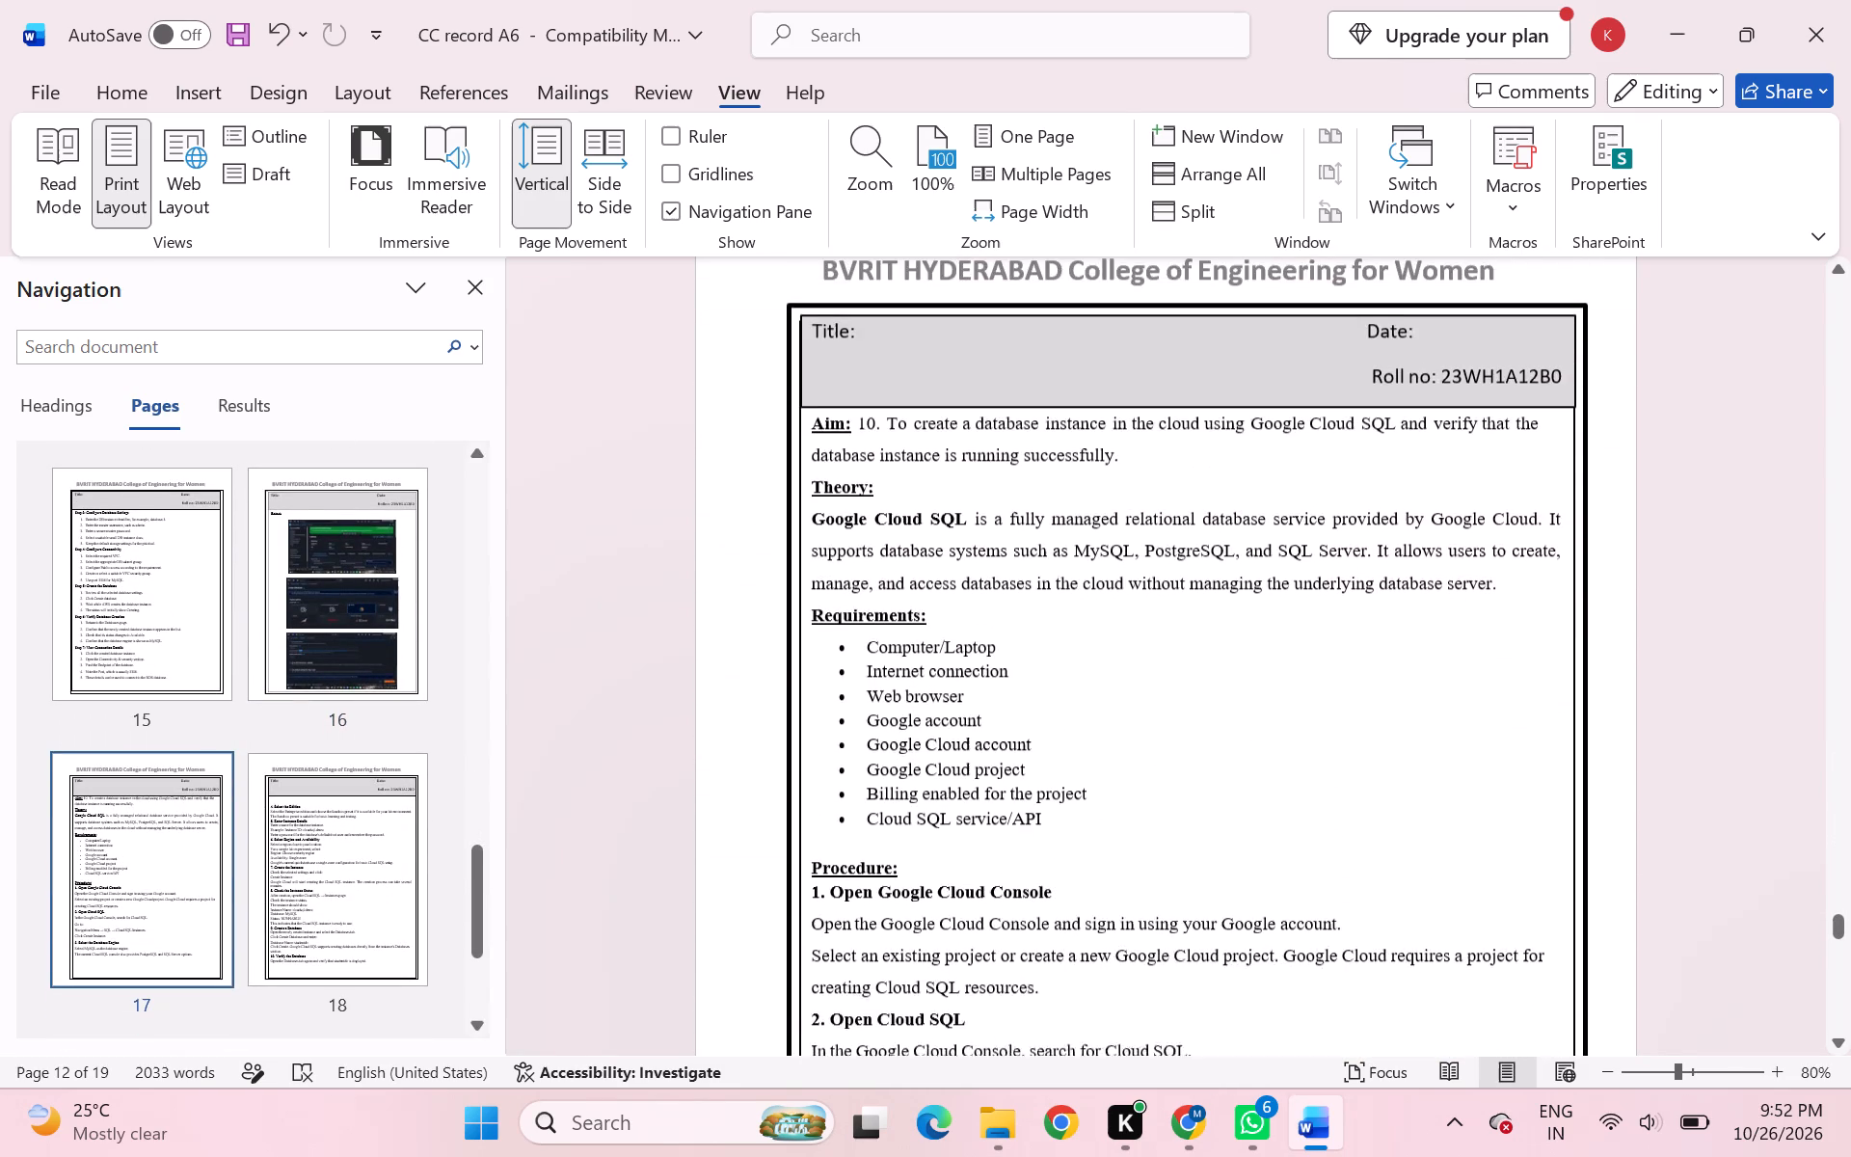
scroll(1224, 692, down, 7)
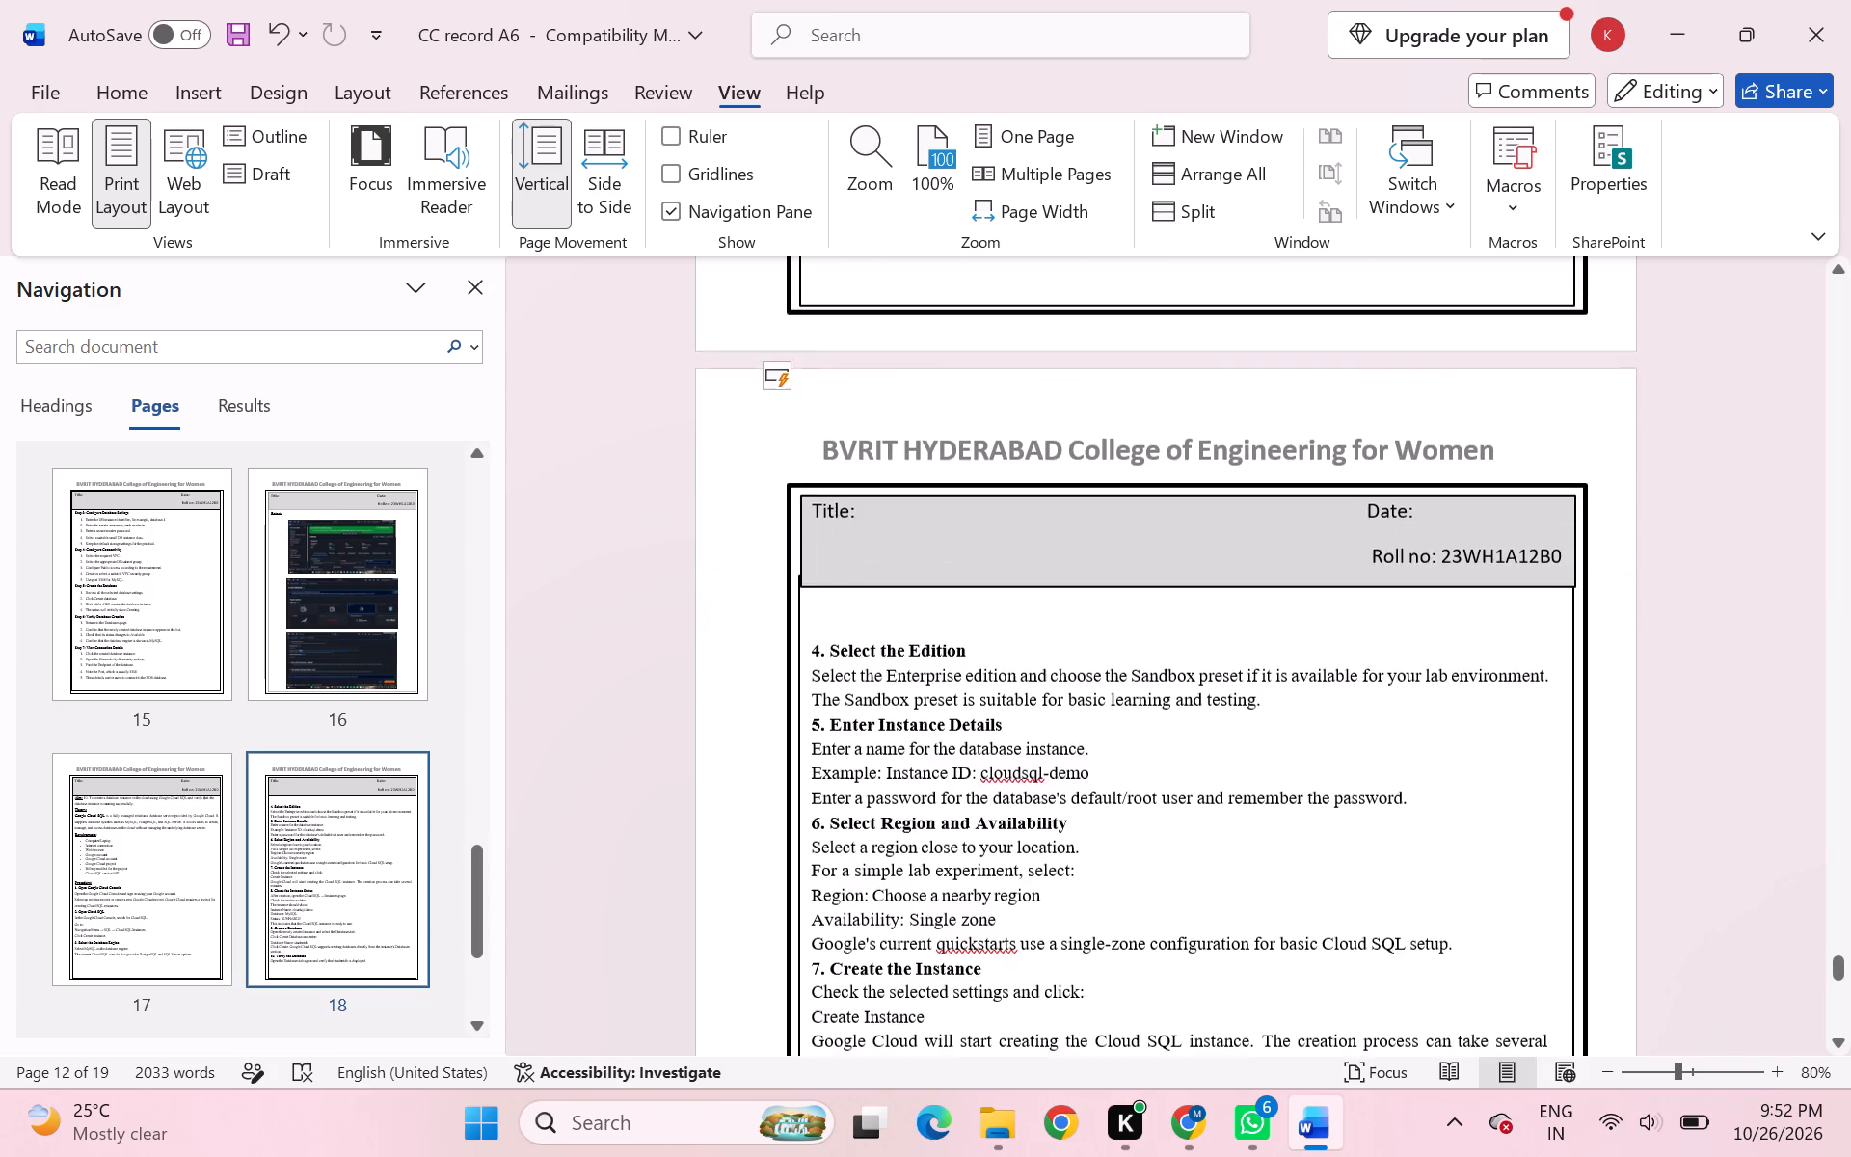
scroll(1224, 692, down, 6)
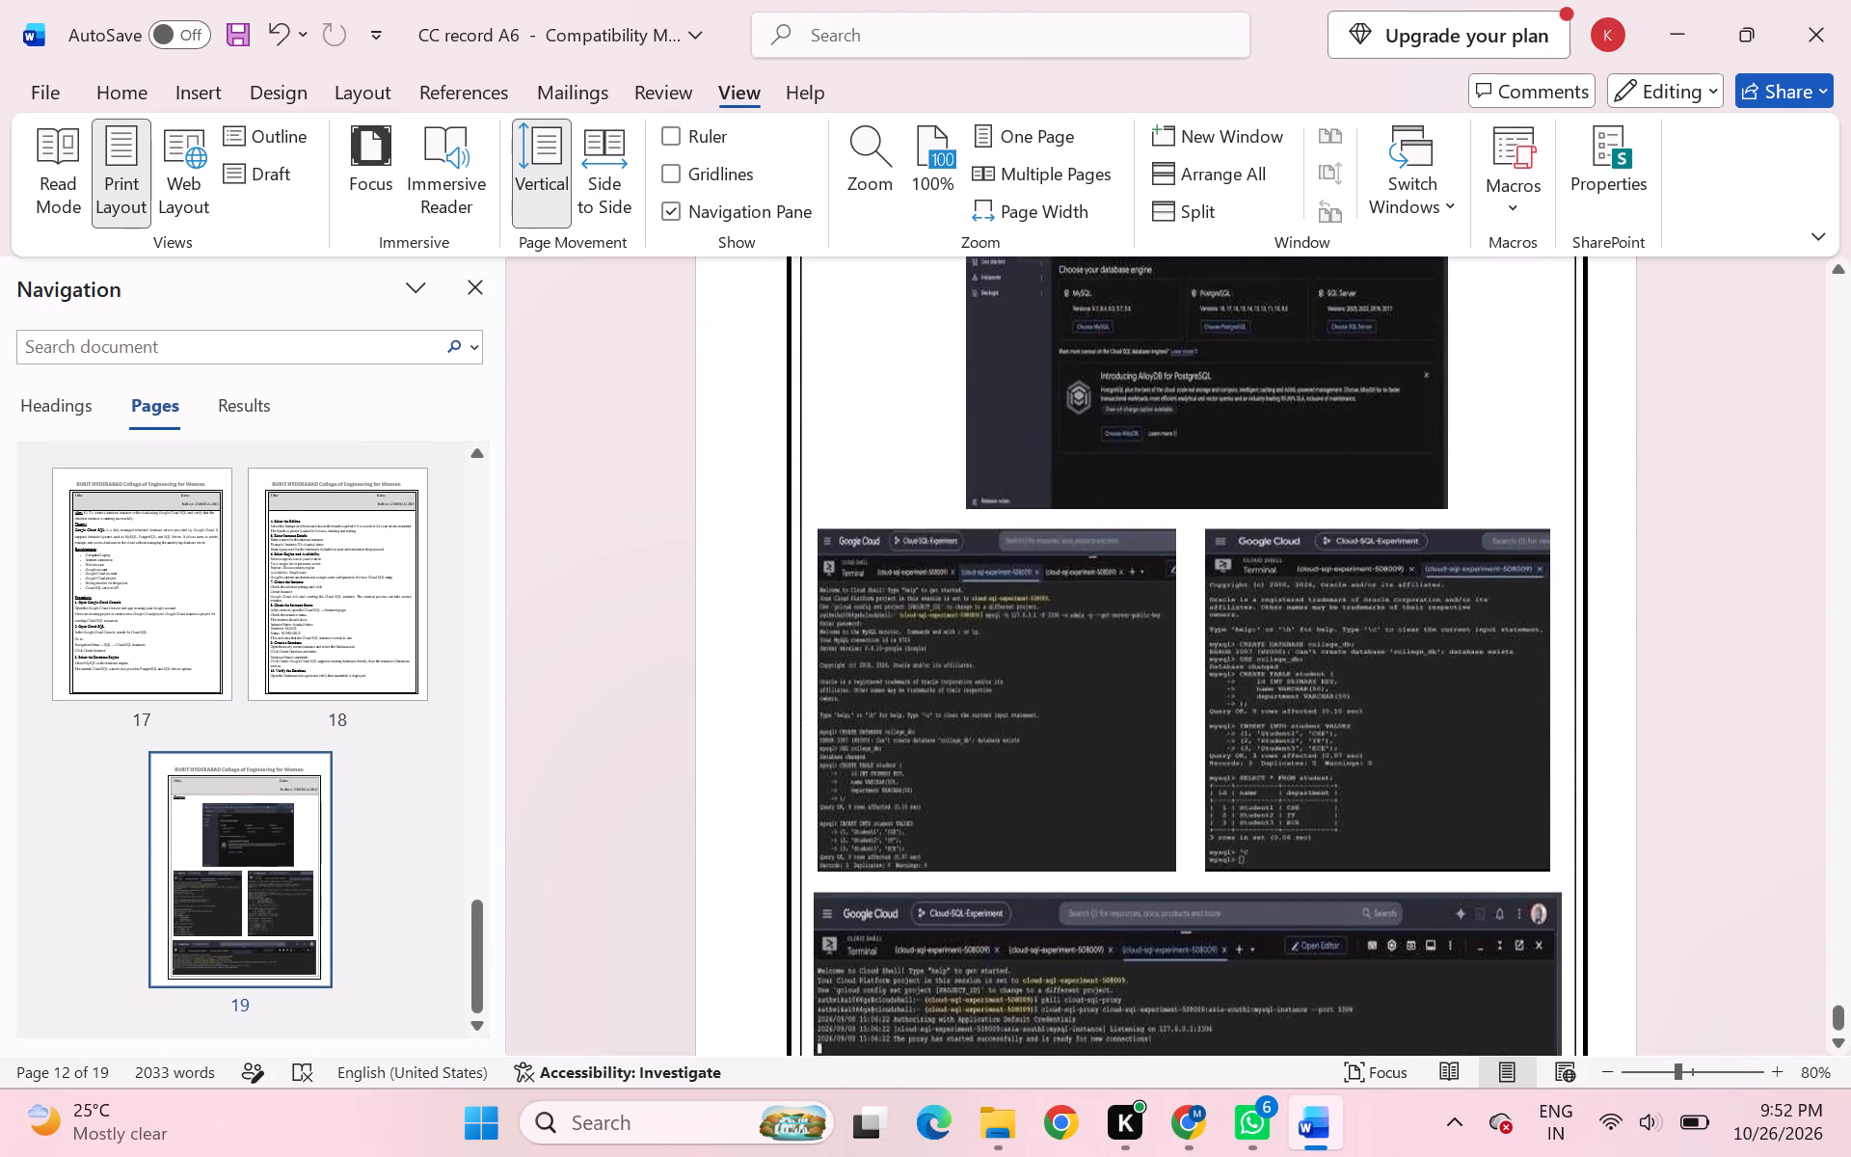
scroll(1224, 692, down, 2)
scroll(1224, 692, up, 8)
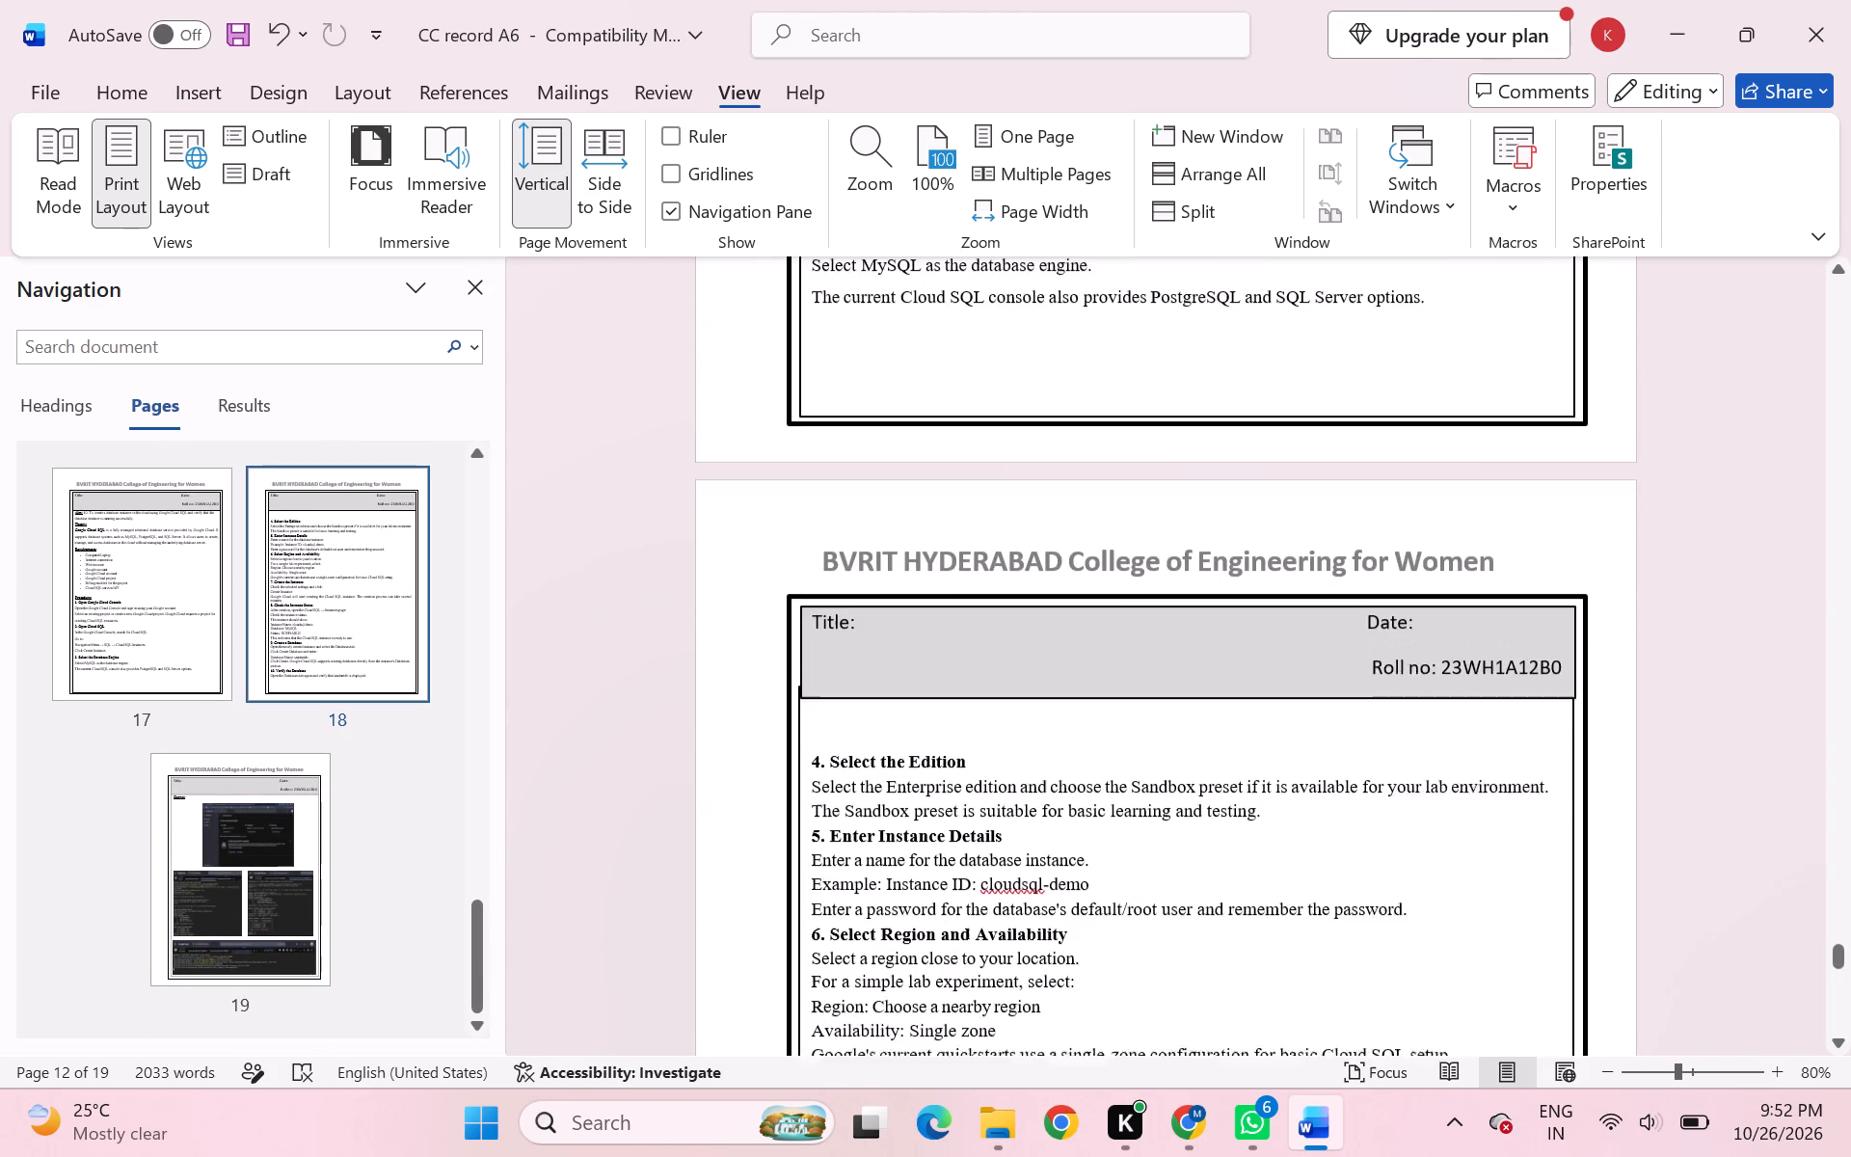
Delete the Google Cloud SQL theory sentence beginning "It allows users to create, manage, and access databases" on page 17.
scroll(1224, 692, up, 5)
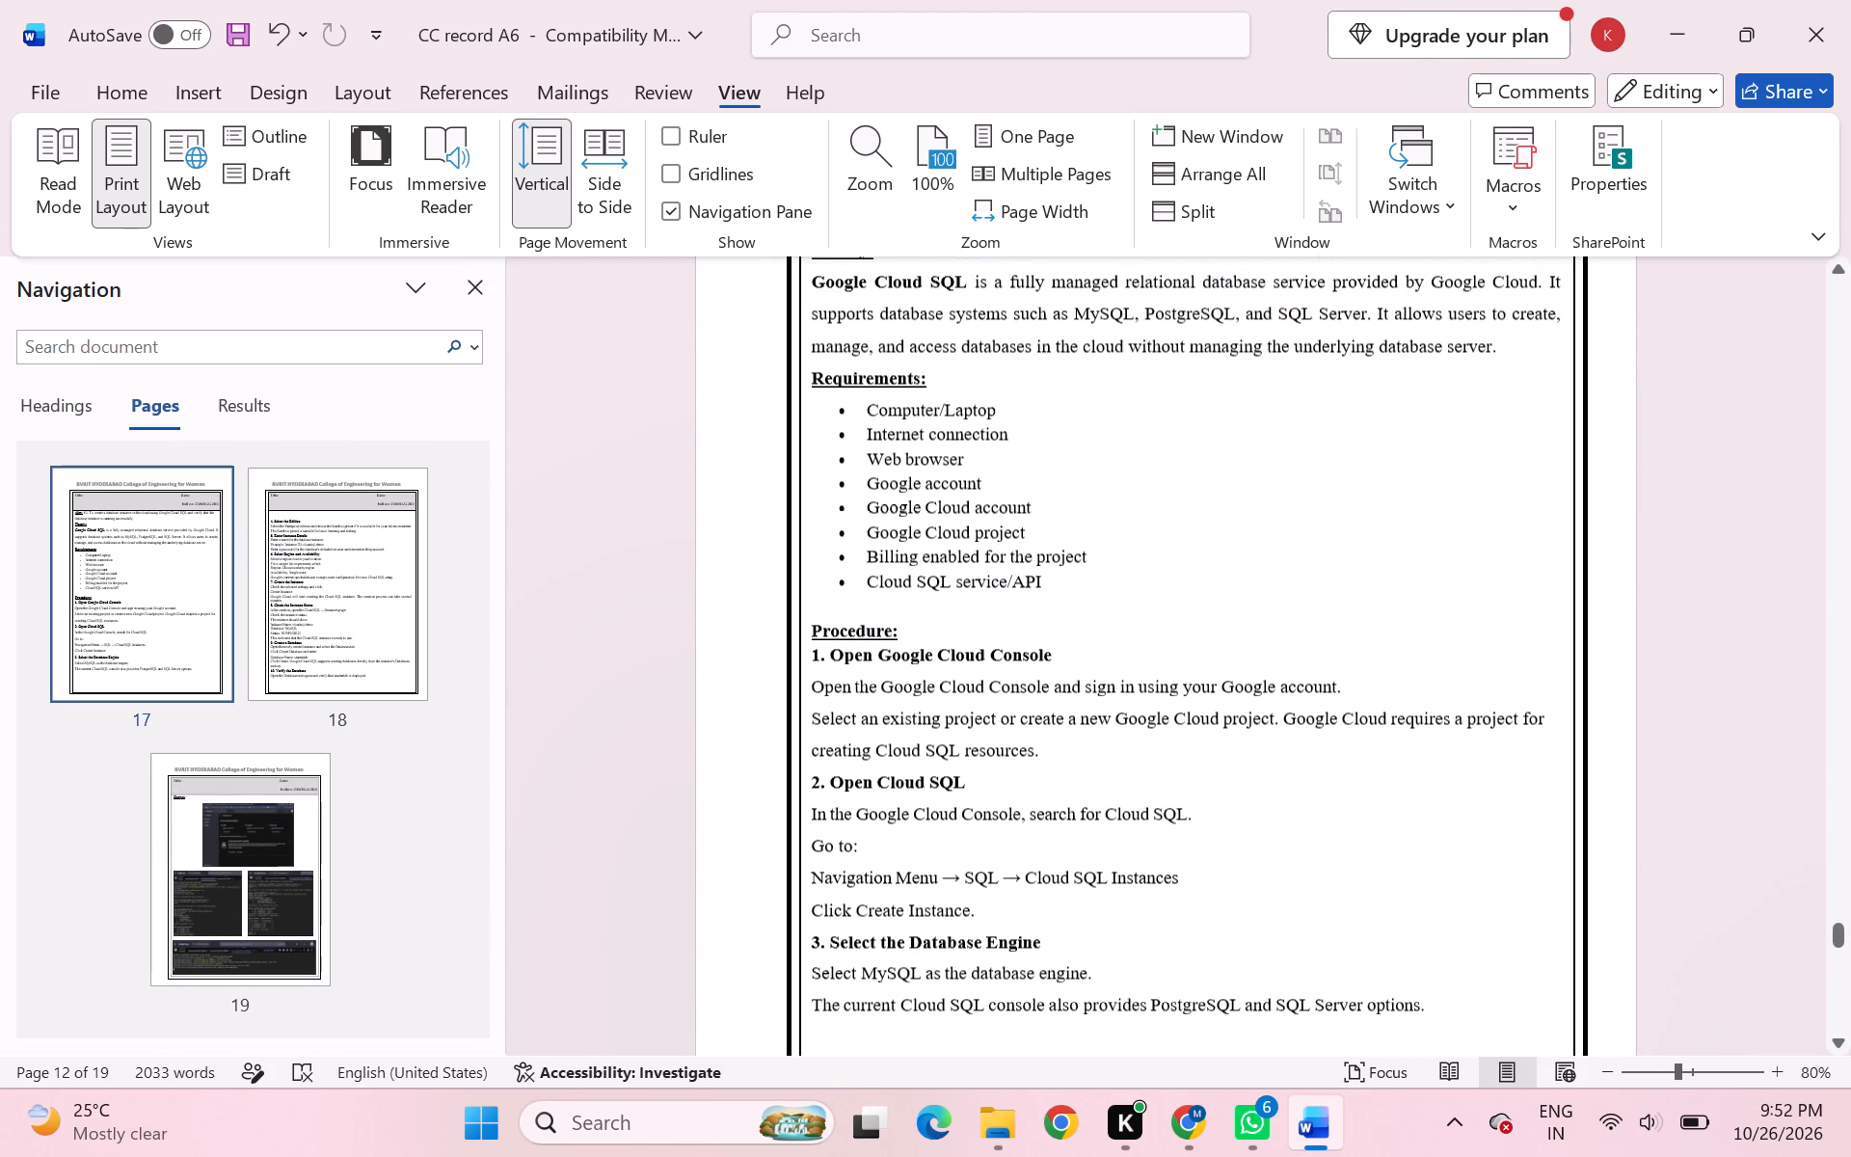
scroll(1224, 692, up, 2)
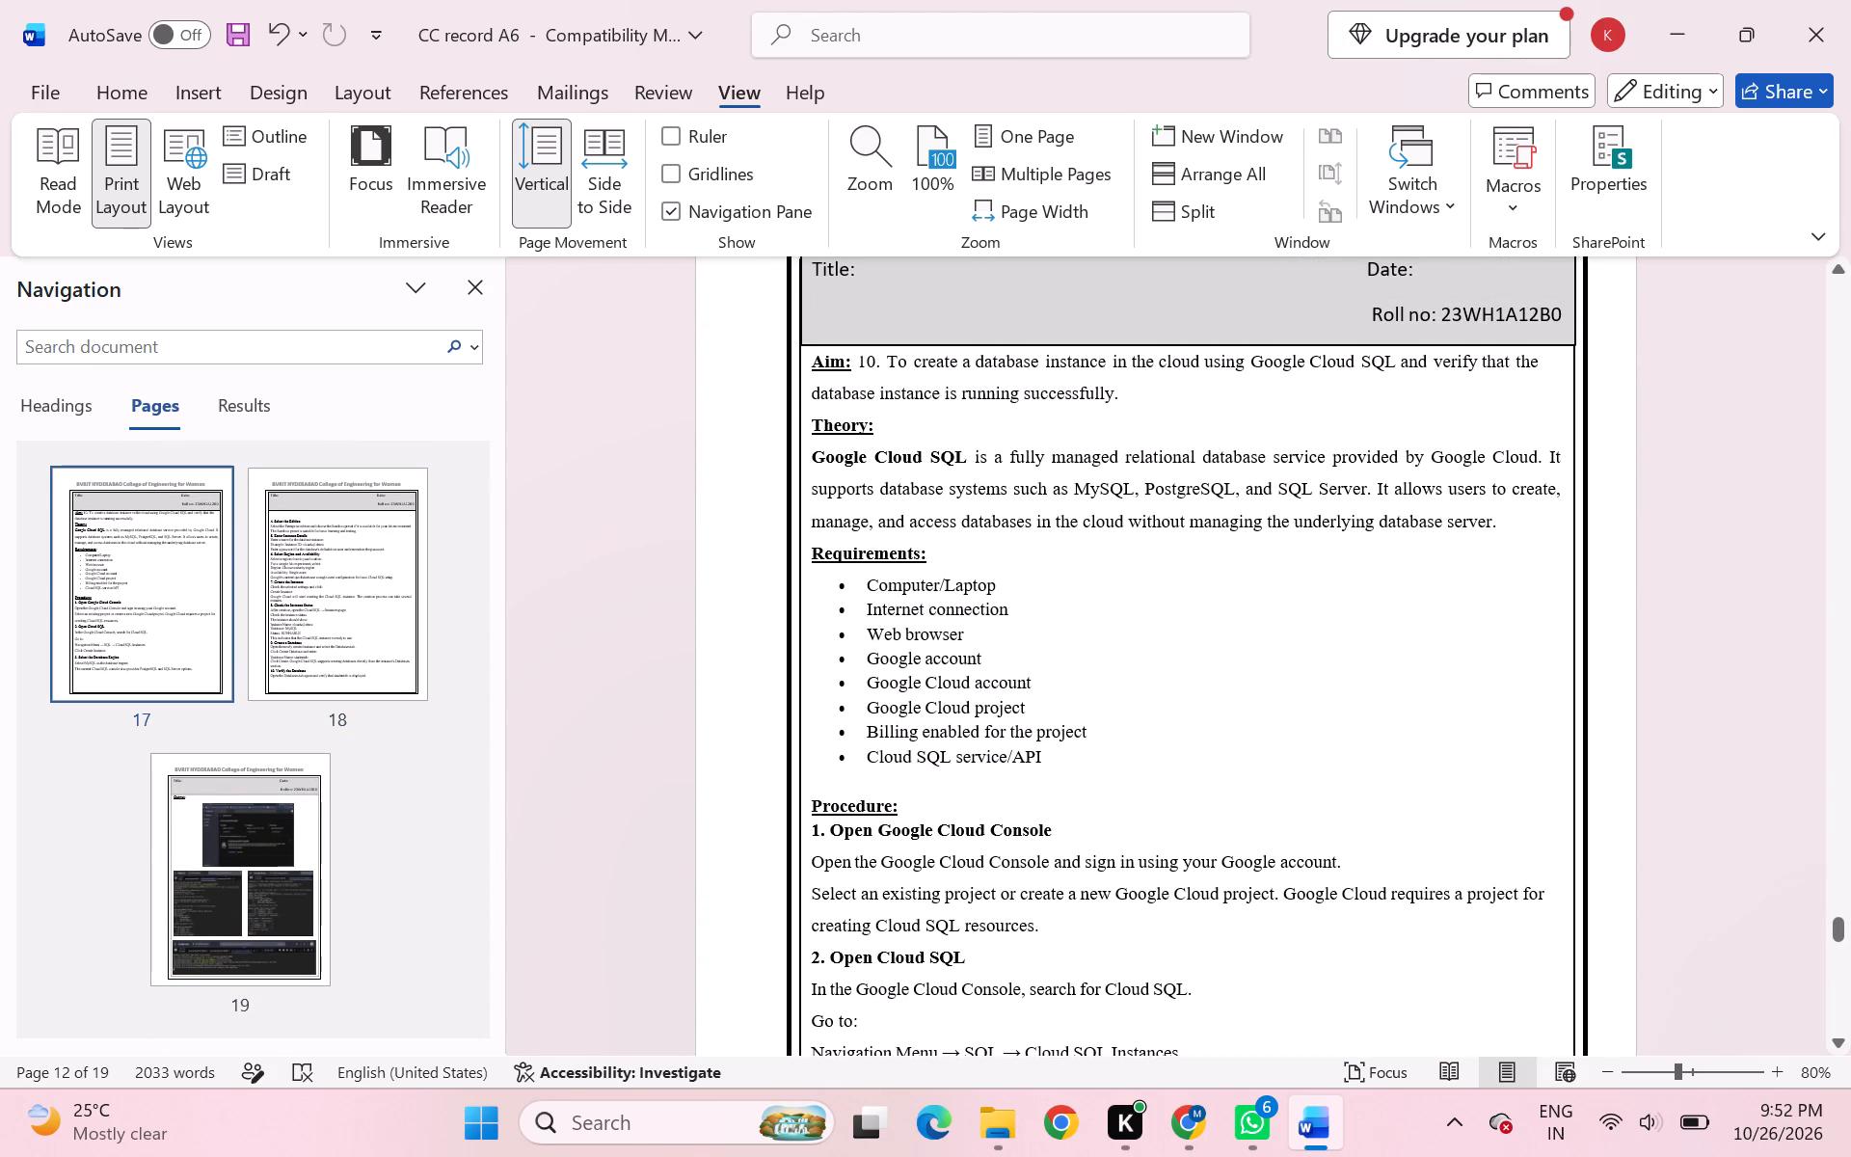
drag(1378, 490, 1495, 527)
key(BackSpace)
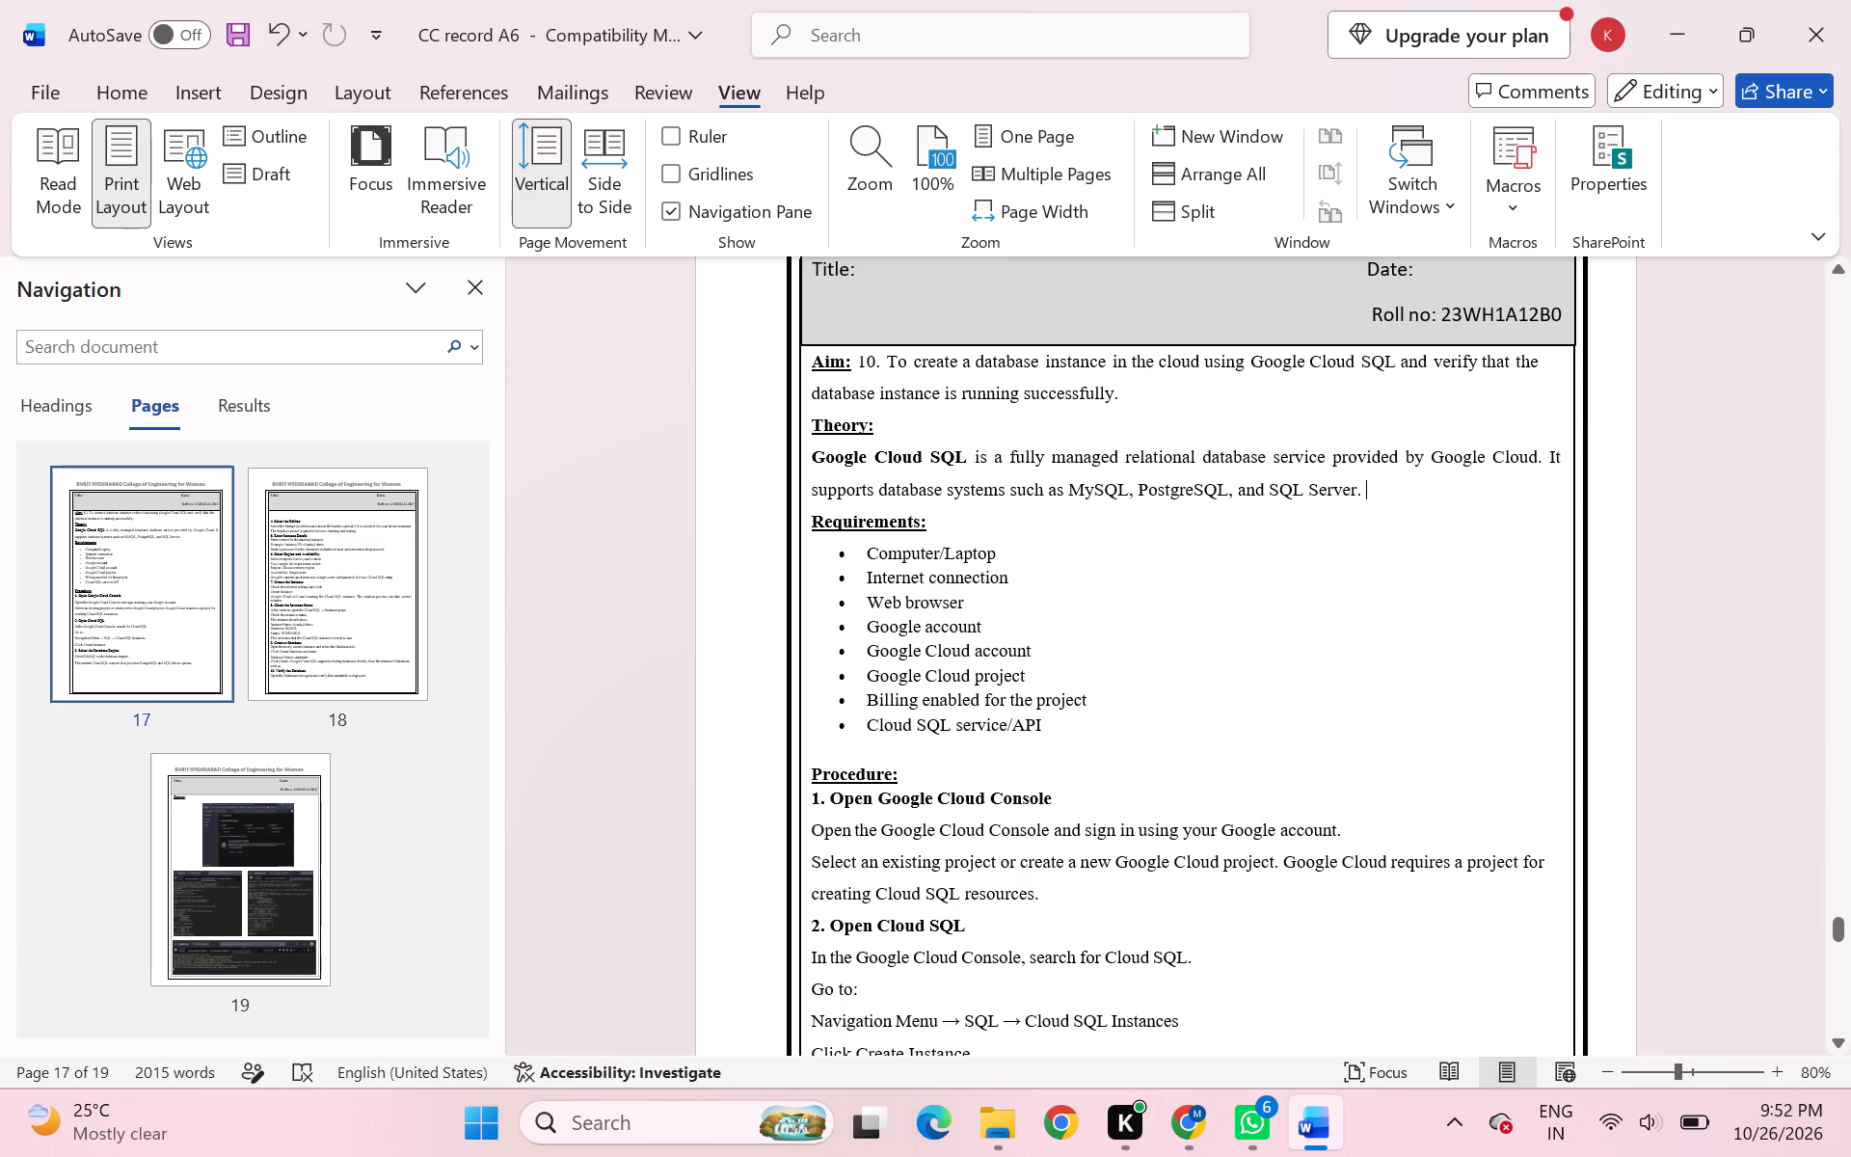
Delete the Google account, Google Cloud account and Google Cloud project bullets from the Requirements list on page 17.
drag(876, 624, 1029, 676)
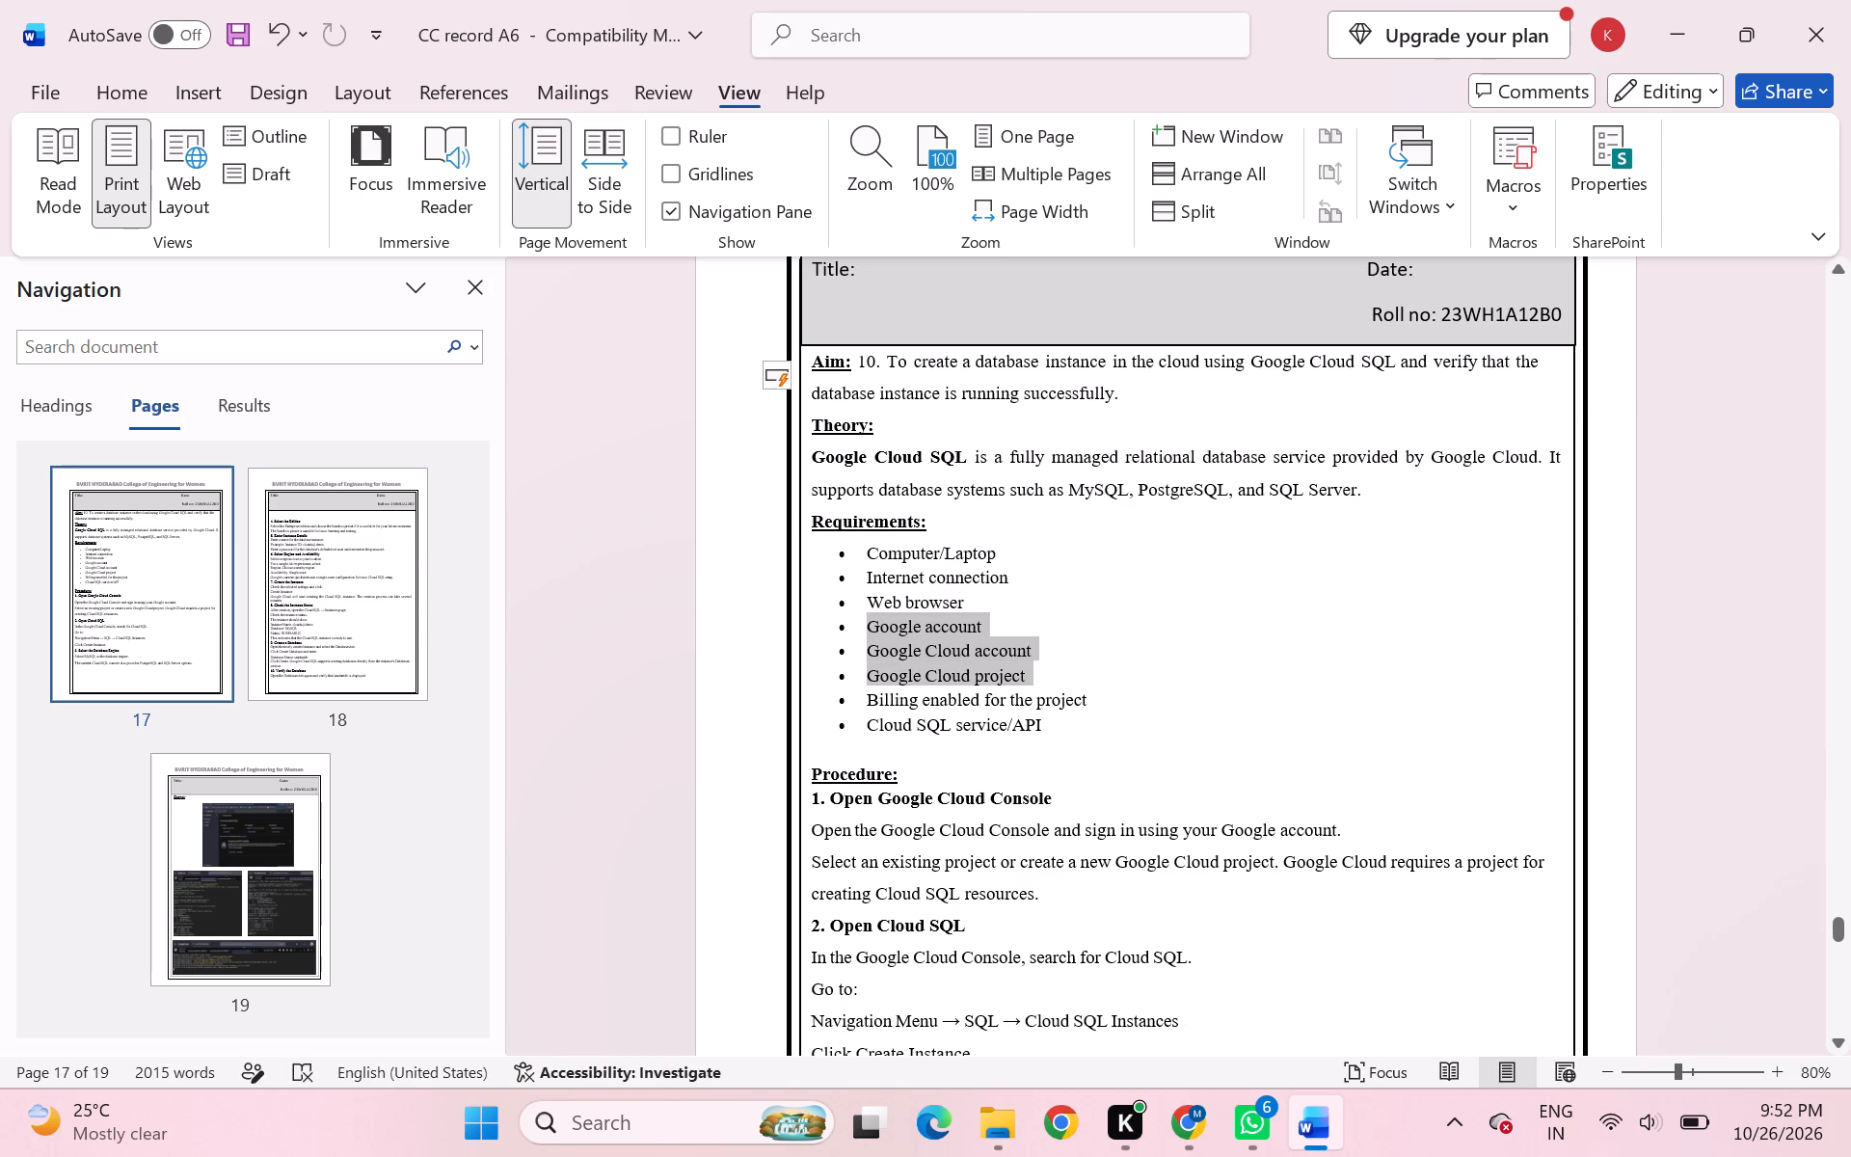
drag(1029, 676, 1033, 677)
key(BackSpace)
Delete the lines from "Go to:" through "Click Create Instance." under "Open Cloud SQL" on page 17.
scroll(1033, 677, down, 3)
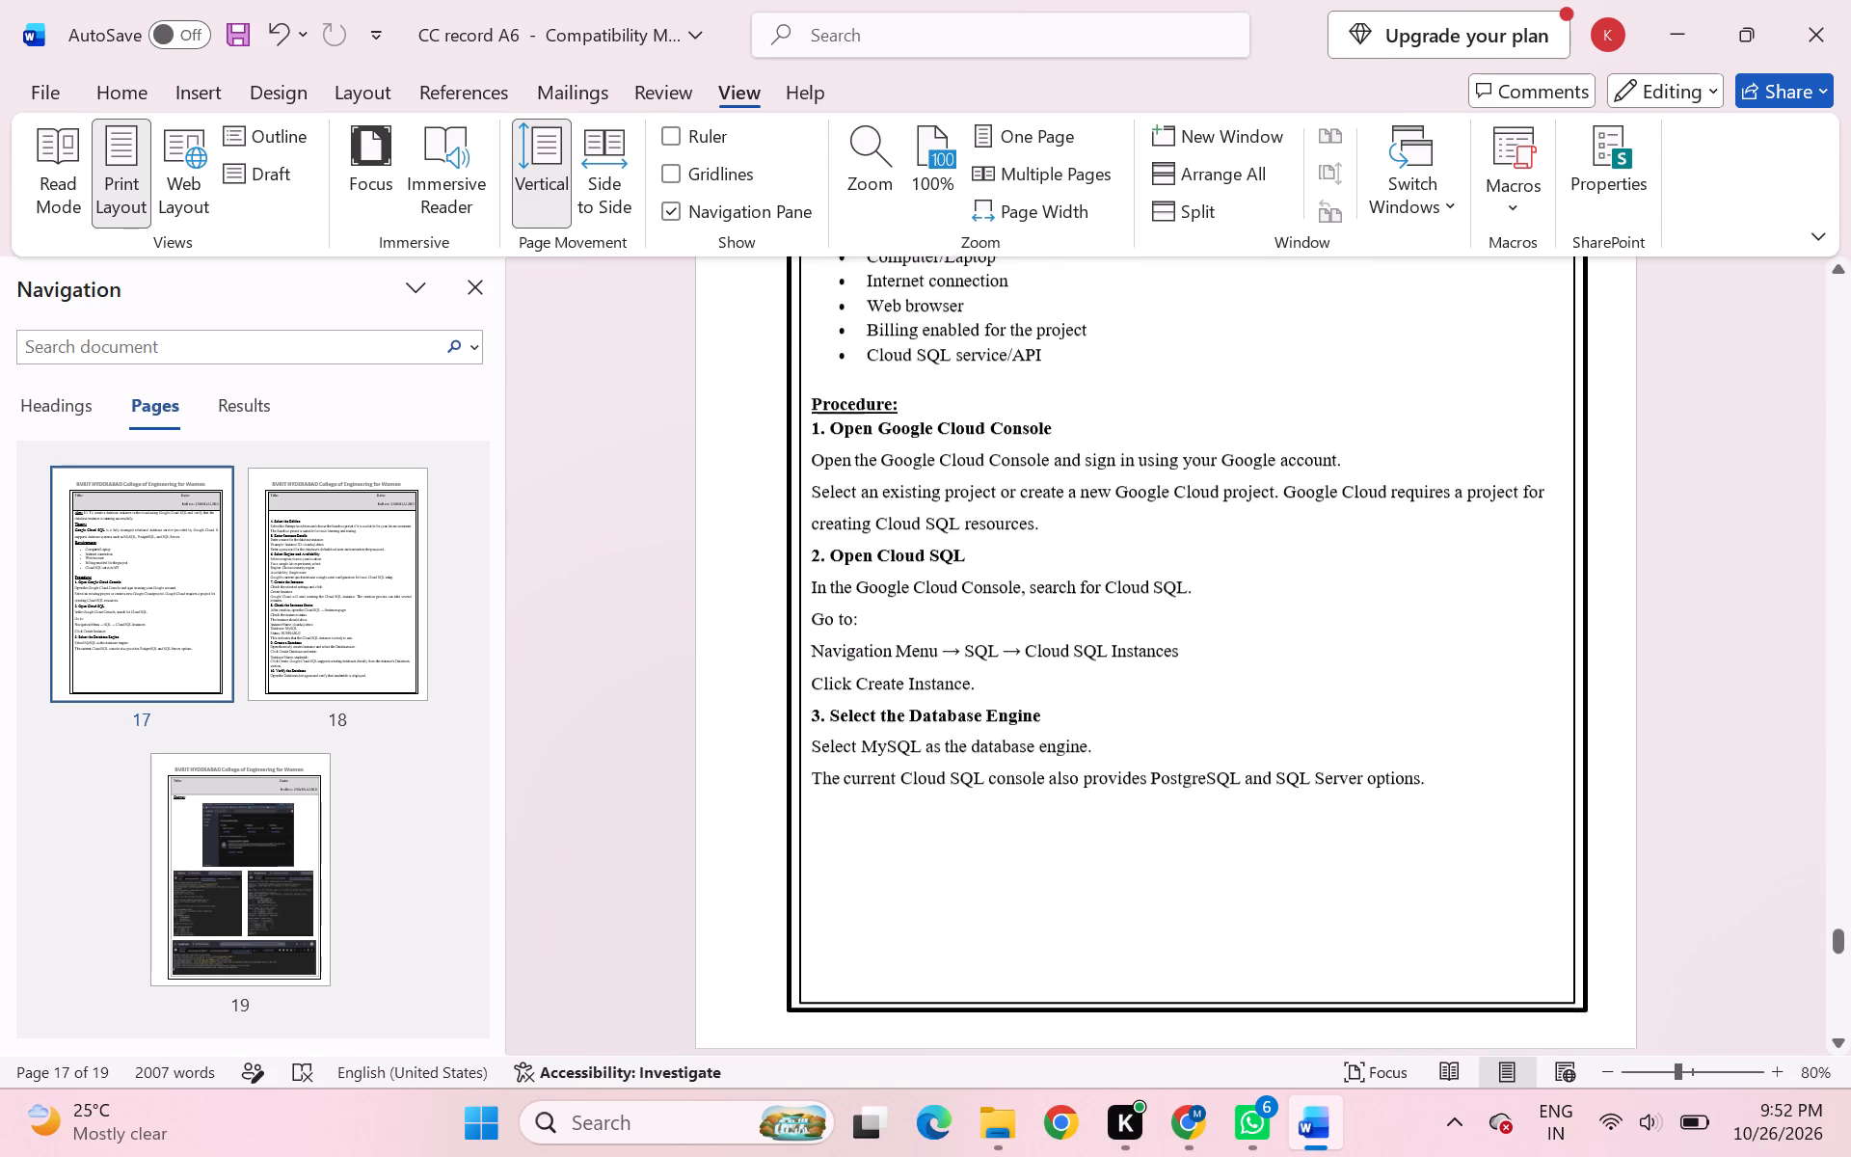
scroll(1033, 677, down, 1)
drag(805, 499, 971, 564)
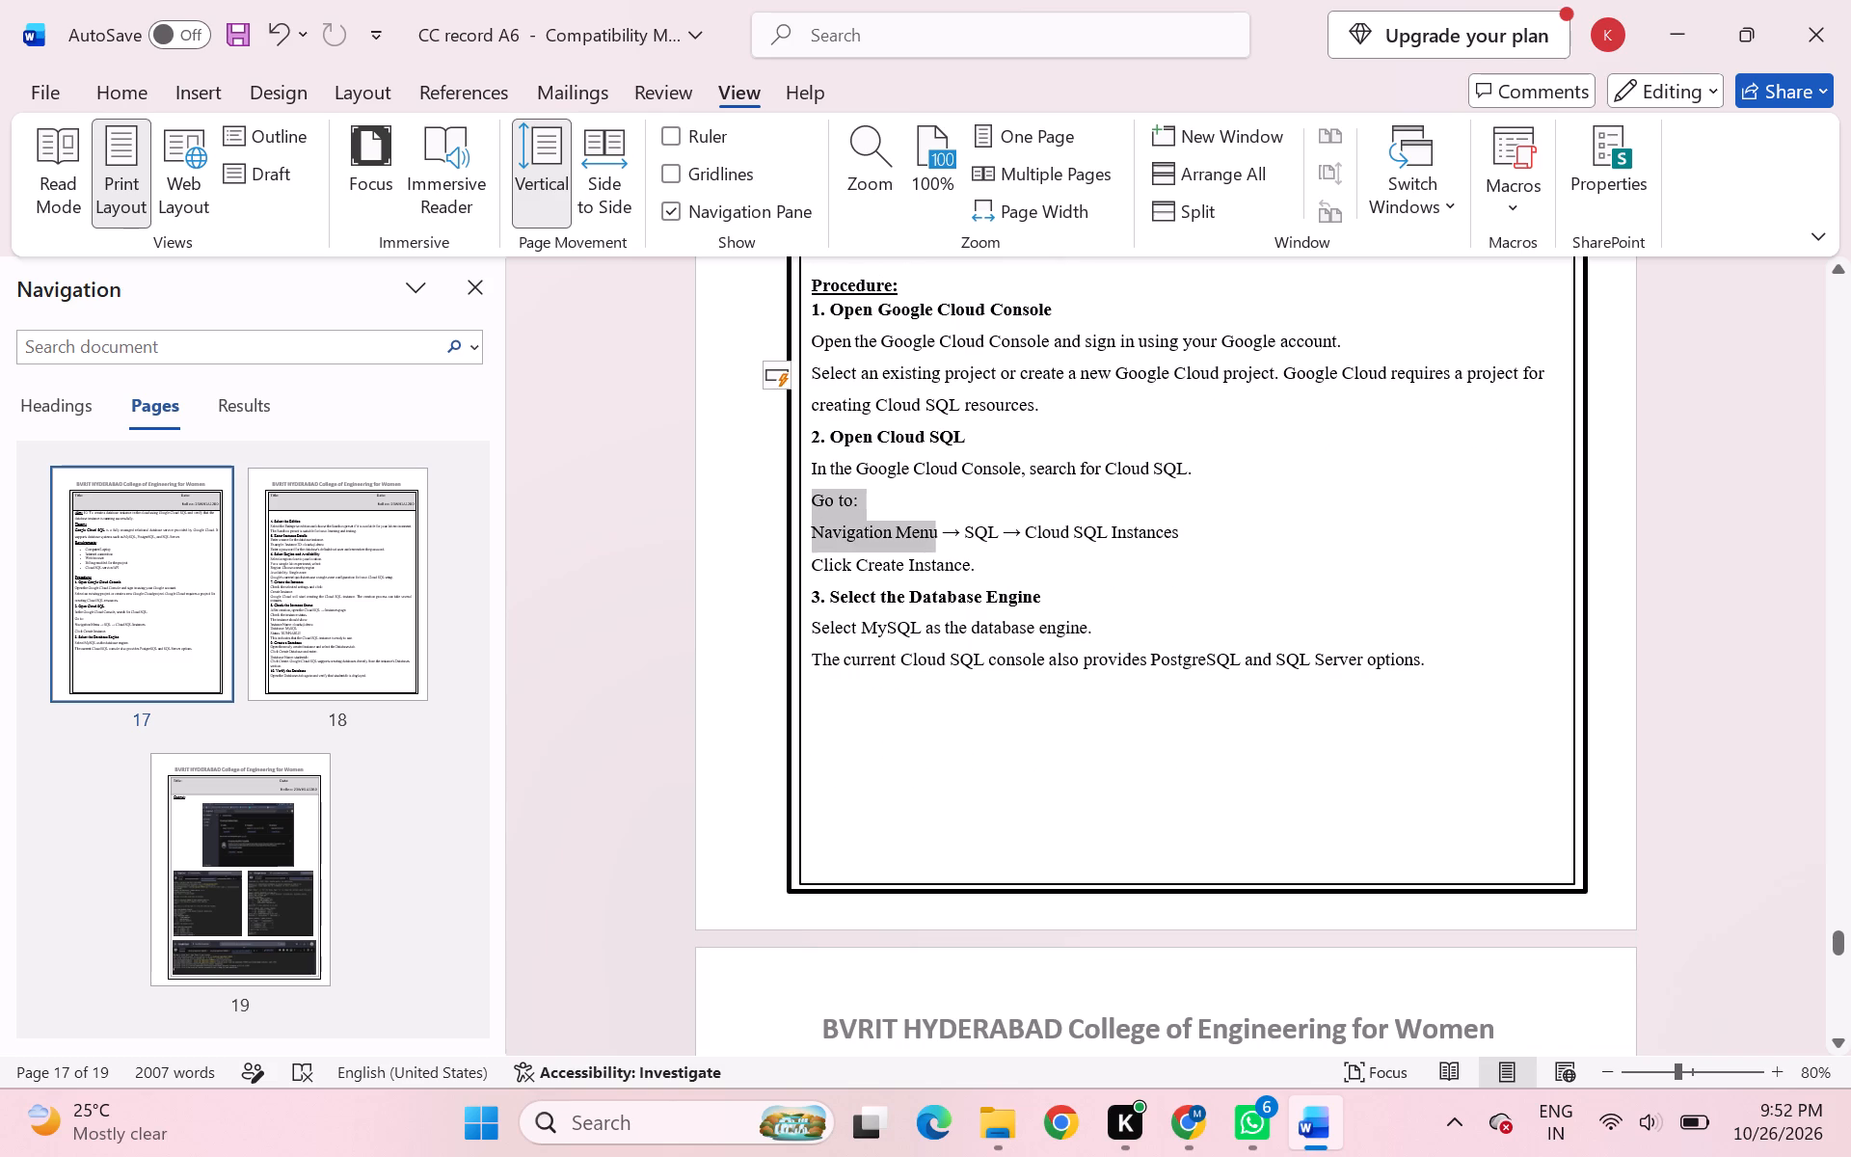
drag(971, 564, 1002, 572)
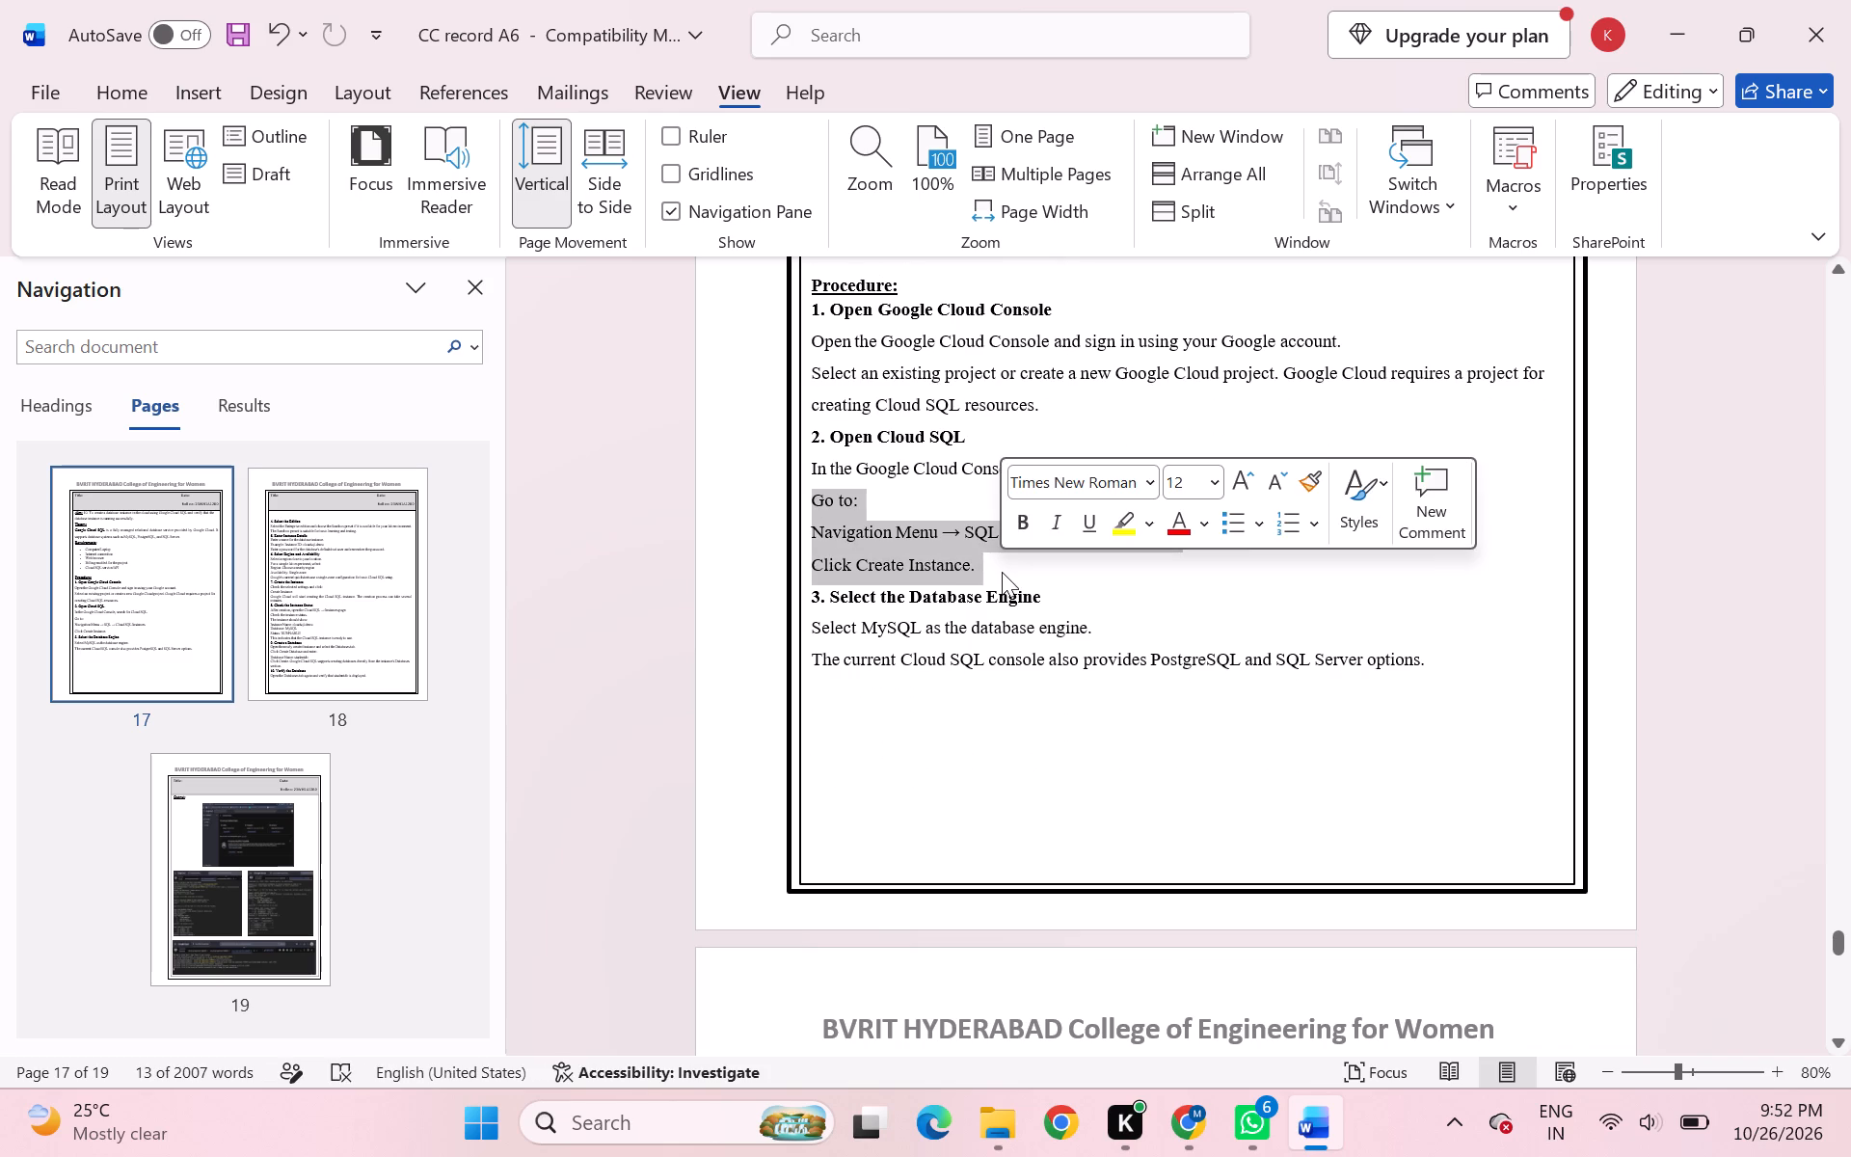
key(BackSpace)
Move the "Select the Edition" section from the top of page 18 to below the PostgreSQL and SQL Server options line on page 17.
scroll(1103, 624, down, 1)
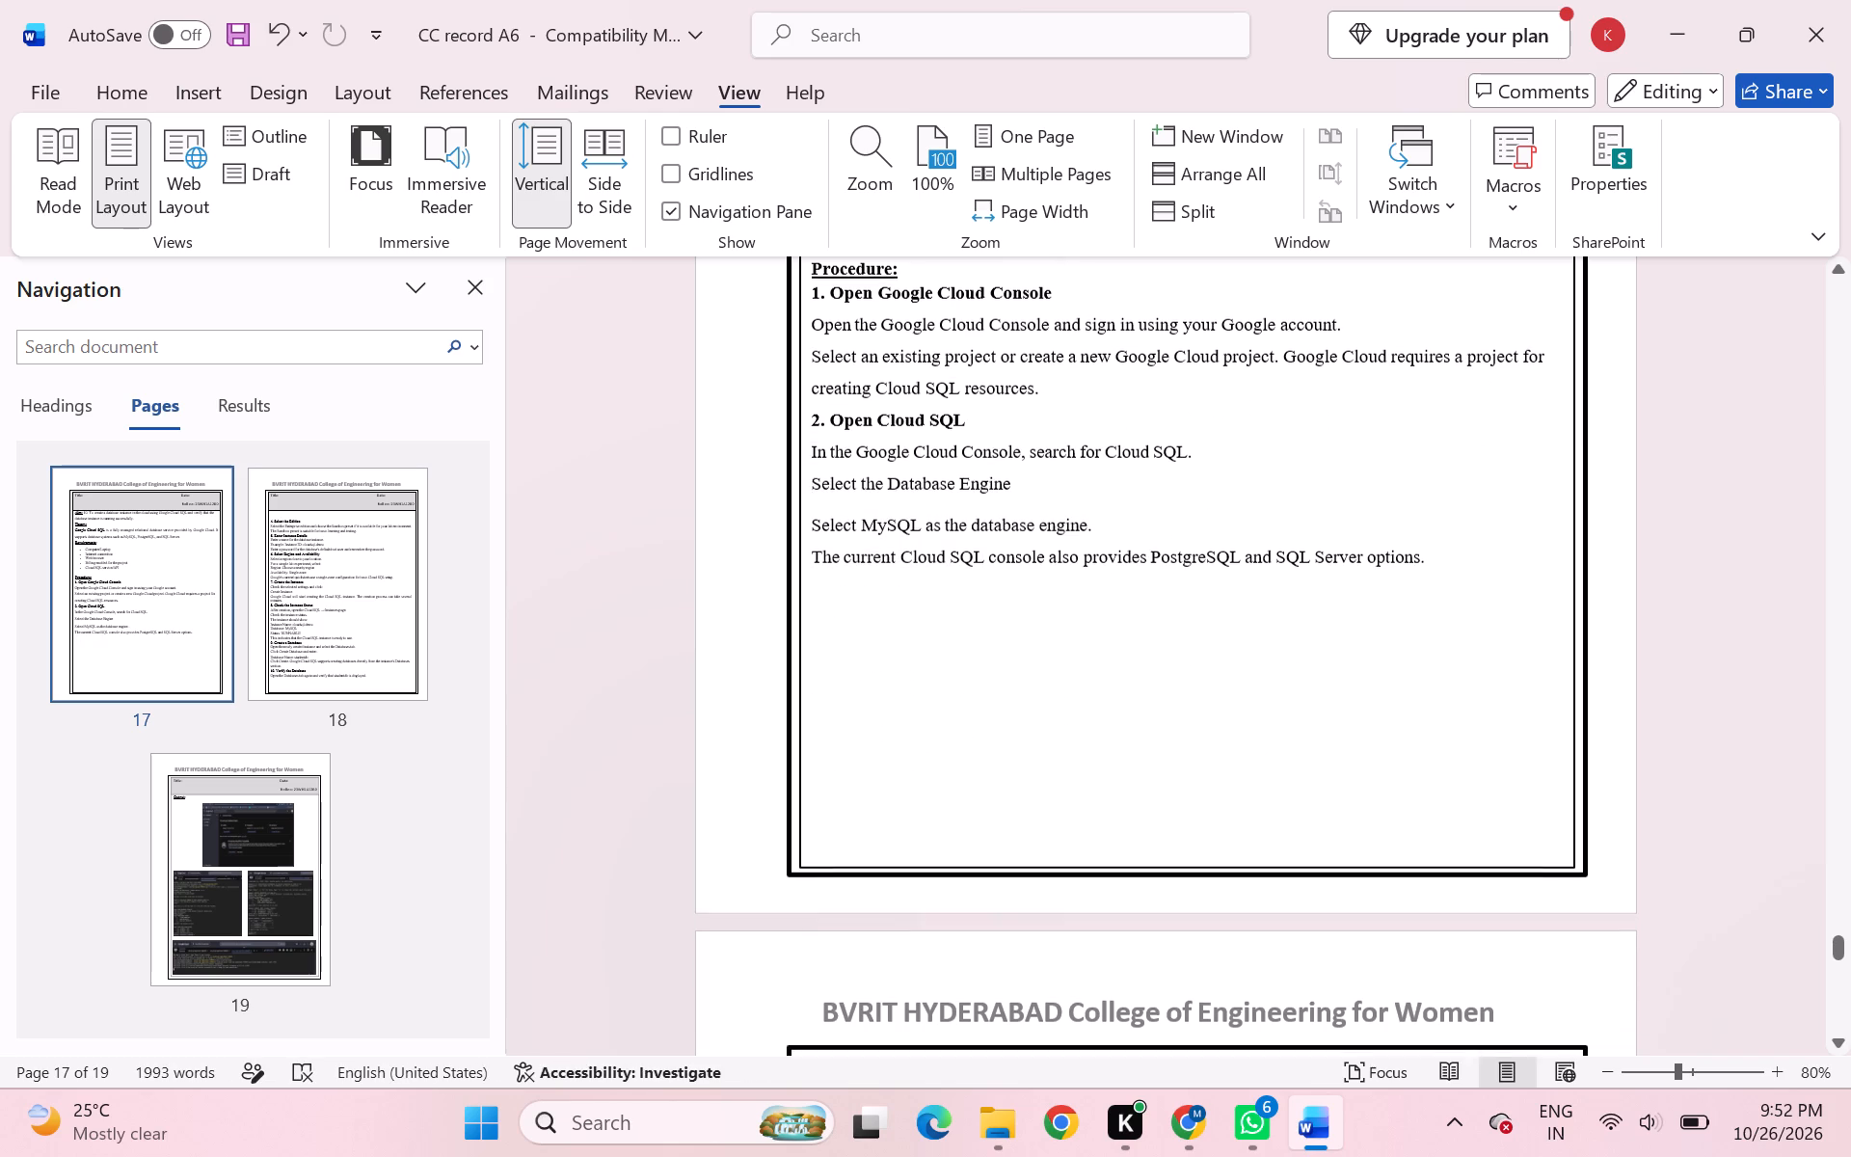
scroll(1103, 624, down, 2)
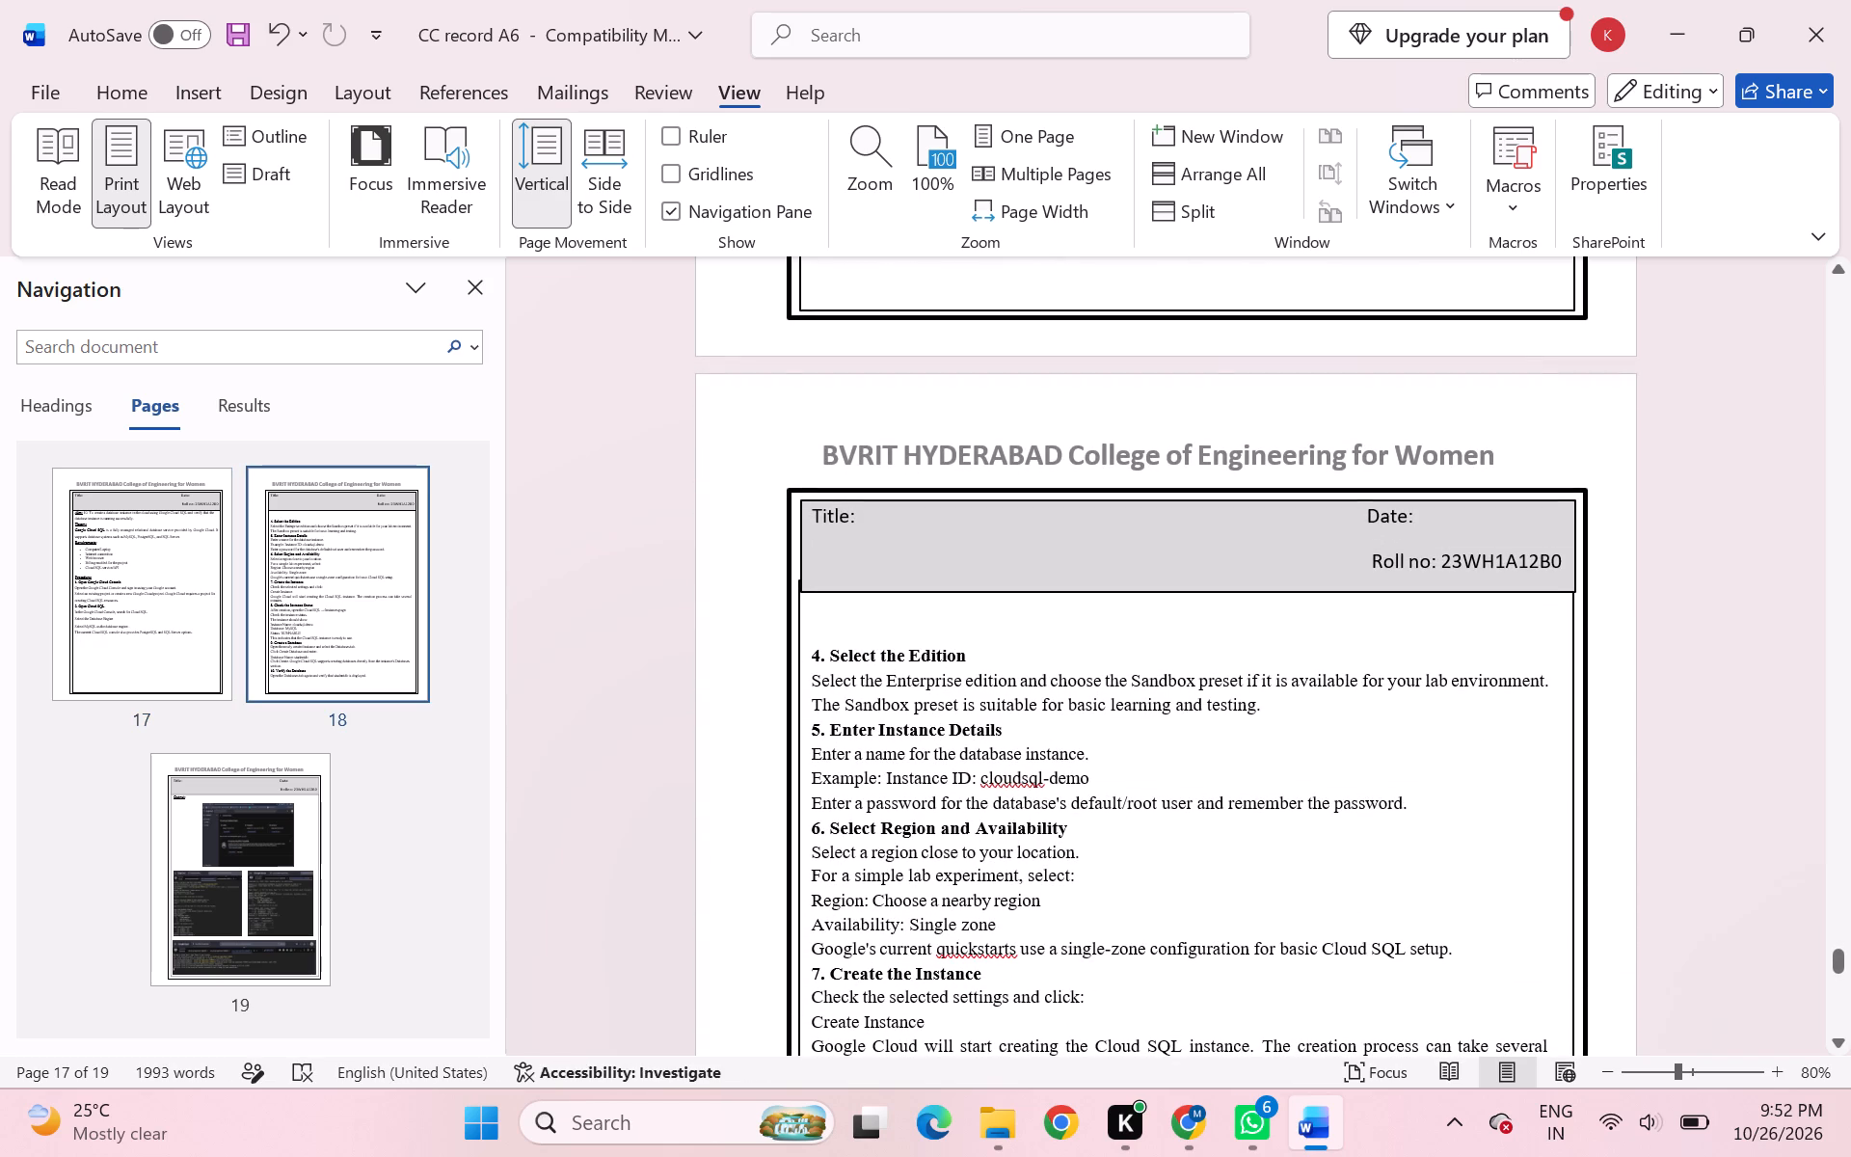
drag(1271, 700, 795, 650)
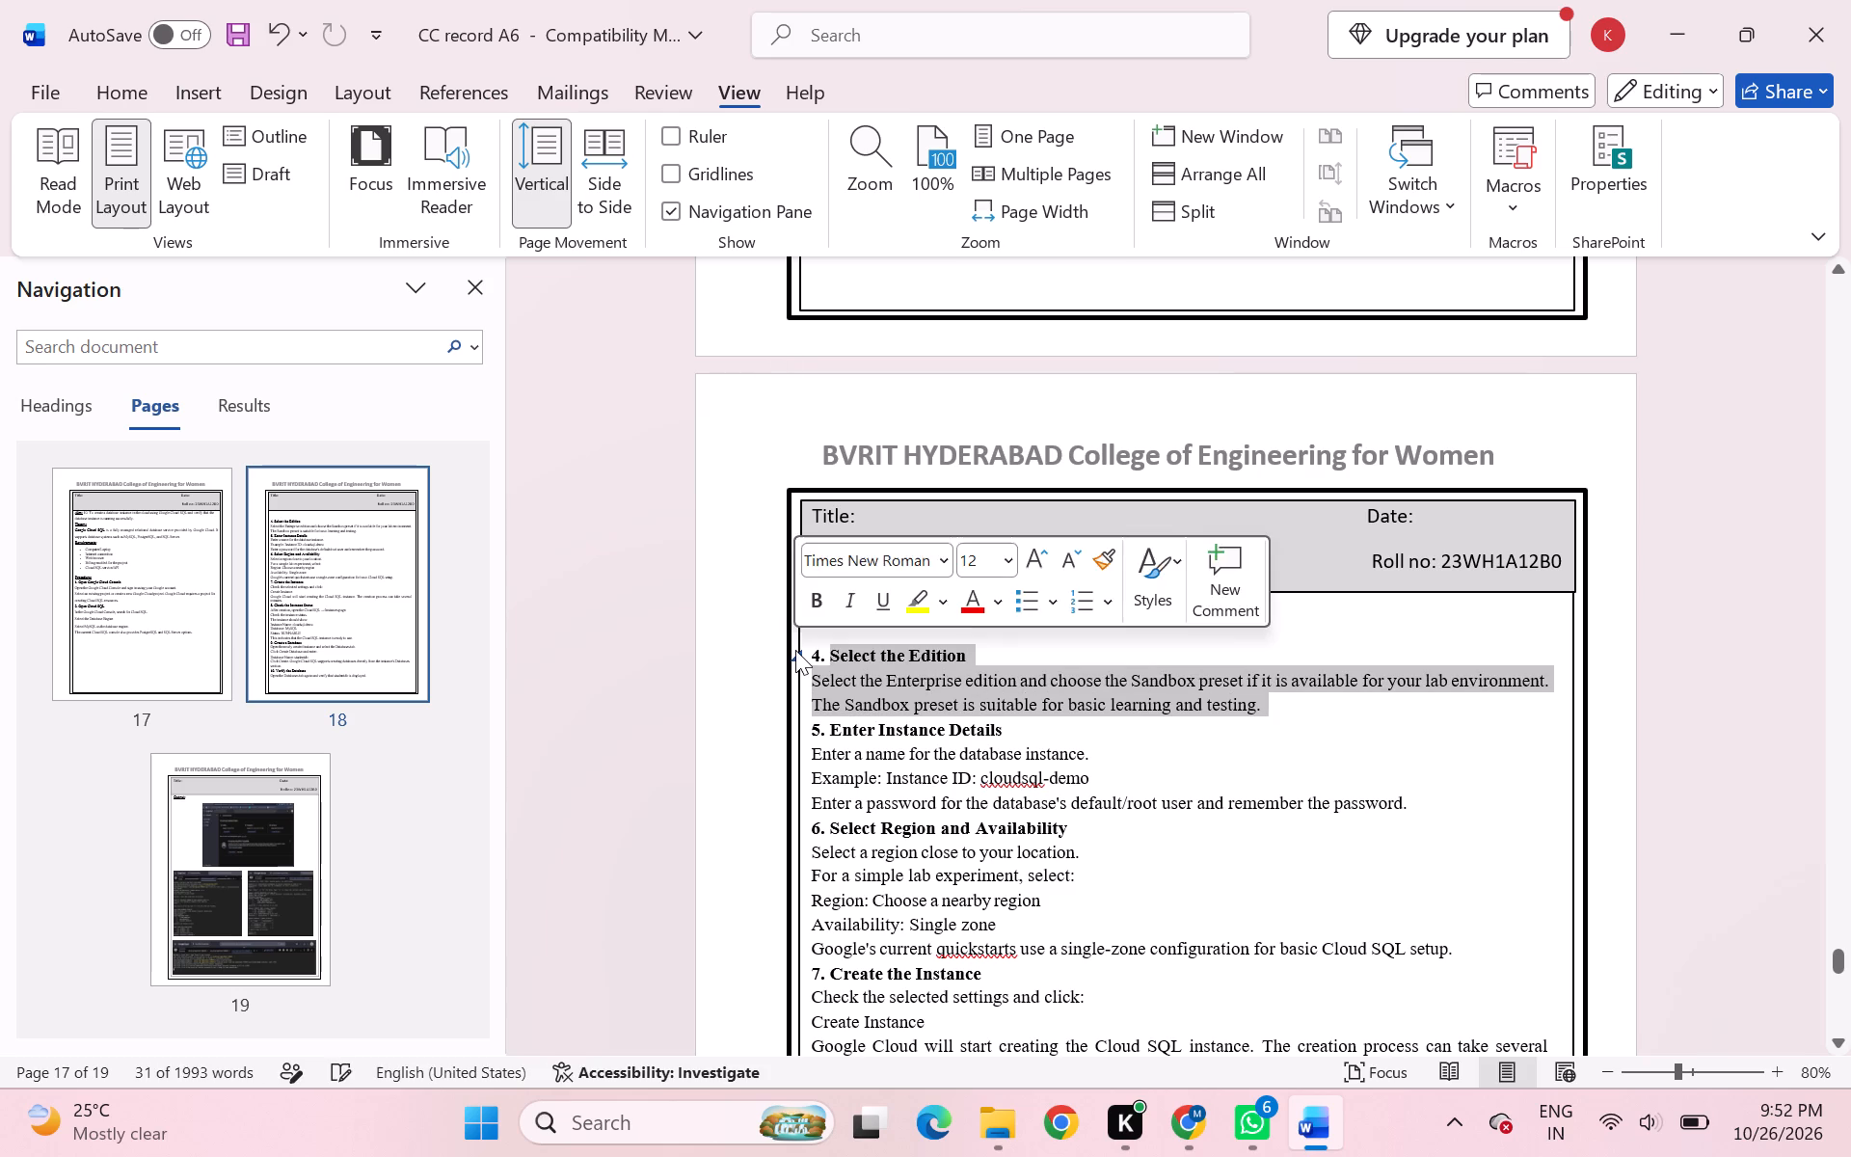
key(ctrl+x)
scroll(795, 650, up, 3)
click(829, 483)
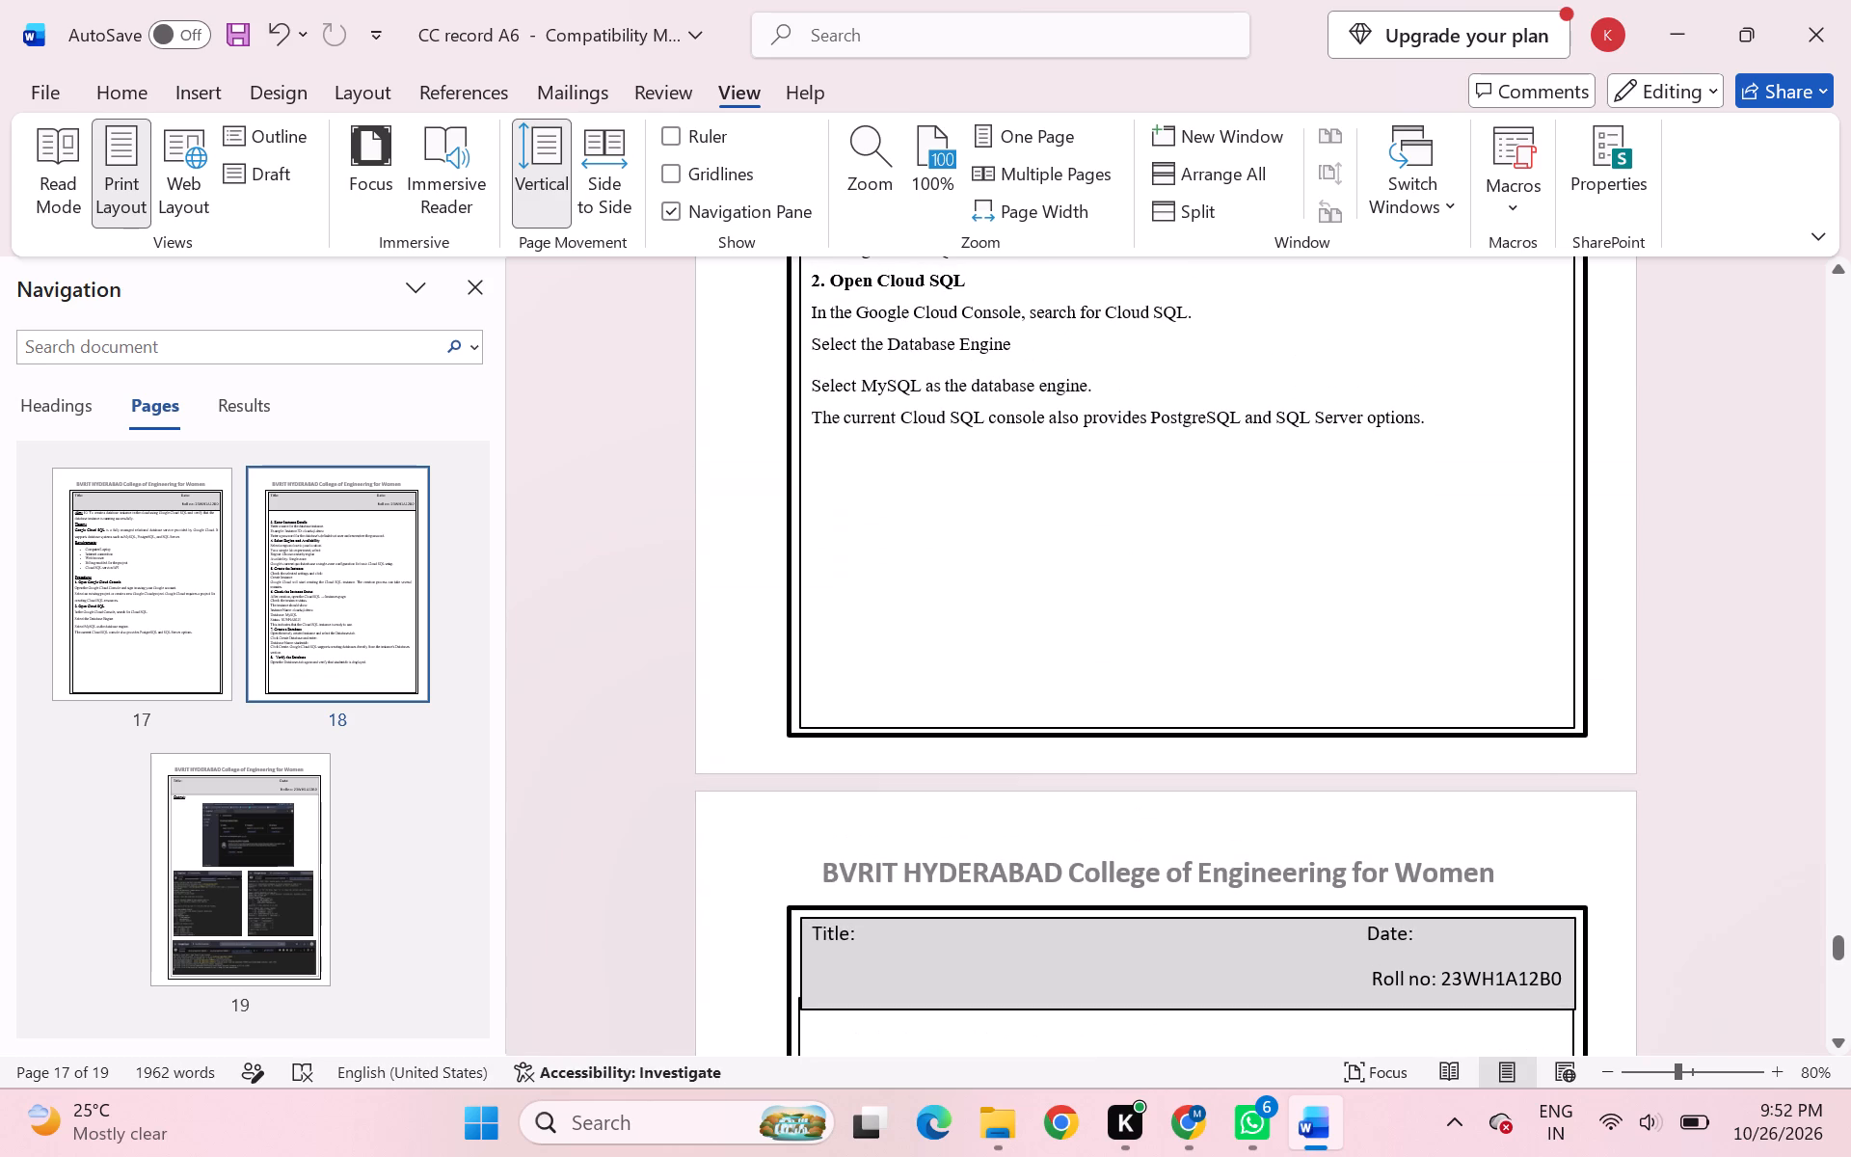
click(1456, 418)
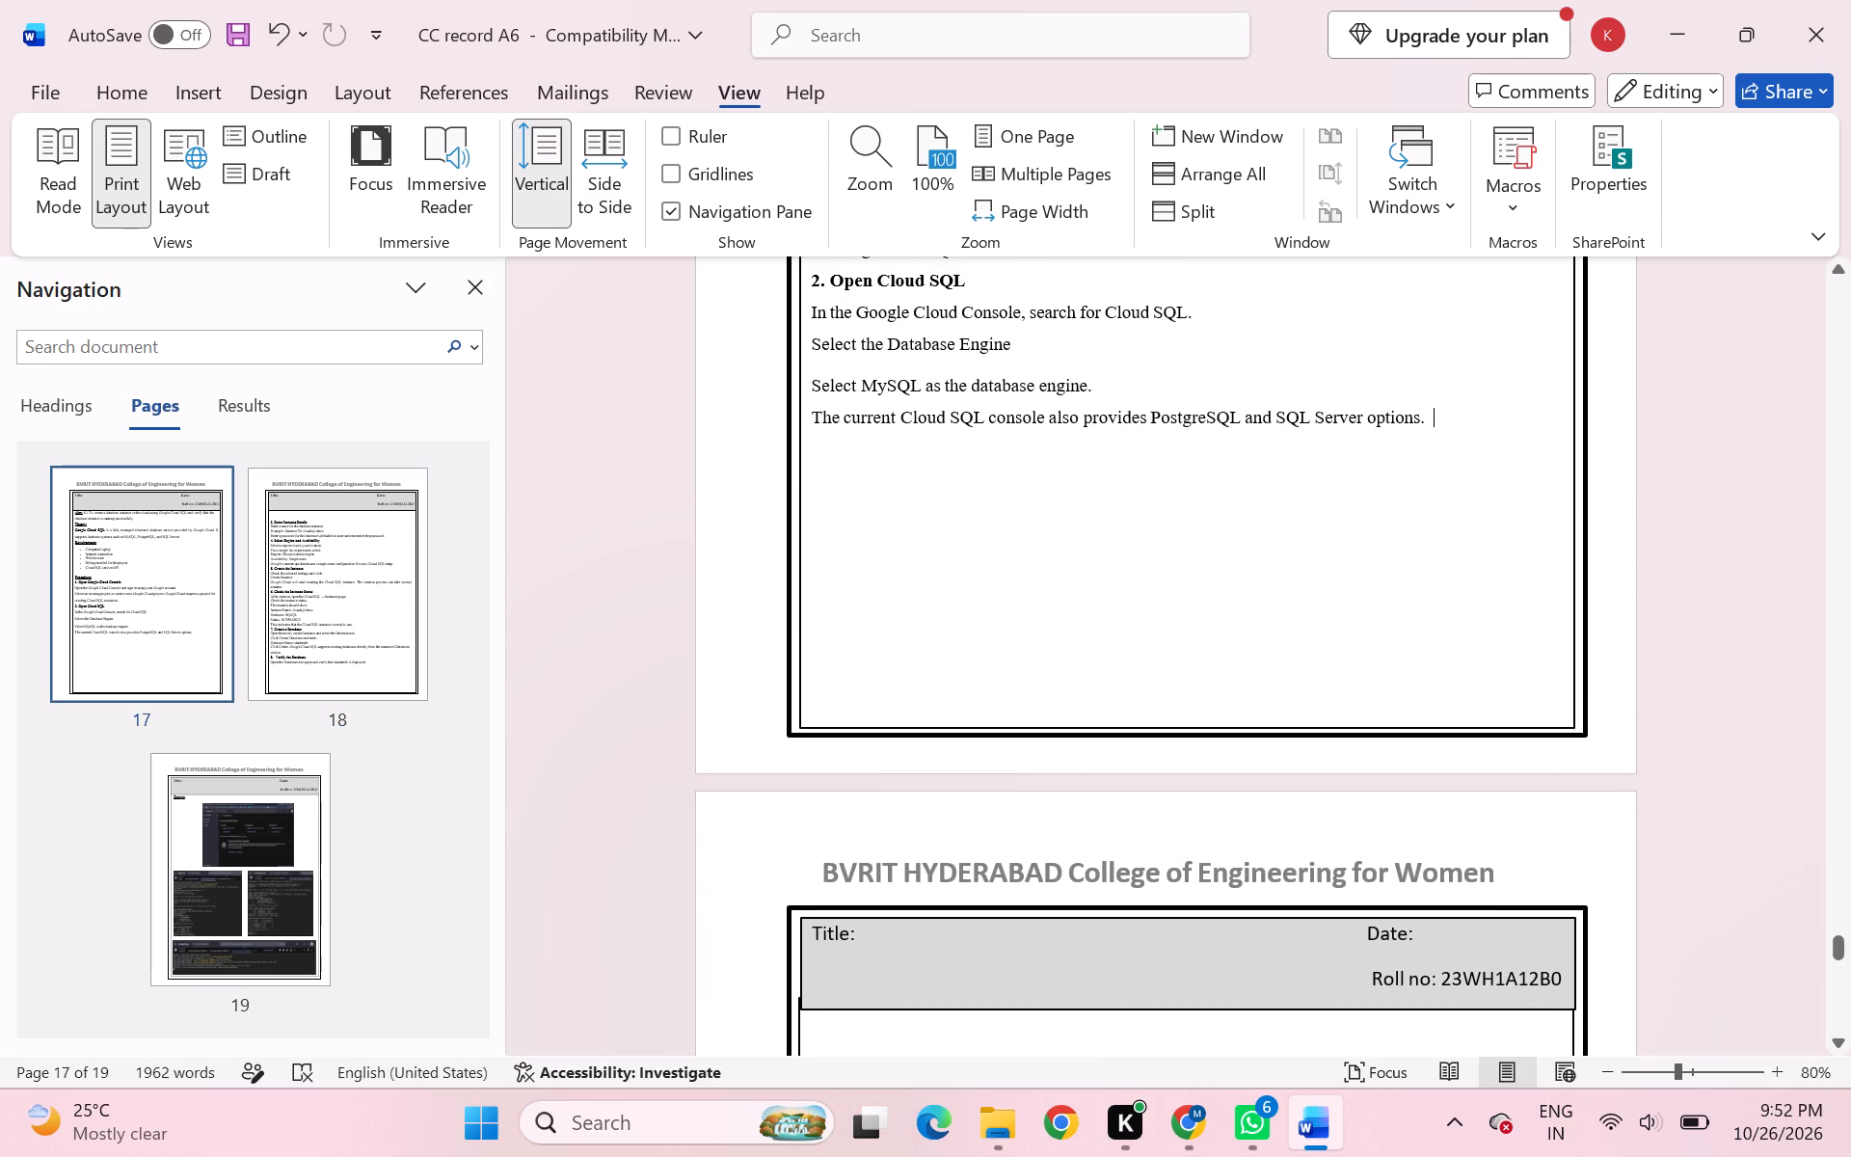
key(Return)
key(Return)
key(ctrl+v)
Remove the extra blank line above the "Select the Edition" heading on page 17.
scroll(1282, 508, up, 2)
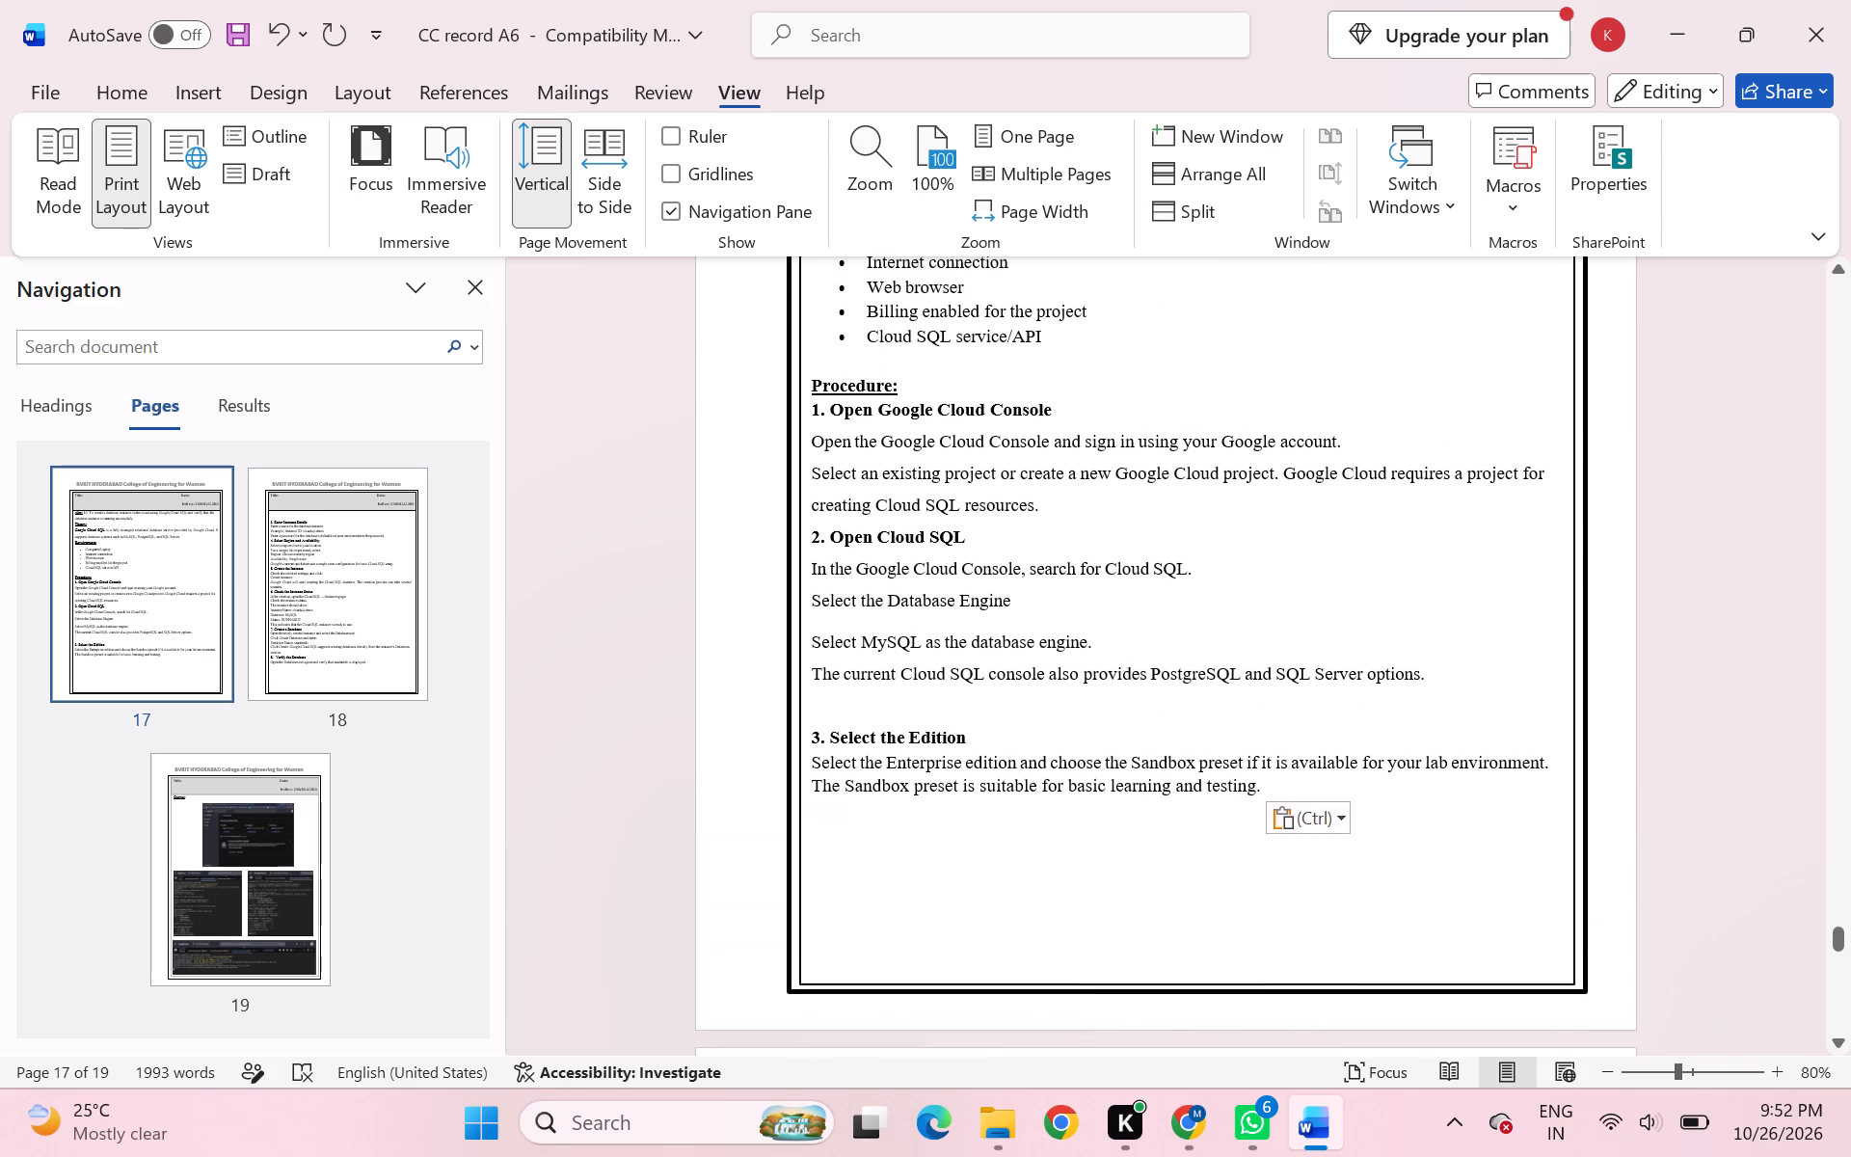
click(979, 703)
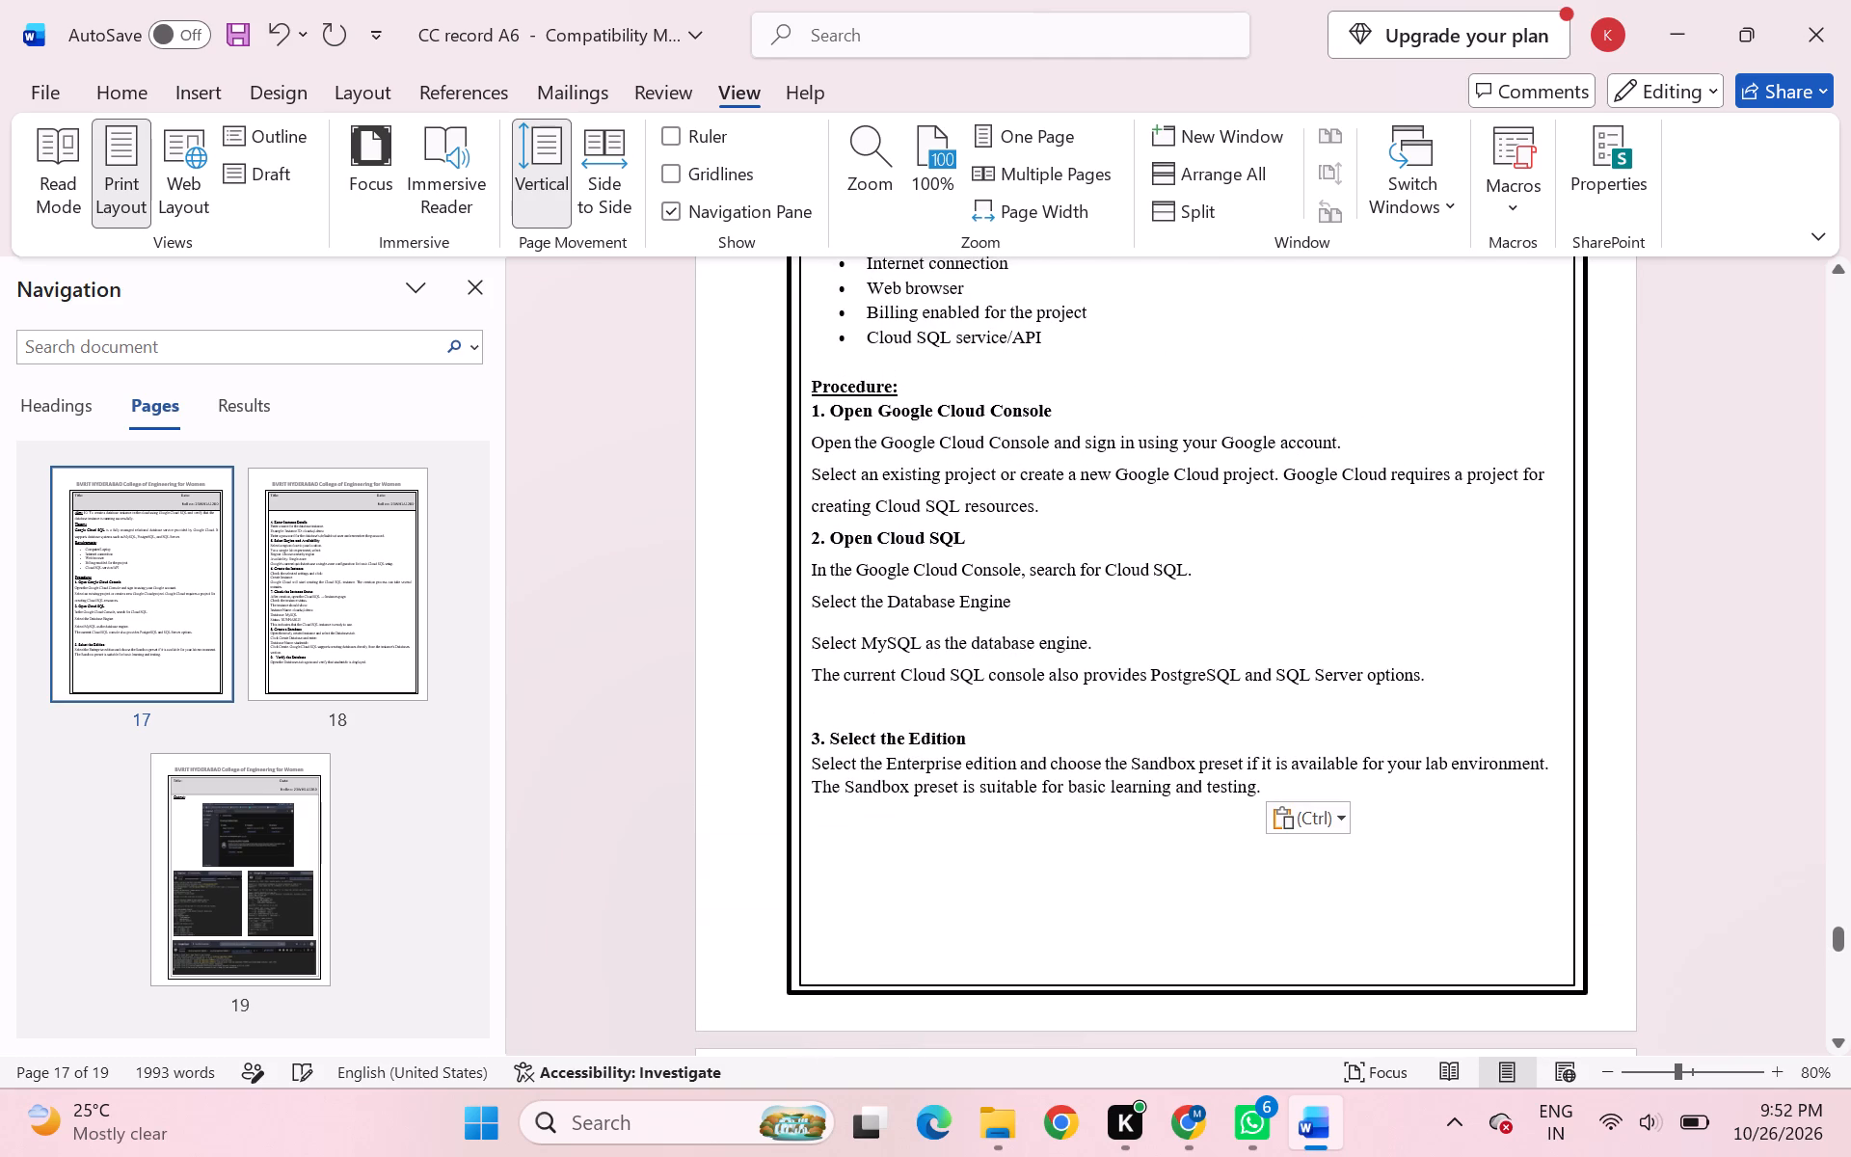
key(BackSpace)
key(BackSpace)
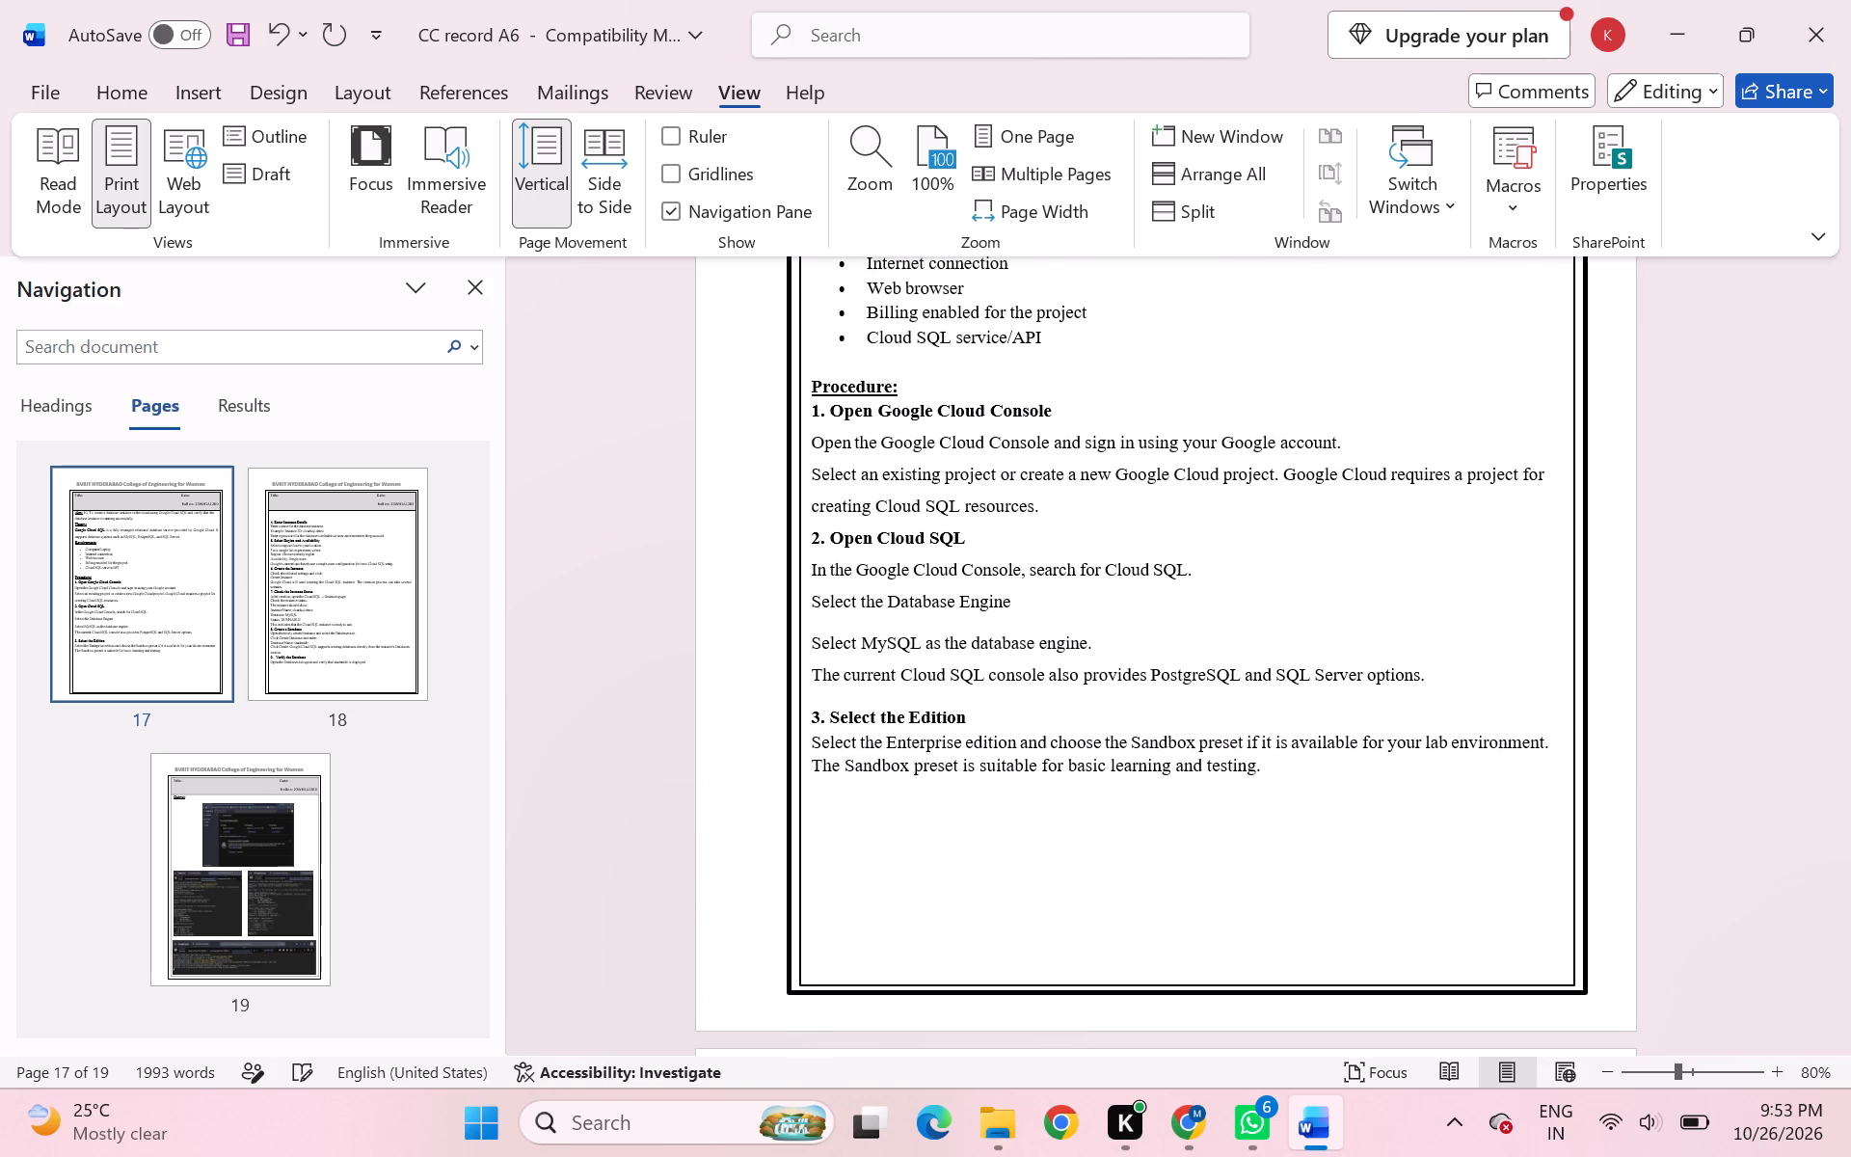
Check the section numbering, frames and output images of the Google Cloud SQL experiment on pages 17 to 19.
scroll(1071, 807, down, 4)
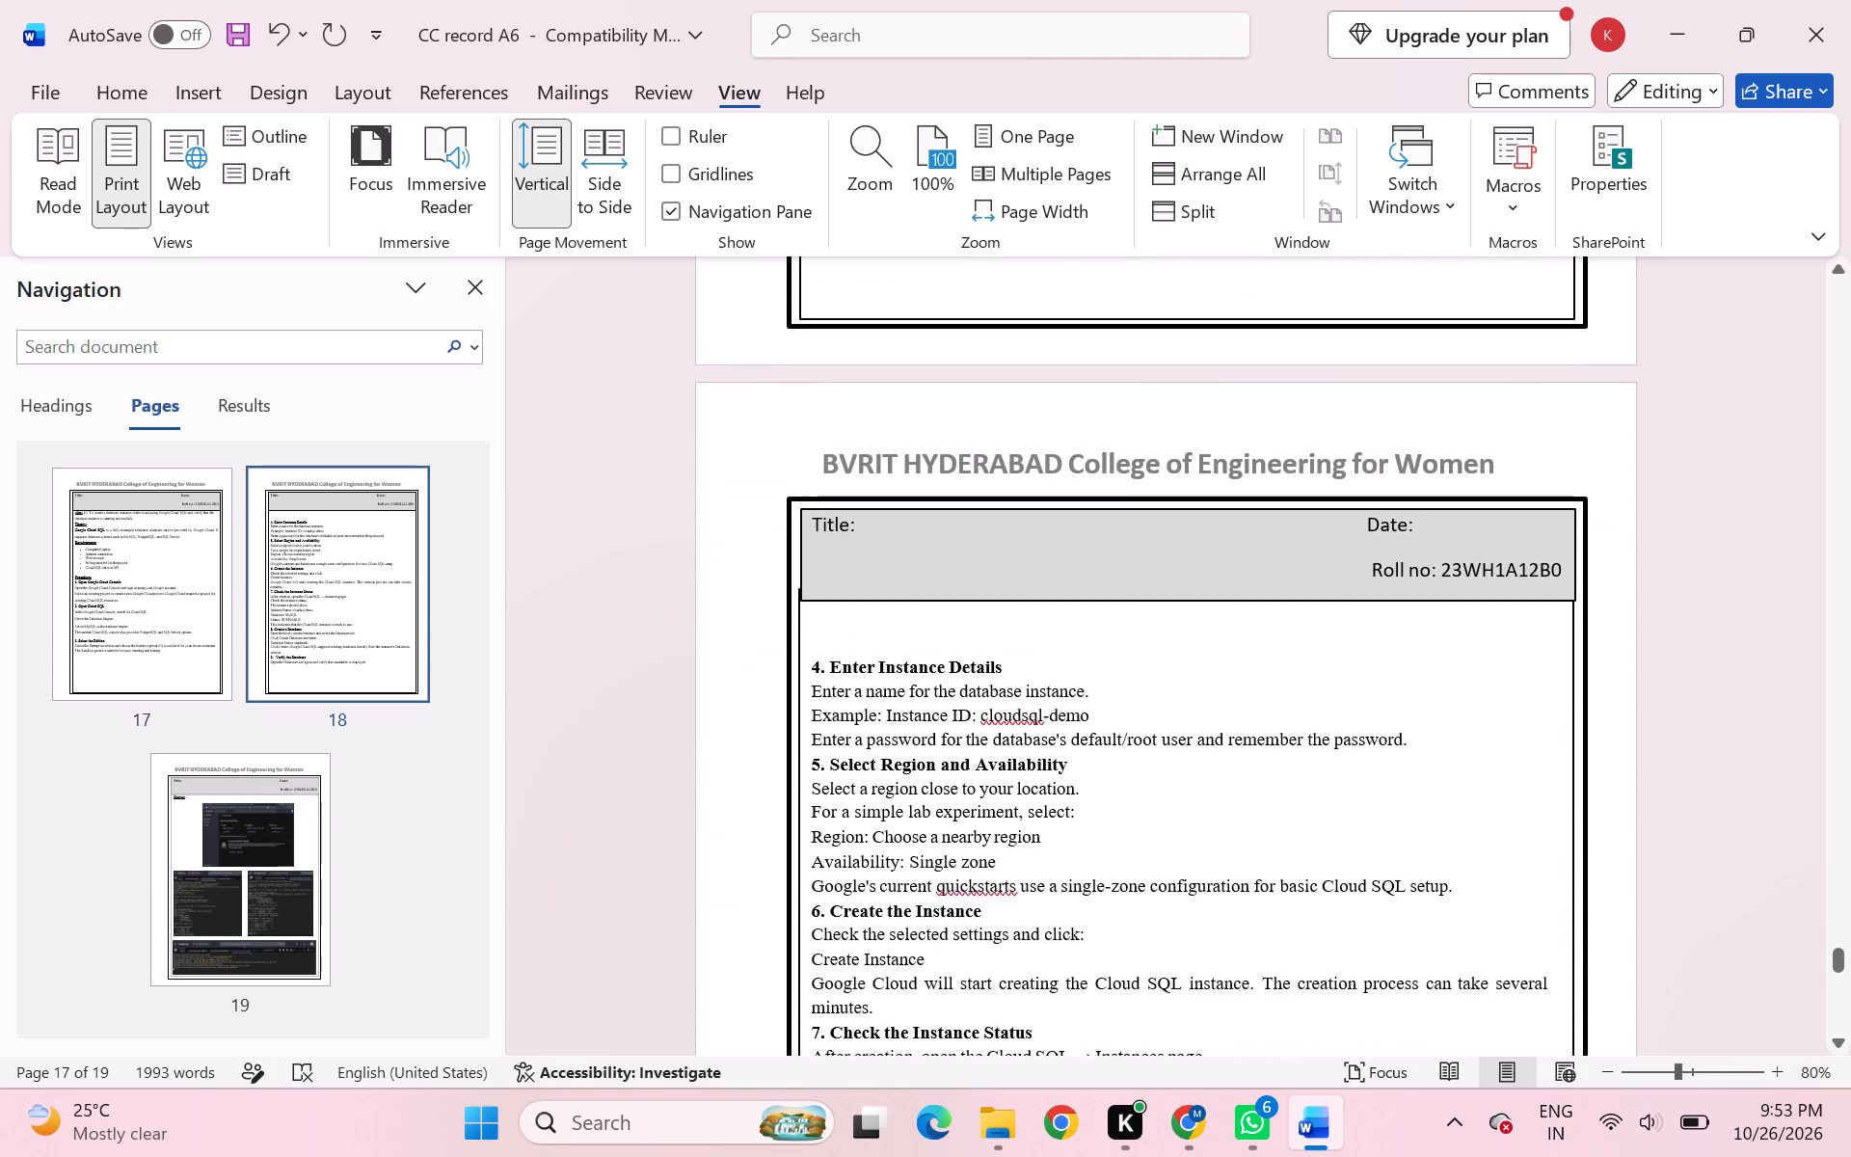
scroll(1099, 713, up, 2)
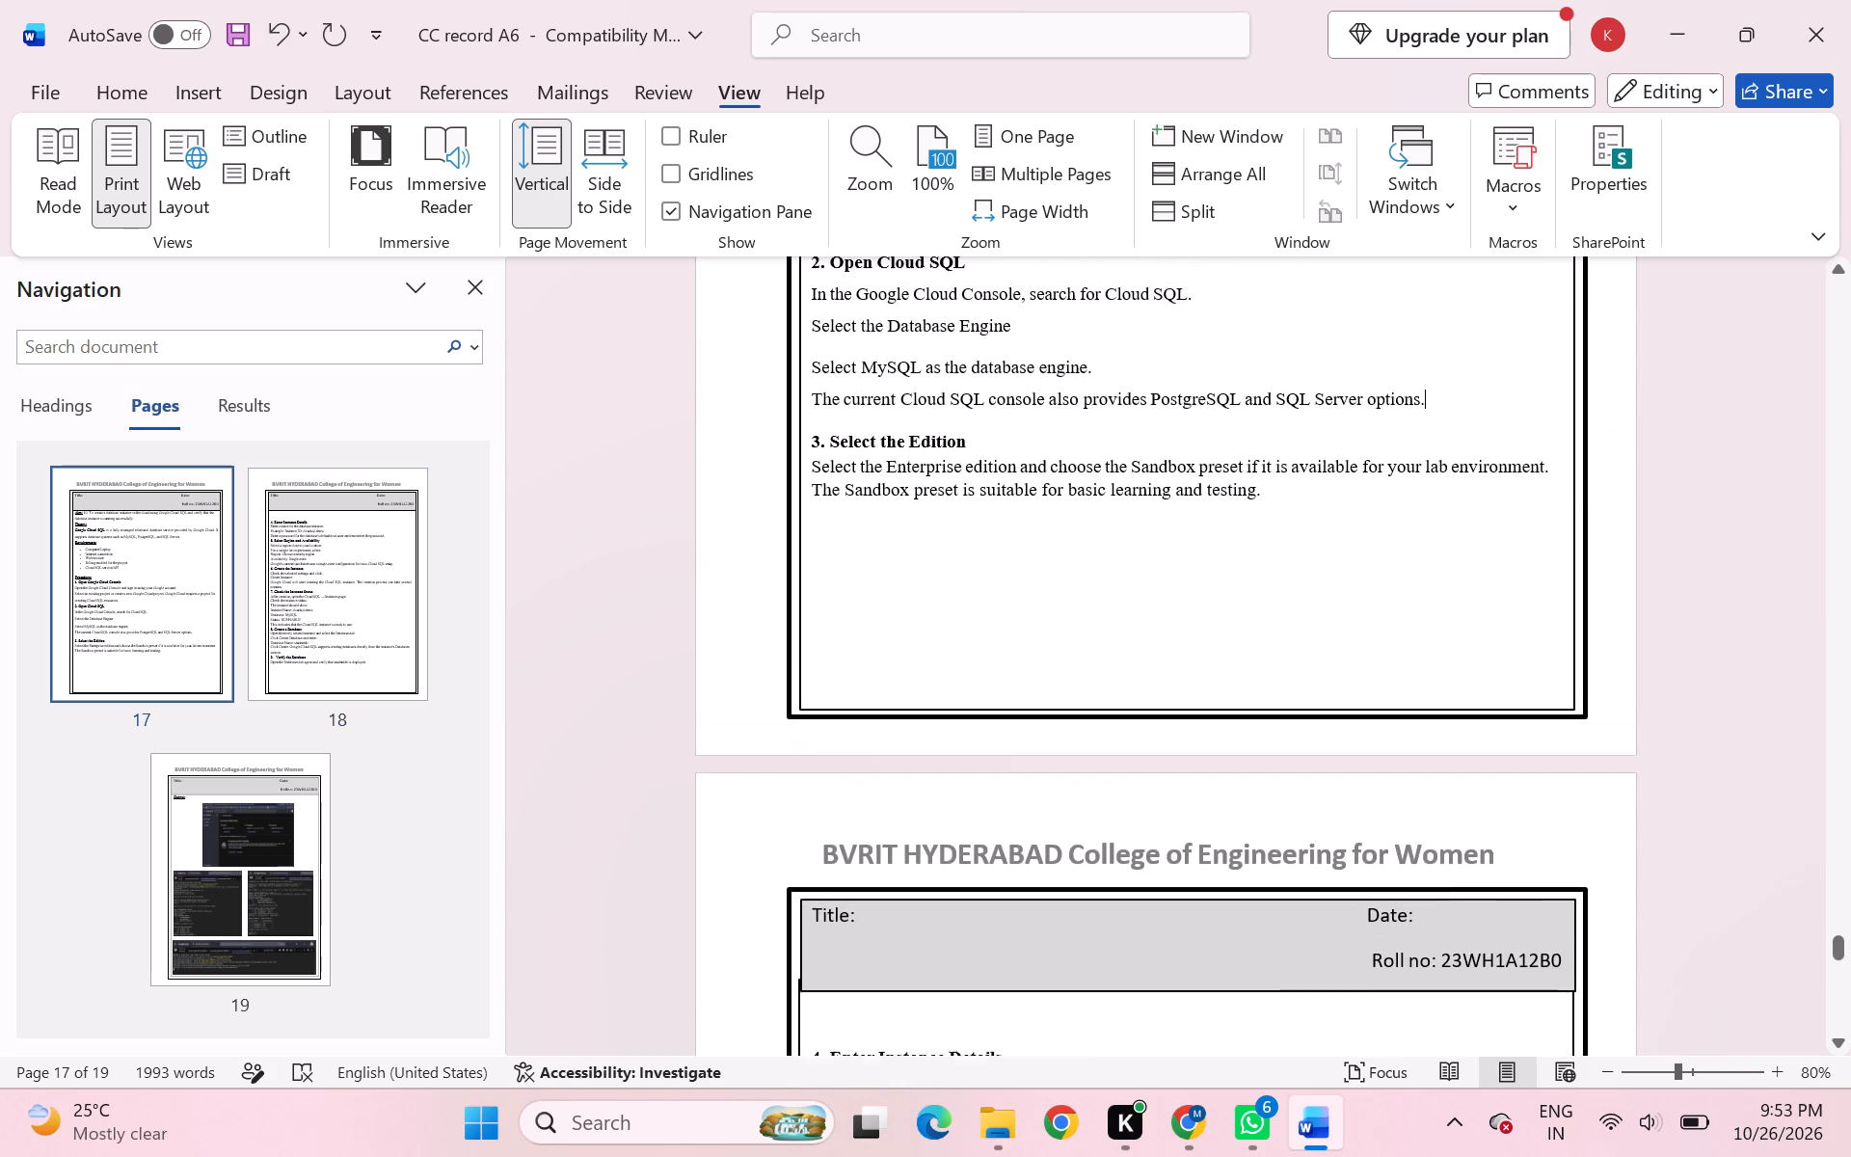
scroll(1099, 713, down, 5)
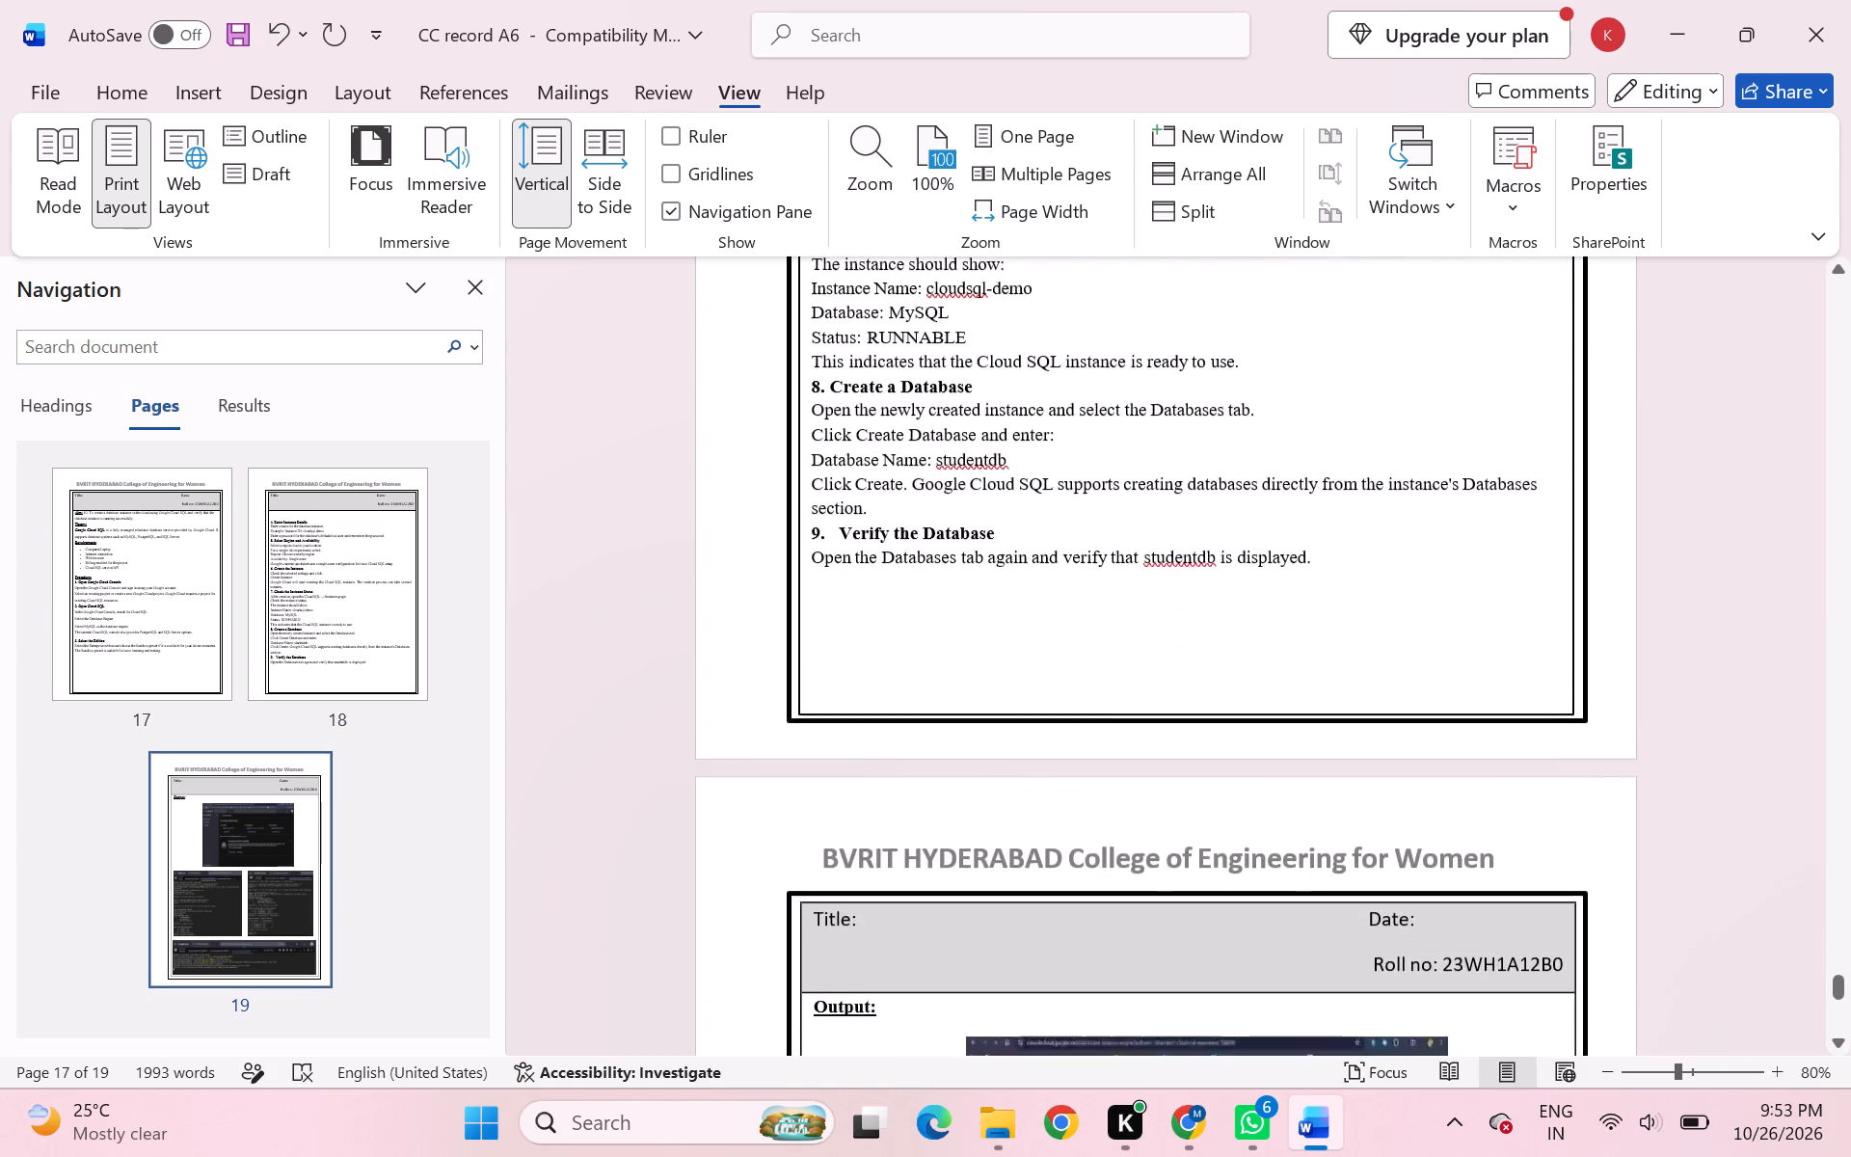
scroll(1099, 713, down, 6)
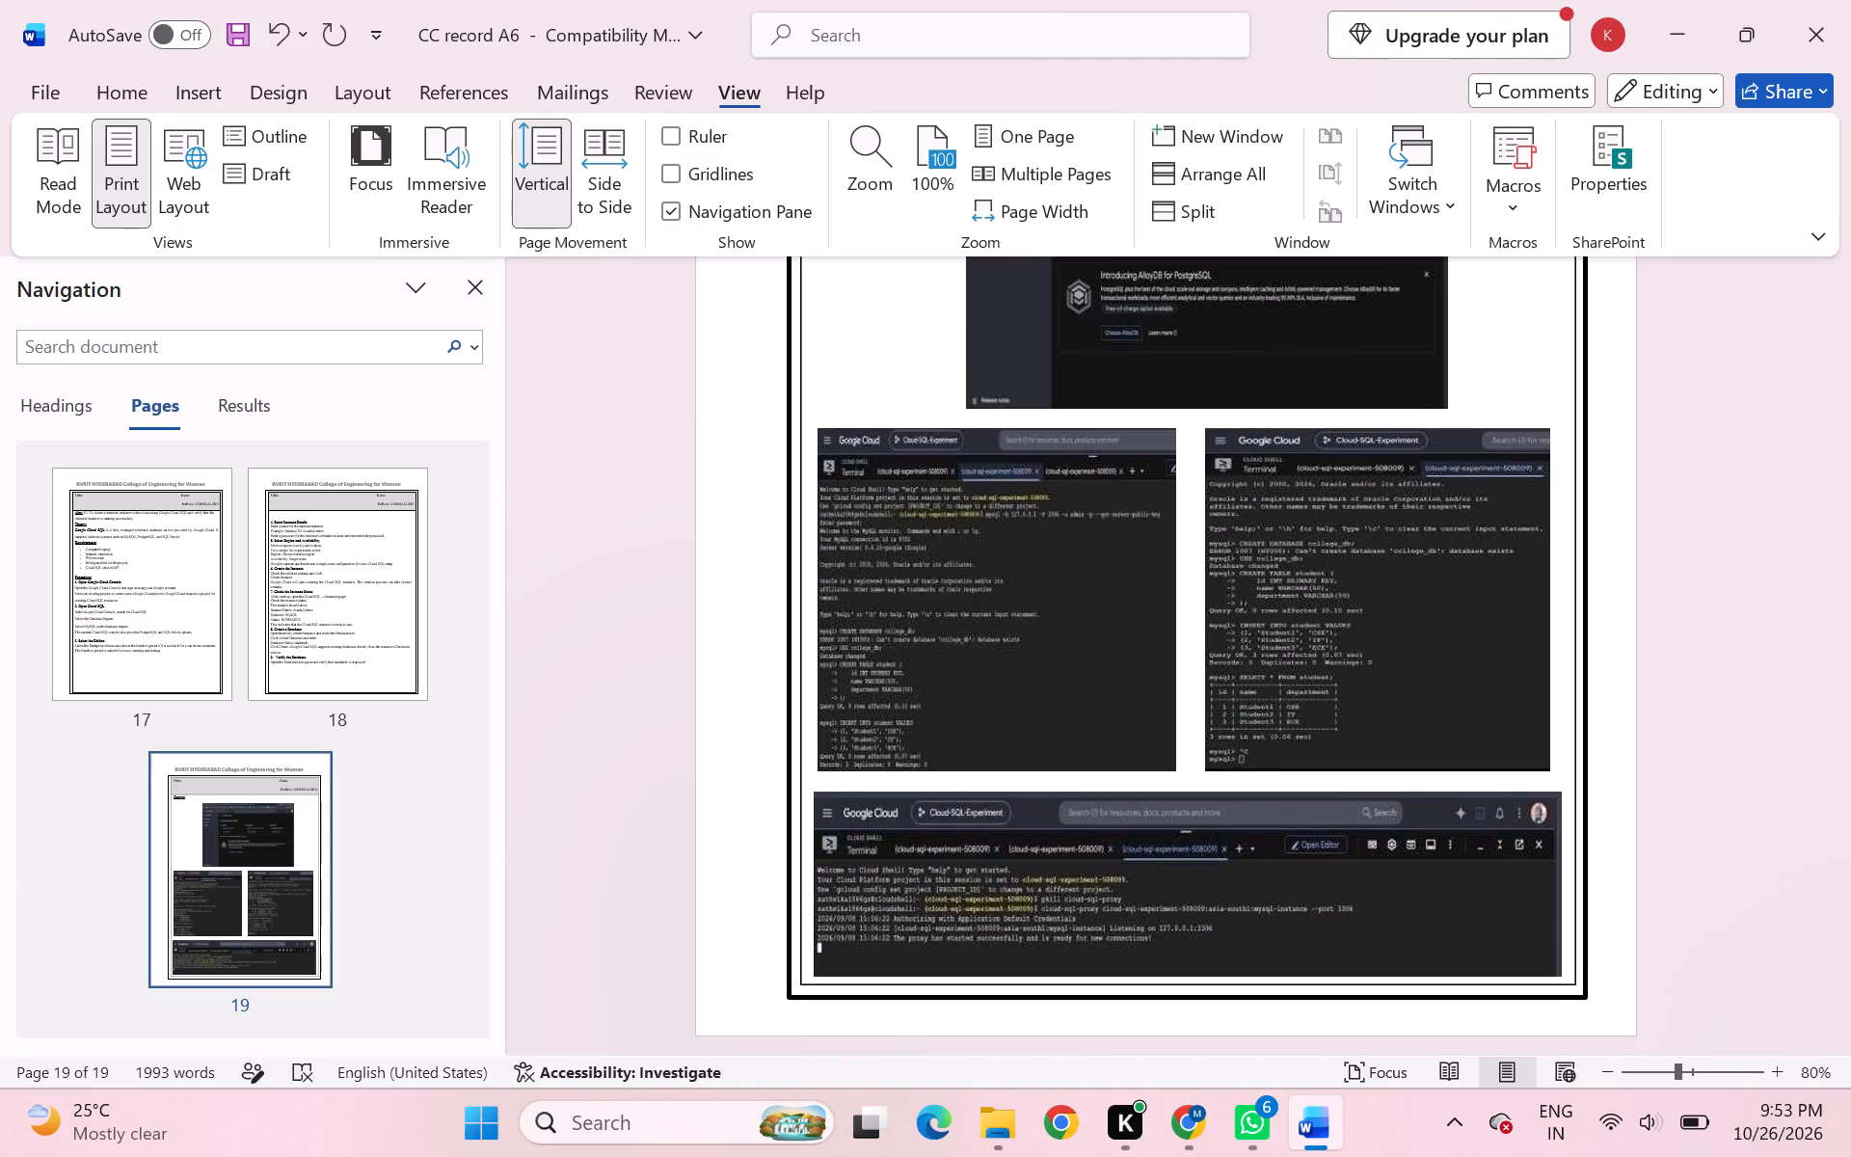
scroll(1099, 713, up, 1)
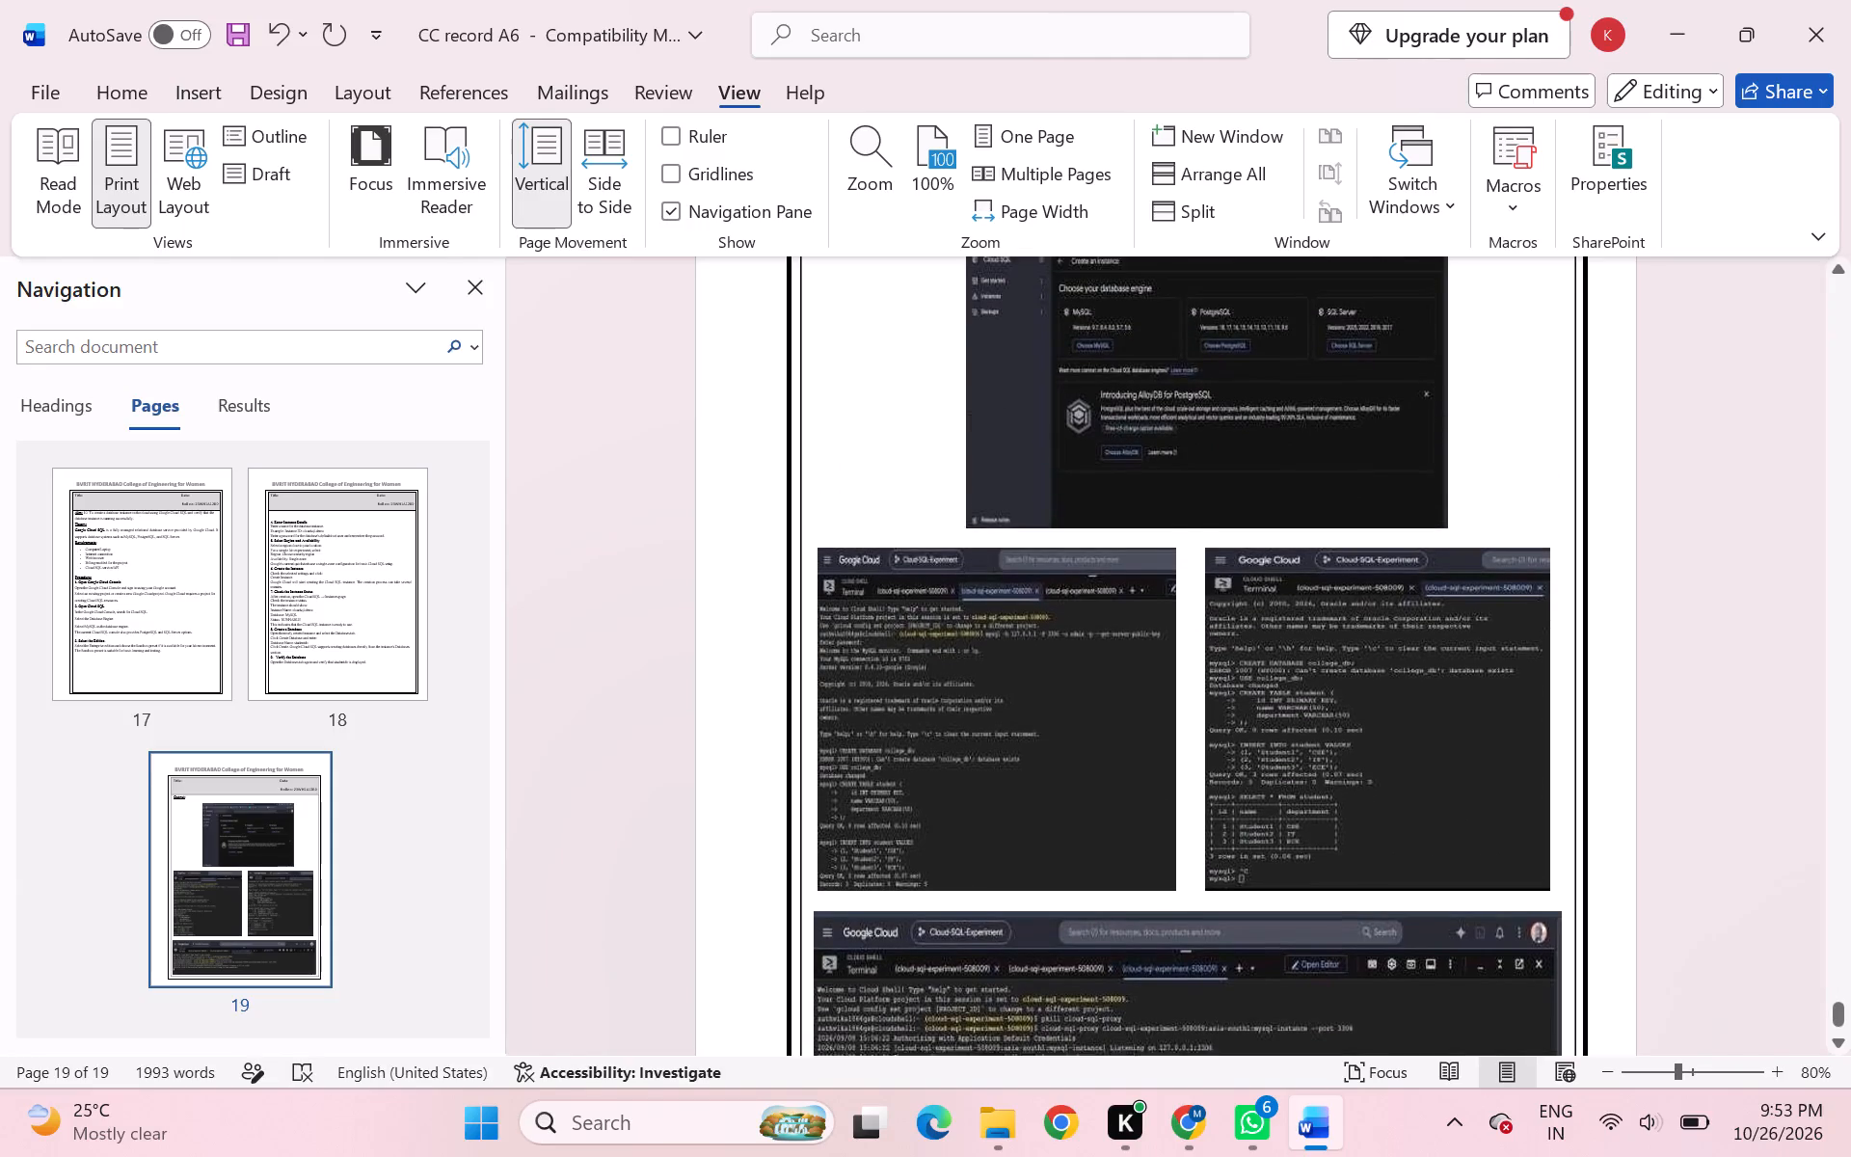
scroll(1099, 713, up, 6)
scroll(1099, 713, down, 1)
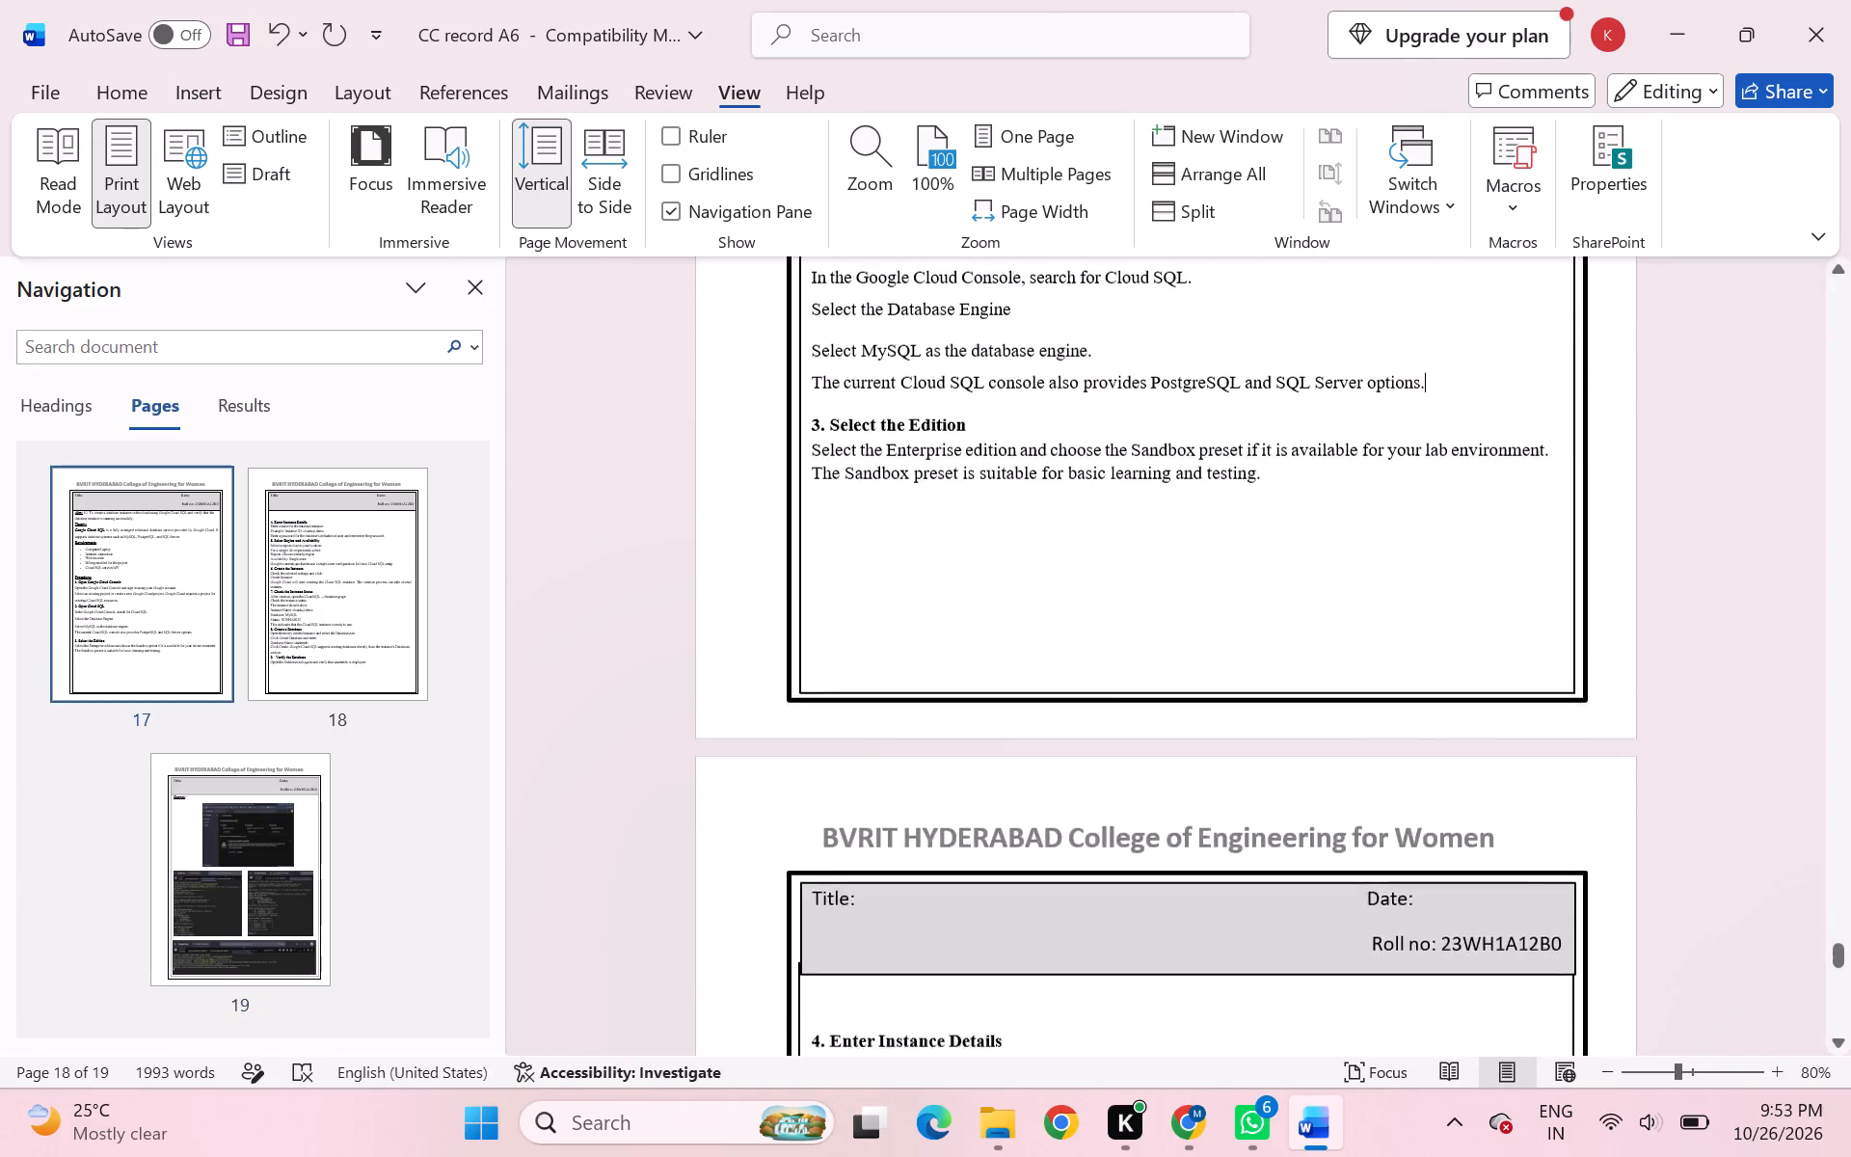
scroll(1099, 713, down, 3)
scroll(1099, 713, up, 7)
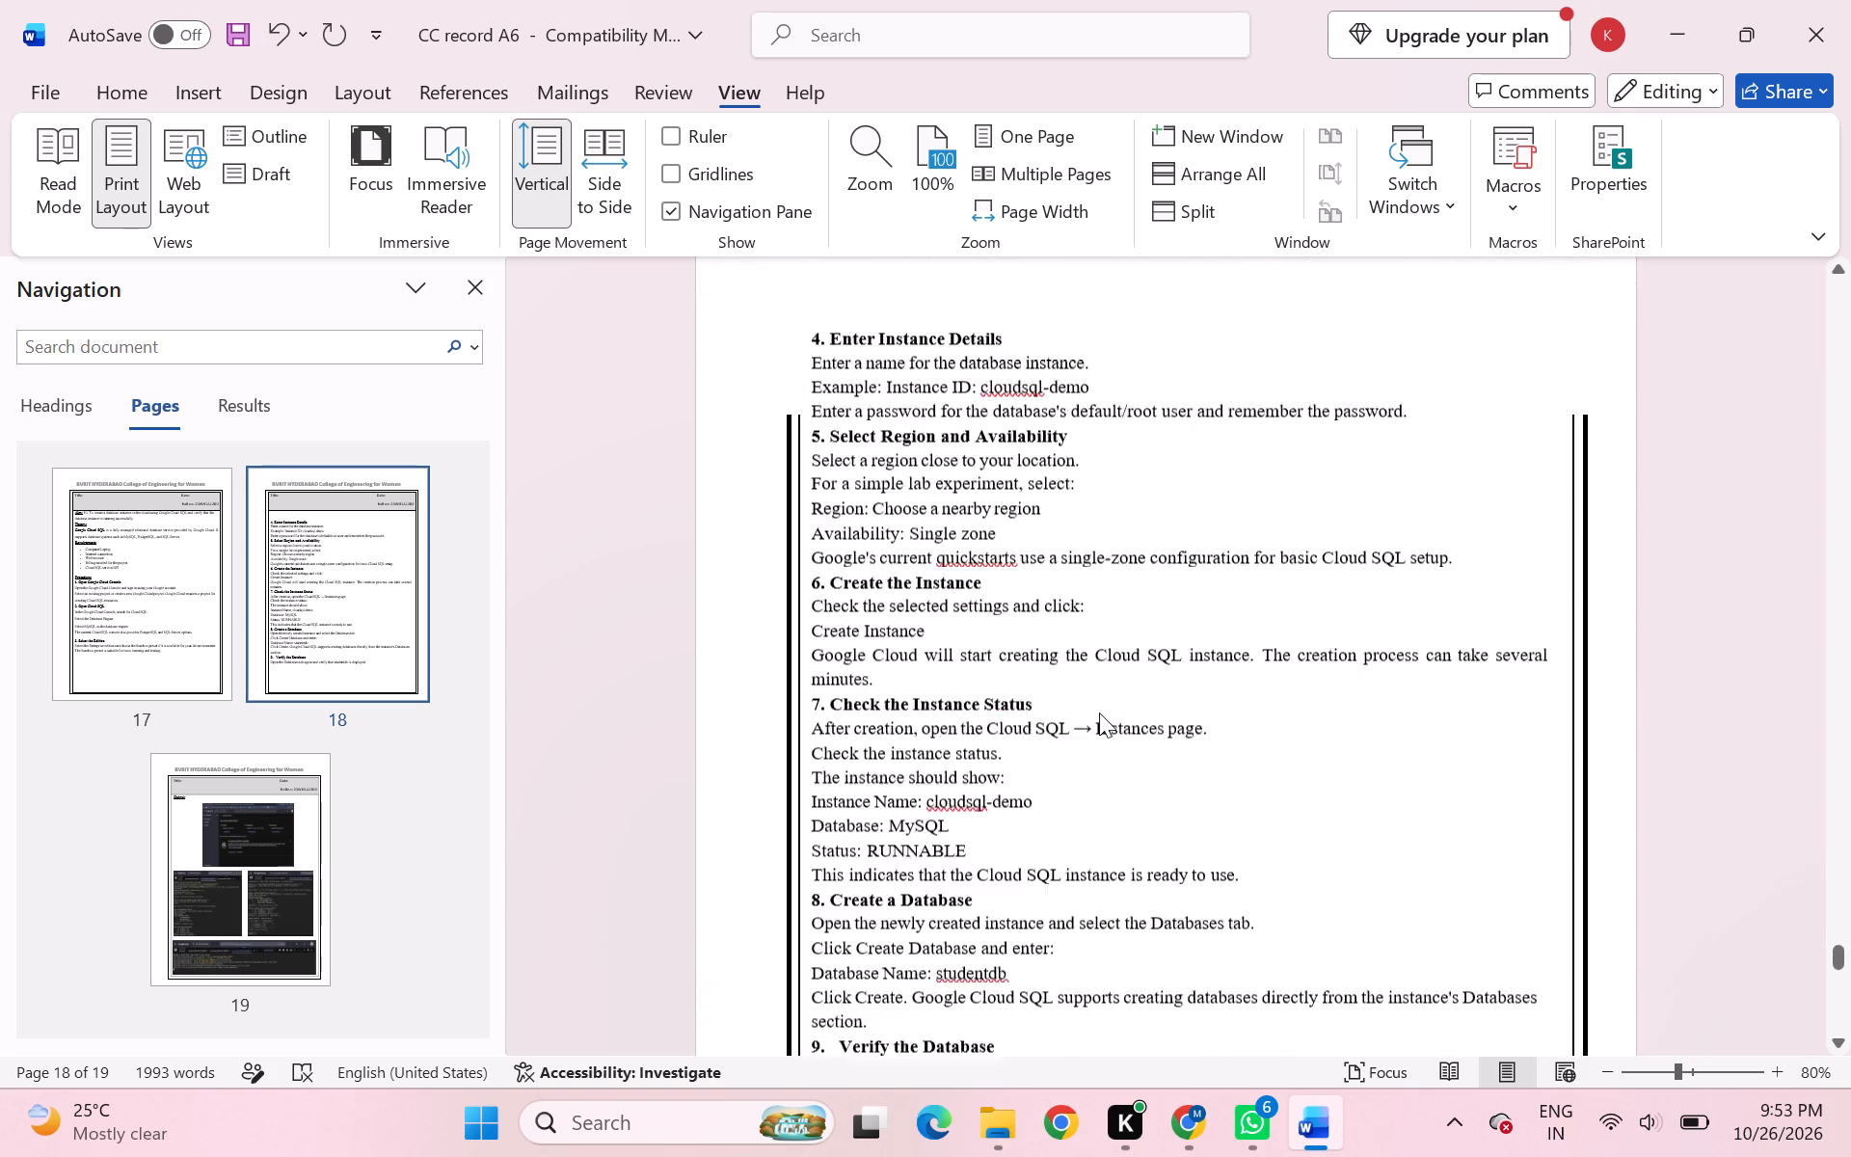
Move the "Enter Instance Details" heading from the top of page 18 to below the "Select the Edition" section on page 17.
scroll(1099, 713, up, 1)
scroll(1099, 713, down, 4)
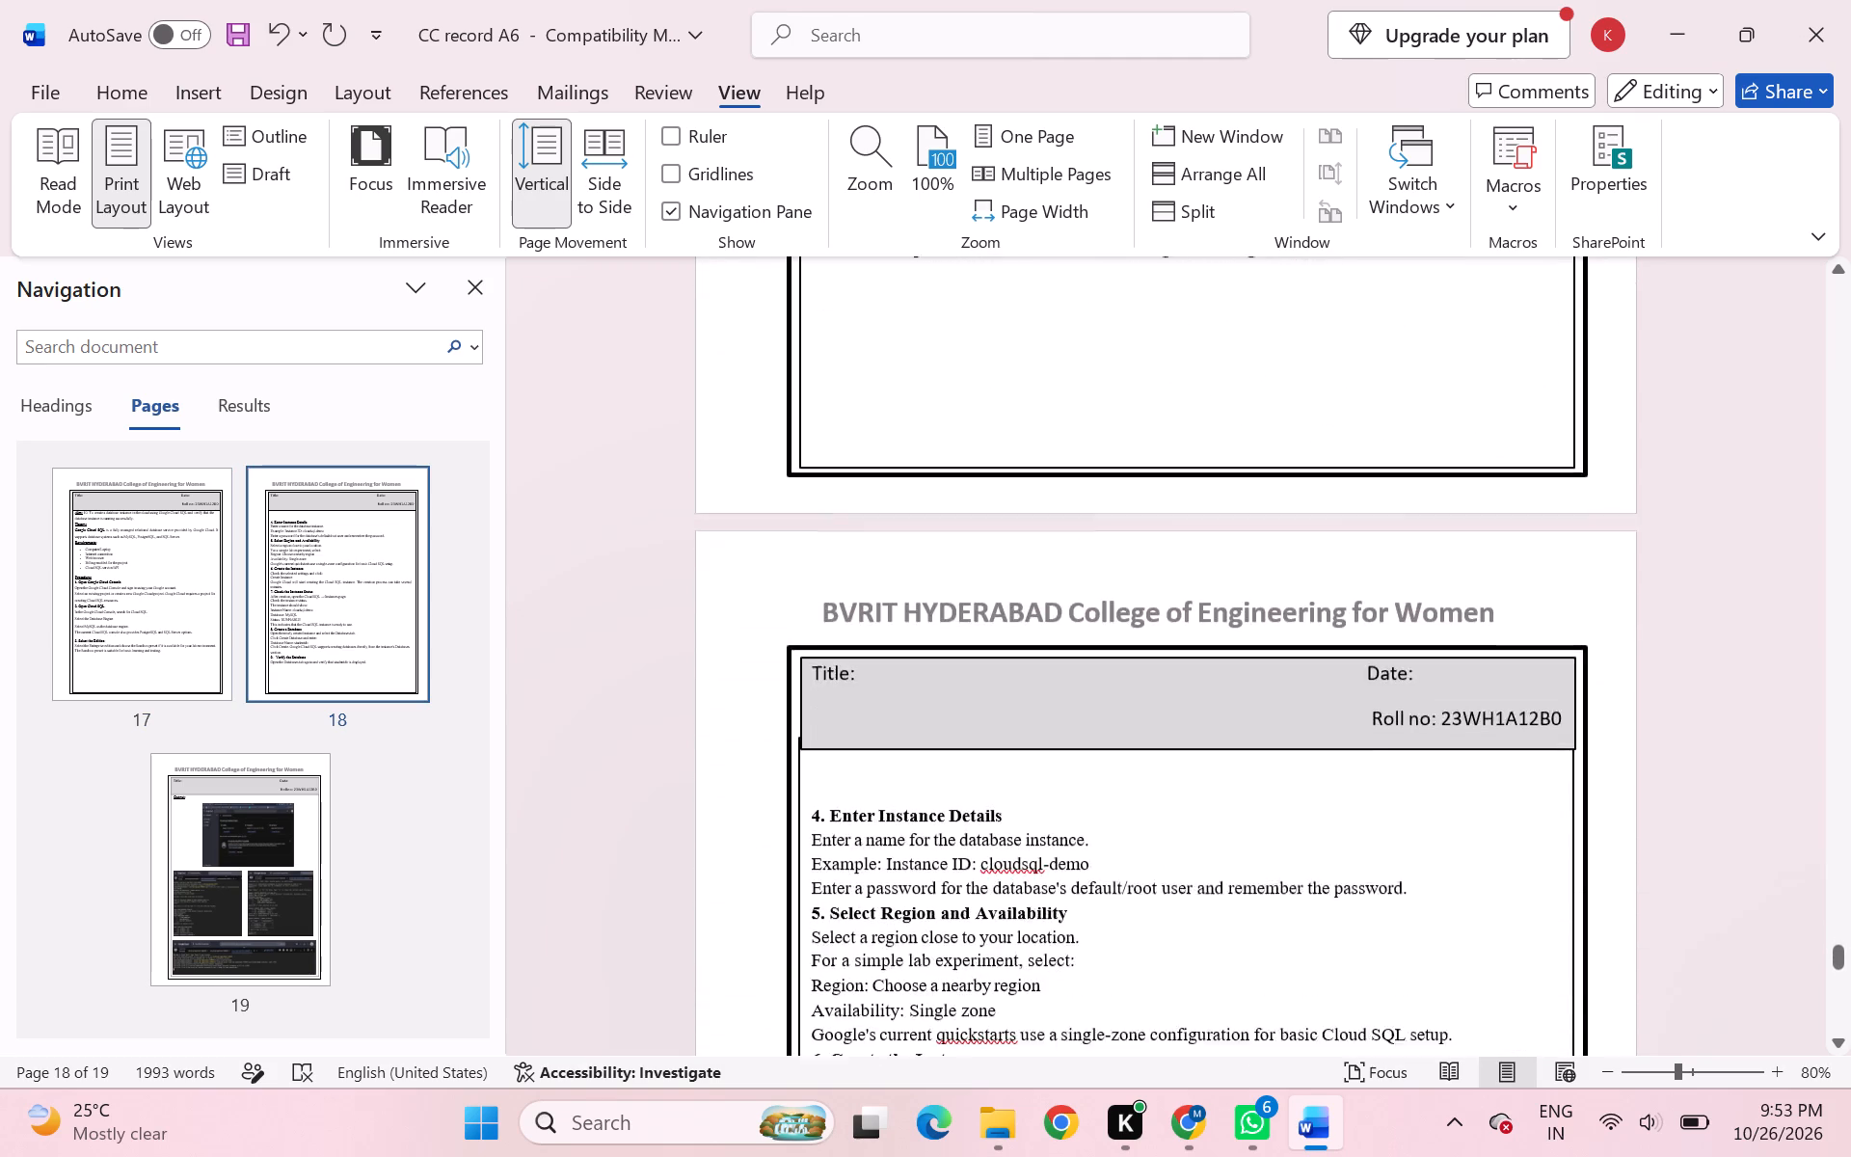
scroll(1099, 713, down, 2)
drag(1012, 584, 860, 595)
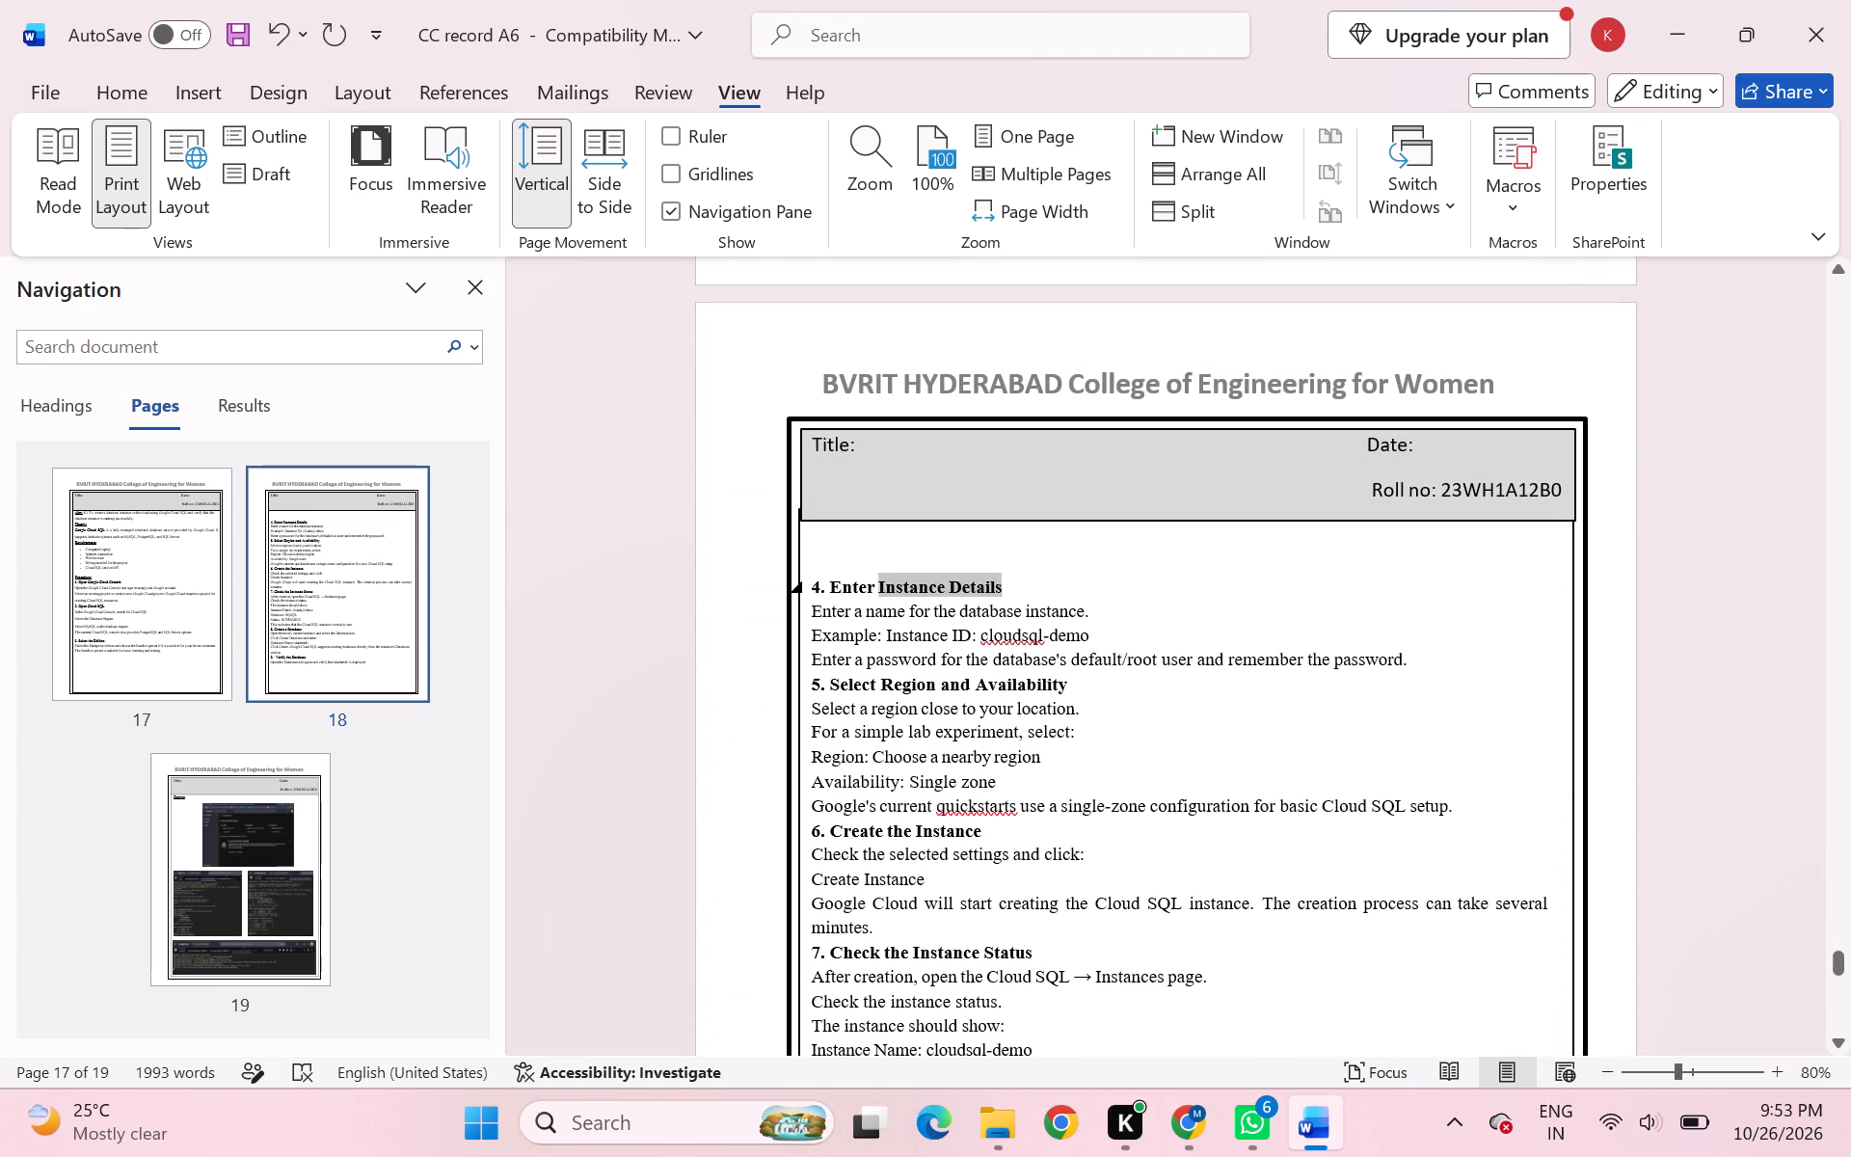
drag(860, 595, 811, 590)
key(ctrl+x)
scroll(811, 590, up, 3)
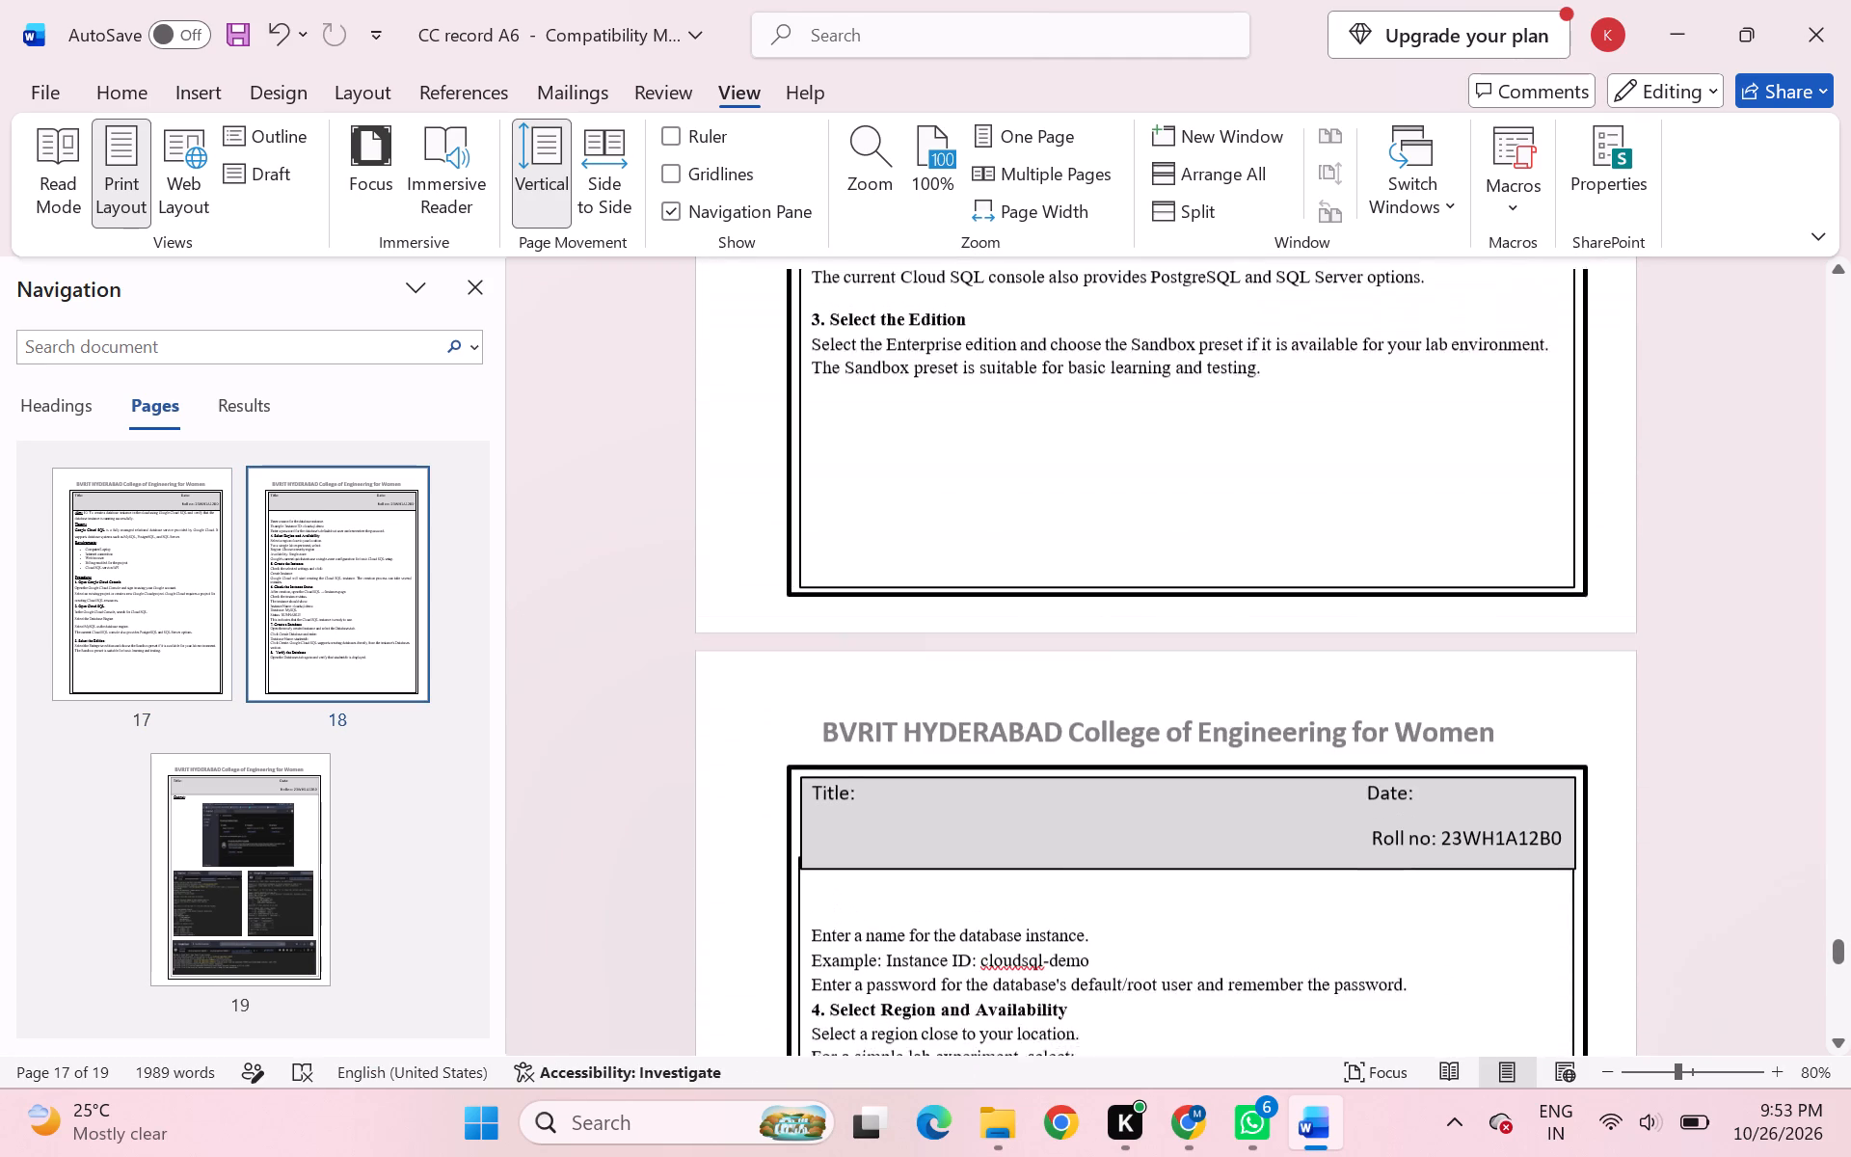
click(1284, 384)
key(Return)
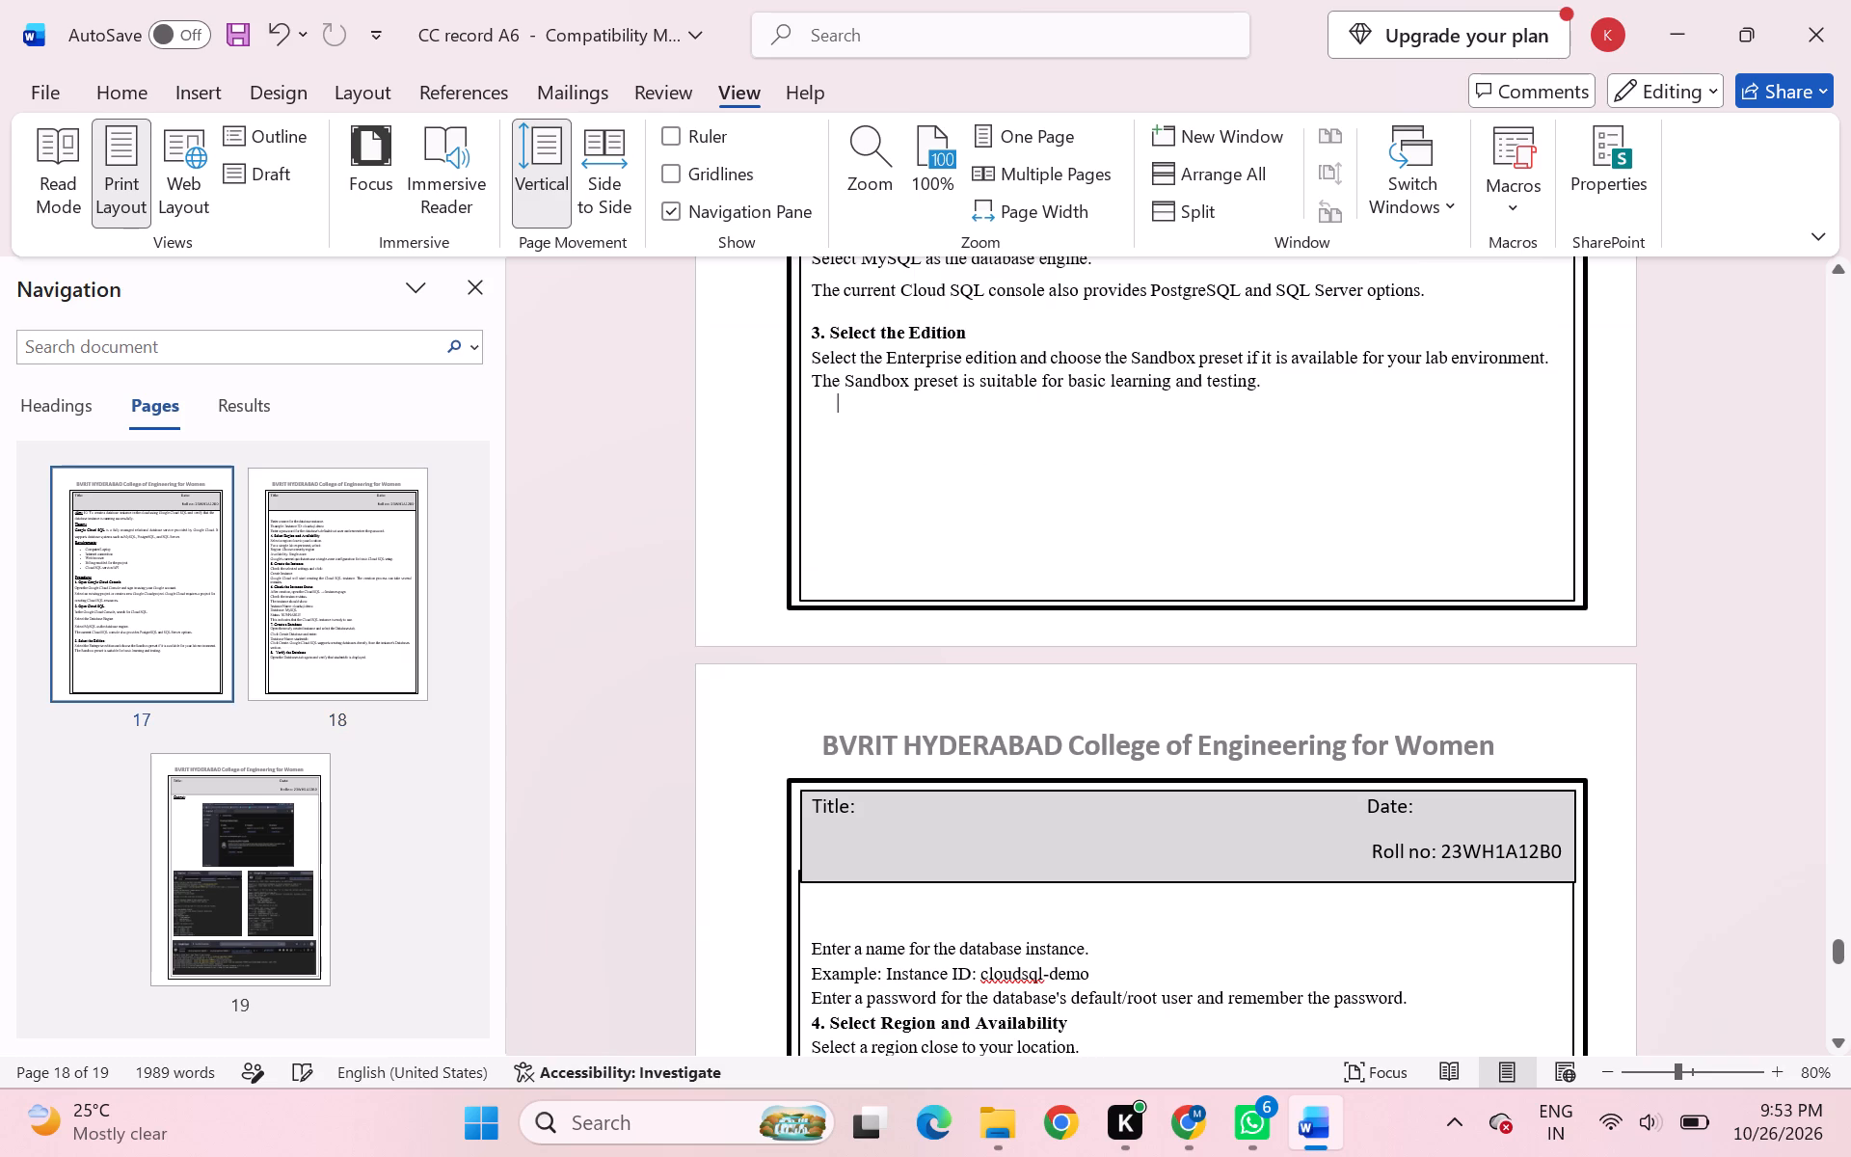
key(ctrl+v)
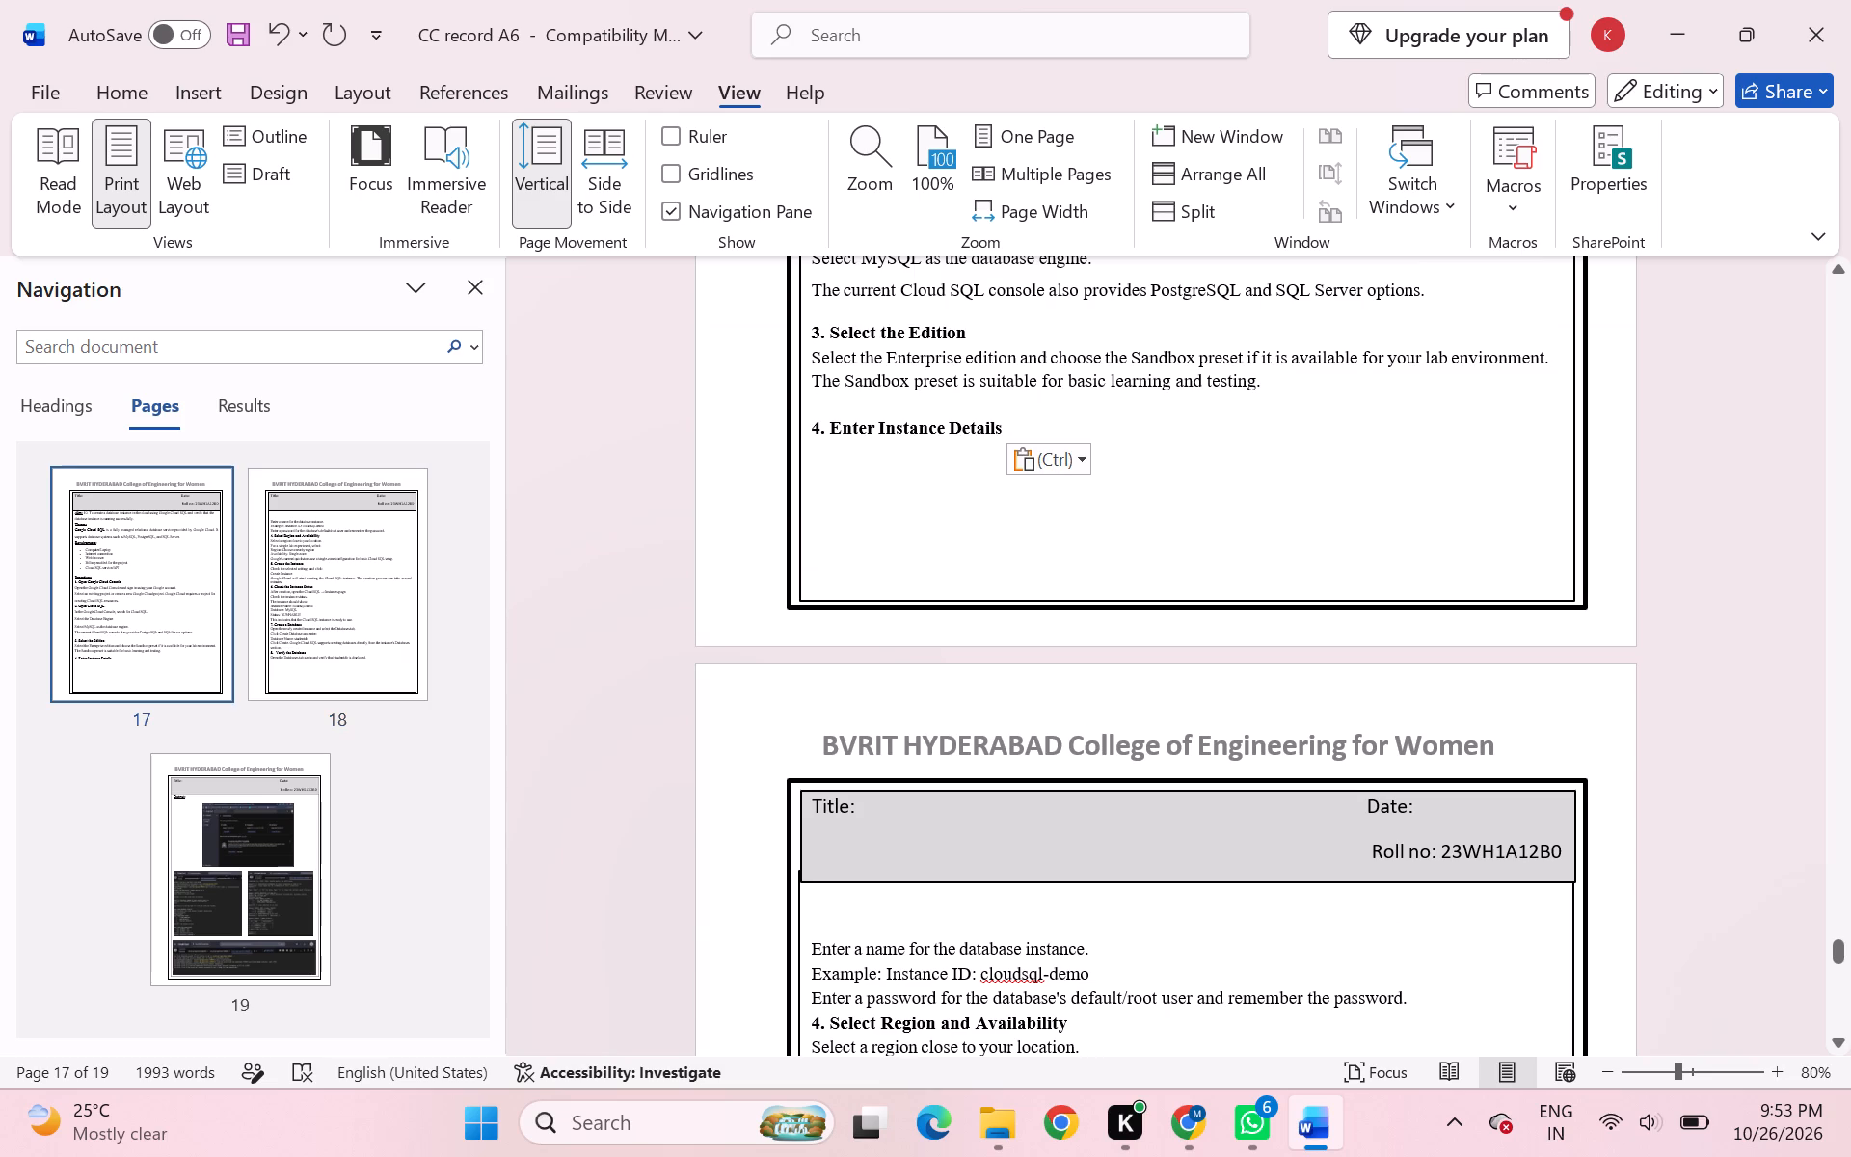
Remove the blank lines above the "Enter Instance Details" and "Select the Edition" headings on page 17.
click(1013, 395)
key(BackSpace)
key(BackSpace)
scroll(1013, 395, up, 1)
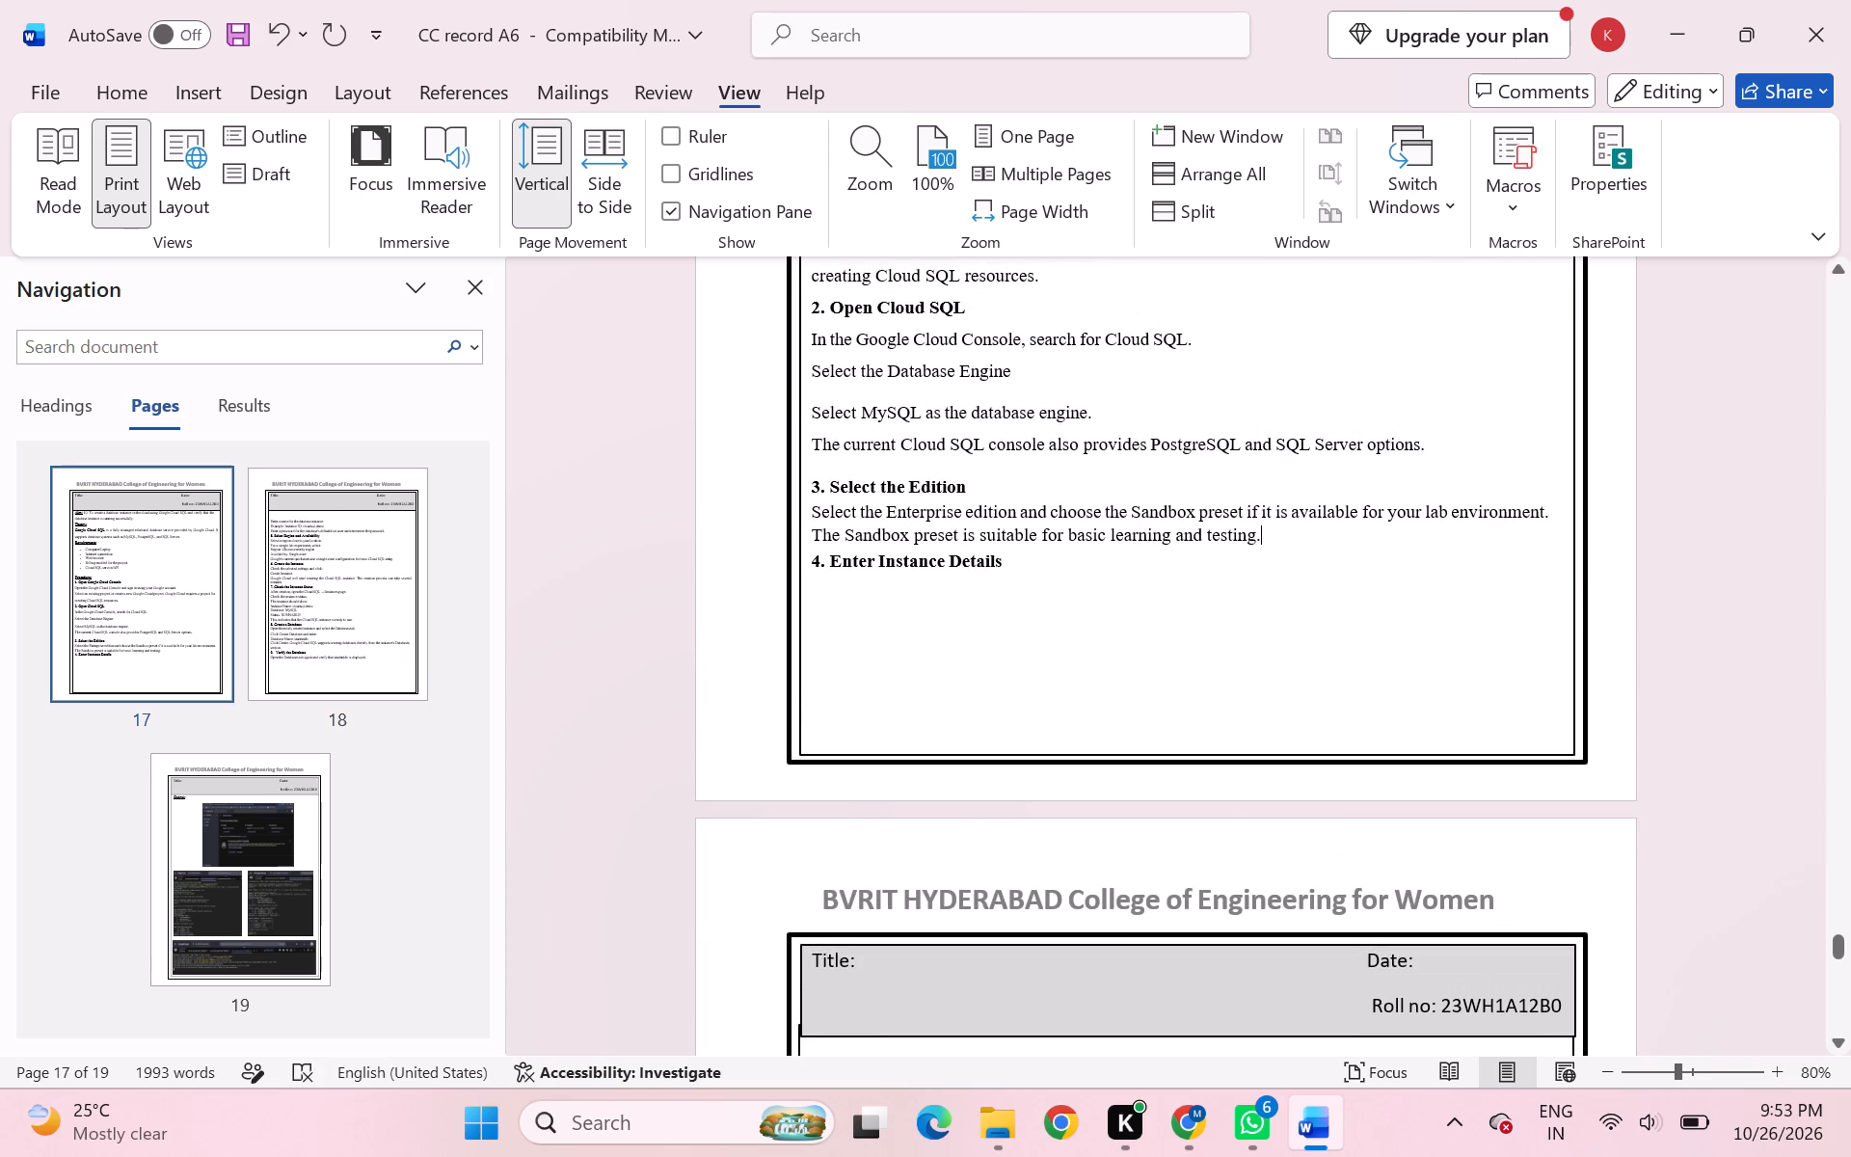
click(1040, 466)
key(BackSpace)
key(BackSpace)
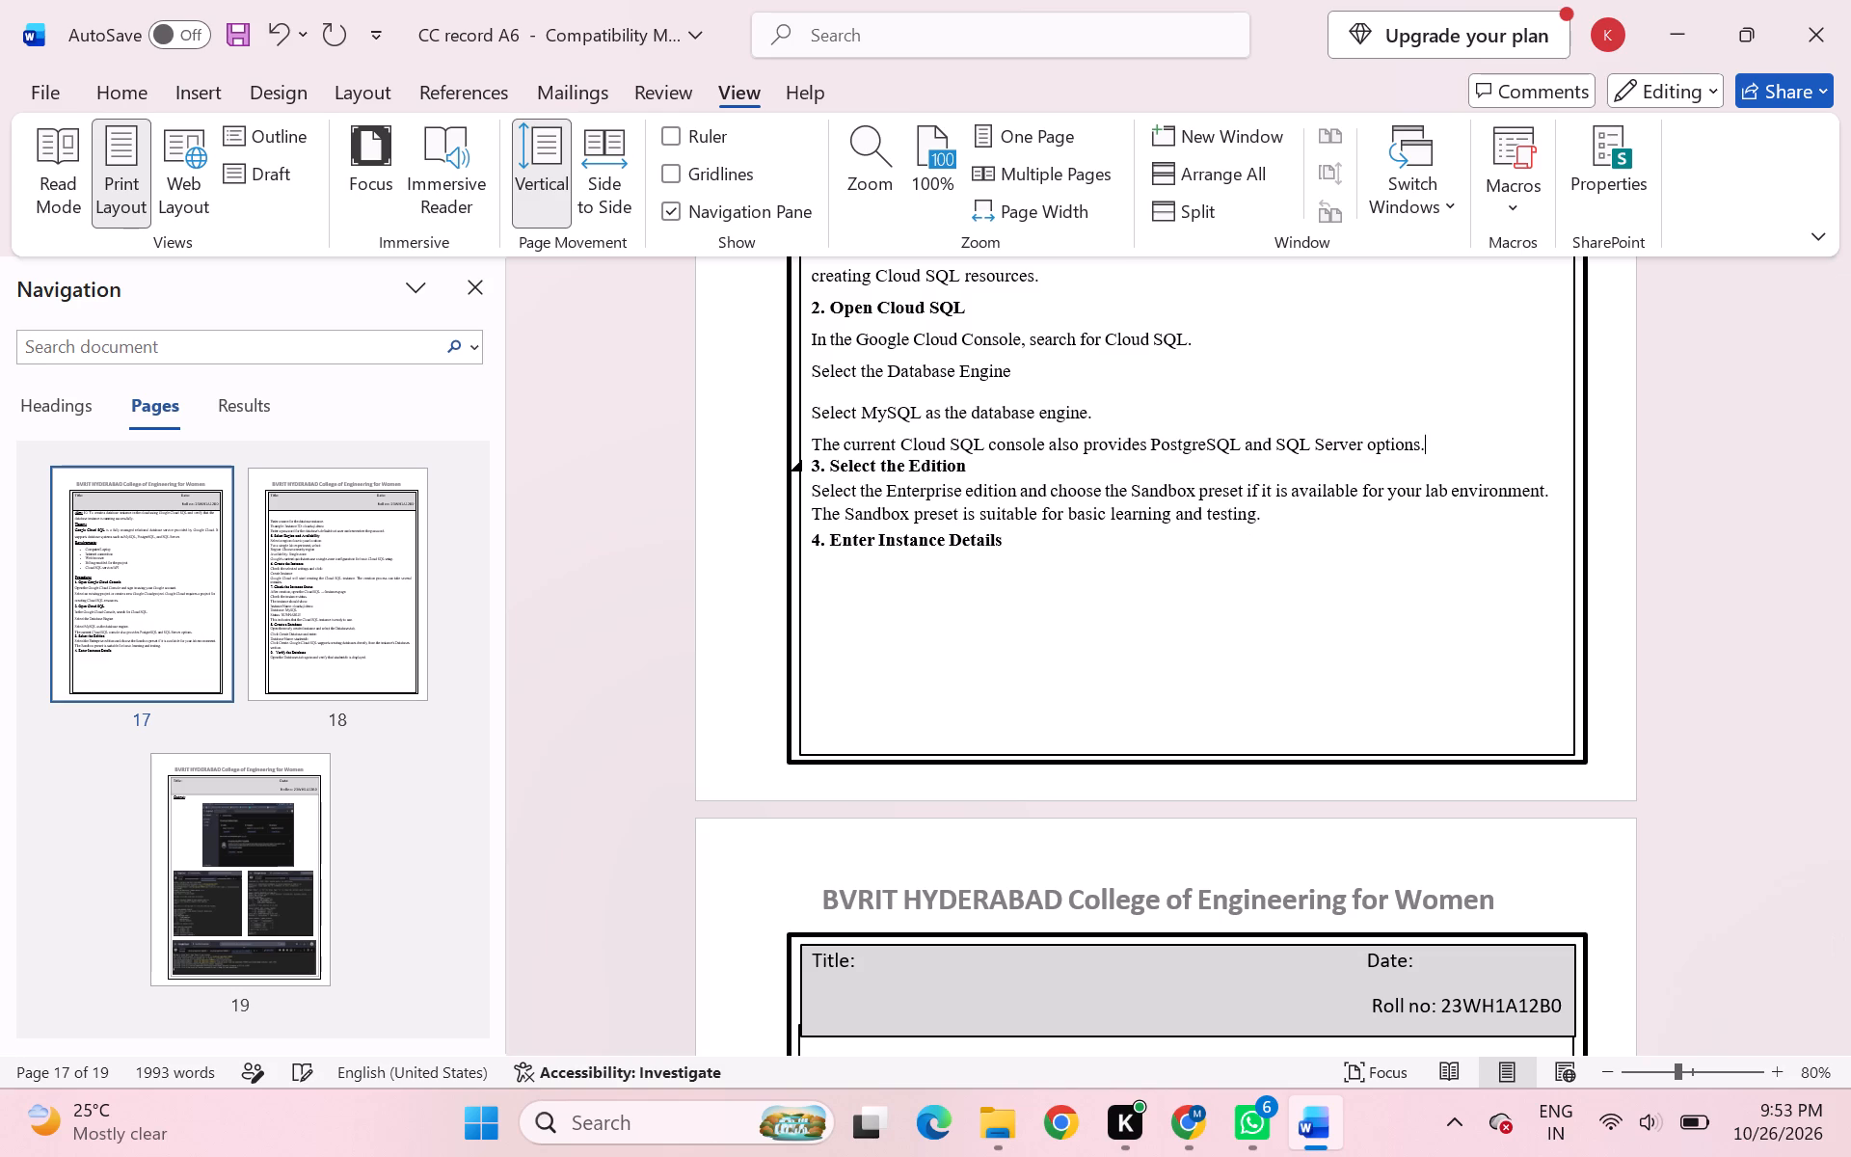
Move the "Select Region and Availability" heading from page 18 to item 5, directly below "Enter Instance Details" on page 17.
click(1035, 548)
key(Return)
scroll(1035, 548, down, 1)
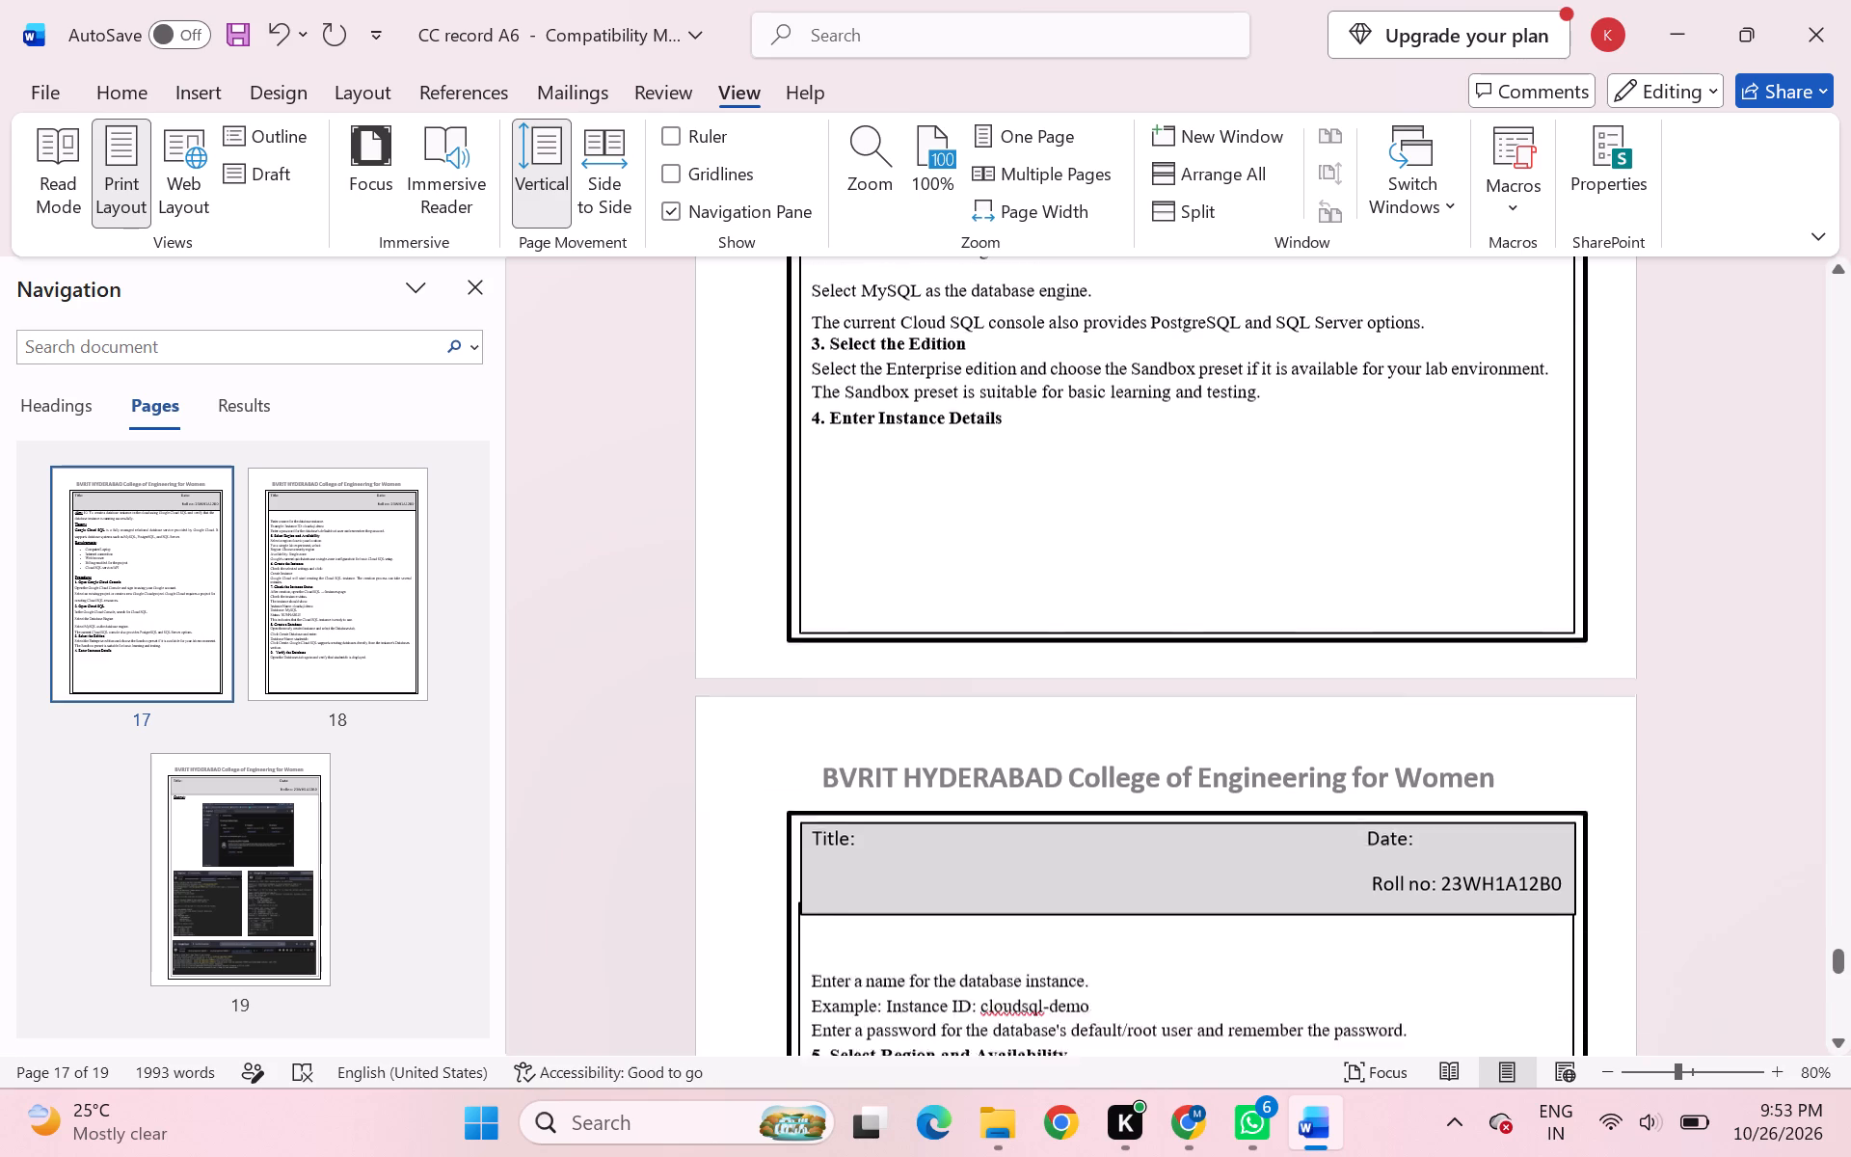
scroll(1035, 548, down, 3)
drag(1074, 455, 860, 461)
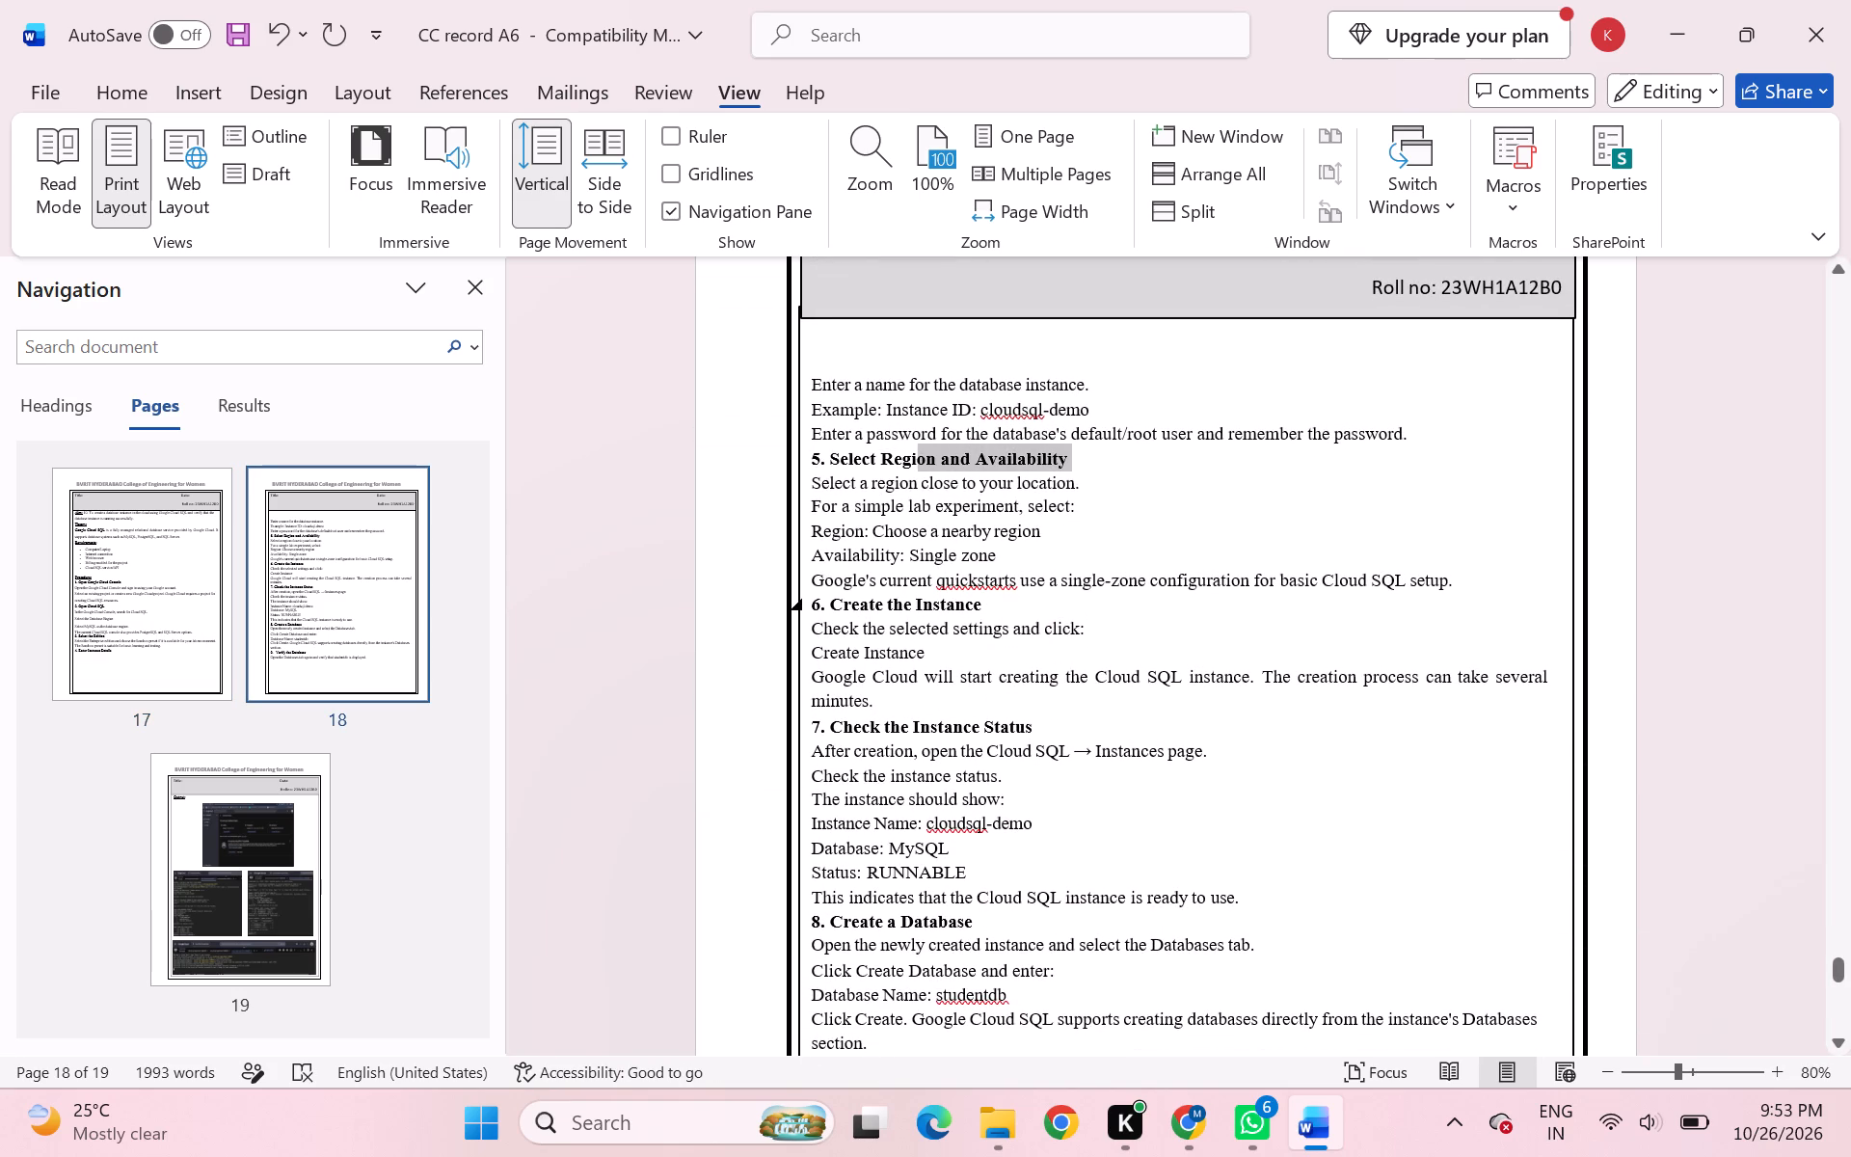
drag(860, 461, 819, 456)
key(ctrl+x)
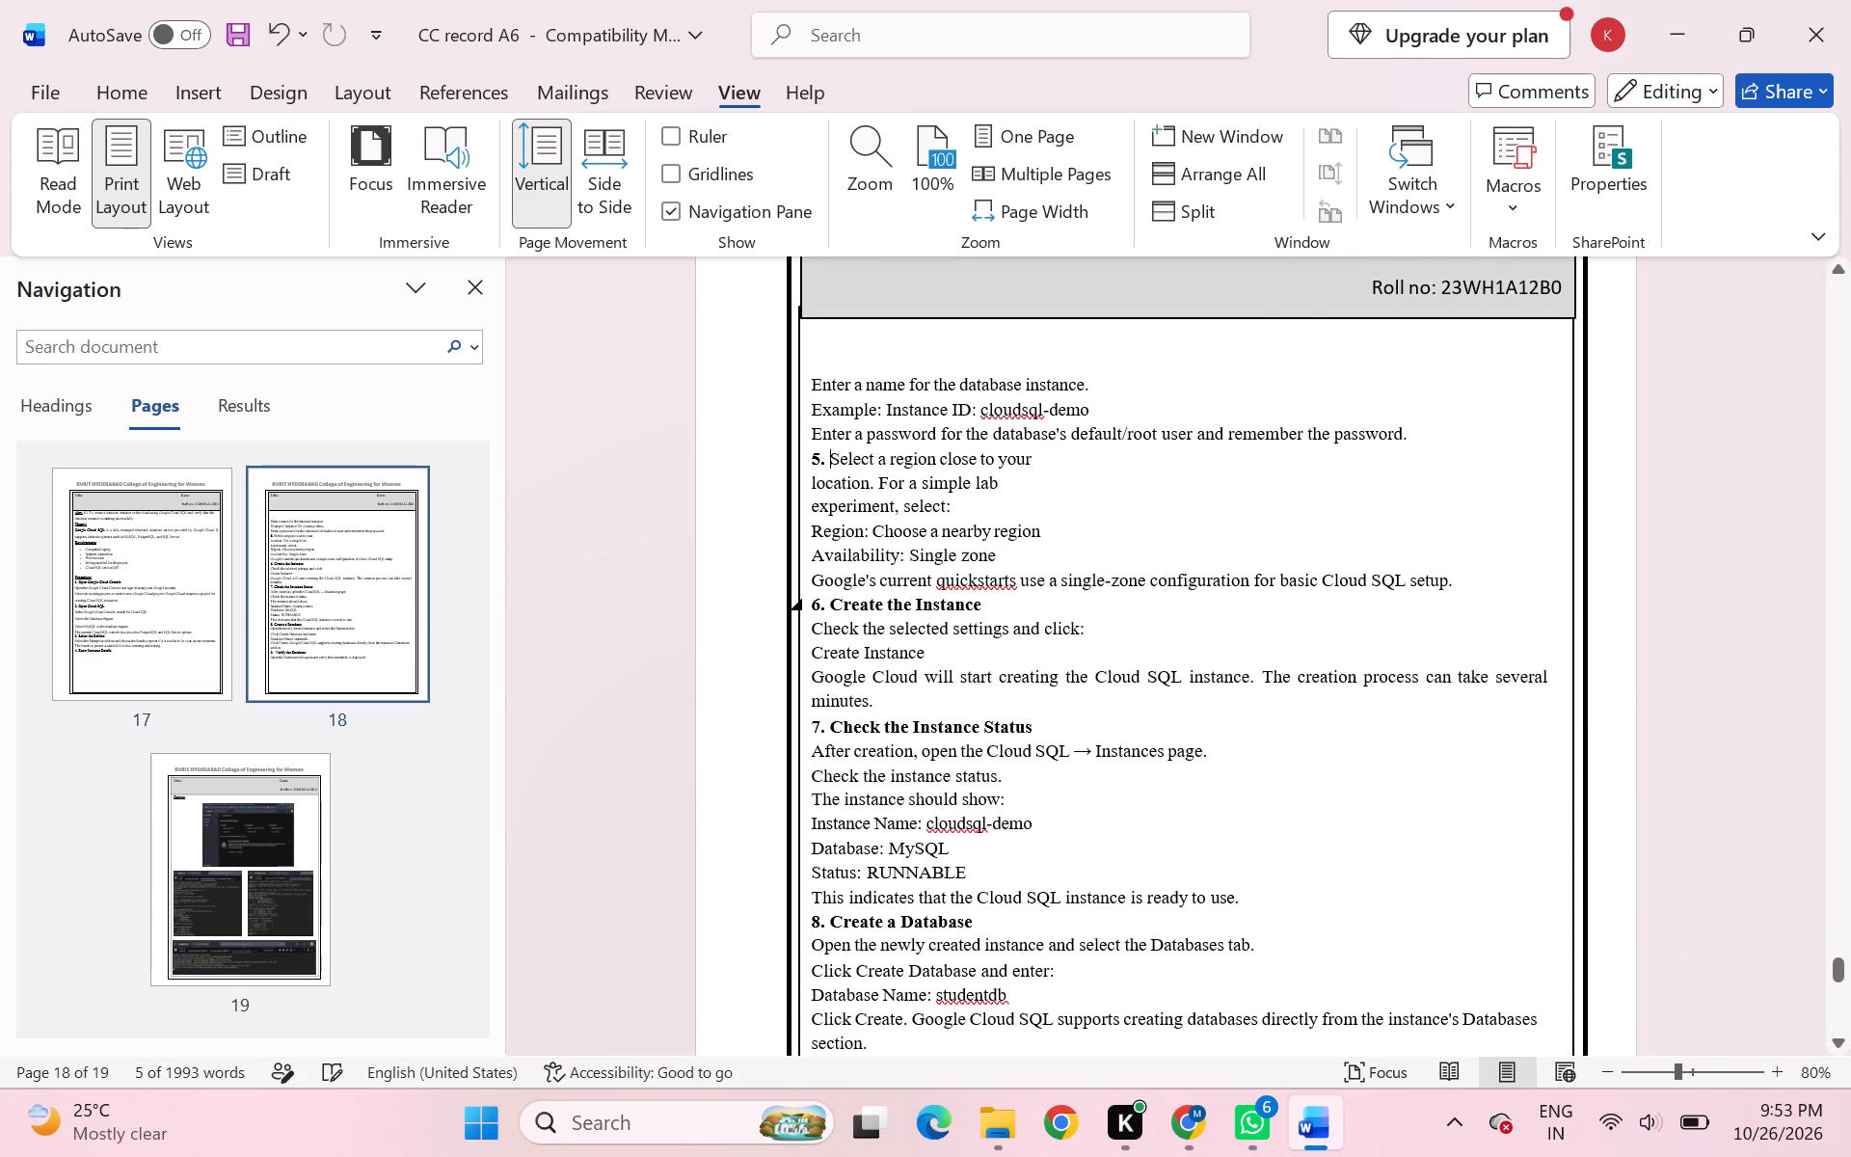
scroll(819, 456, up, 3)
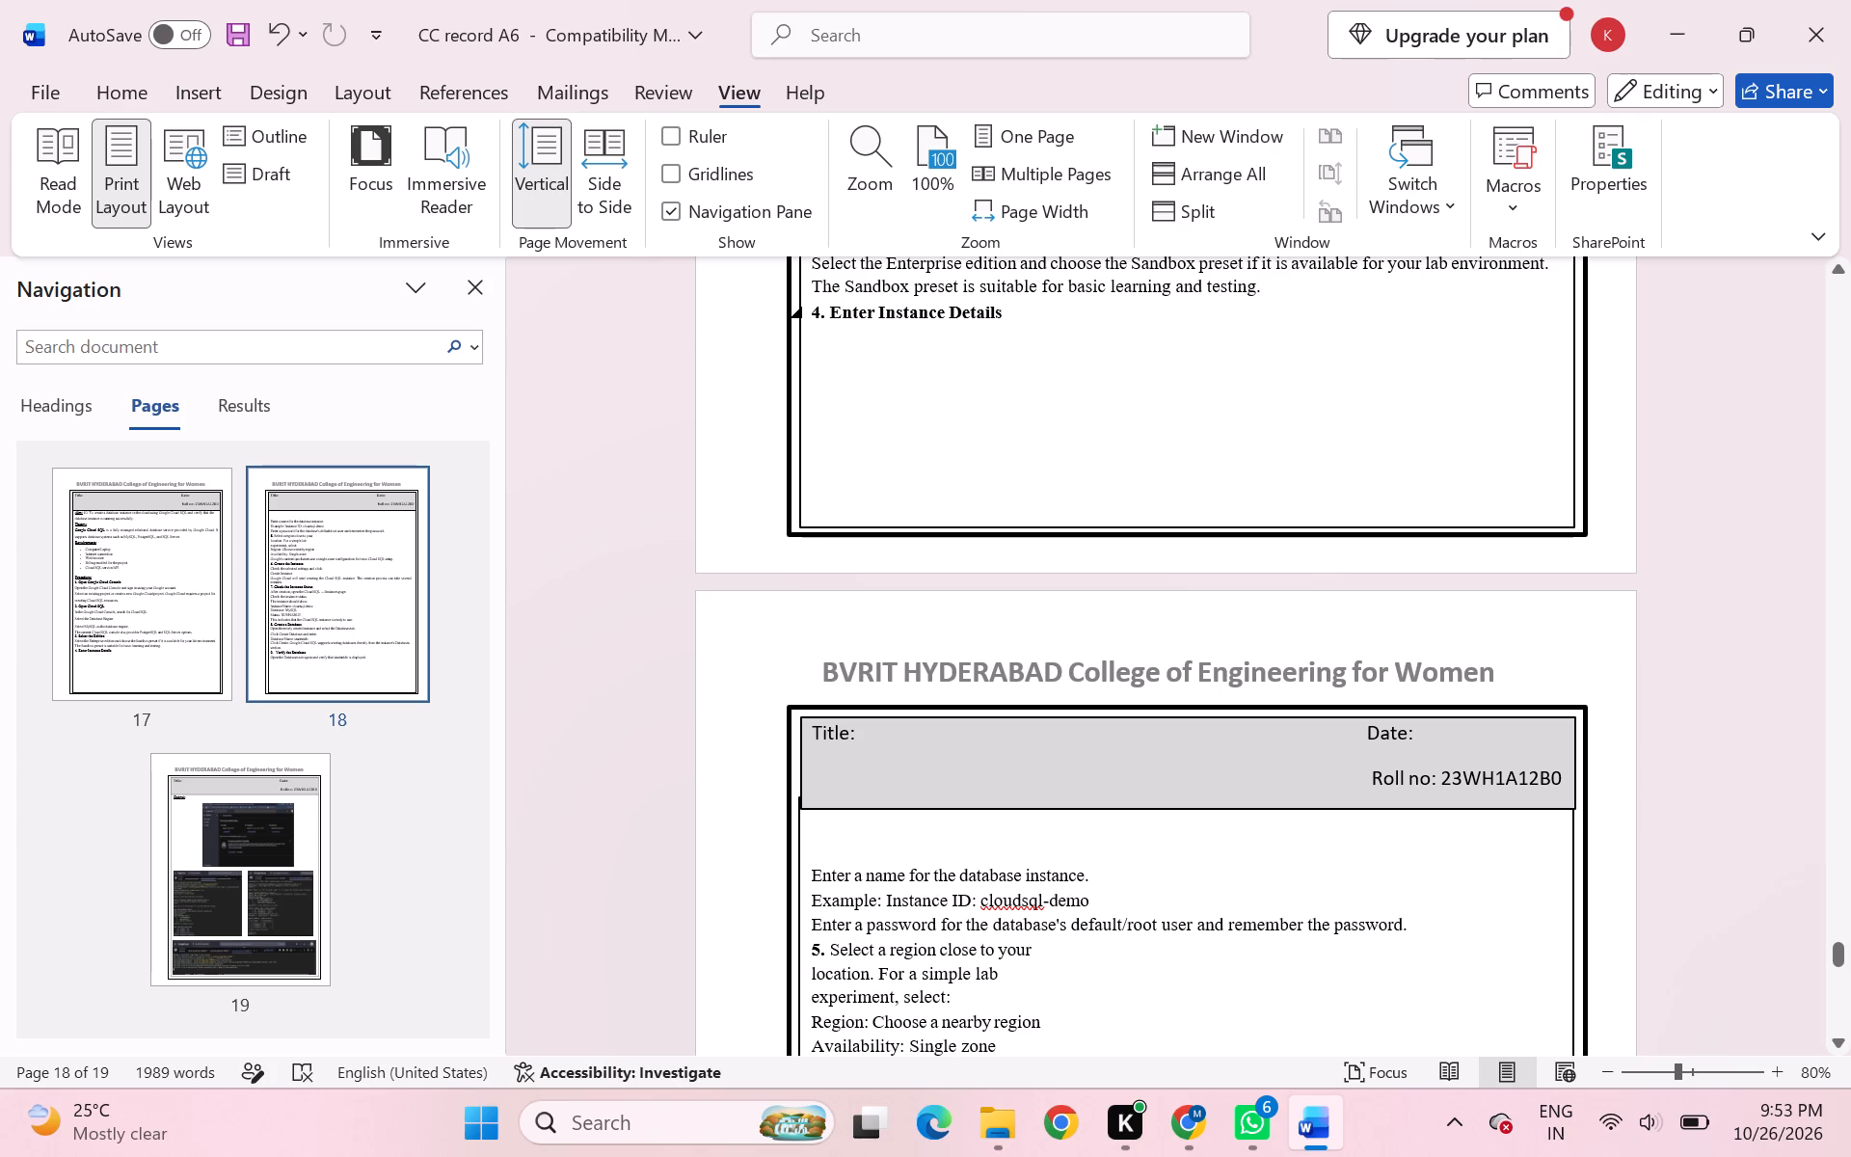
click(1035, 309)
key(Return)
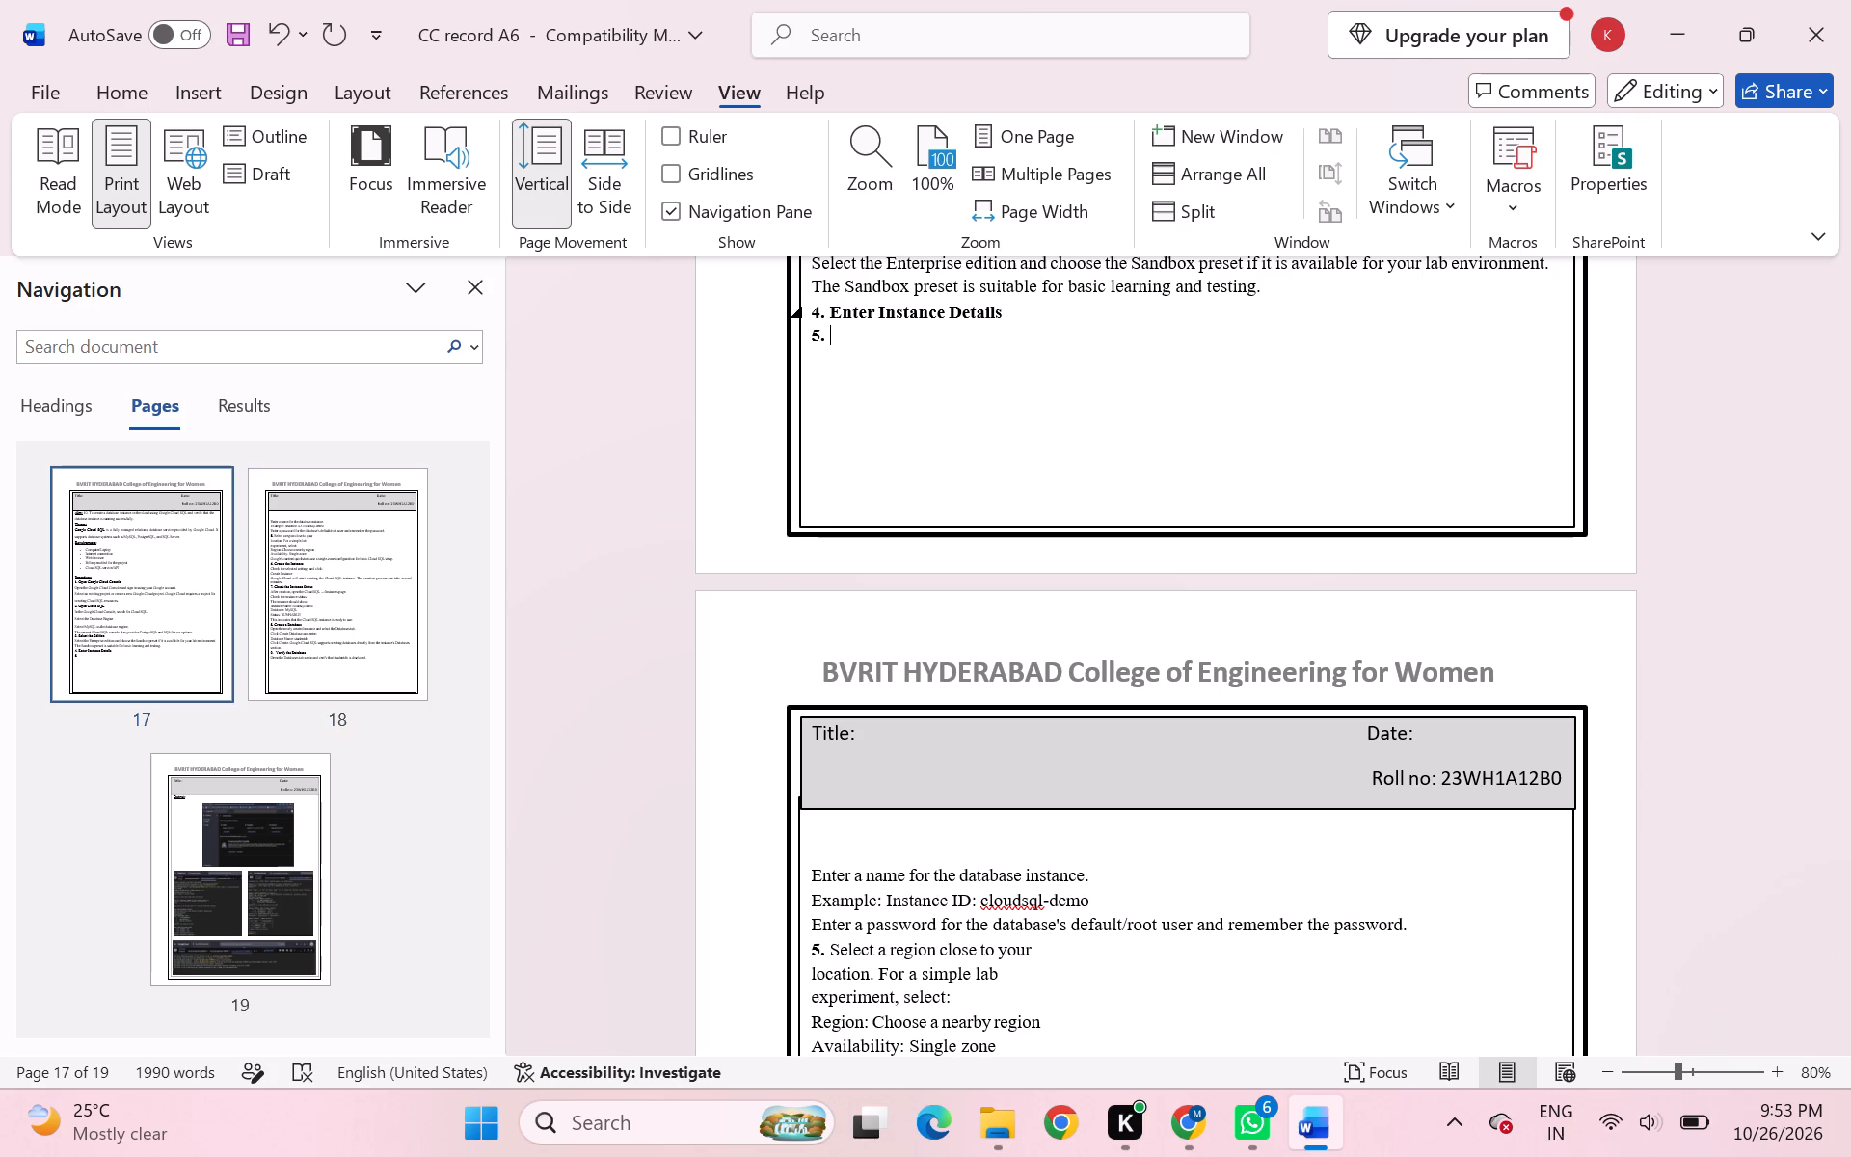
key(ctrl+v)
Move the "Create the Instance" heading from page 18 to item 6, below "Select Region and Availability" on page 17.
key(Return)
scroll(1035, 309, down, 2)
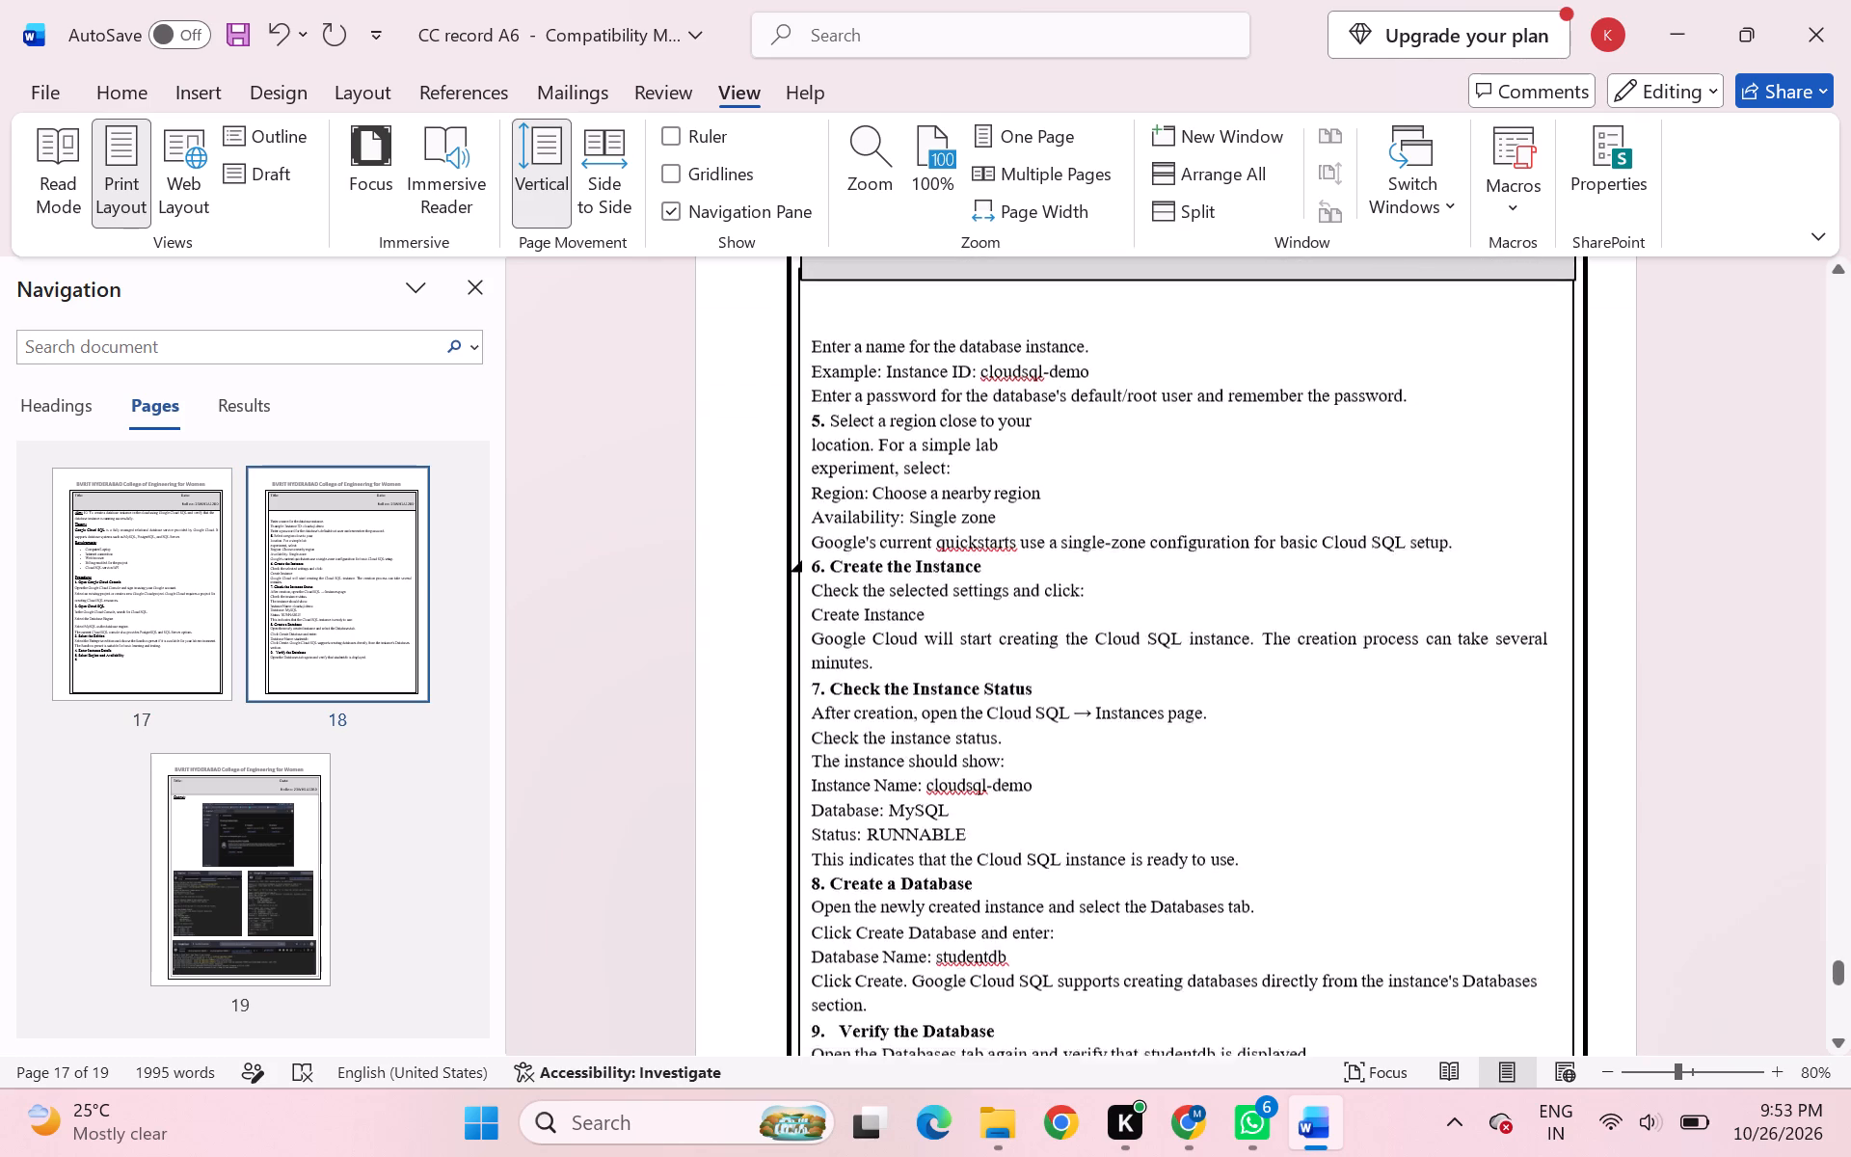
scroll(1035, 309, down, 1)
drag(992, 471, 847, 470)
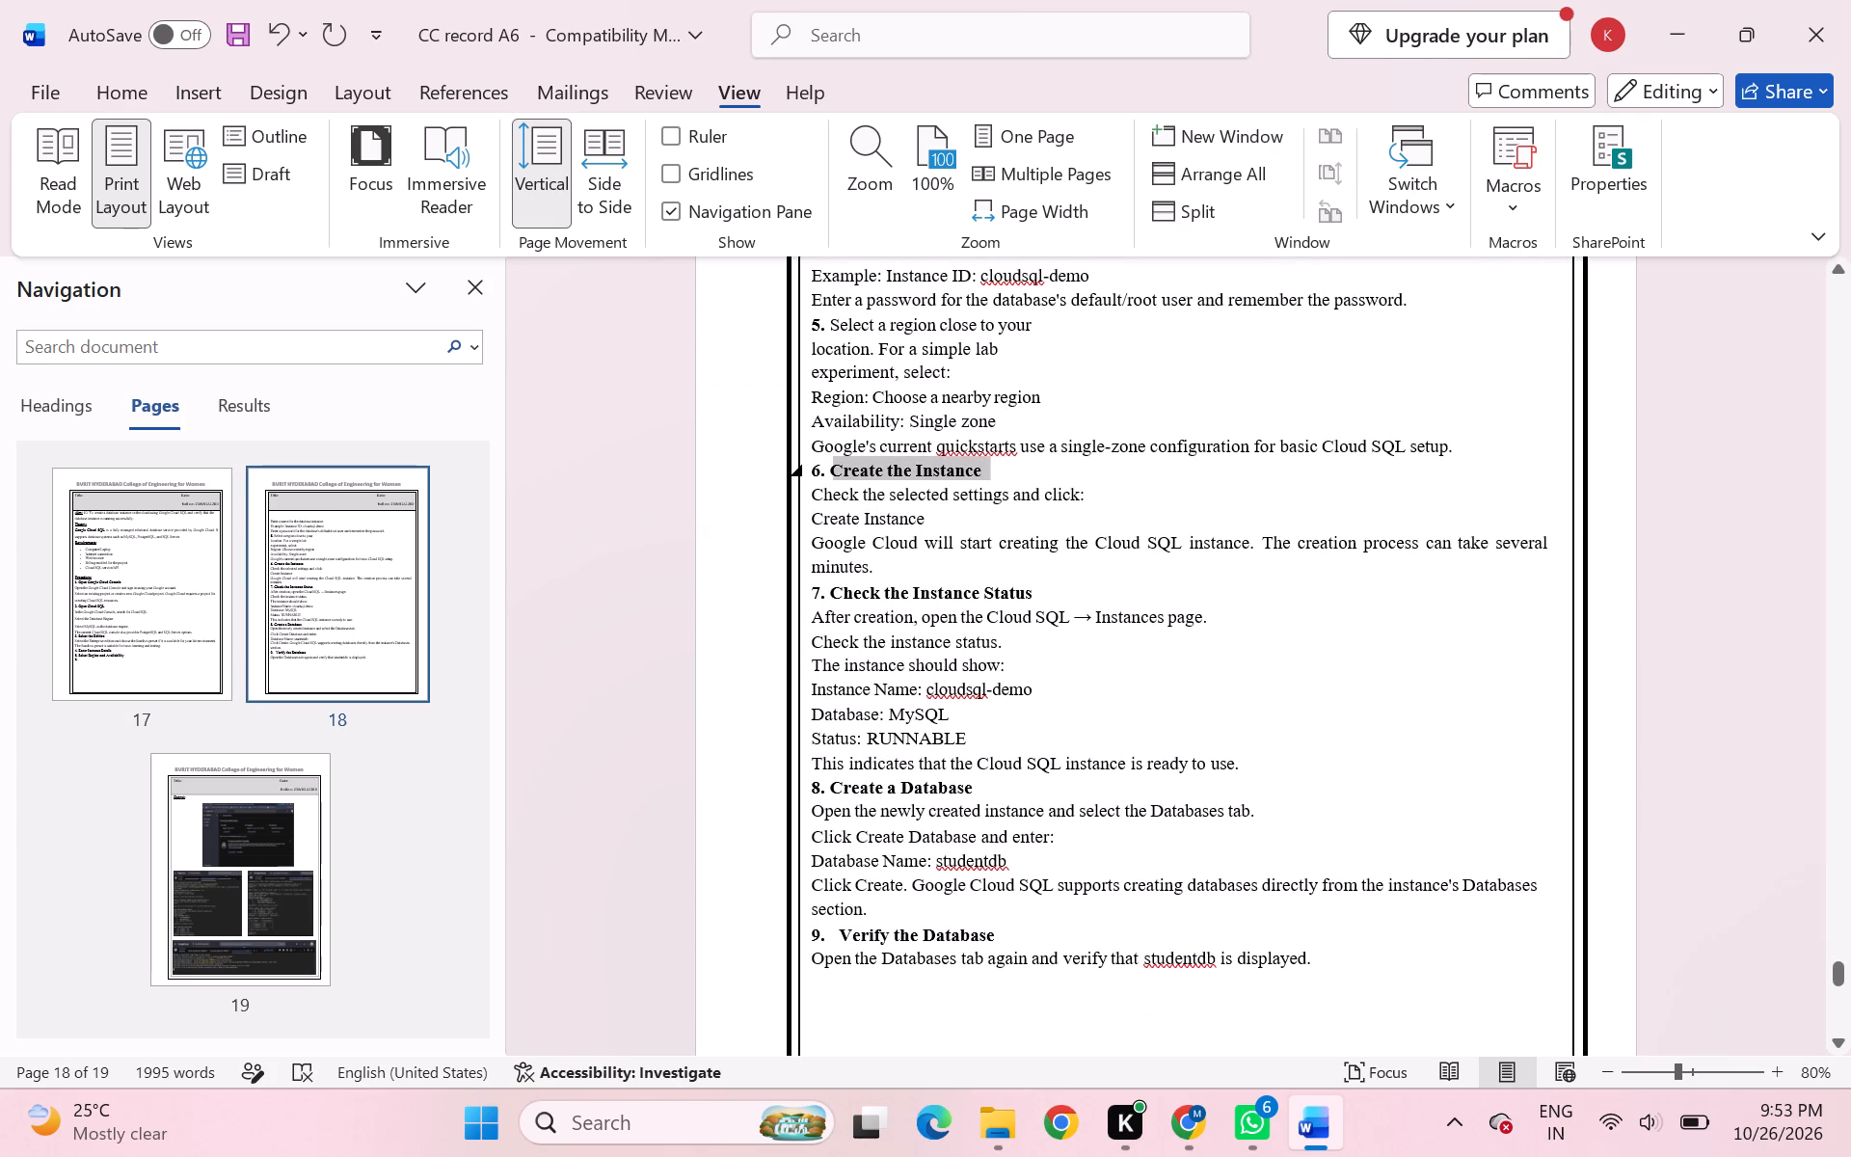
drag(847, 470, 845, 470)
key(ctrl+x)
scroll(845, 470, up, 4)
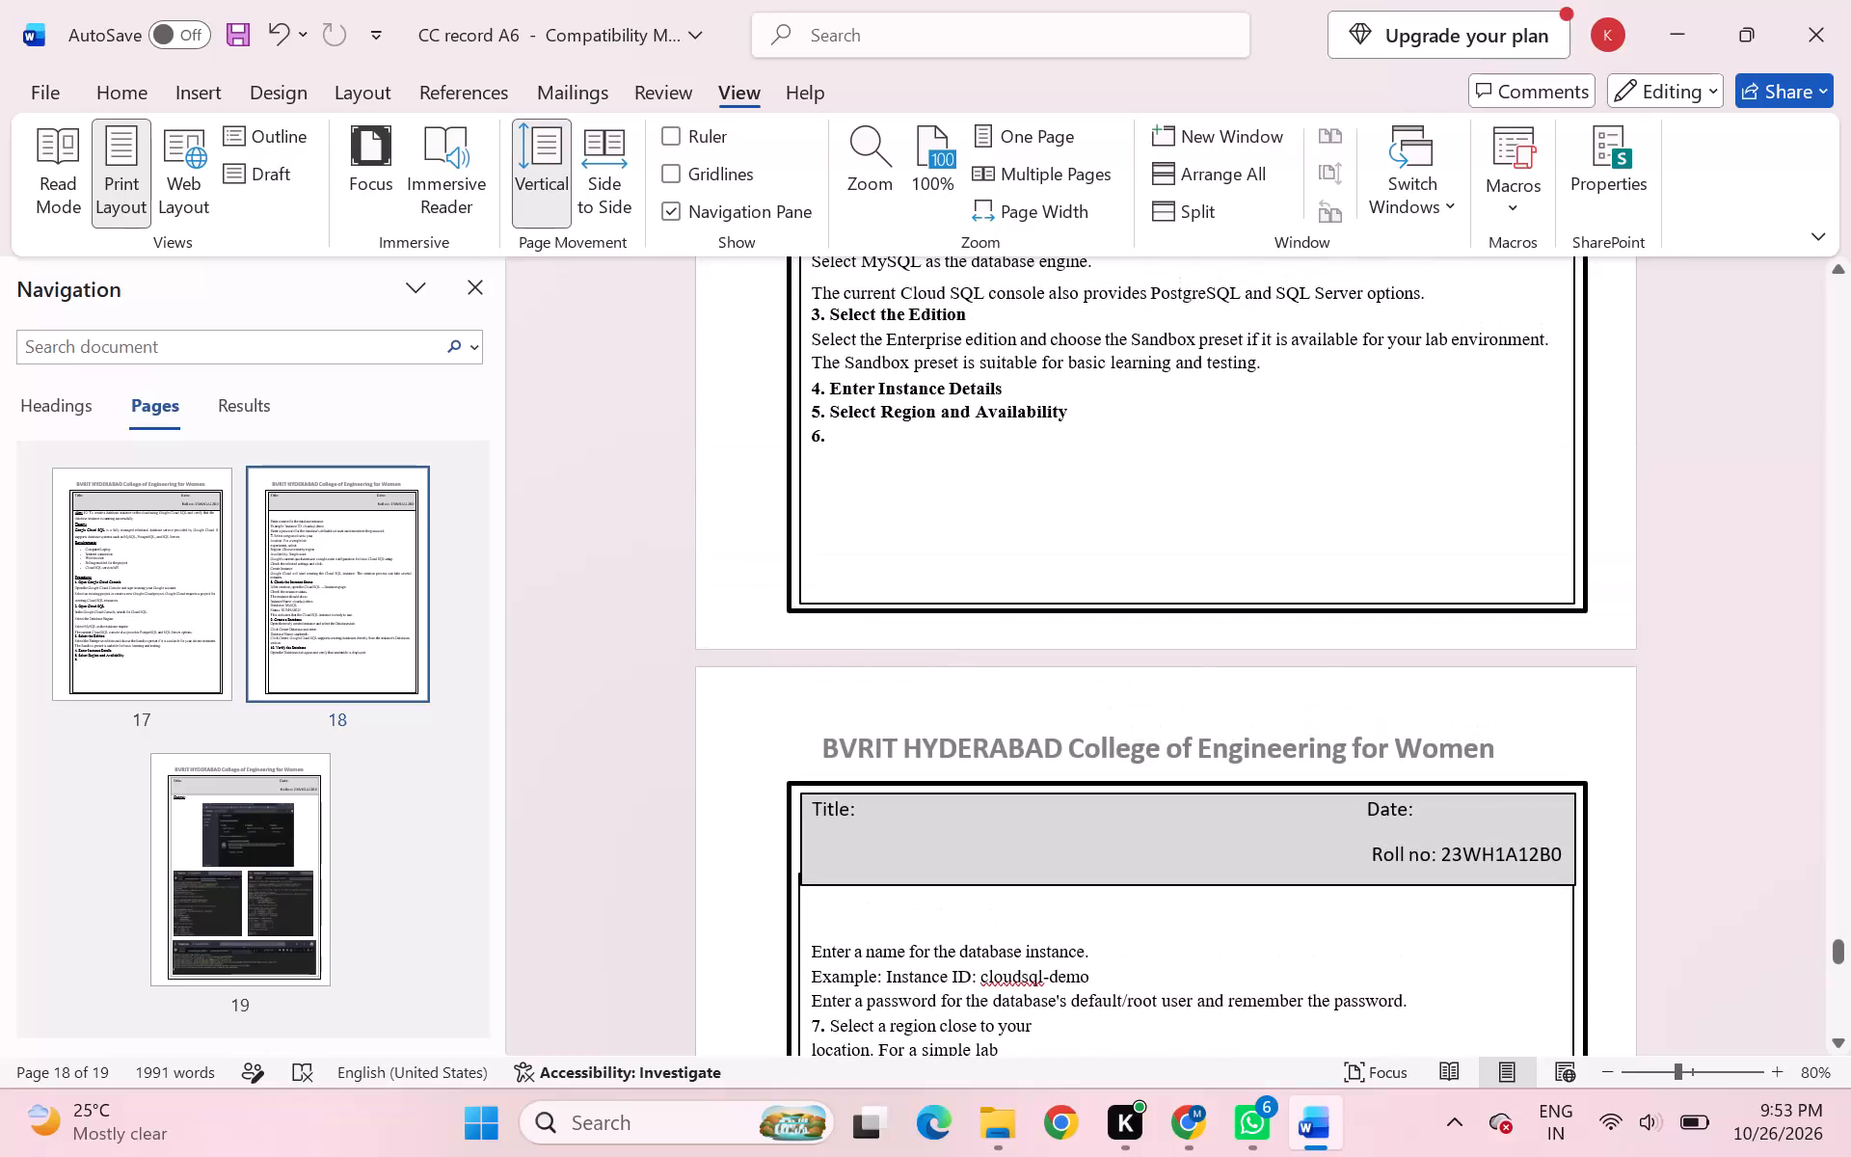
click(855, 445)
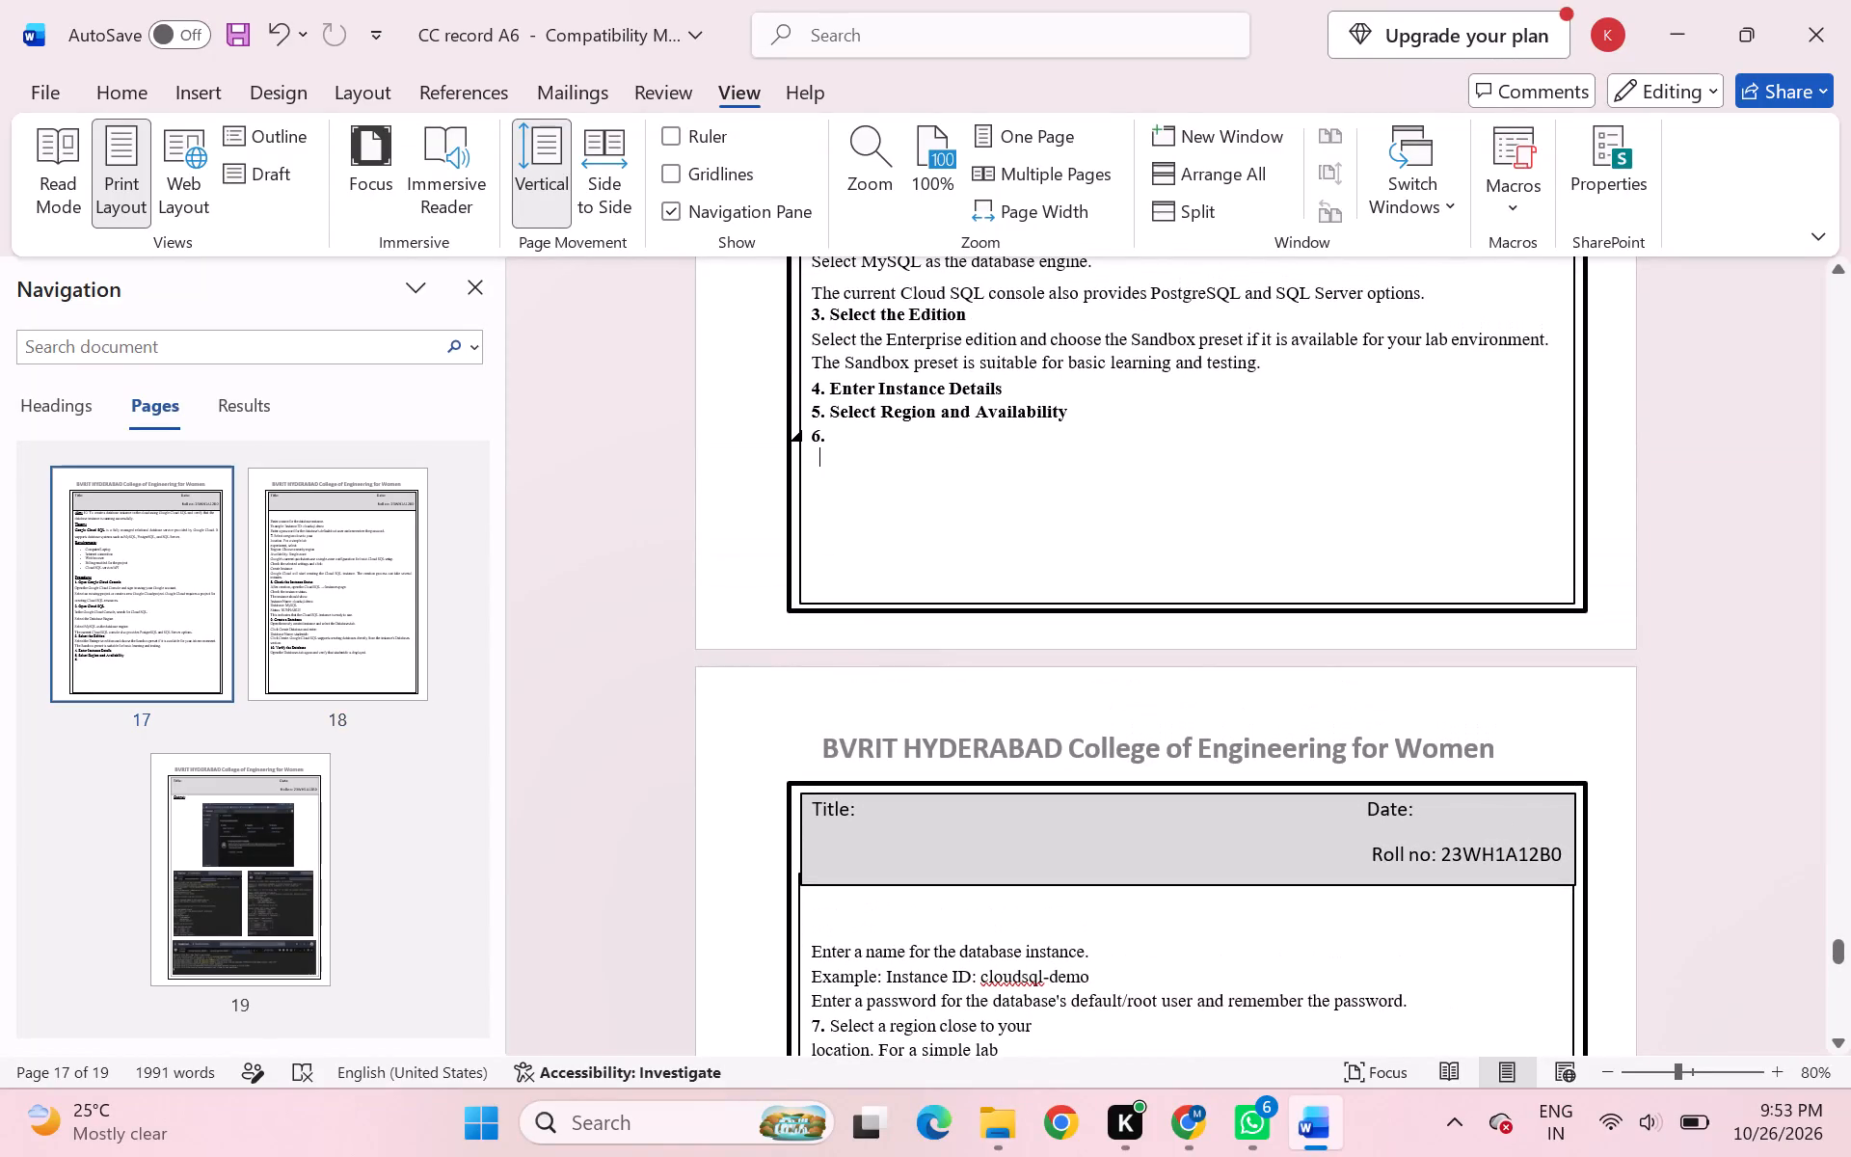
click(861, 427)
key(ctrl+v)
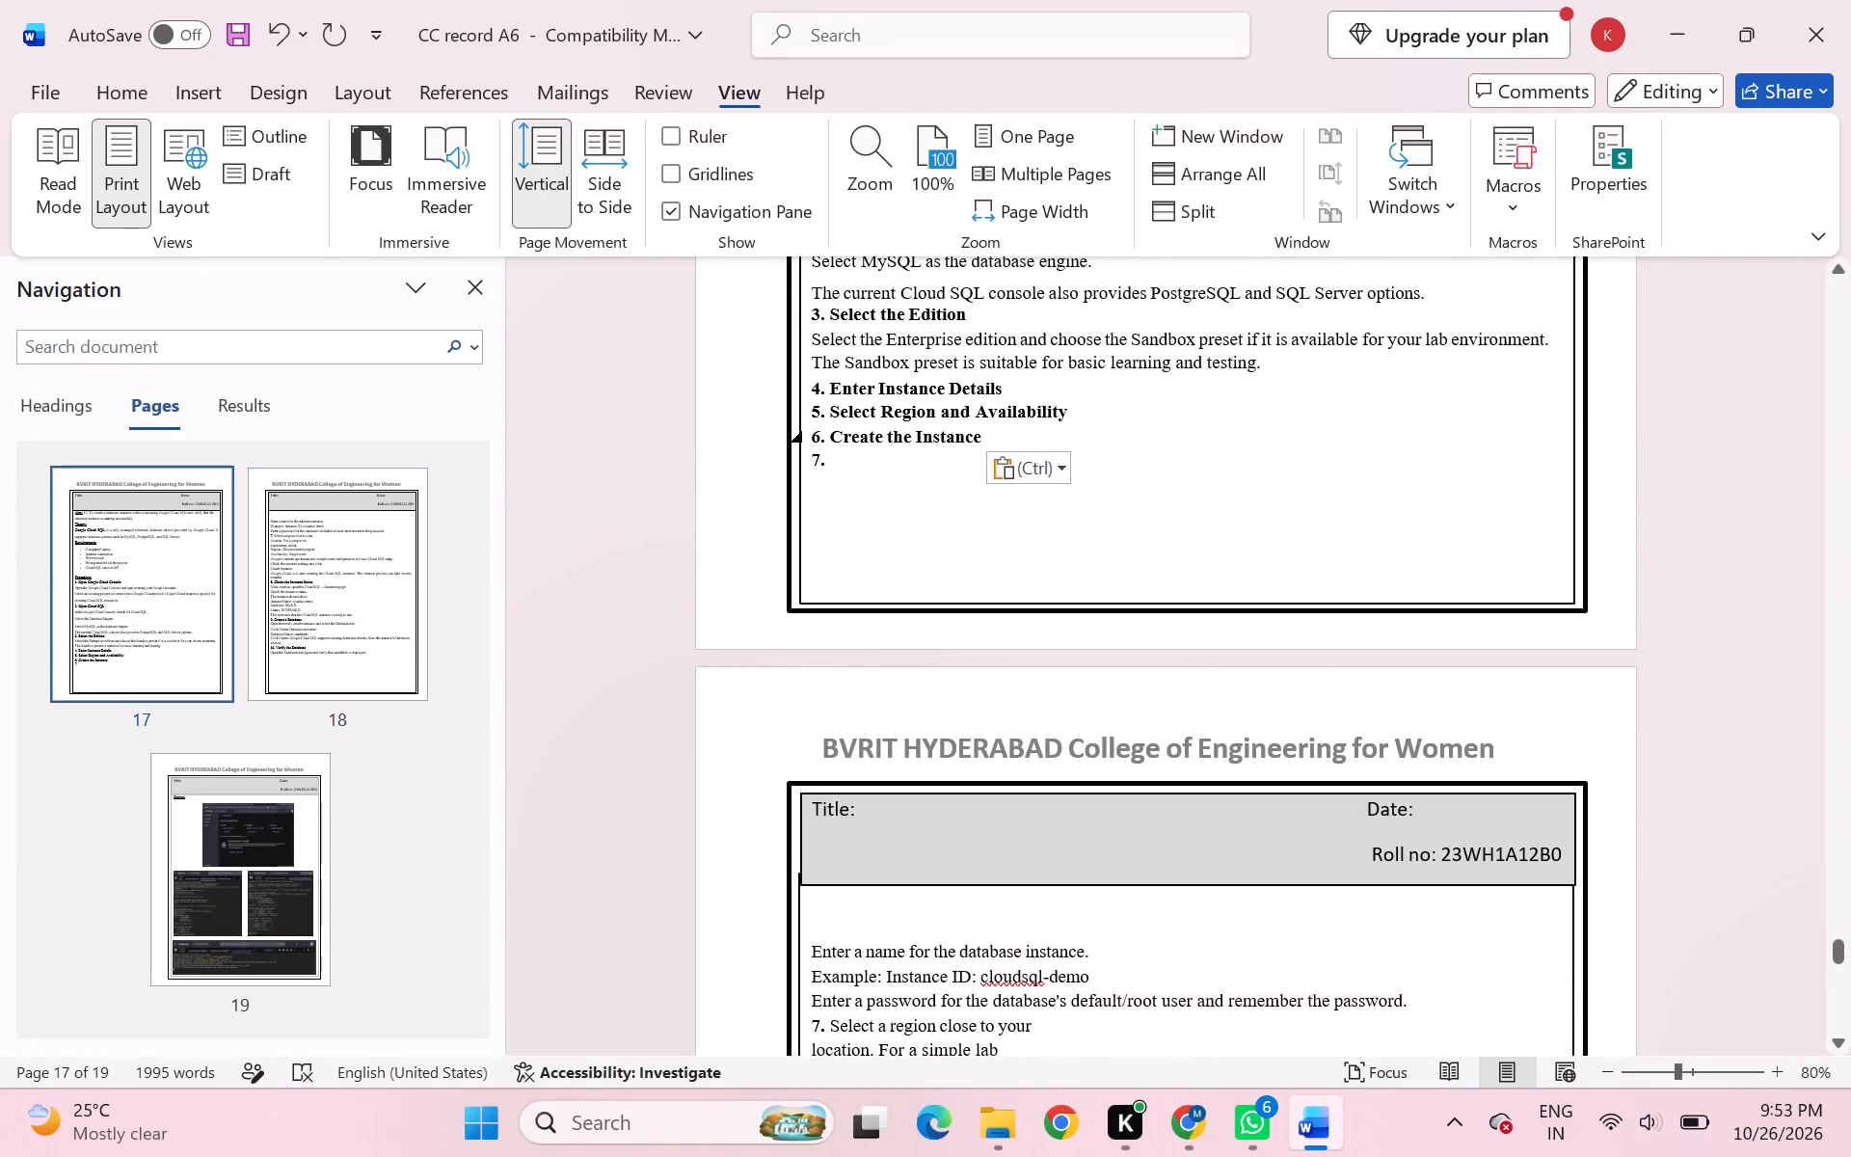
Move the "Check the Instance Status" heading from page 18 to item 7, below "Create the Instance" on page 17.
scroll(861, 427, down, 4)
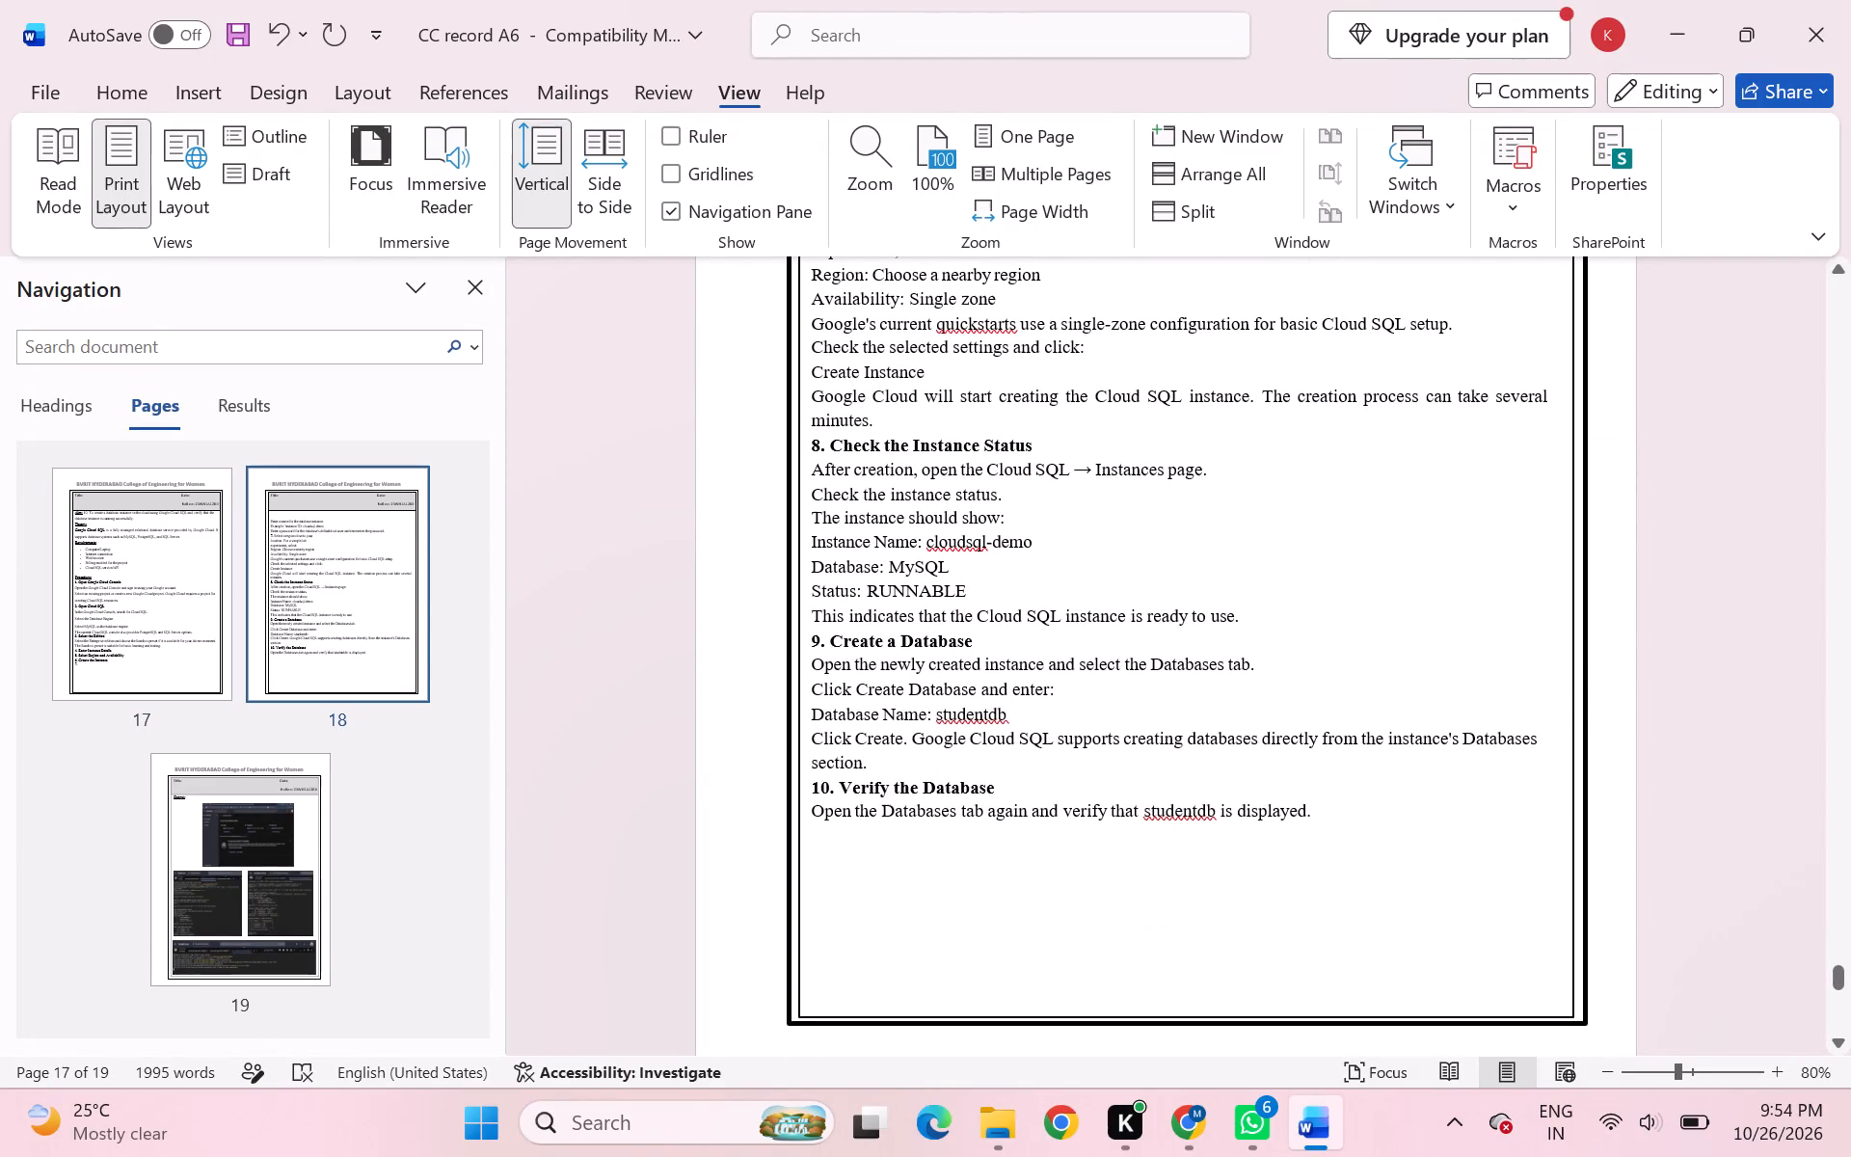
scroll(1029, 459, up, 1)
drag(1036, 578, 941, 578)
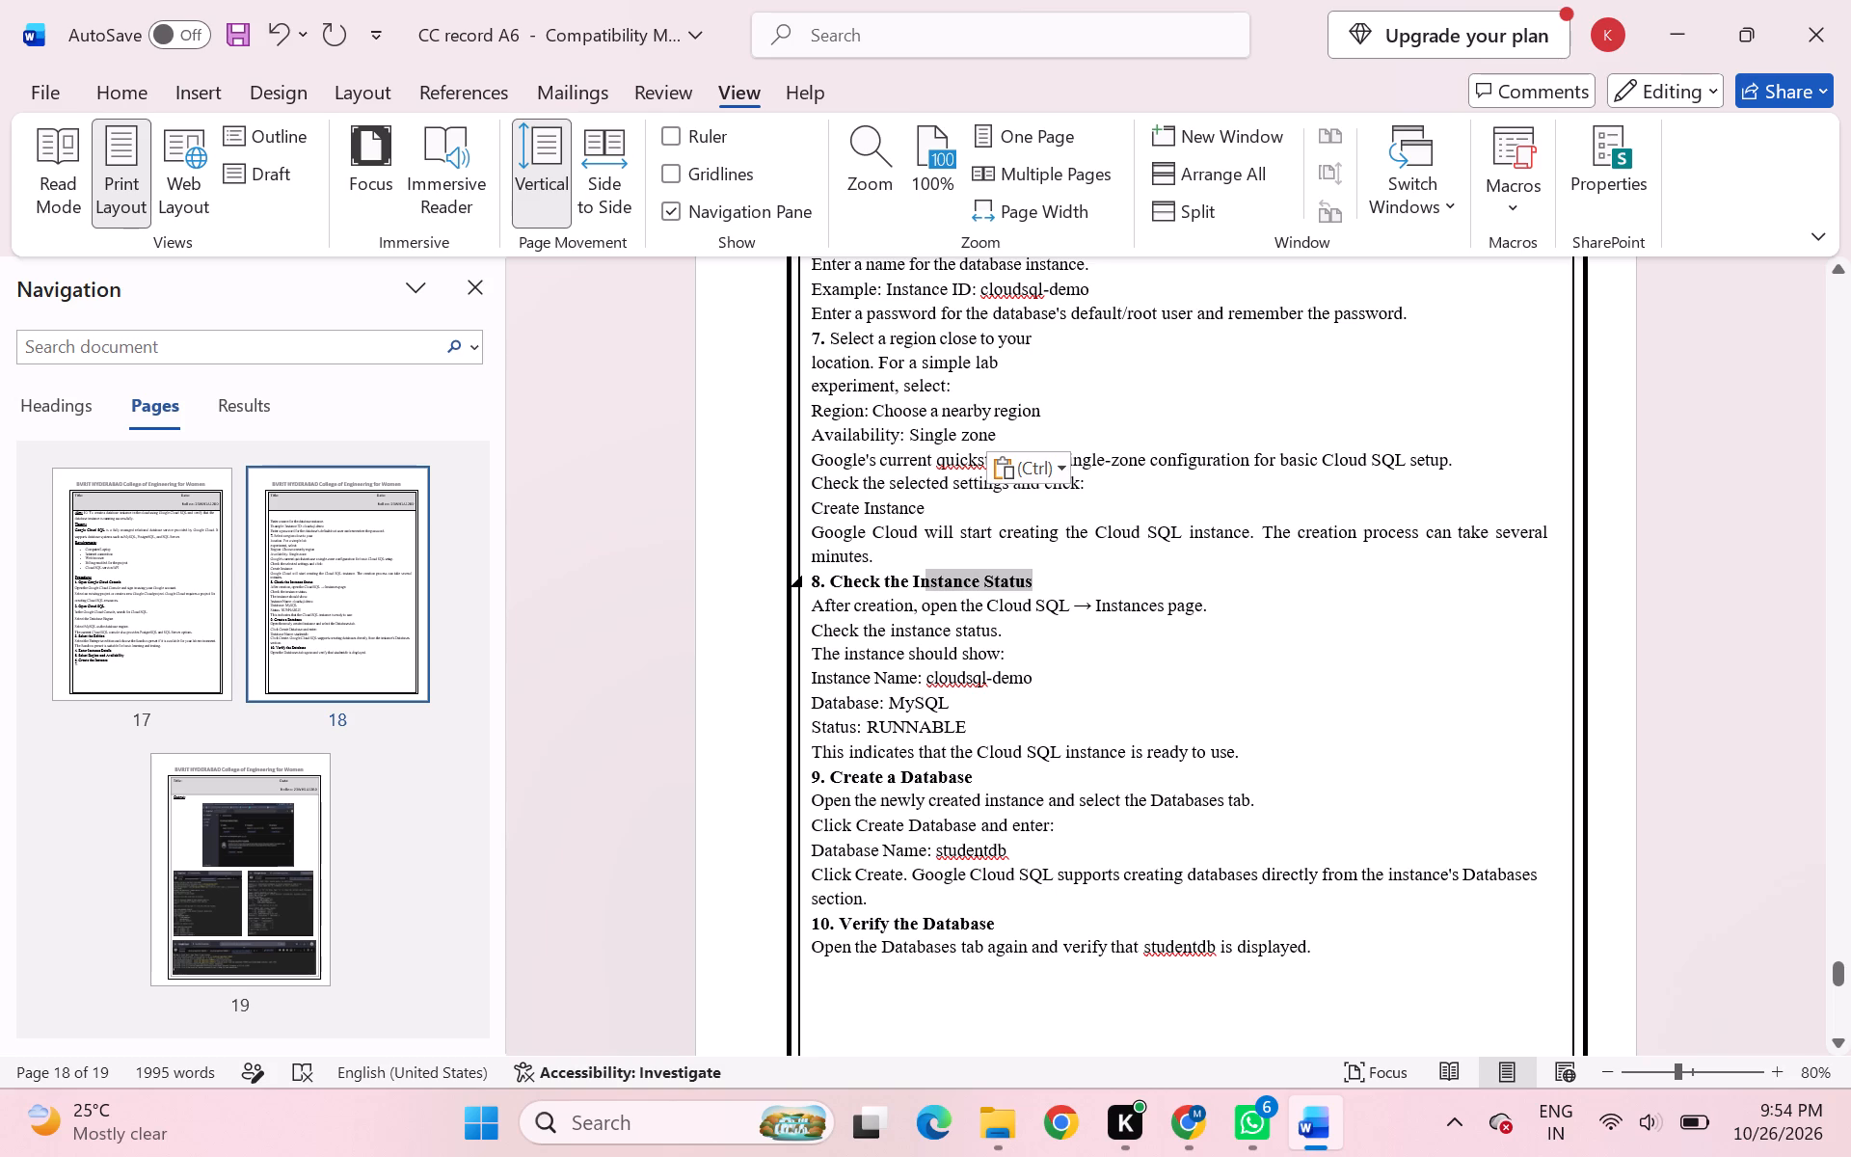
drag(941, 578, 838, 578)
key(ctrl+c)
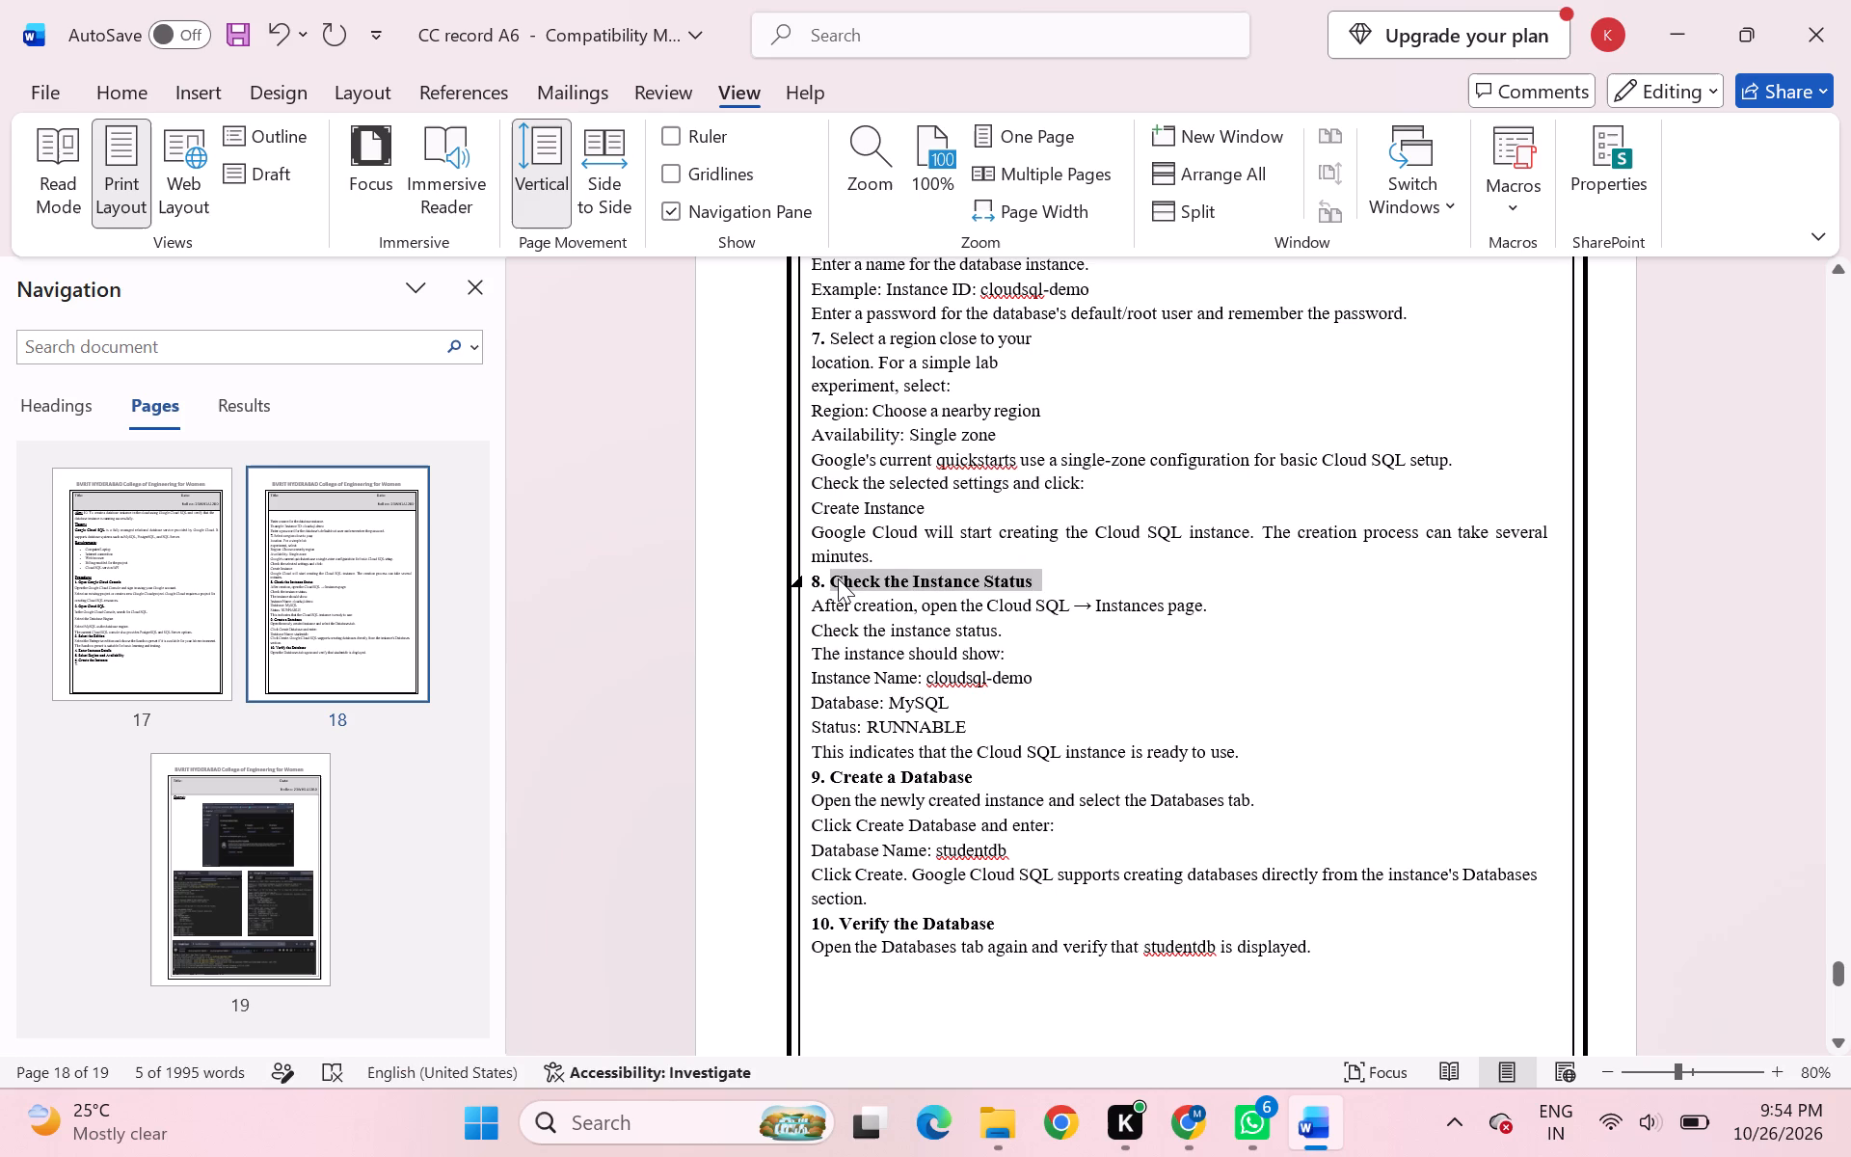
key(ctrl+x)
scroll(838, 578, up, 3)
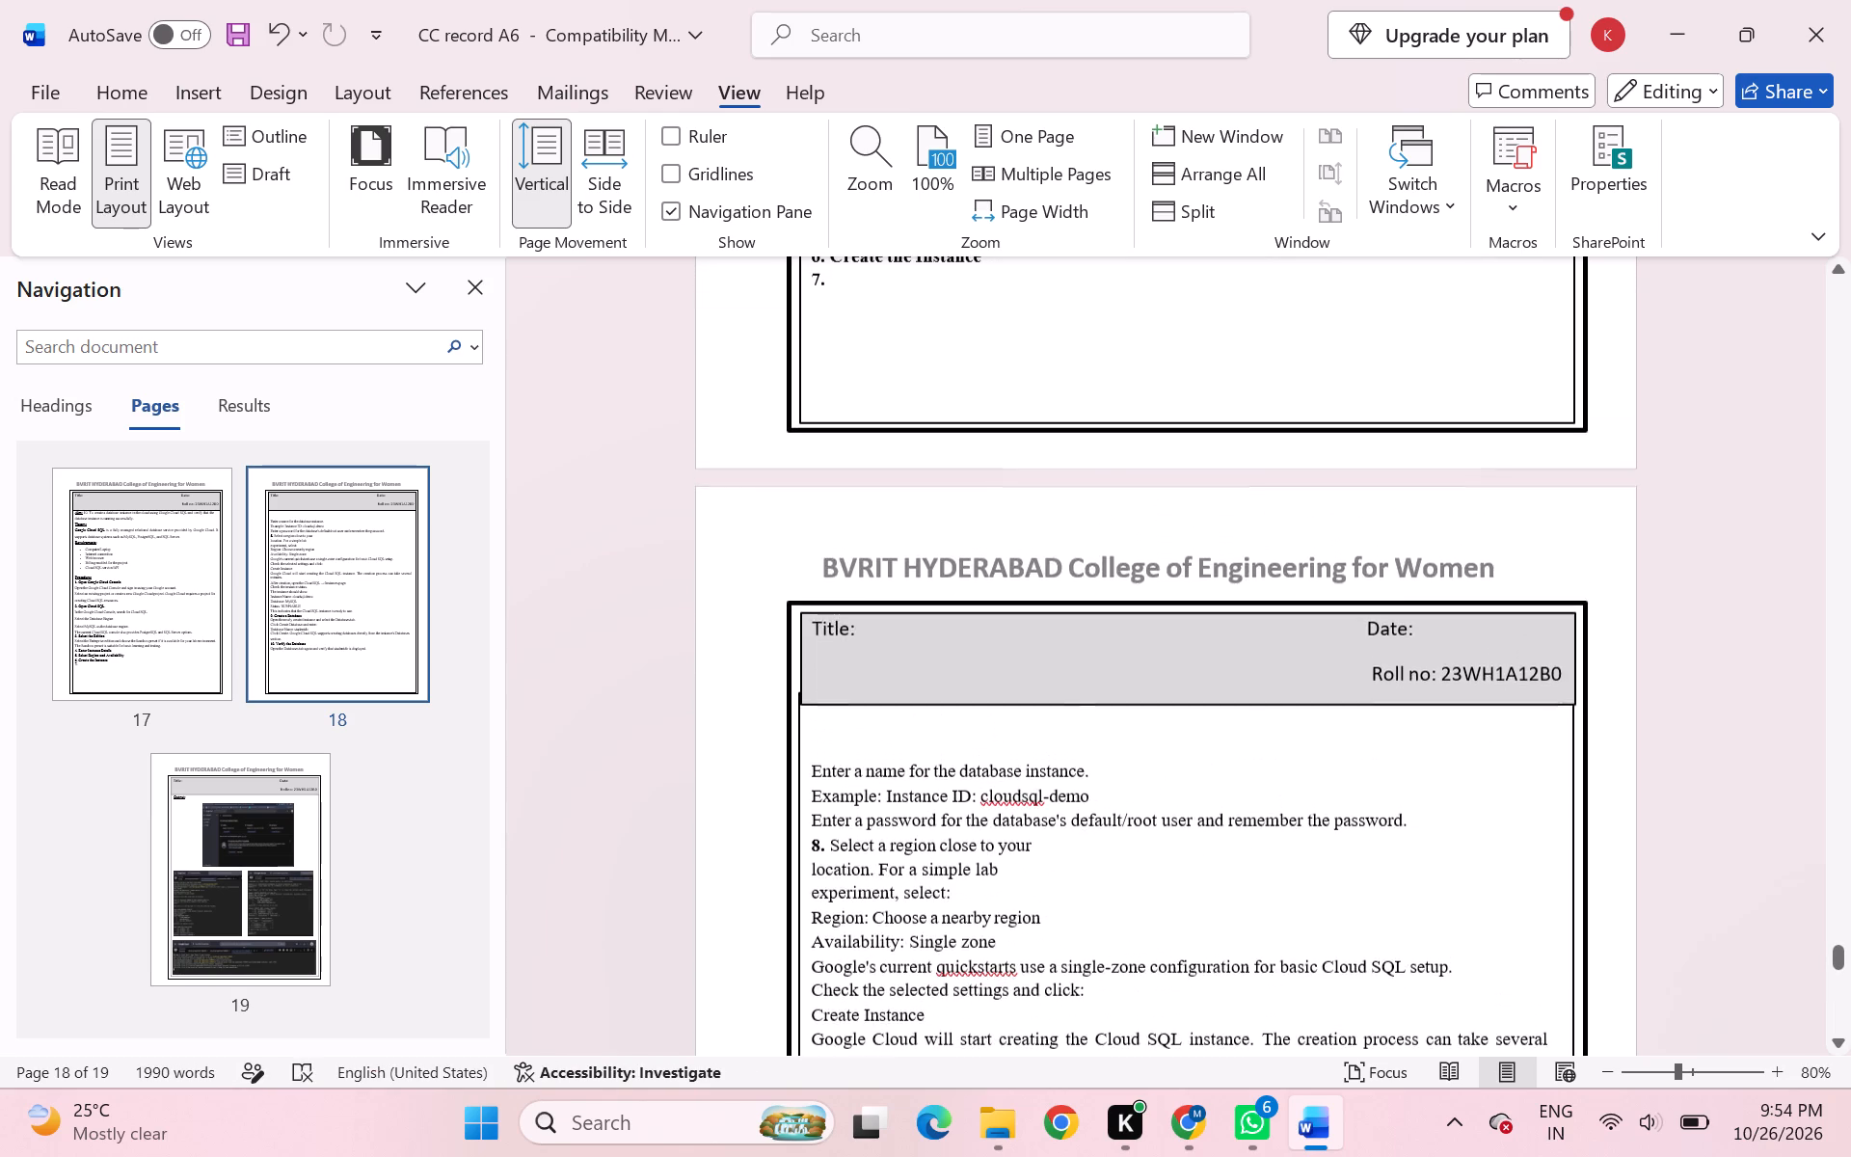
scroll(897, 393, up, 1)
click(874, 394)
key(ctrl+v)
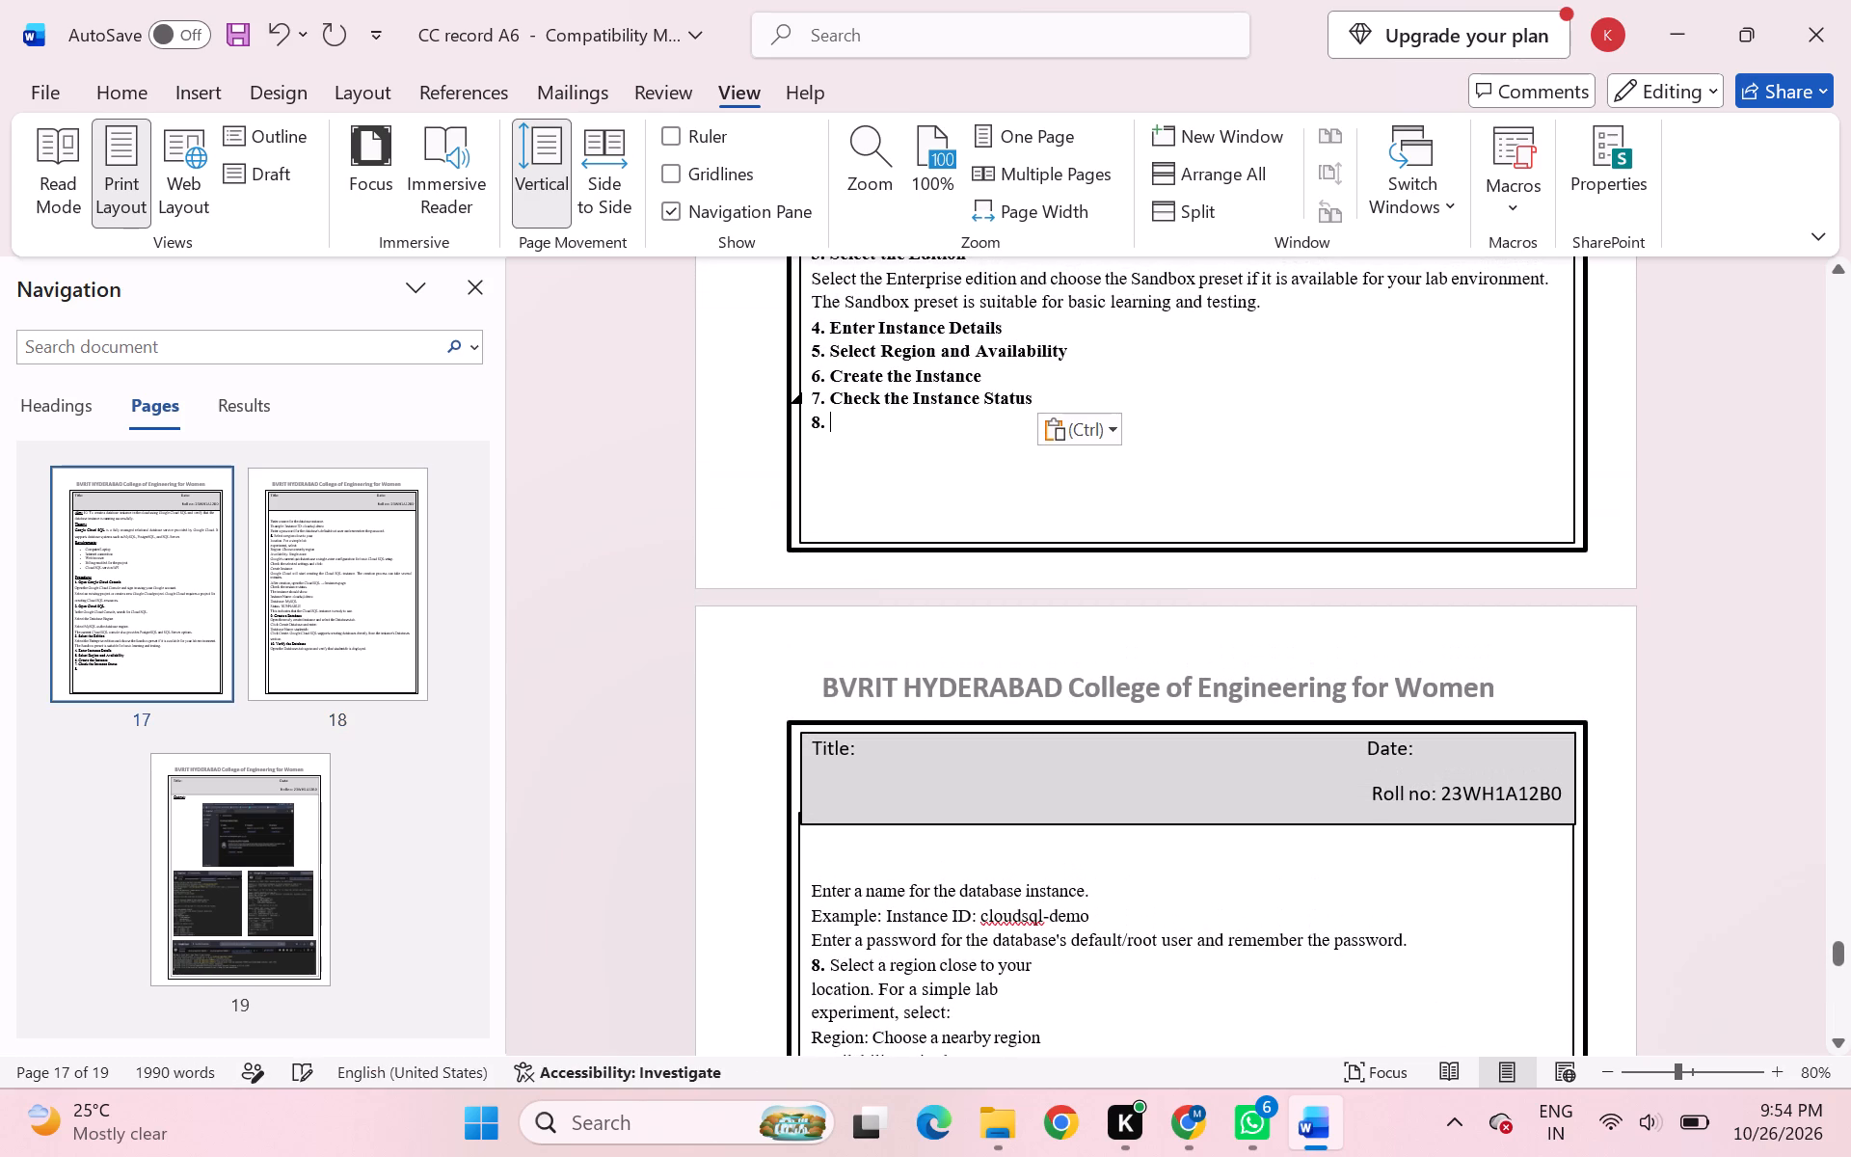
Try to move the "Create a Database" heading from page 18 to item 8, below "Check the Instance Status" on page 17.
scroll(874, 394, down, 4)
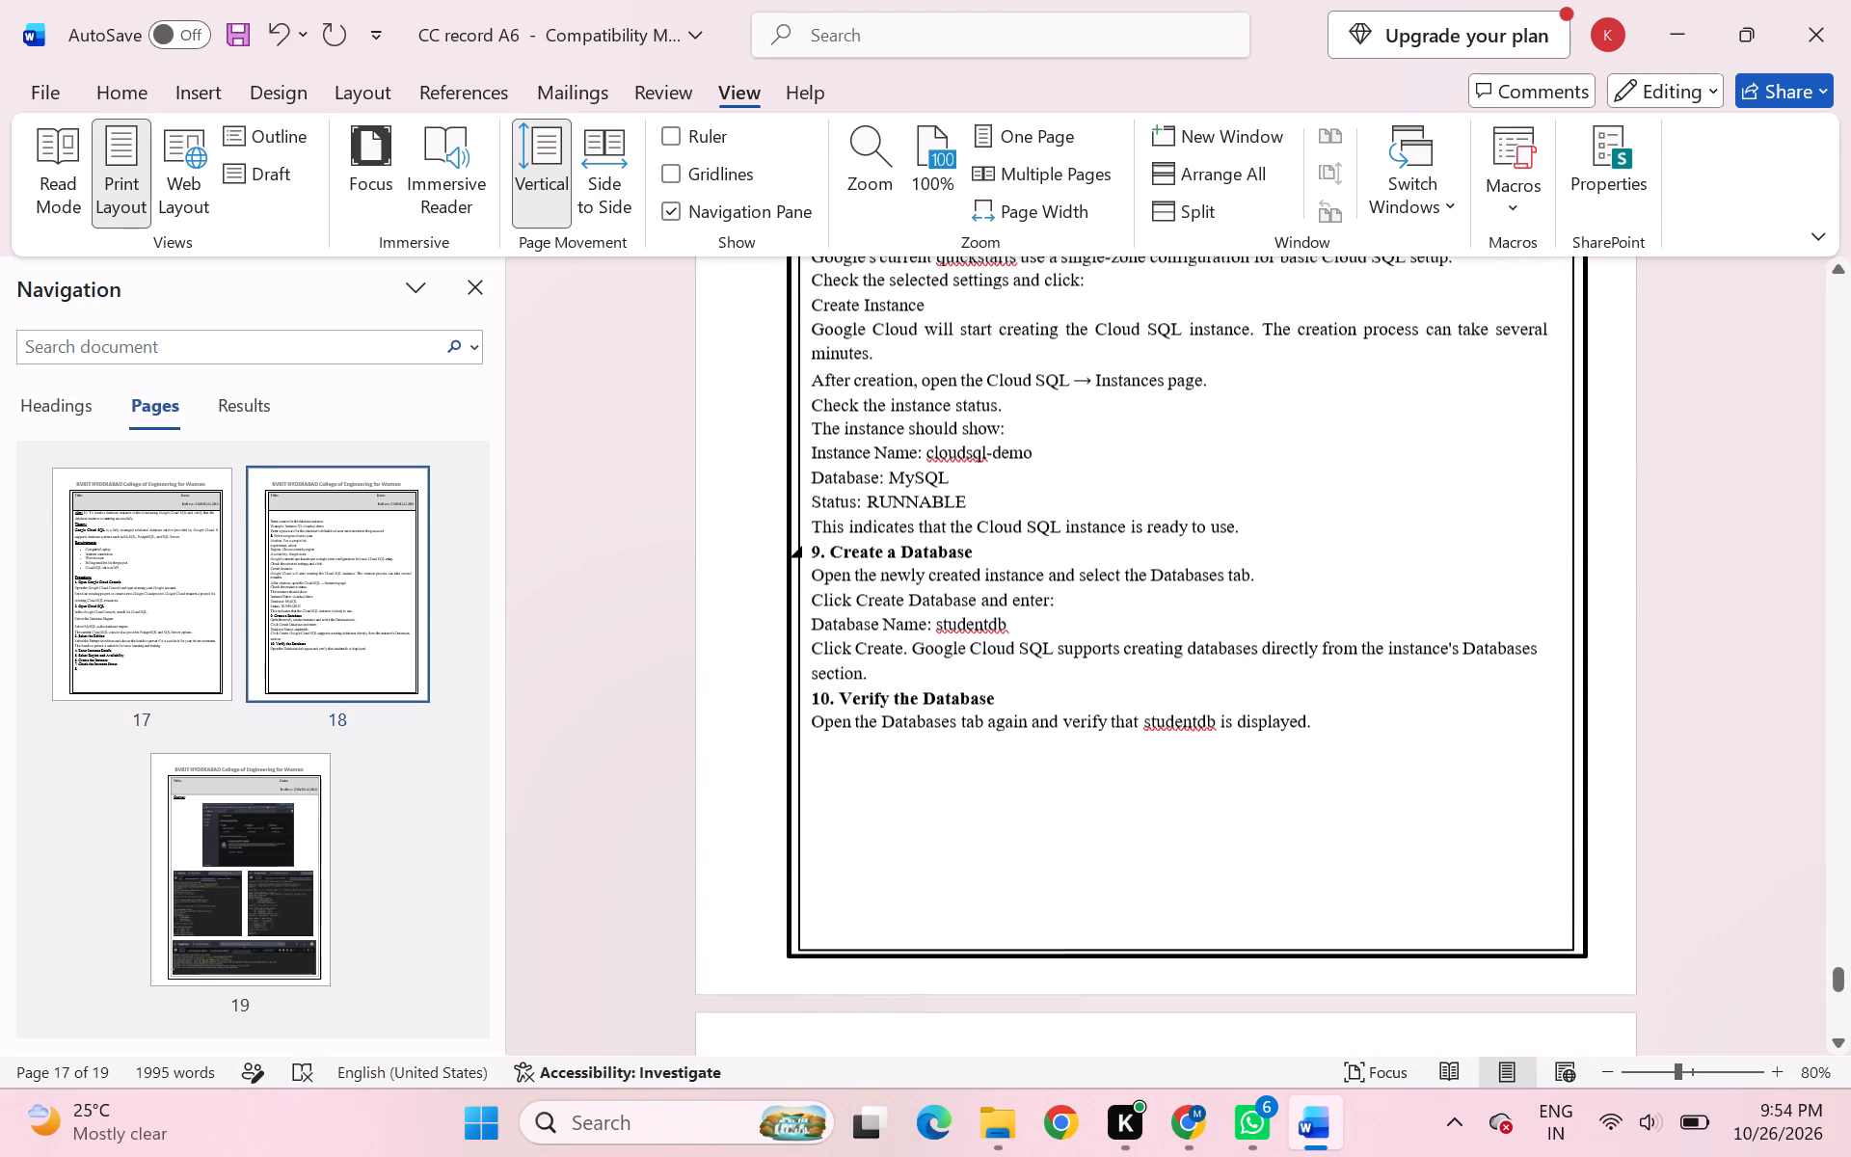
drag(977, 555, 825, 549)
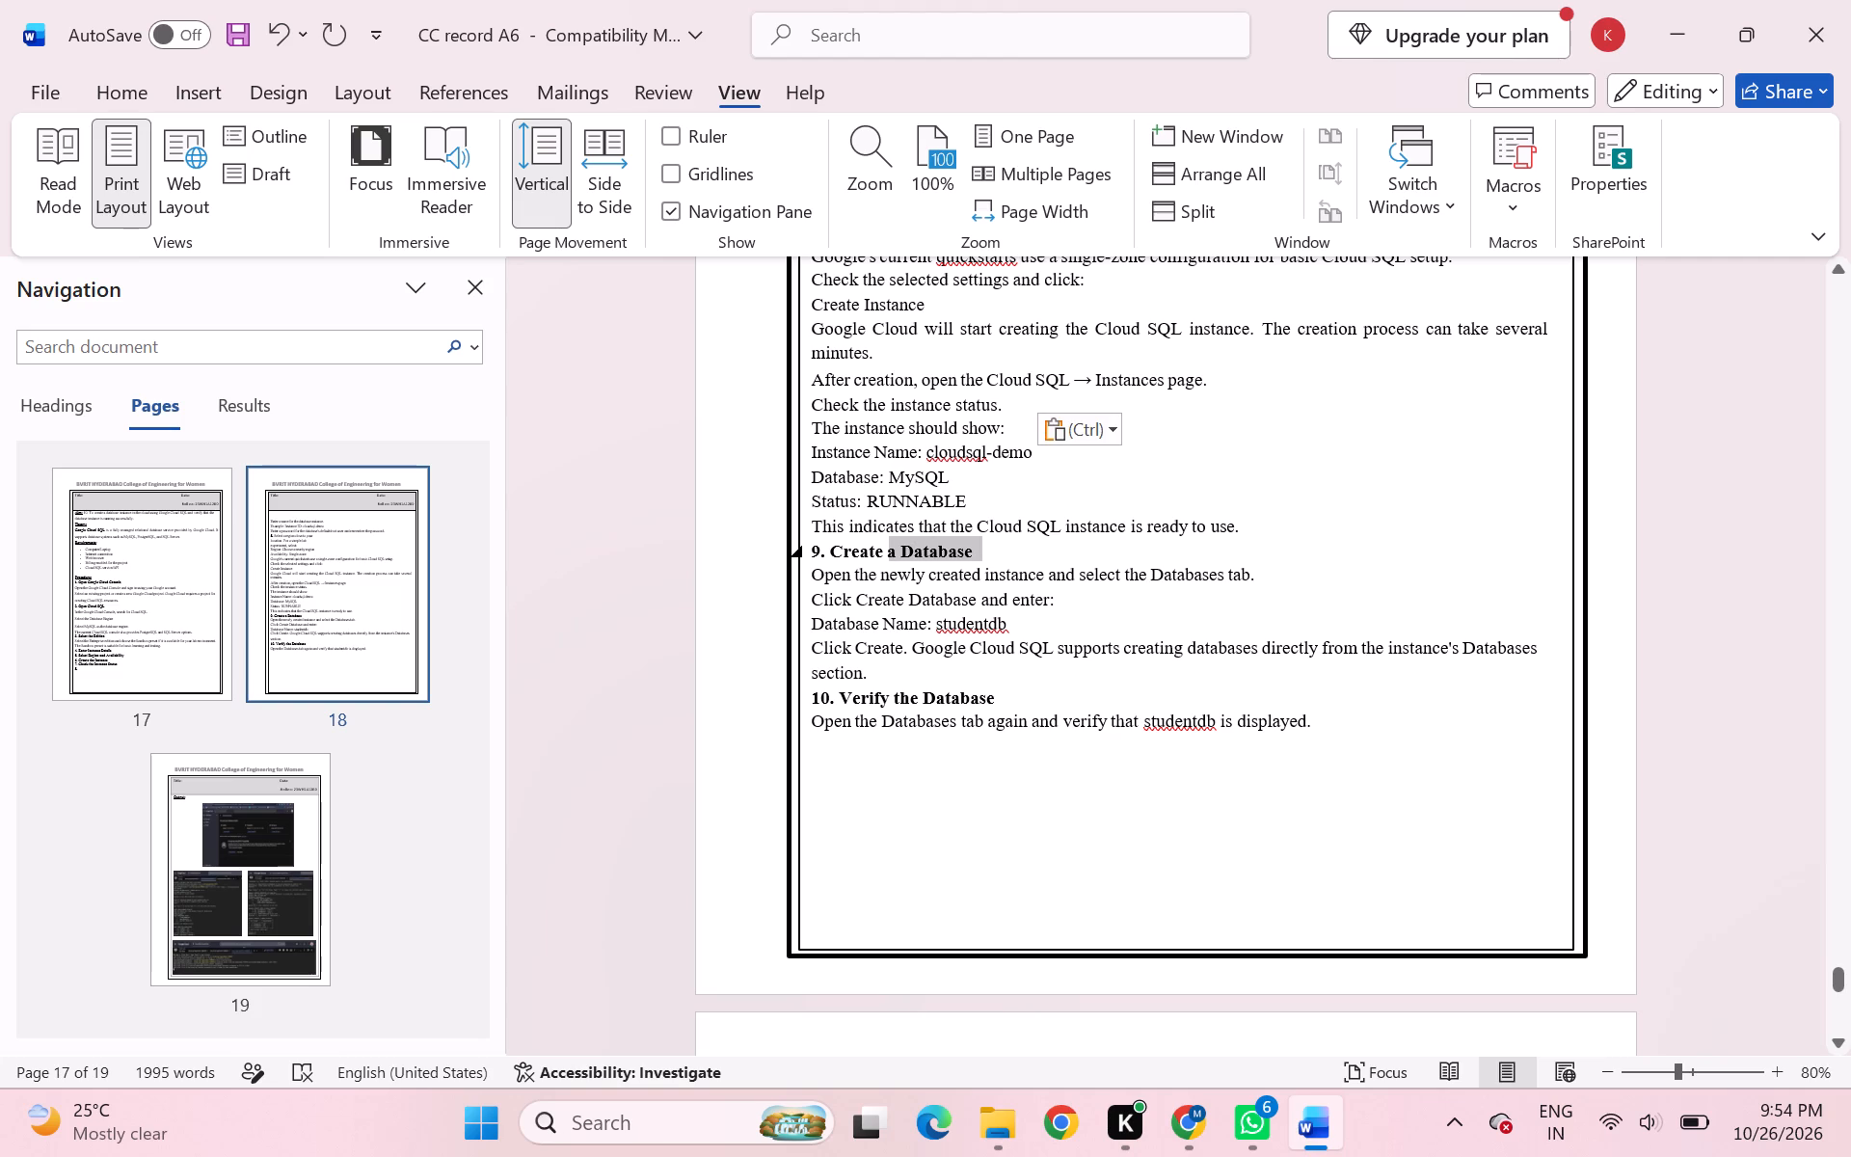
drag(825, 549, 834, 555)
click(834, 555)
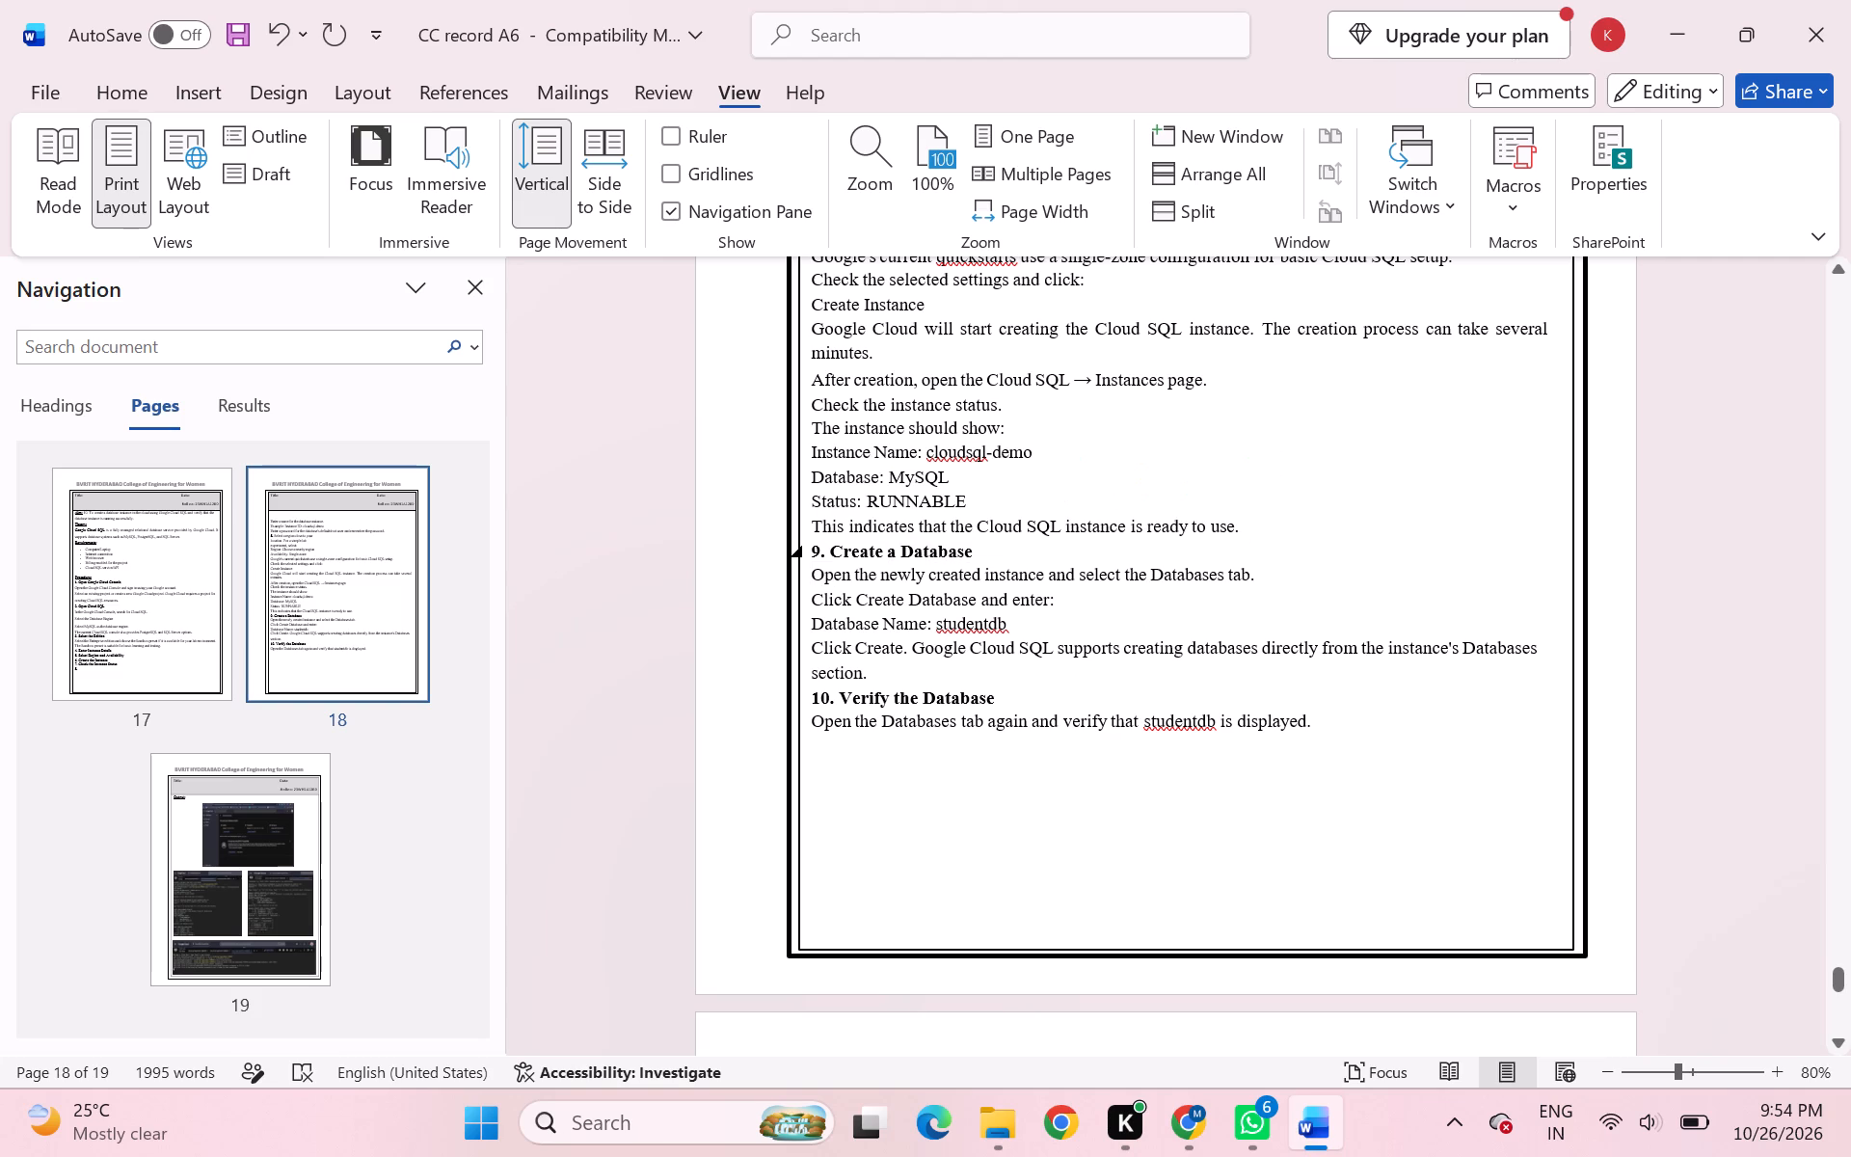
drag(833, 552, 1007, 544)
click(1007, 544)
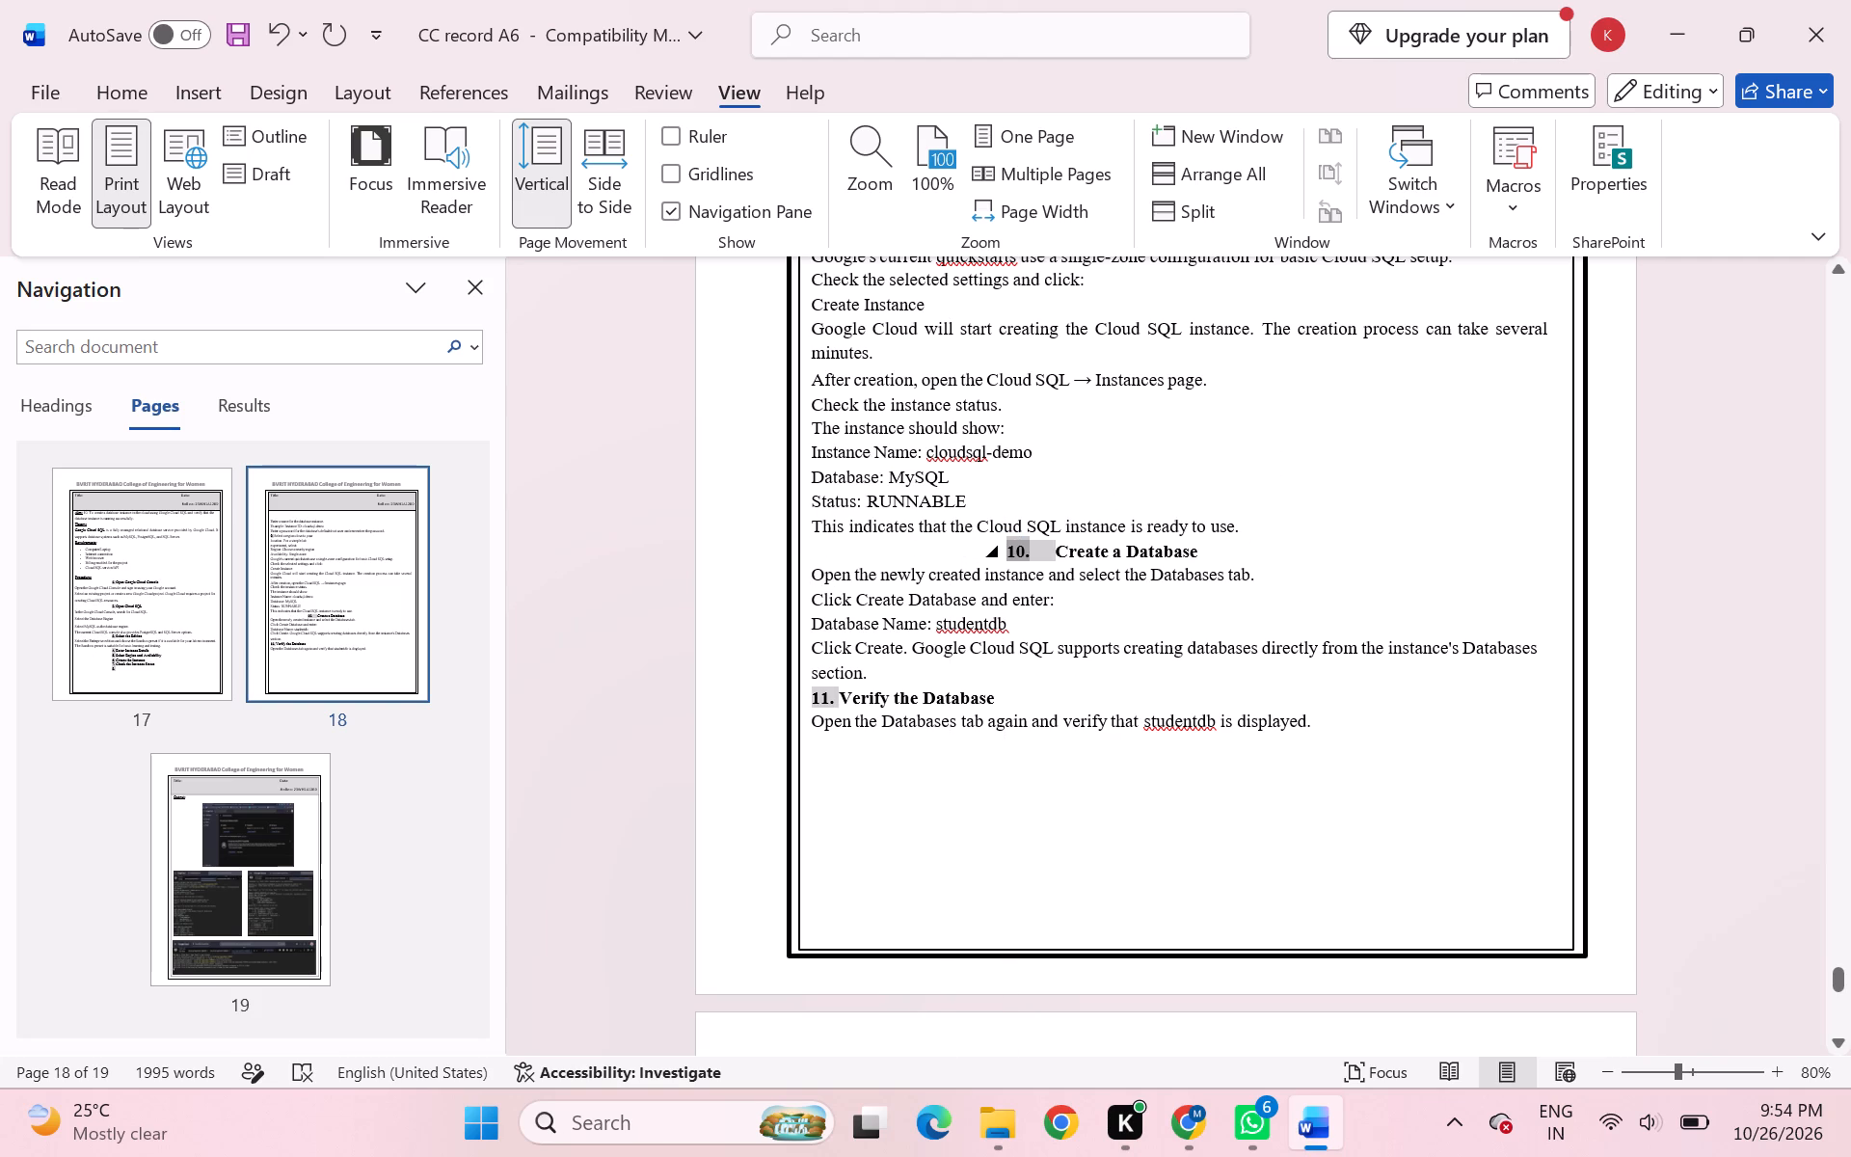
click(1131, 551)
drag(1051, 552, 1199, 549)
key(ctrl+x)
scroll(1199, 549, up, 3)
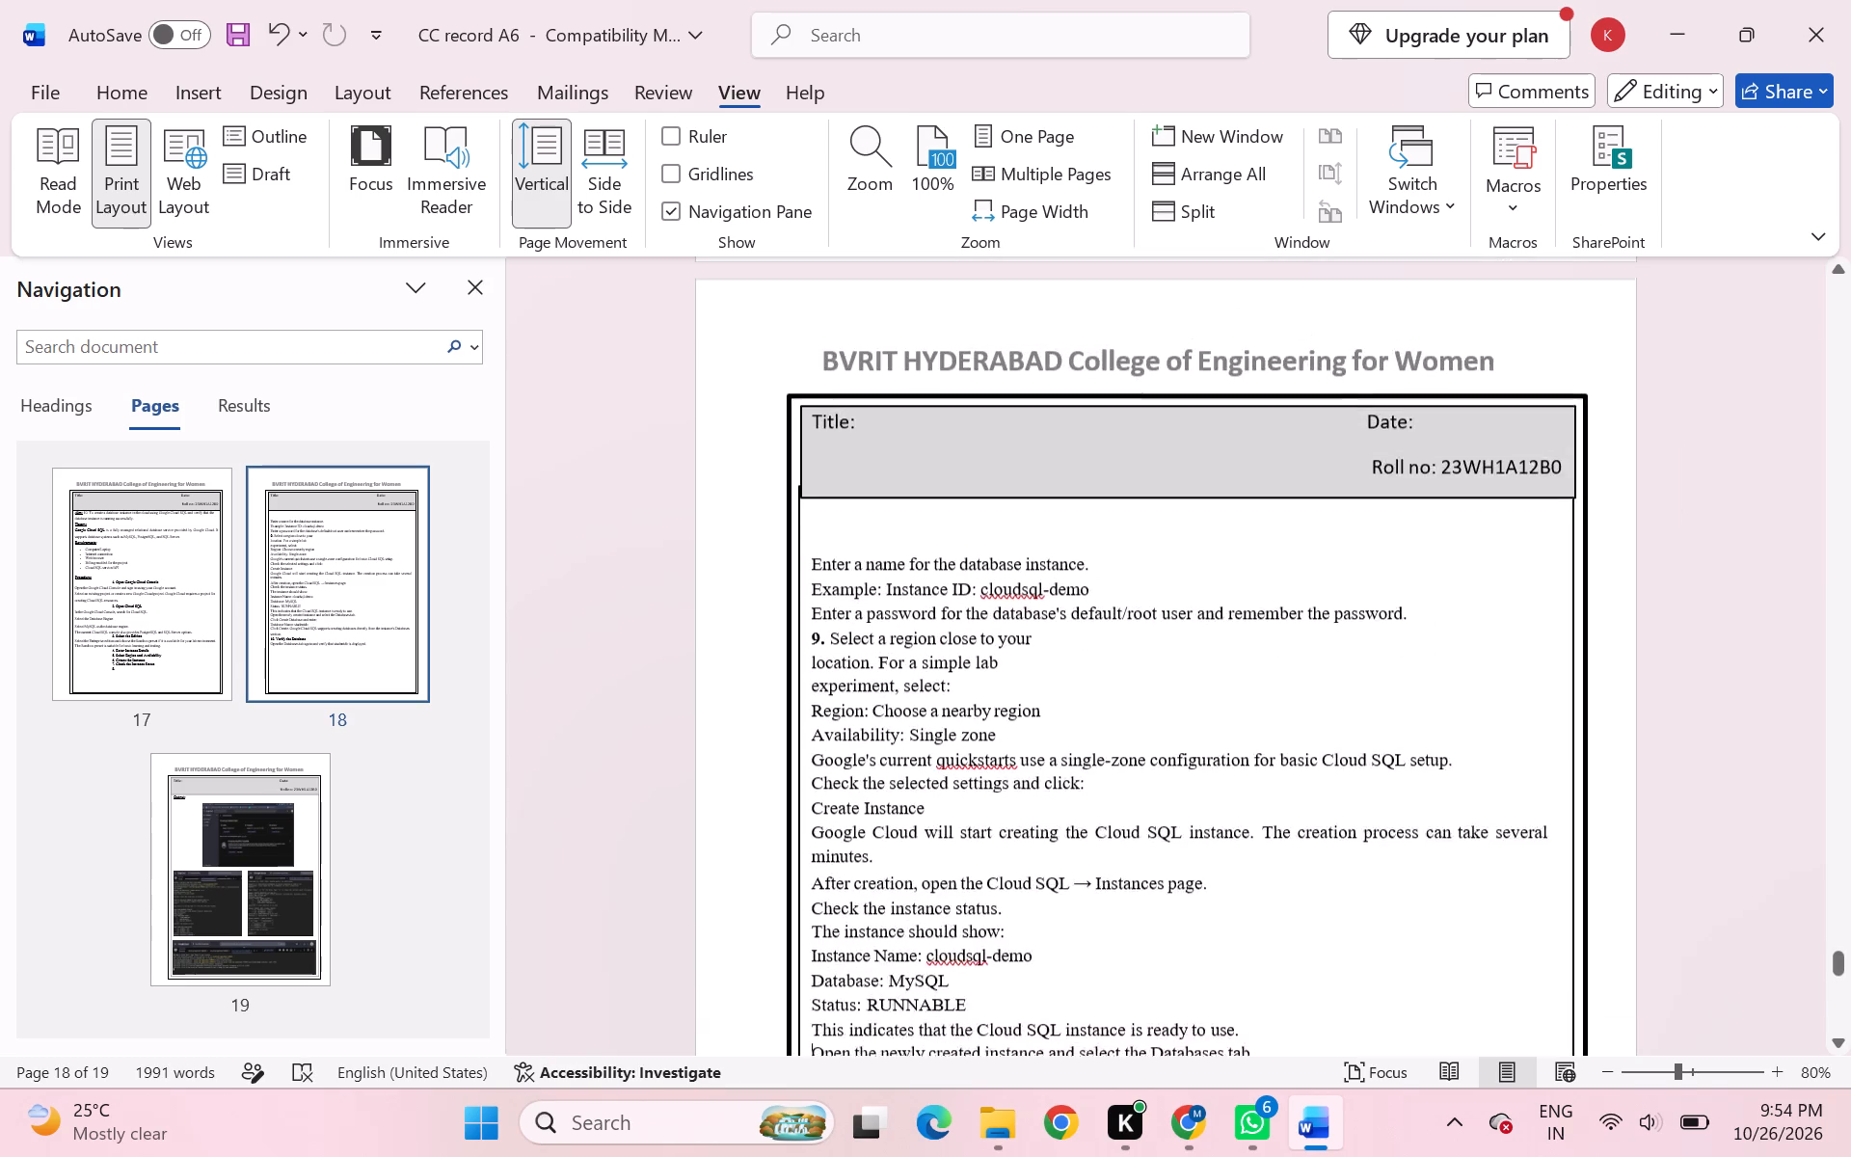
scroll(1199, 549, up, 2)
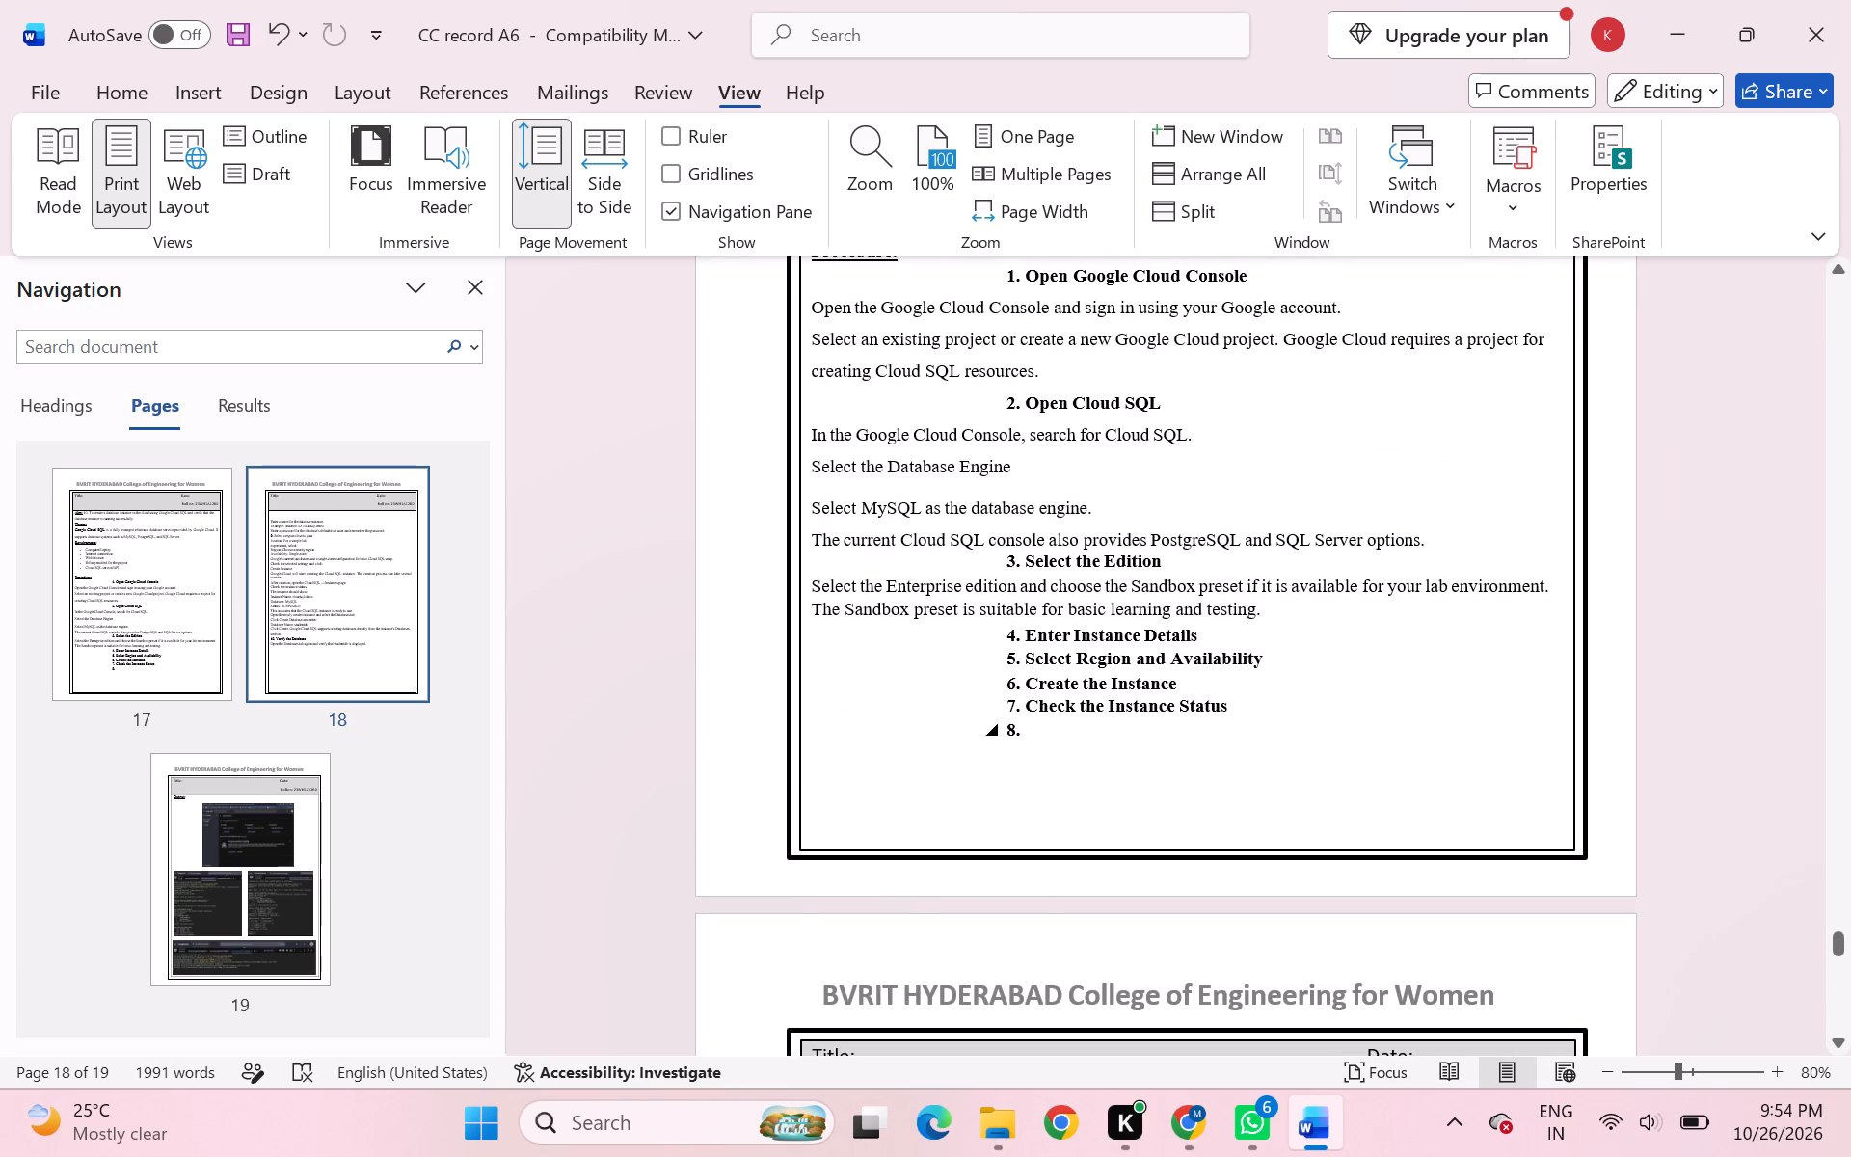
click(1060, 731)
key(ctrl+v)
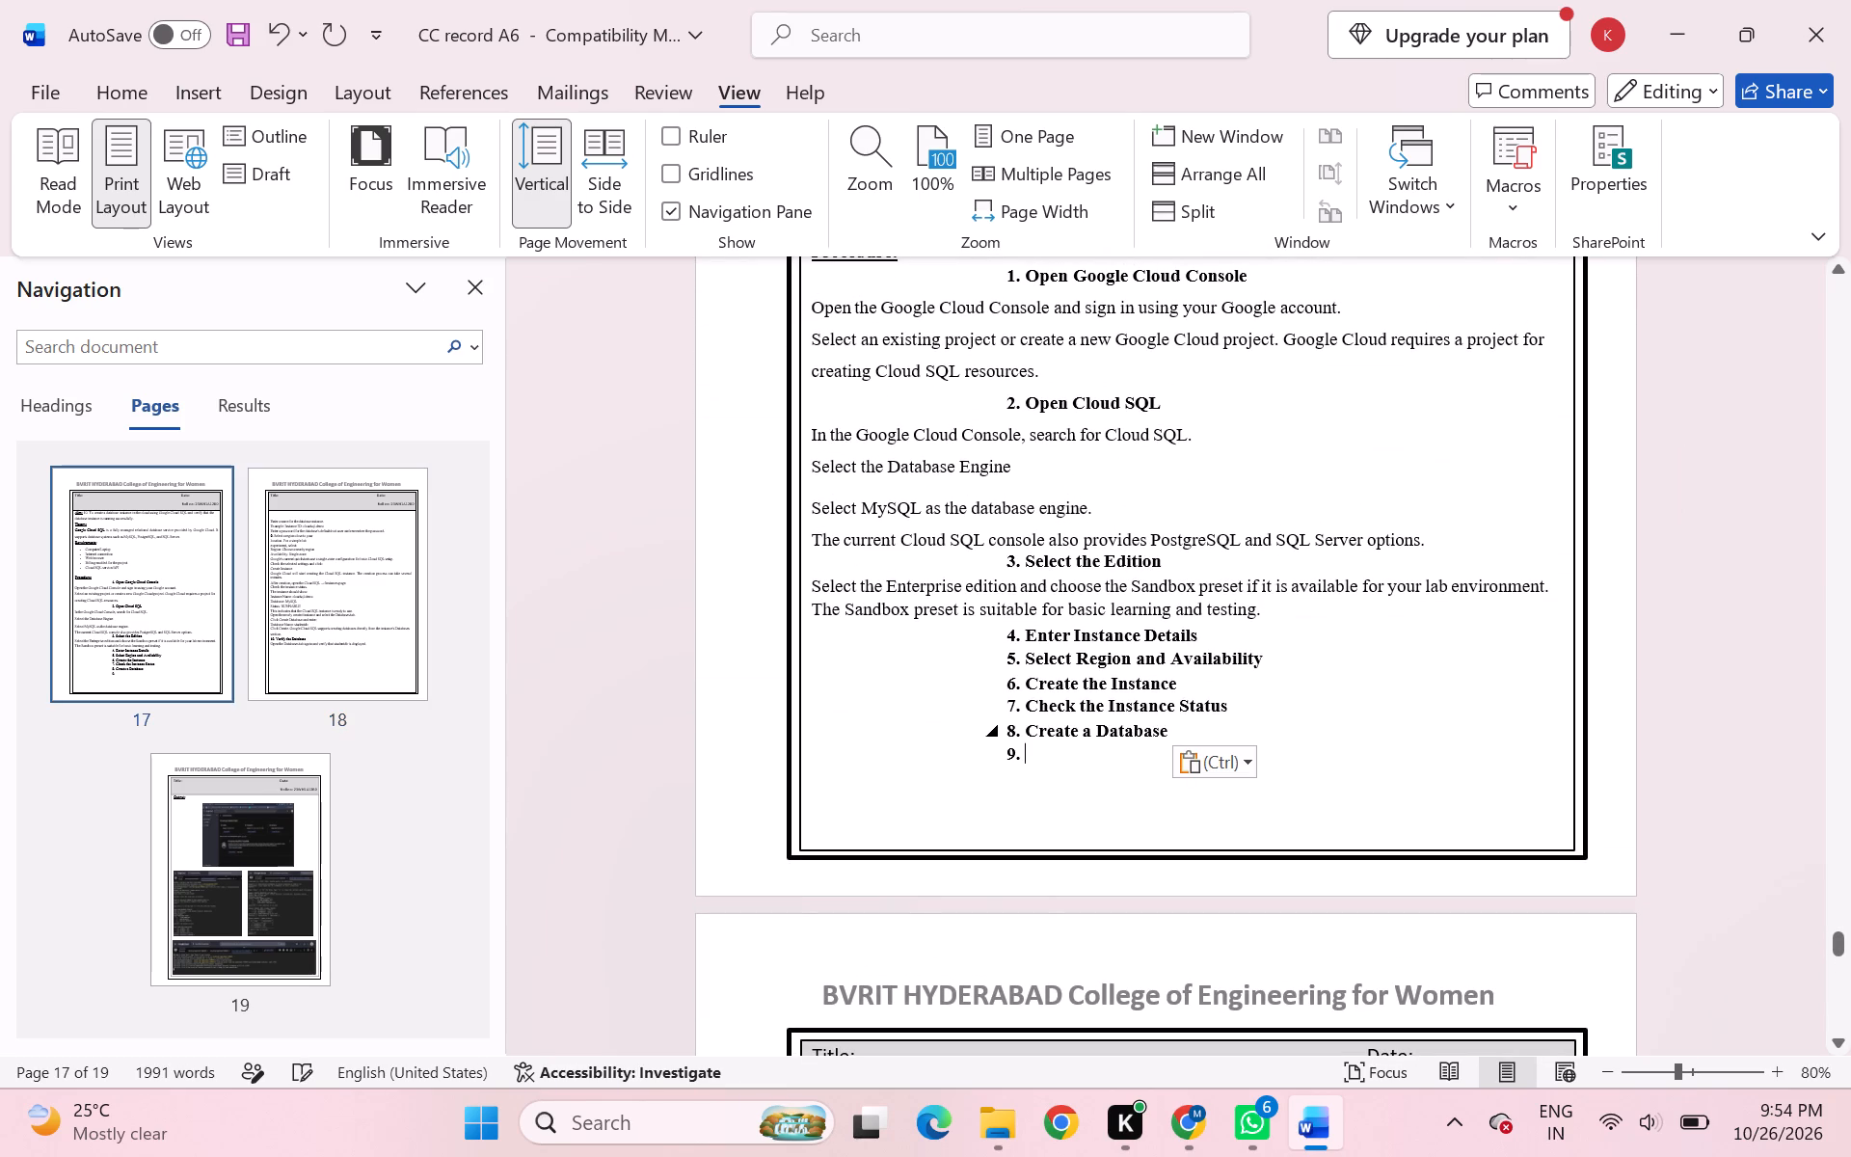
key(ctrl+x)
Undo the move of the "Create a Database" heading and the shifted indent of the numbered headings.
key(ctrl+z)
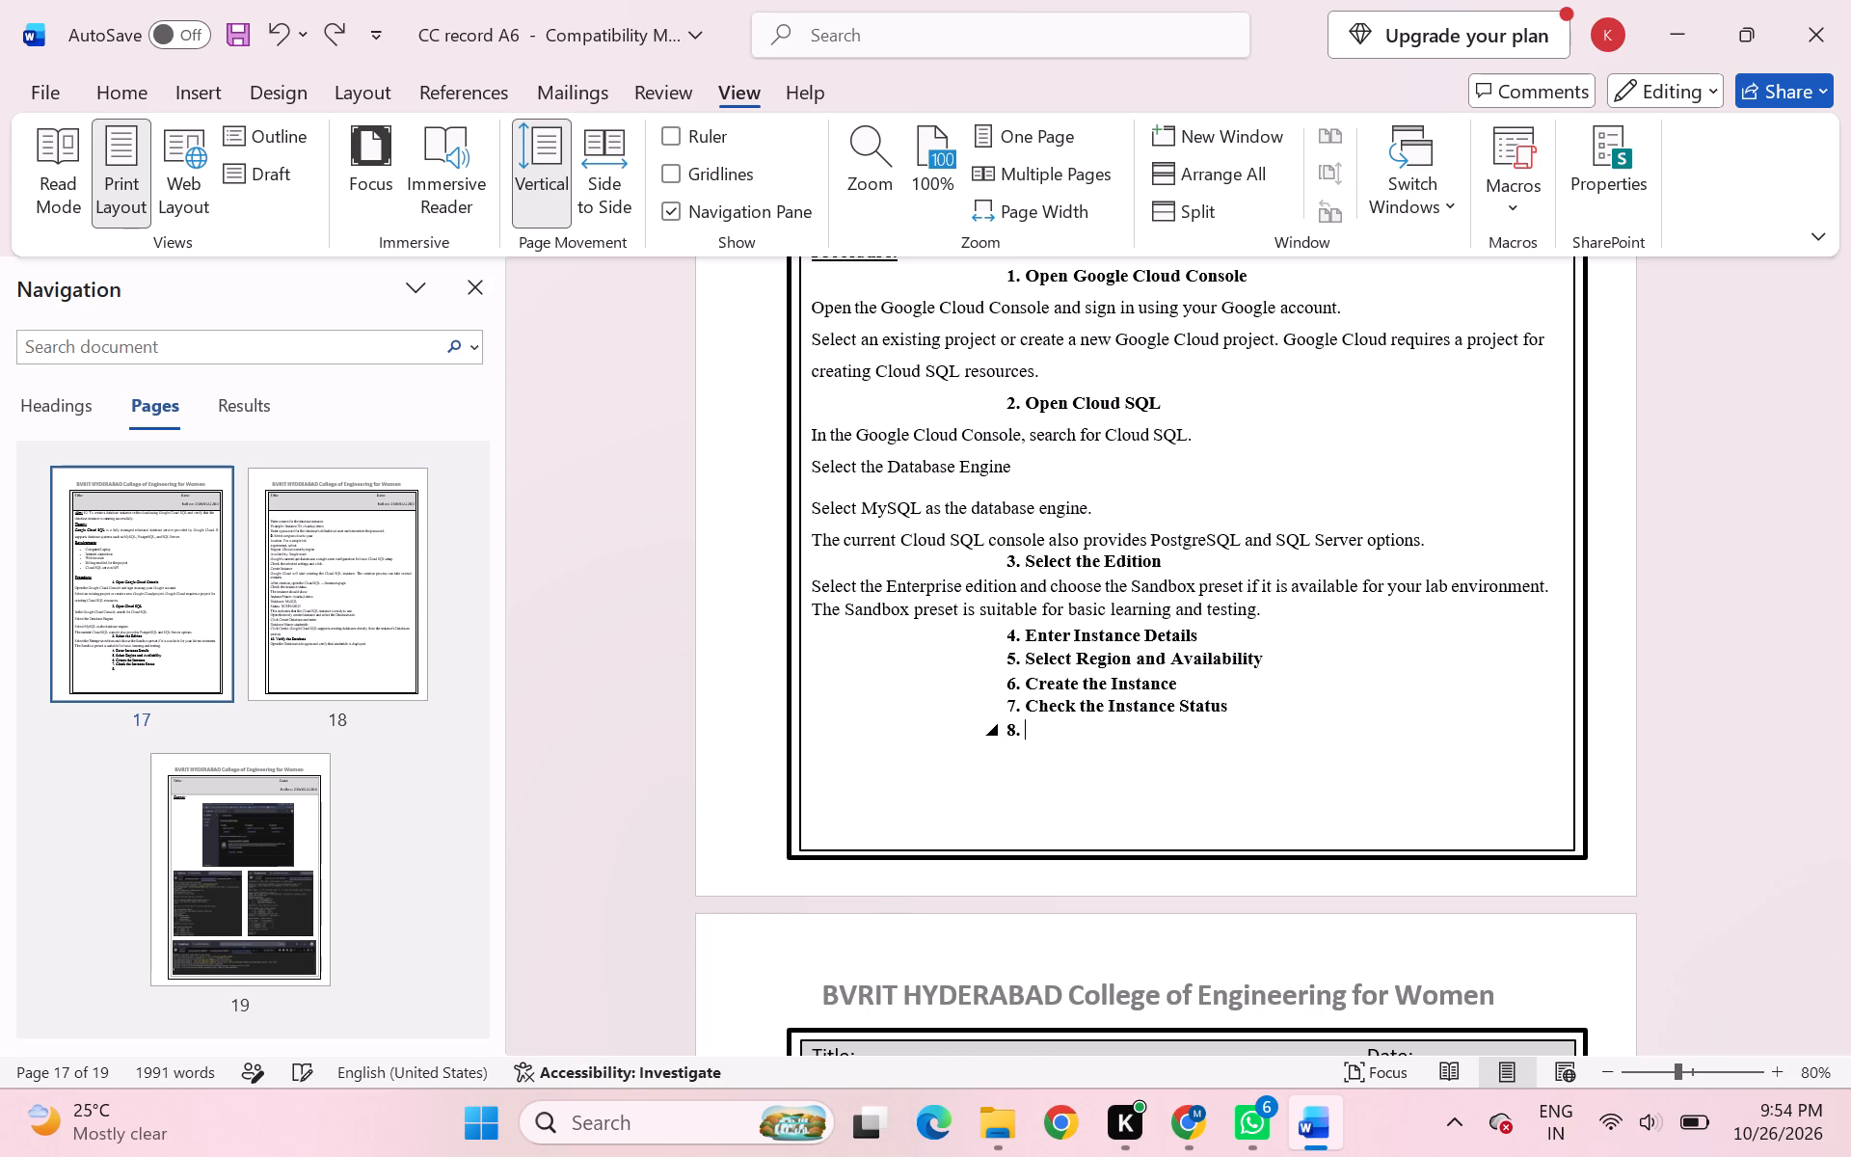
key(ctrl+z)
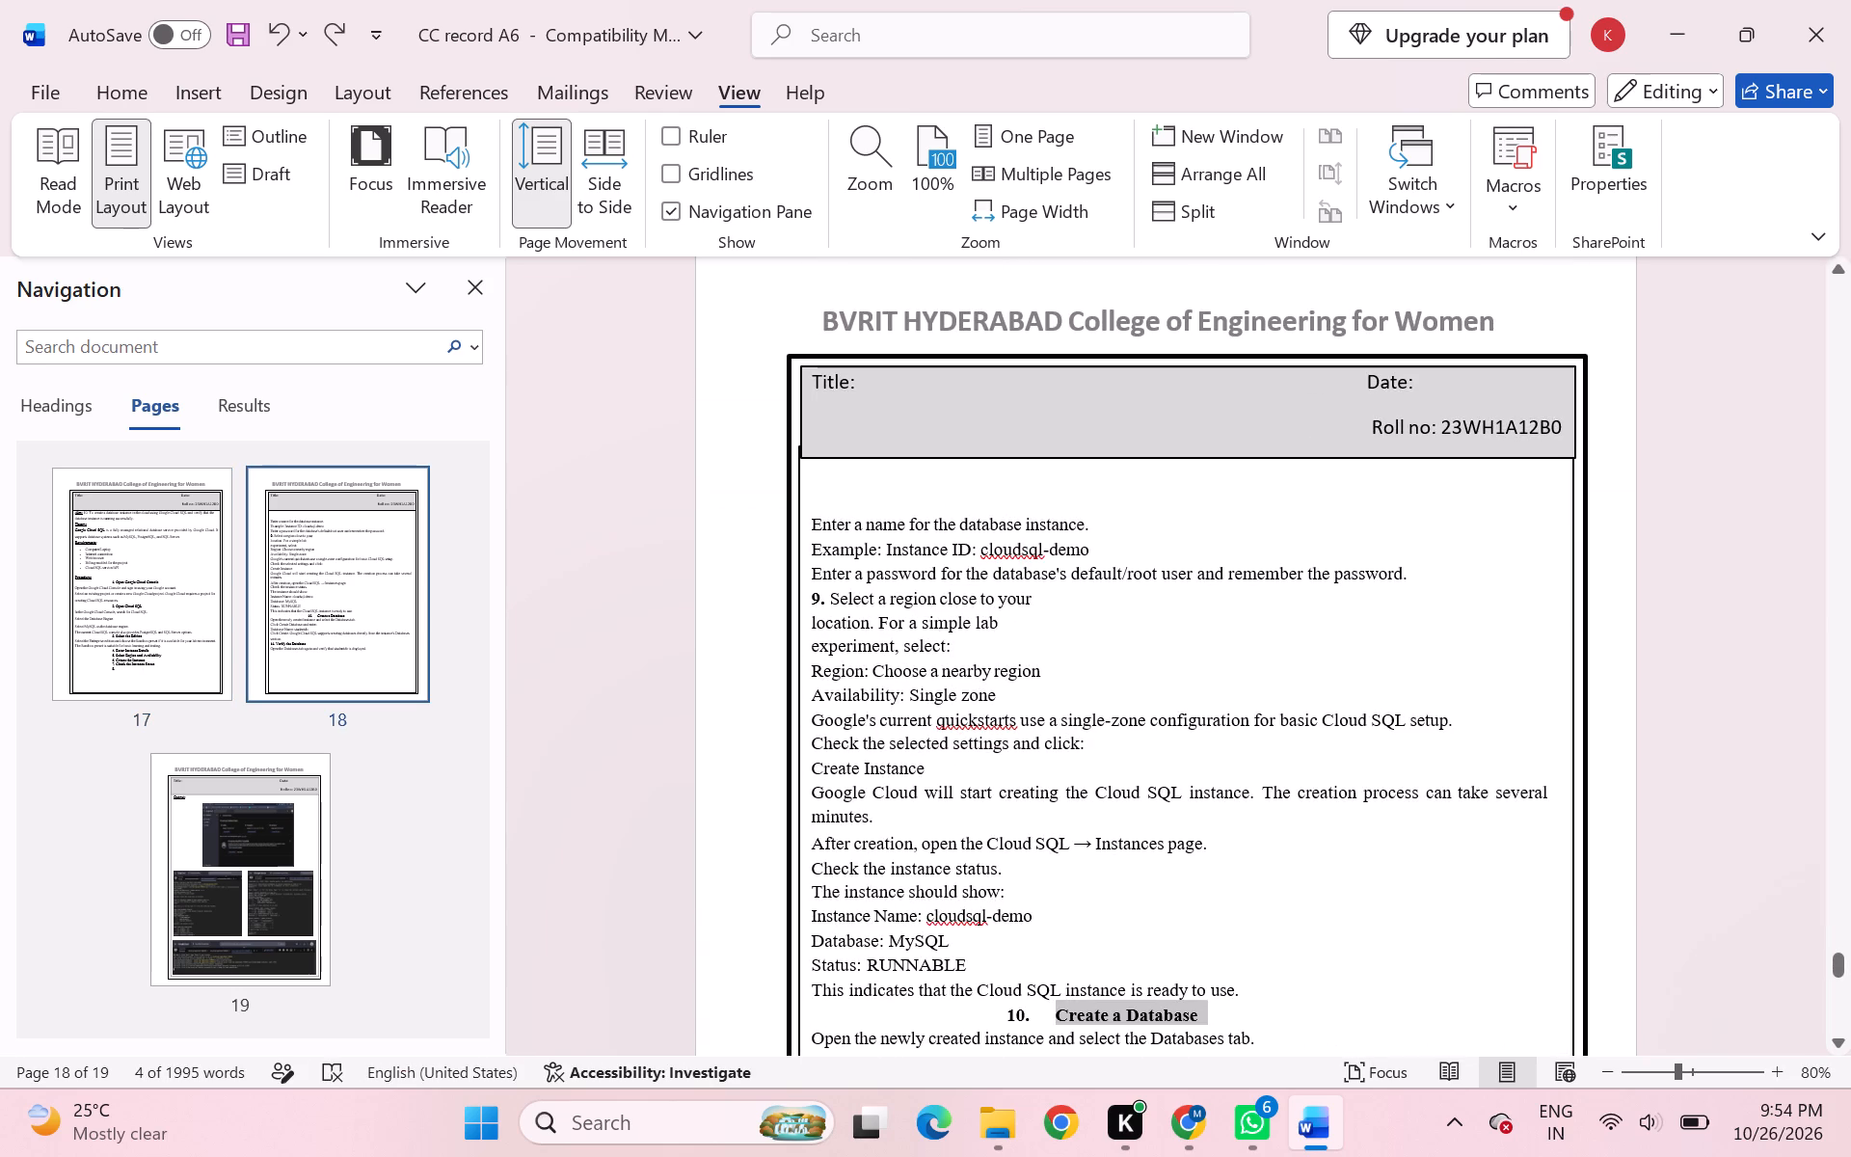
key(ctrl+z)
Move the "Create a Database" heading from page 18 to item 8, below "Check the Instance Status" on page 17.
scroll(1060, 731, up, 4)
scroll(1060, 731, down, 1)
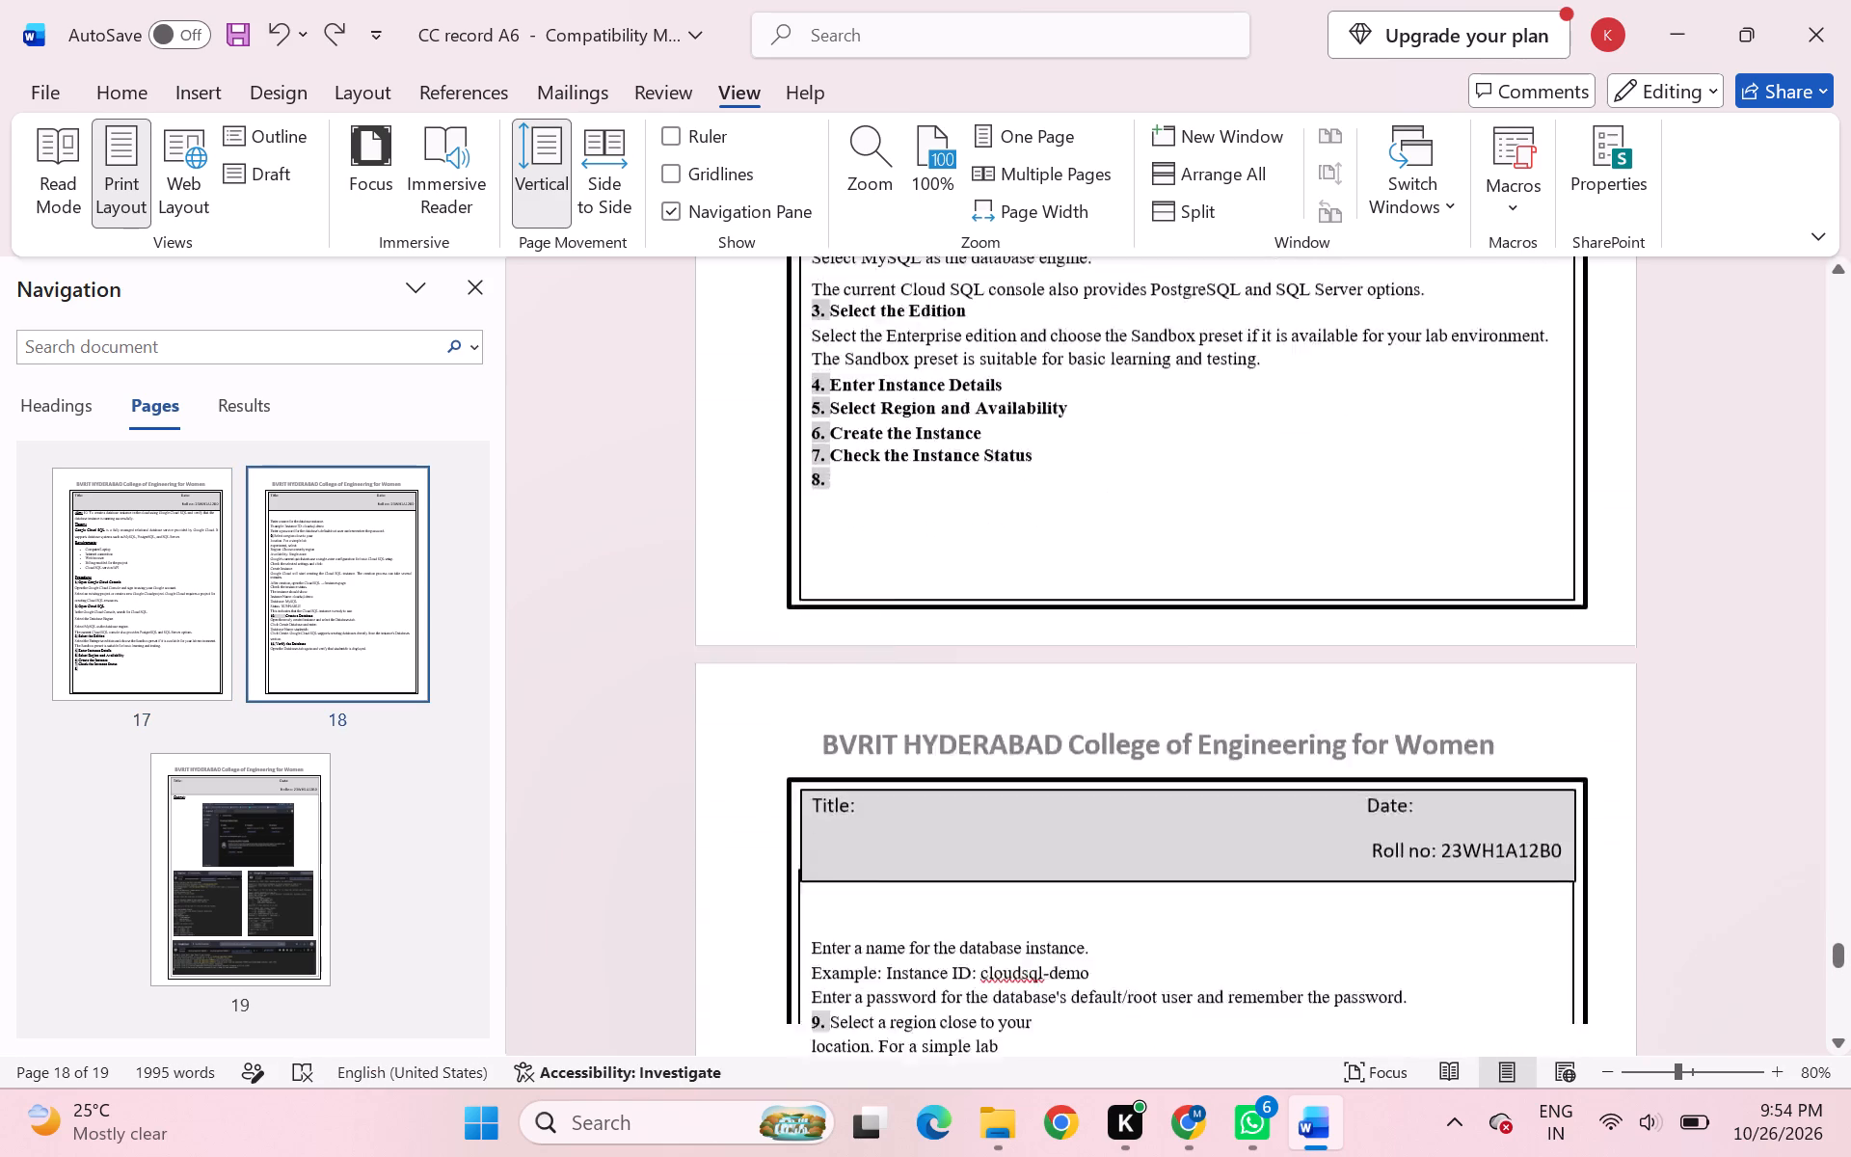
scroll(1060, 731, down, 2)
click(899, 1000)
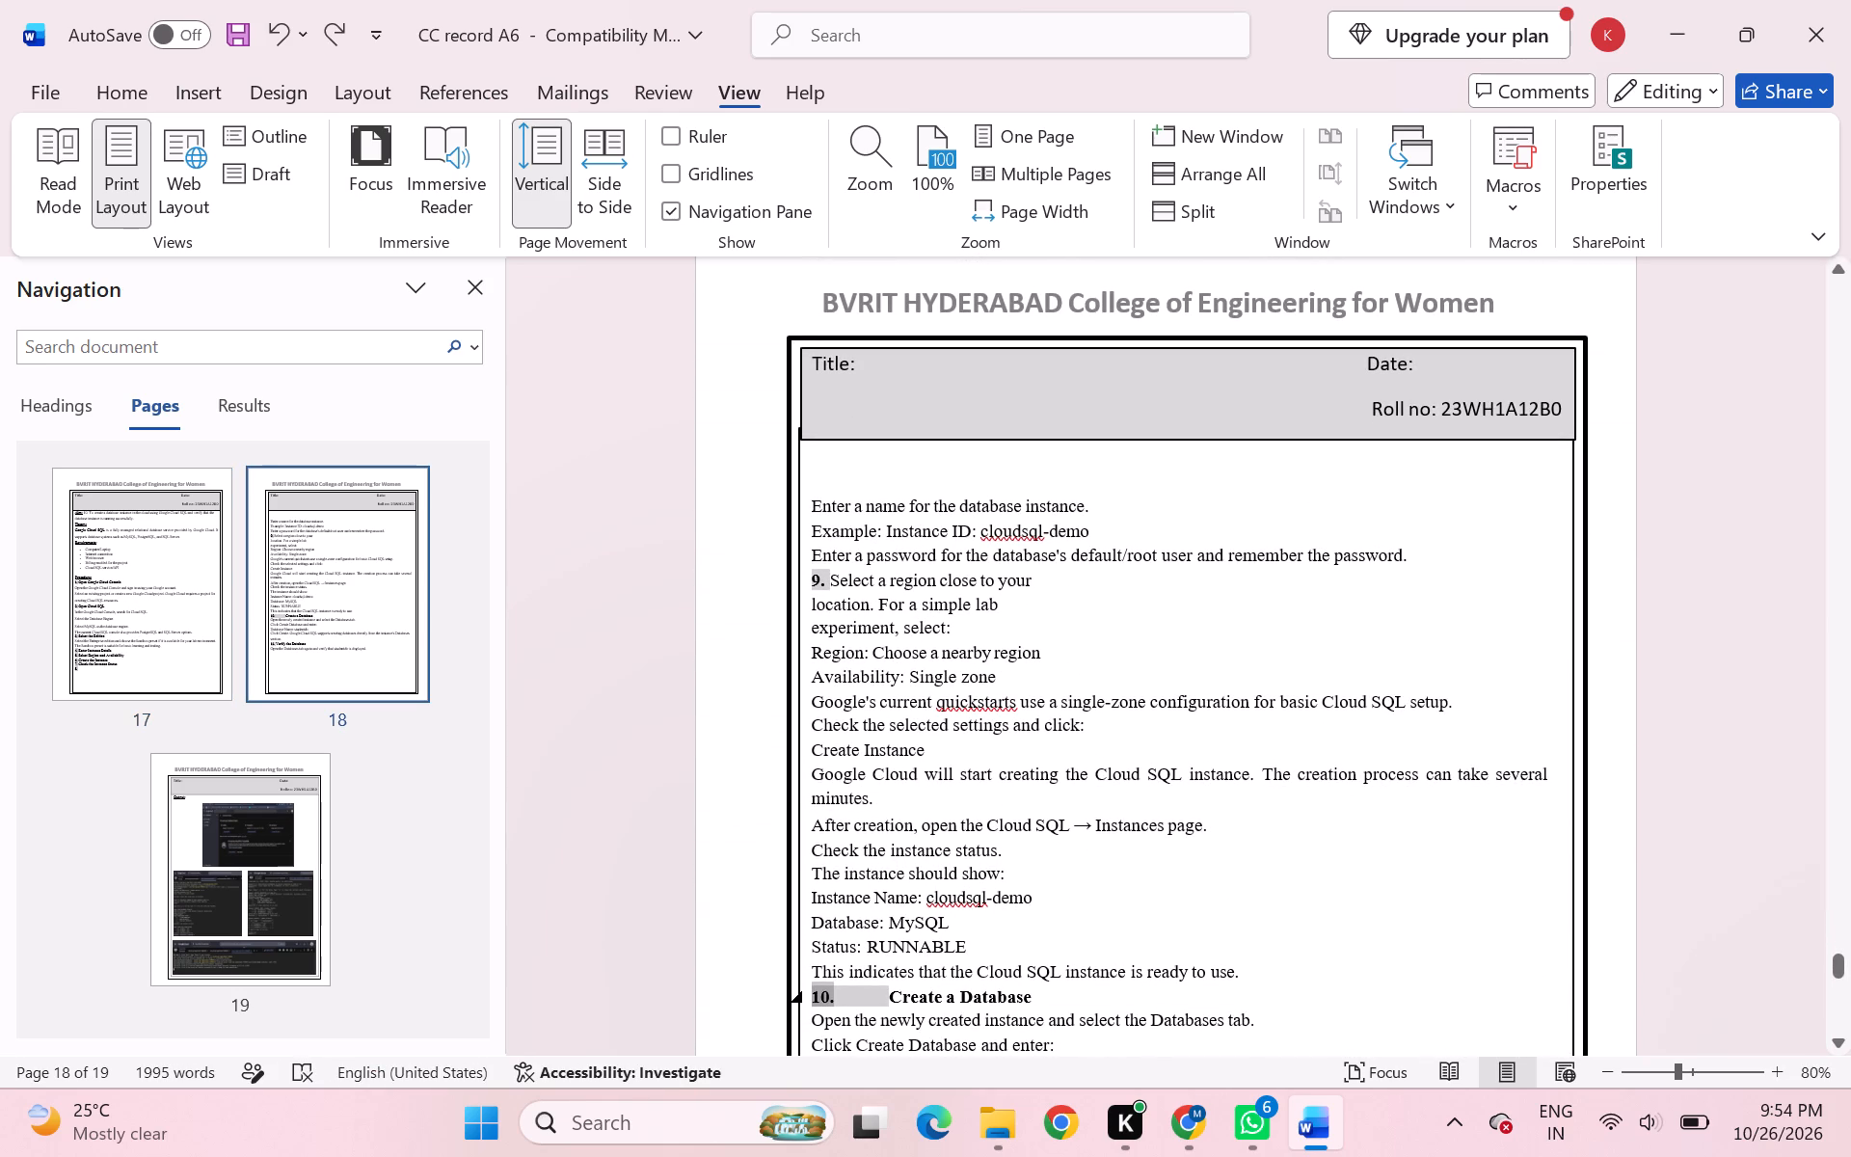
drag(889, 997, 1034, 986)
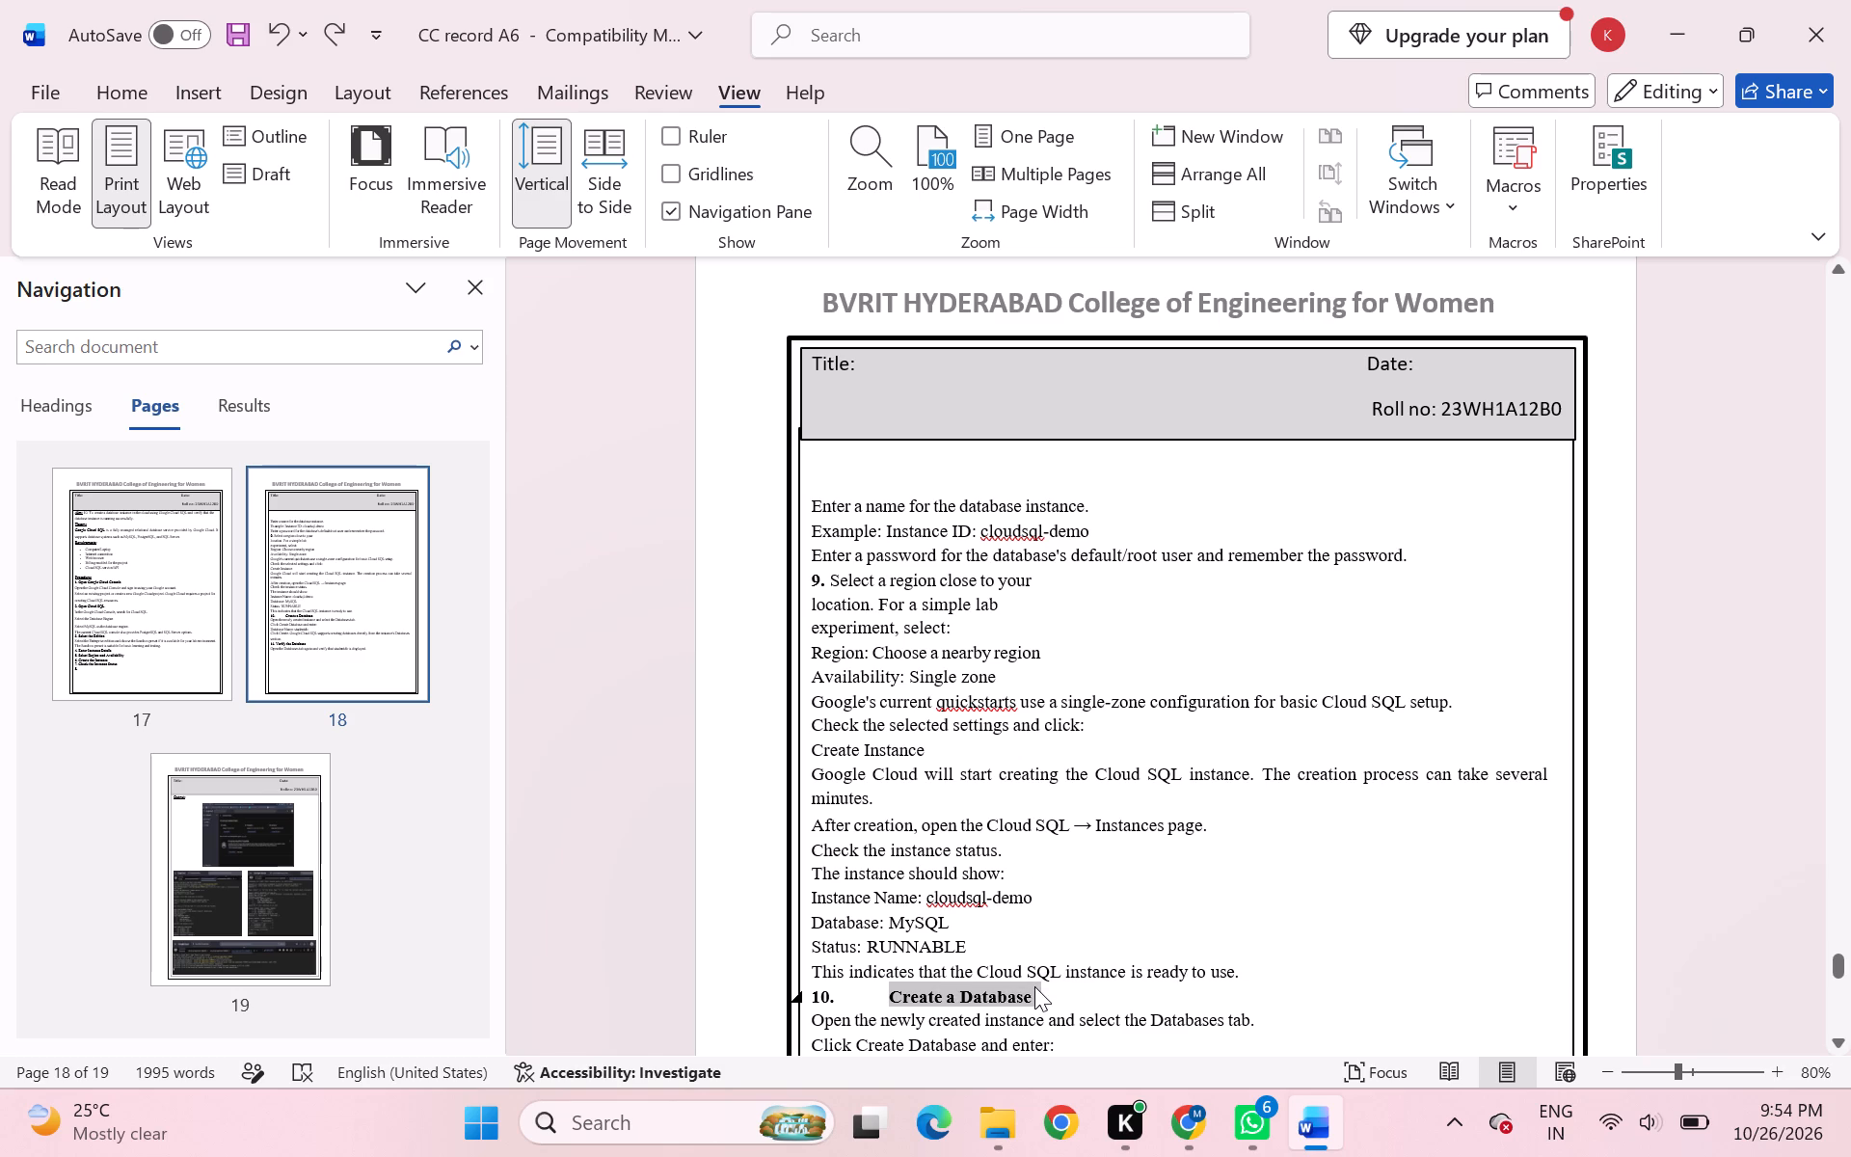
key(ctrl+x)
scroll(1034, 986, up, 2)
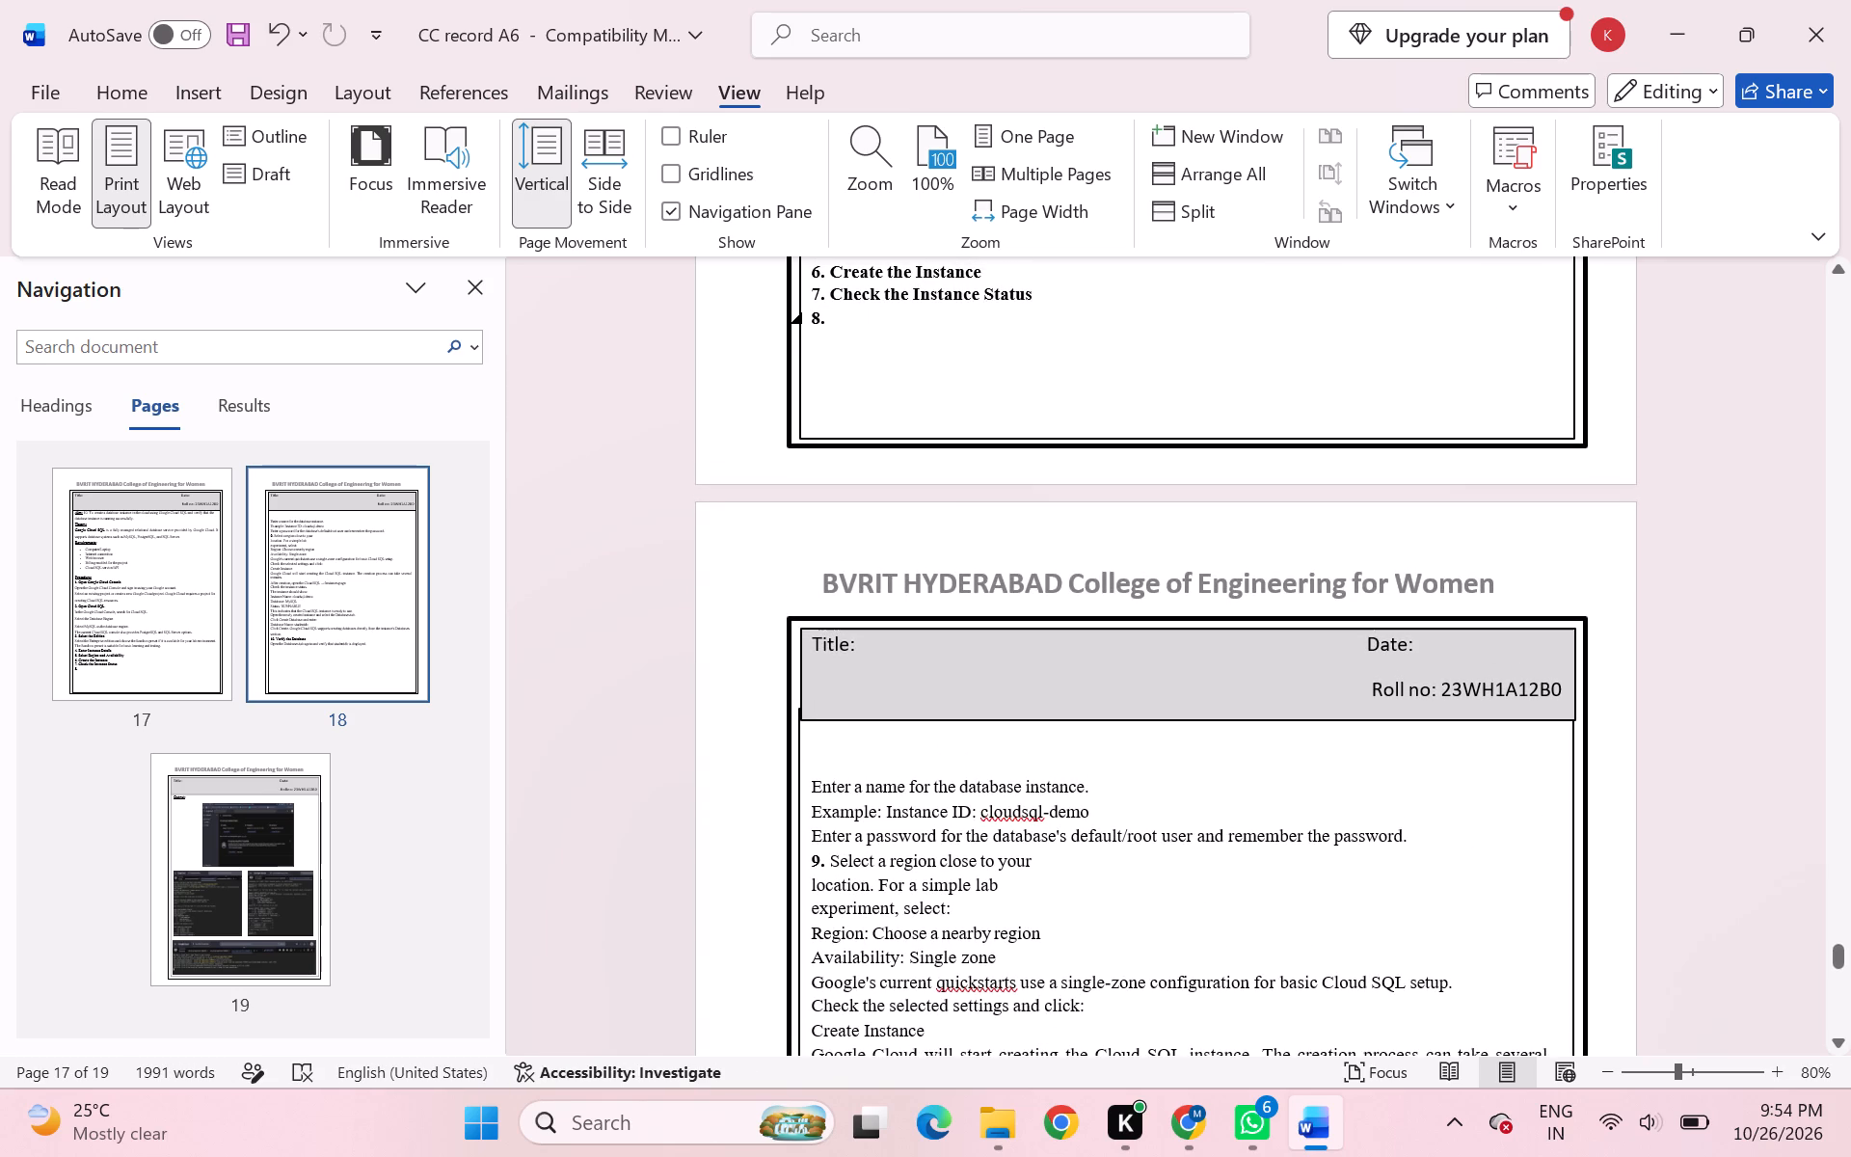
click(869, 315)
key(ctrl+v)
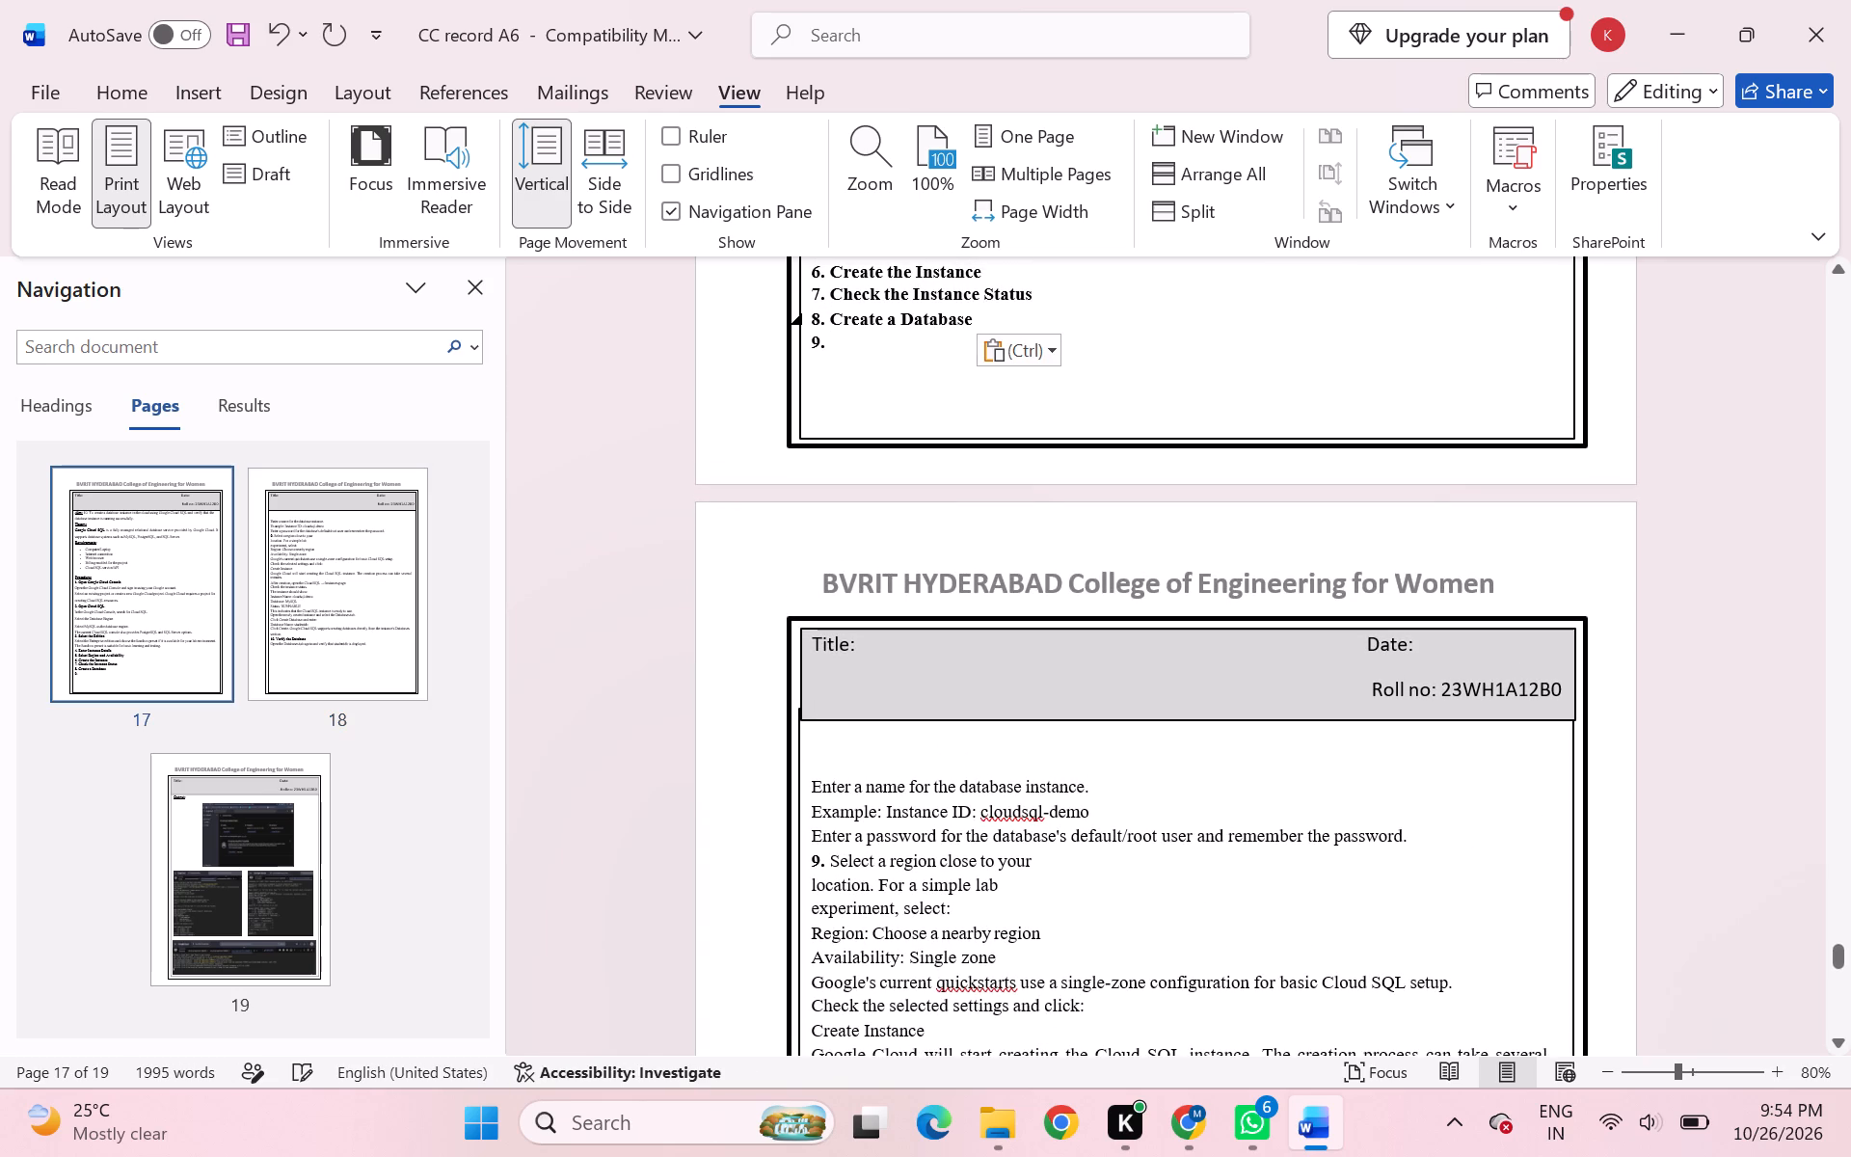
Move the "Verify the Database" heading from page 18 to item 9, below "Create a Database" on page 17, leaving no empty item after it.
scroll(869, 315, down, 4)
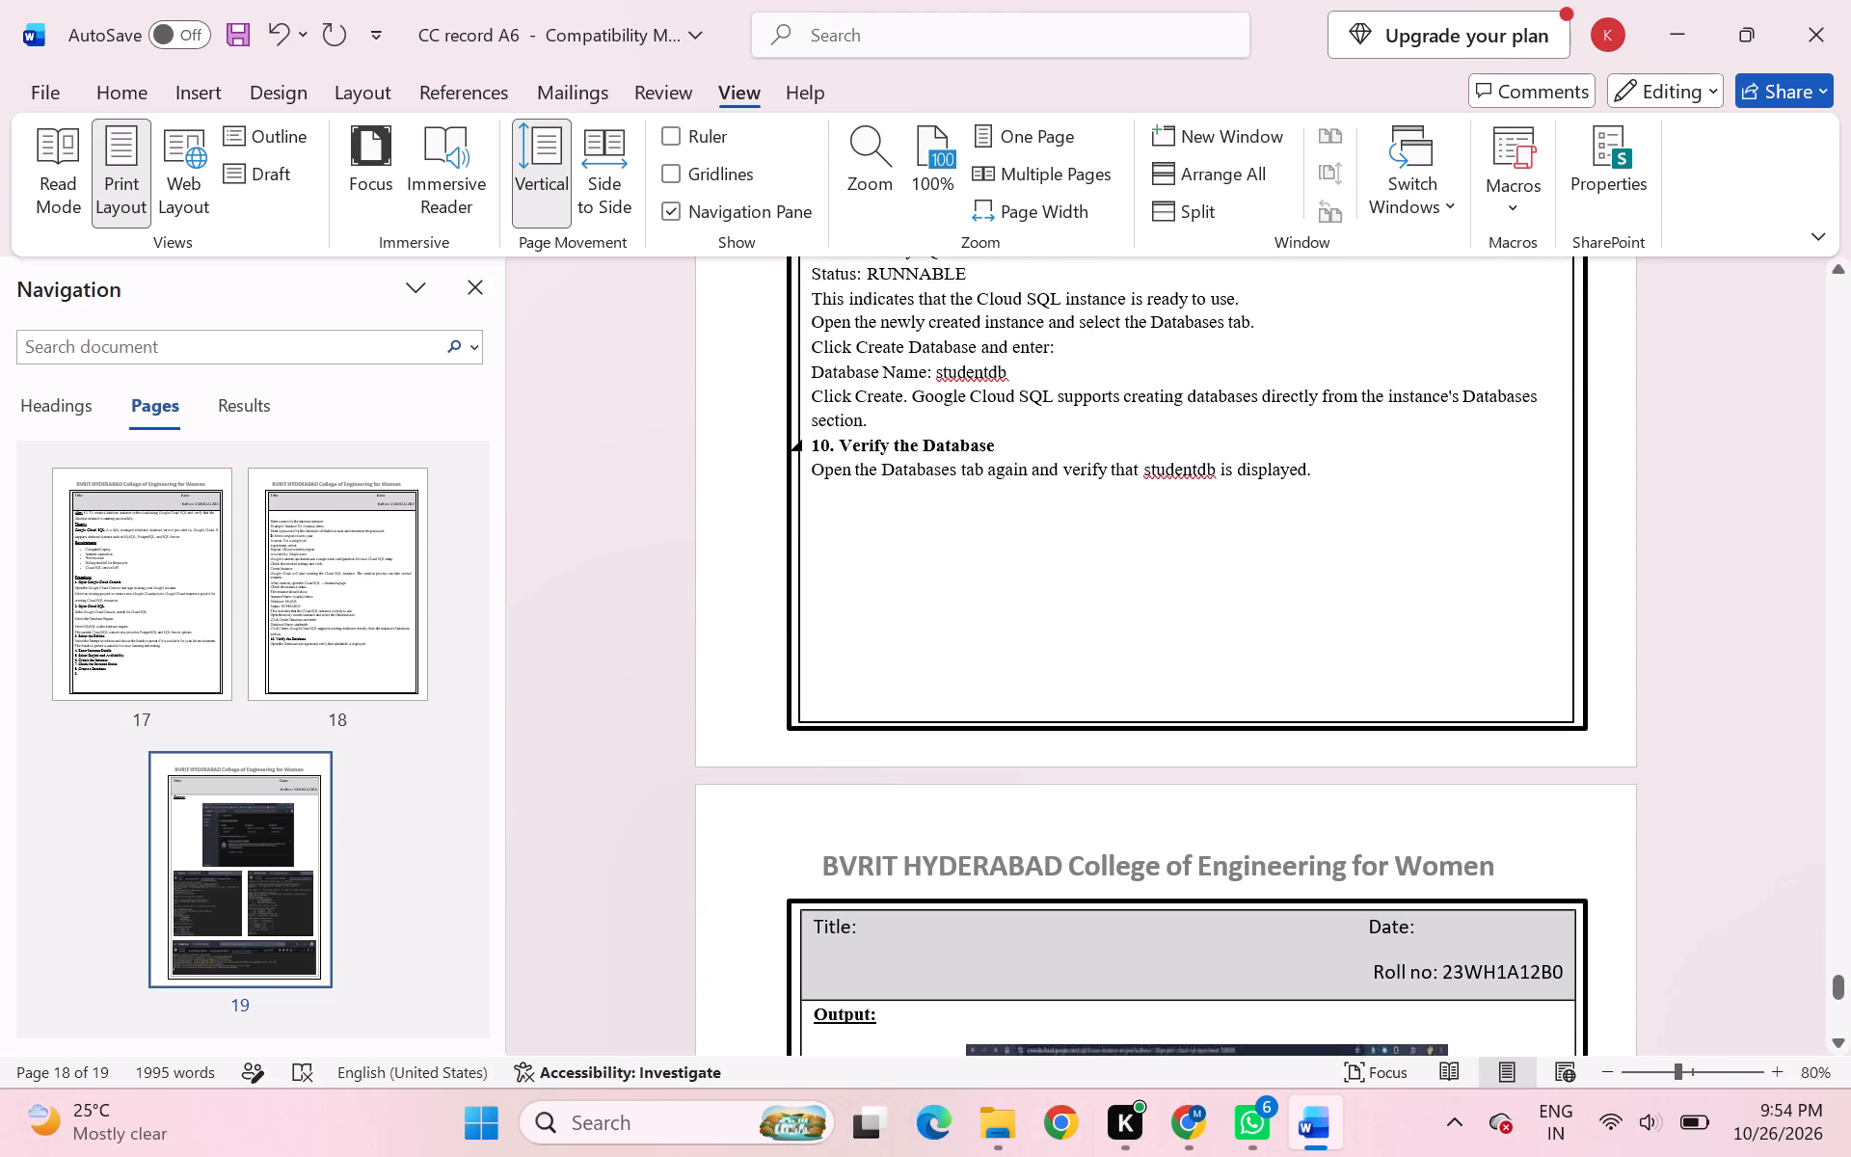
drag(999, 444, 841, 446)
key(ctrl+x)
scroll(841, 446, up, 3)
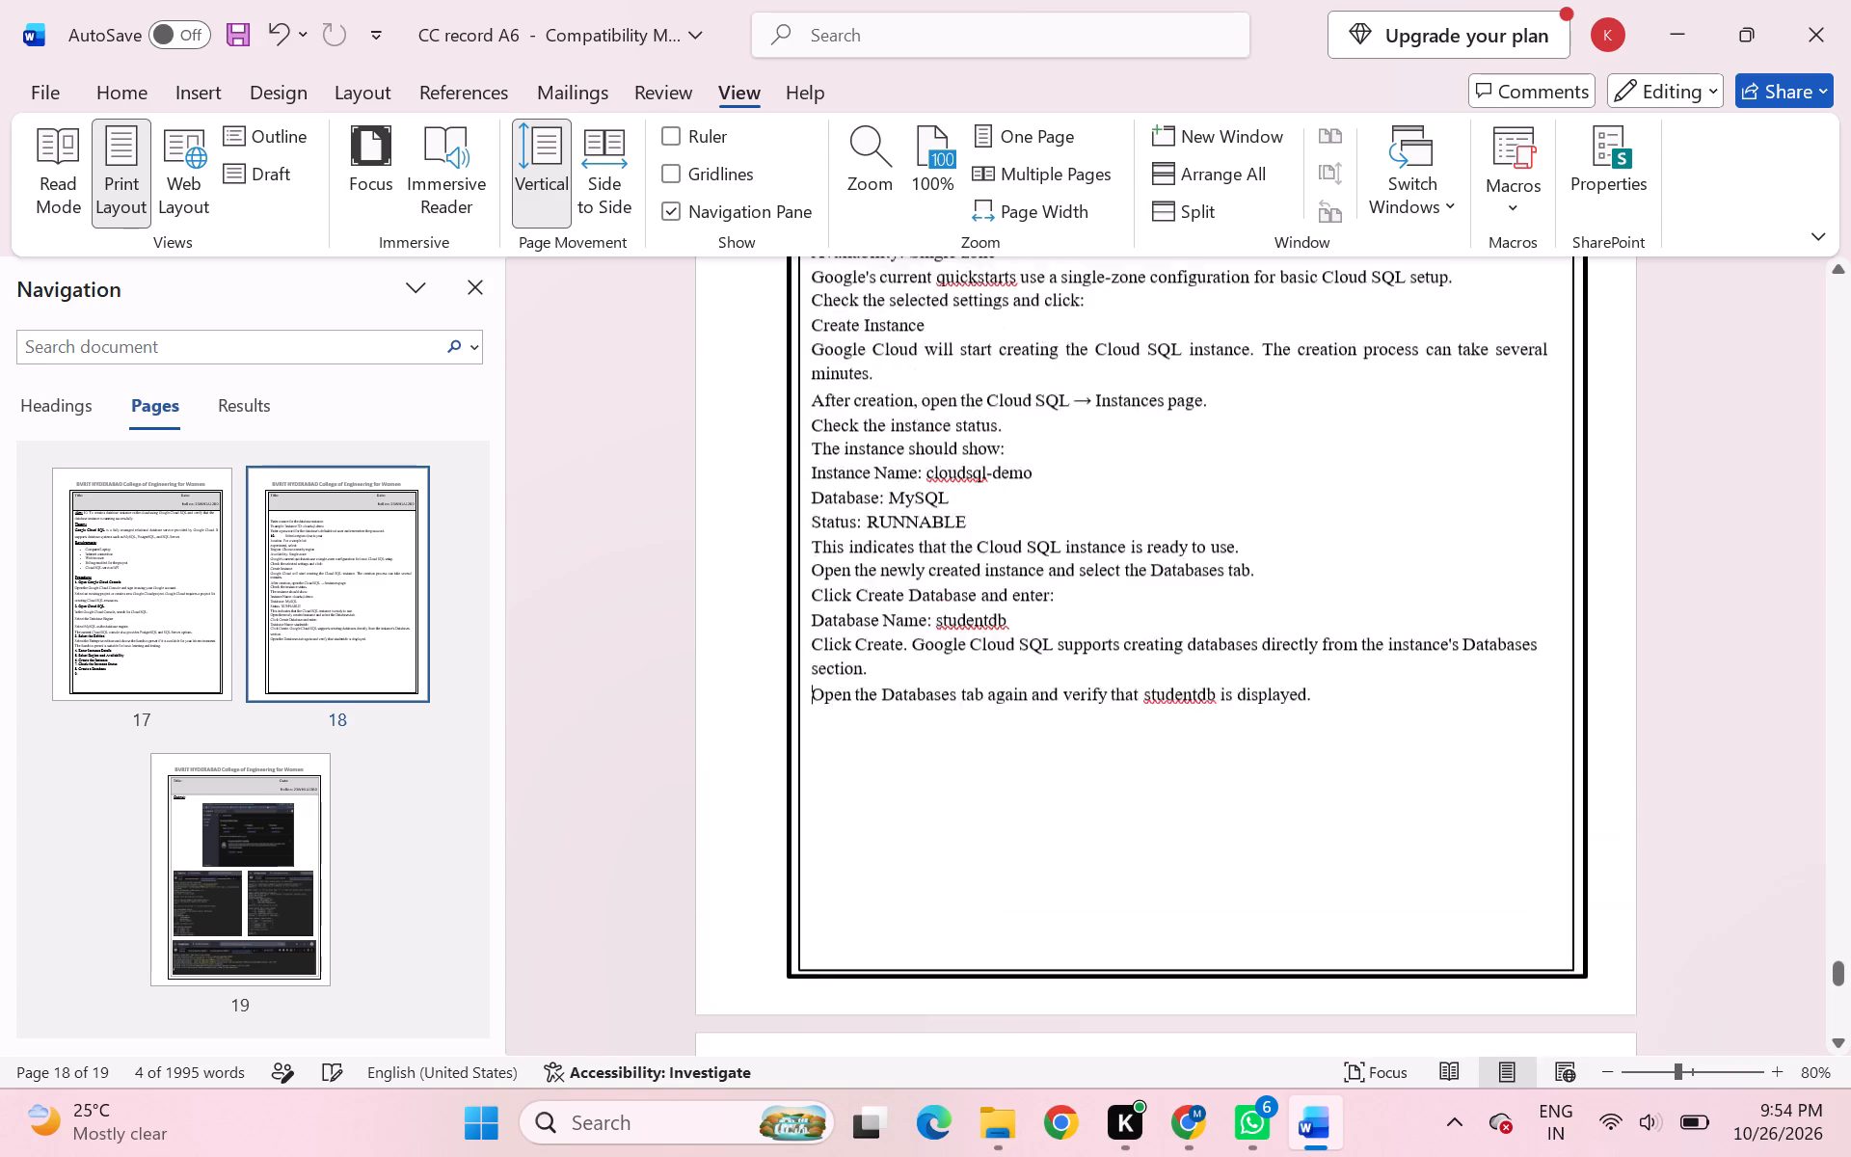
scroll(841, 446, up, 2)
click(872, 459)
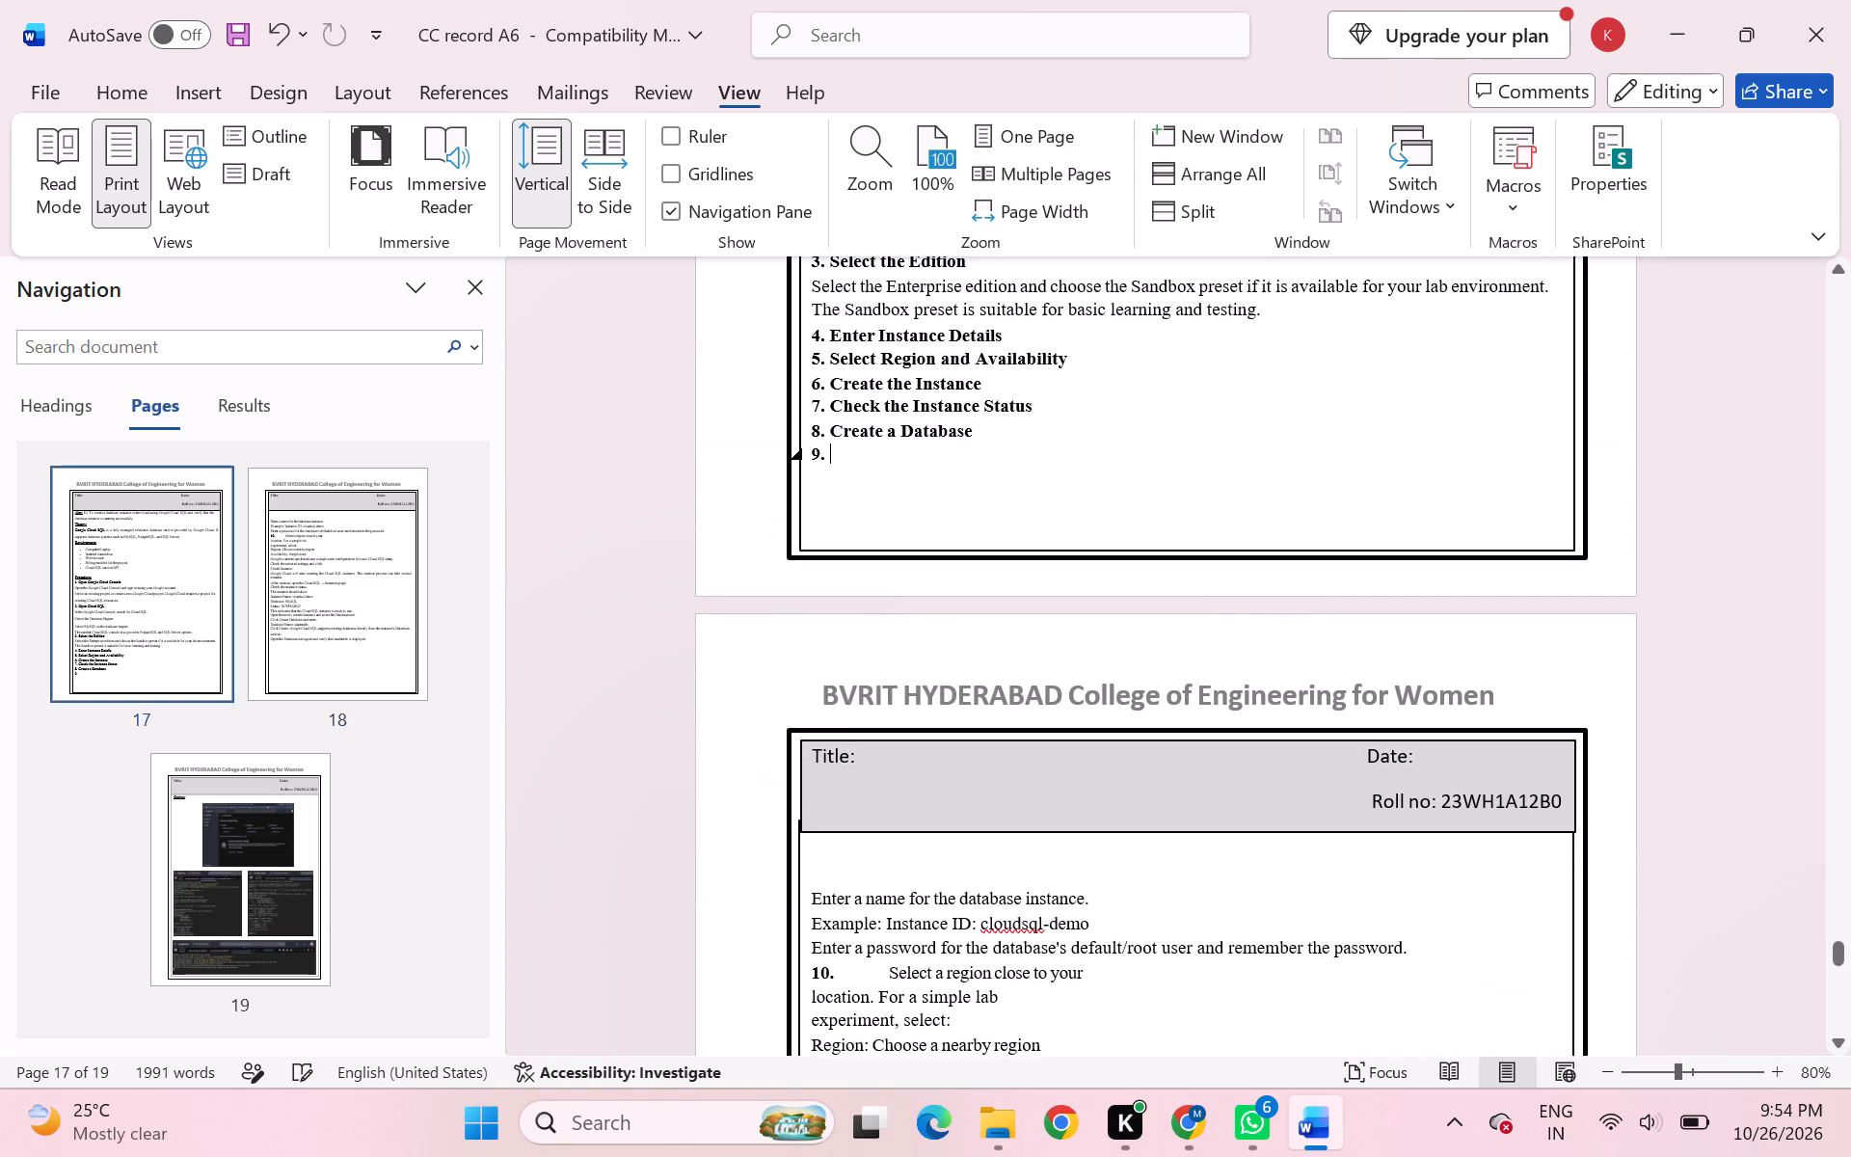
key(ctrl+v)
key(BackSpace)
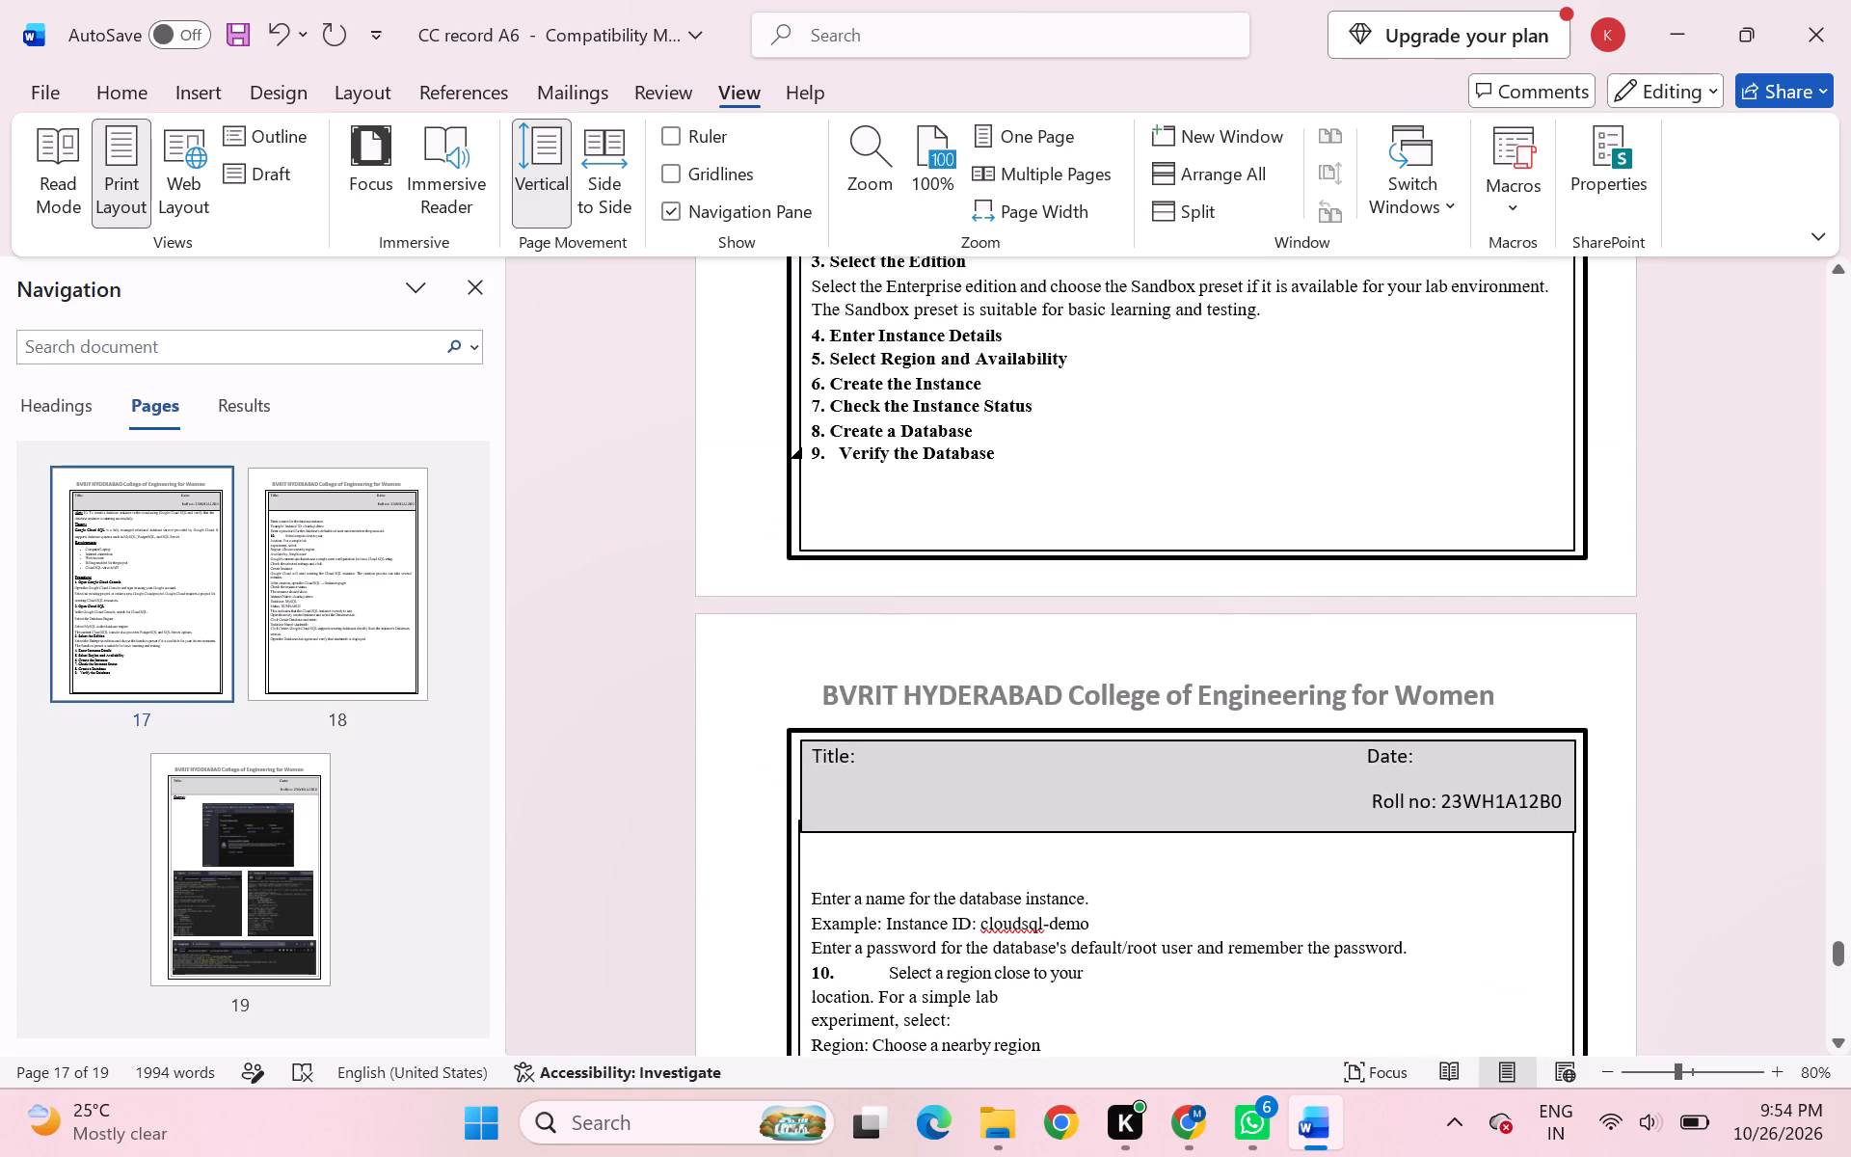
Delete the whole framed block on page 18, including its header block and the remaining Cloud SQL instance detail text.
scroll(978, 635, down, 3)
scroll(978, 635, up, 1)
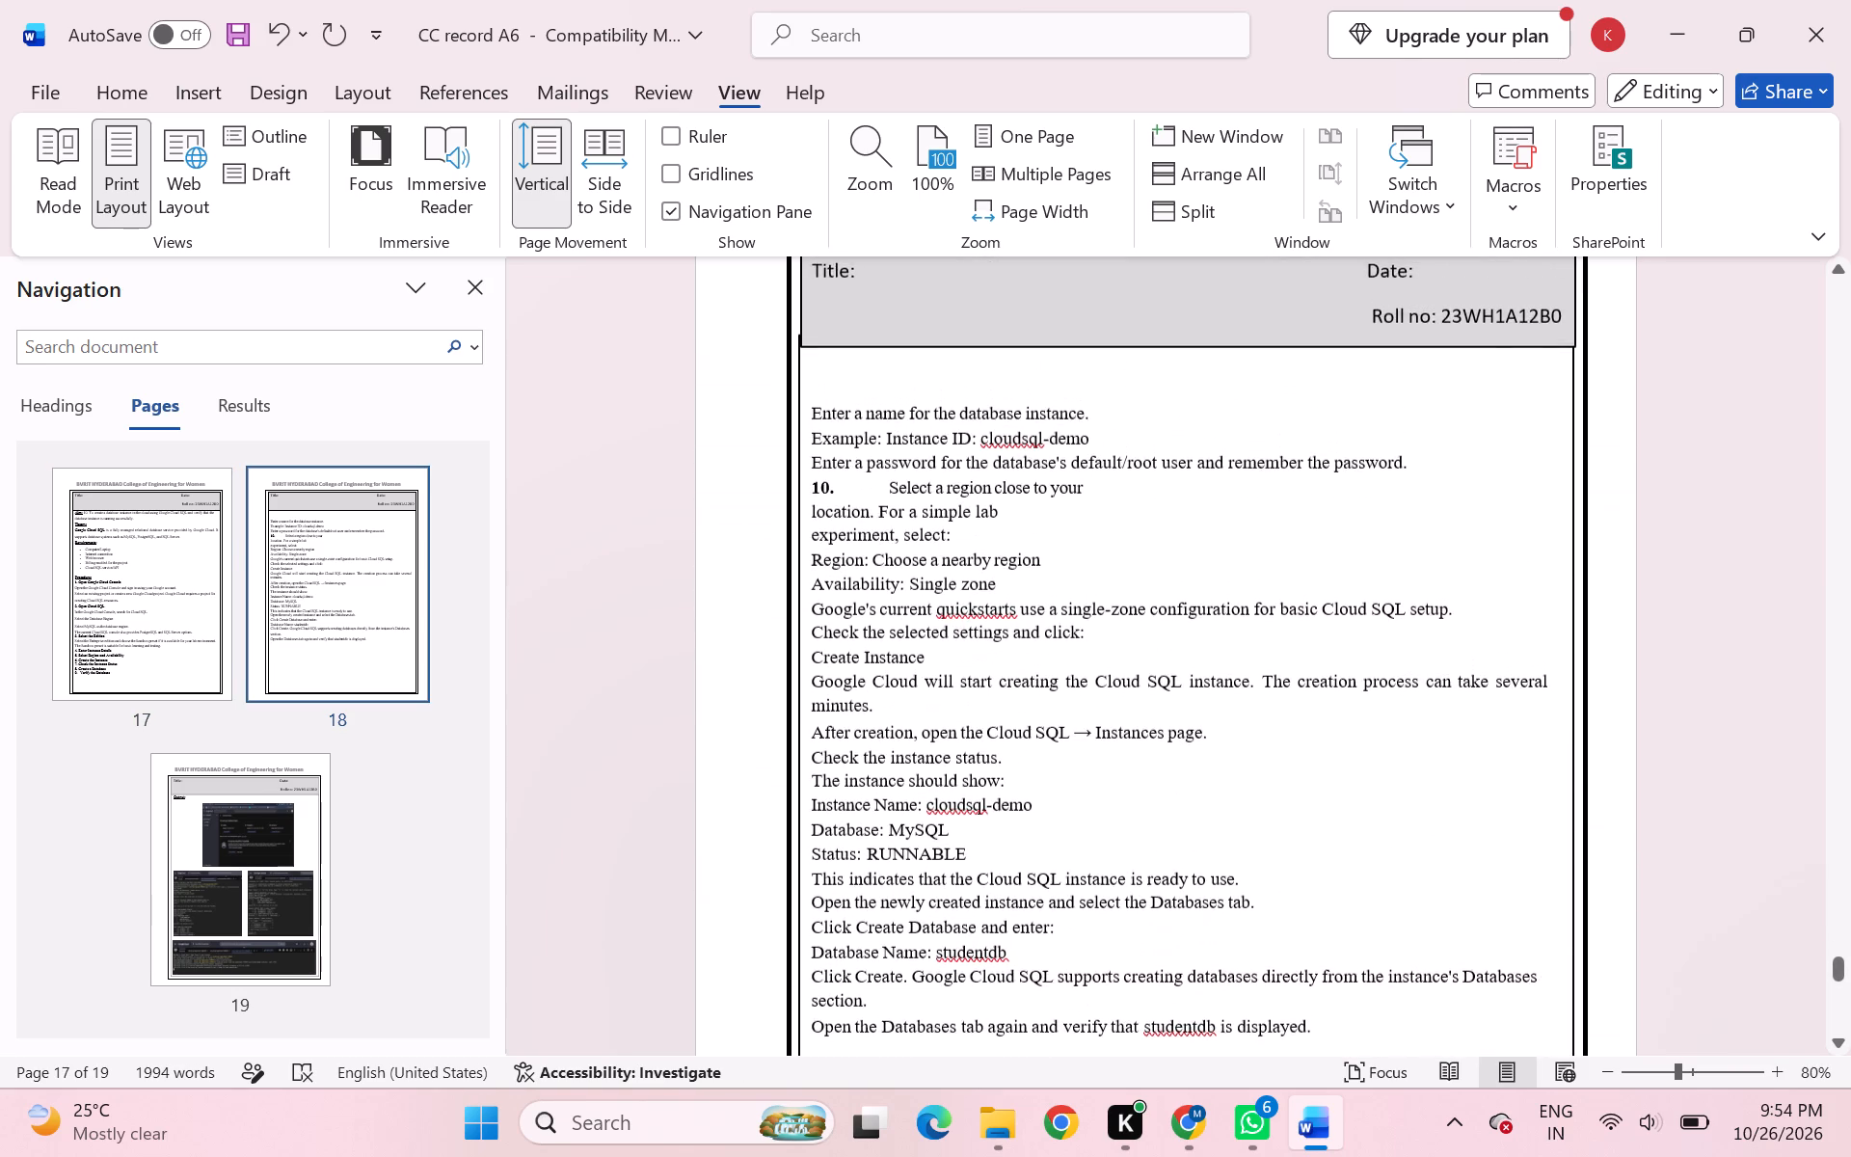
scroll(978, 635, up, 1)
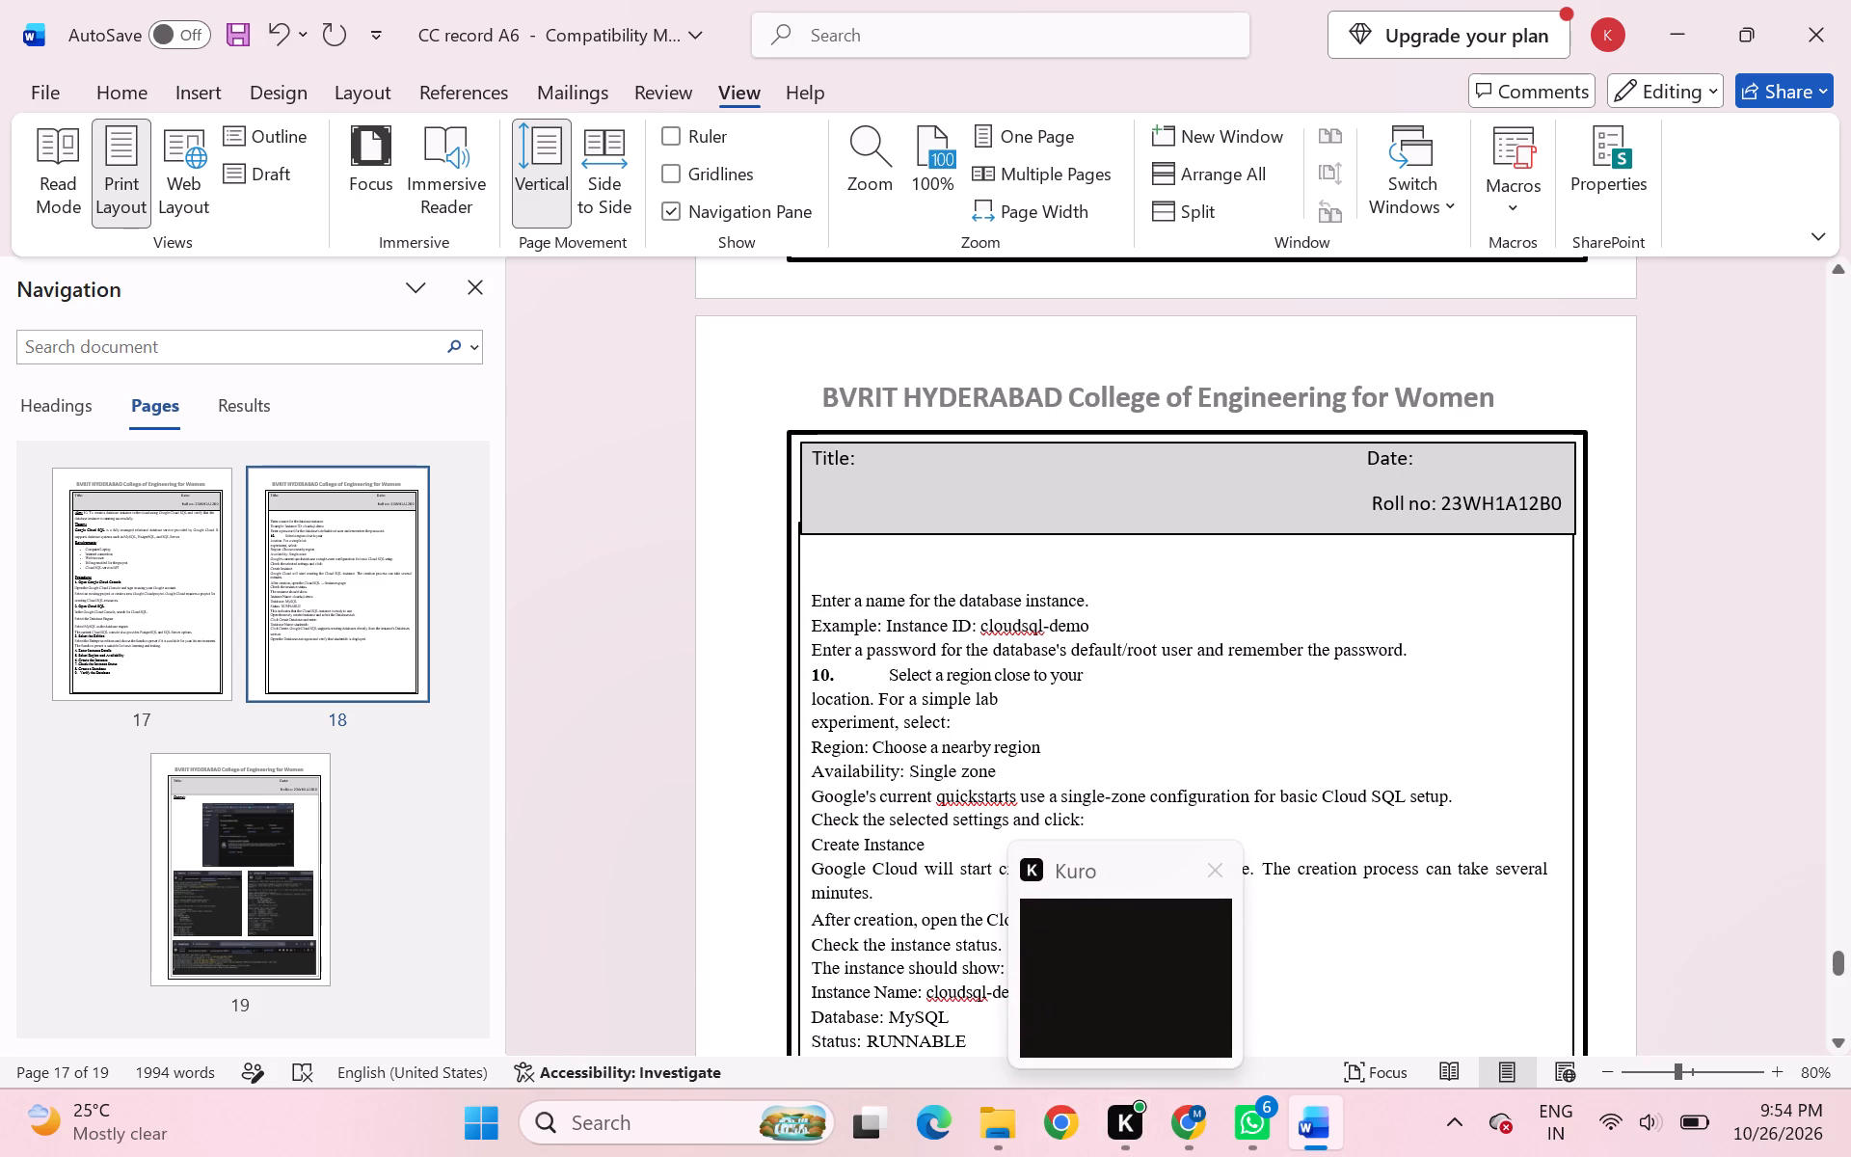
click(975, 743)
scroll(975, 743, up, 2)
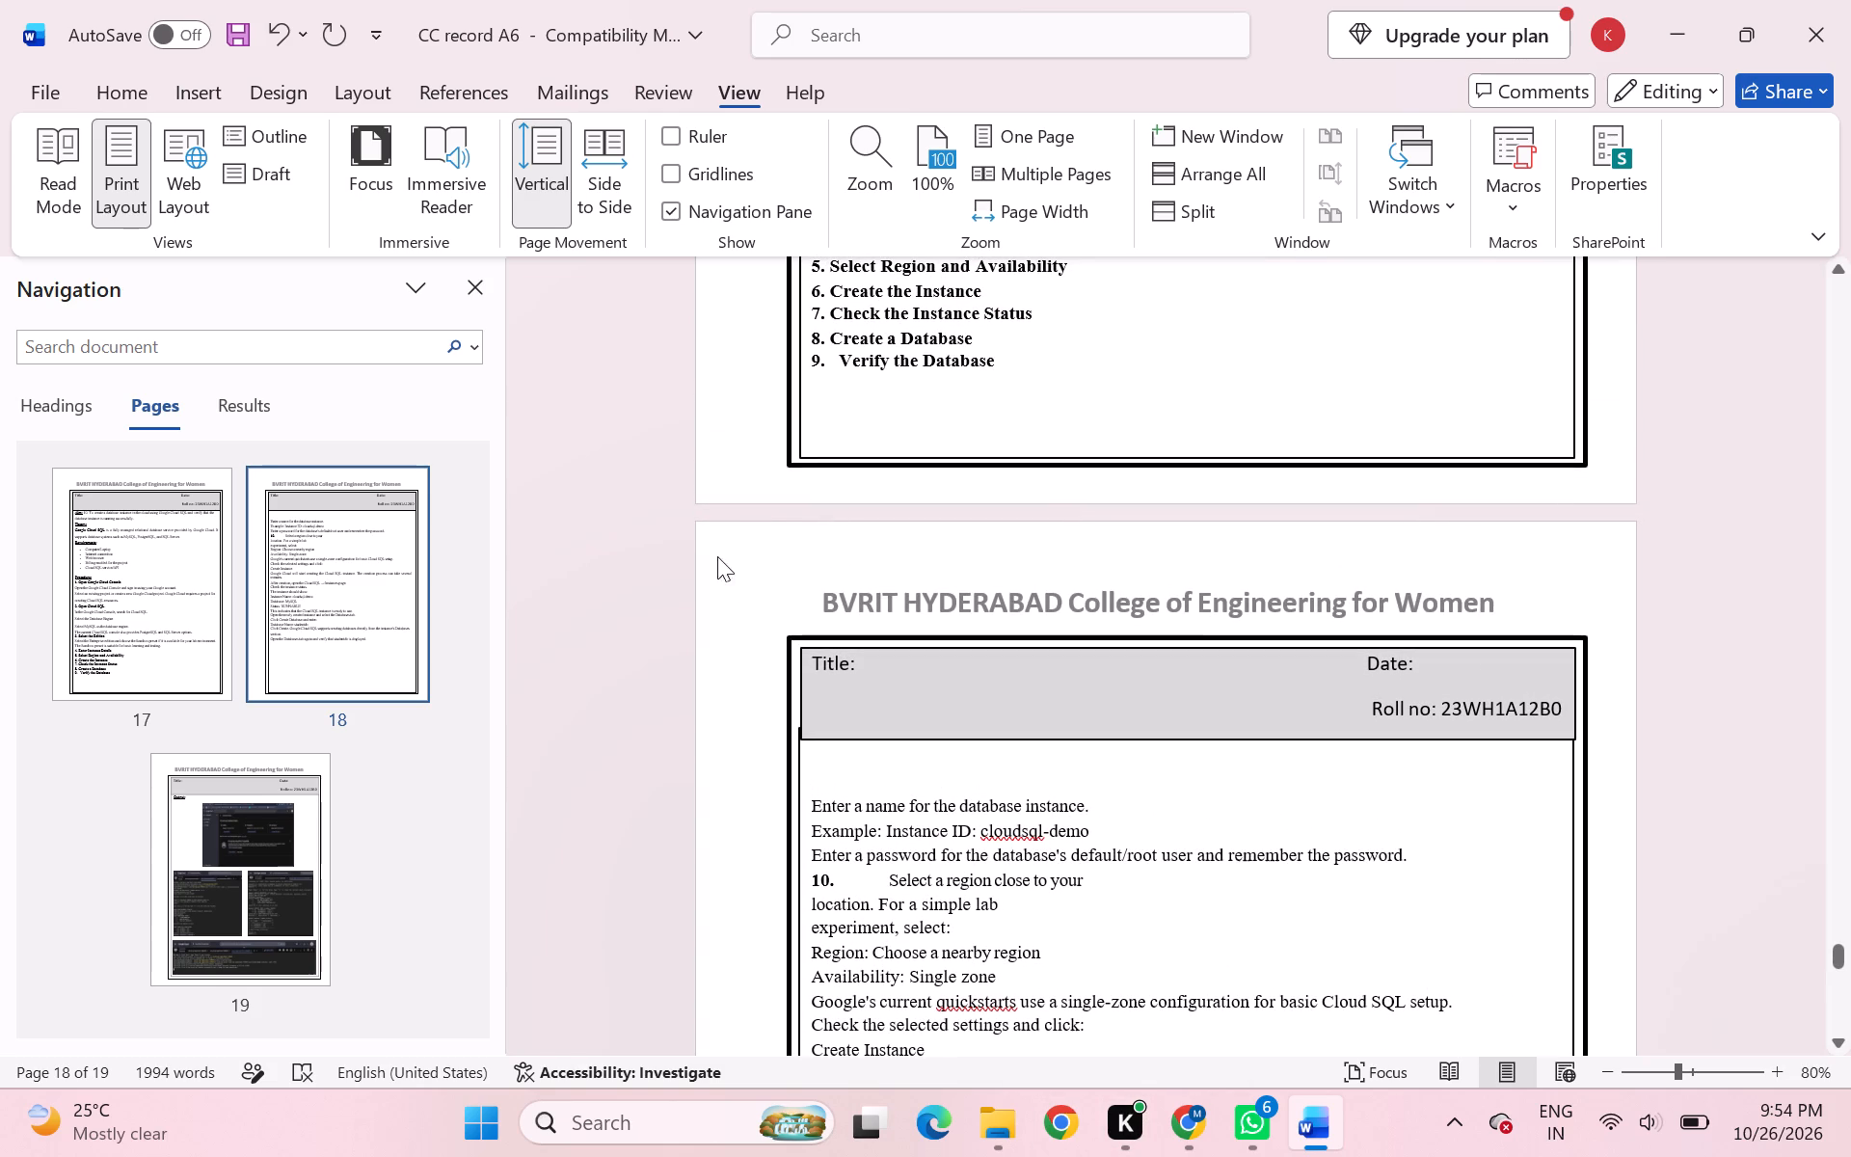
drag(689, 528, 1327, 1150)
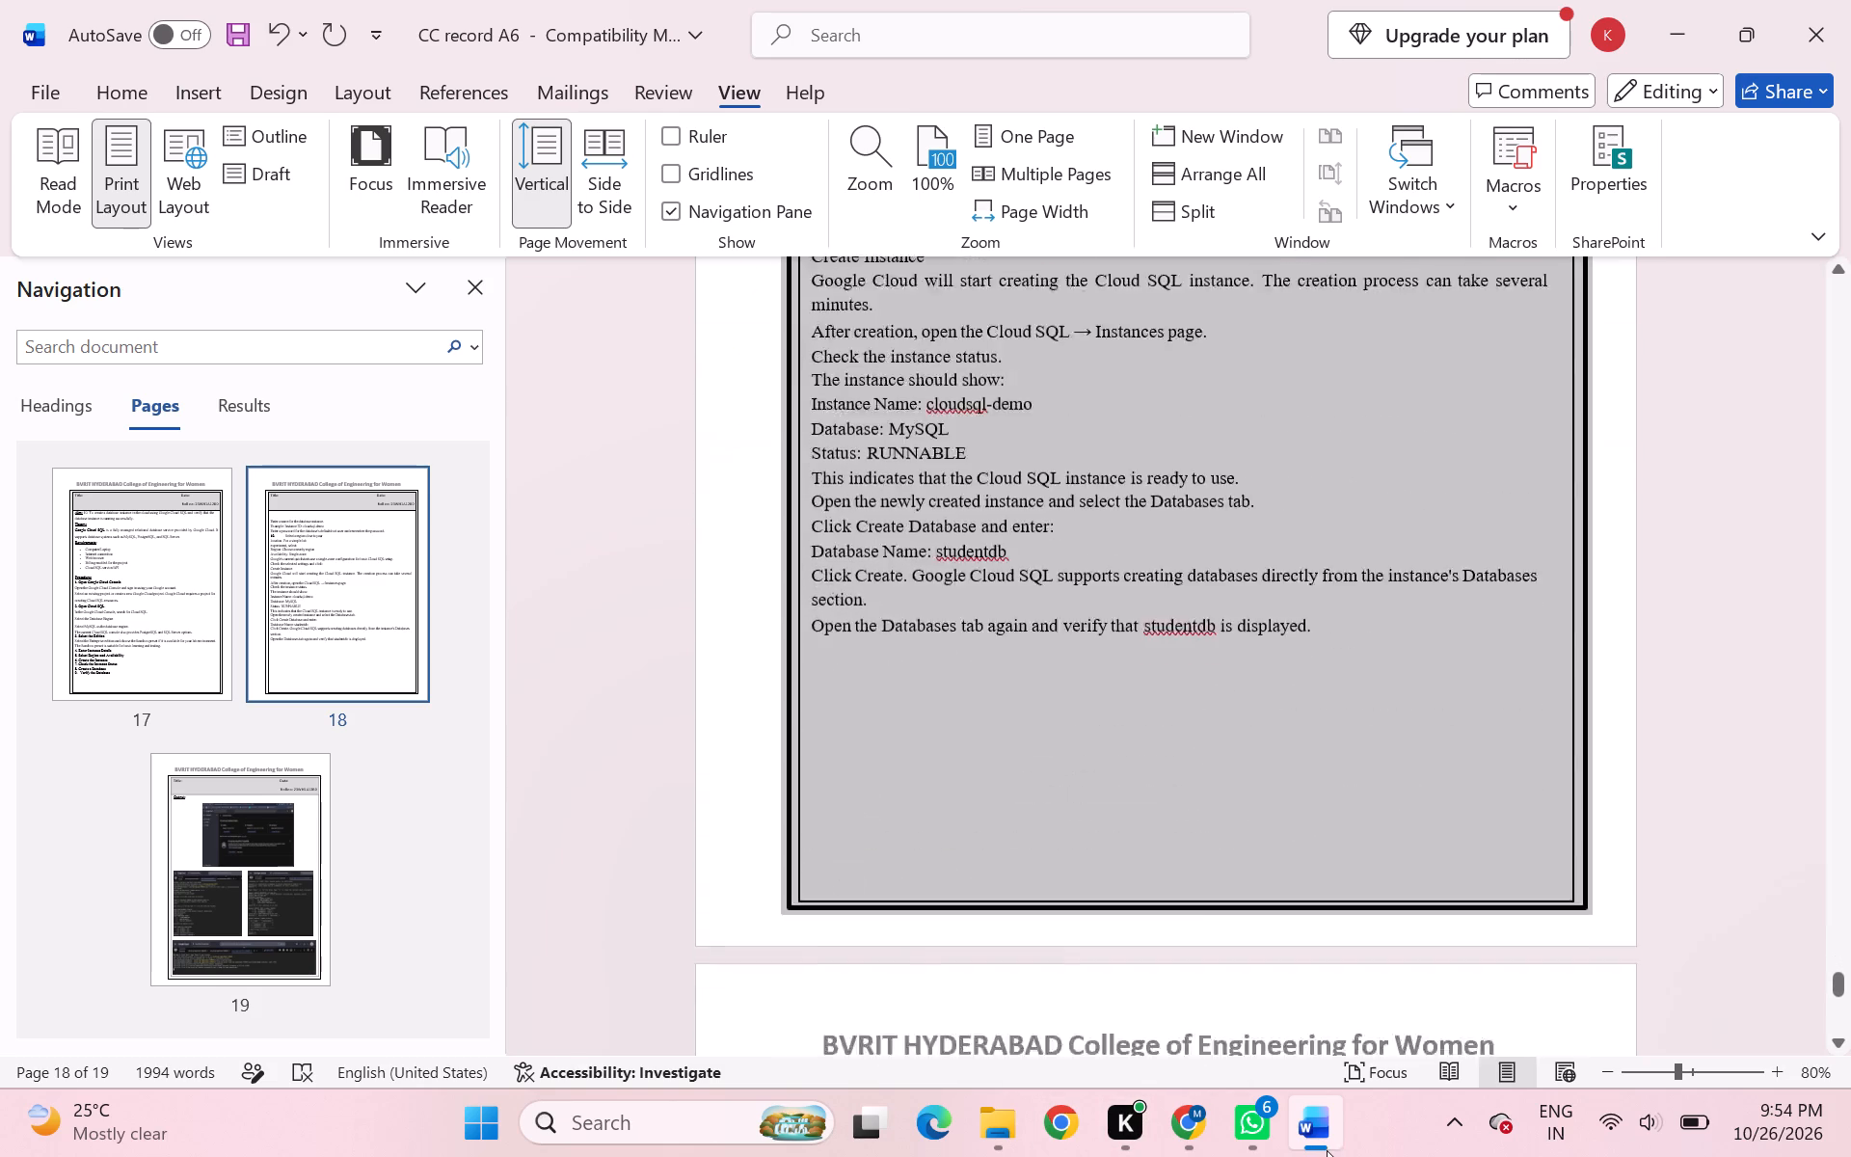
drag(1327, 1150, 1610, 407)
key(BackSpace)
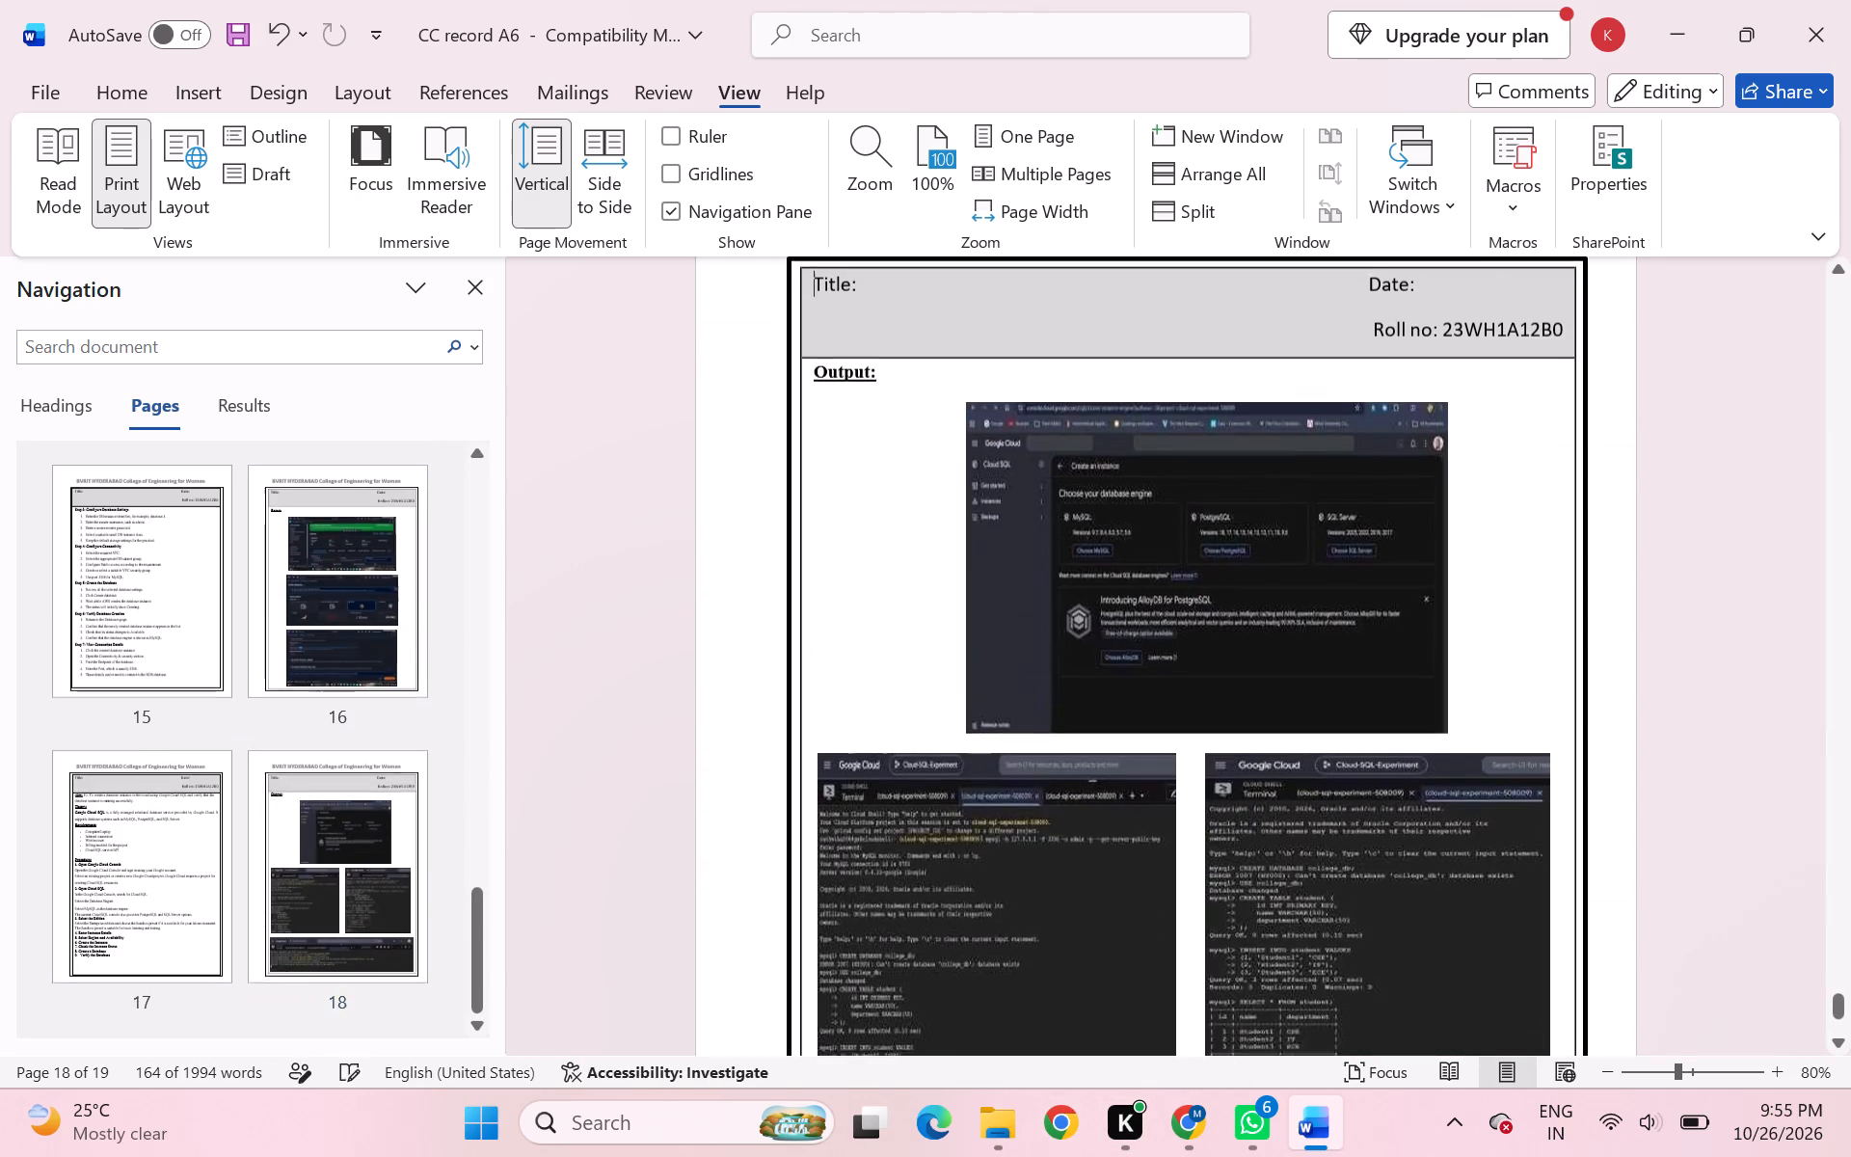
Check the final output page, then review the frames and header blocks of the CloudSim experiment from page 1 onward.
scroll(1183, 481, down, 4)
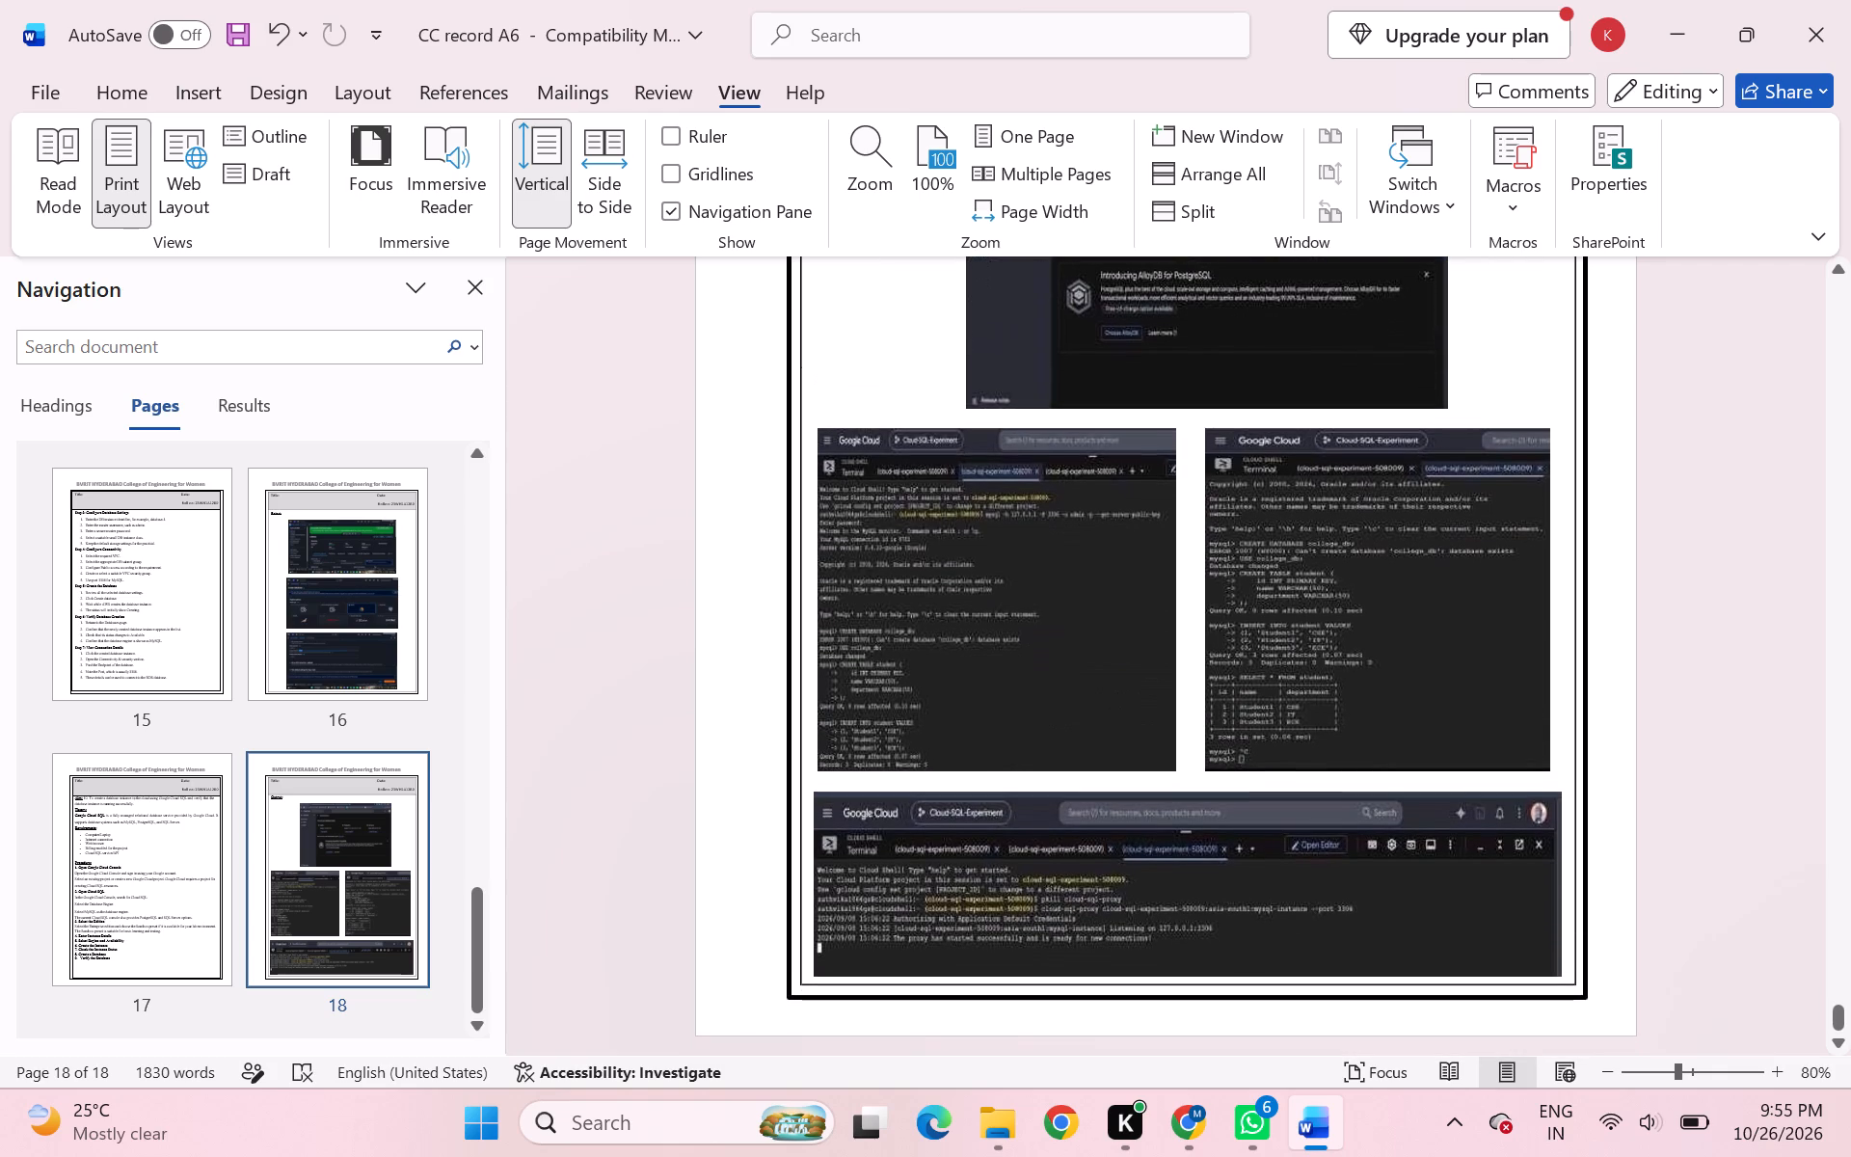
scroll(1183, 481, down, 6)
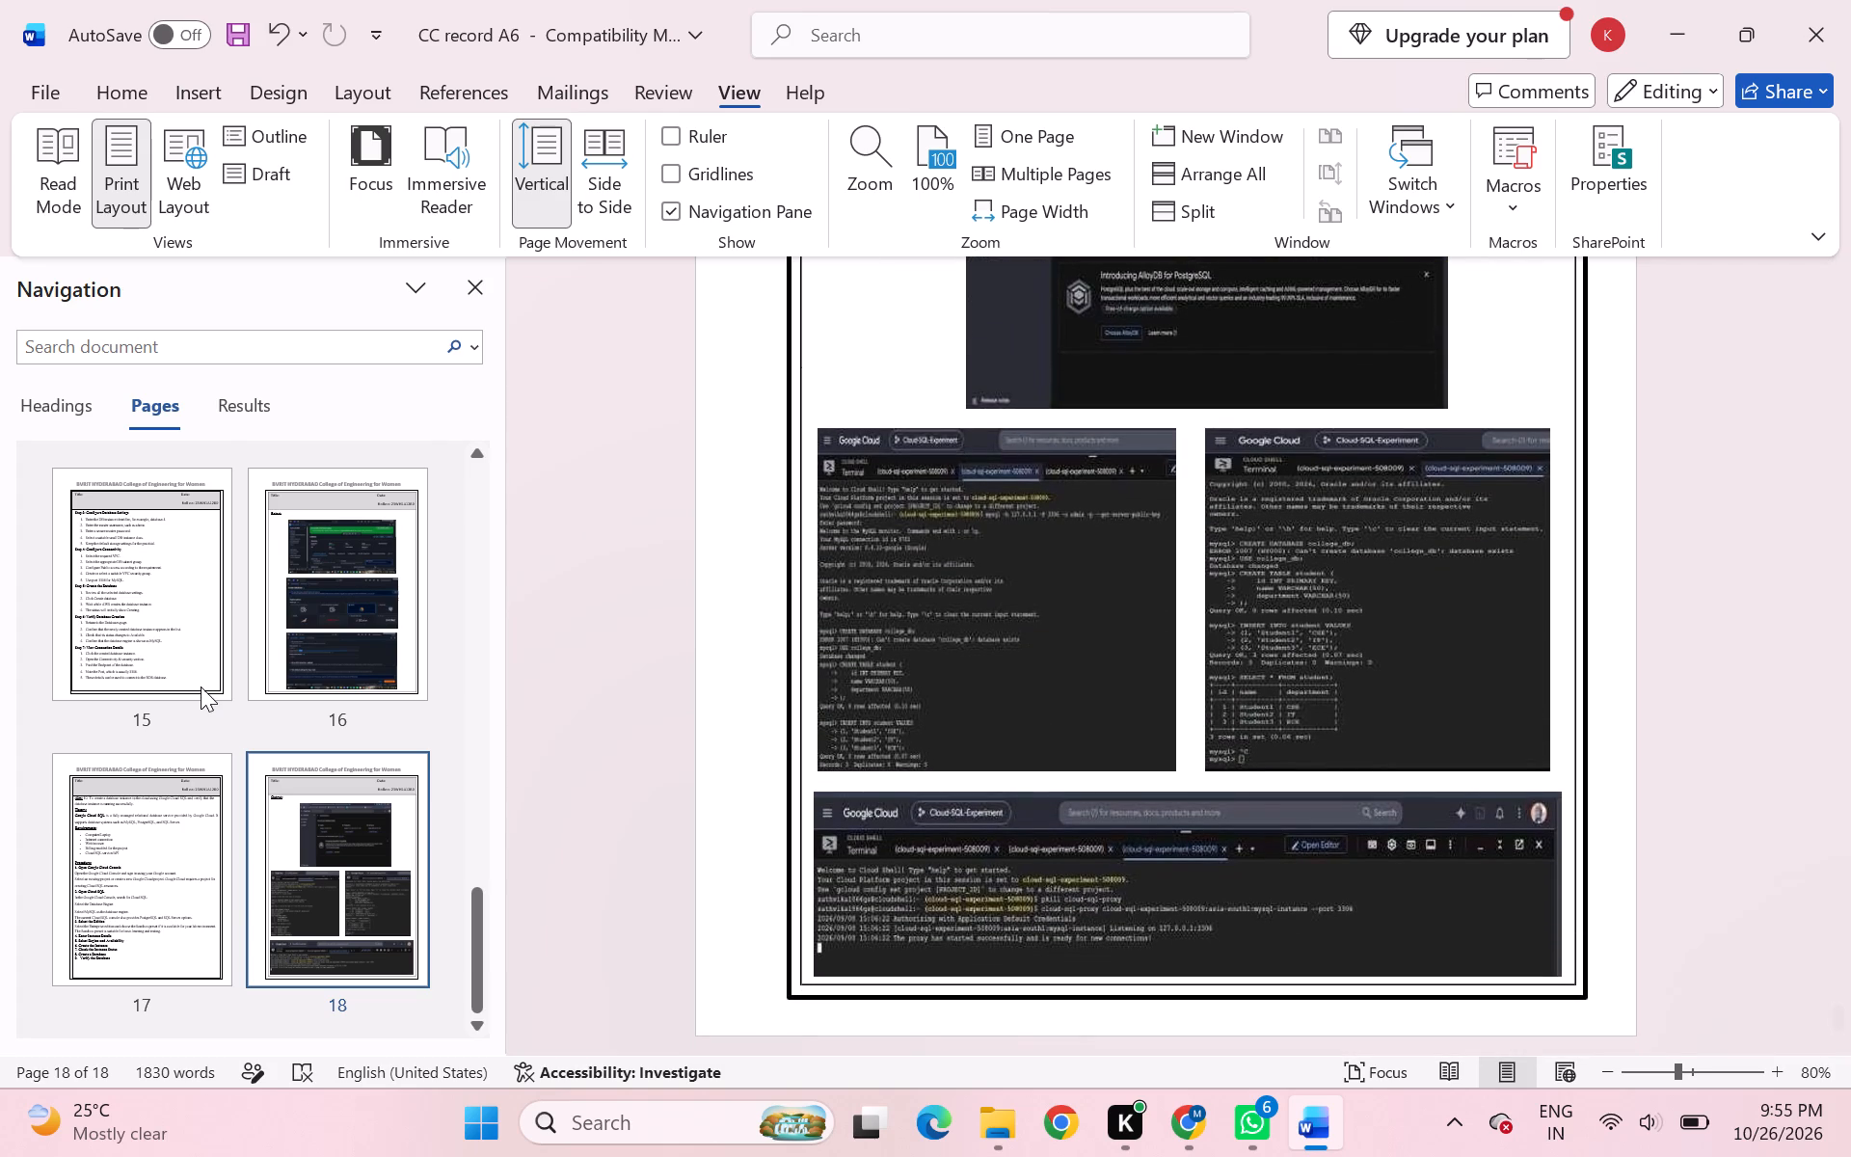
scroll(201, 686, up, 19)
click(153, 551)
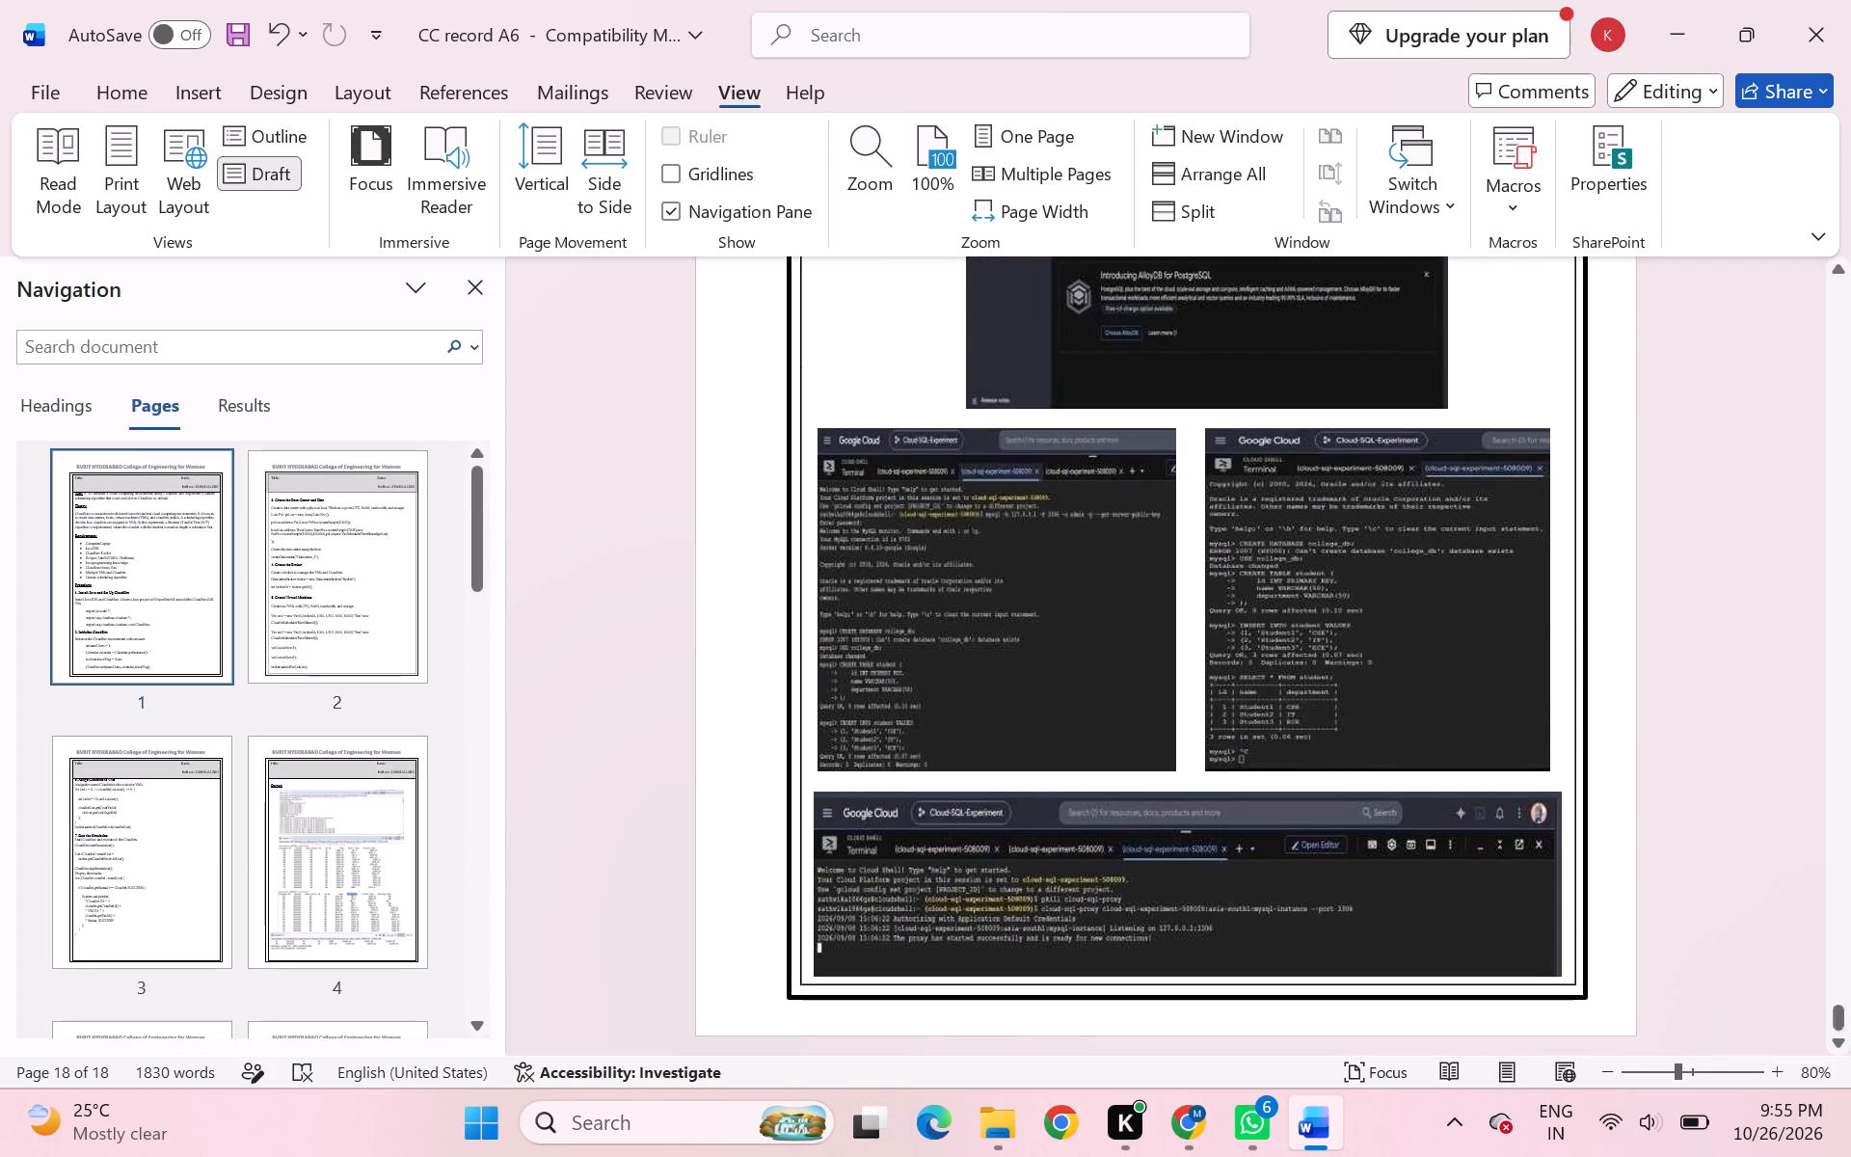
scroll(1387, 654, down, 3)
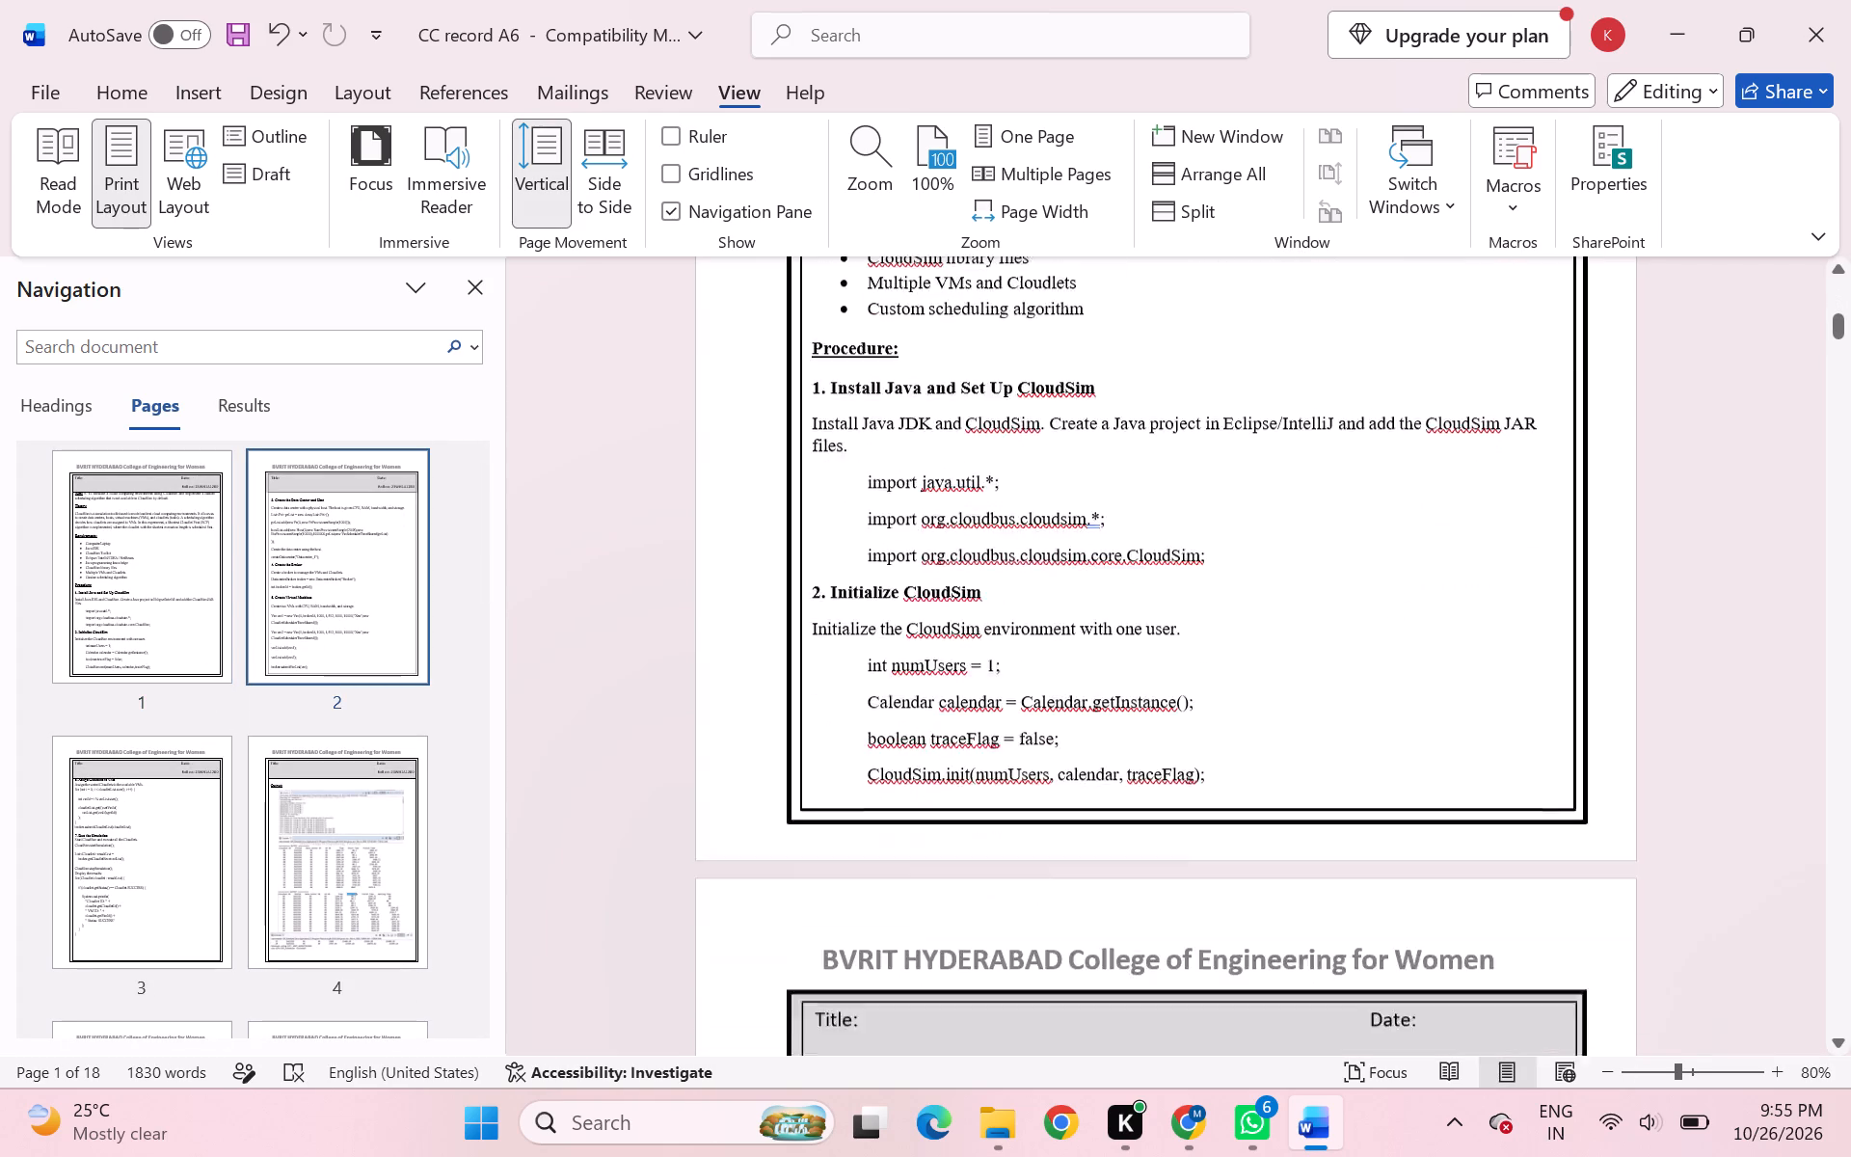
scroll(1387, 654, down, 6)
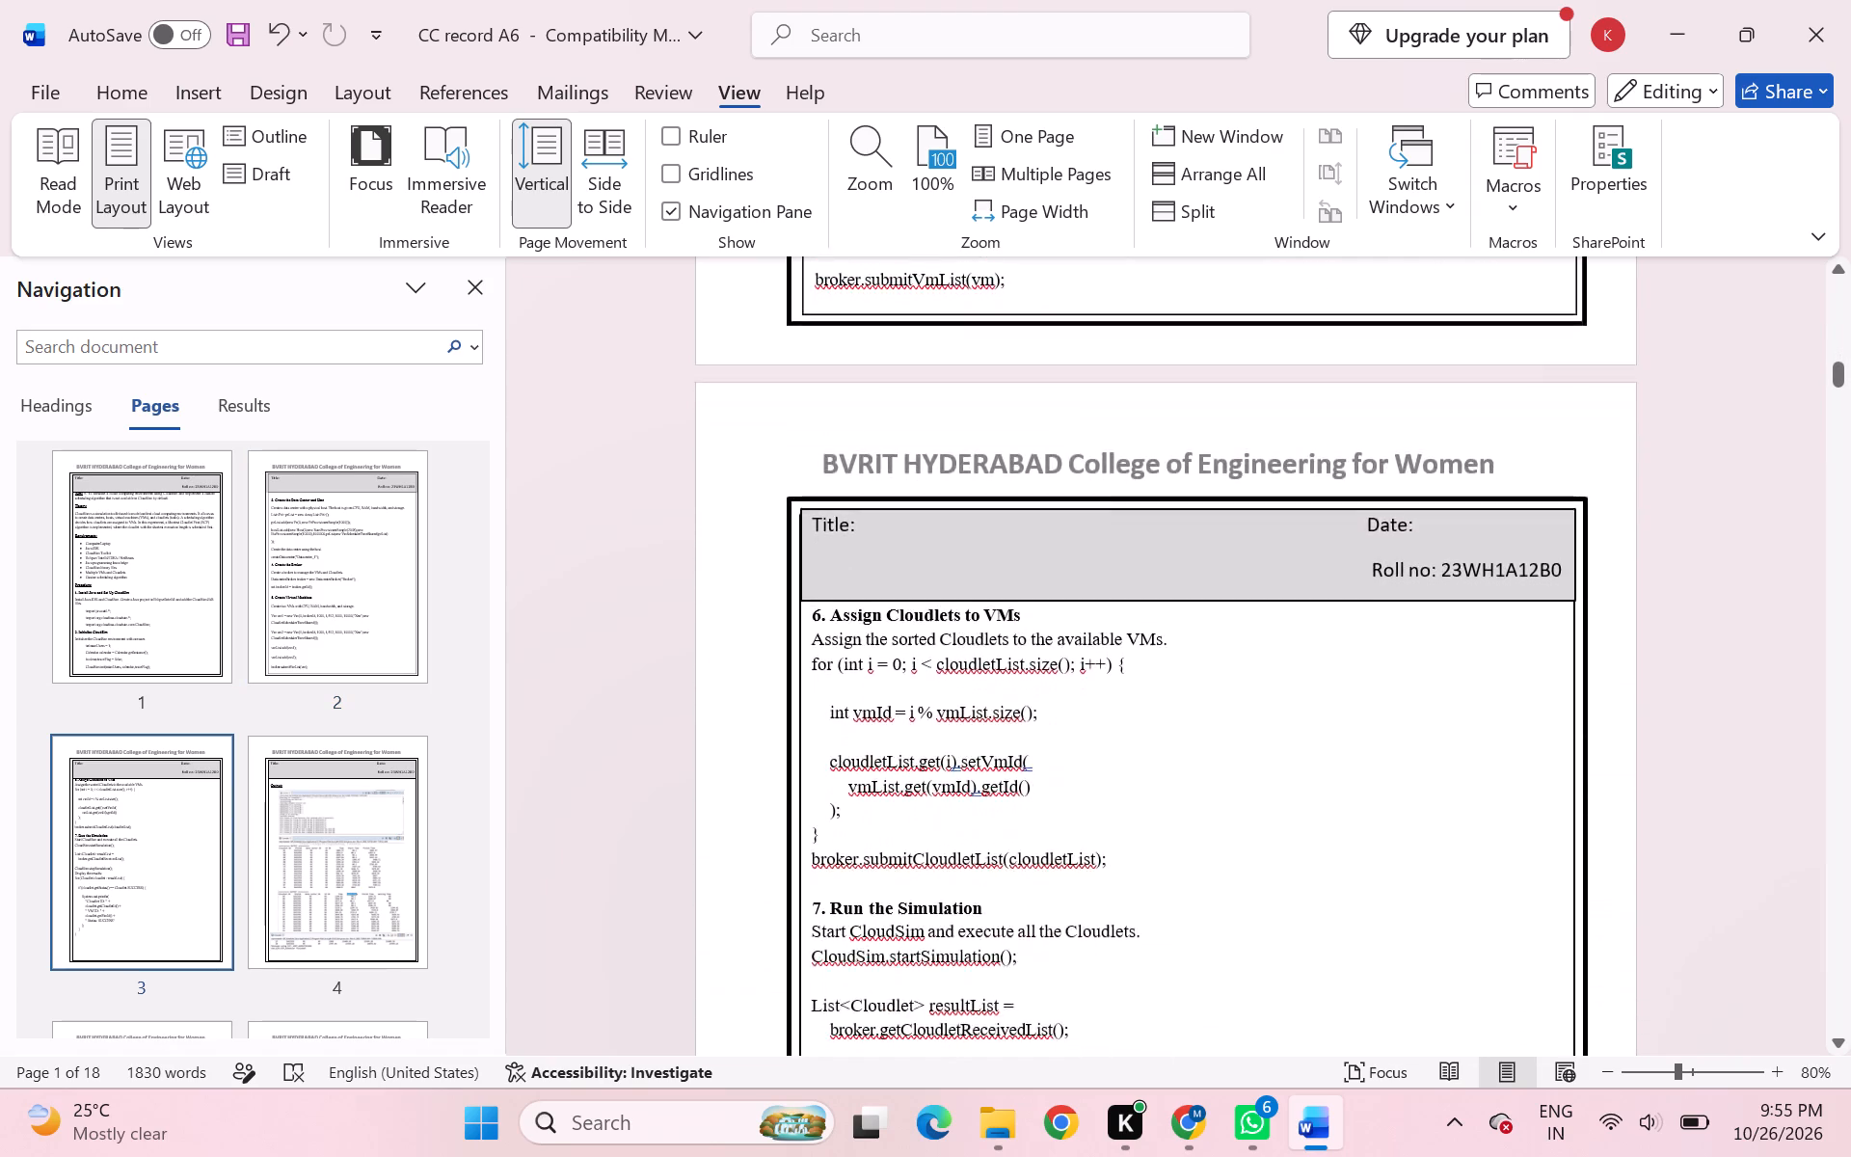
scroll(1387, 654, down, 5)
scroll(1387, 654, up, 1)
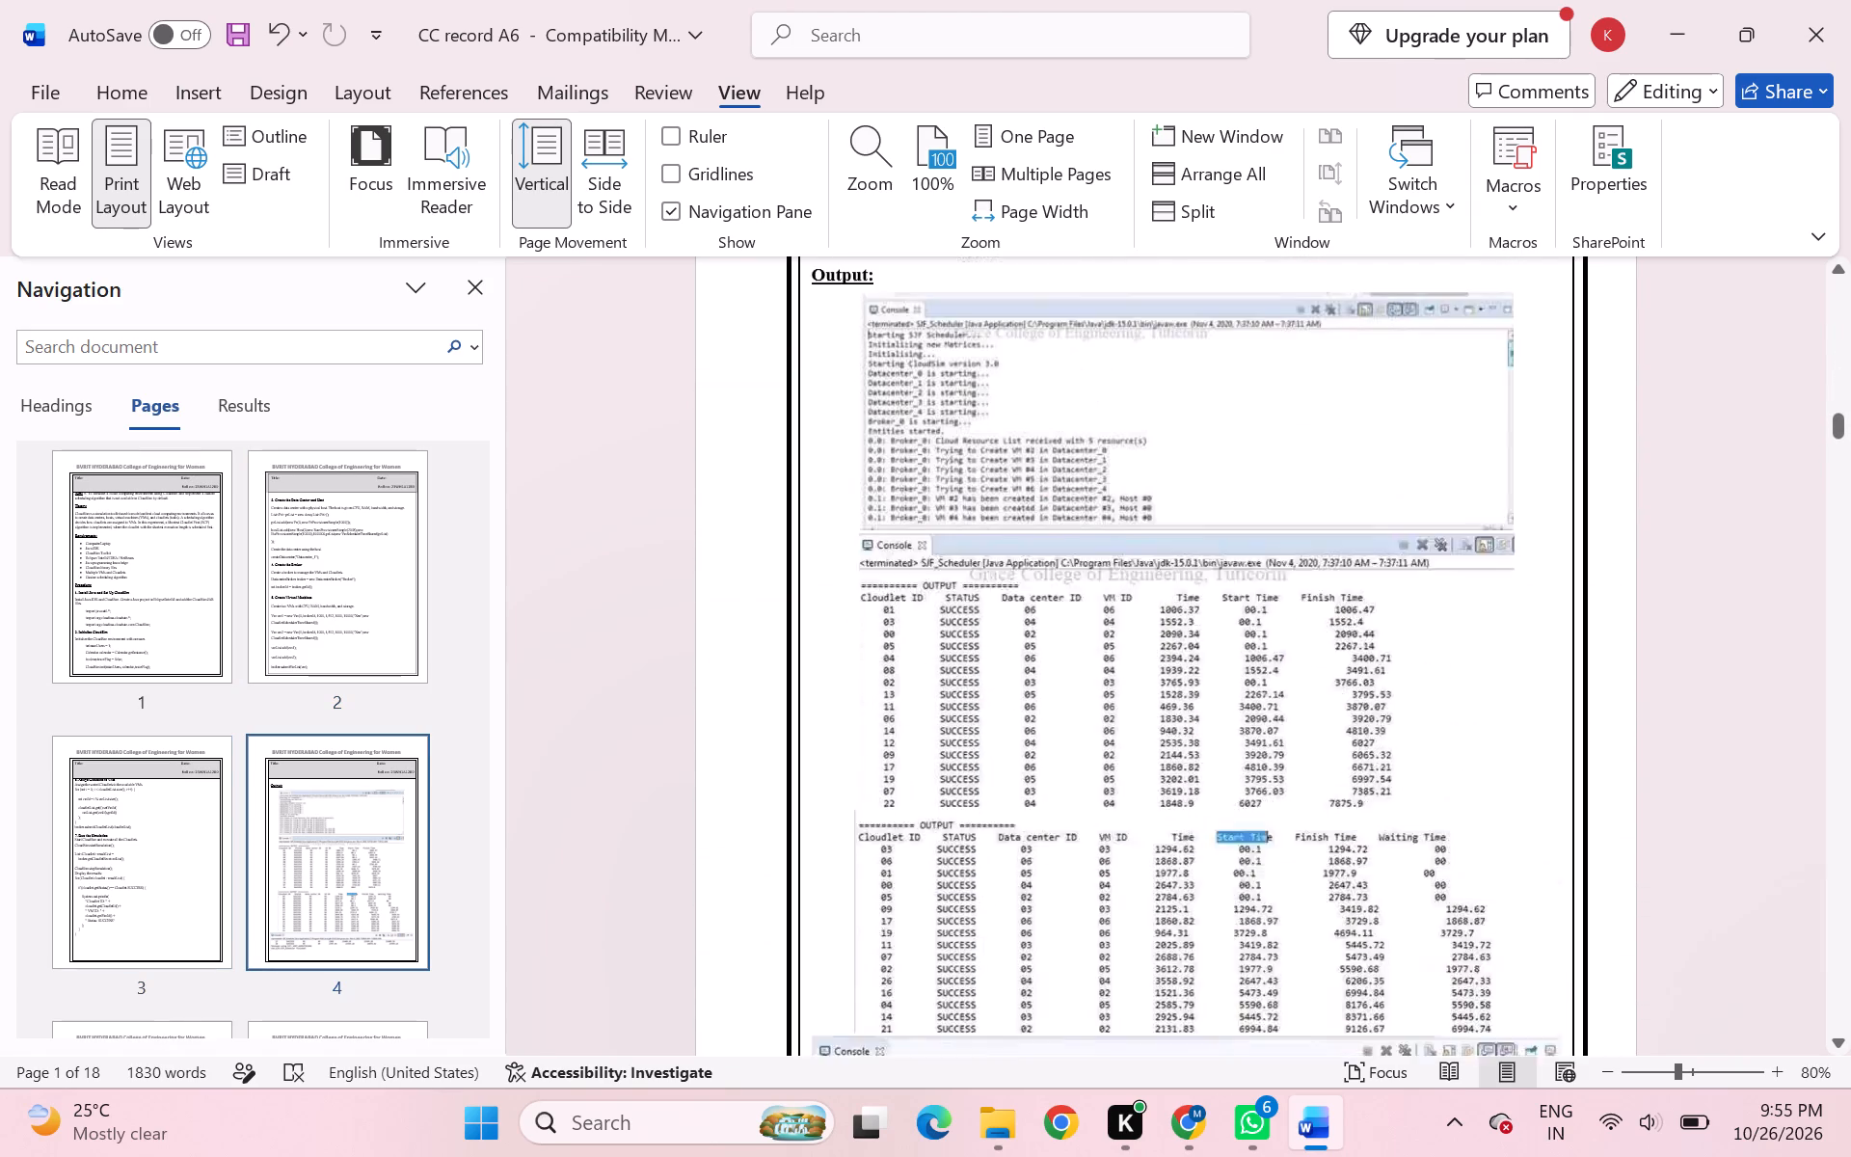
scroll(1387, 654, up, 1)
scroll(1387, 654, down, 7)
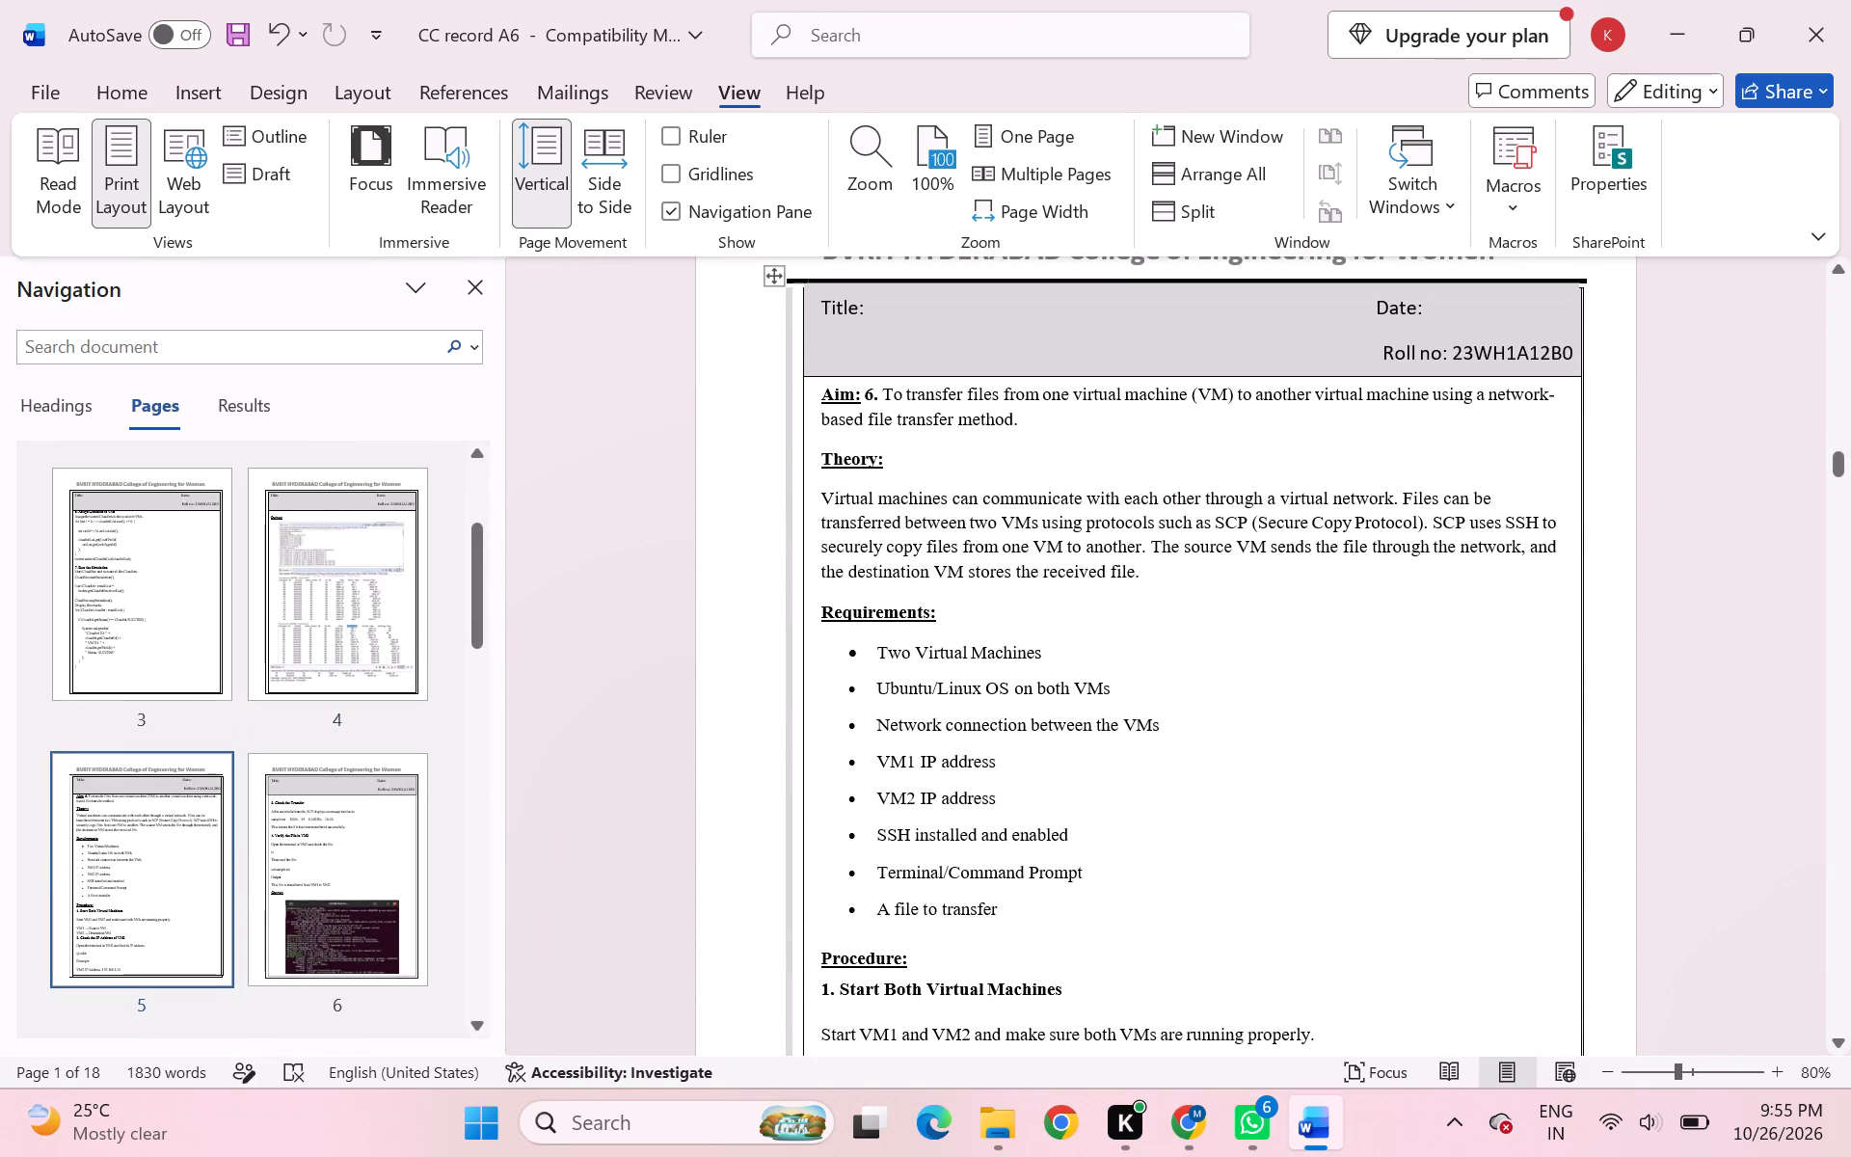
scroll(1387, 654, up, 7)
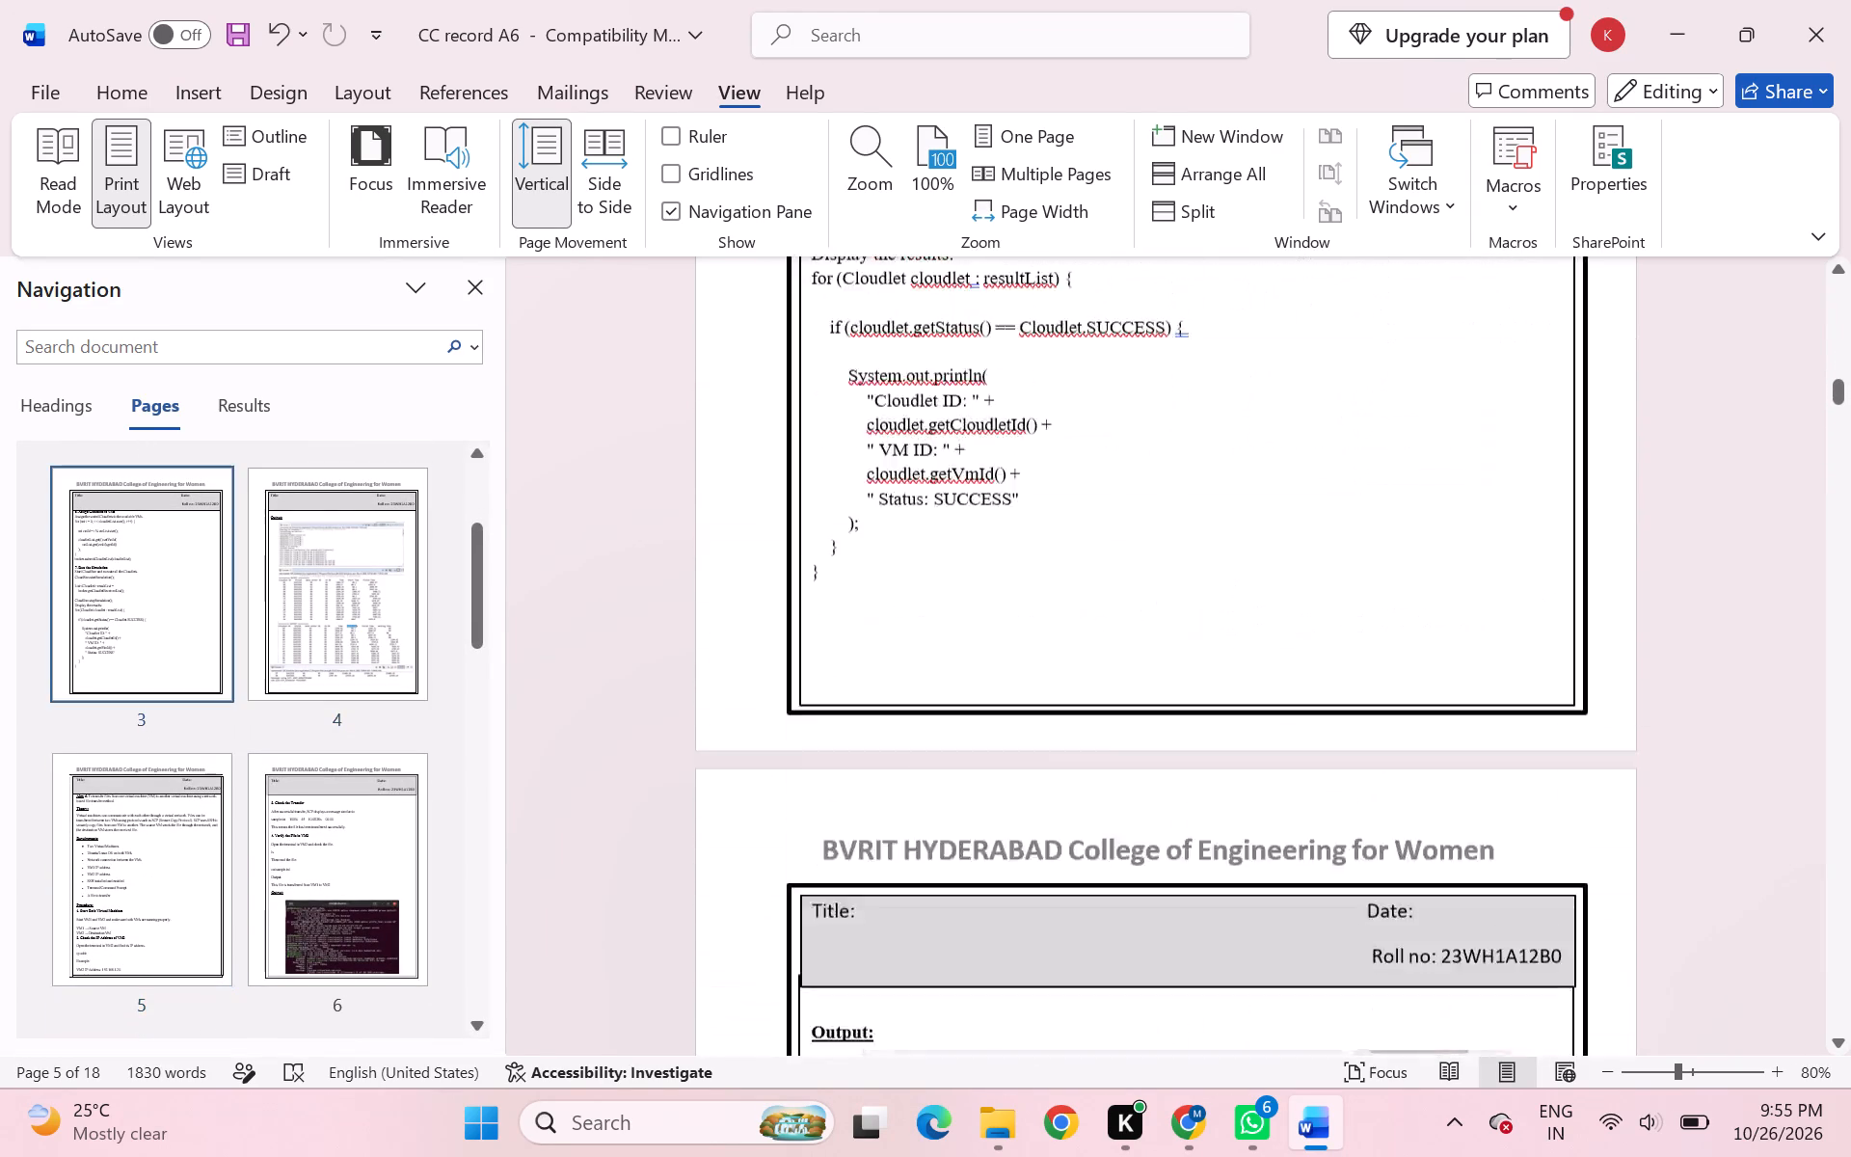
scroll(1387, 654, up, 5)
scroll(1387, 654, down, 11)
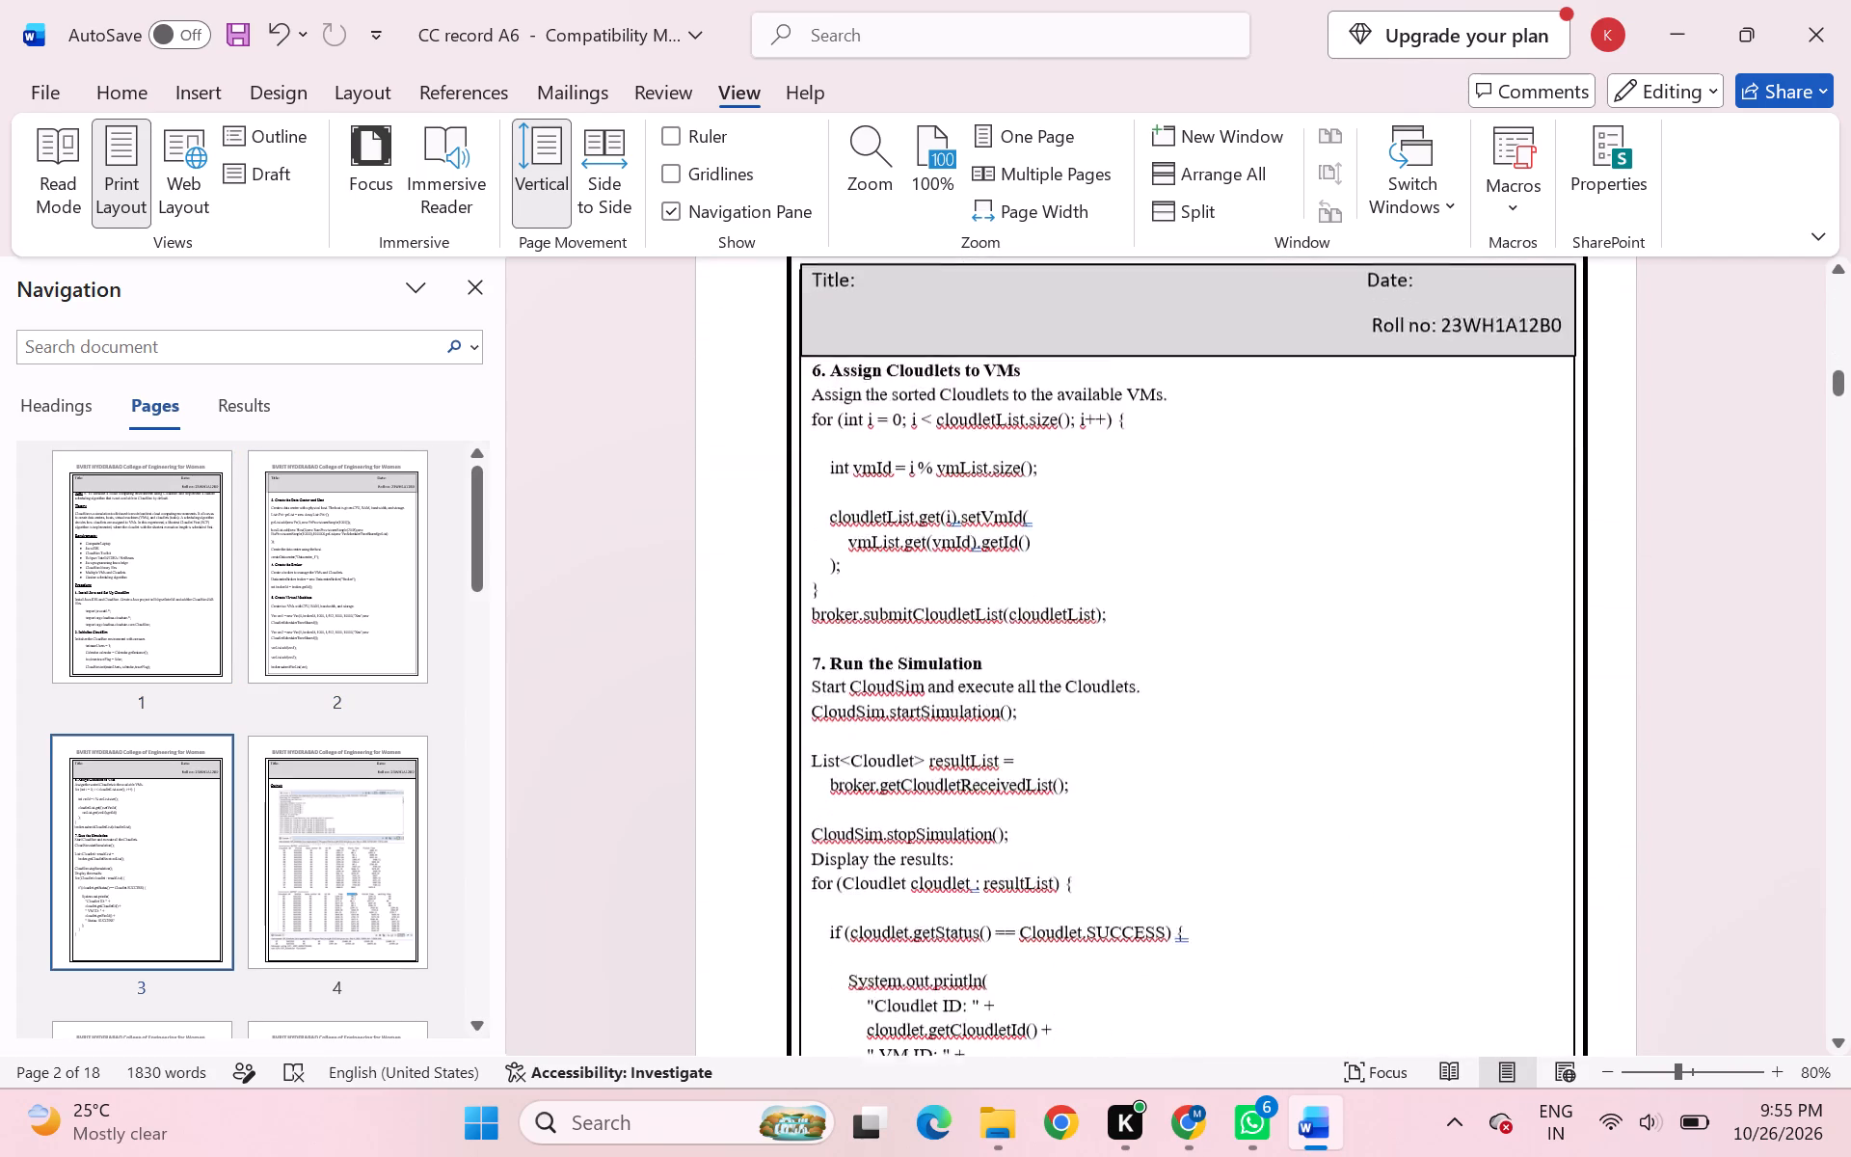
scroll(1387, 654, down, 4)
scroll(1387, 654, up, 1)
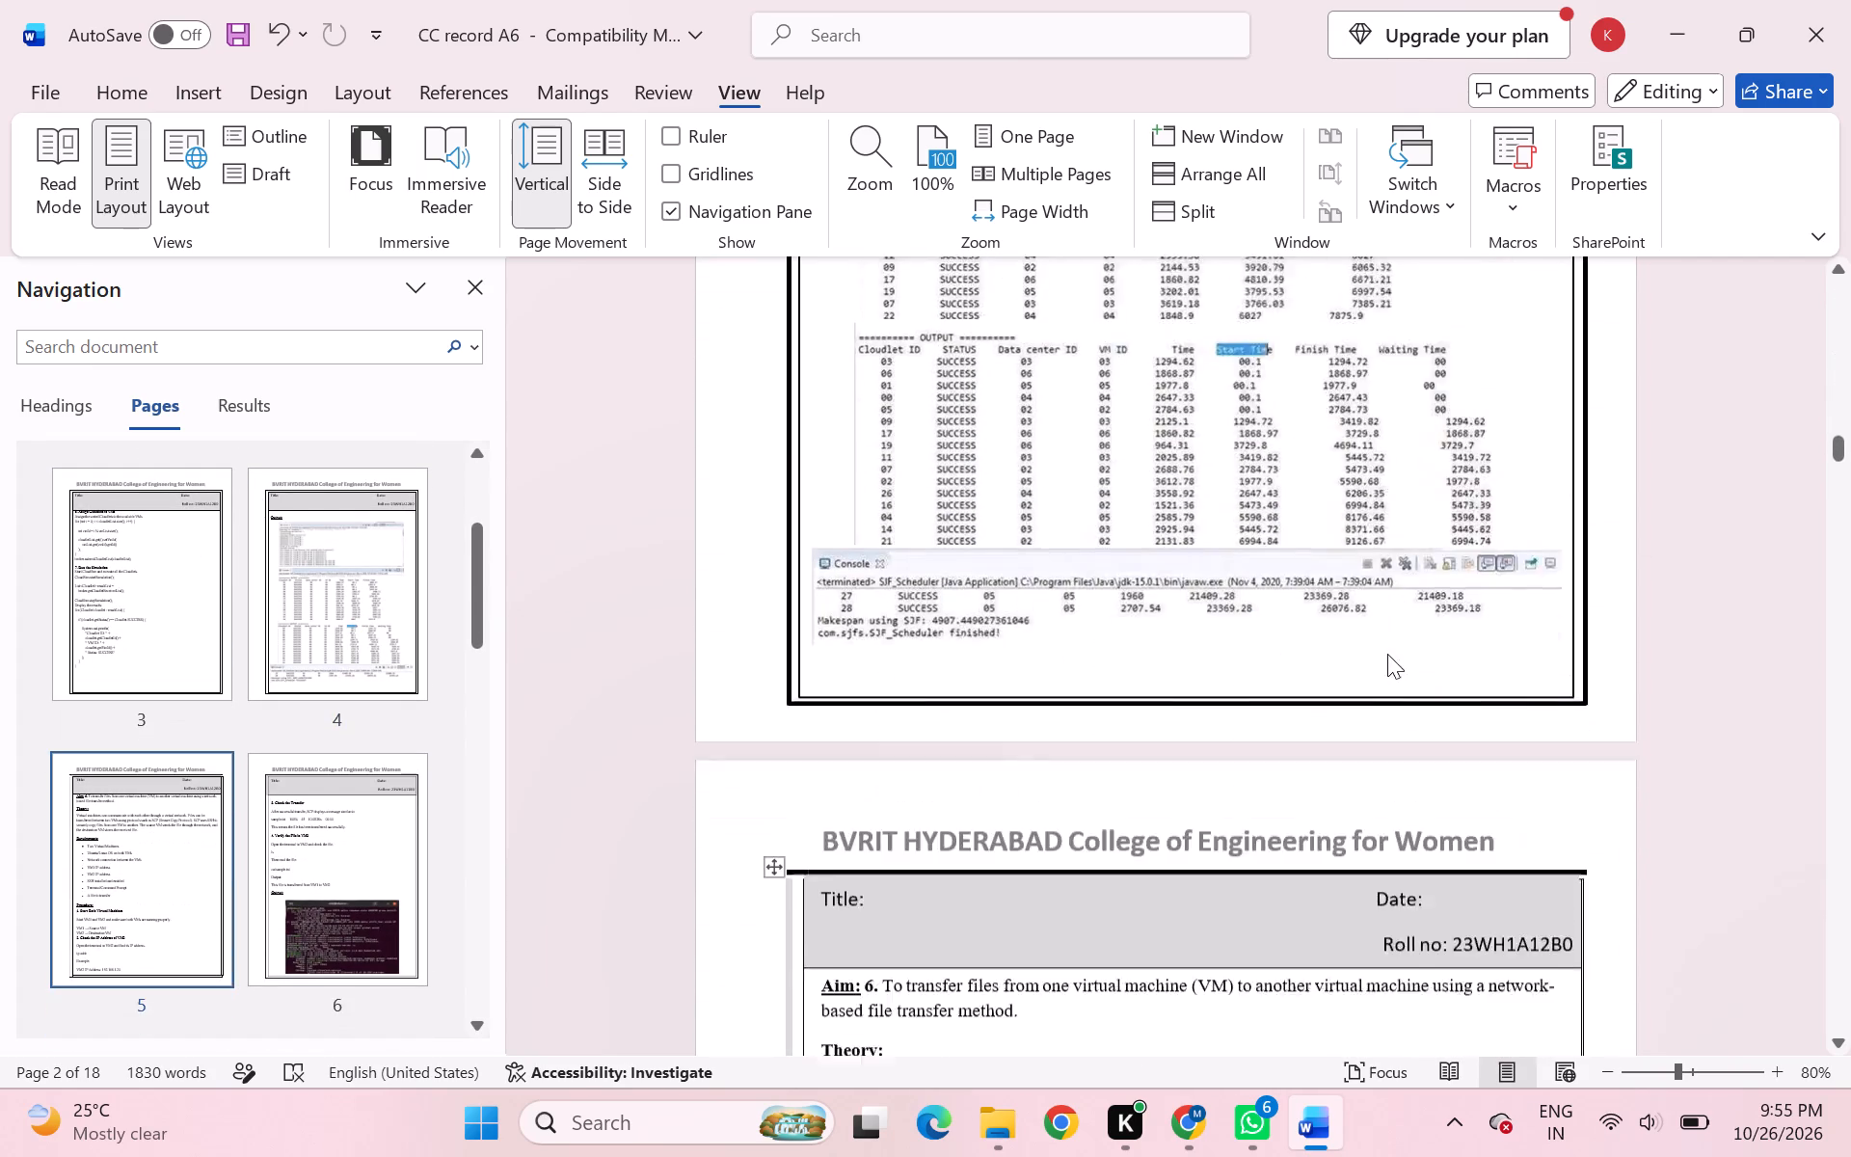
Review the layout, frames and header blocks from page 5 through the last page, and return to page 1.
scroll(1387, 654, down, 6)
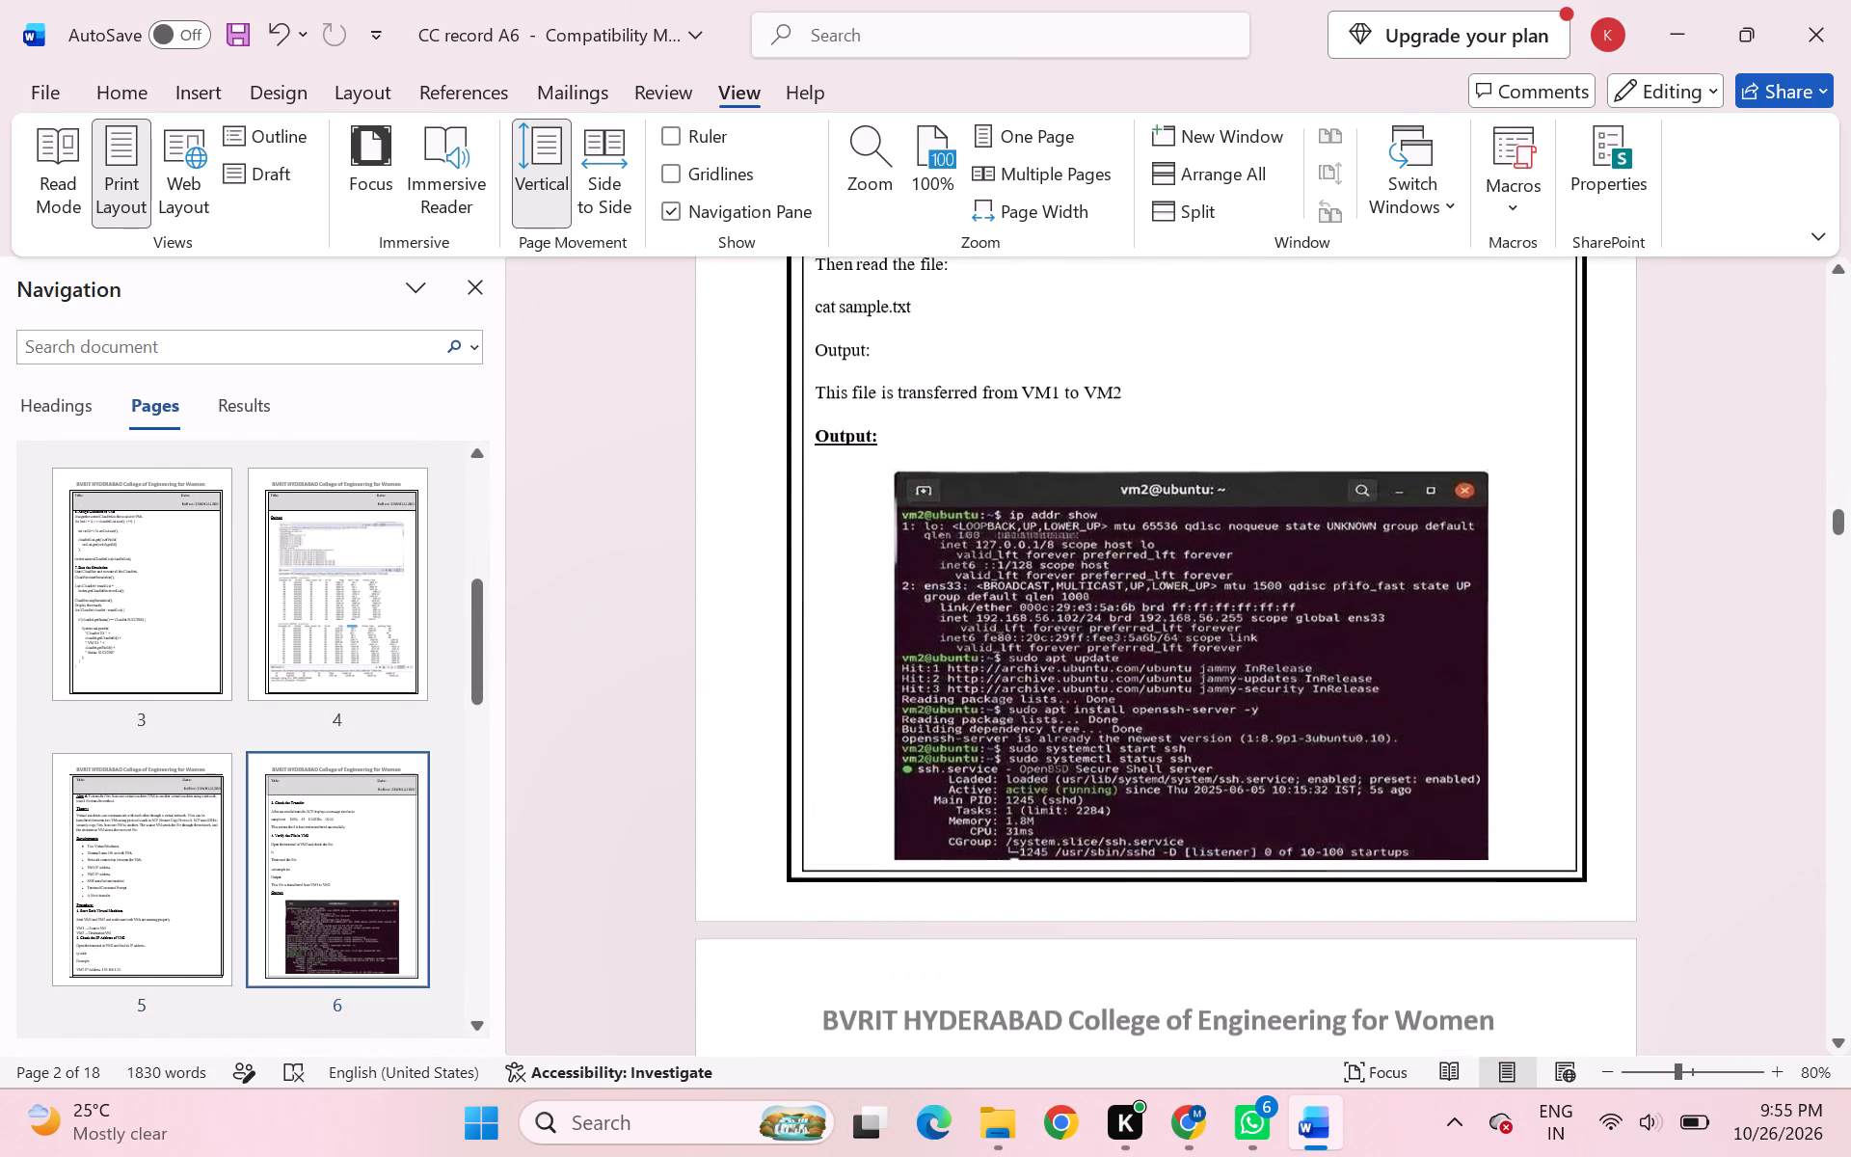
scroll(1387, 654, down, 8)
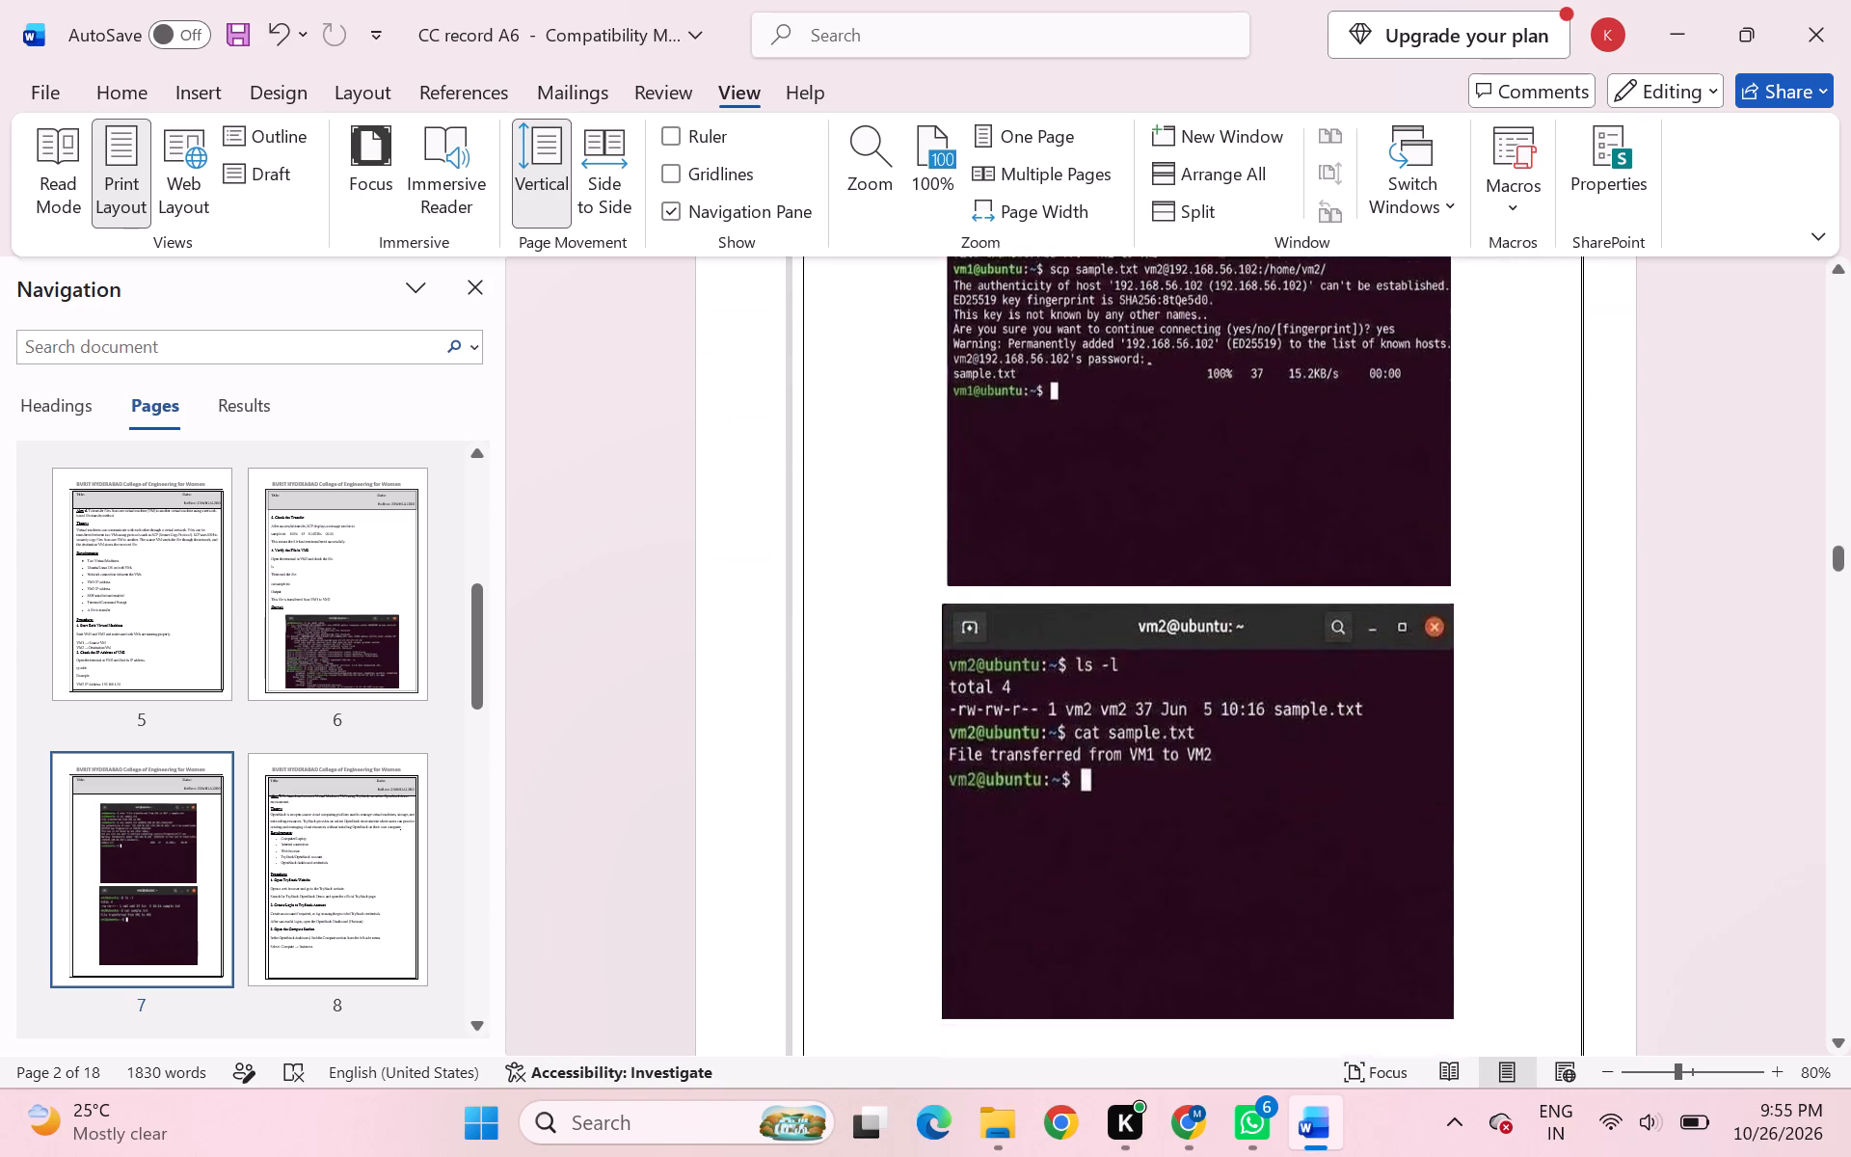
scroll(1387, 654, down, 7)
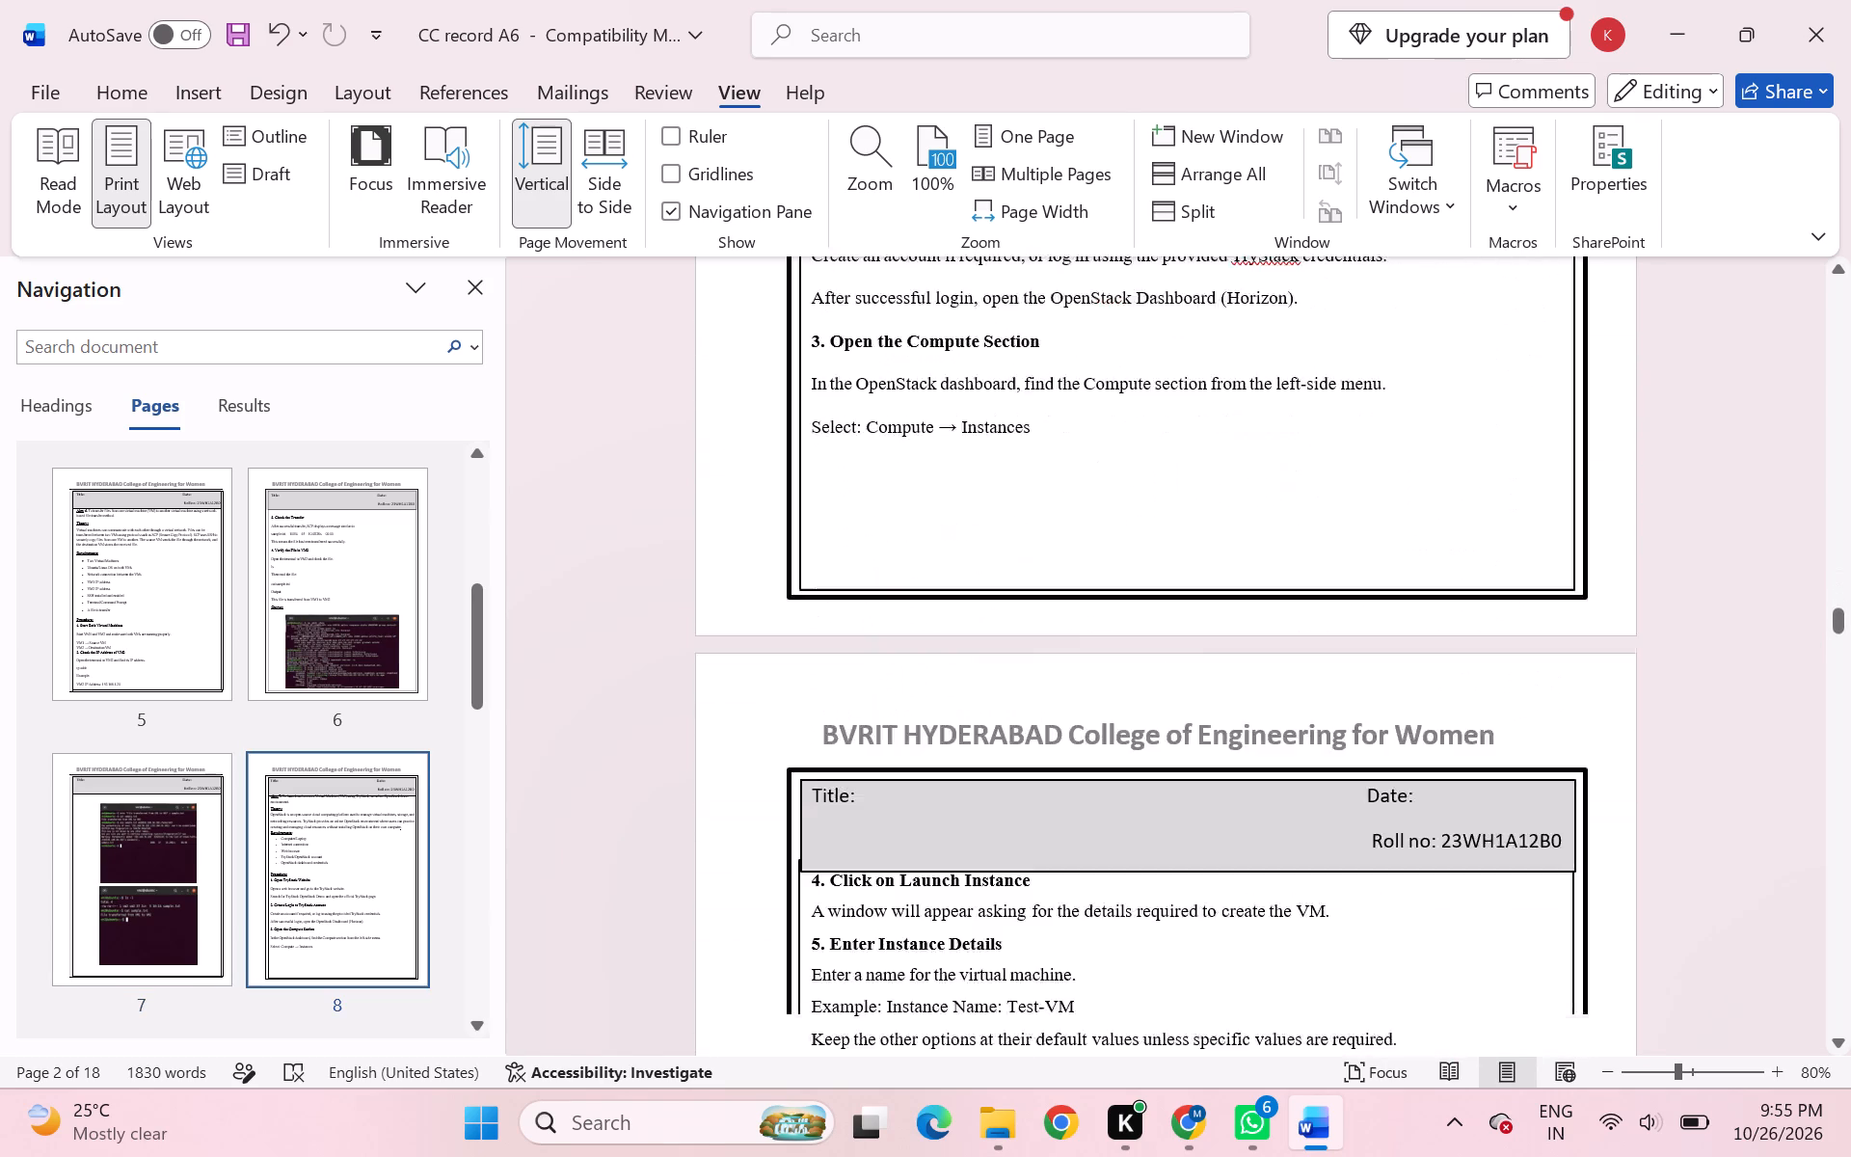
scroll(1387, 654, down, 1)
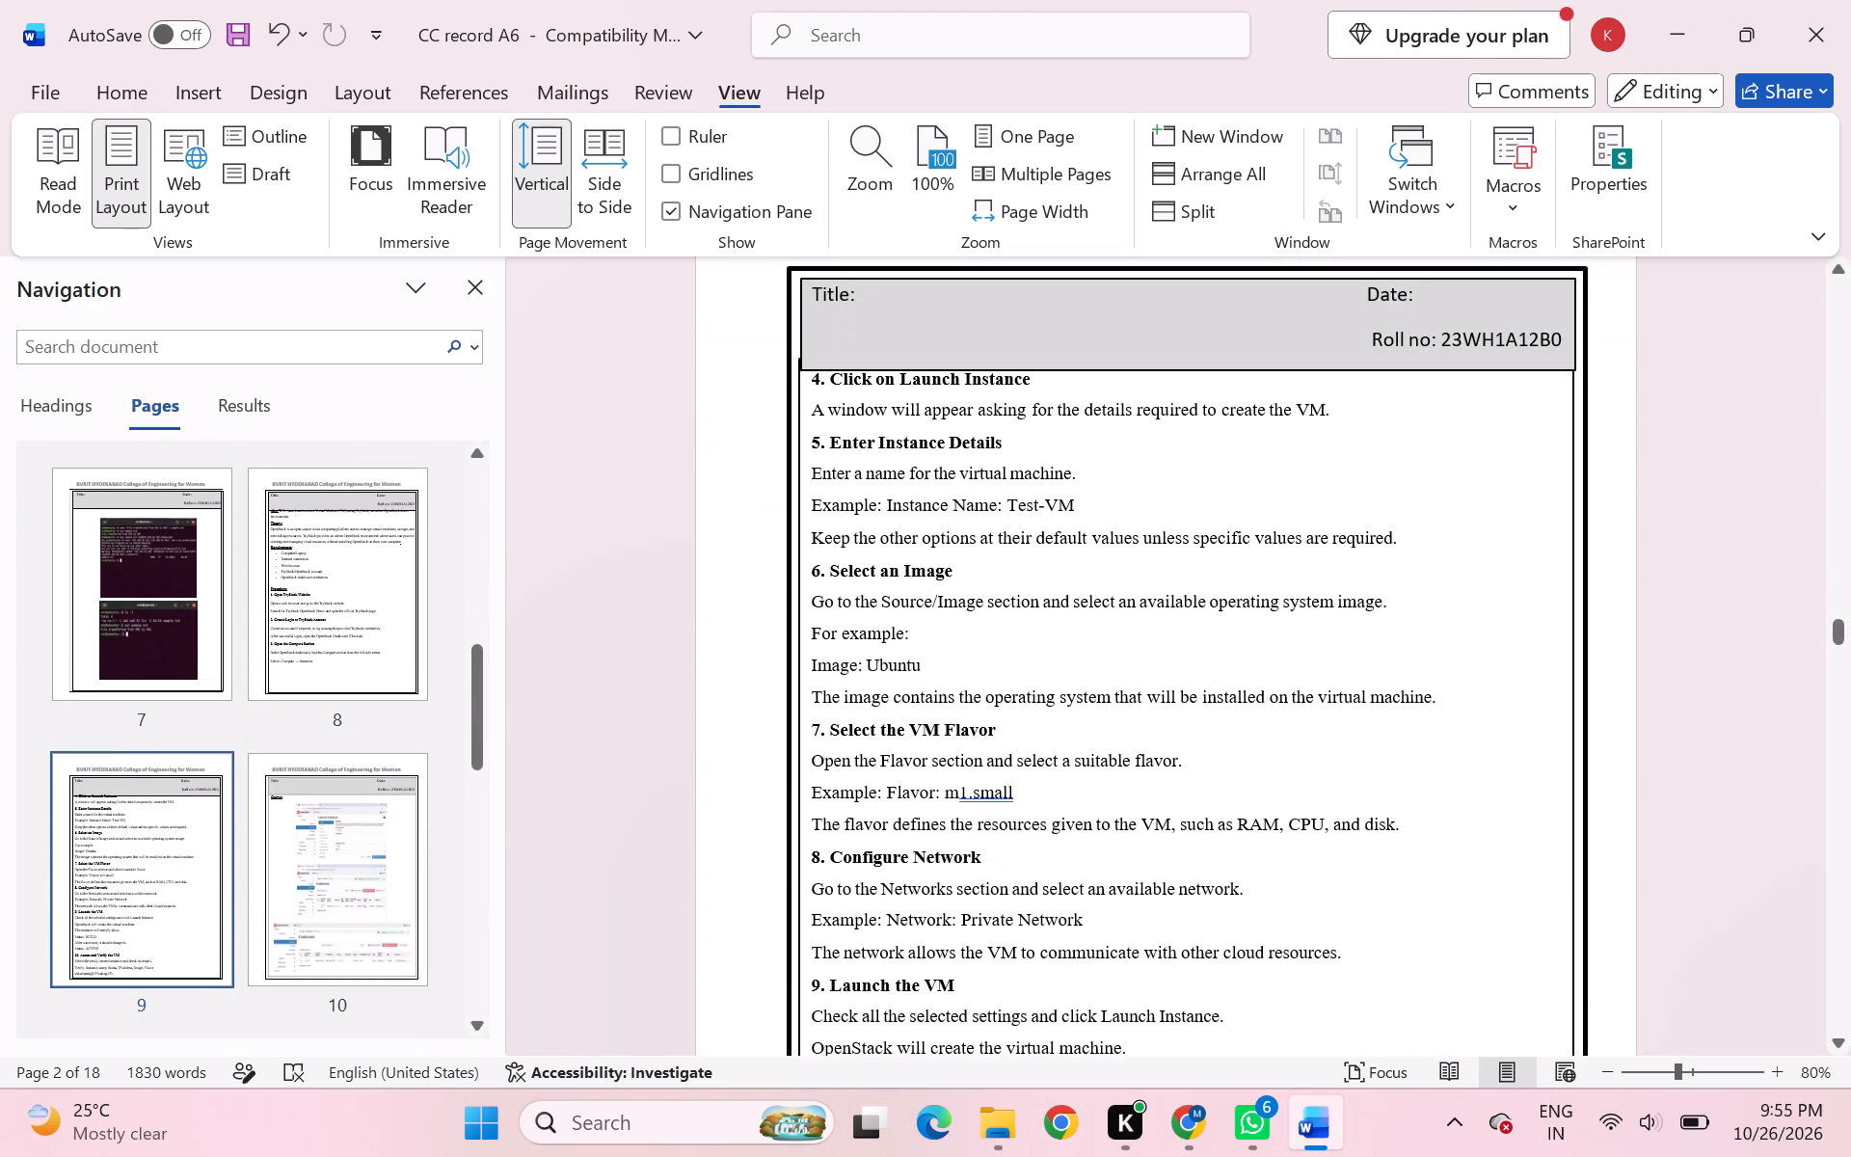
scroll(1387, 654, down, 5)
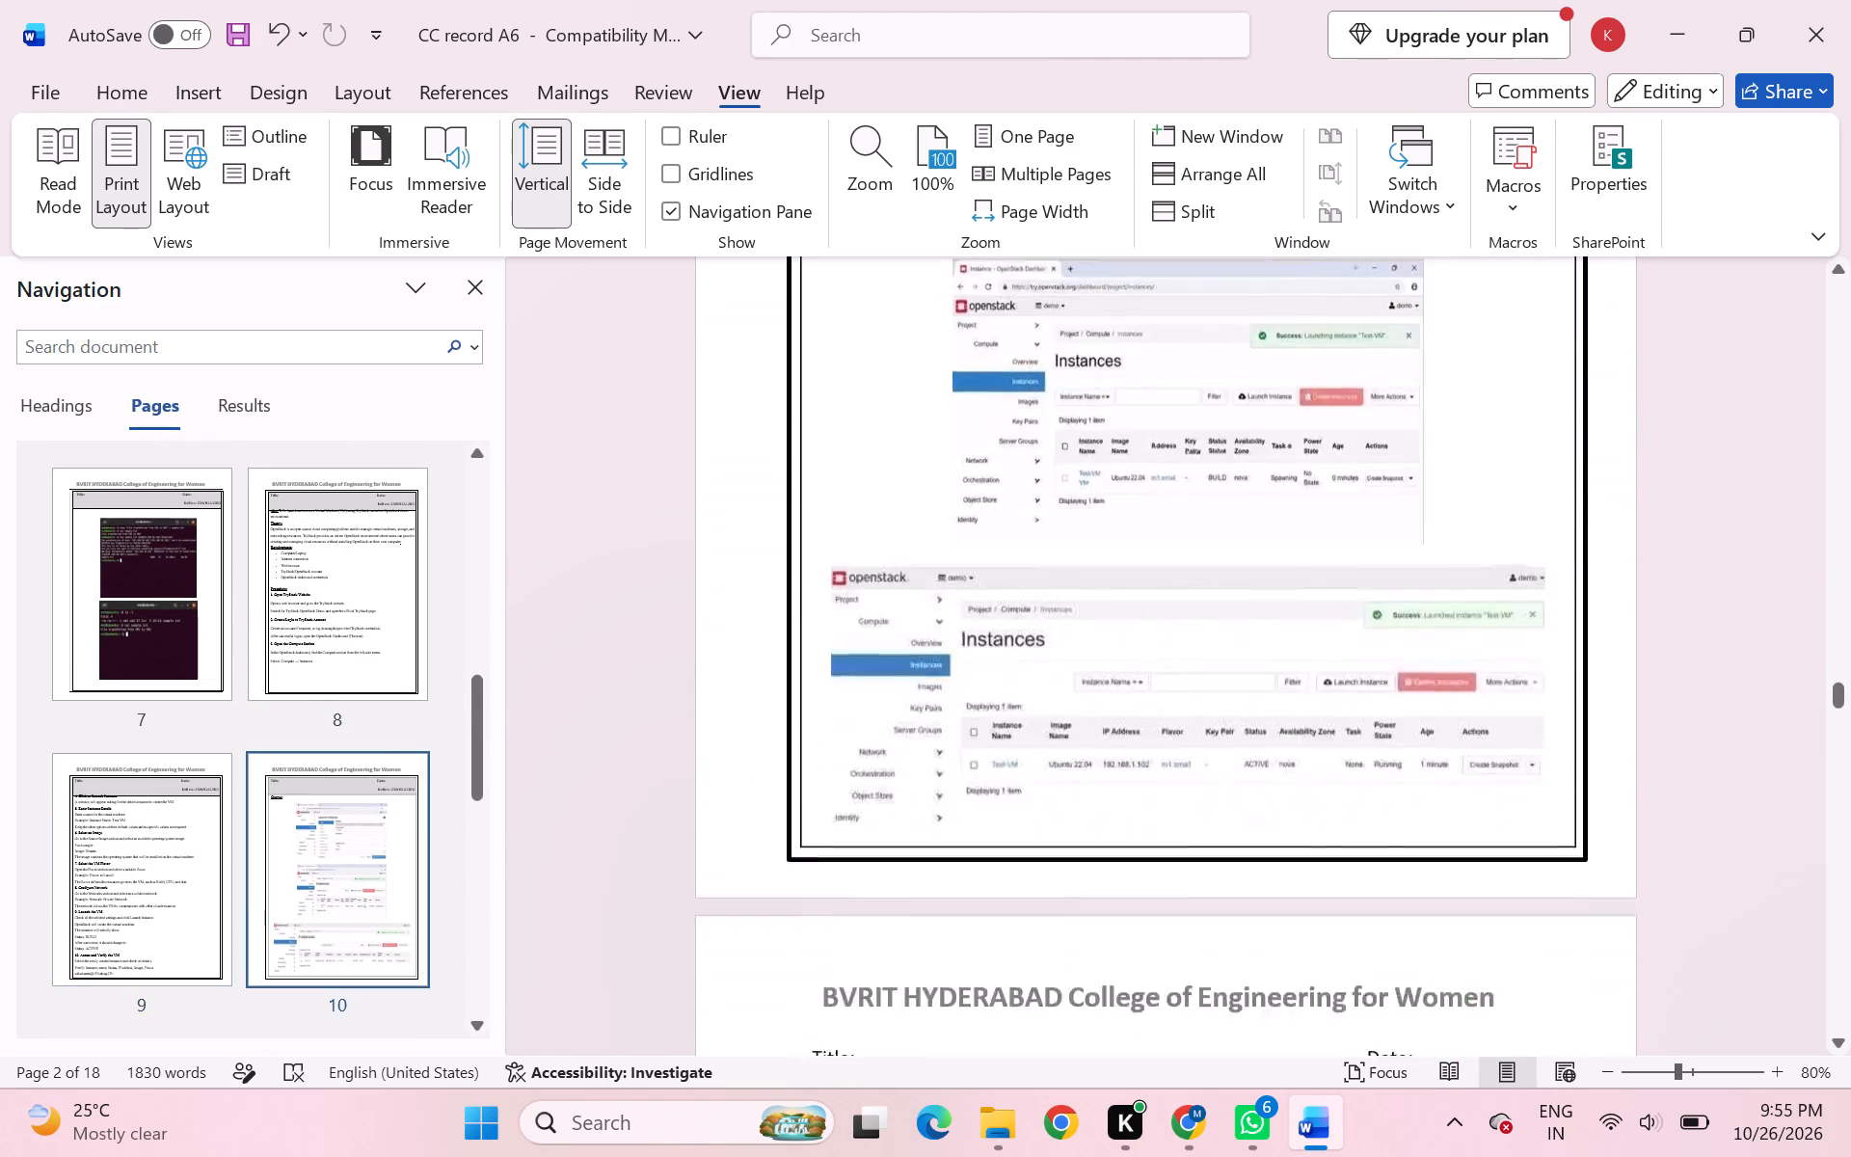
scroll(1387, 654, down, 8)
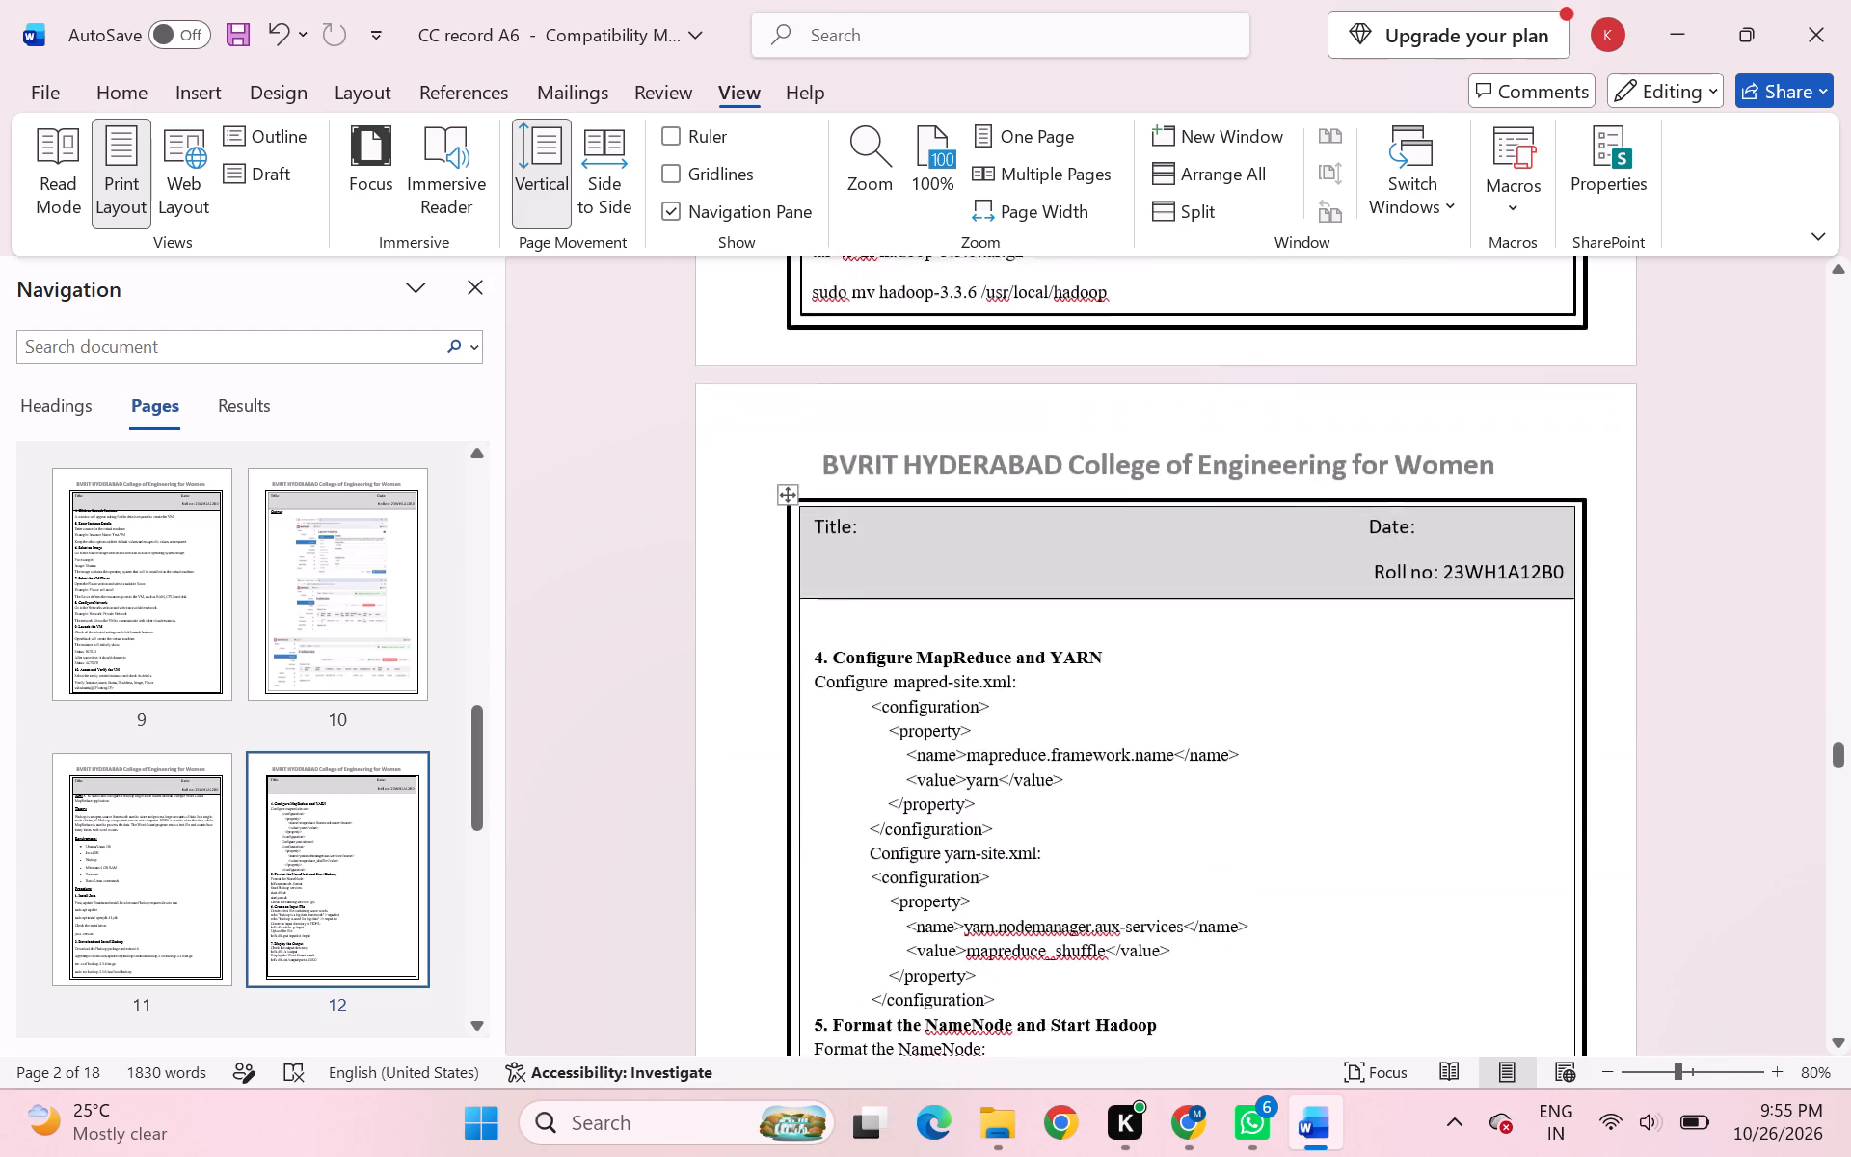
scroll(1387, 654, down, 3)
scroll(1387, 654, up, 3)
scroll(1387, 654, down, 2)
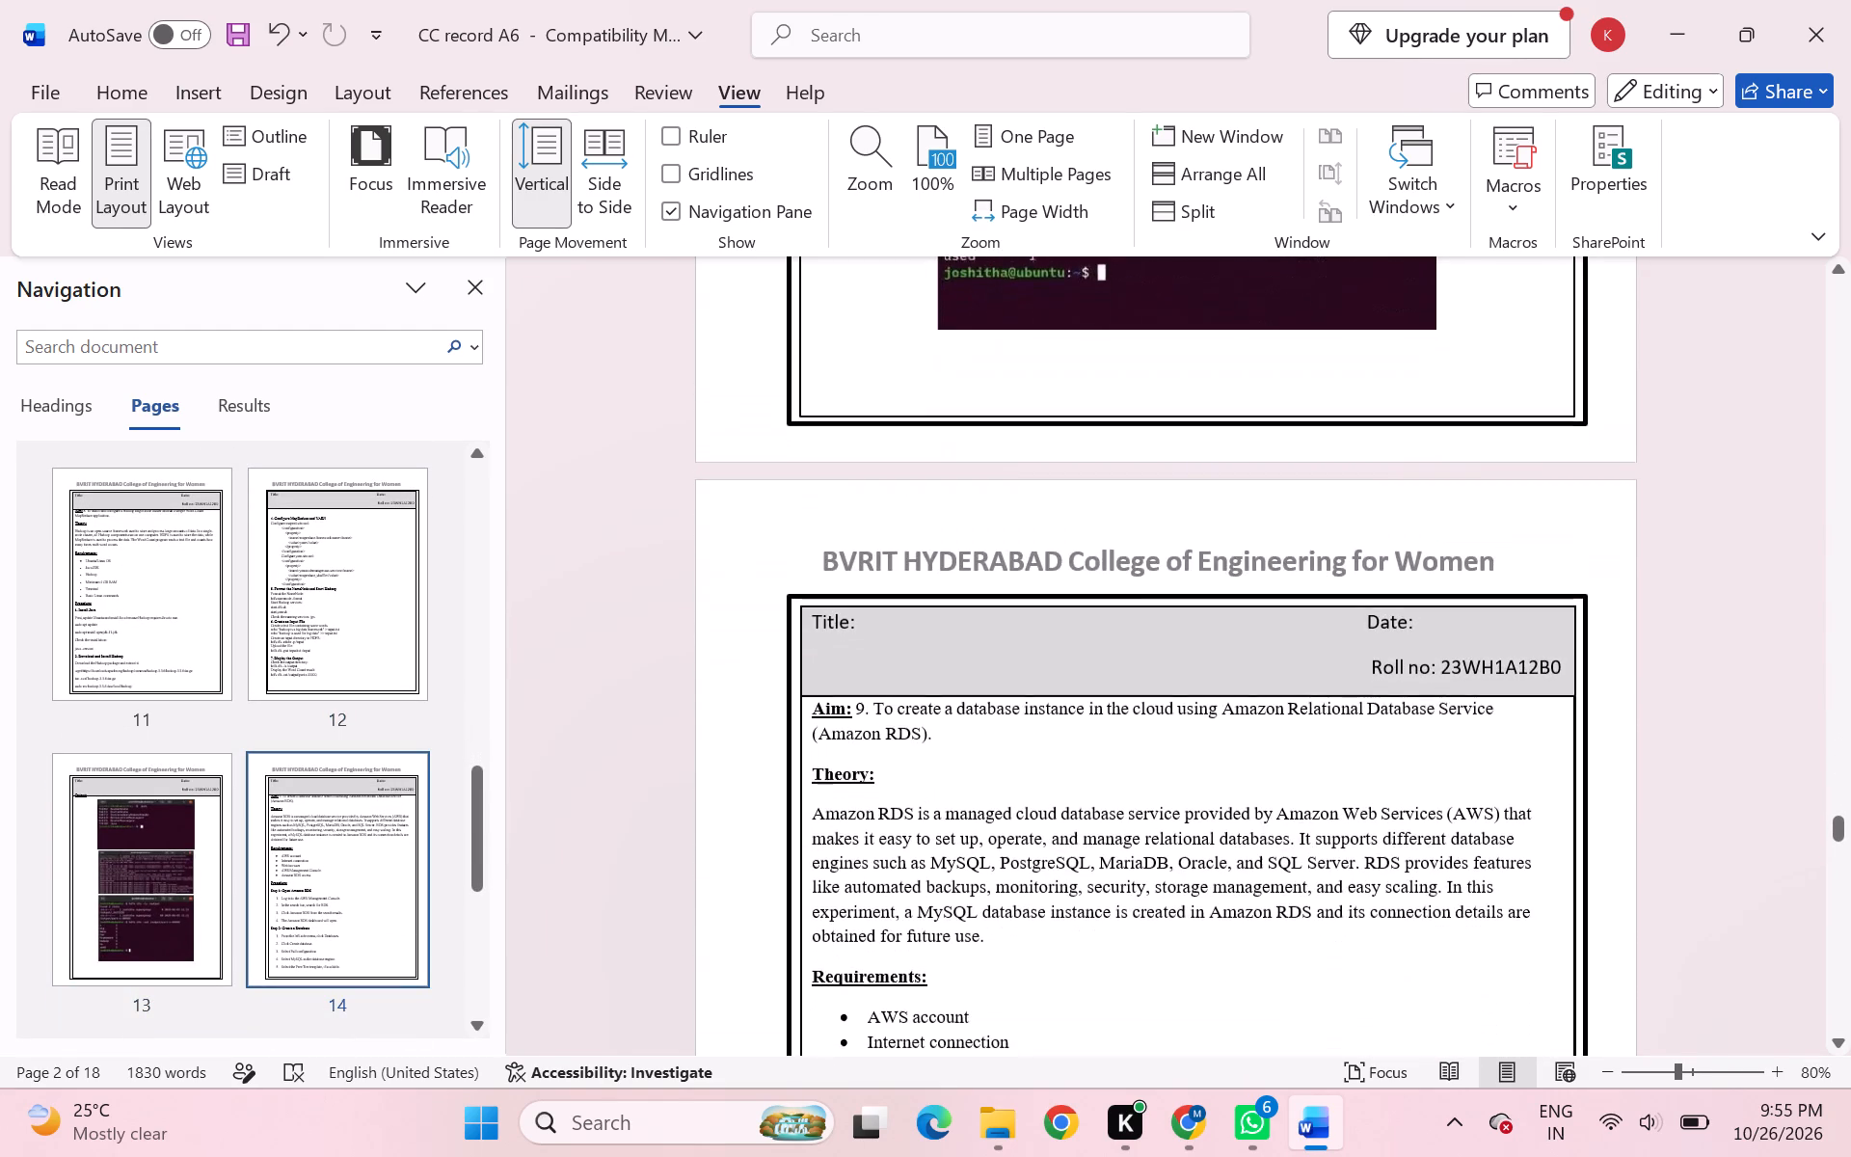
scroll(1387, 654, down, 6)
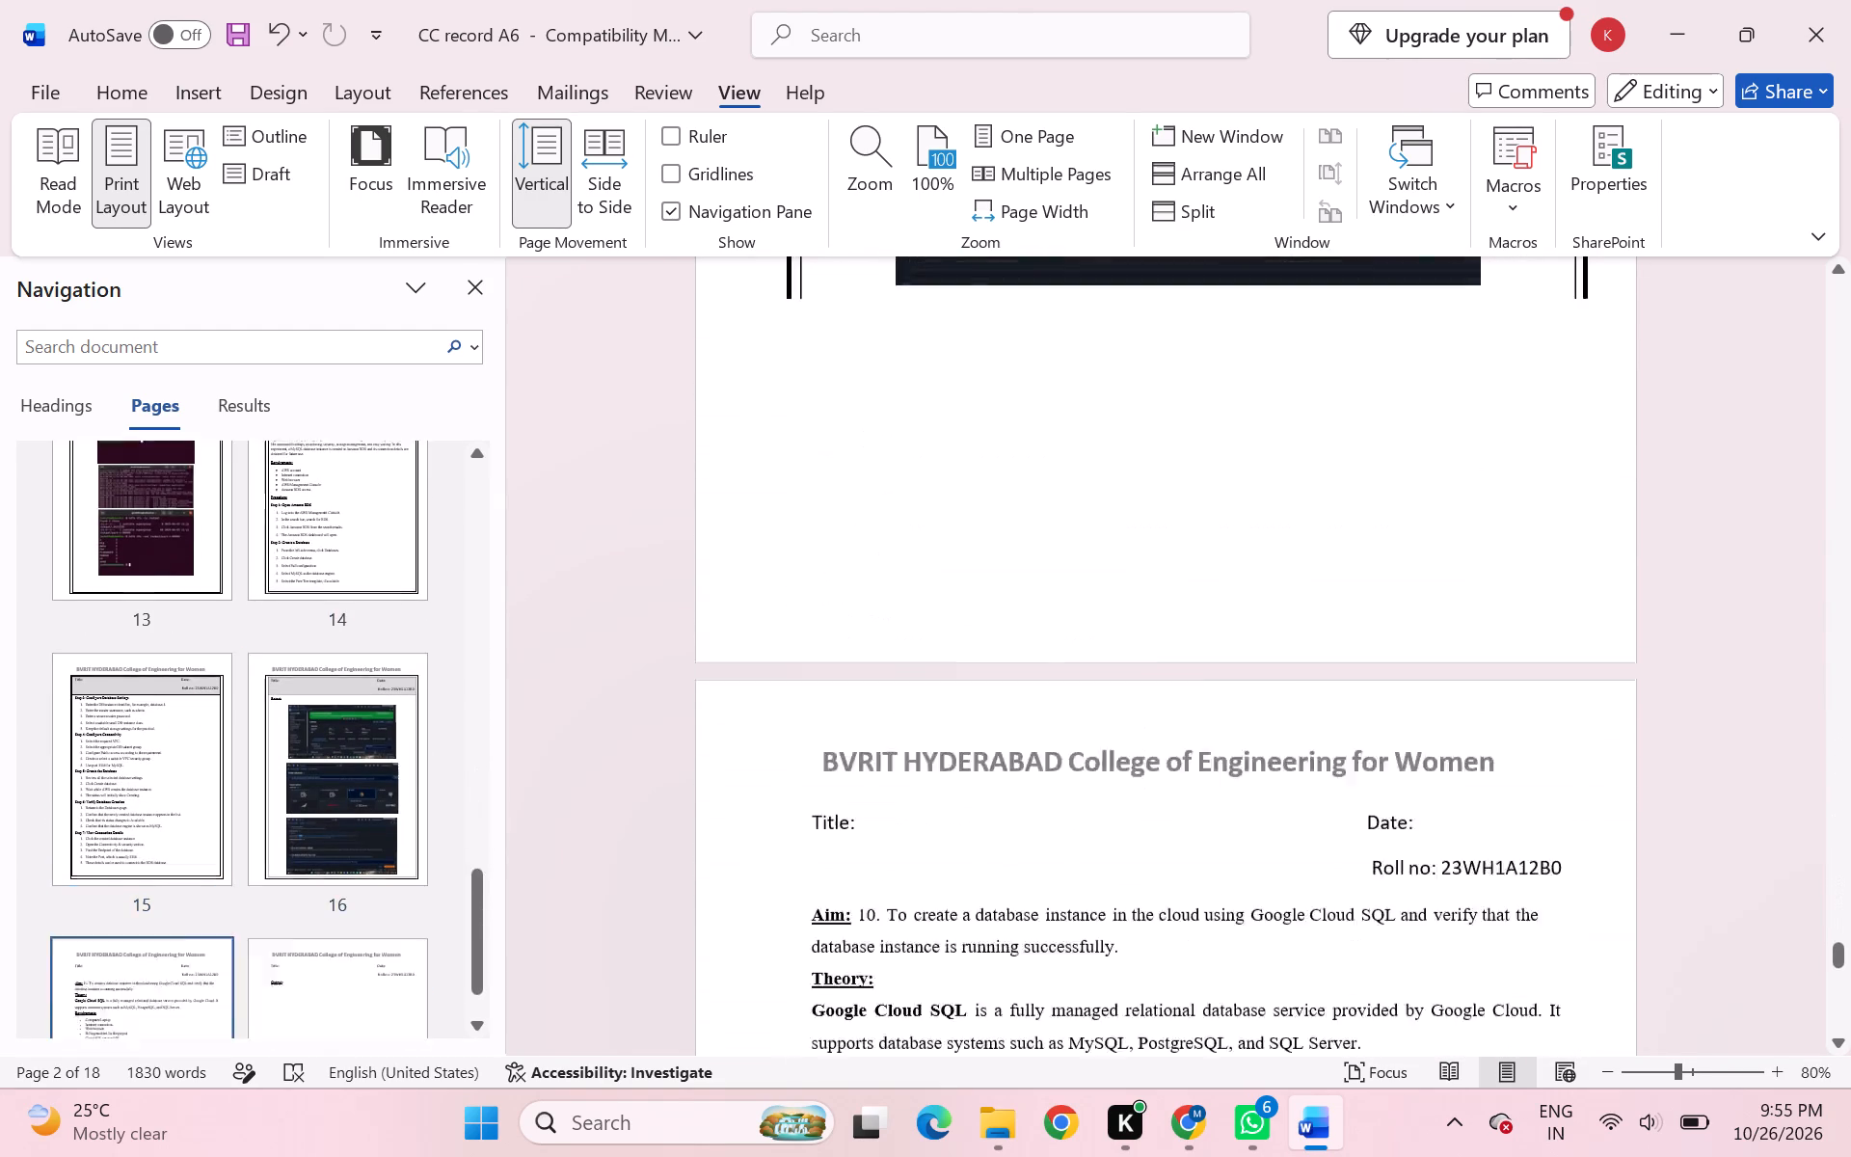
scroll(1387, 654, down, 4)
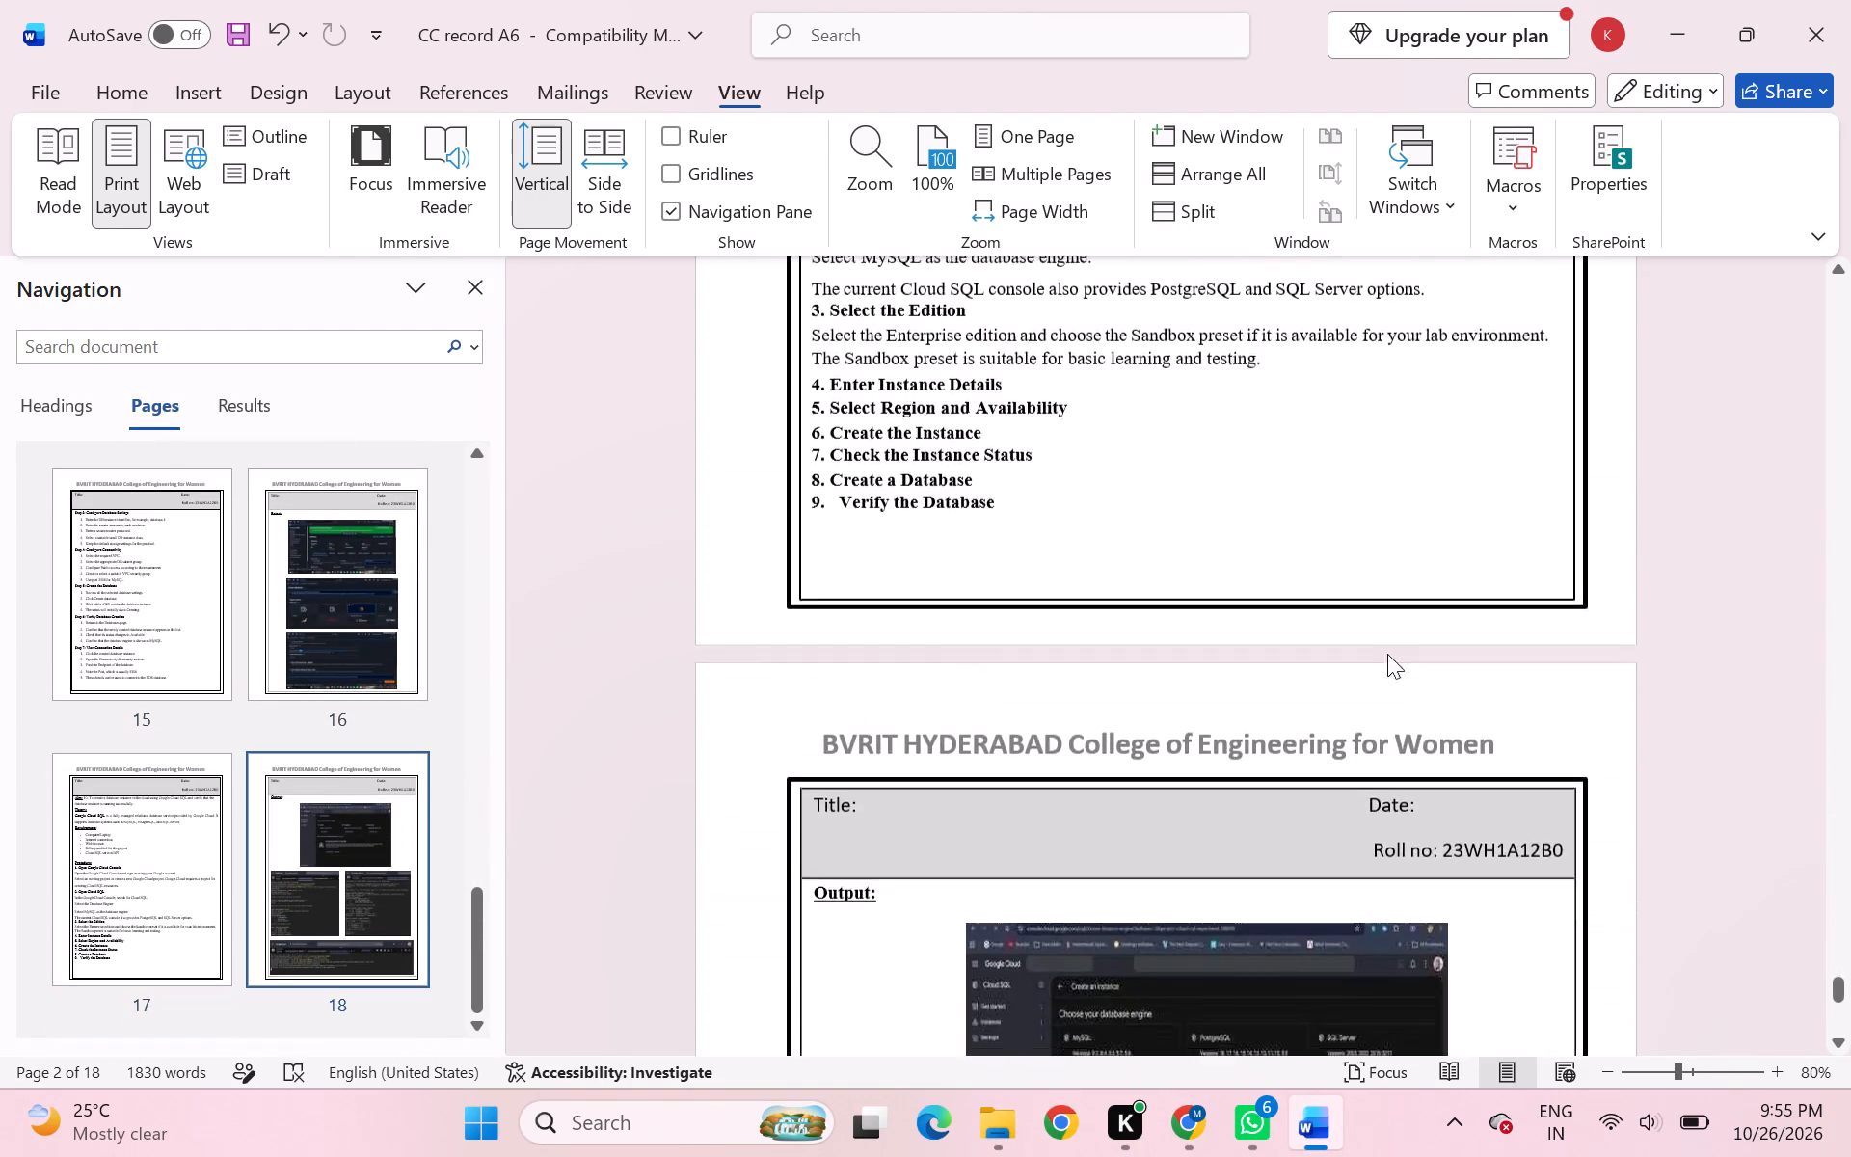
scroll(1387, 654, down, 7)
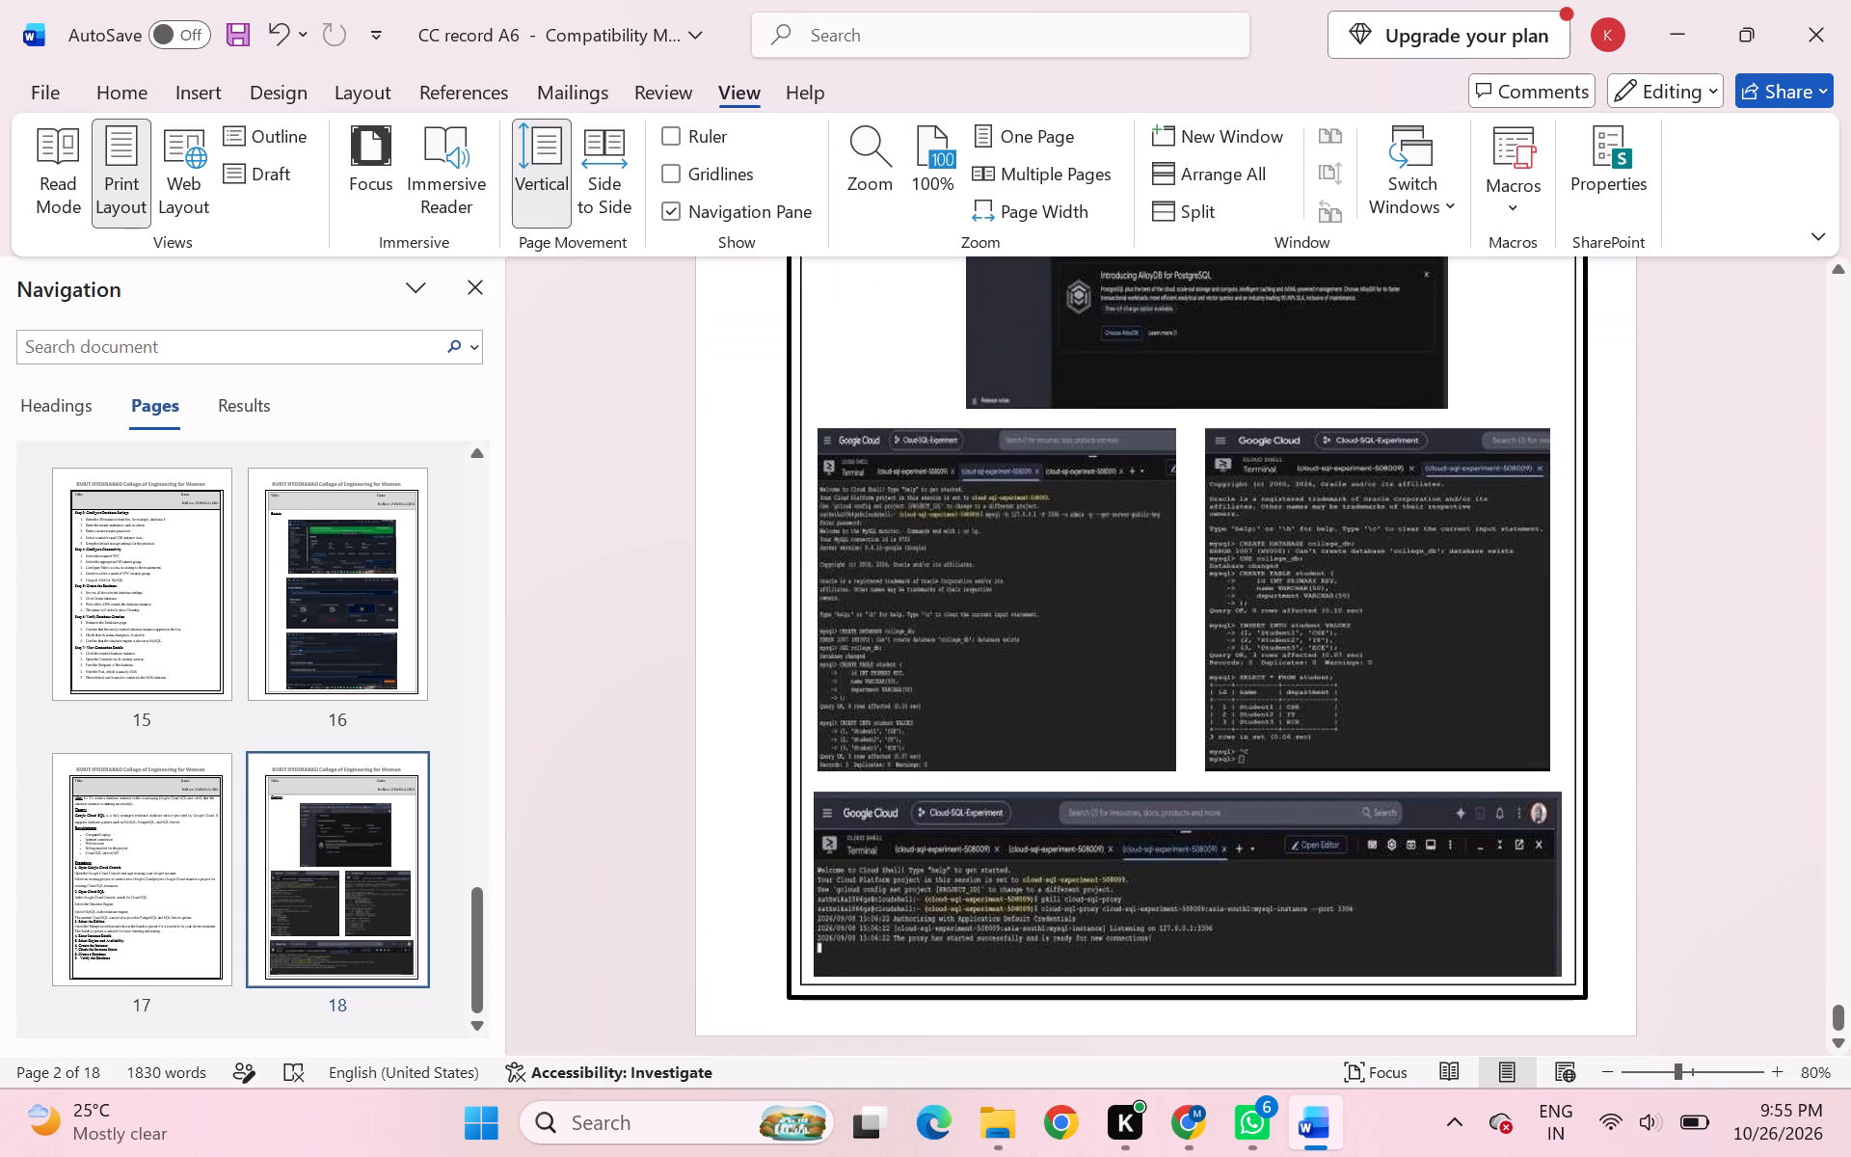
scroll(1387, 654, up, 4)
scroll(1387, 654, up, 20)
scroll(1387, 654, up, 3)
scroll(1387, 654, up, 20)
scroll(1387, 654, up, 20)
scroll(1387, 654, up, 20)
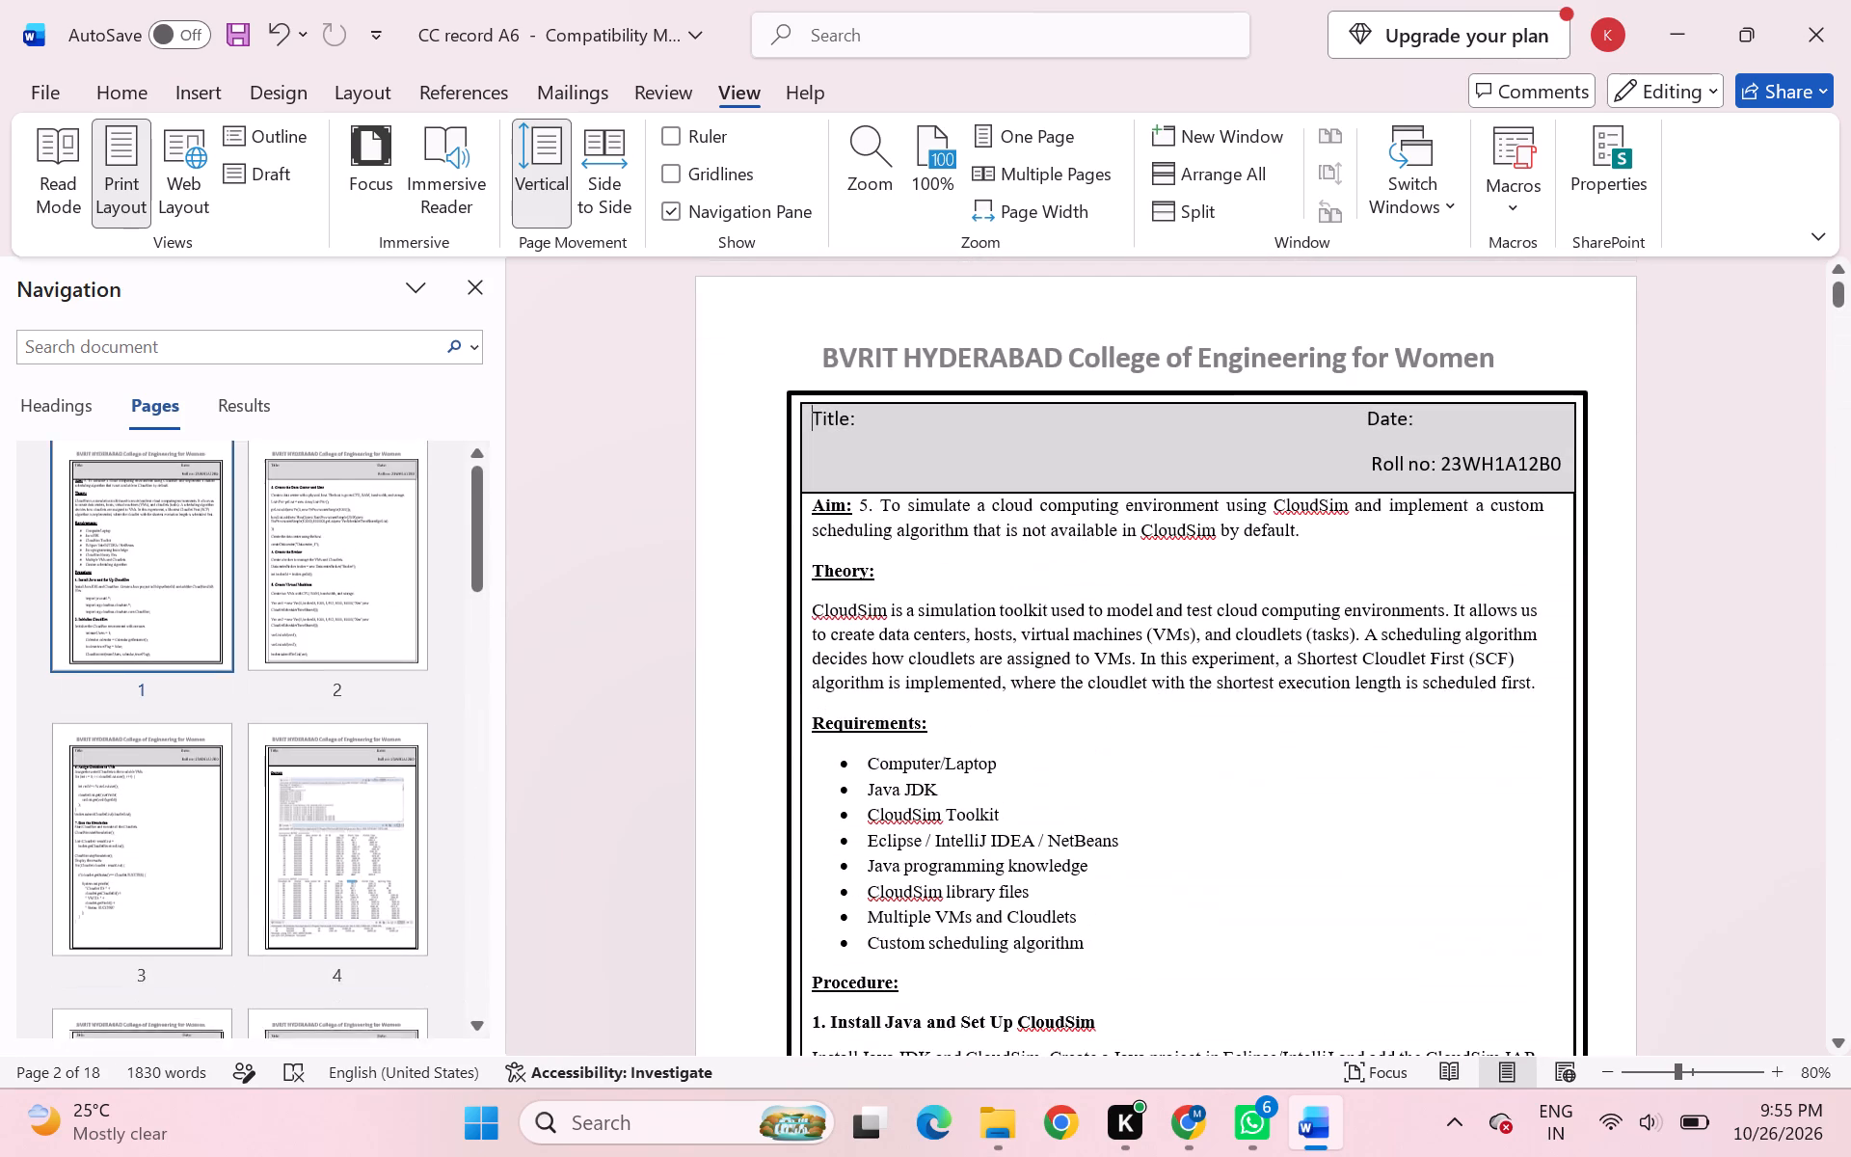
Change the last two characters of the roll number to C1 in the header blocks of pages 1 and 2.
scroll(1387, 654, up, 3)
click(1560, 469)
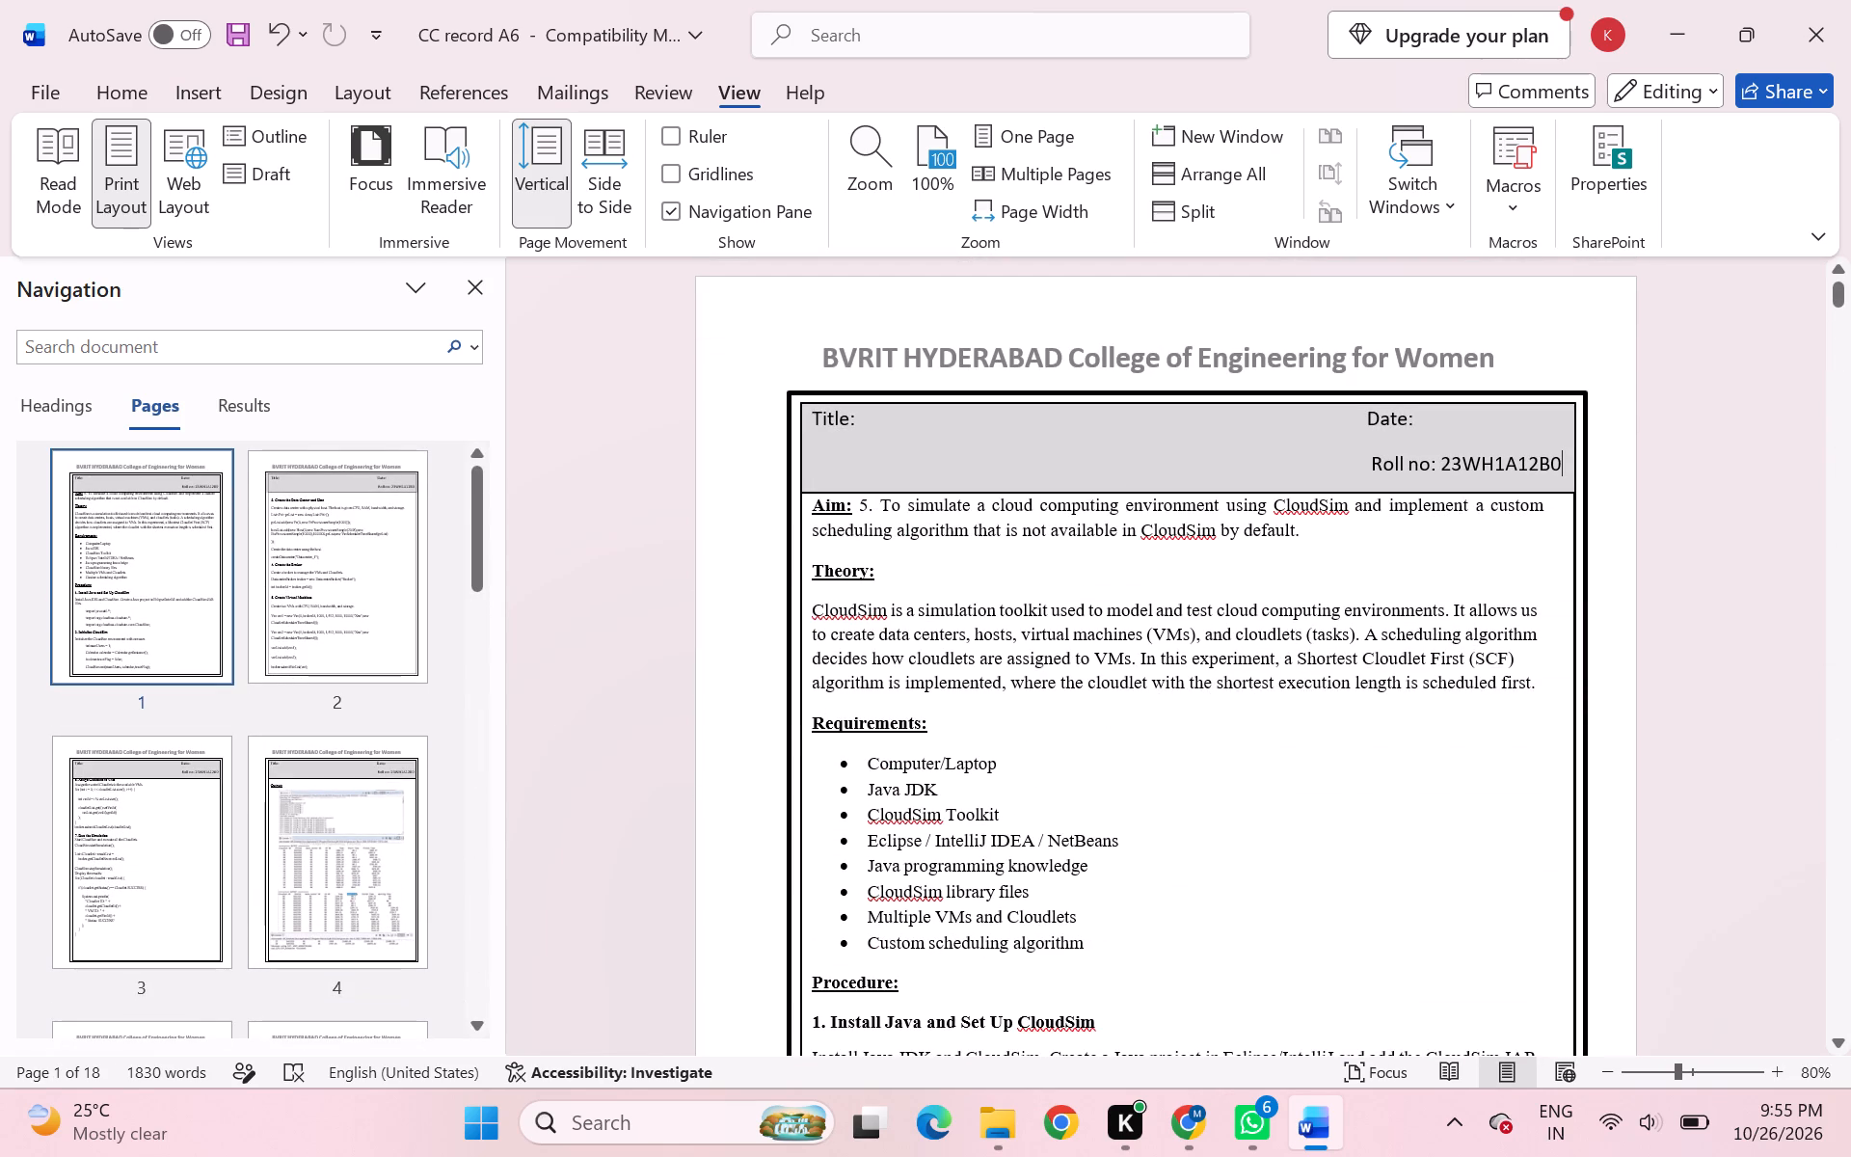
key(BackSpace)
key(BackSpace)
text(C1)
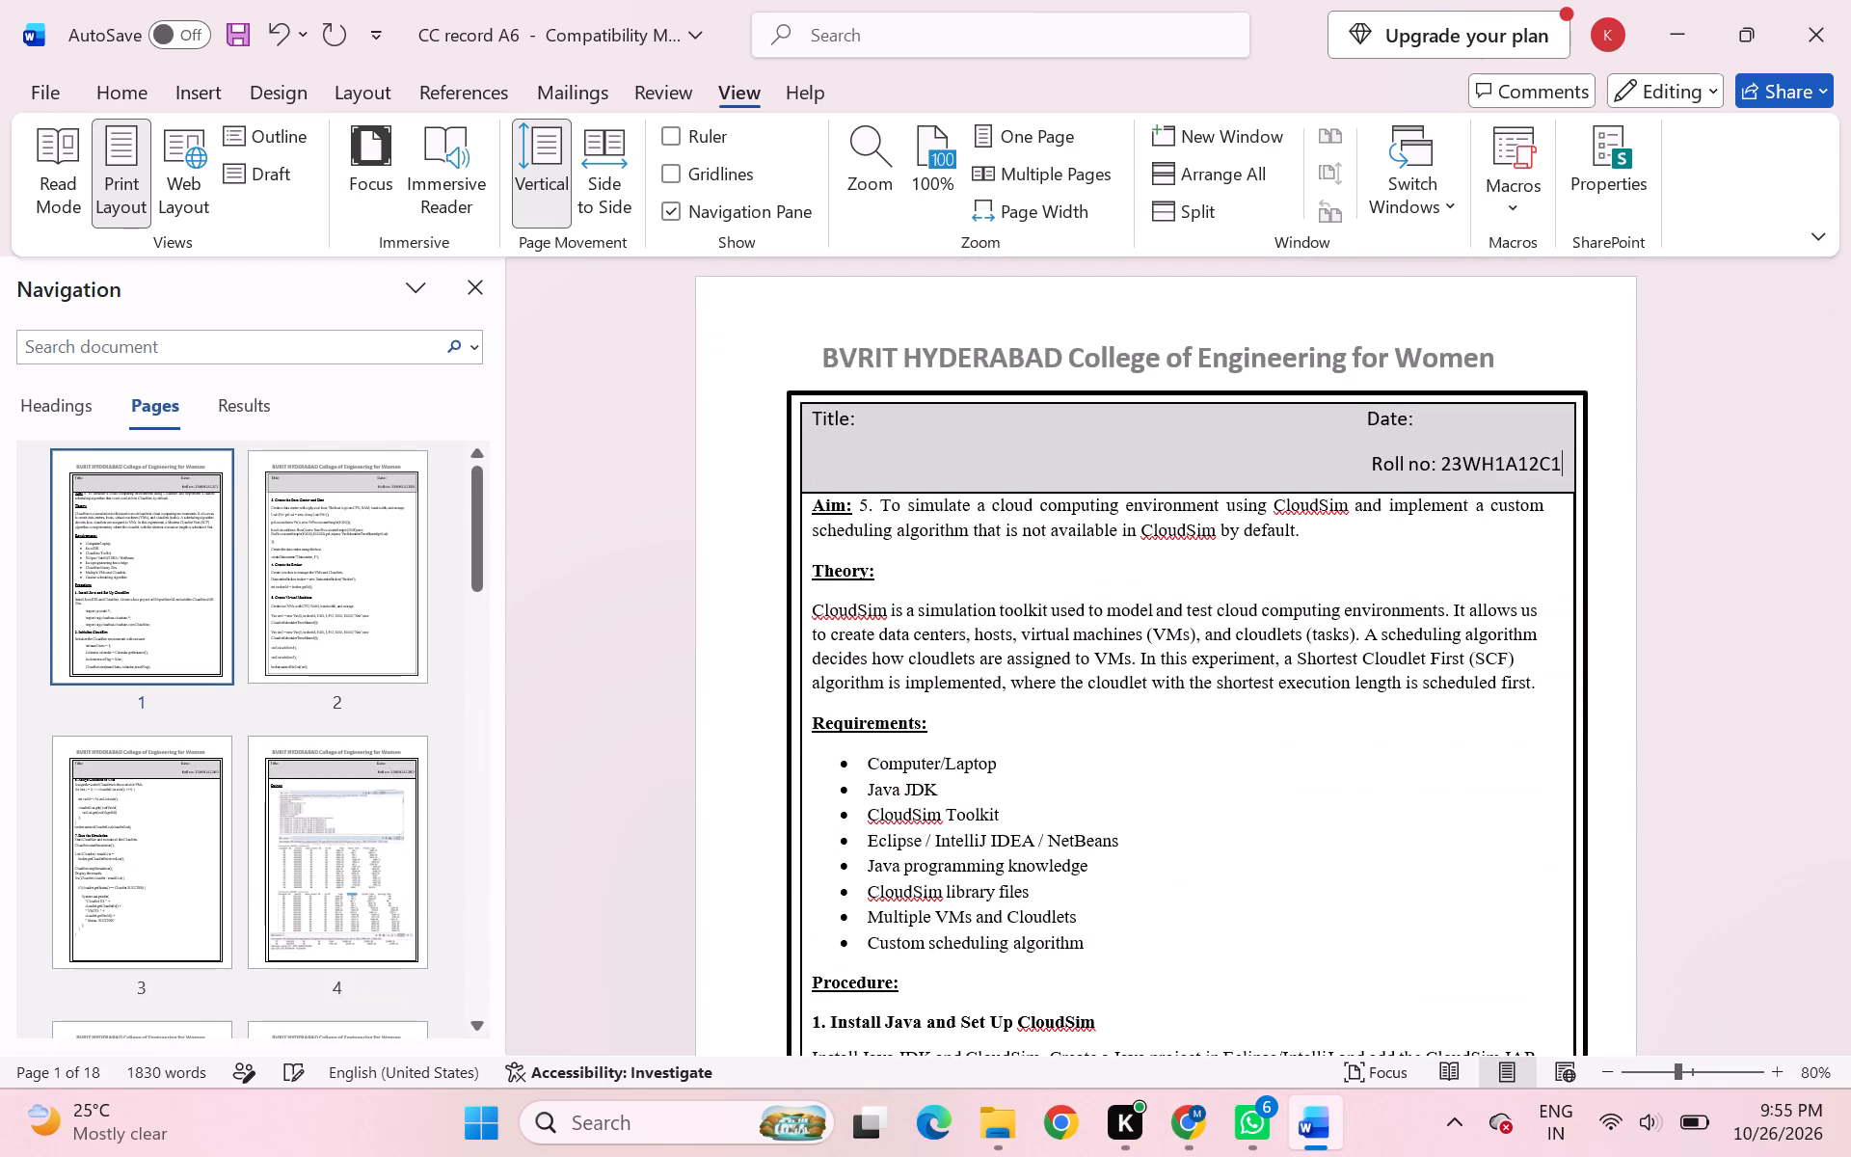
scroll(1588, 628, down, 4)
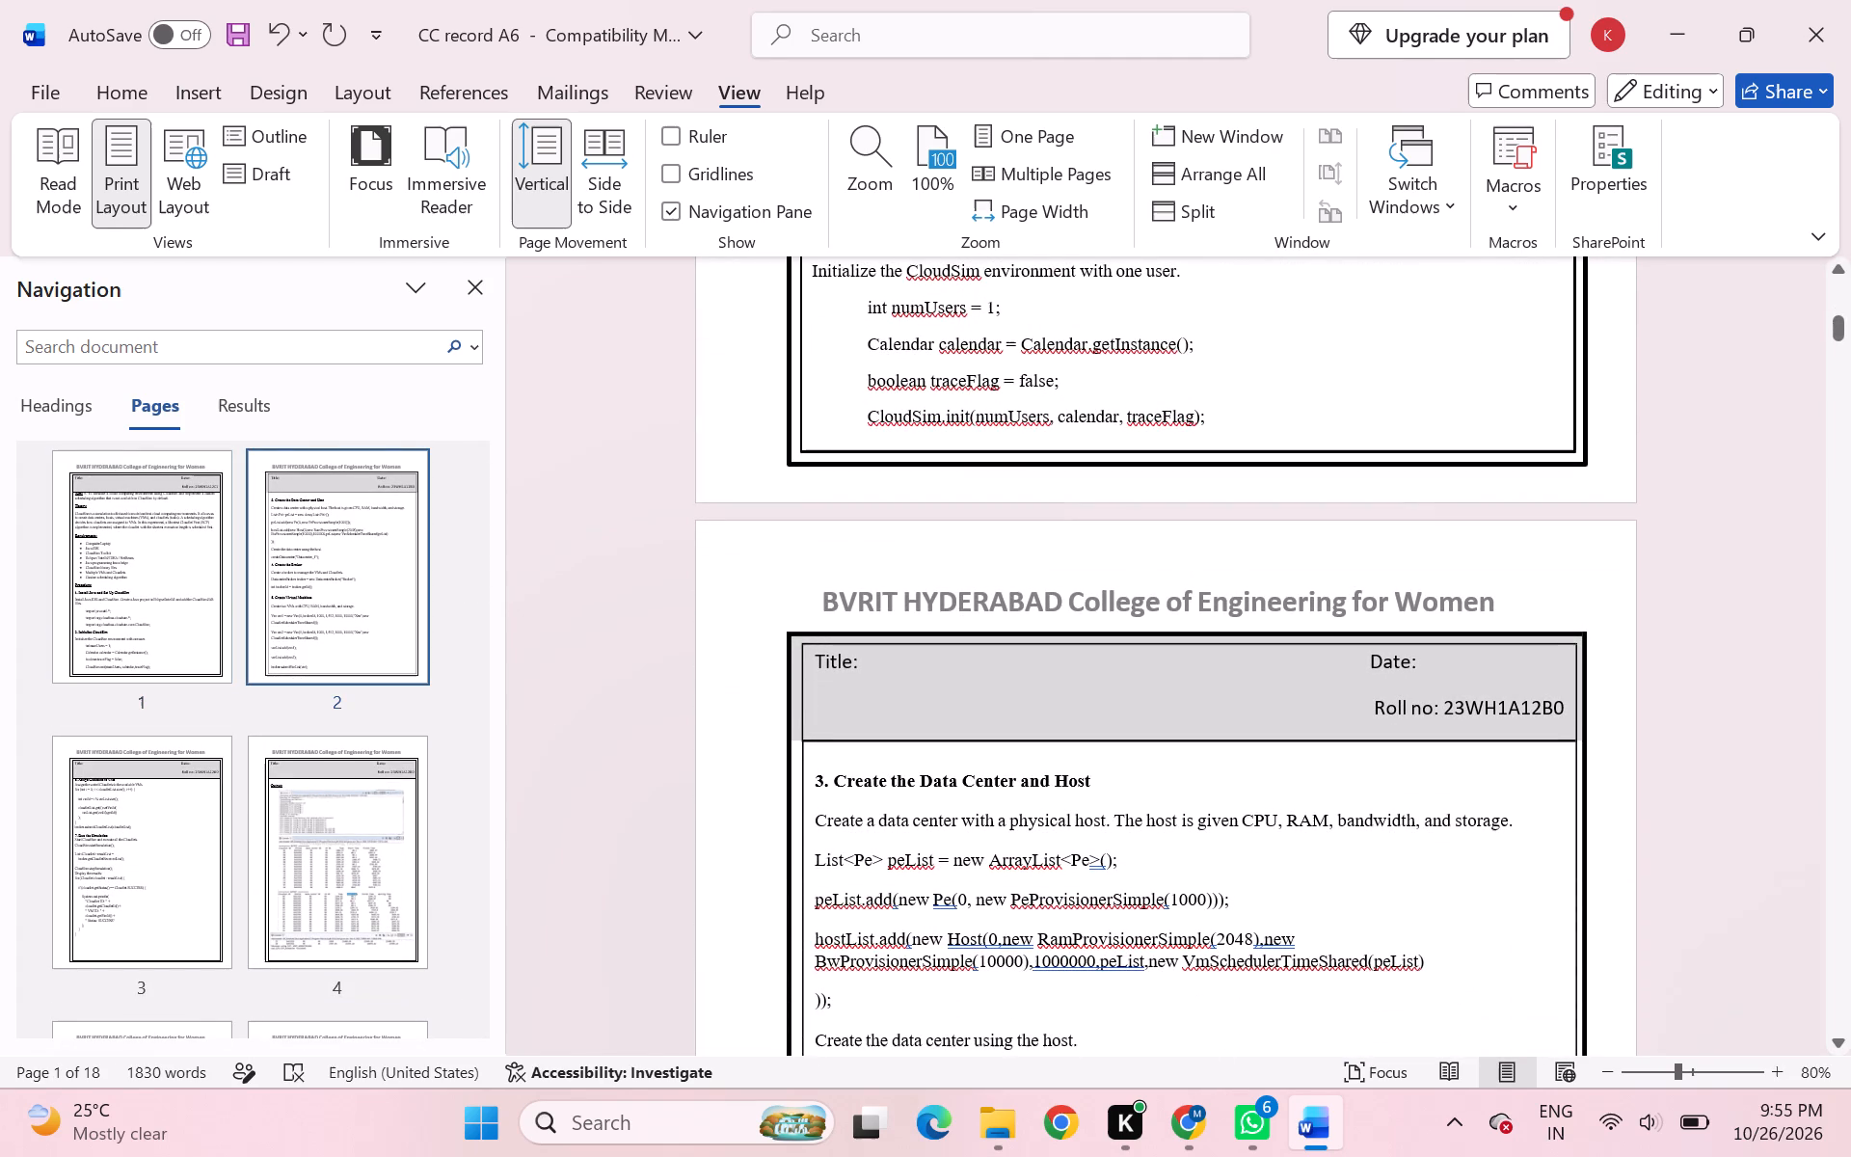
click(1567, 716)
key(BackSpace)
key(BackSpace)
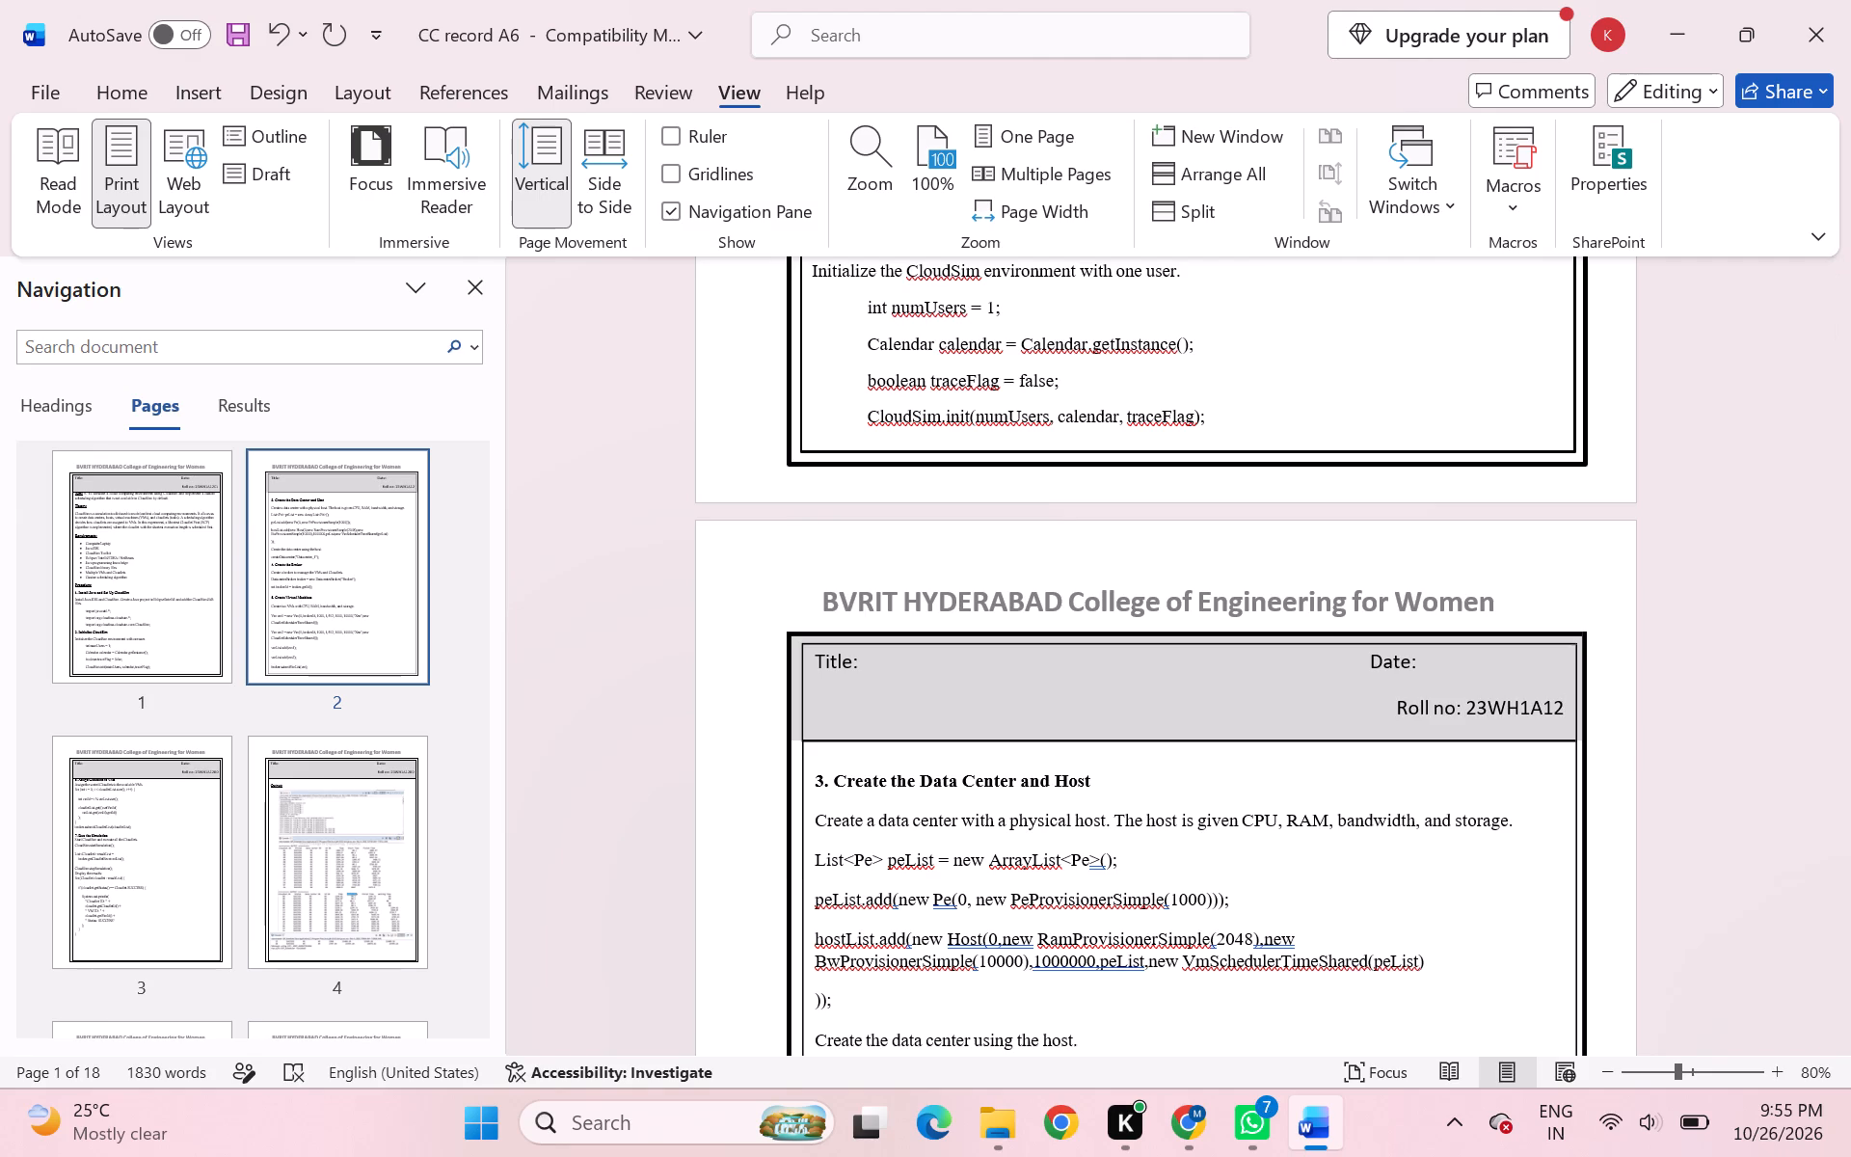
text(C1)
Replace the roll number's last two characters with C1 in the header blocks of pages 3 and 4.
scroll(1567, 716, down, 2)
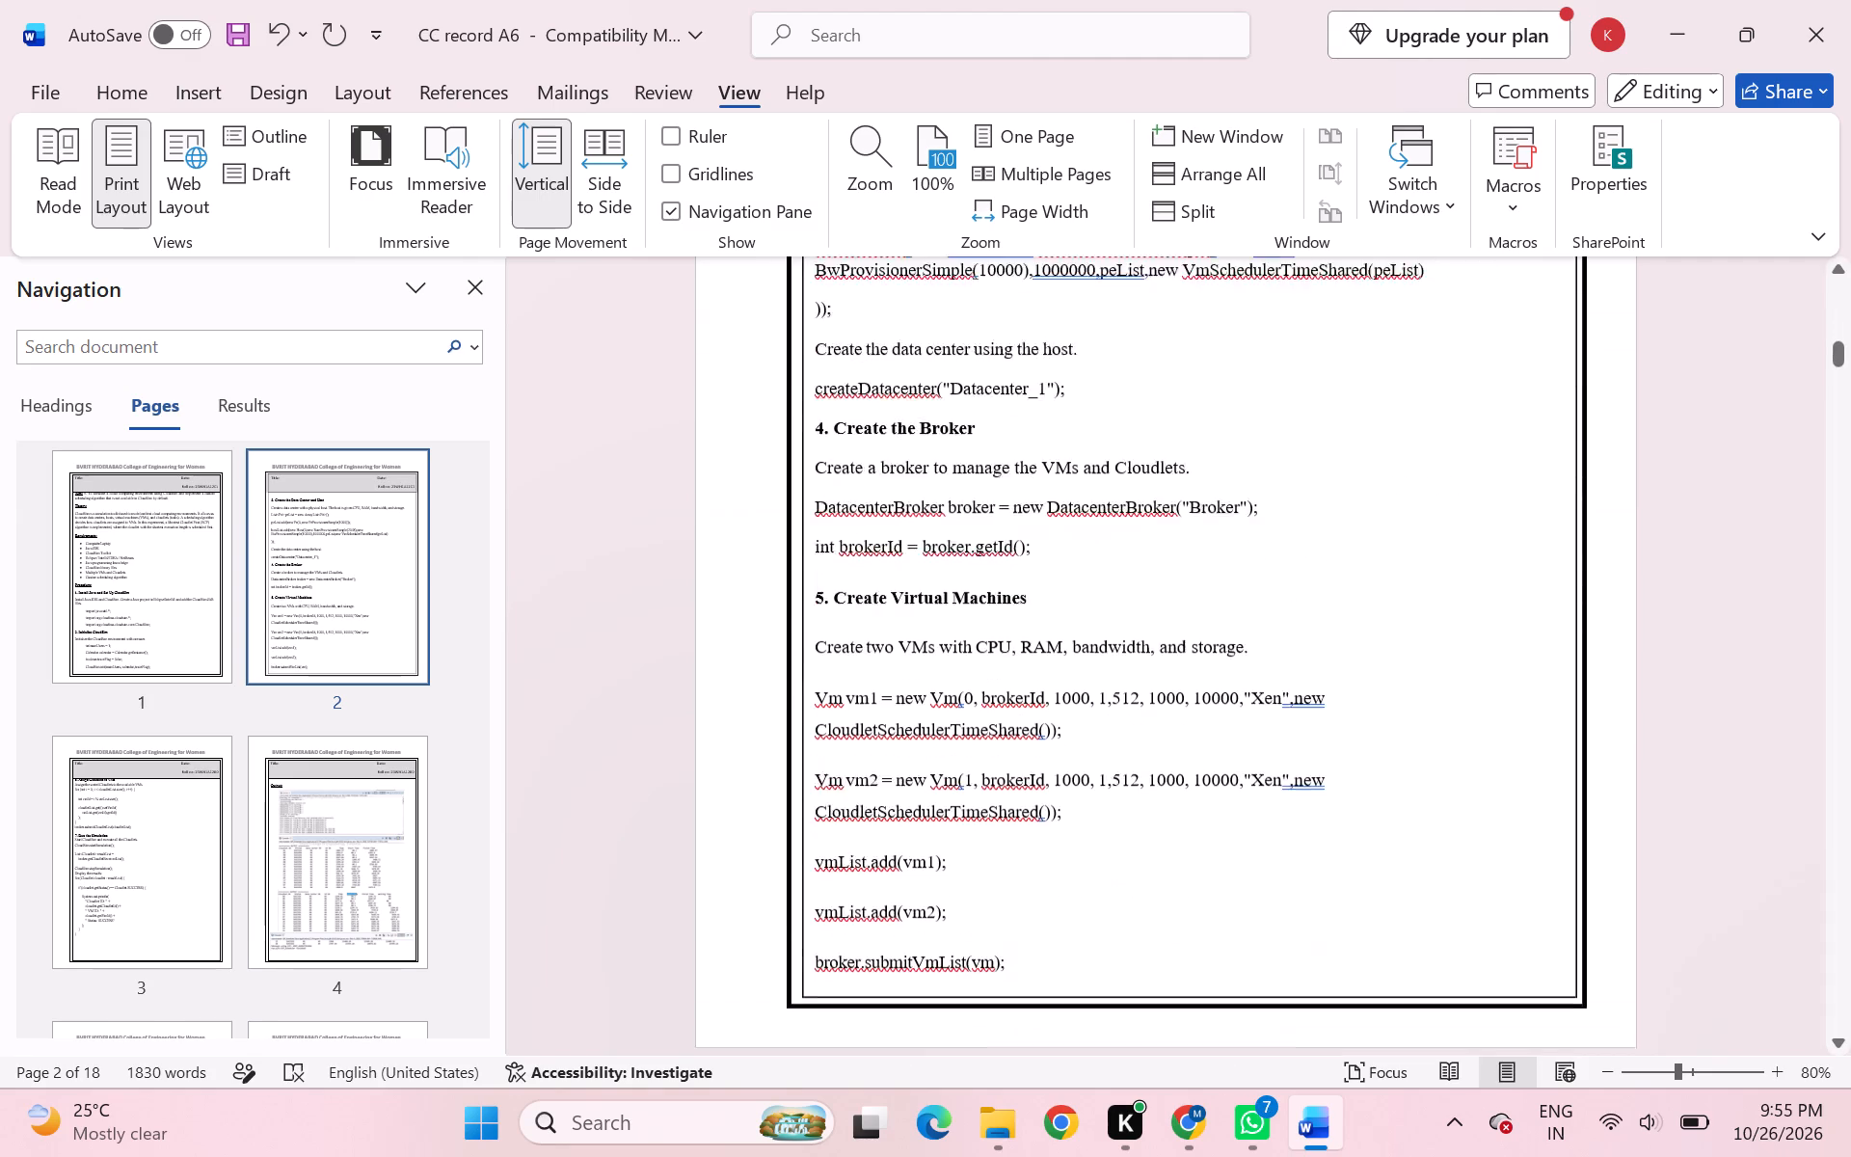
scroll(1567, 716, down, 2)
scroll(1554, 808, down, 2)
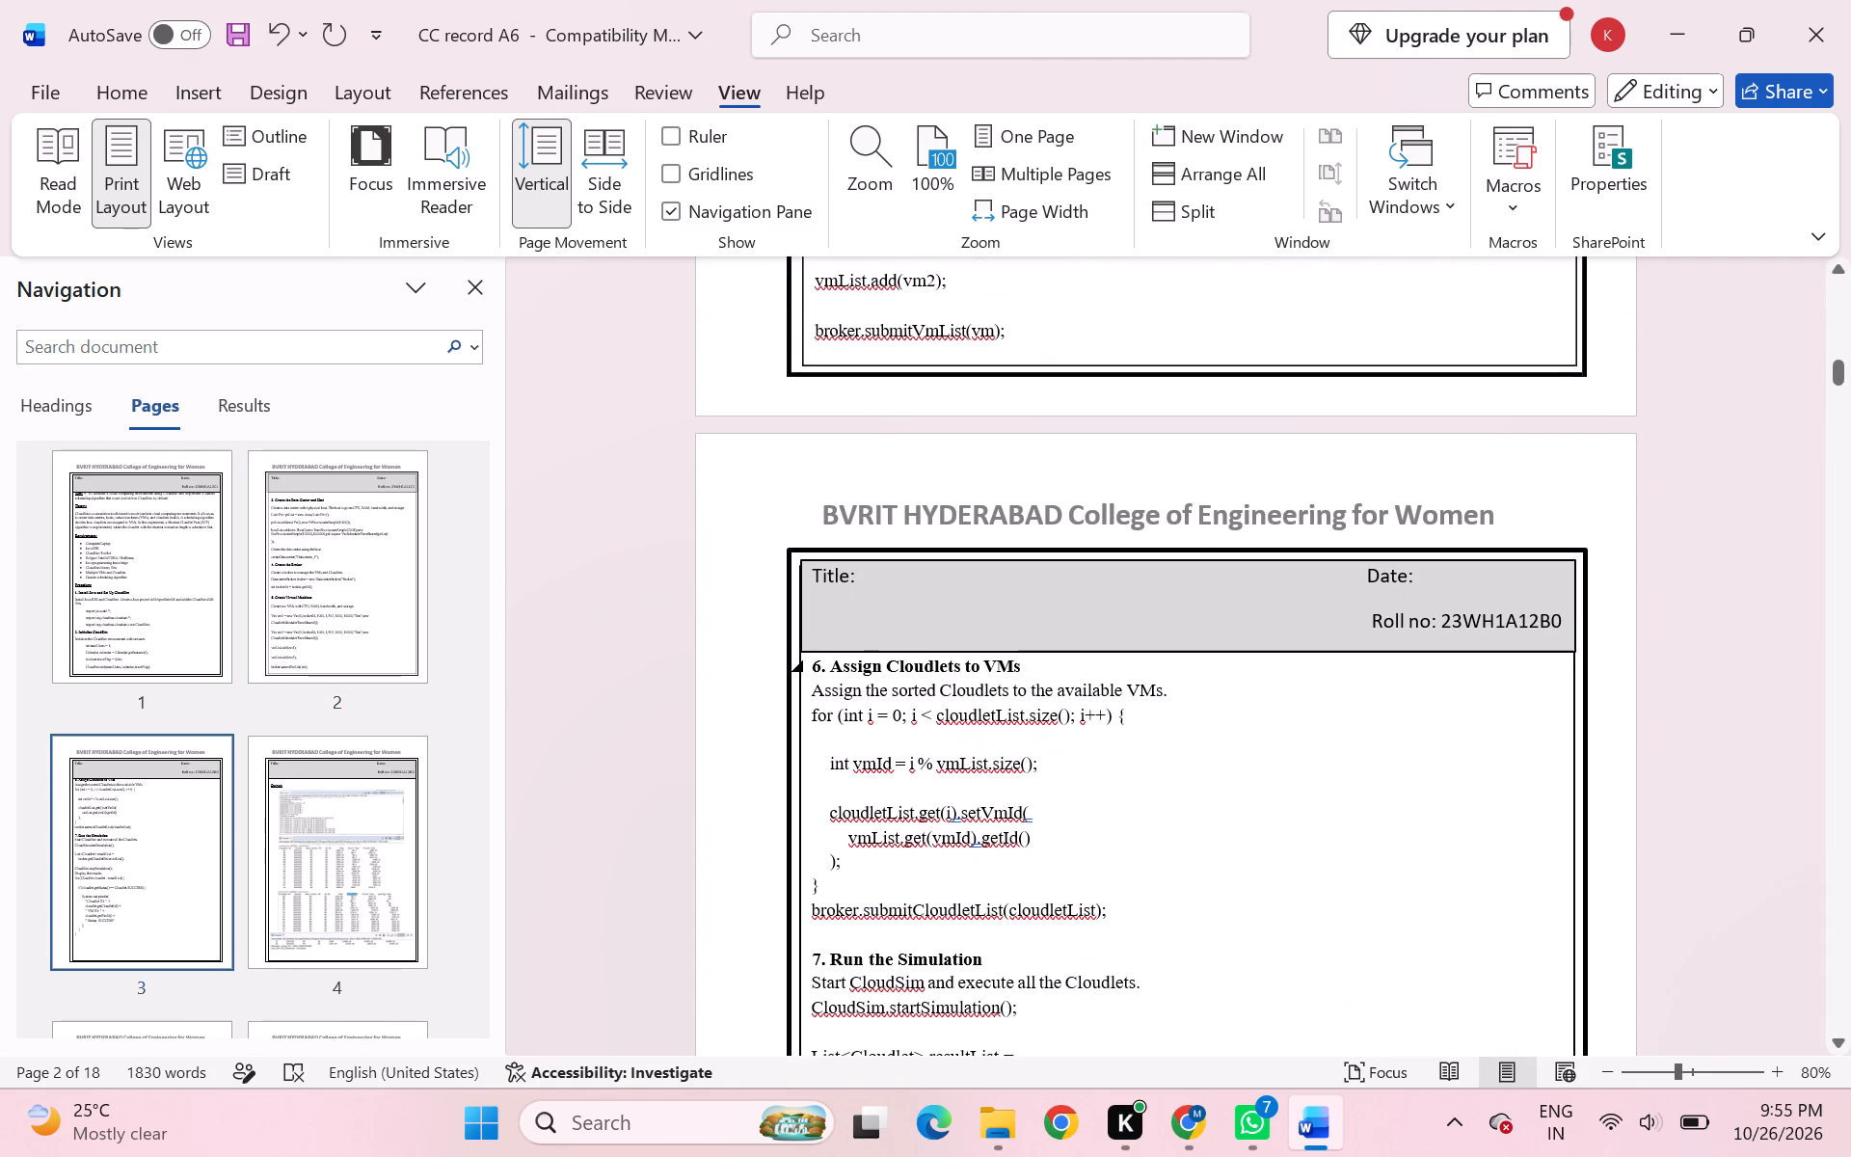
click(1560, 618)
key(BackSpace)
key(BackSpace)
text(C1)
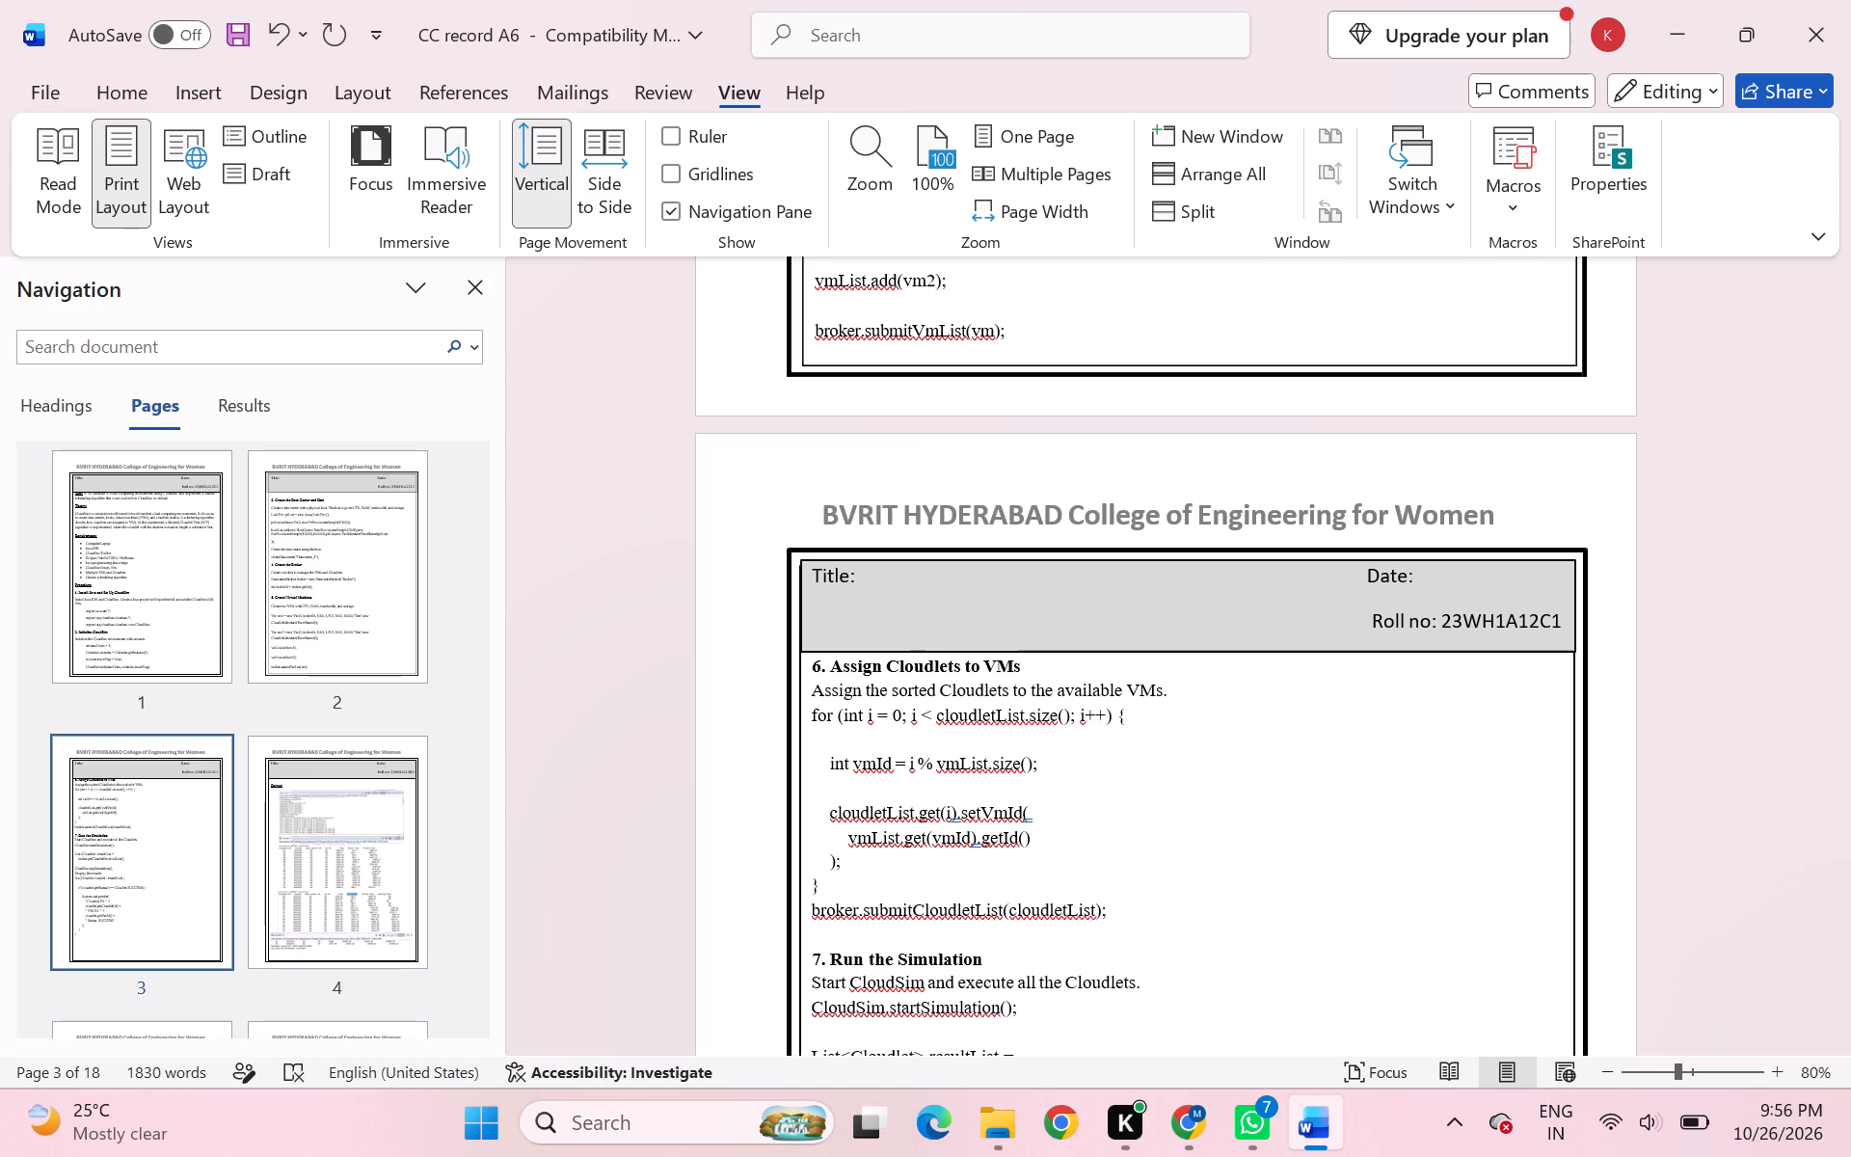
scroll(1560, 670, down, 4)
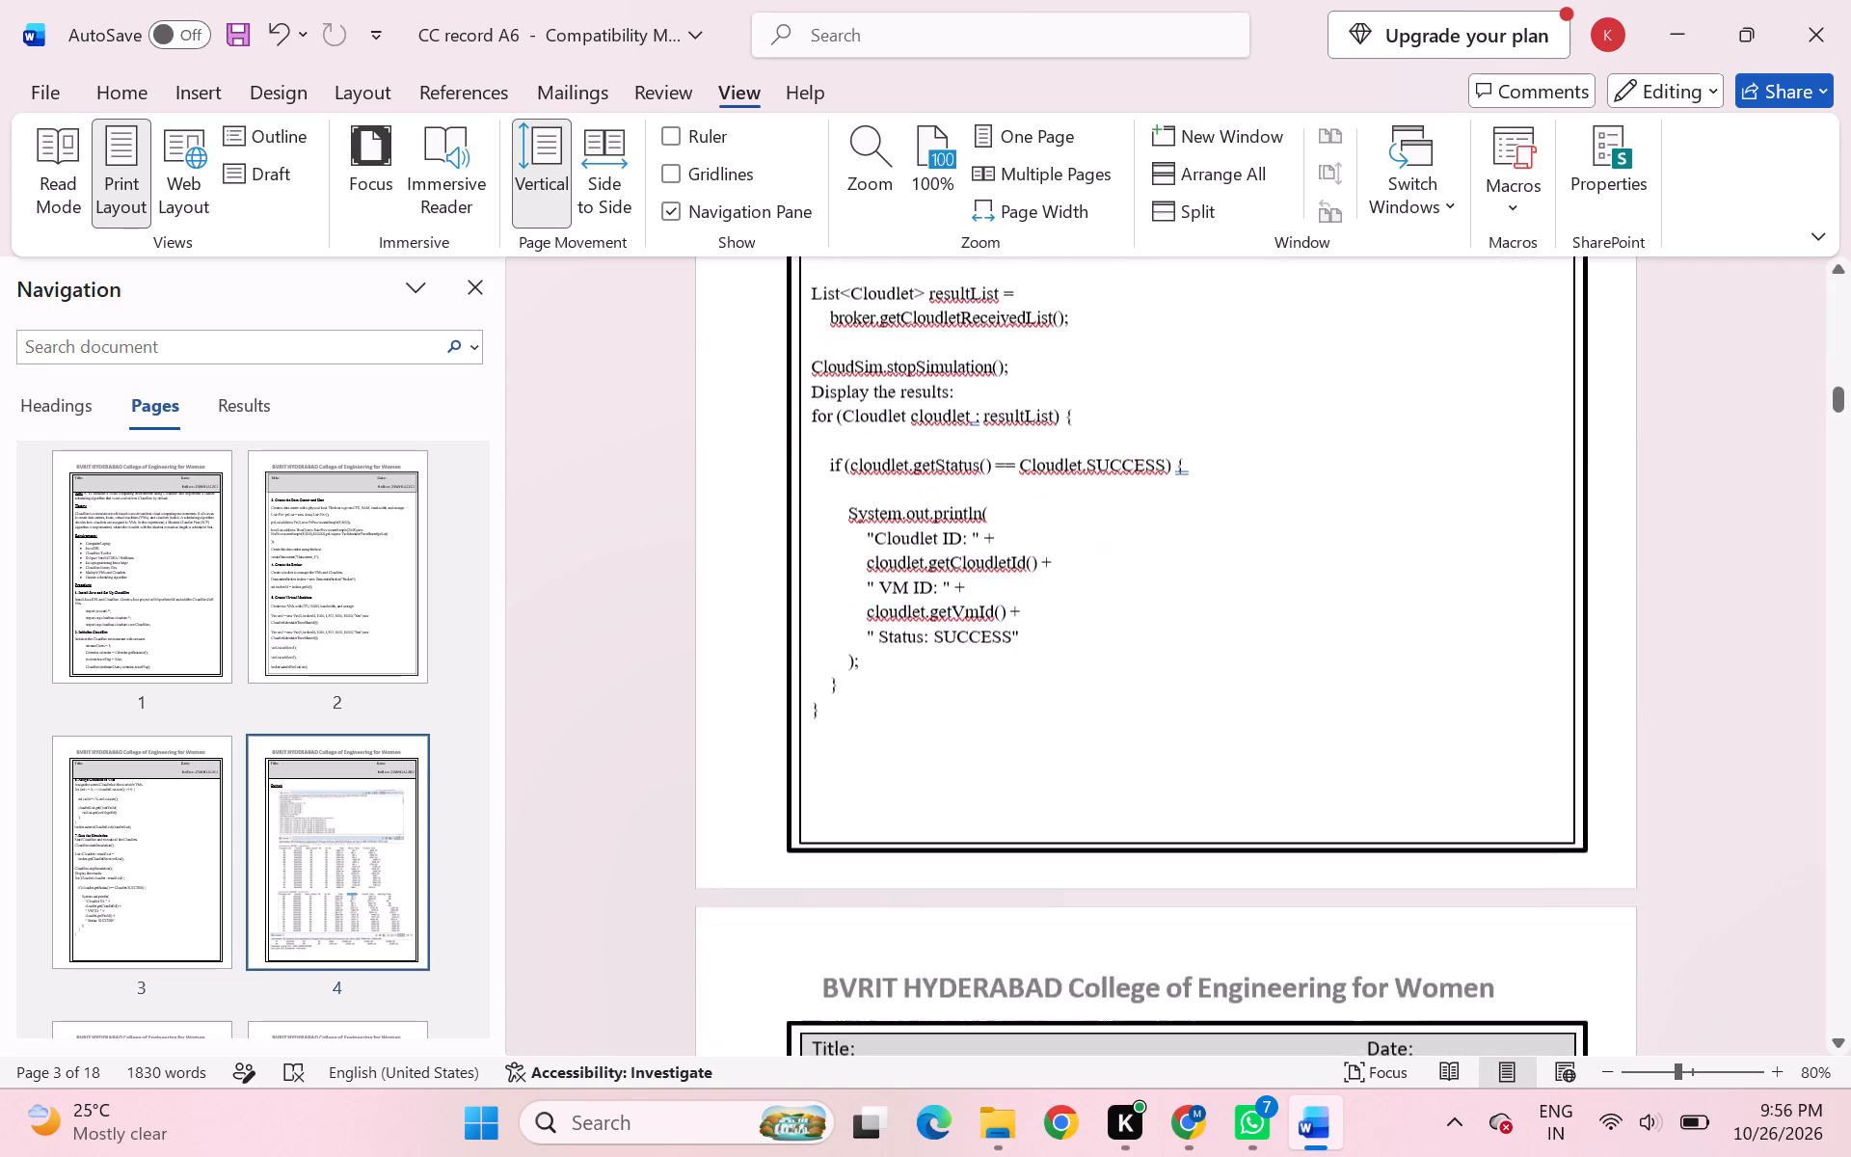
scroll(1560, 670, down, 2)
click(1562, 874)
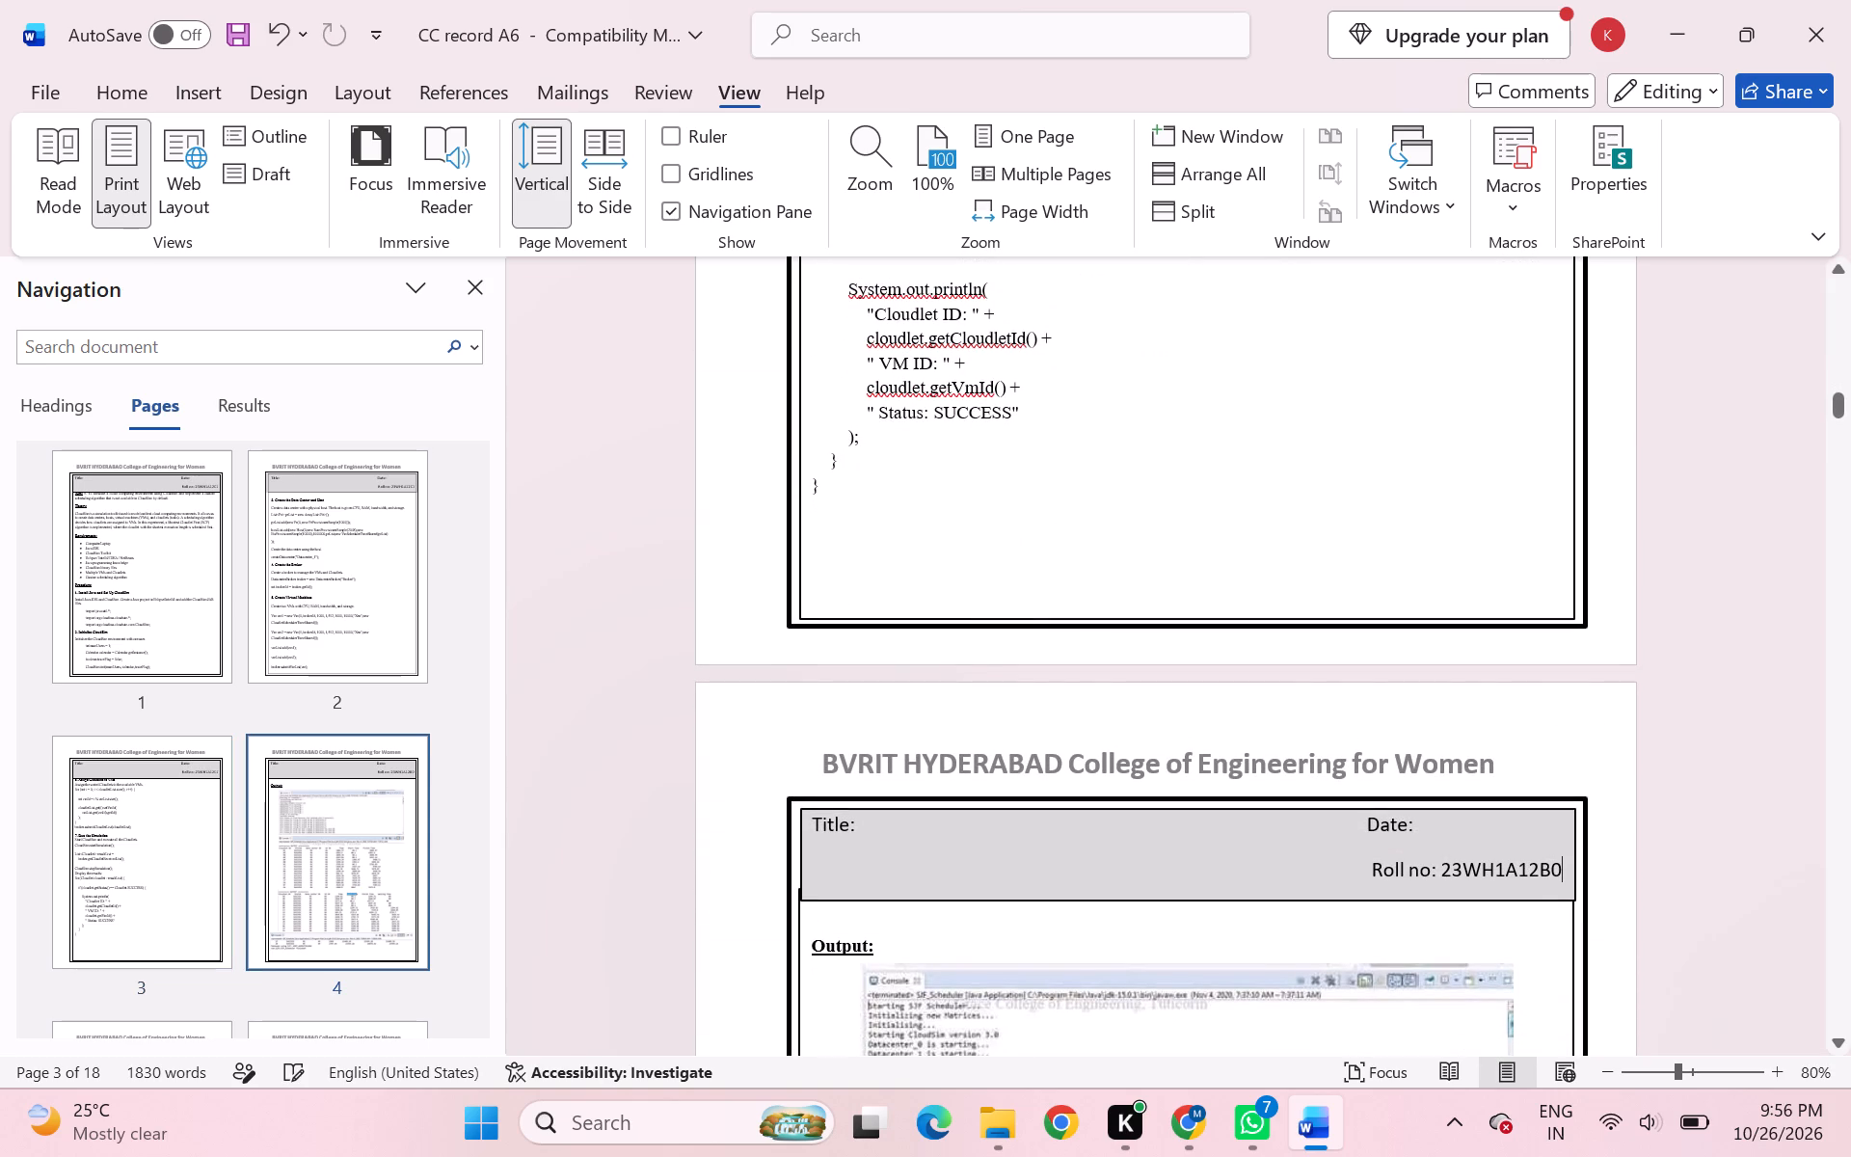
key(BackSpace)
key(BackSpace)
text(C1)
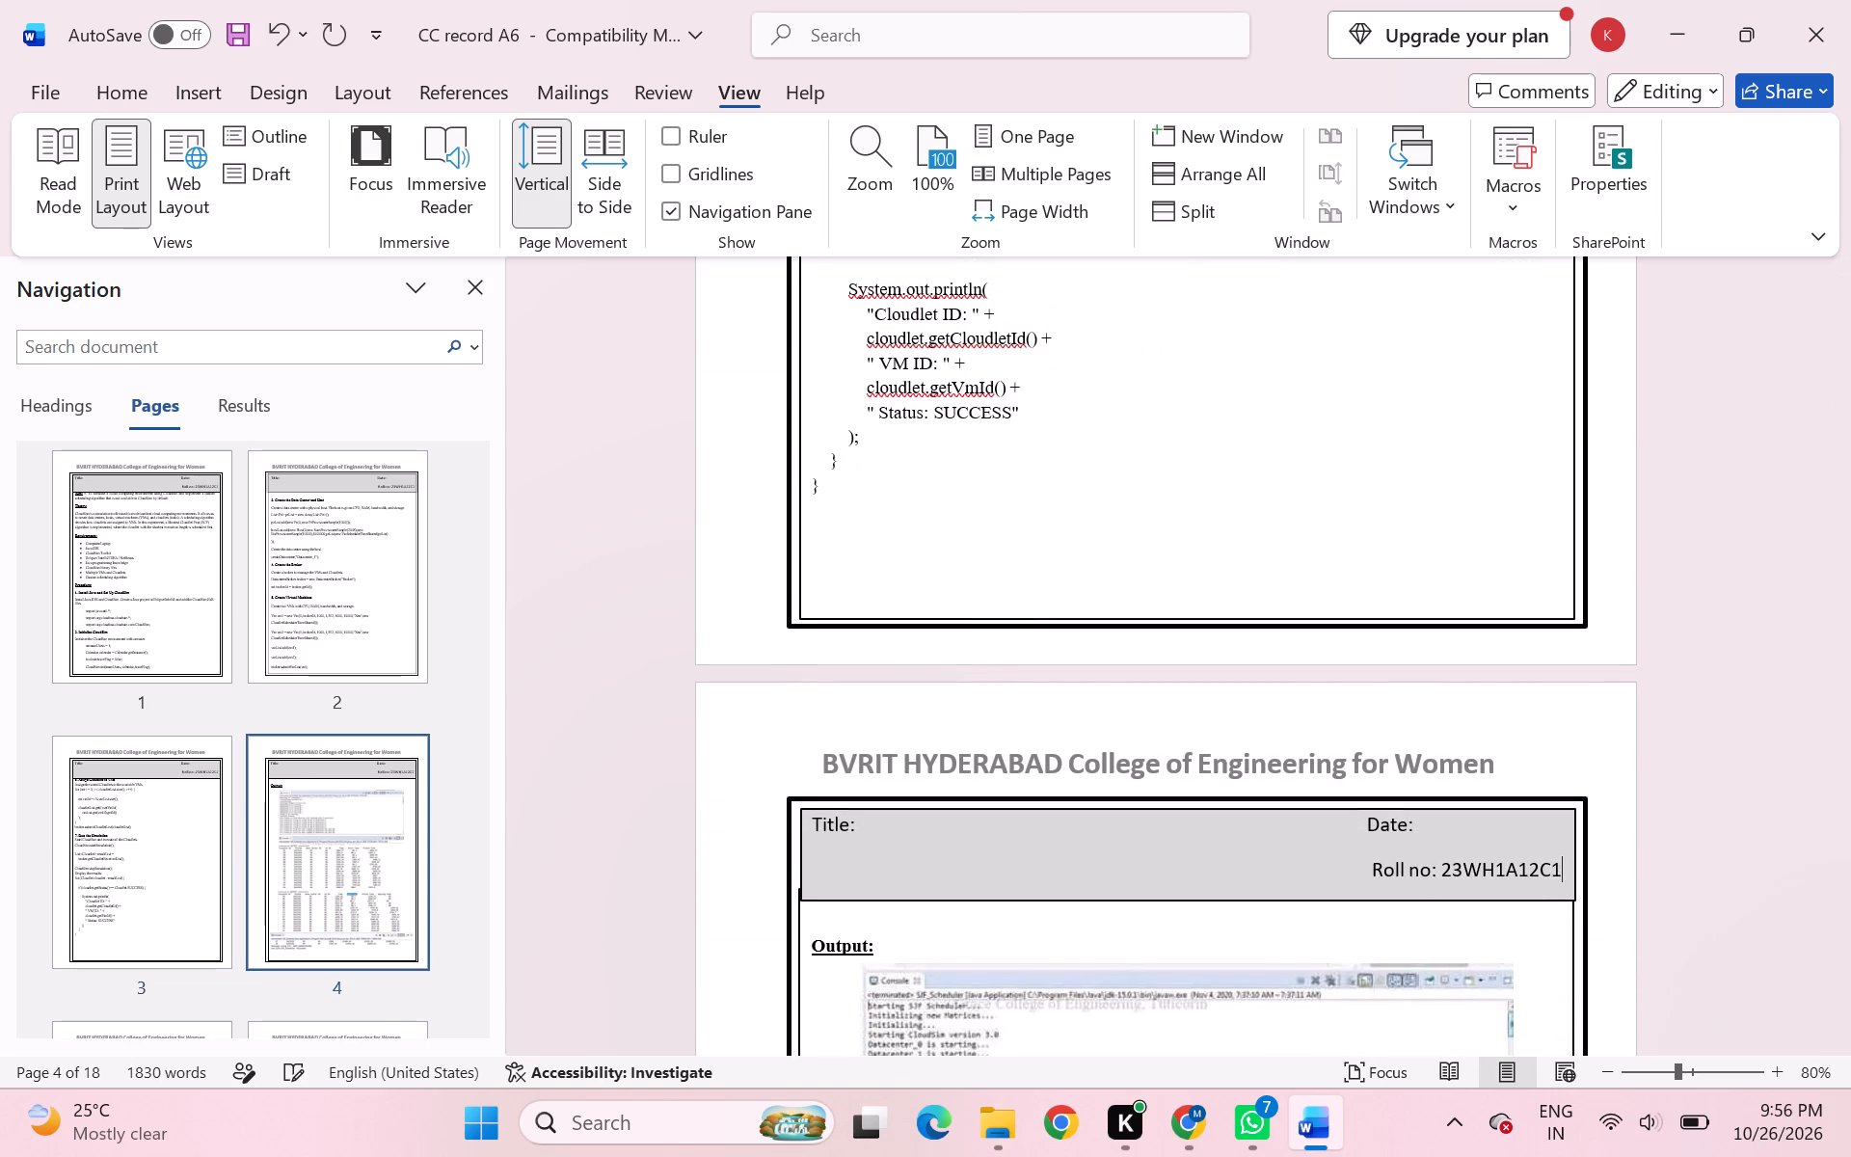
Make the roll number end in C1 in the header blocks of pages 5 and 6, the VM file transfer experiment.
scroll(1562, 874, down, 6)
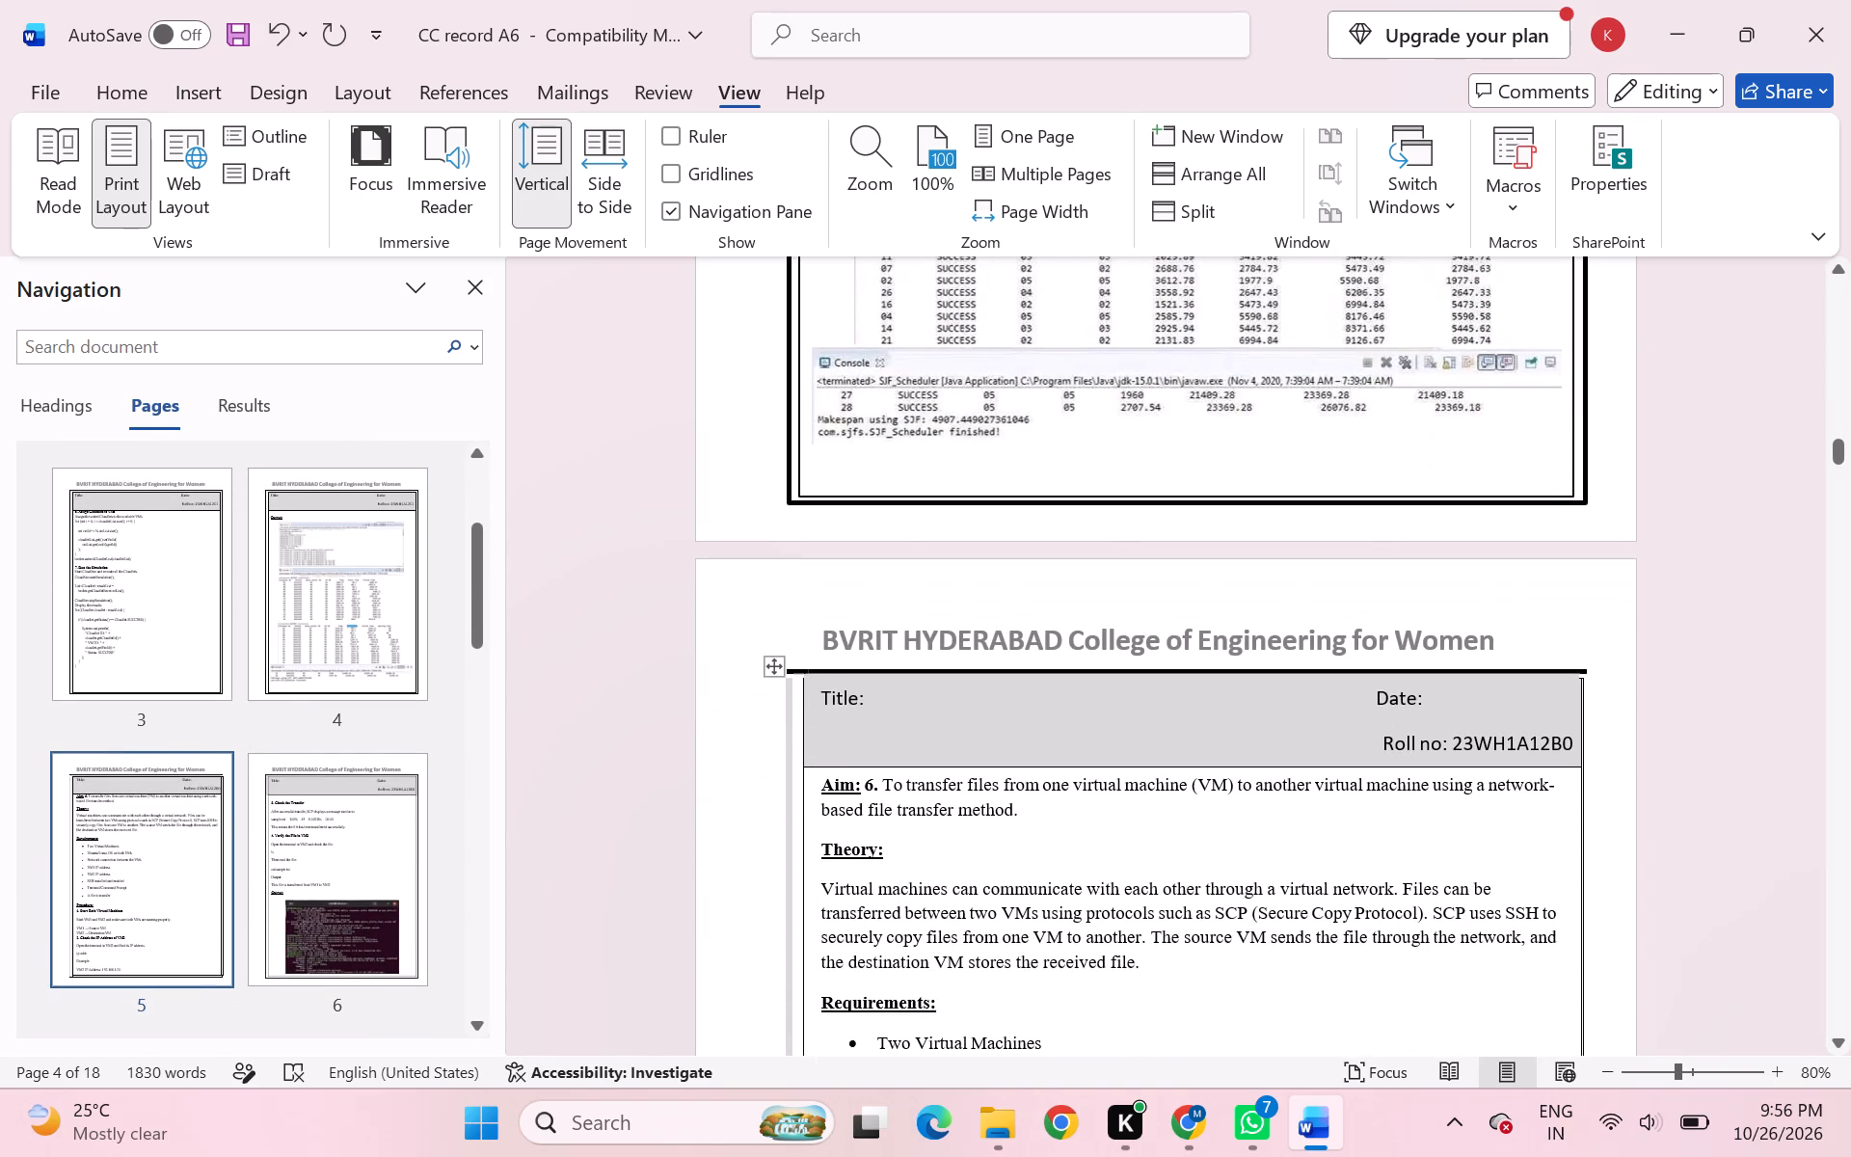
click(1562, 730)
key(Right)
key(BackSpace)
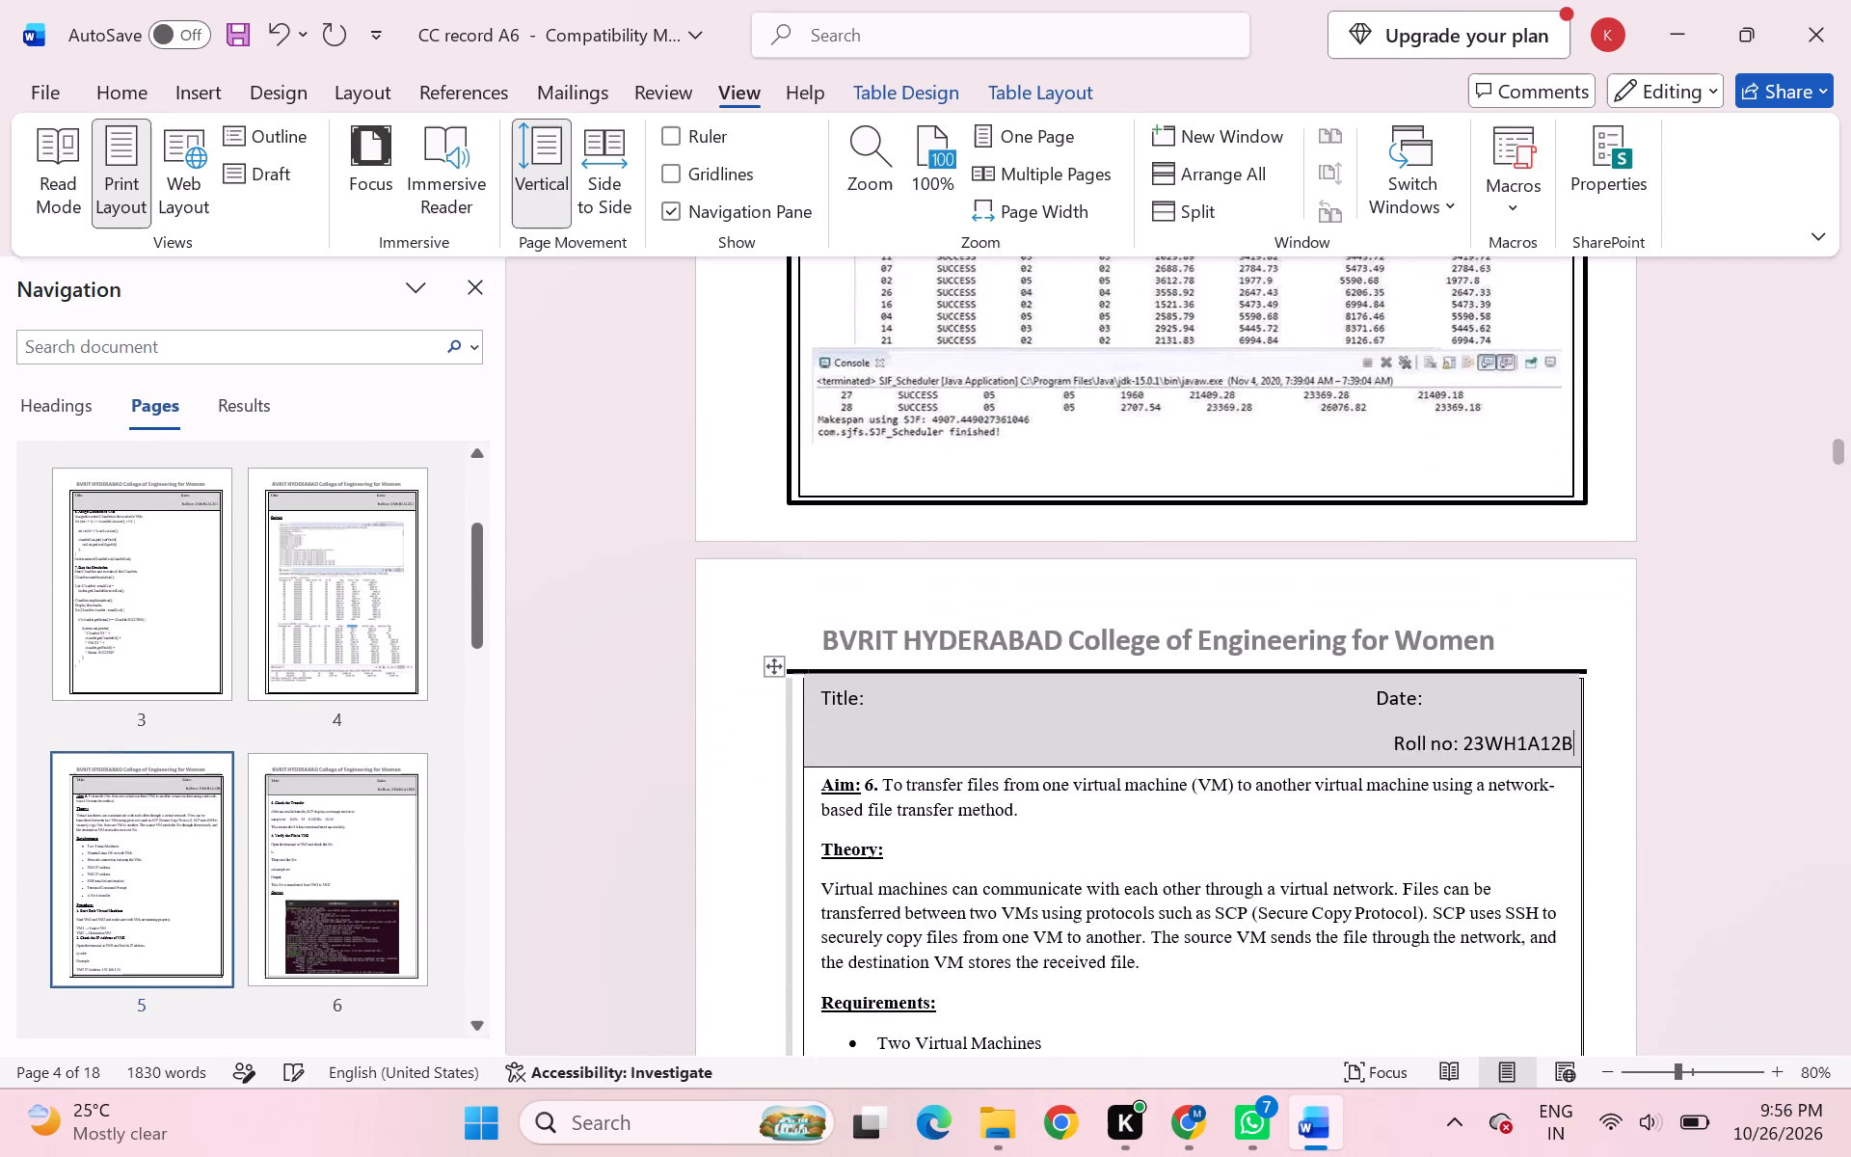
key(BackSpace)
text(C1)
scroll(1562, 730, down, 4)
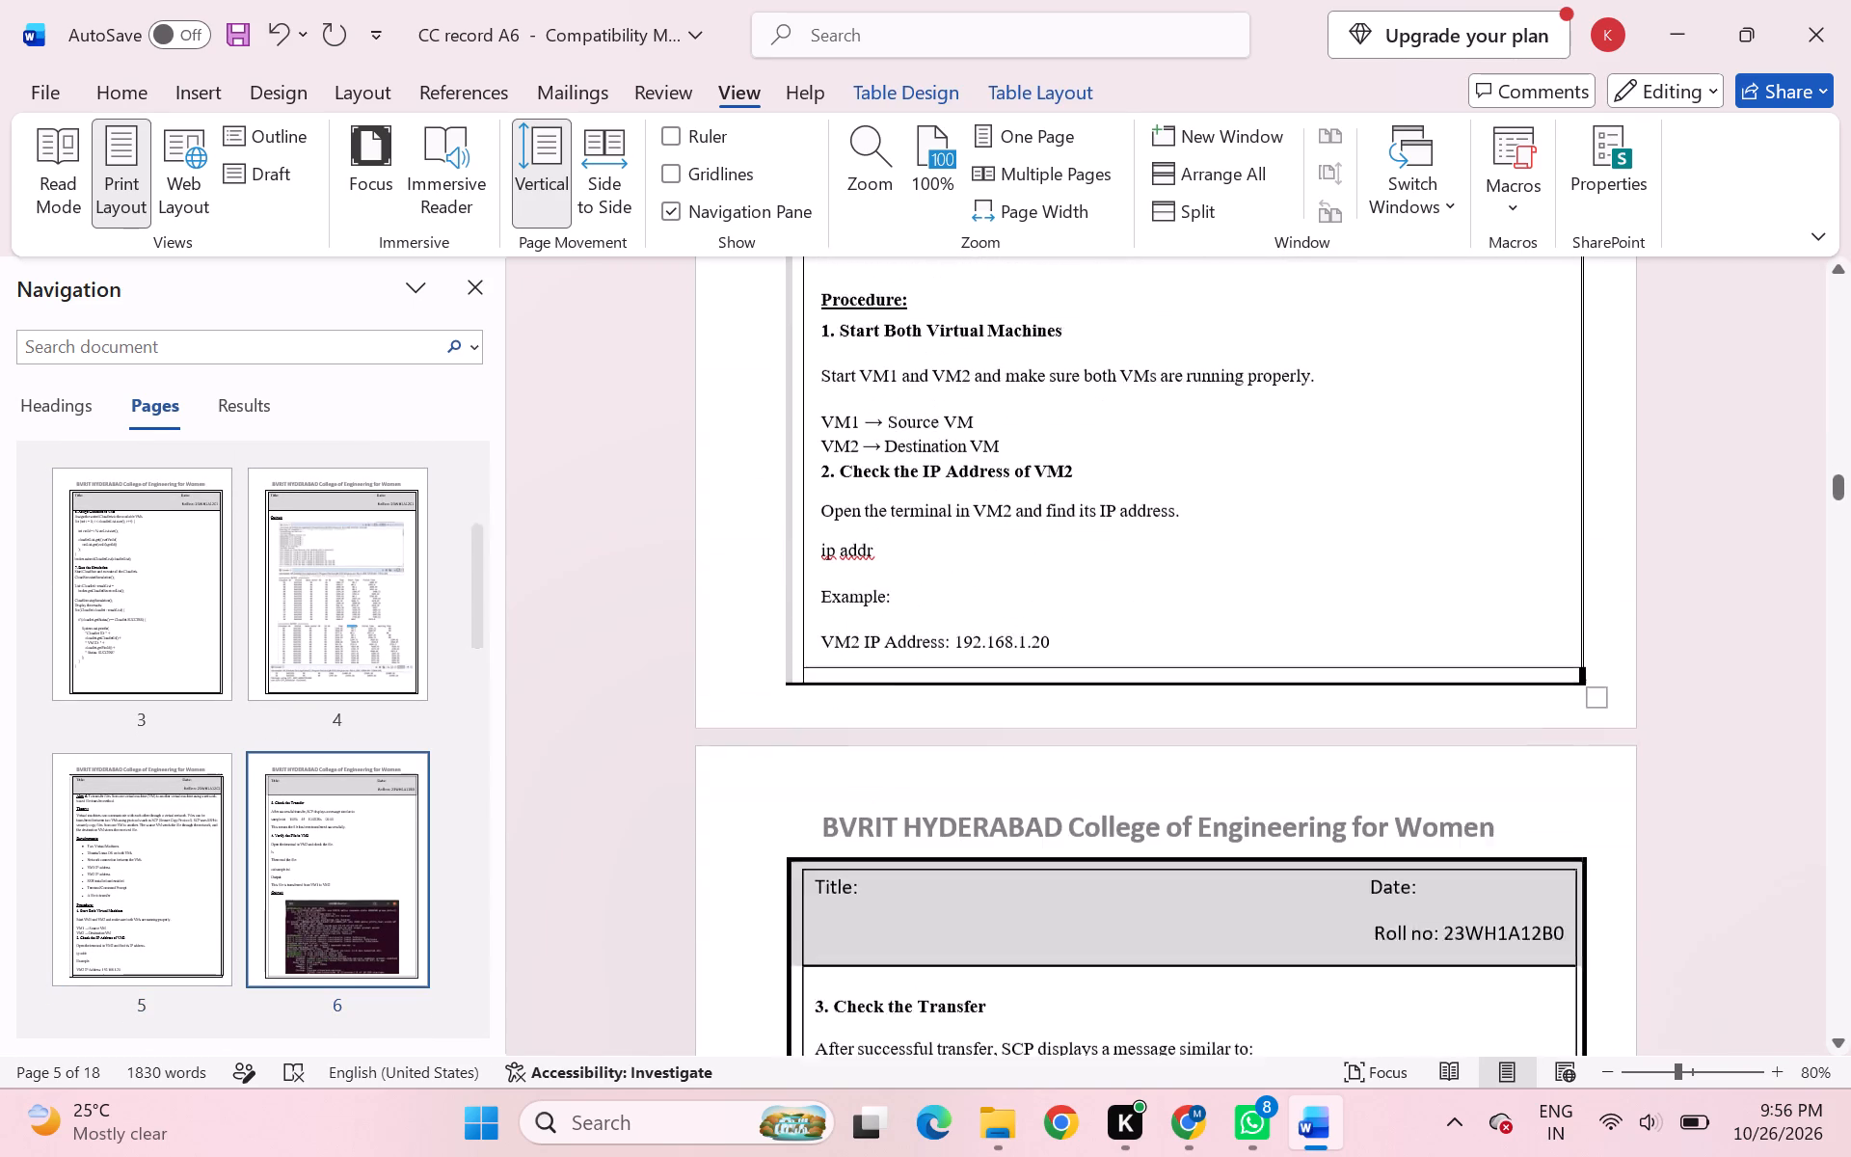
scroll(1562, 730, down, 2)
click(1567, 718)
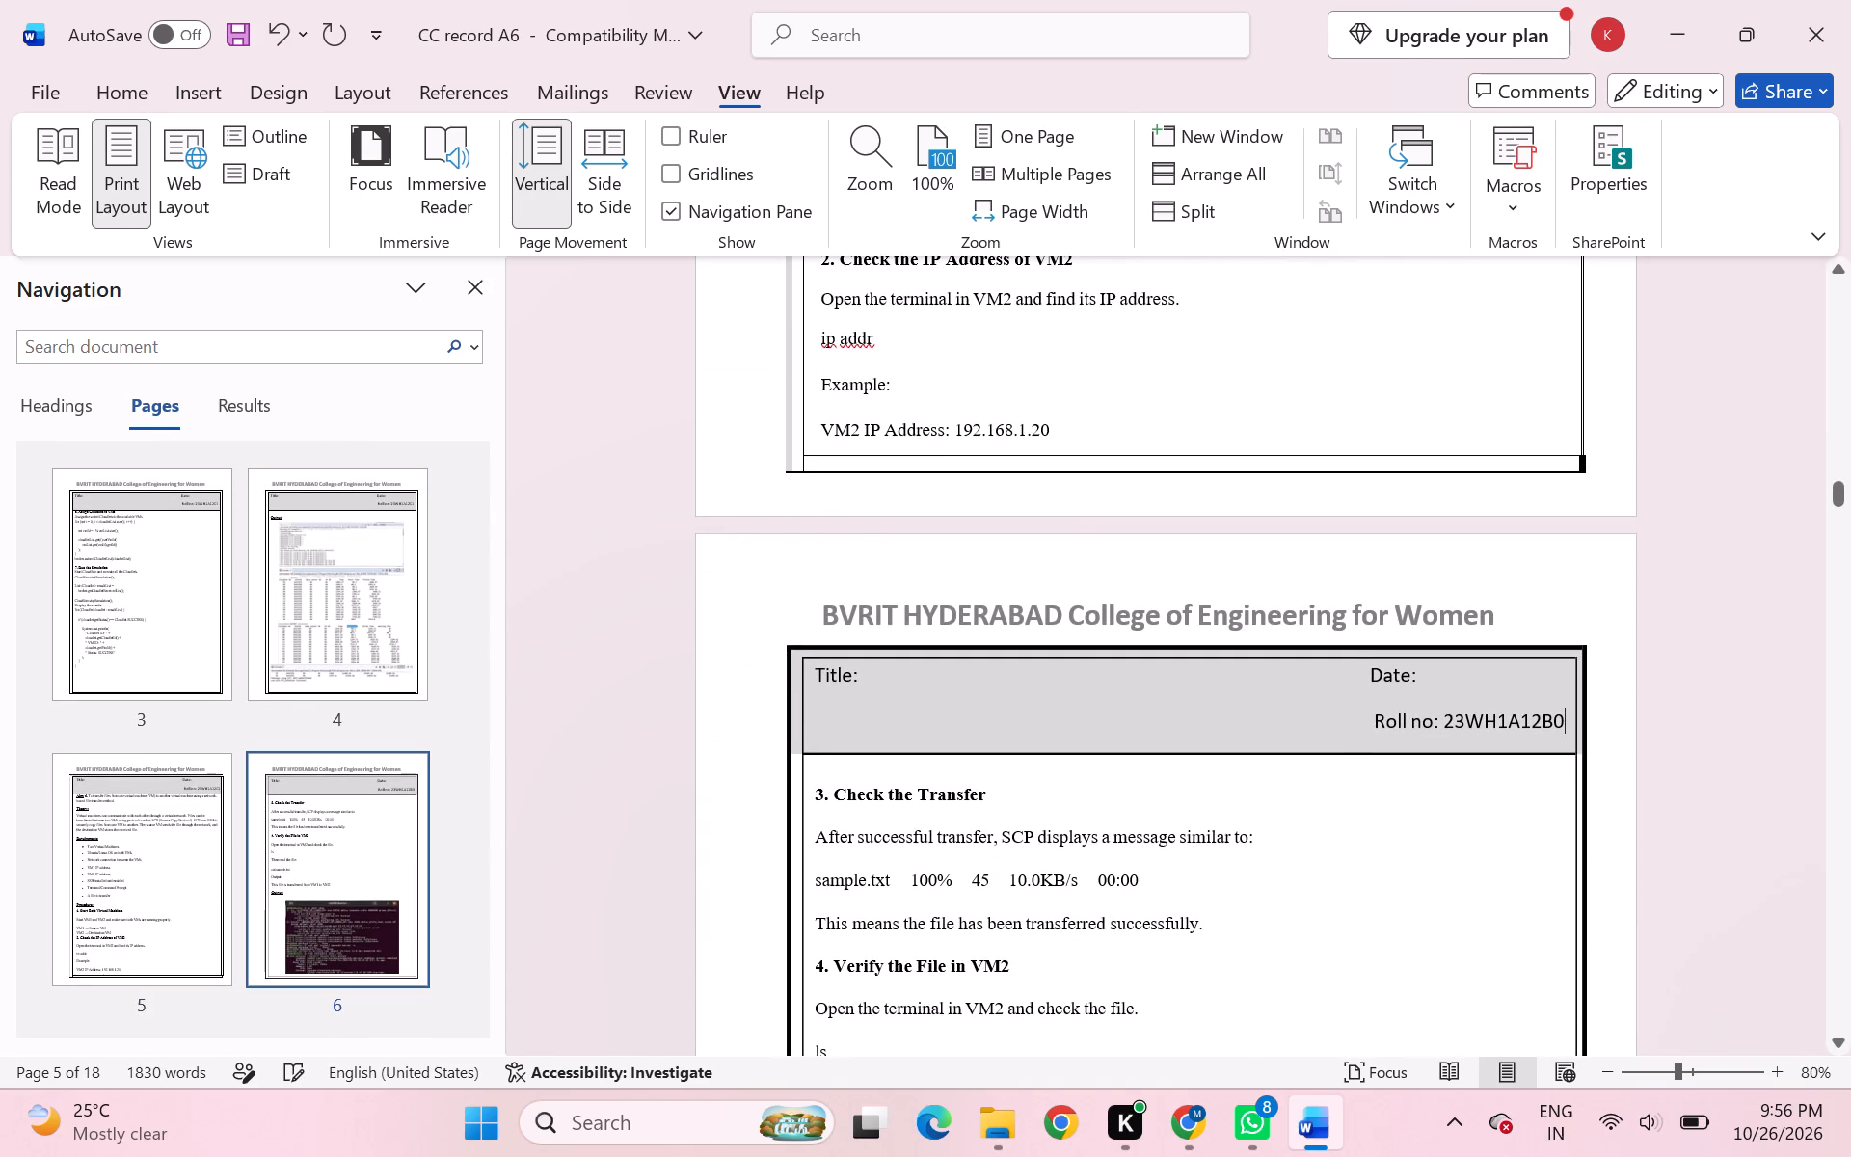
key(backslash)
key(BackSpace)
key(BackSpace)
key(BackSpace)
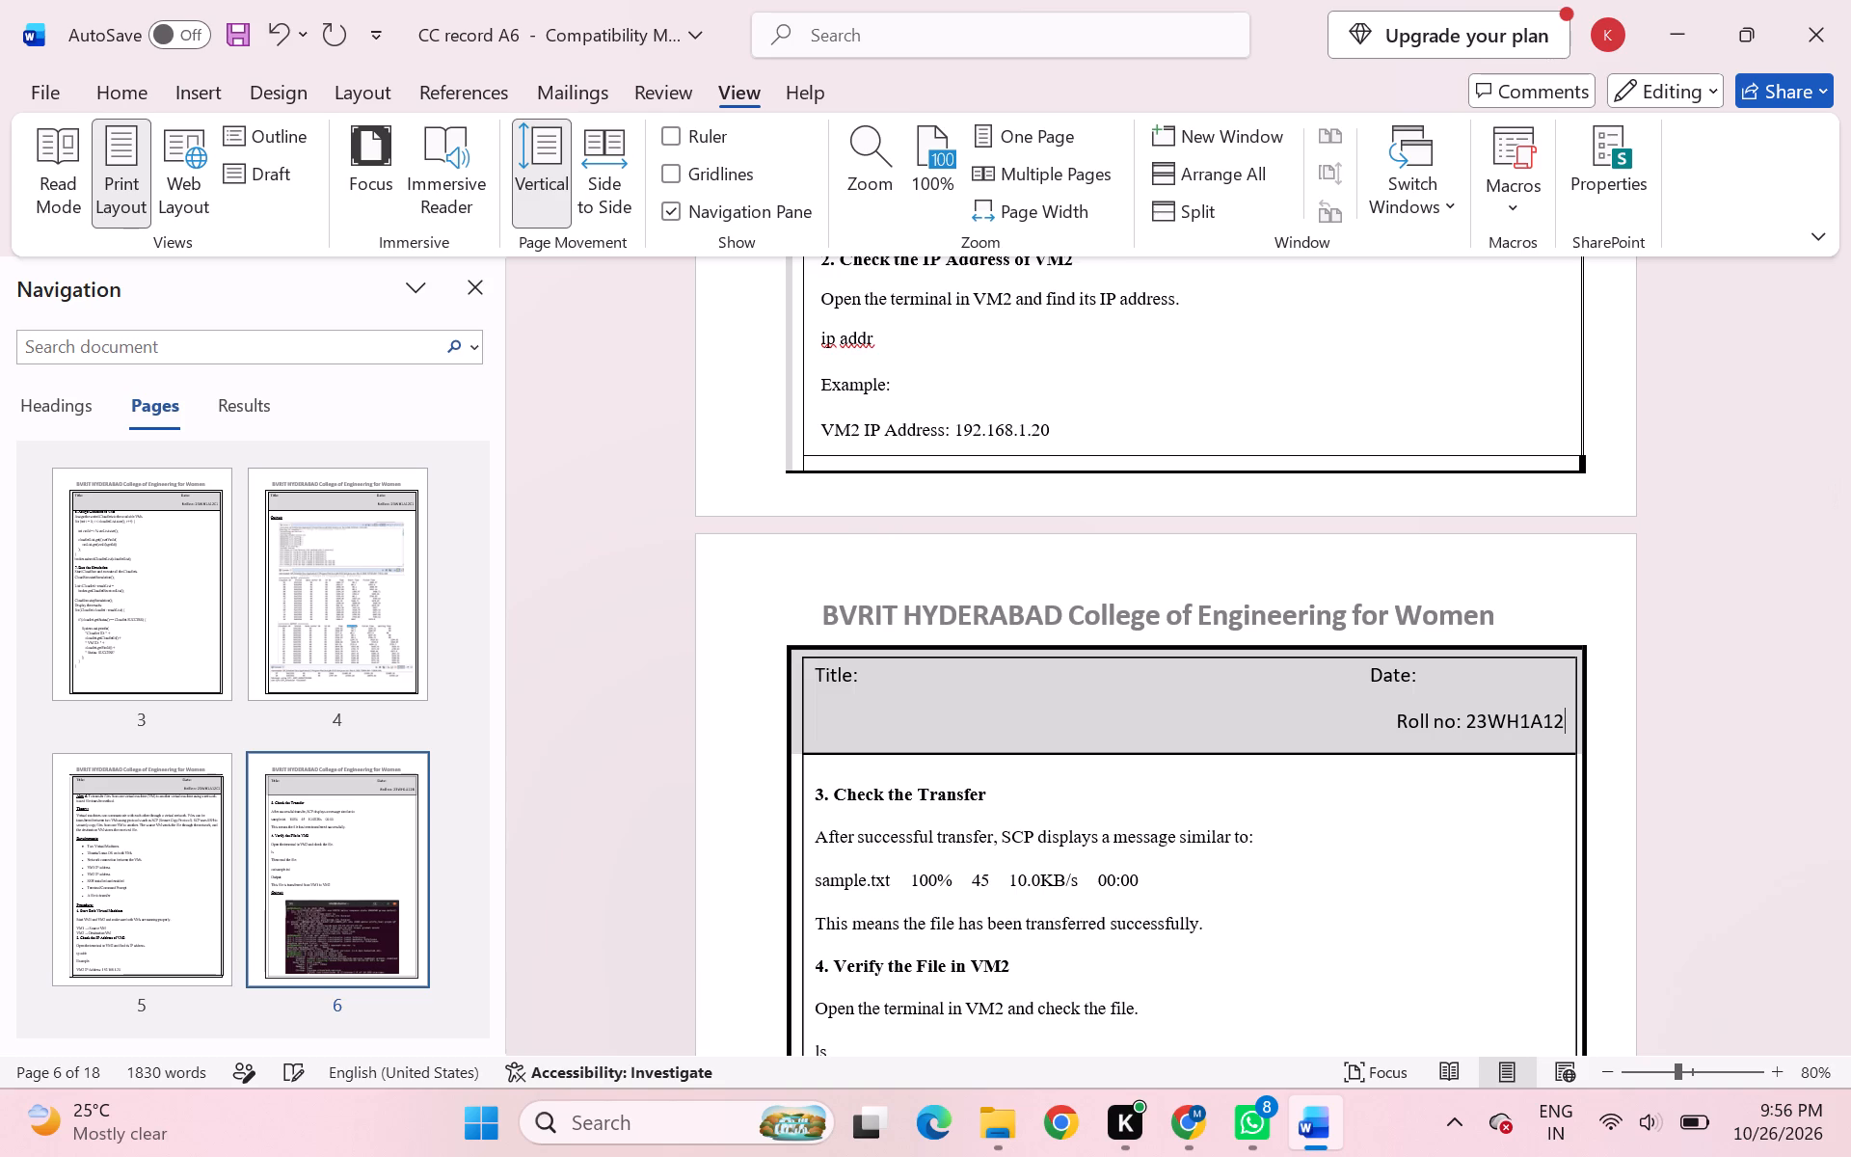
text(C1)
Change the roll number's ending to C1 on page 7 and on page 8, where the TryStack experiment starts.
scroll(1567, 718, down, 6)
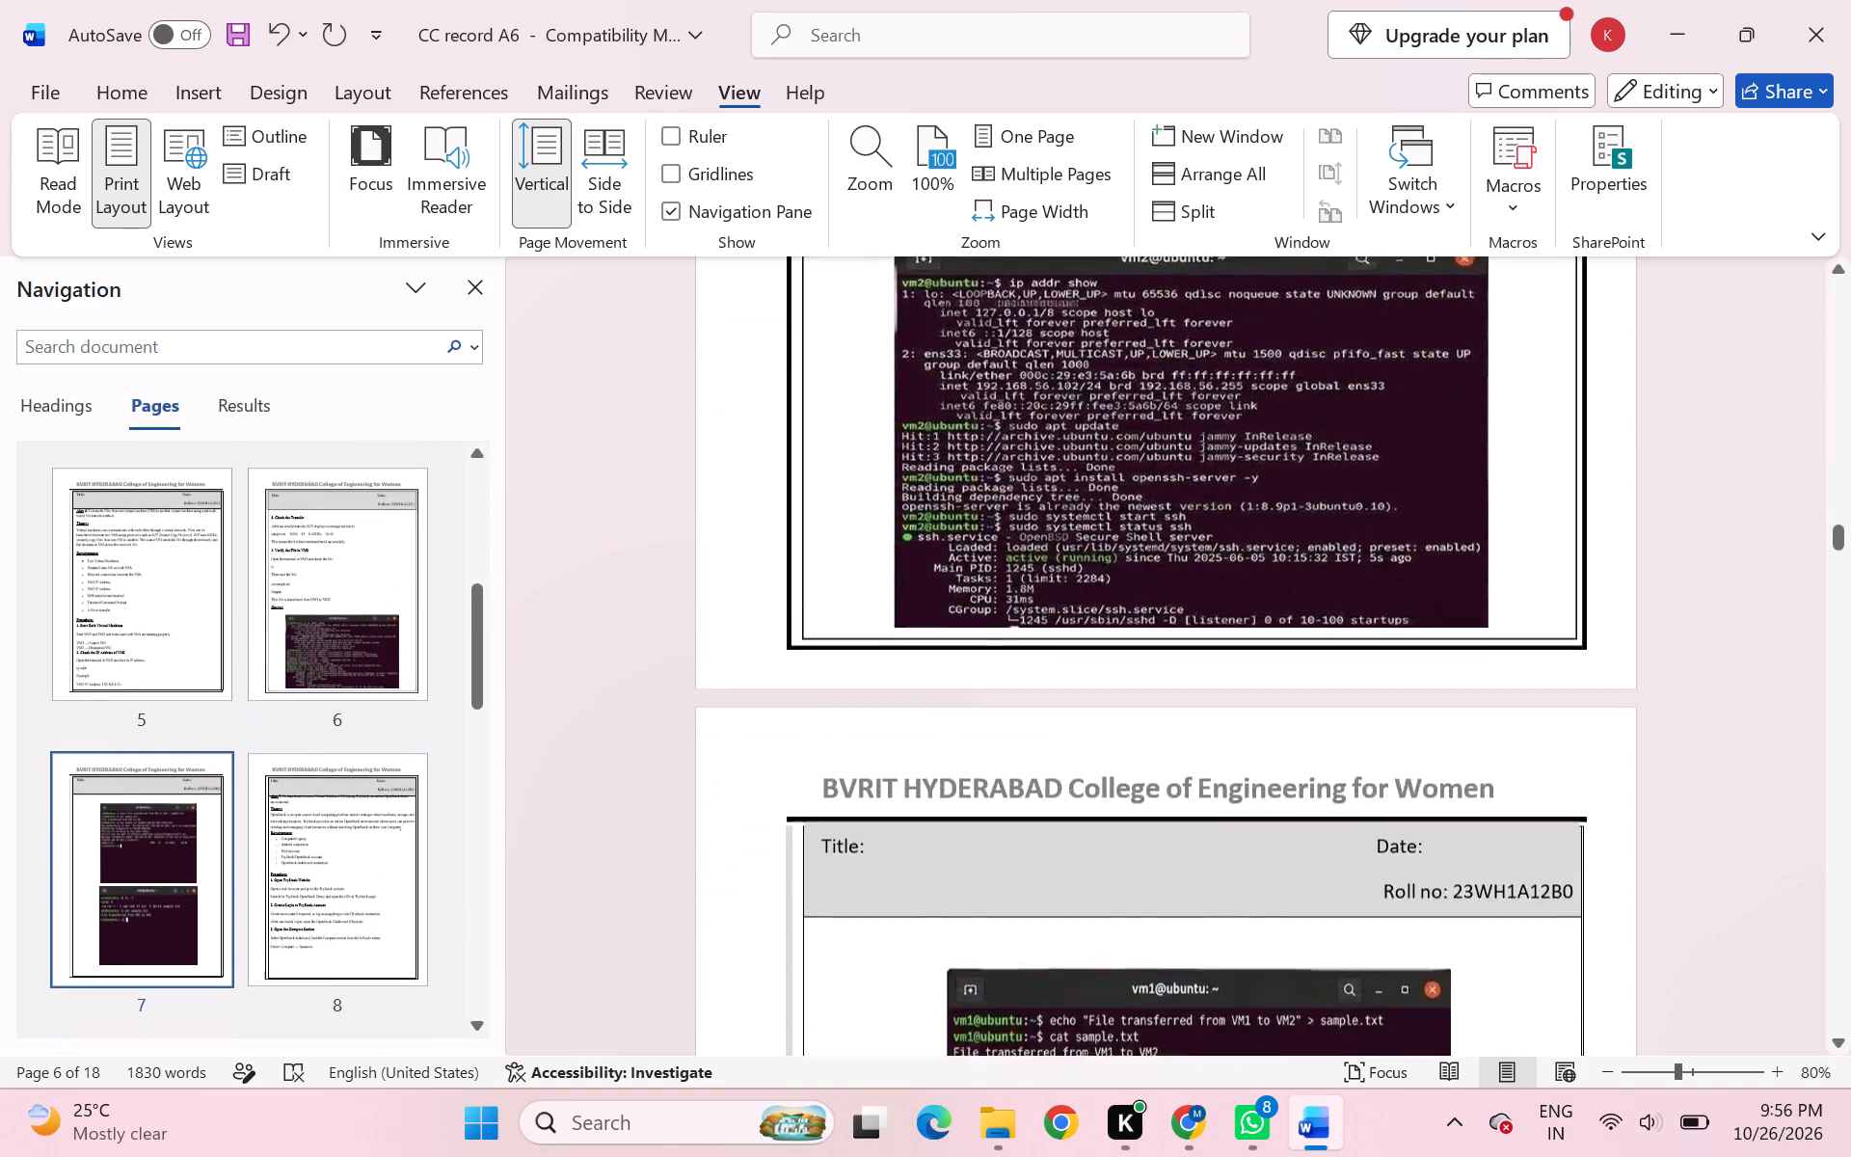
scroll(1567, 718, down, 1)
click(1567, 347)
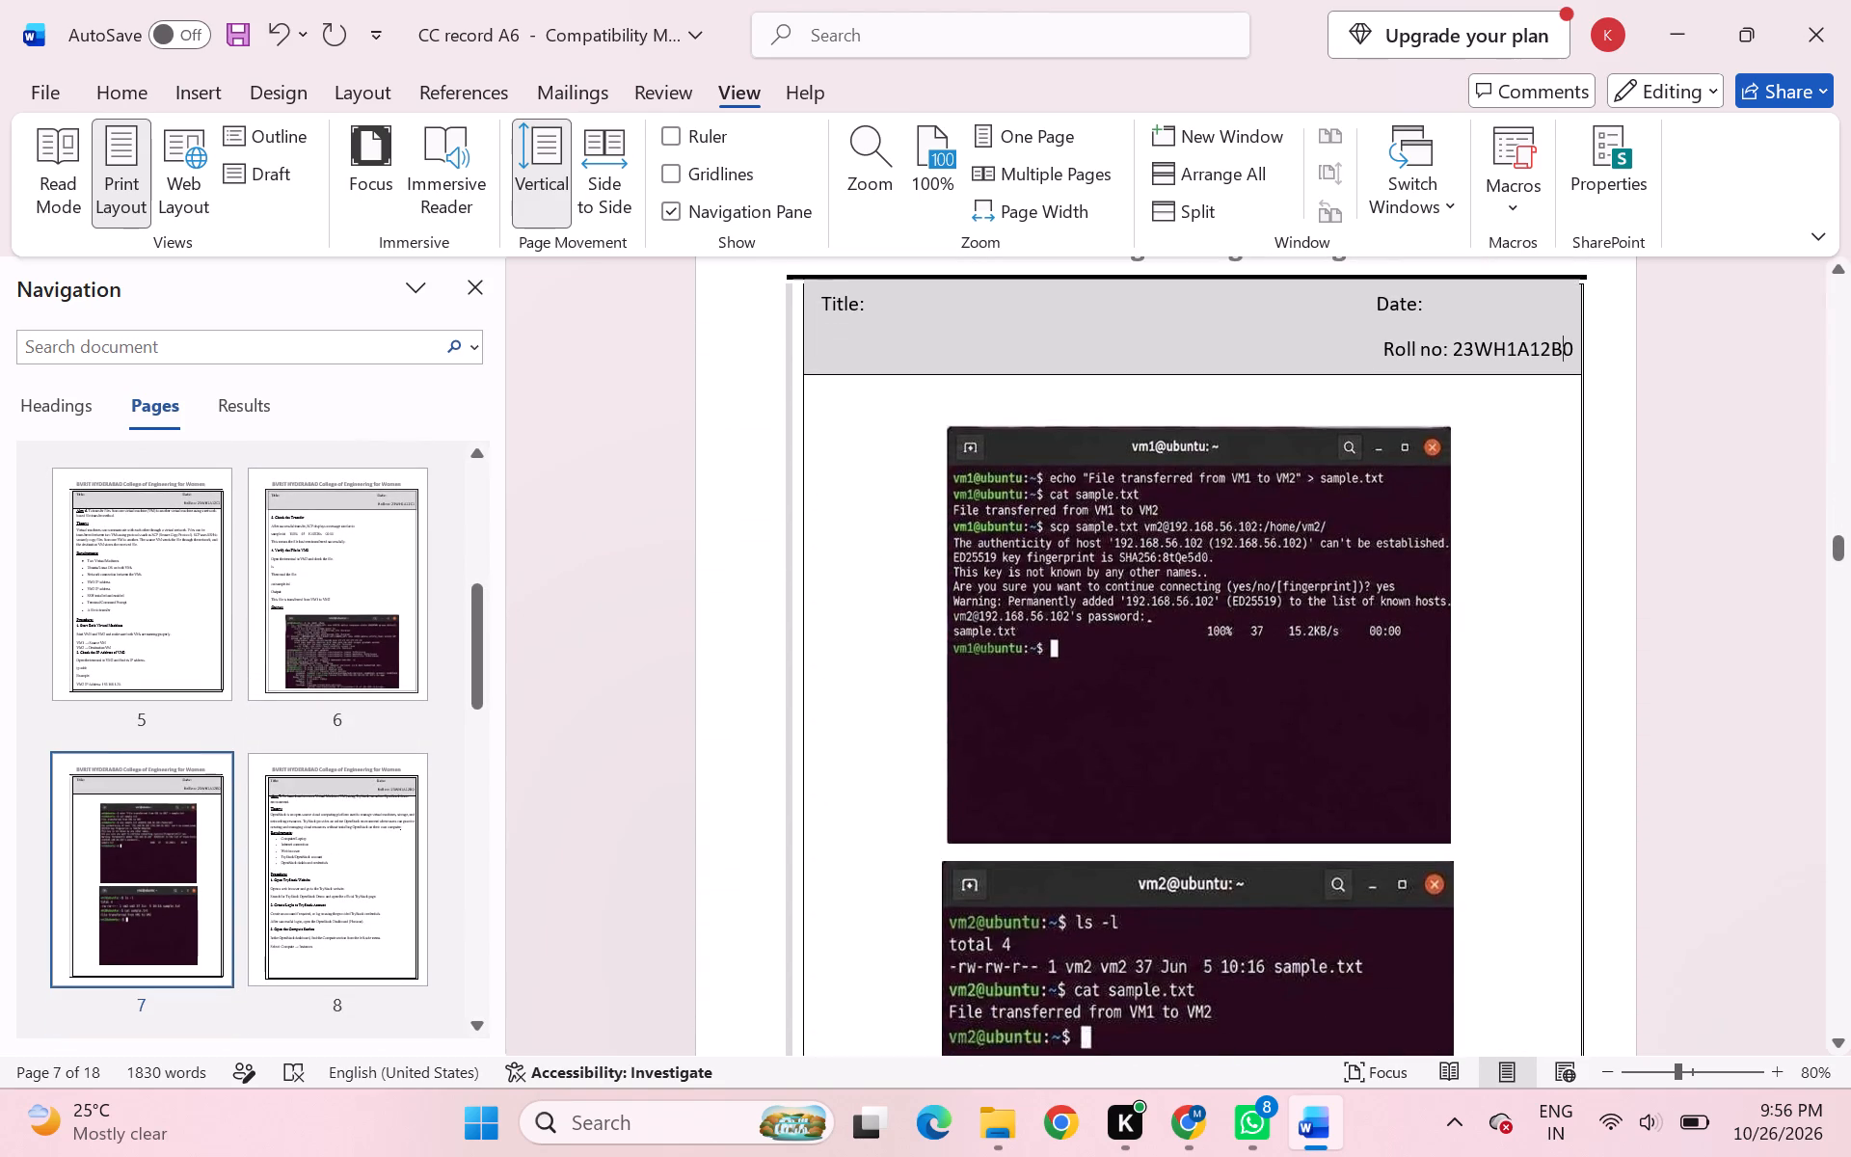
key(Right)
key(BackSpace)
key(BackSpace)
text(C1)
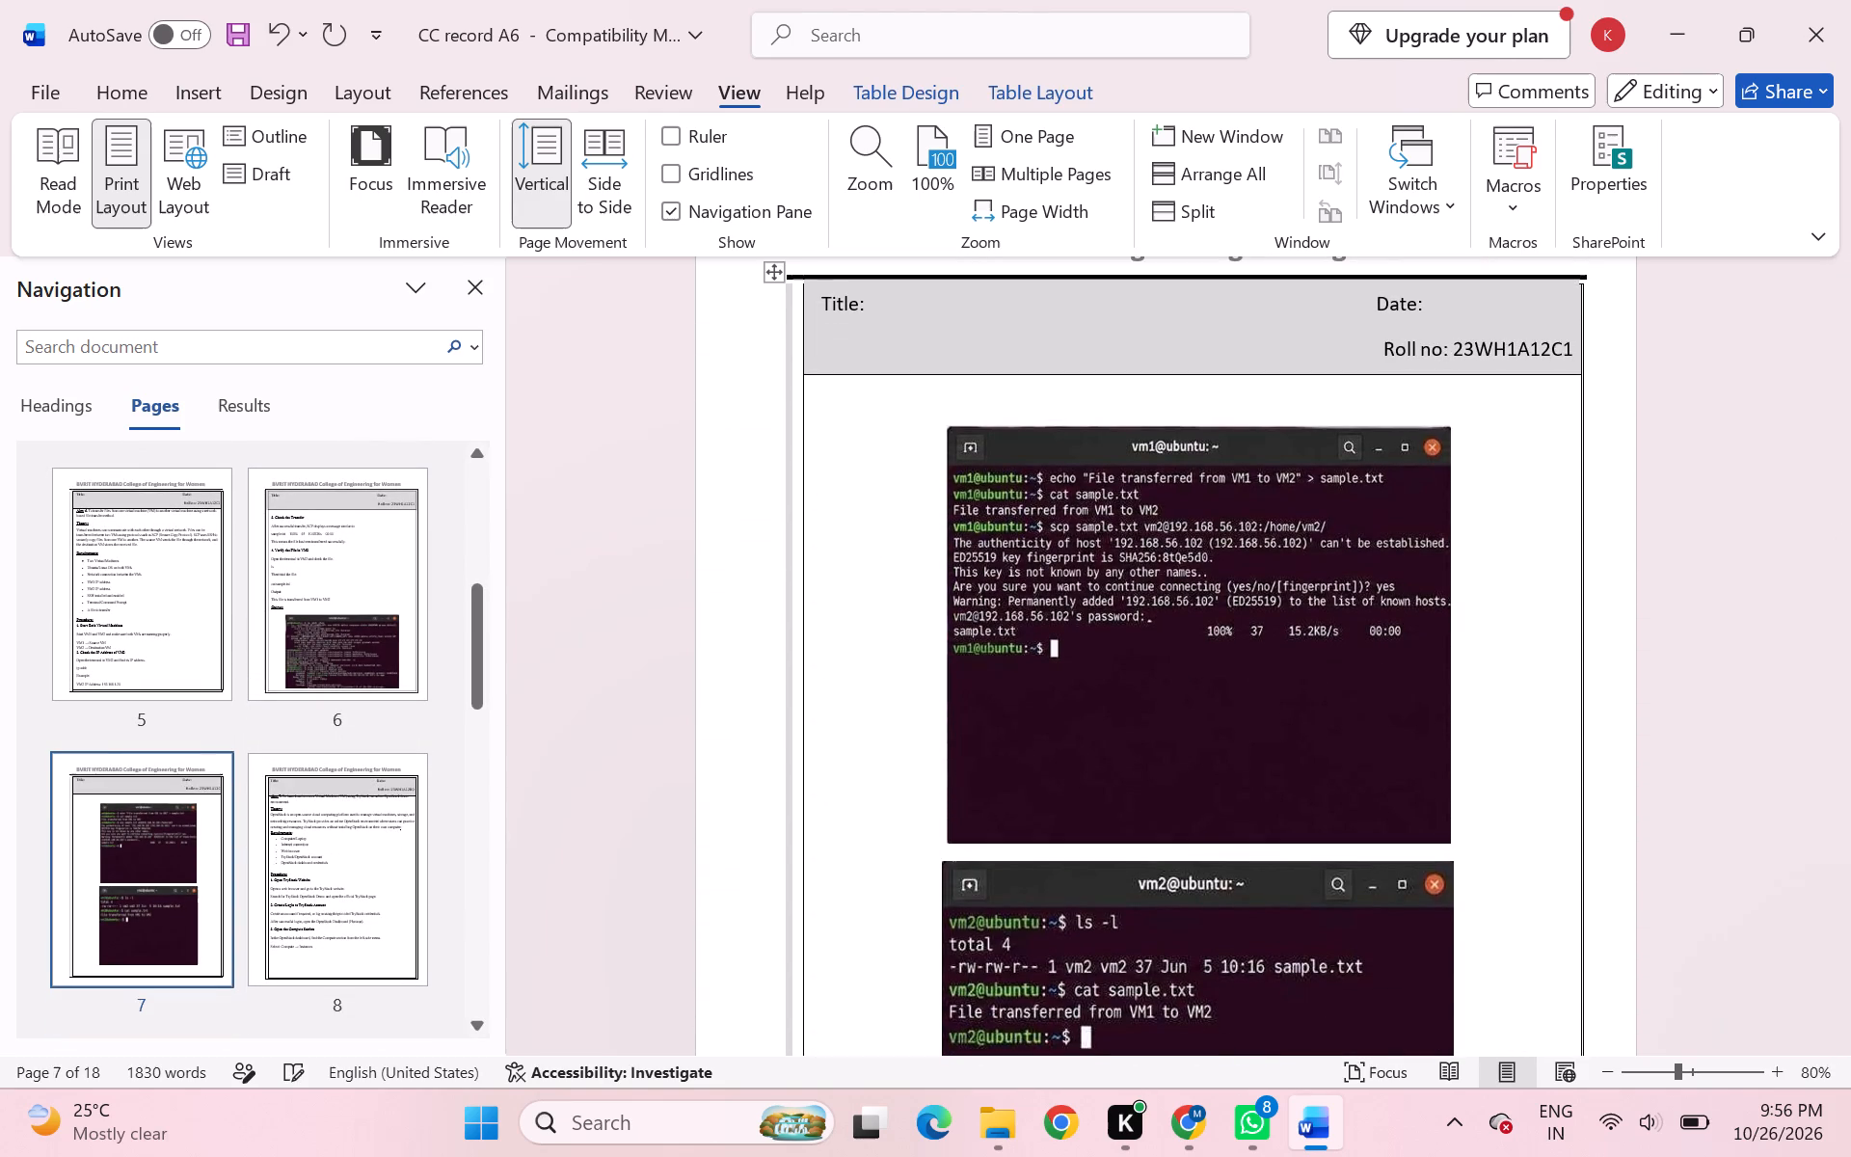
scroll(1567, 347, down, 4)
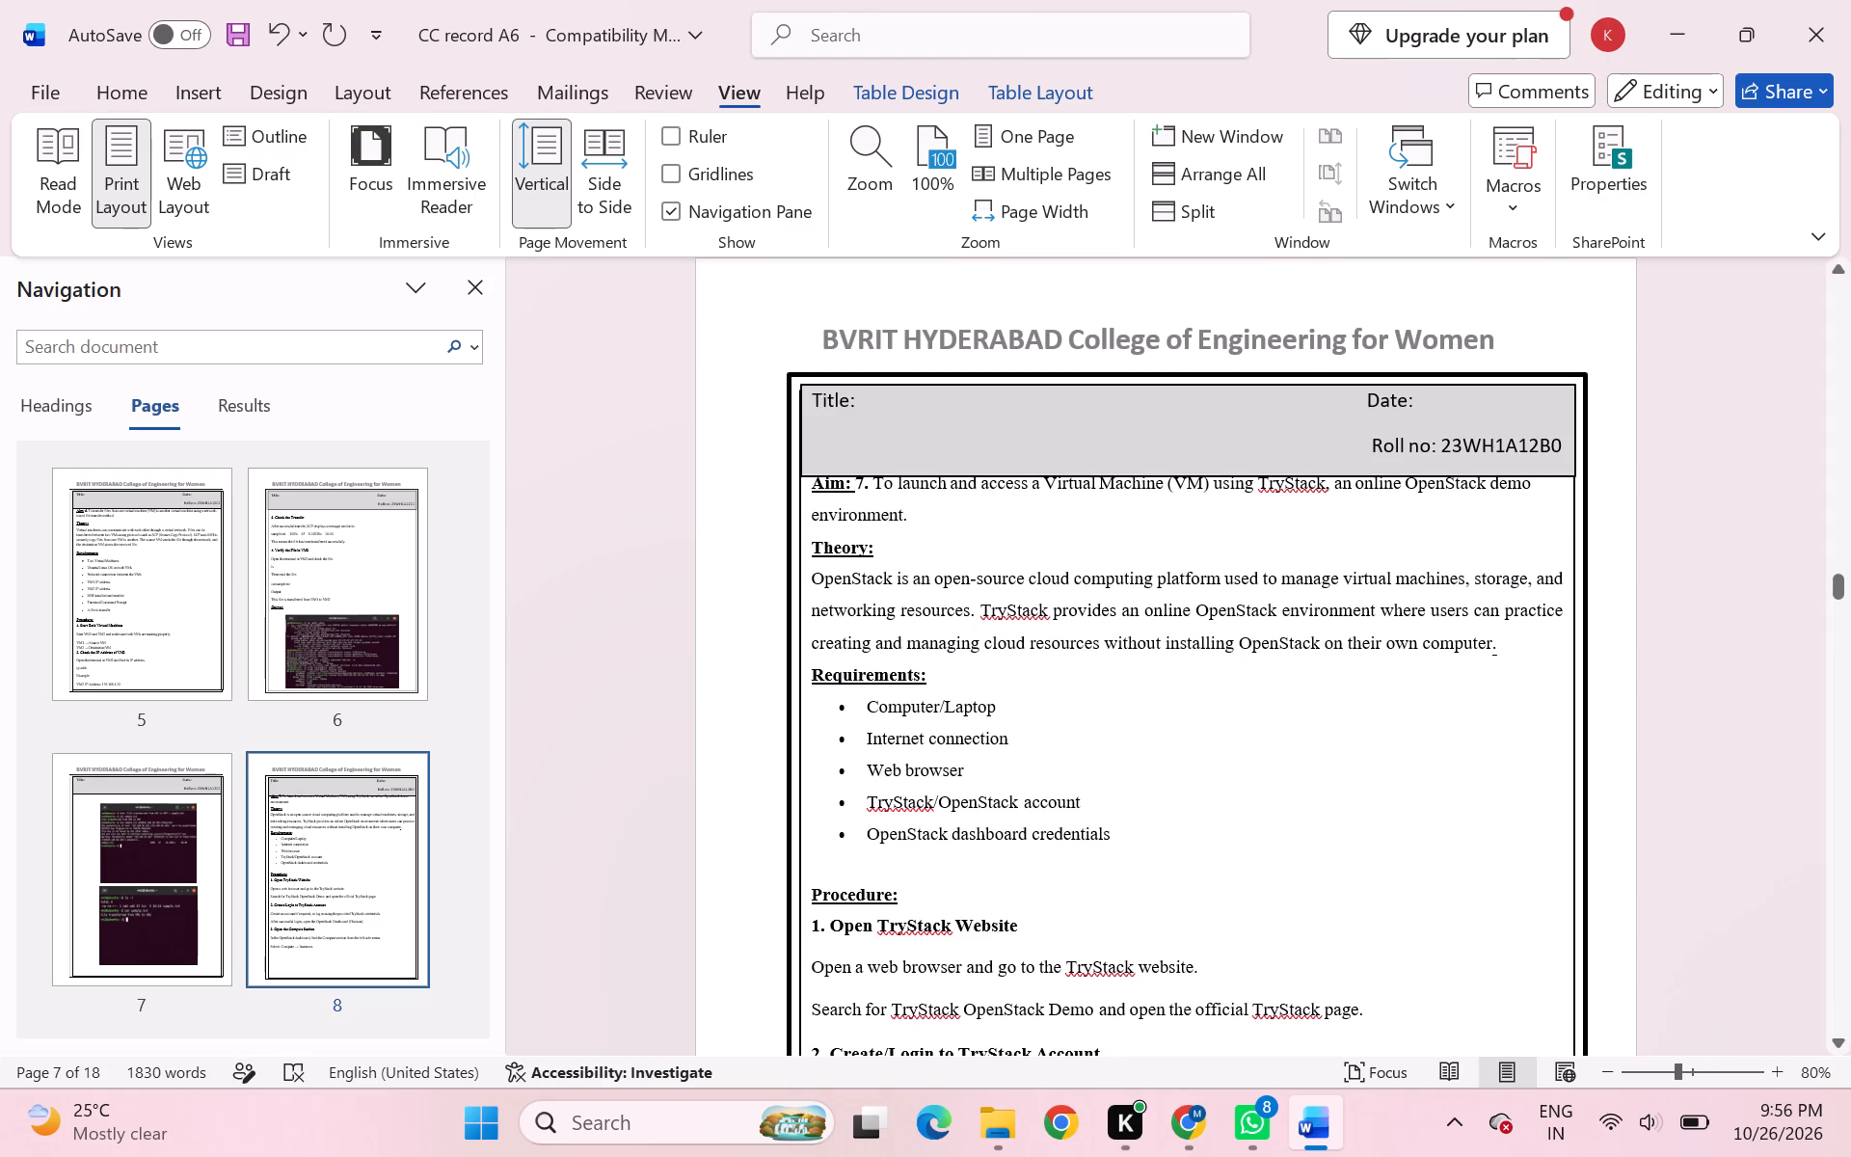
click(1563, 452)
key(BackSpace)
key(BackSpace)
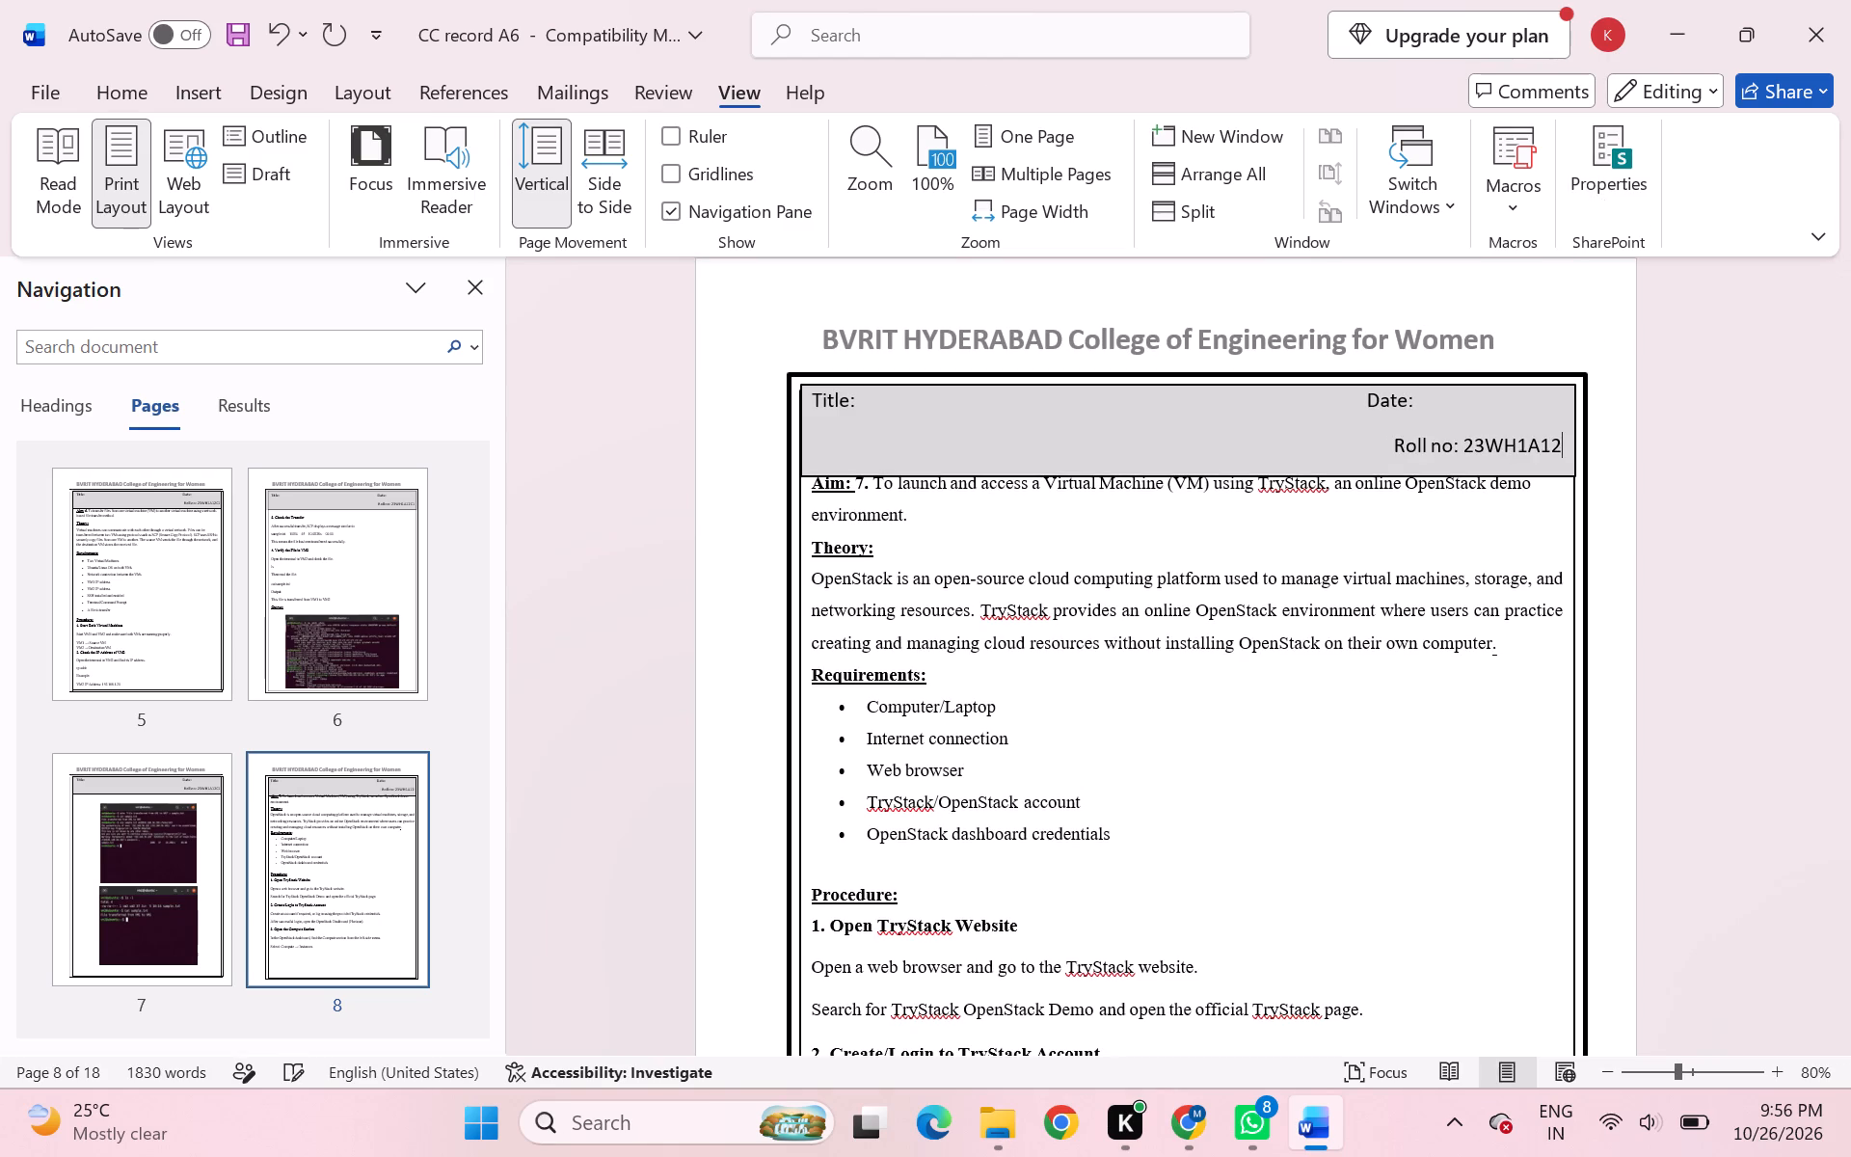
text(C1)
Change the roll number's last two characters to C1 on pages 9 and 10 of the TryStack experiment.
scroll(1563, 452, down, 4)
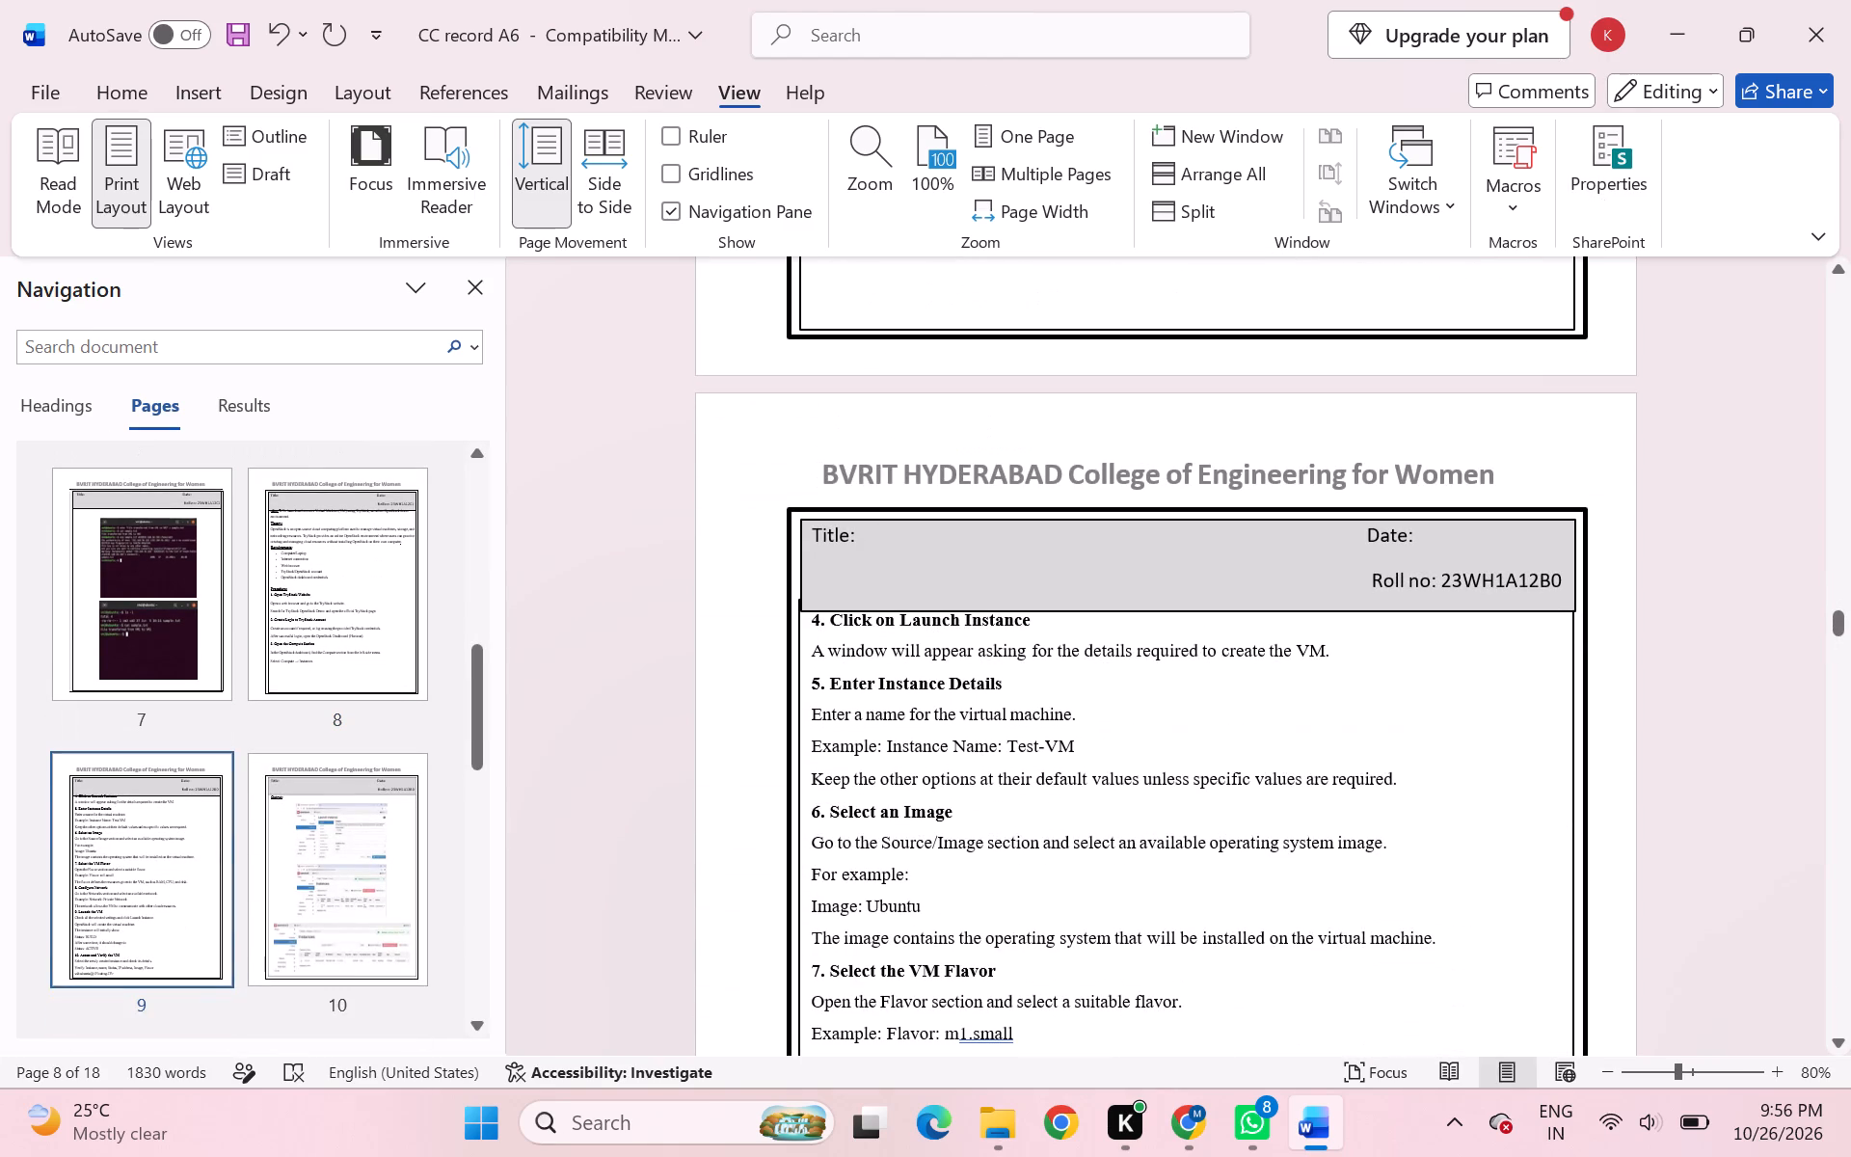
click(1566, 572)
key(BackSpace)
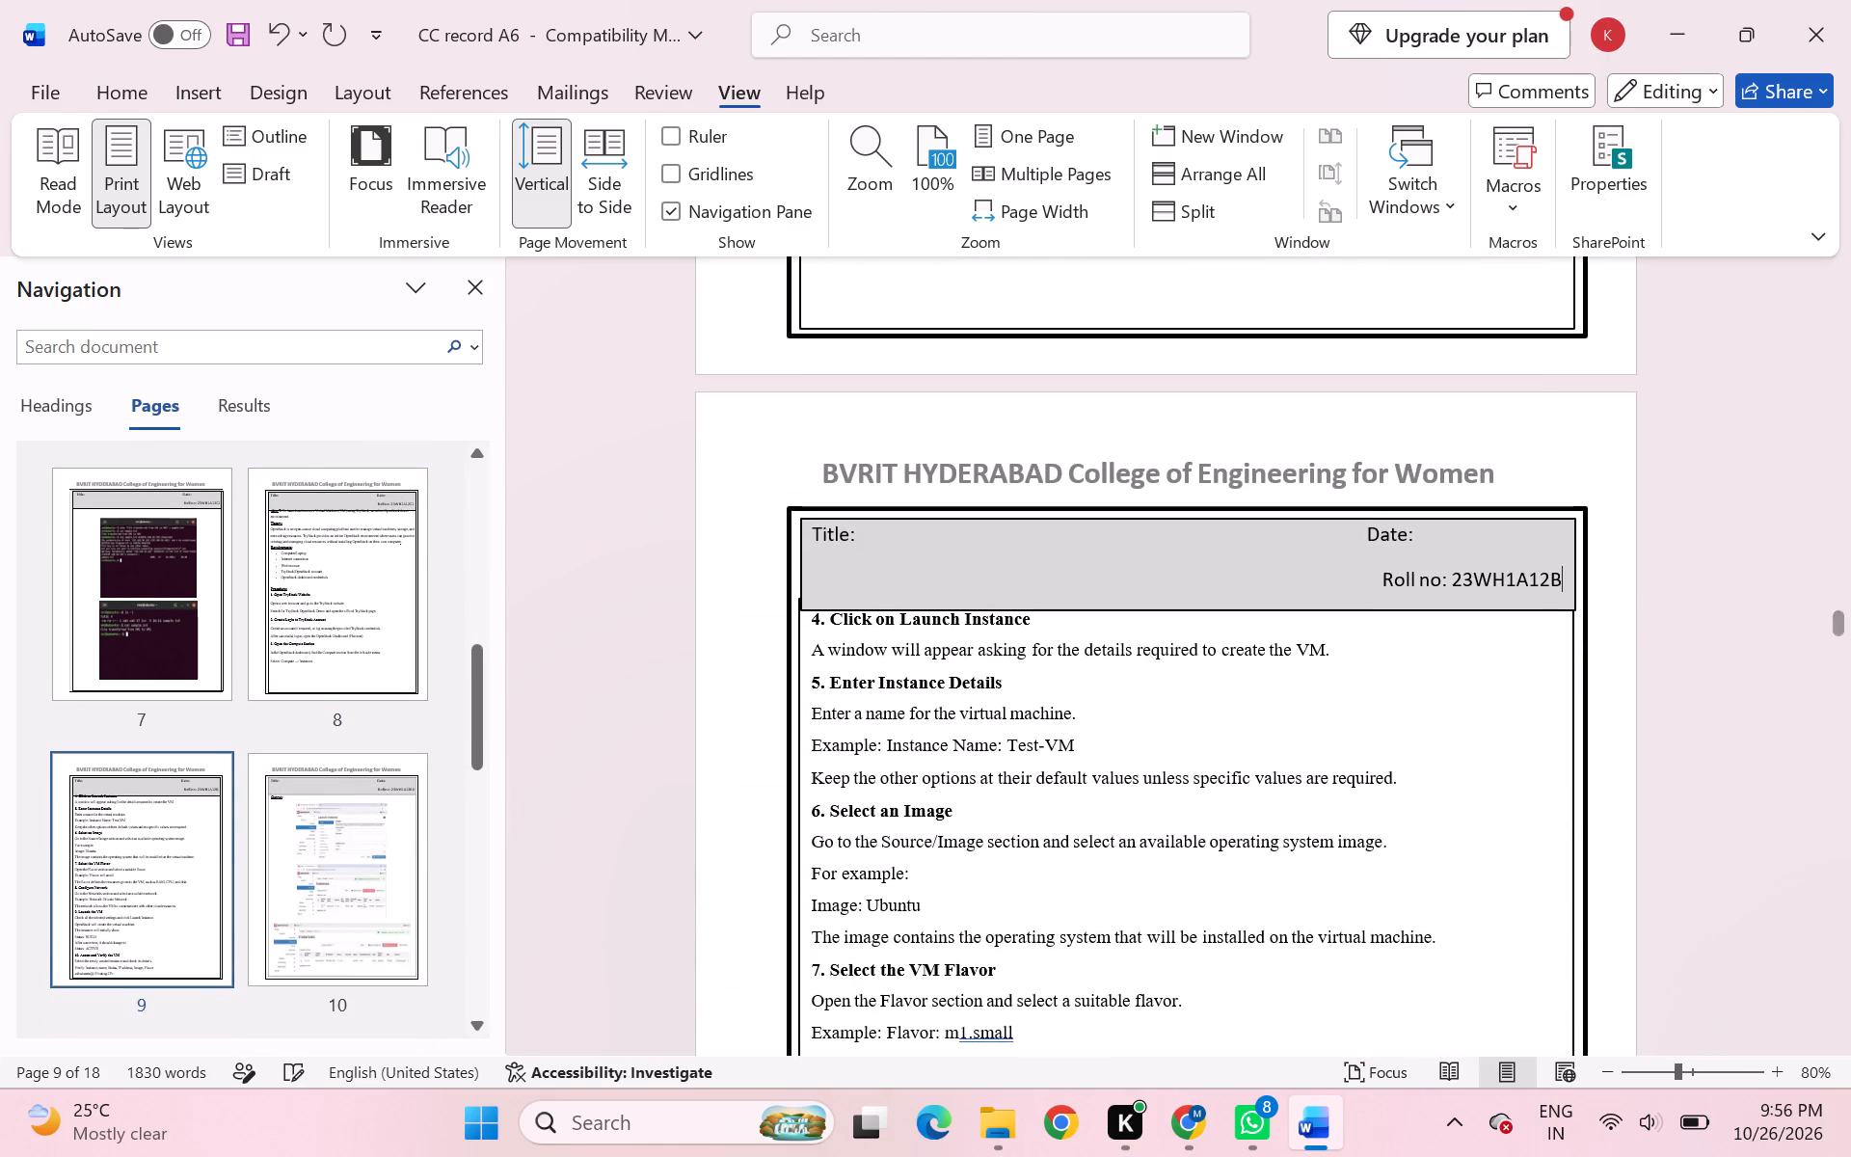
key(BackSpace)
text(C1)
scroll(1566, 572, down, 4)
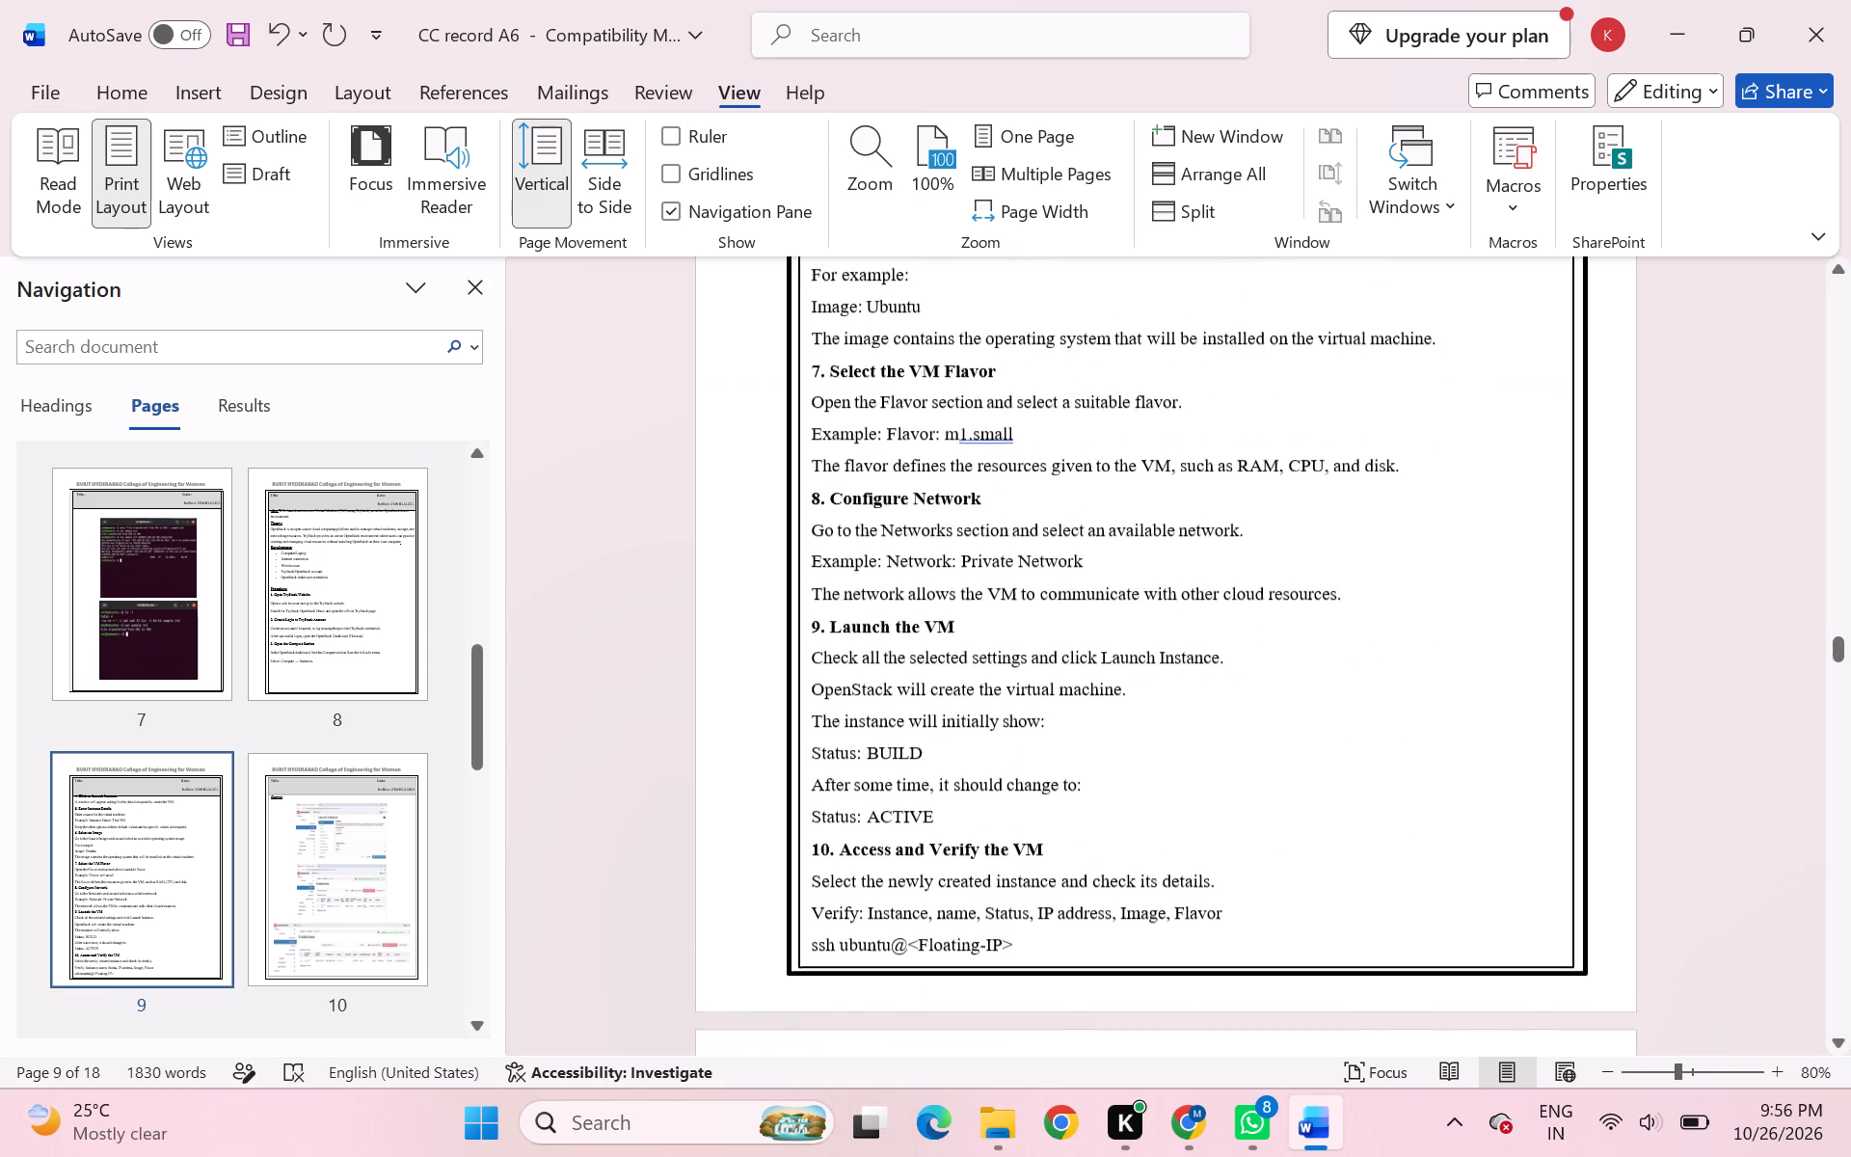
scroll(1566, 572, down, 1)
click(1561, 579)
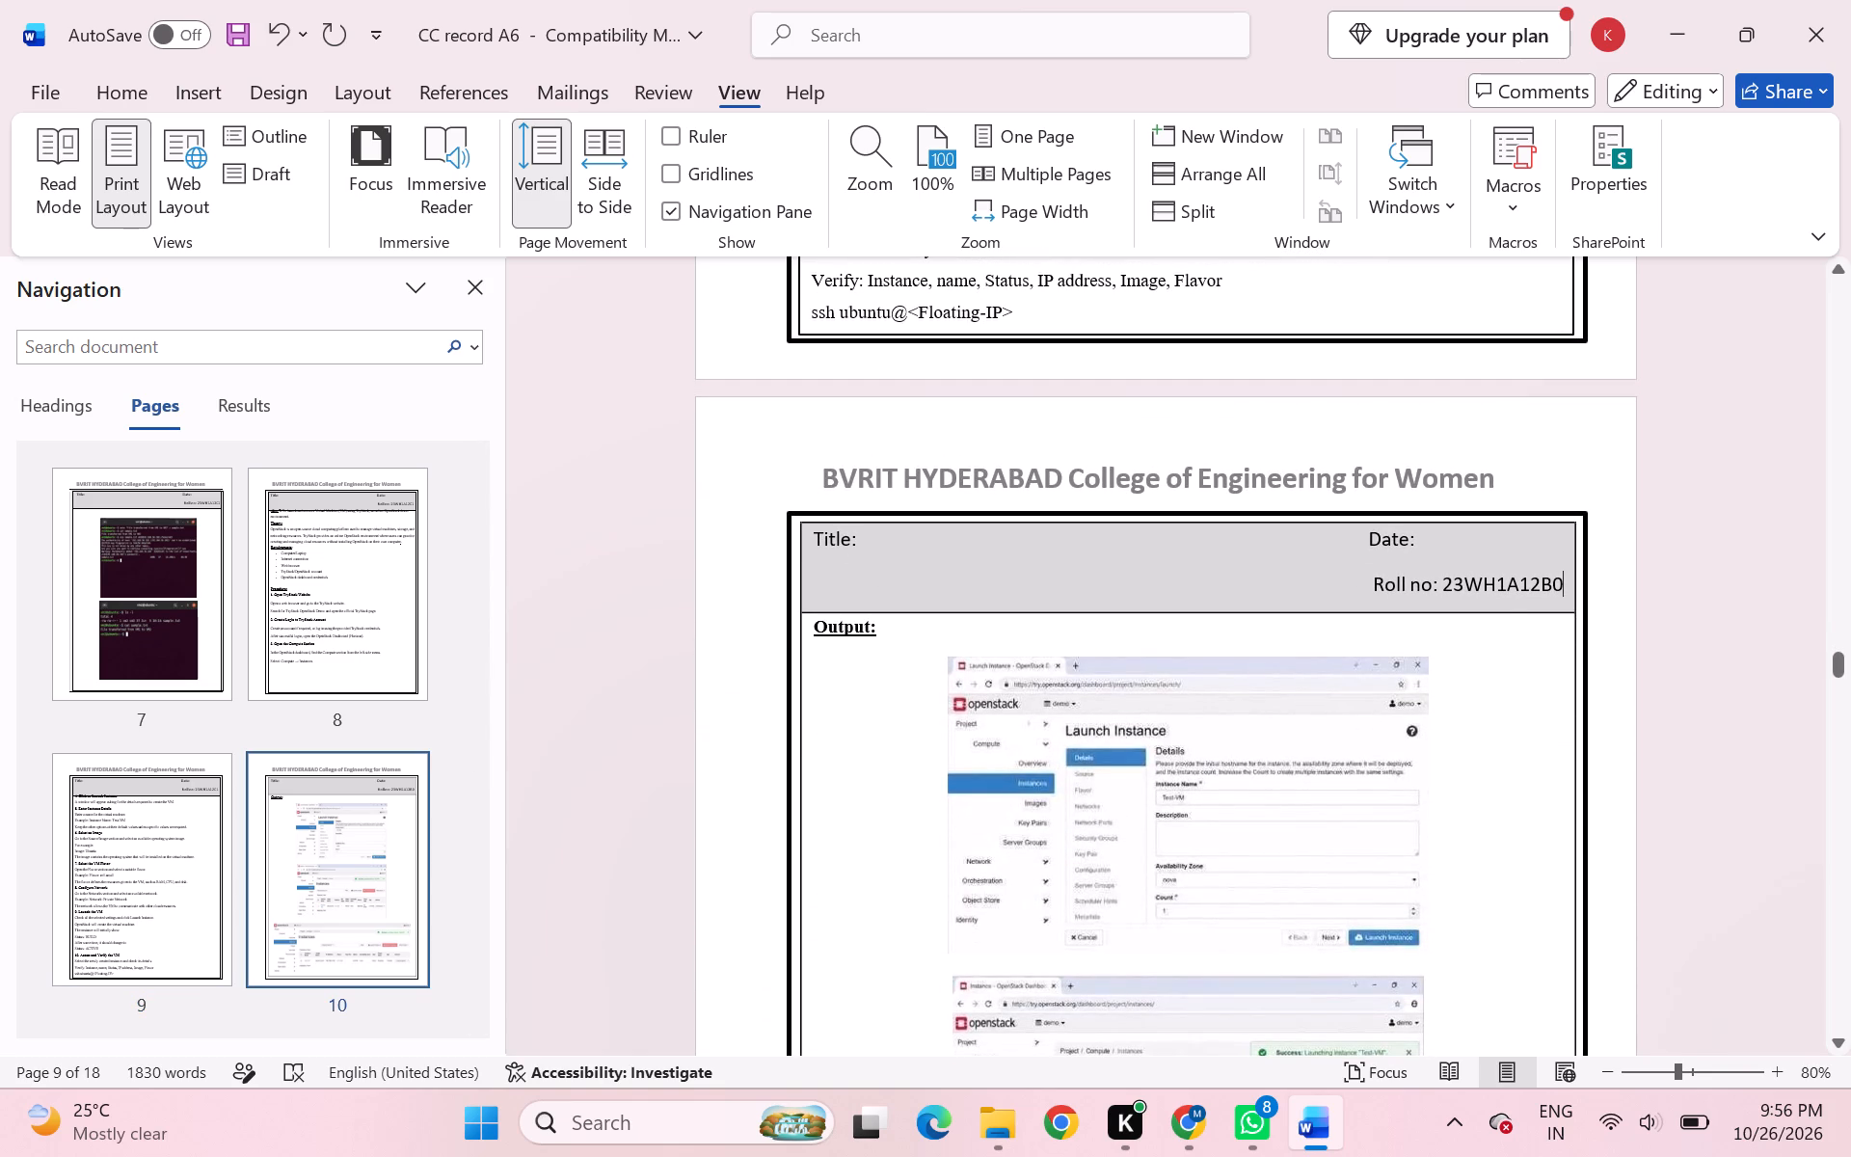
key(BackSpace)
key(BackSpace)
text(C1)
Change the roll number's ending to C1 in the header blocks of pages 11 and 12, the Hadoop experiment.
scroll(1561, 579, down, 3)
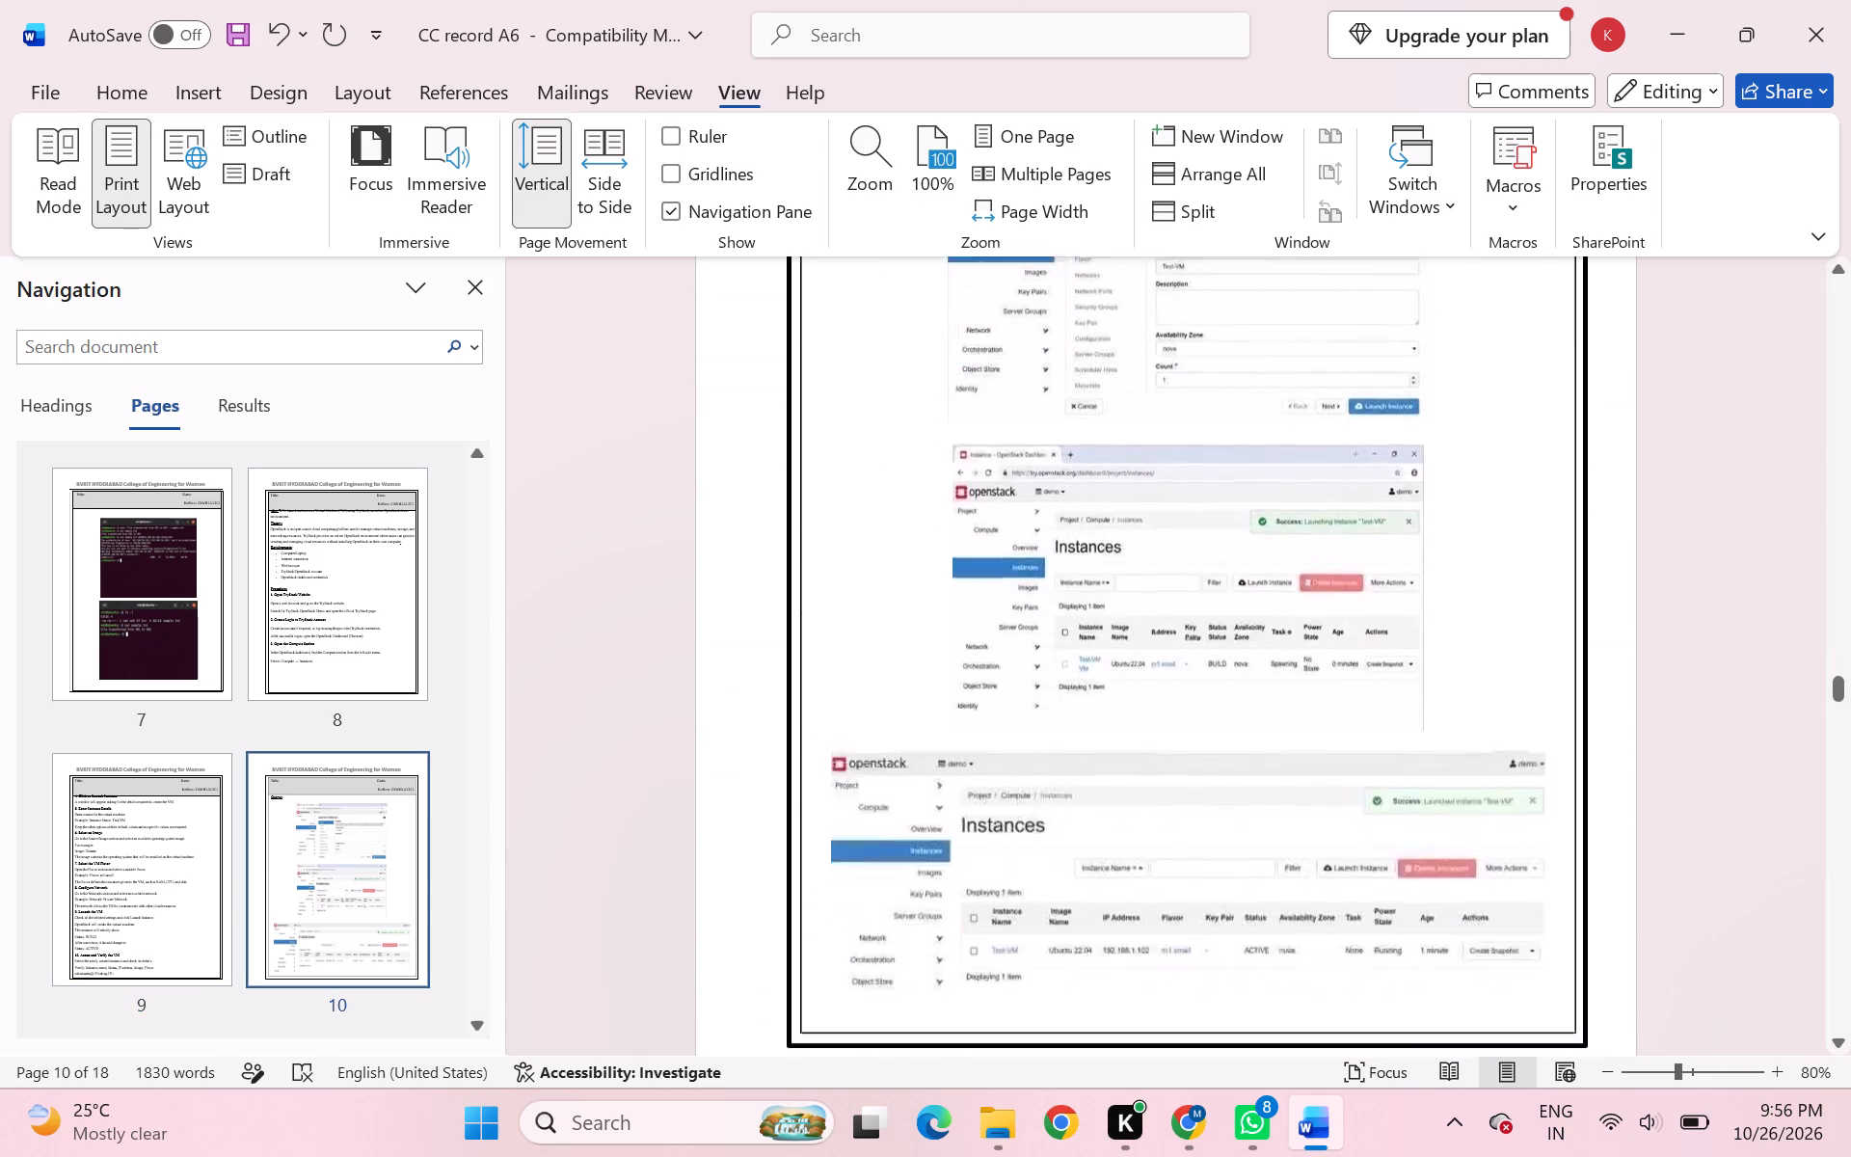
scroll(1561, 579, down, 3)
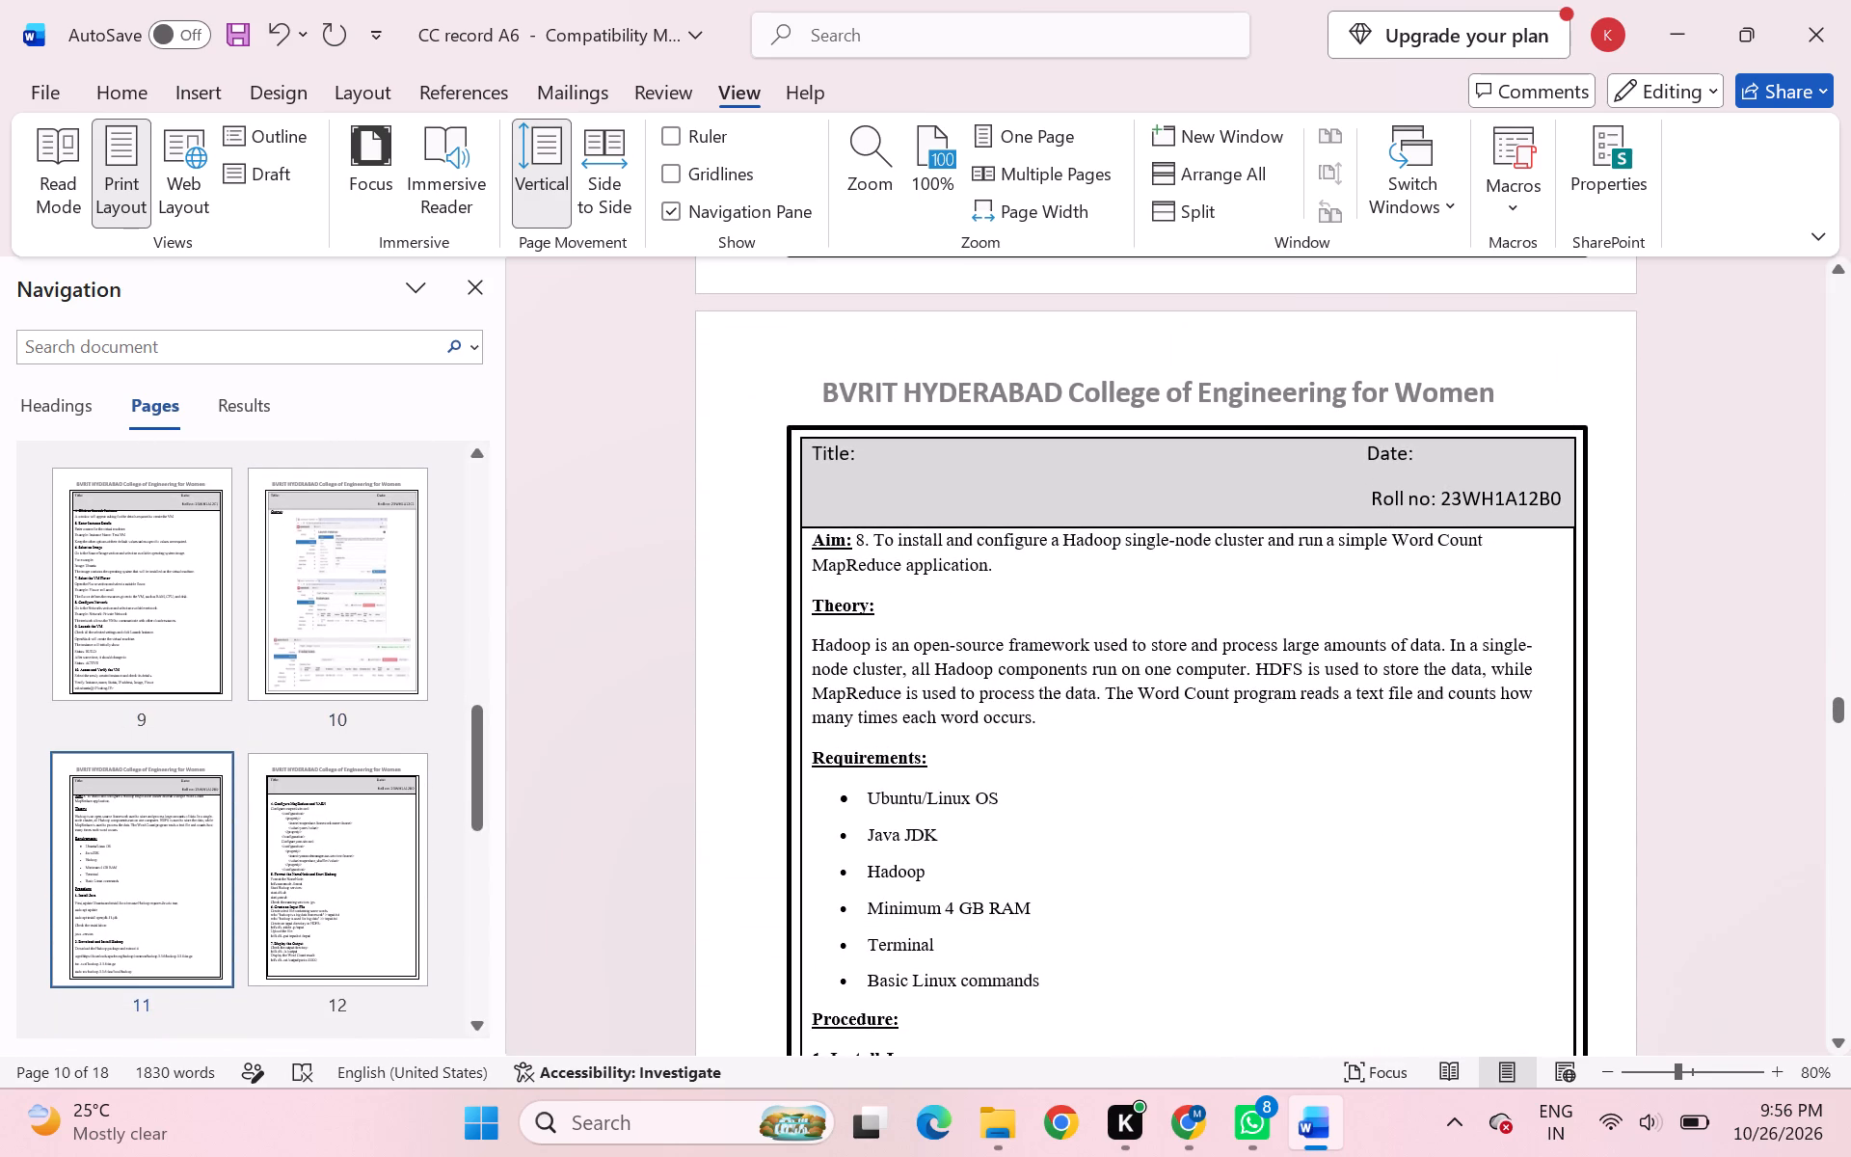
click(1560, 490)
key(BackSpace)
key(BackSpace)
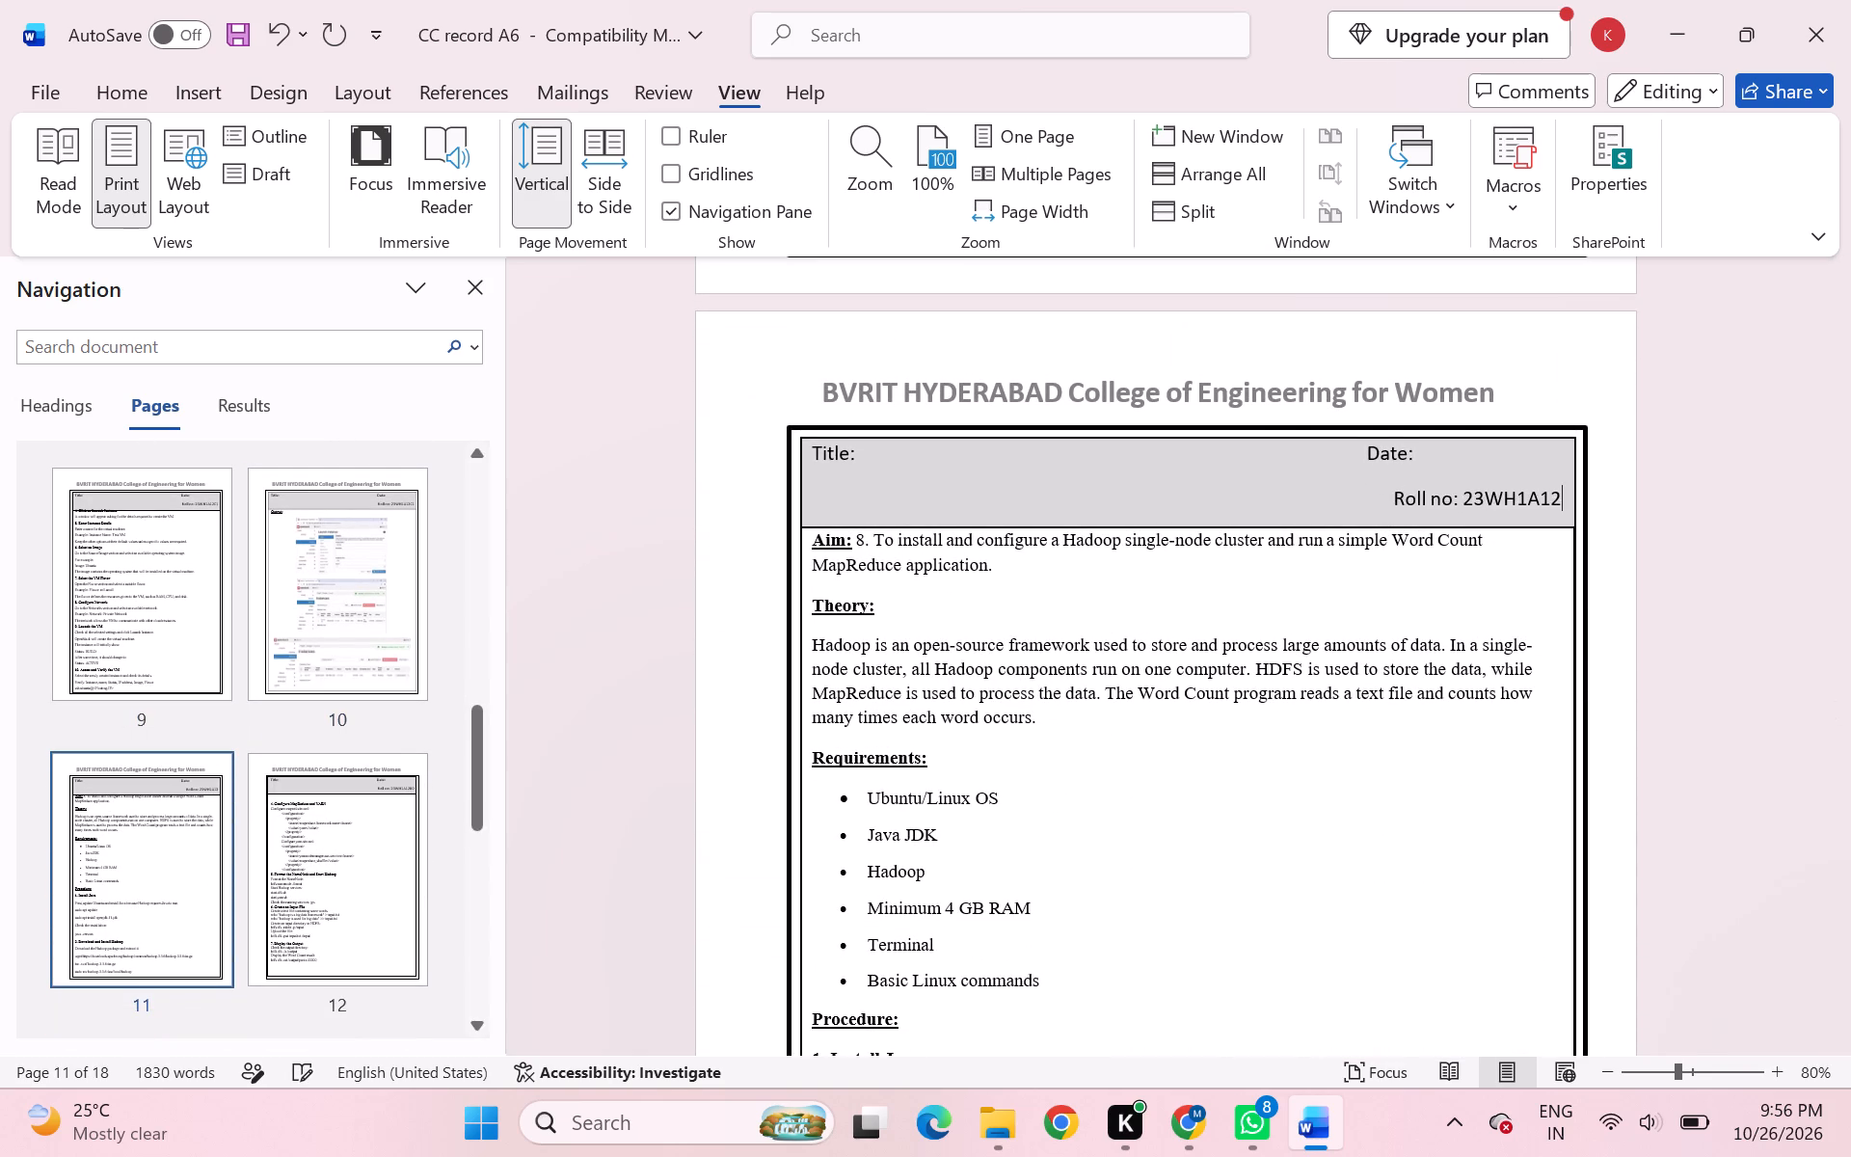
text(C1)
scroll(1560, 490, down, 6)
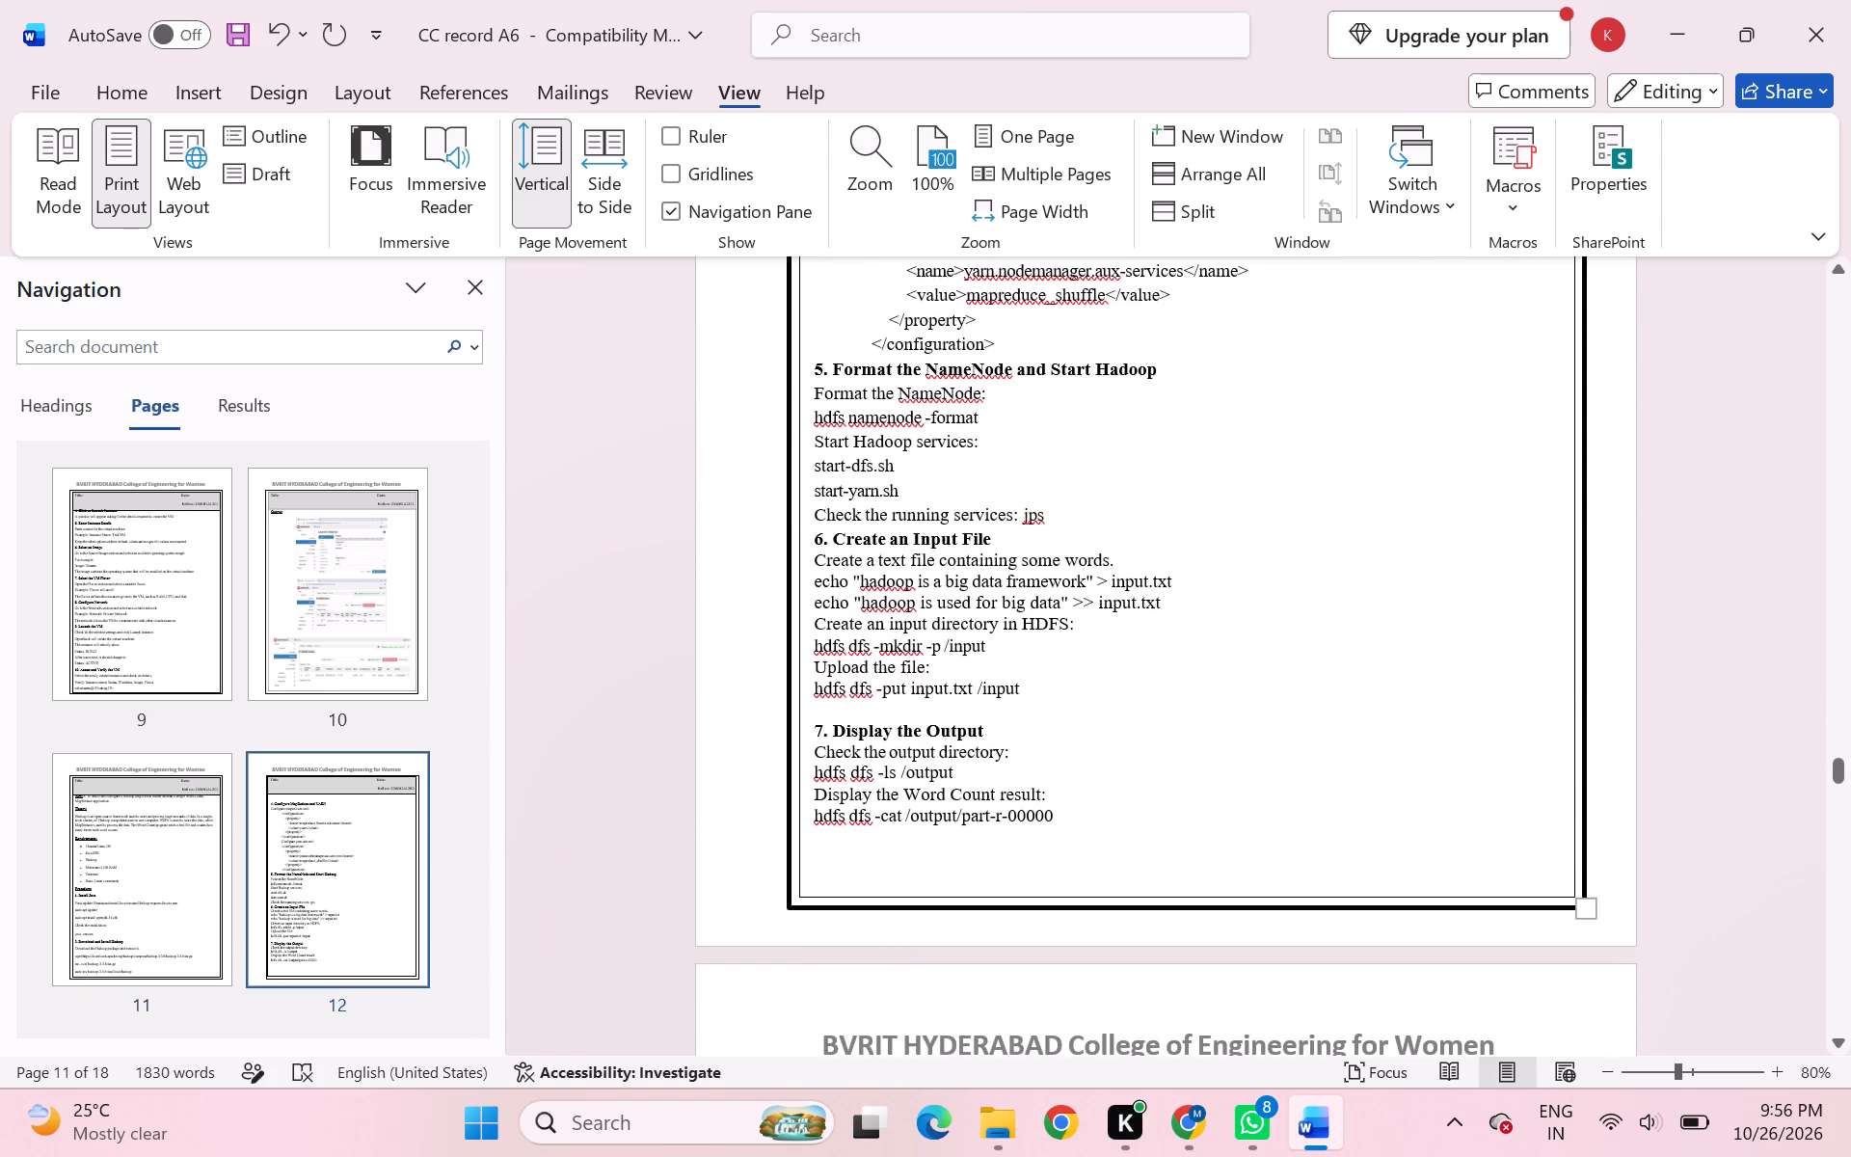
scroll(1518, 373, up, 3)
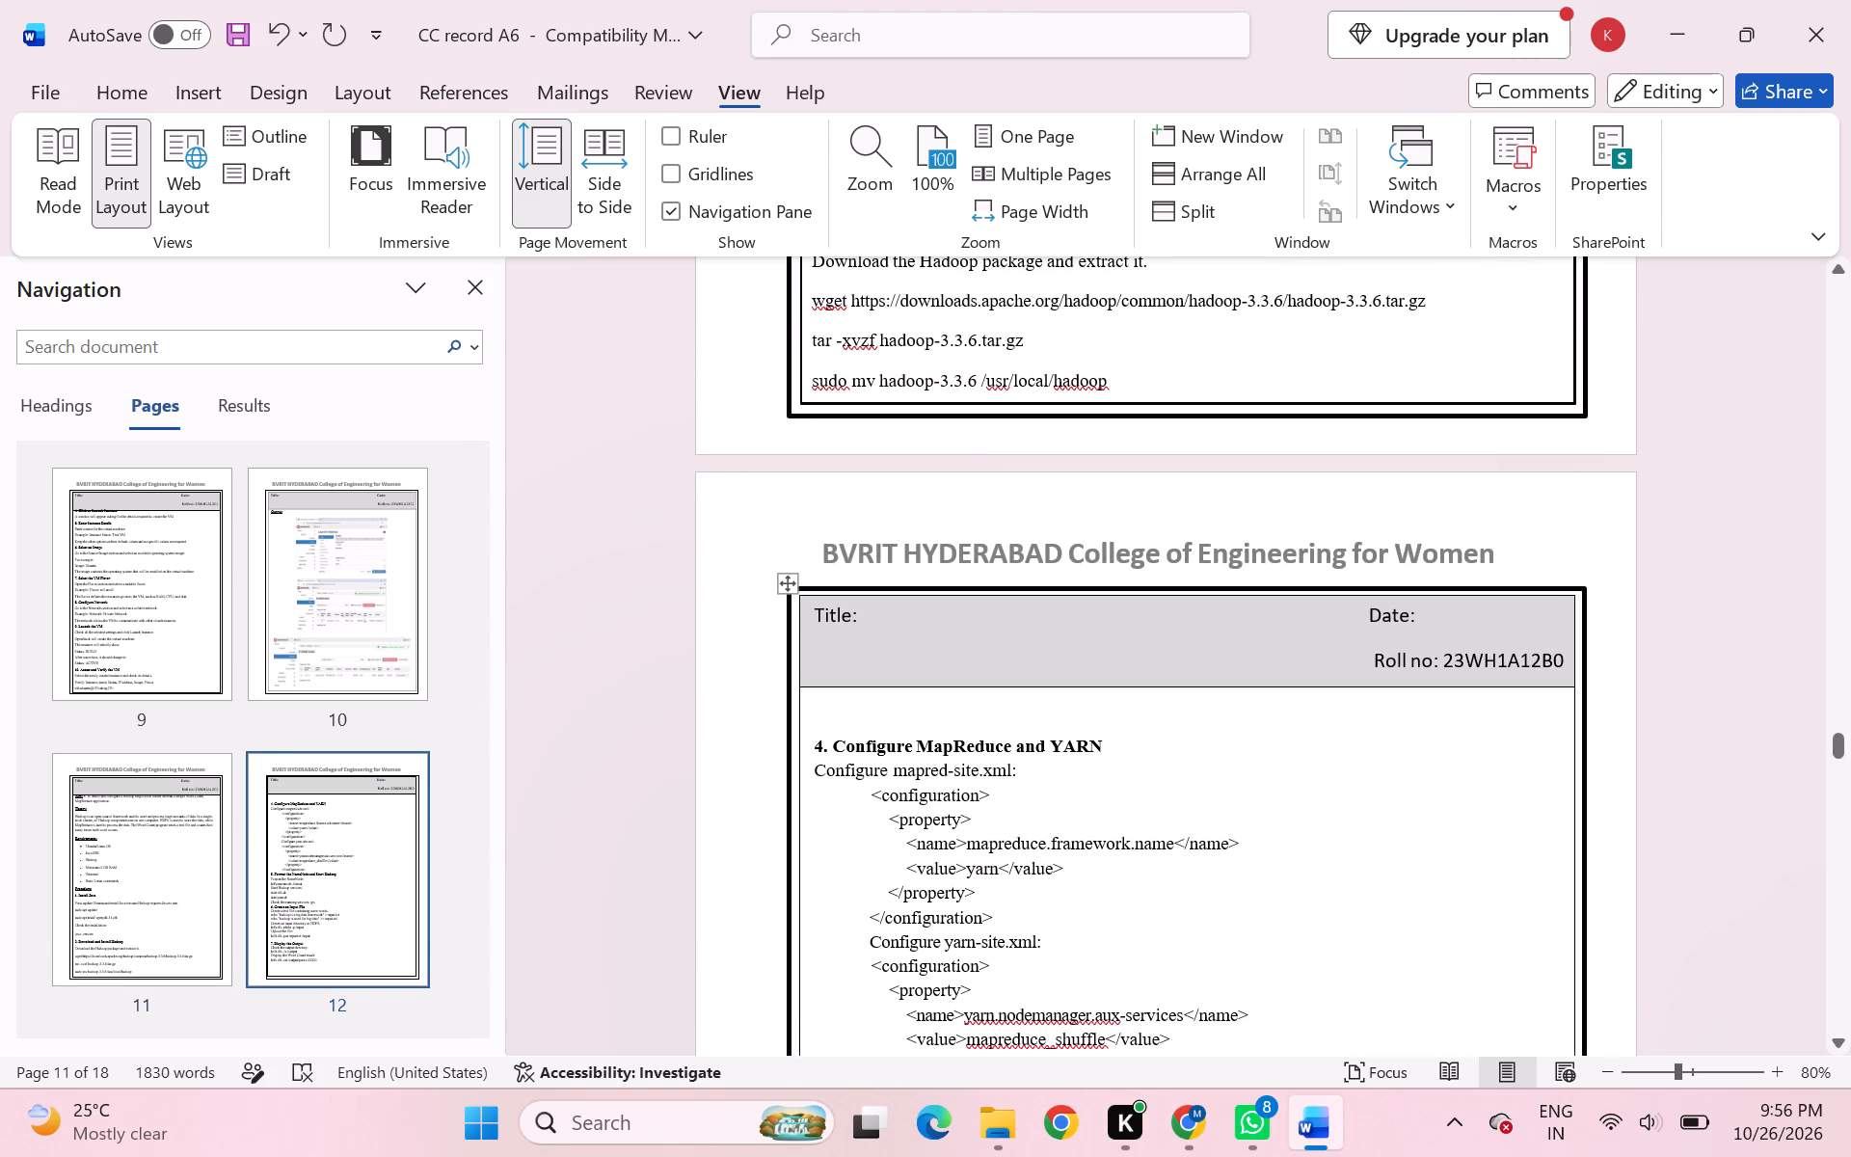
click(1569, 659)
key(BackSpace)
key(BackSpace)
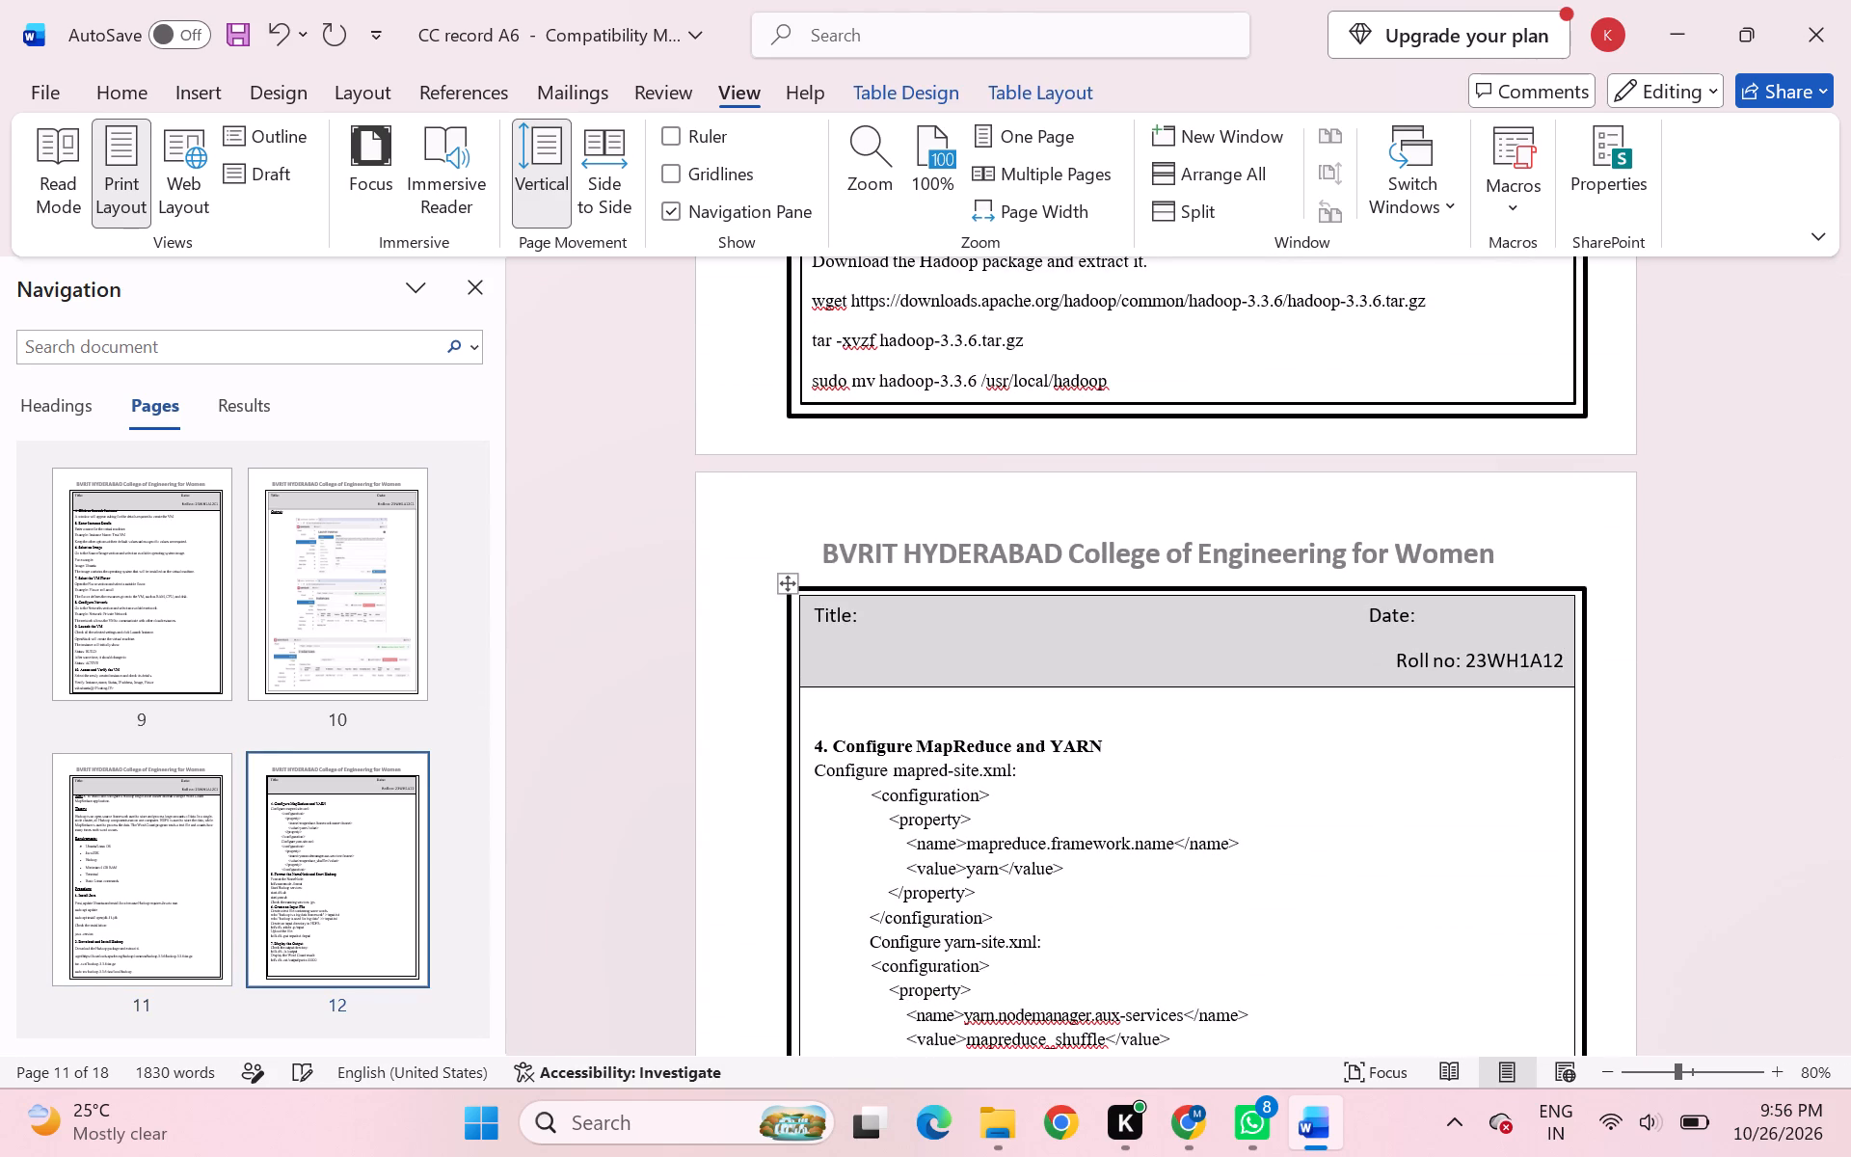
text(C1)
Change the roll number's ending to C1 on the Hadoop output page 13 and the Amazon RDS page 14.
scroll(1569, 659, down, 6)
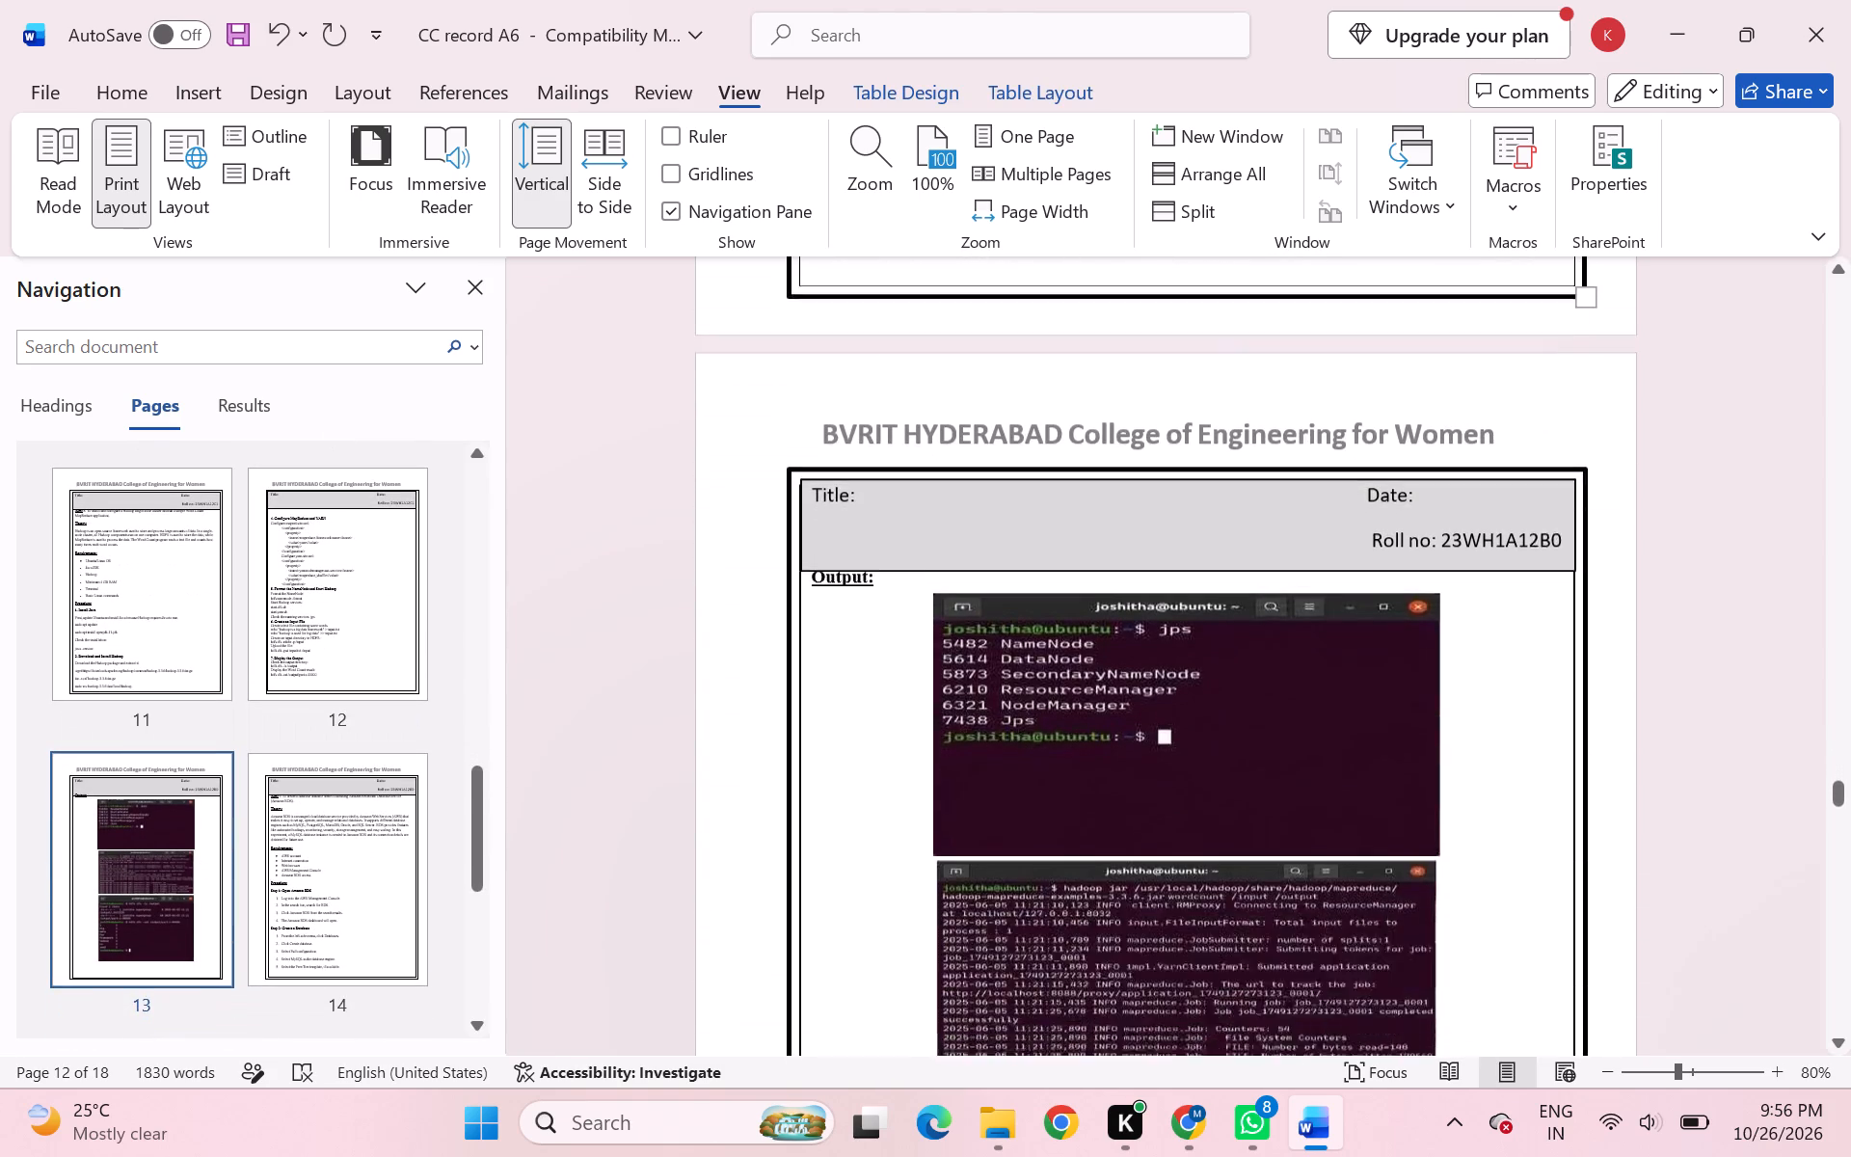
click(1567, 449)
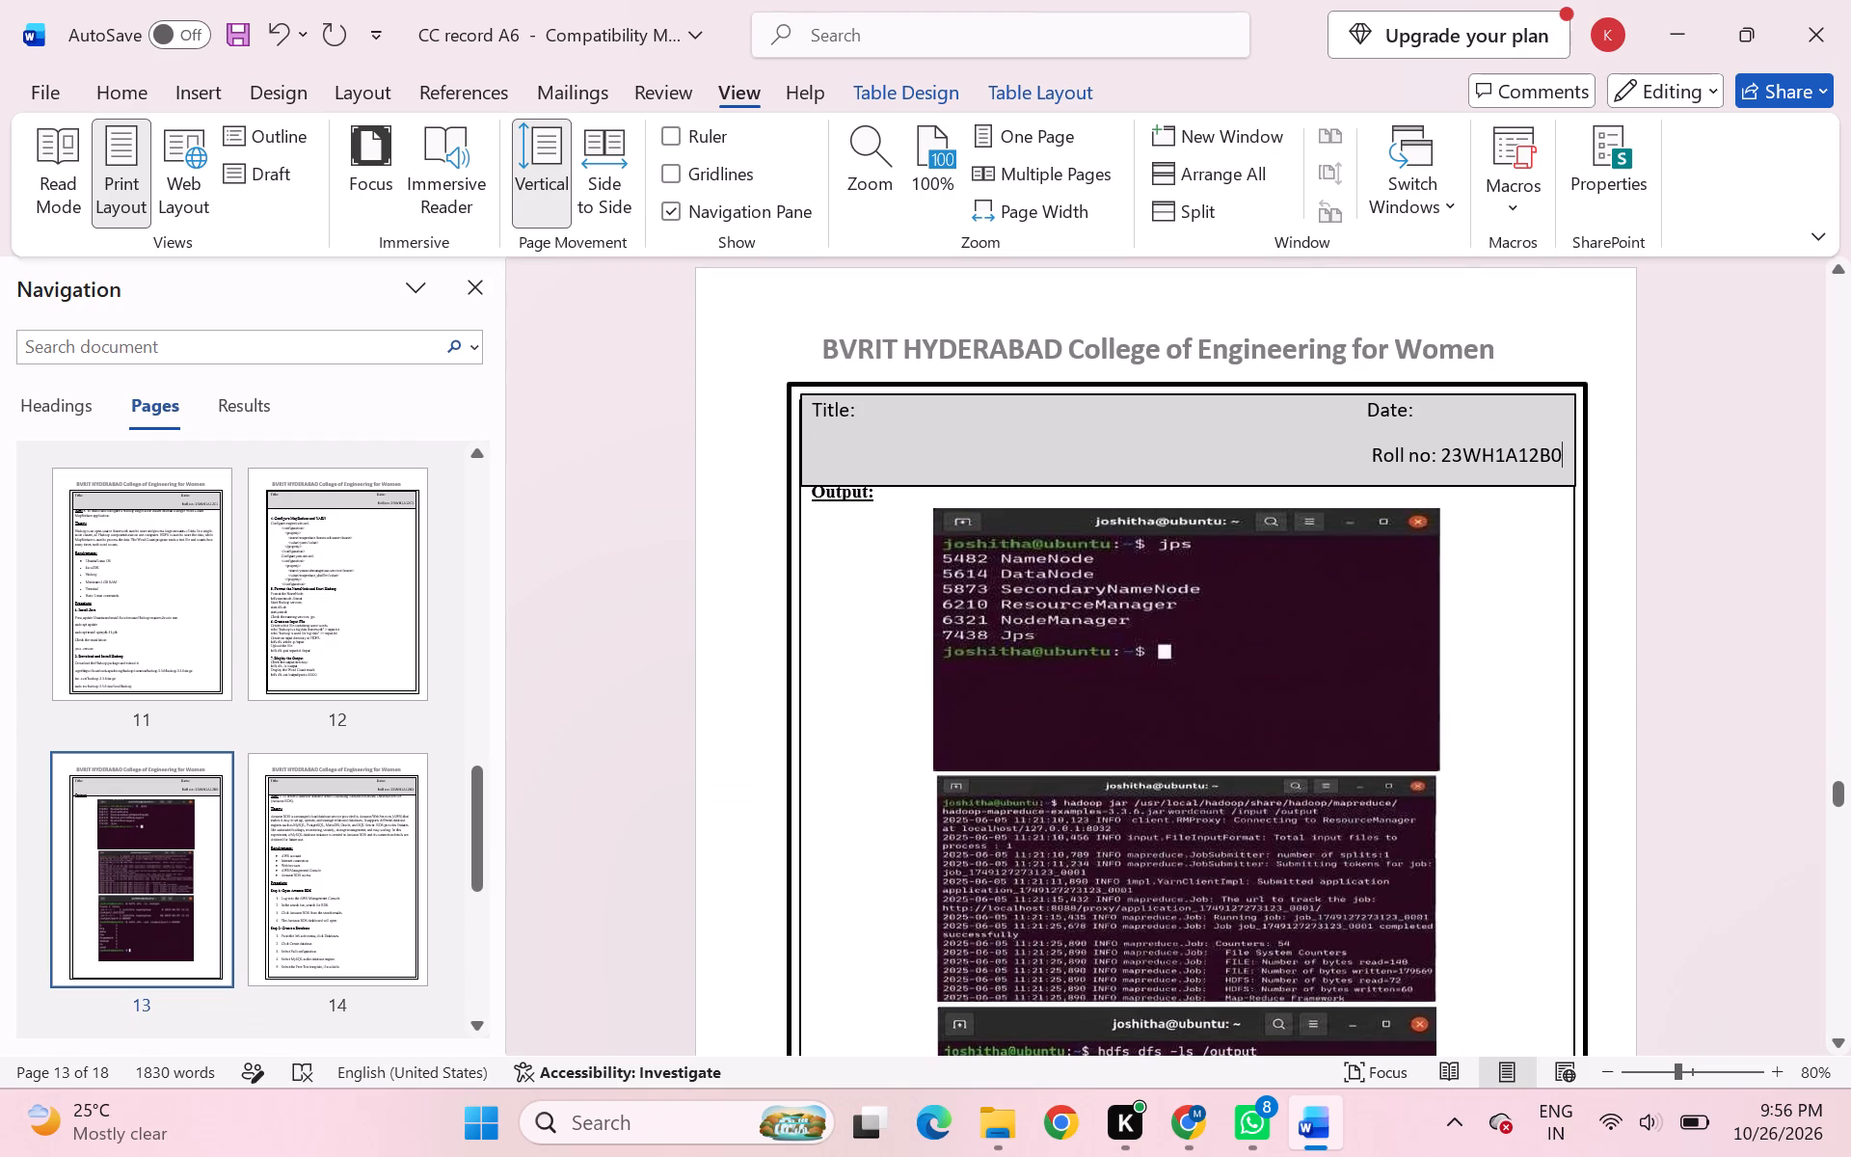
key(BackSpace)
key(BackSpace)
text(C1)
scroll(1567, 449, down, 2)
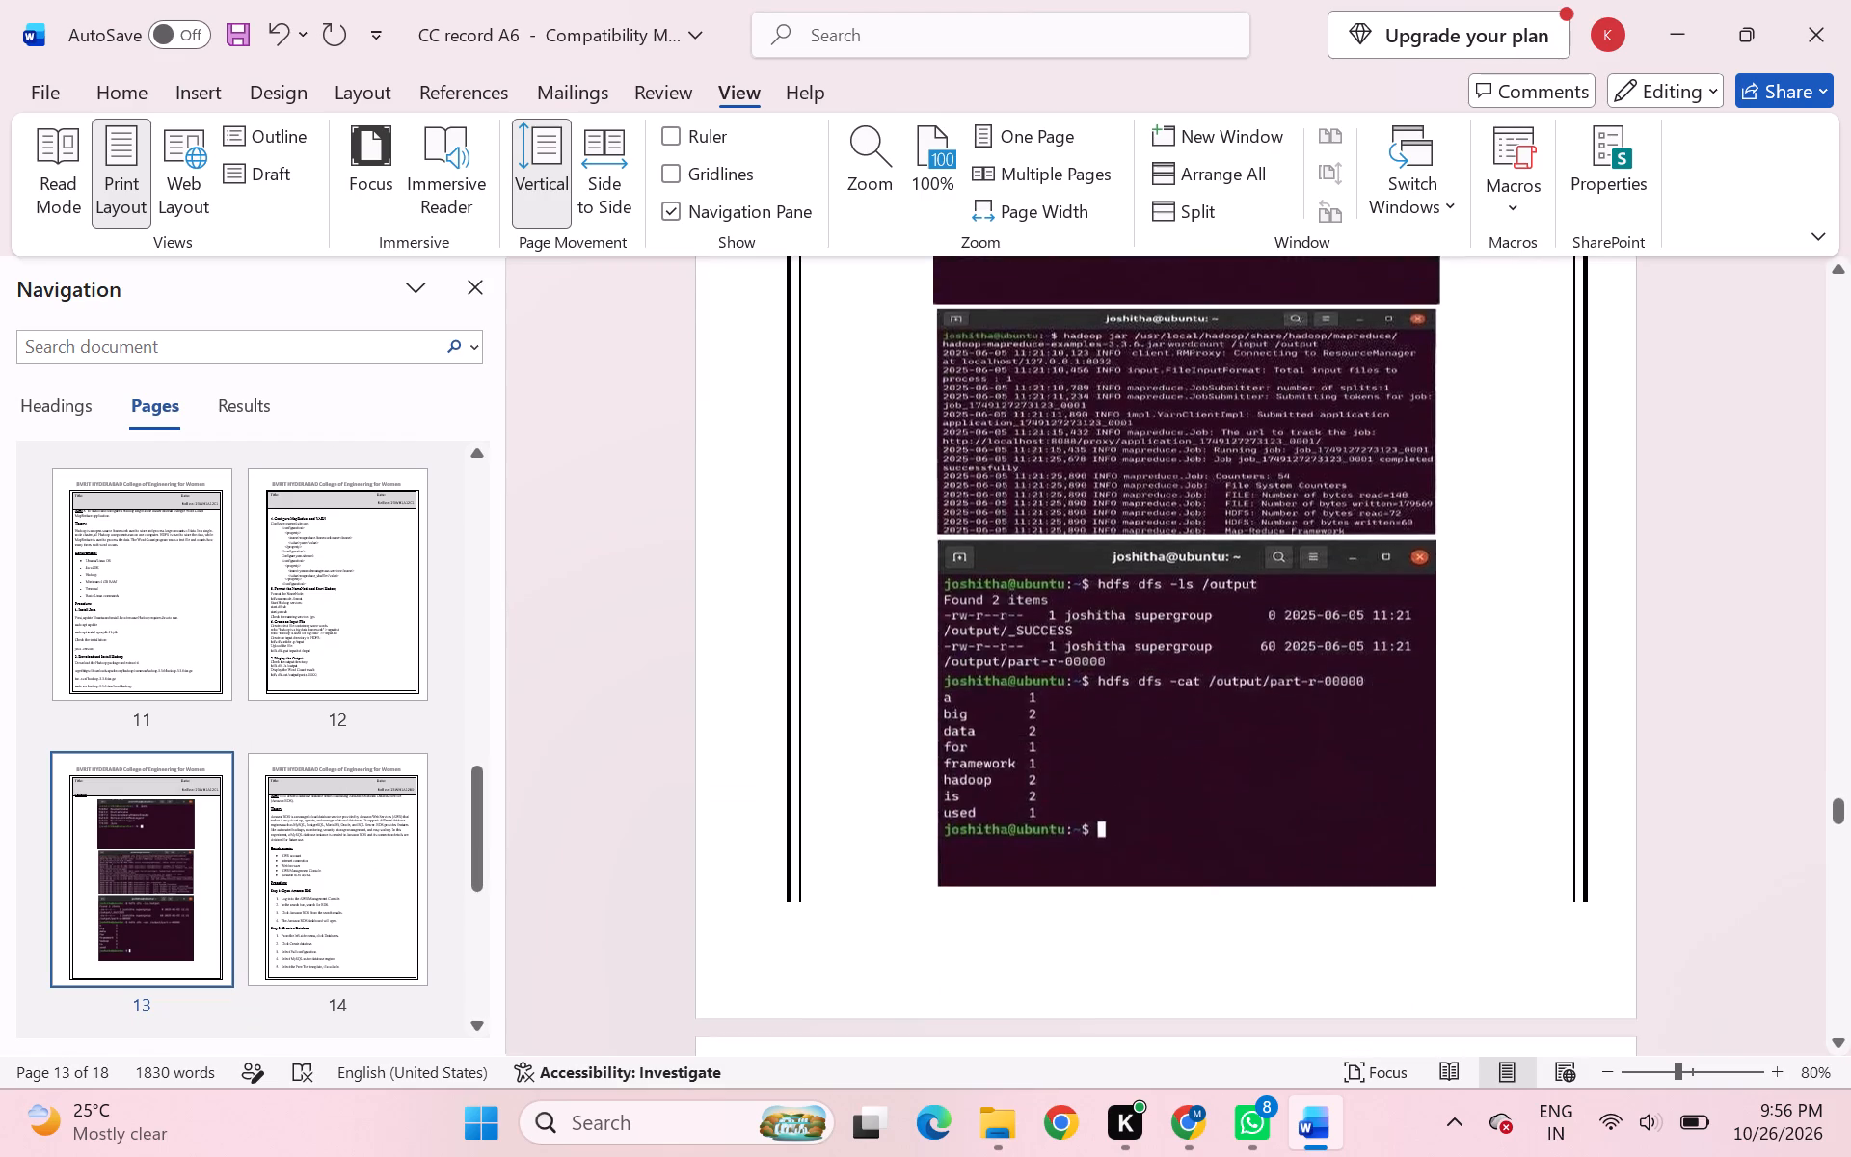
scroll(1567, 449, down, 4)
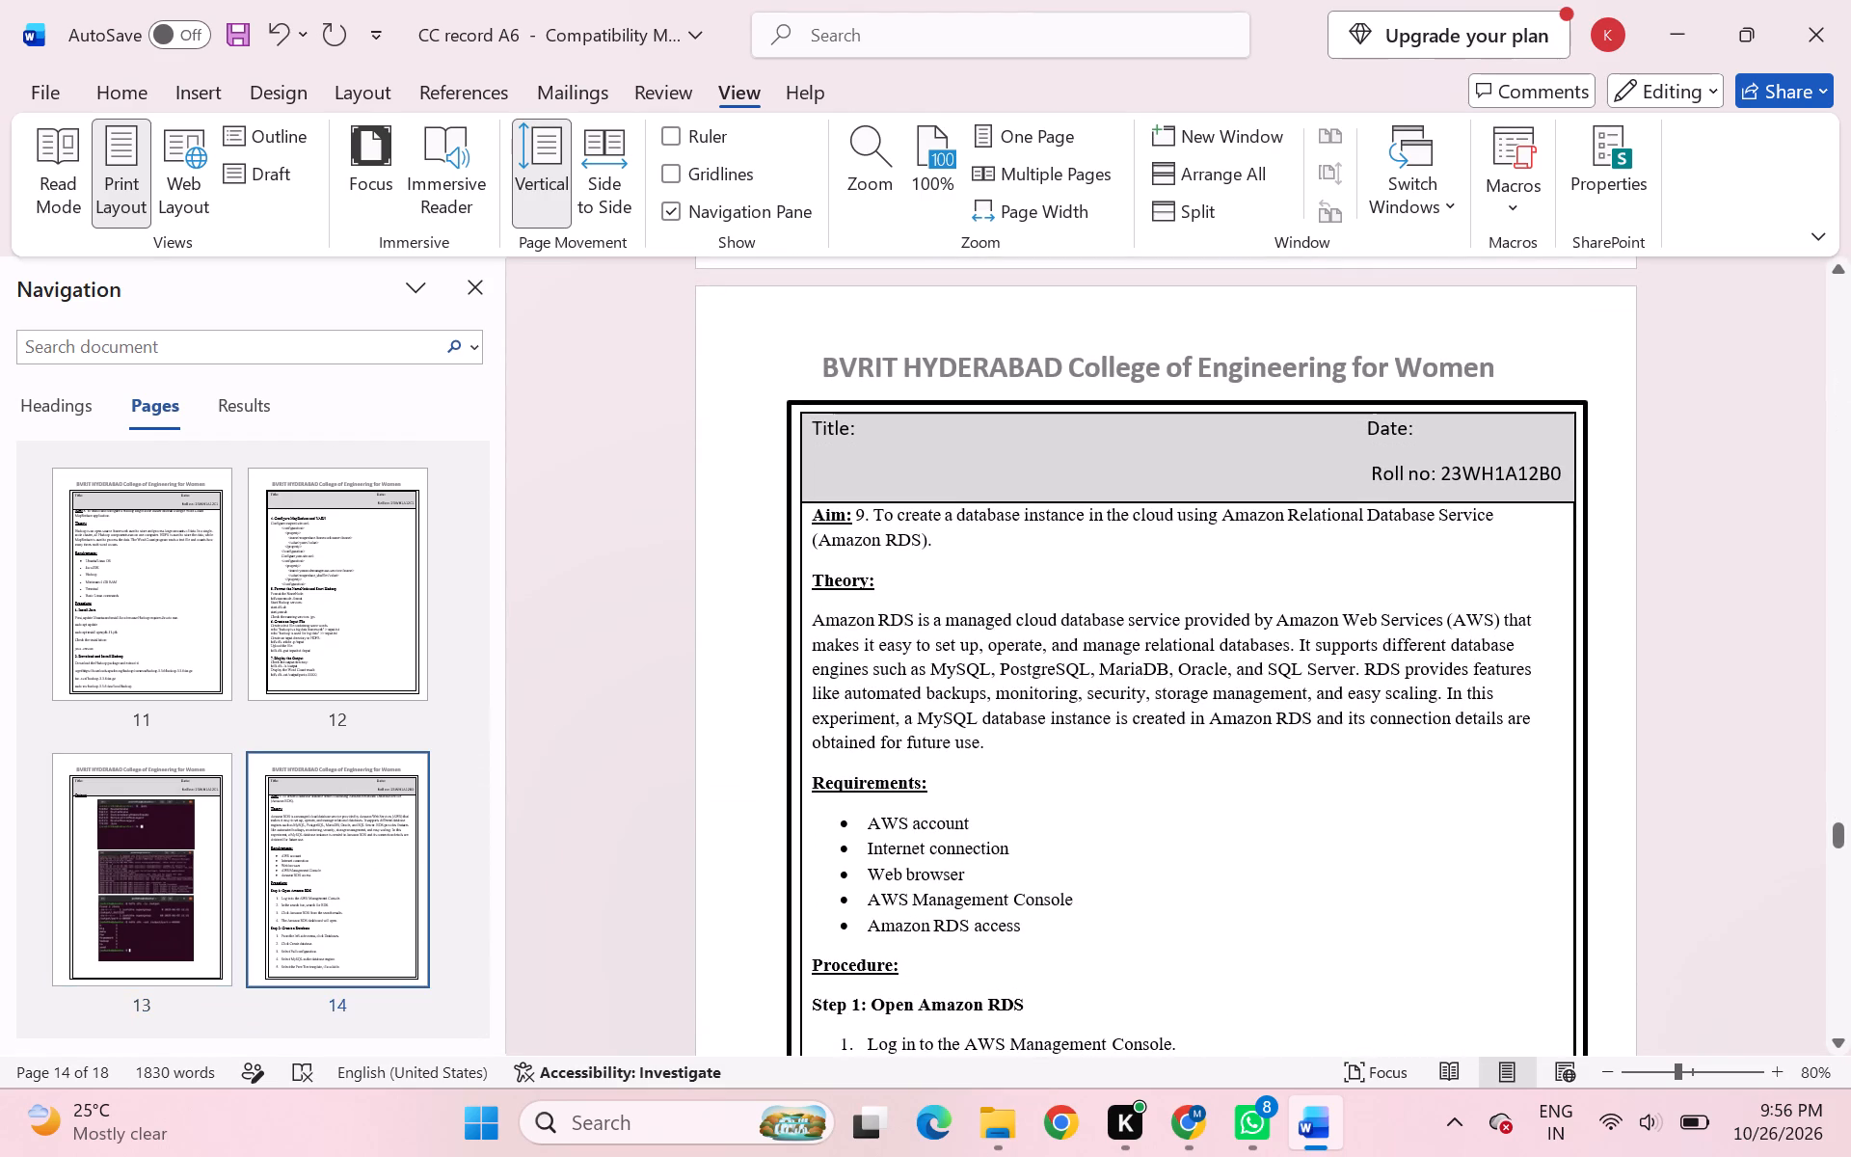
click(1561, 470)
key(BackSpace)
key(BackSpace)
text(C1)
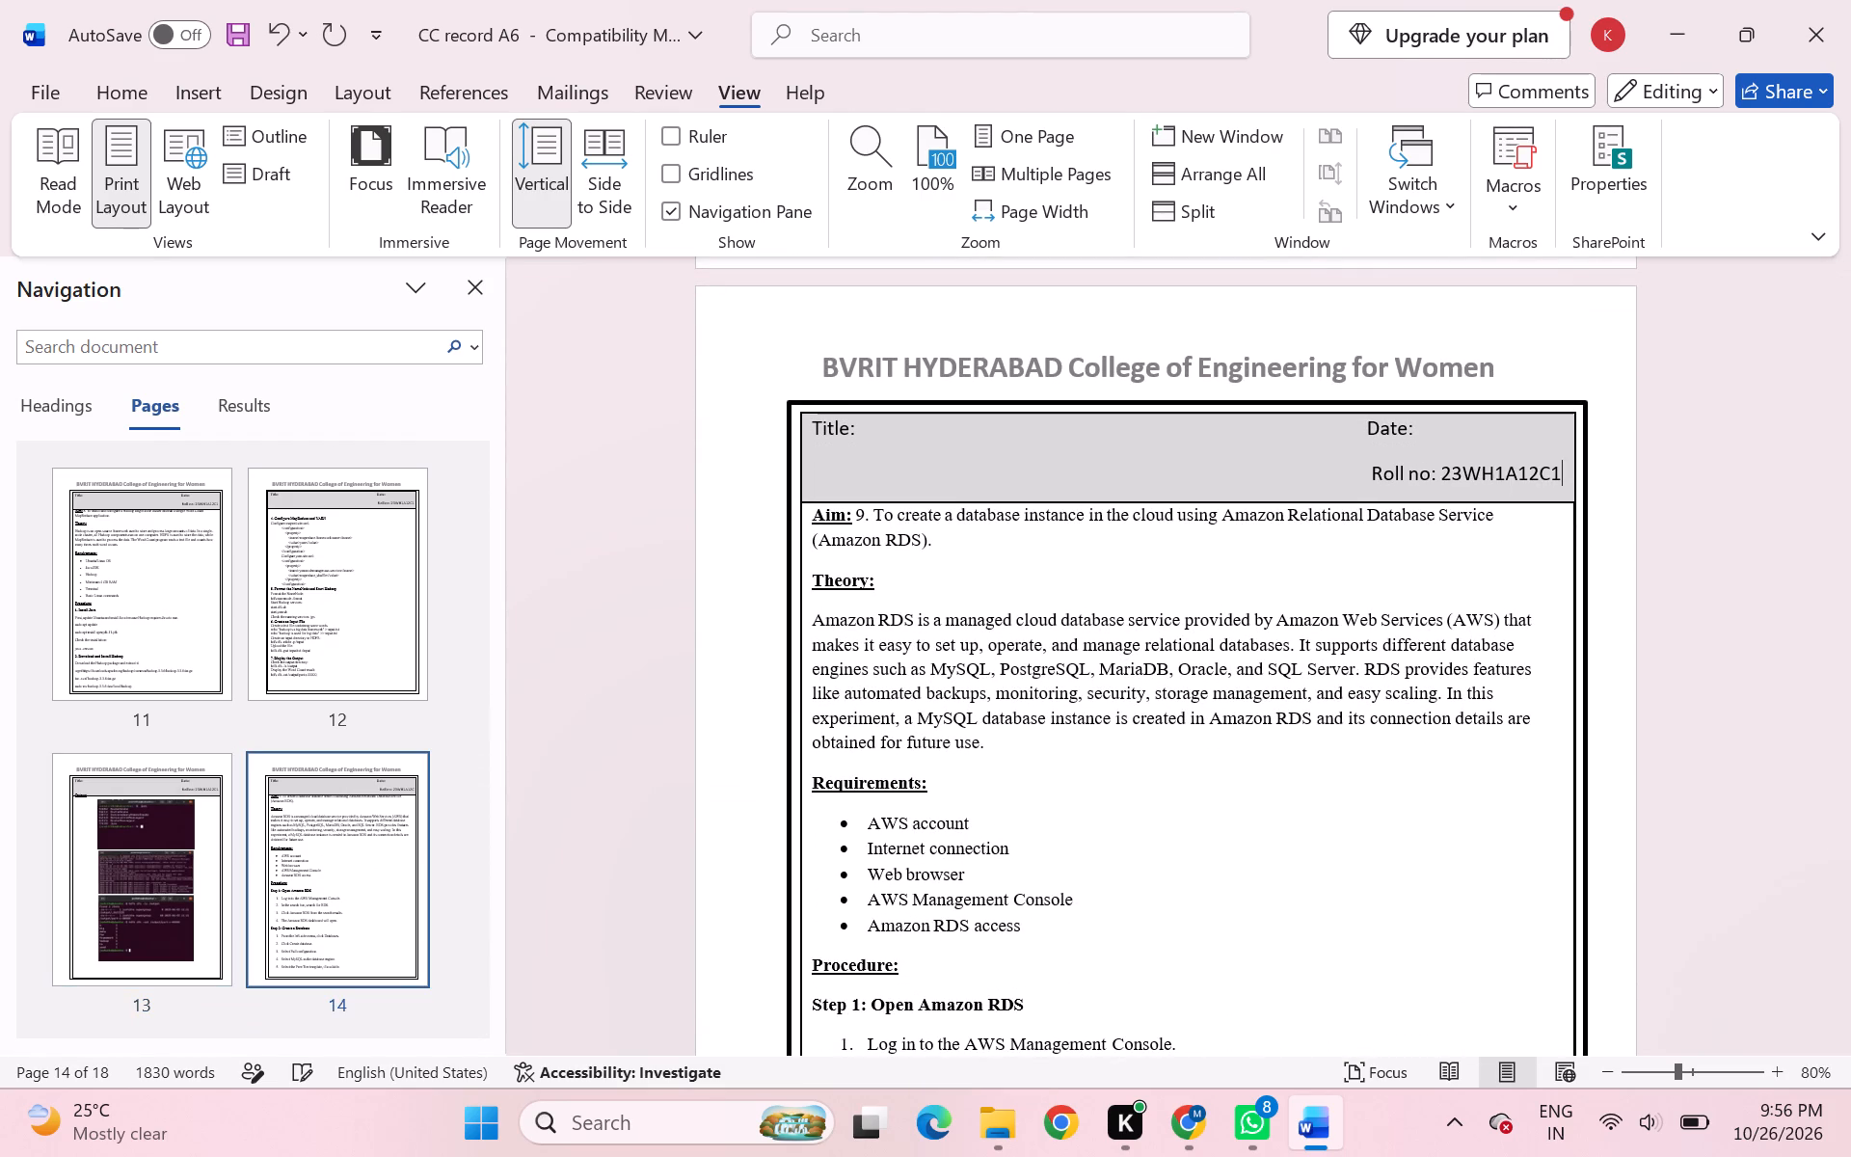
Change the roll number's ending to C1 on Amazon RDS page 15 and its output page 16.
scroll(1561, 470, down, 4)
scroll(1625, 487, up, 1)
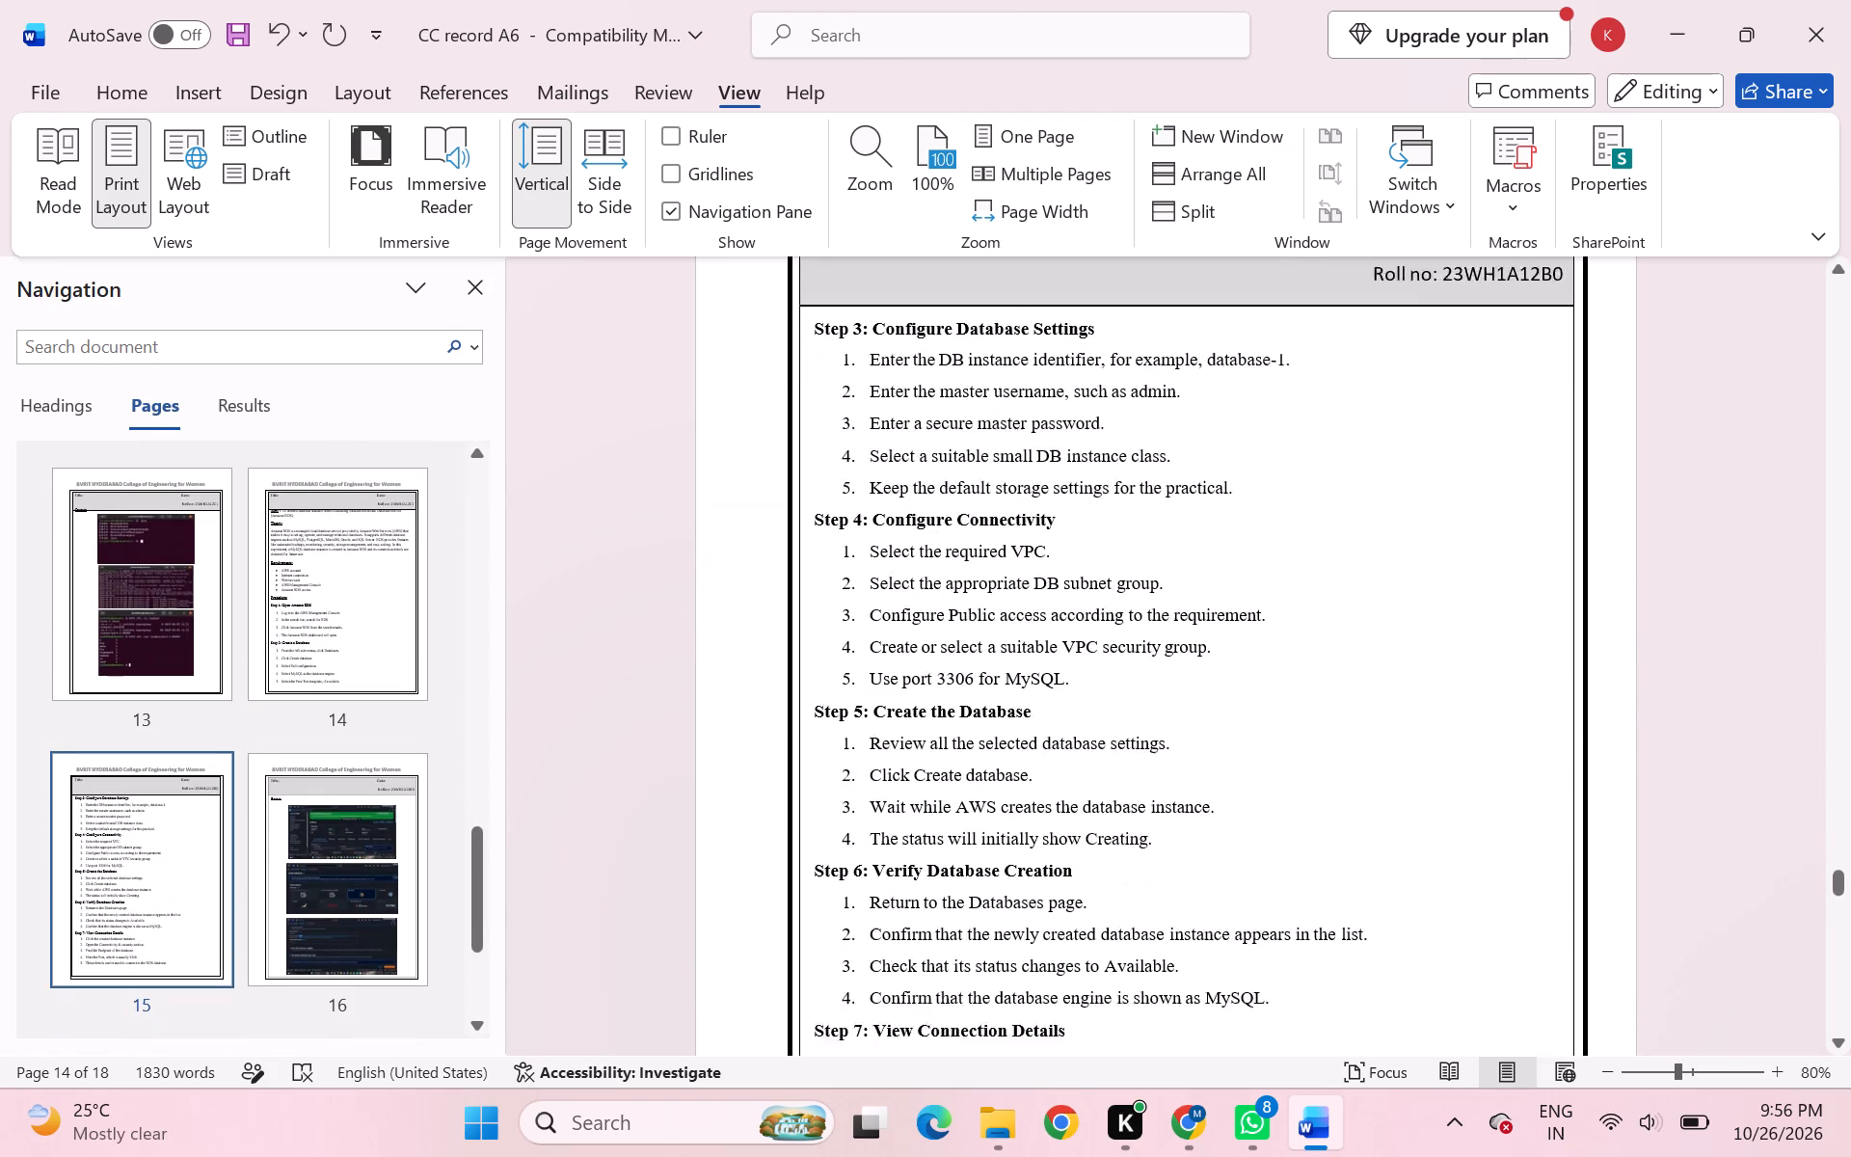
scroll(1625, 487, up, 2)
click(1567, 729)
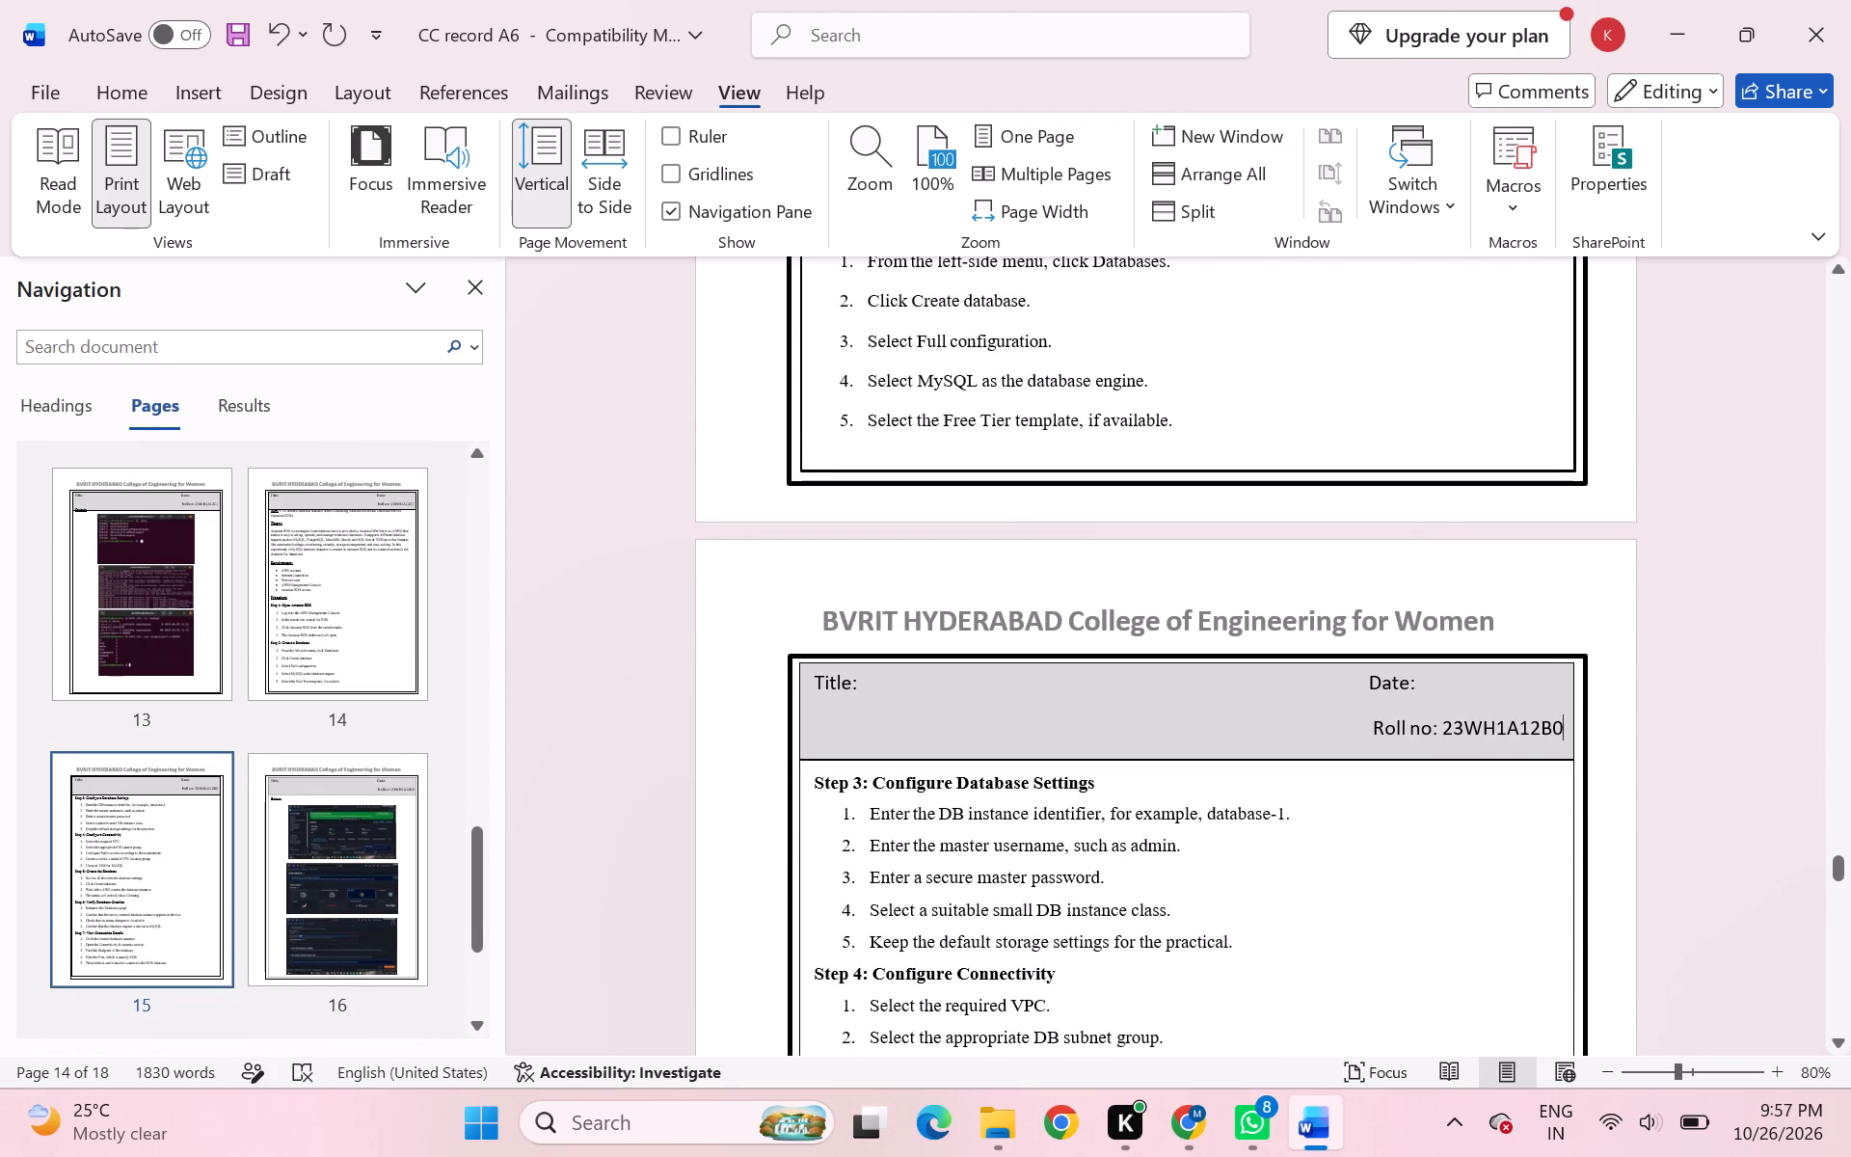
key(BackSpace)
key(BackSpace)
text(C1)
scroll(1567, 729, down, 5)
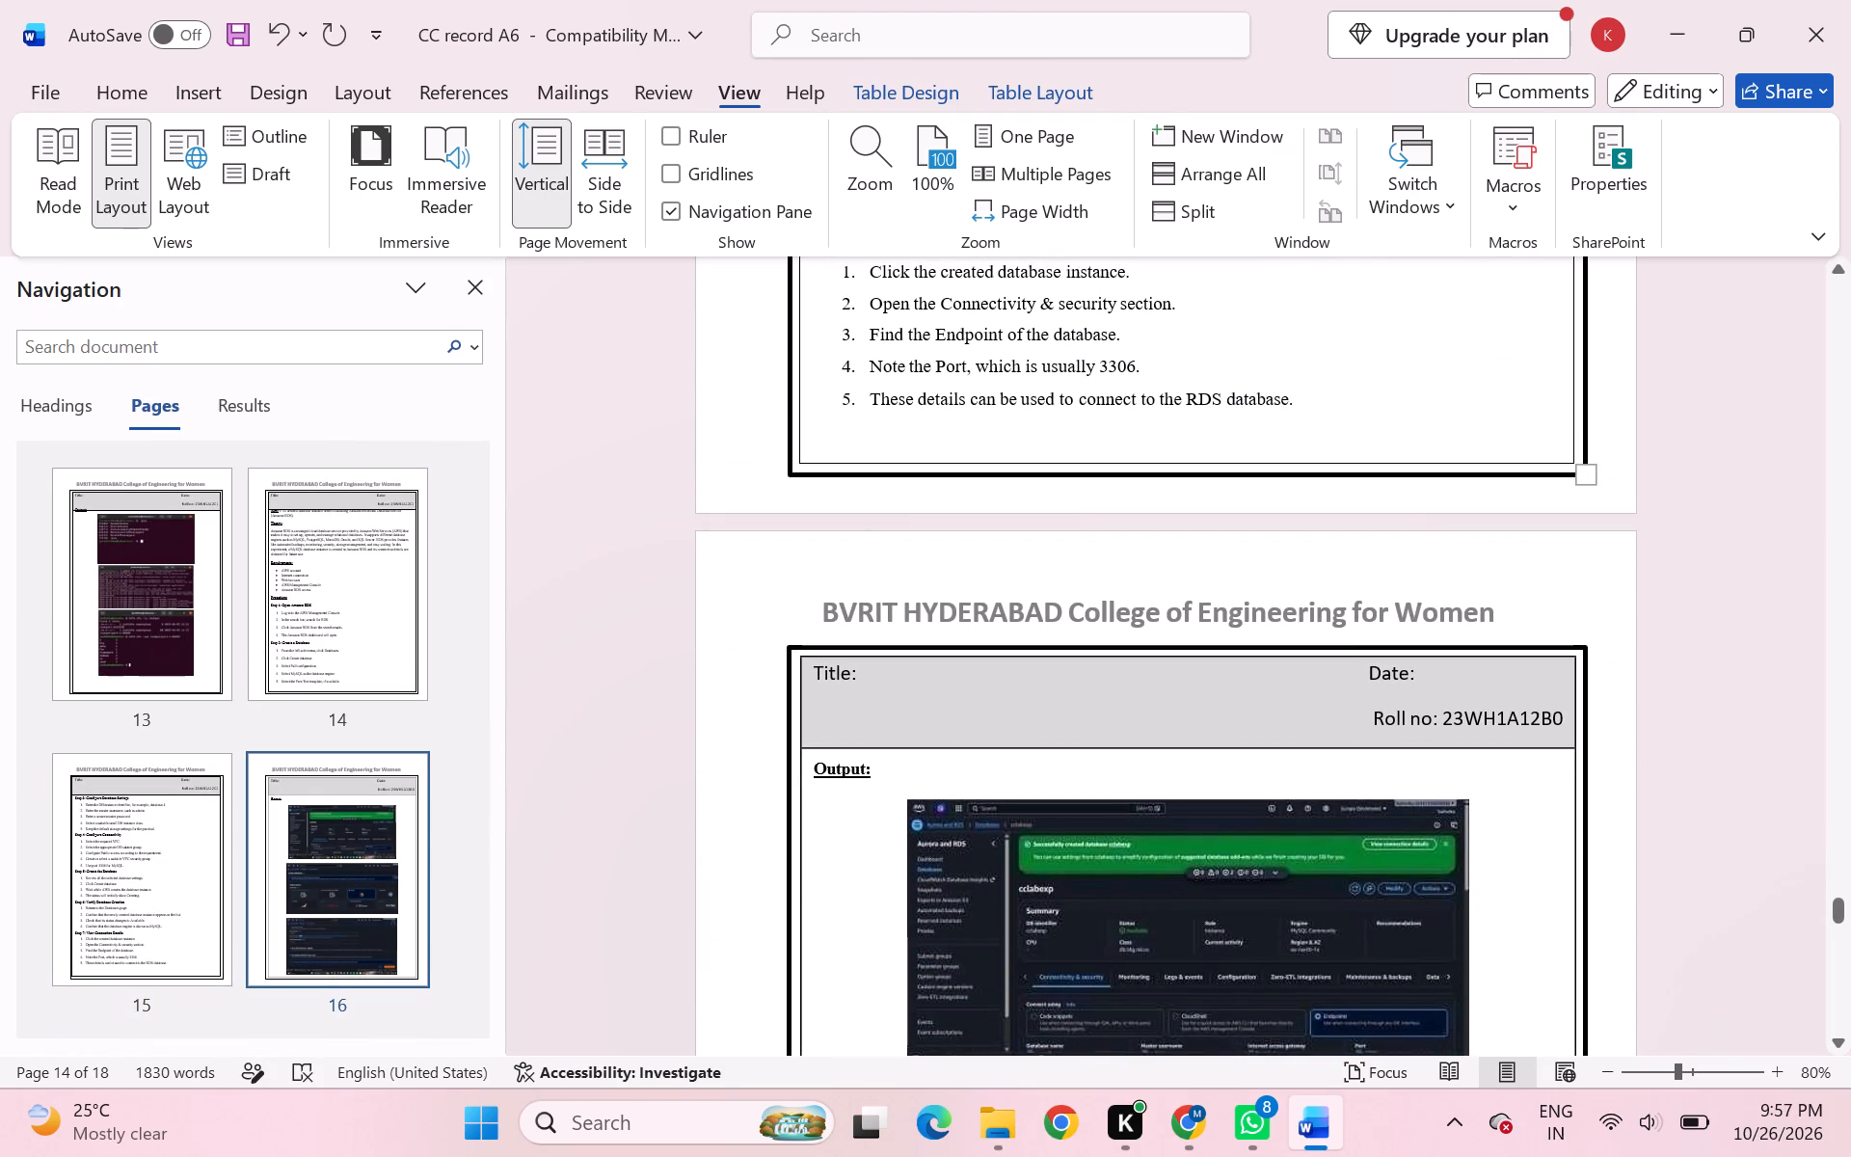
click(1563, 720)
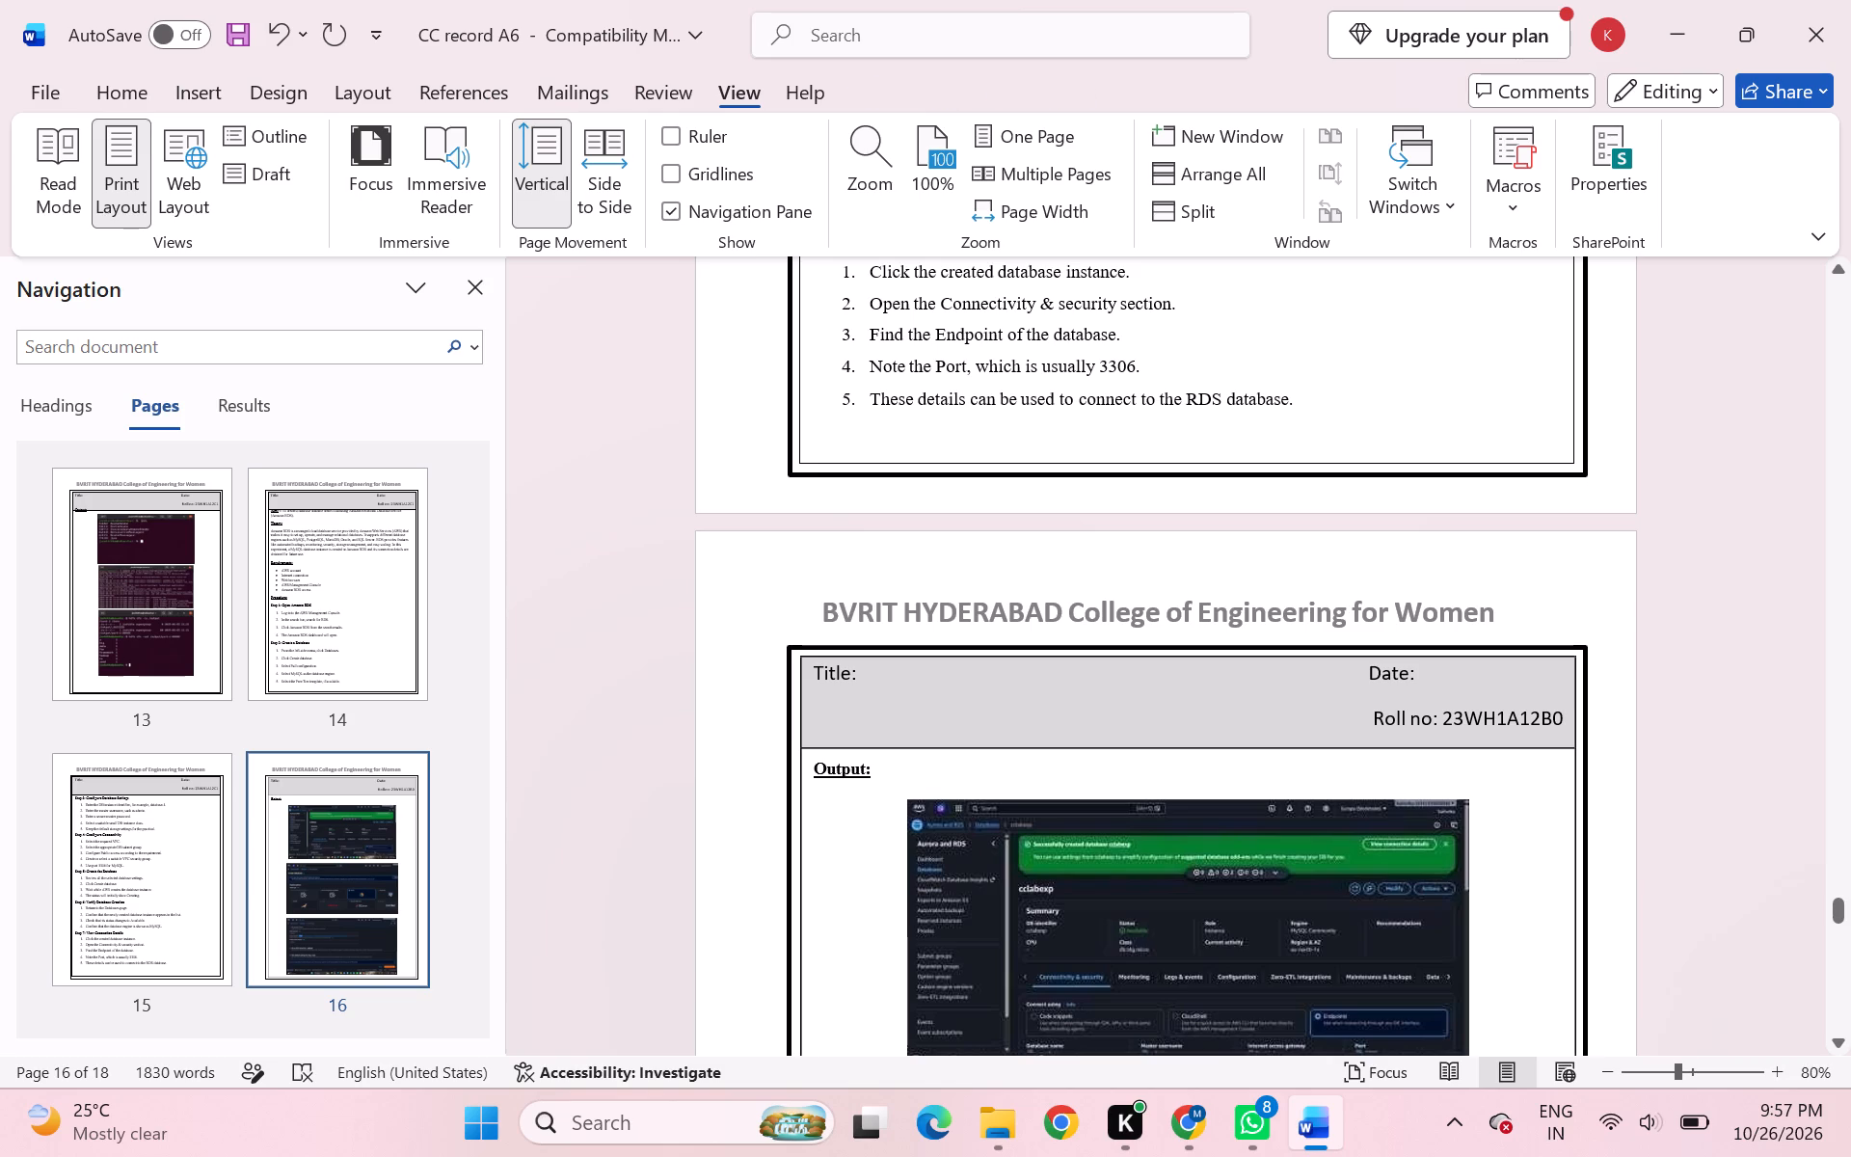
key(BackSpace)
key(BackSpace)
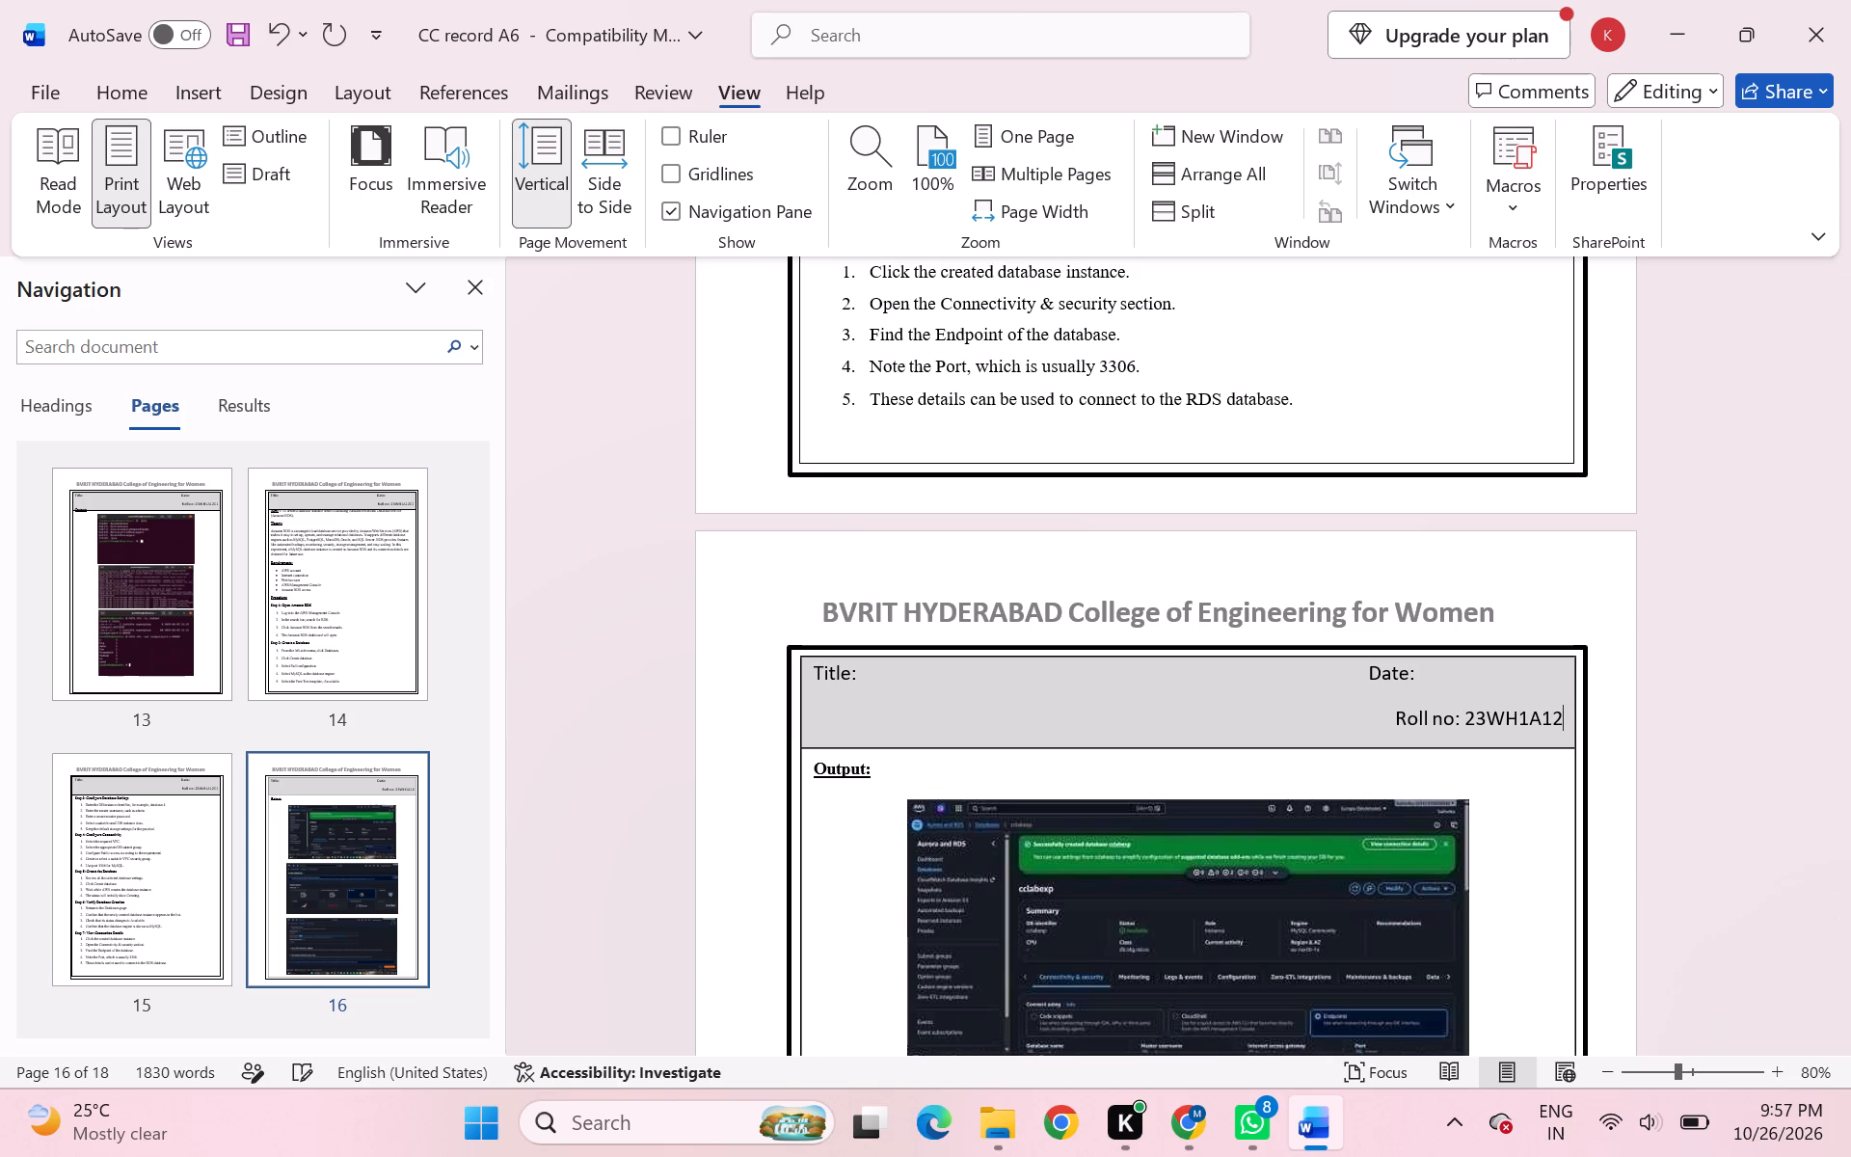
text(C1)
Change the roll number's ending to C1 on Google Cloud SQL page 17 and its output page 18.
scroll(1563, 720, down, 4)
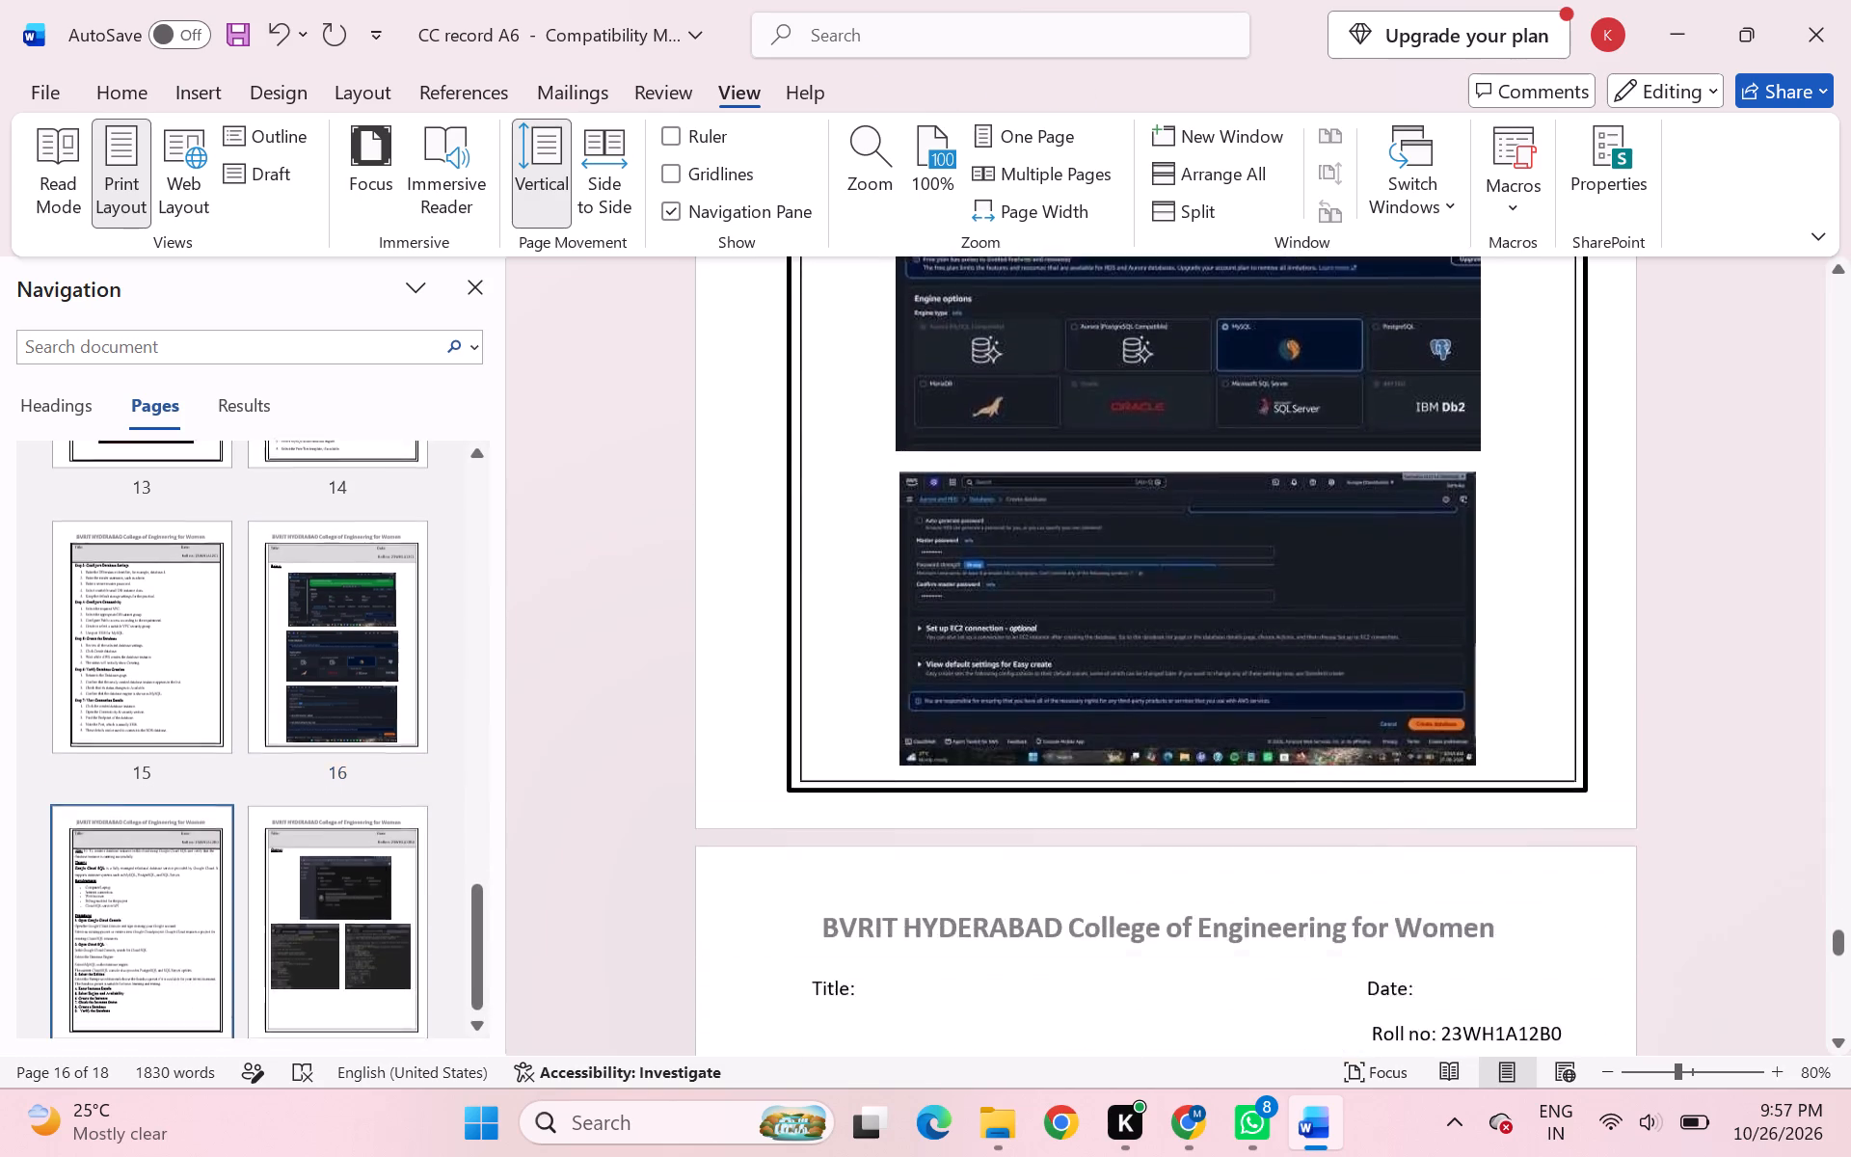
scroll(1563, 720, down, 1)
scroll(1850, 641, up, 1)
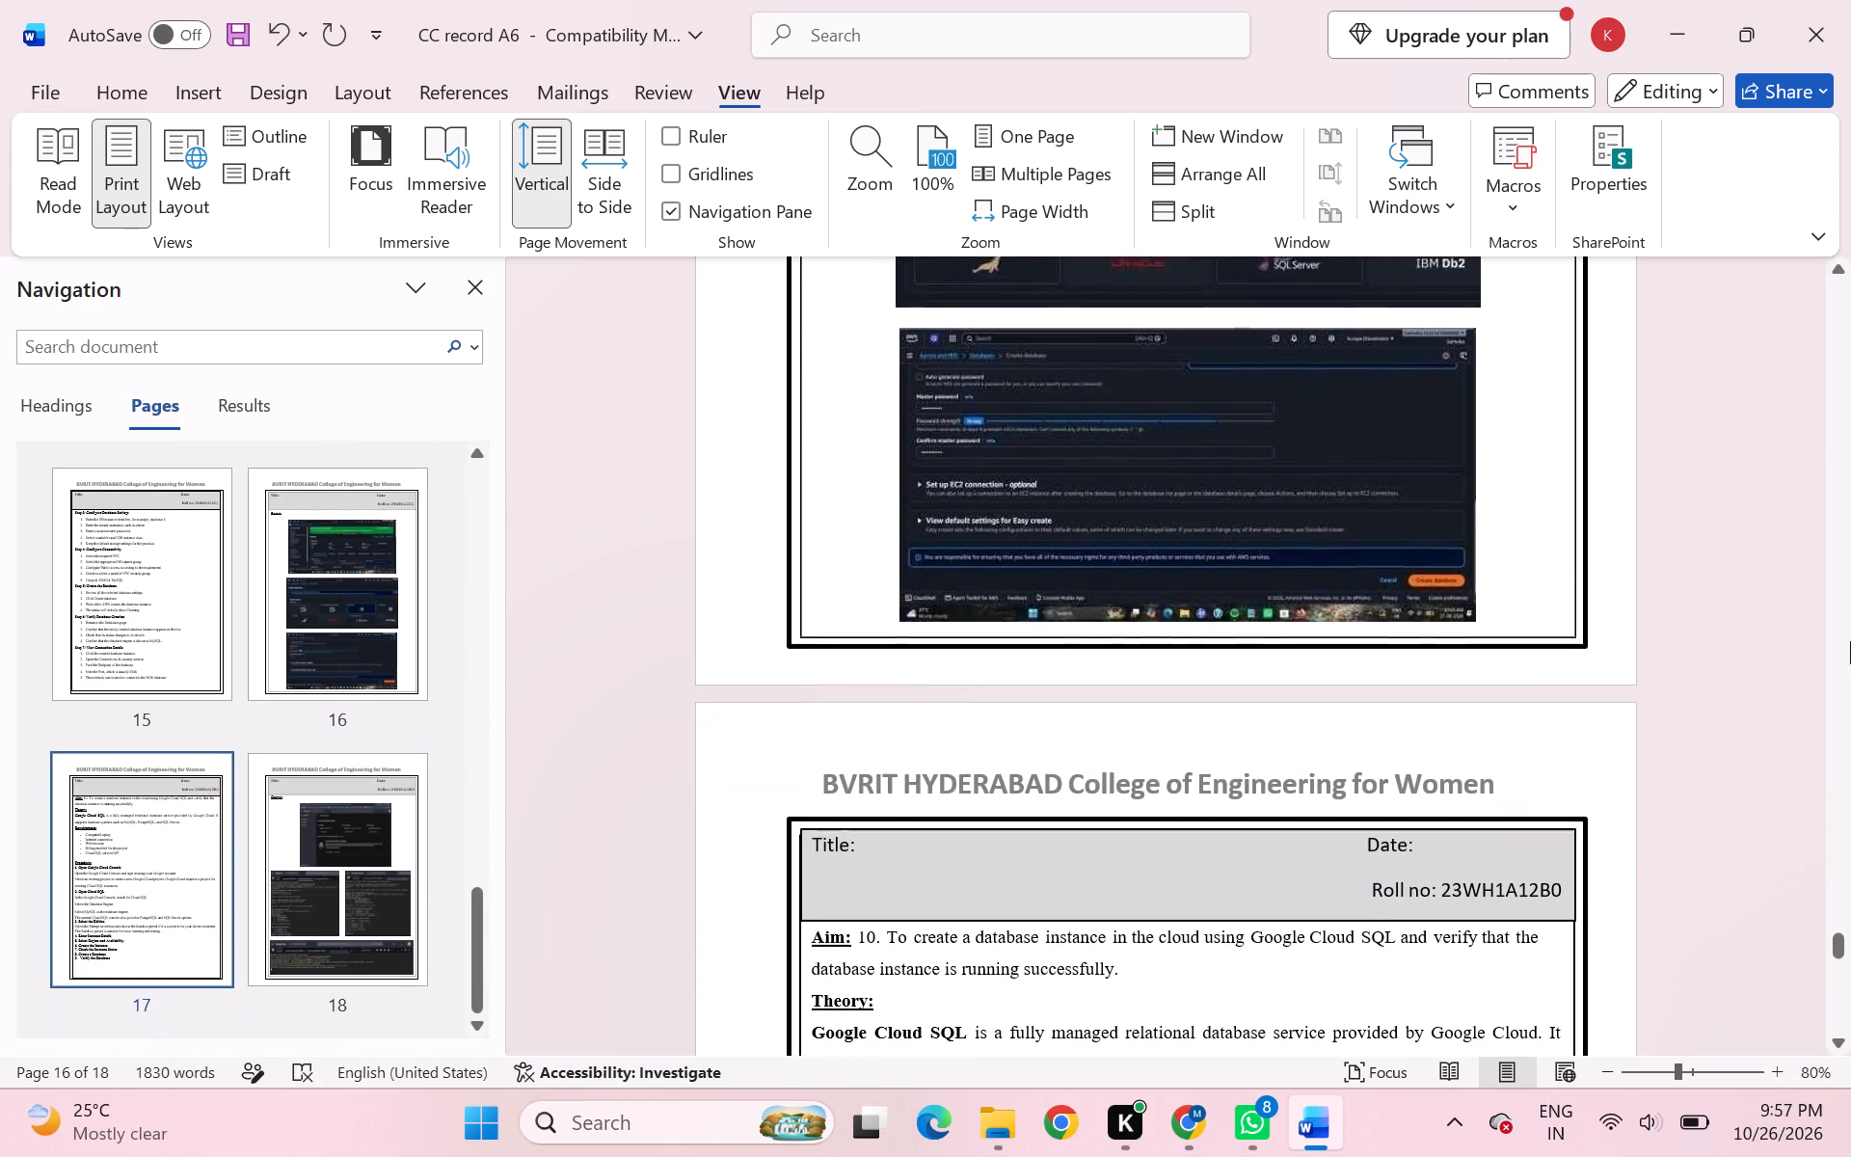
scroll(1850, 641, up, 6)
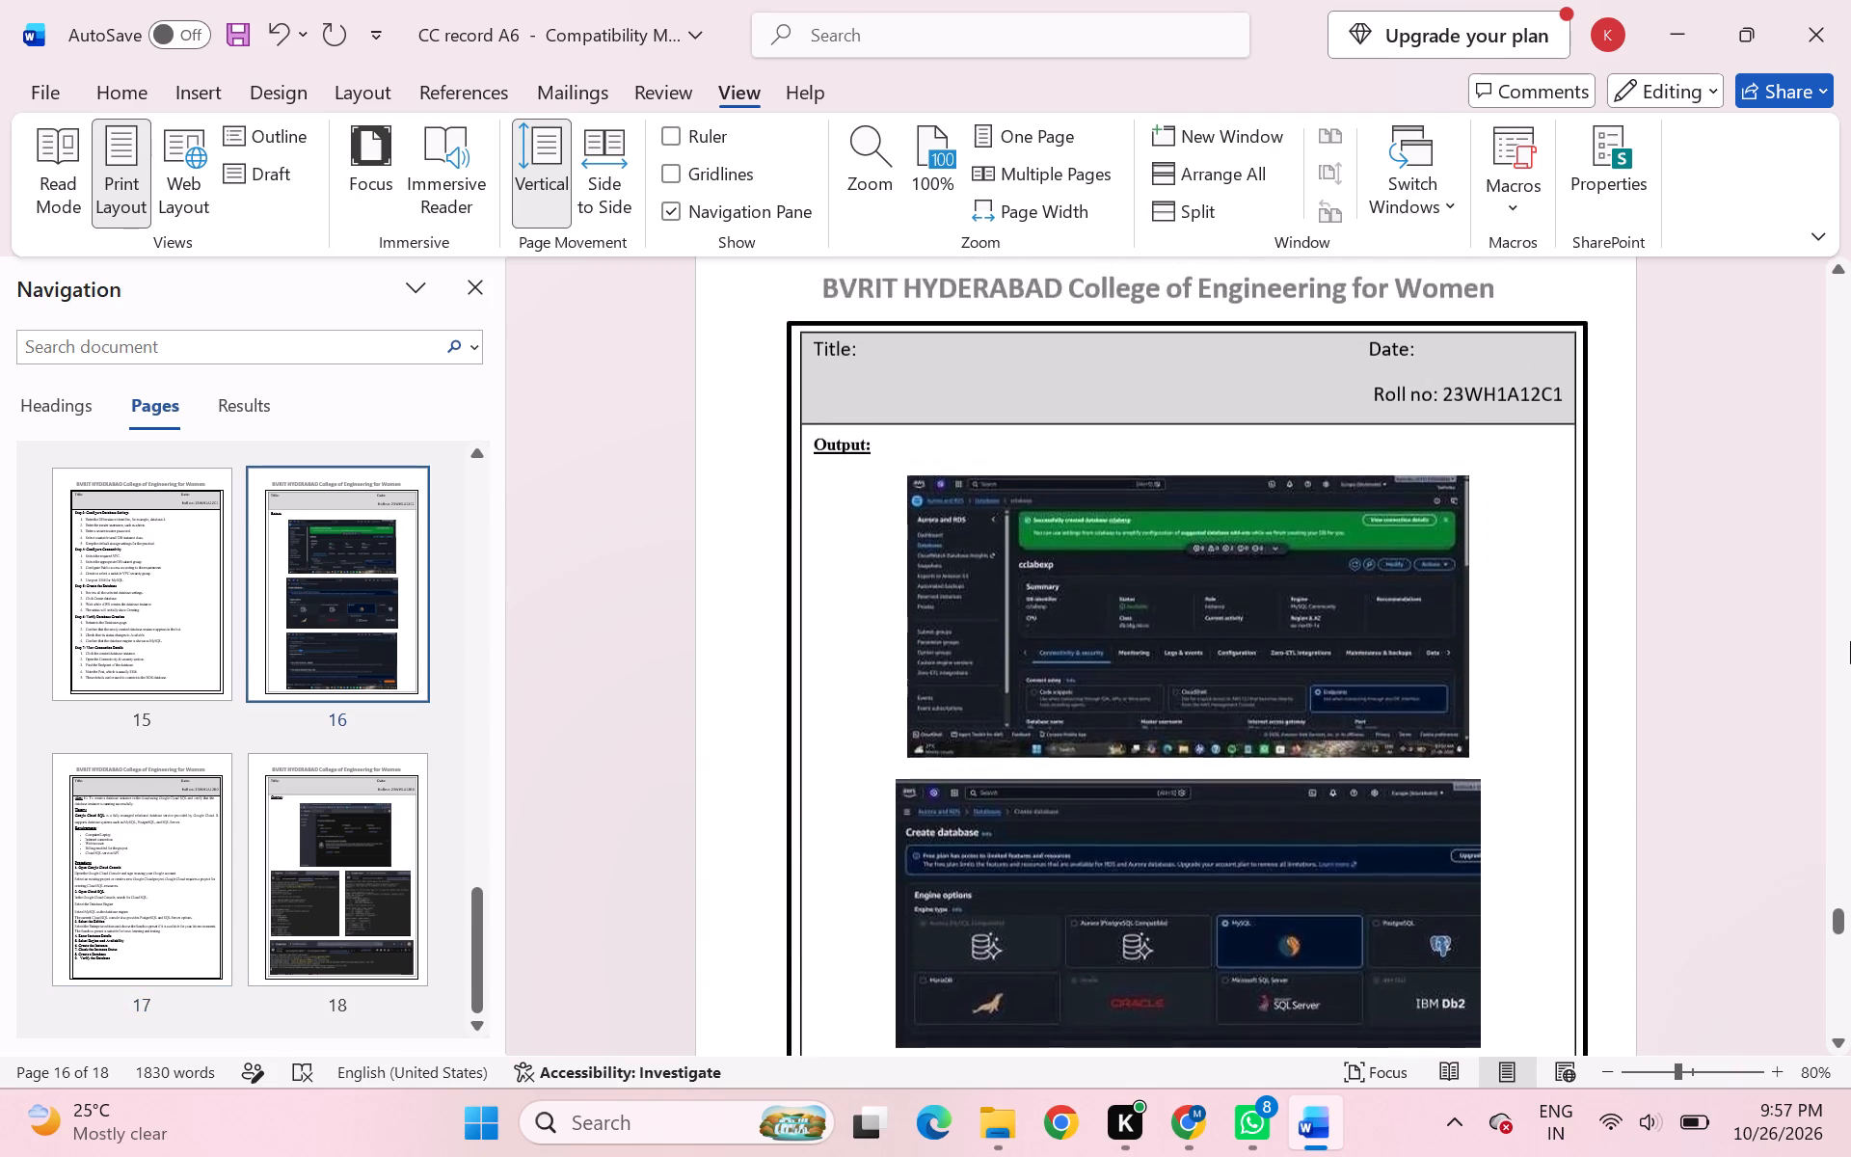
scroll(1850, 641, down, 5)
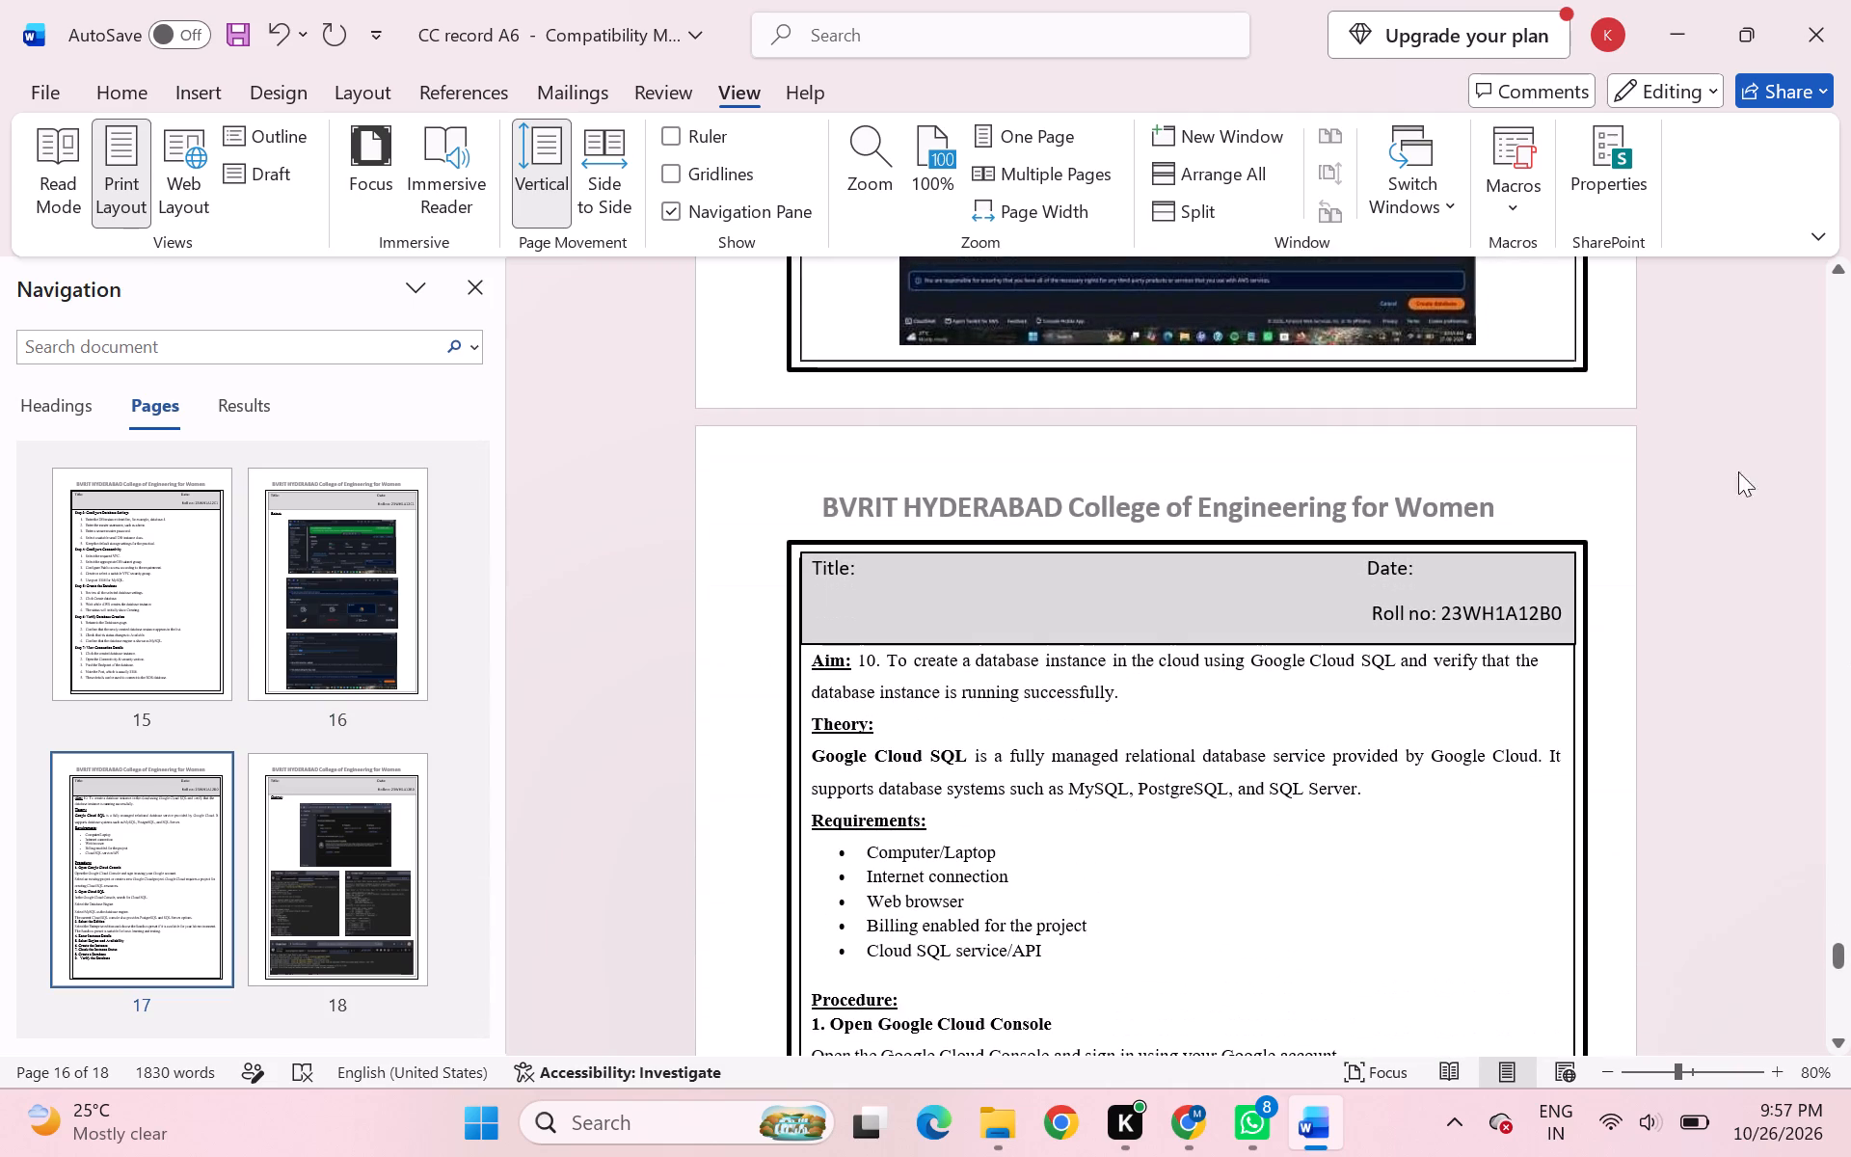
click(1563, 622)
key(BackSpace)
key(BackSpace)
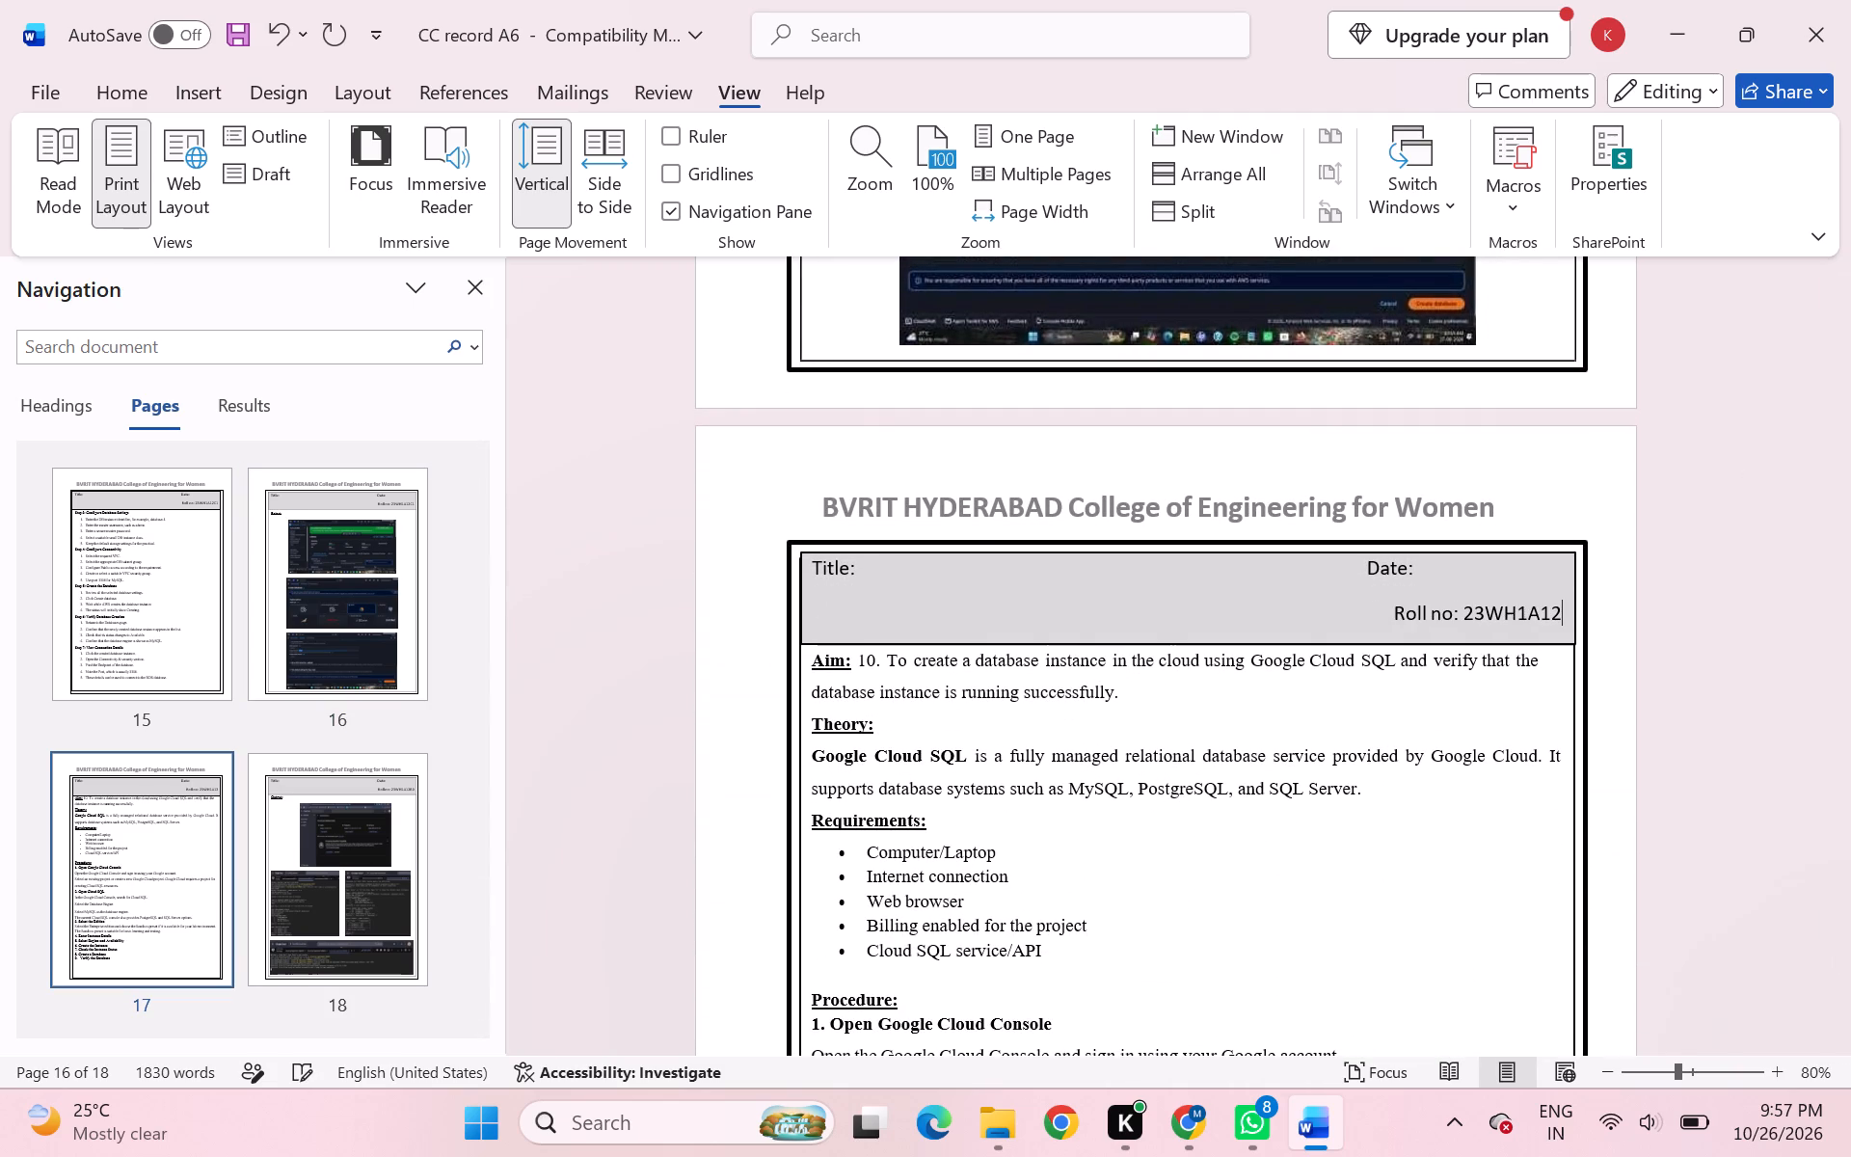
text(C1)
scroll(1563, 622, down, 5)
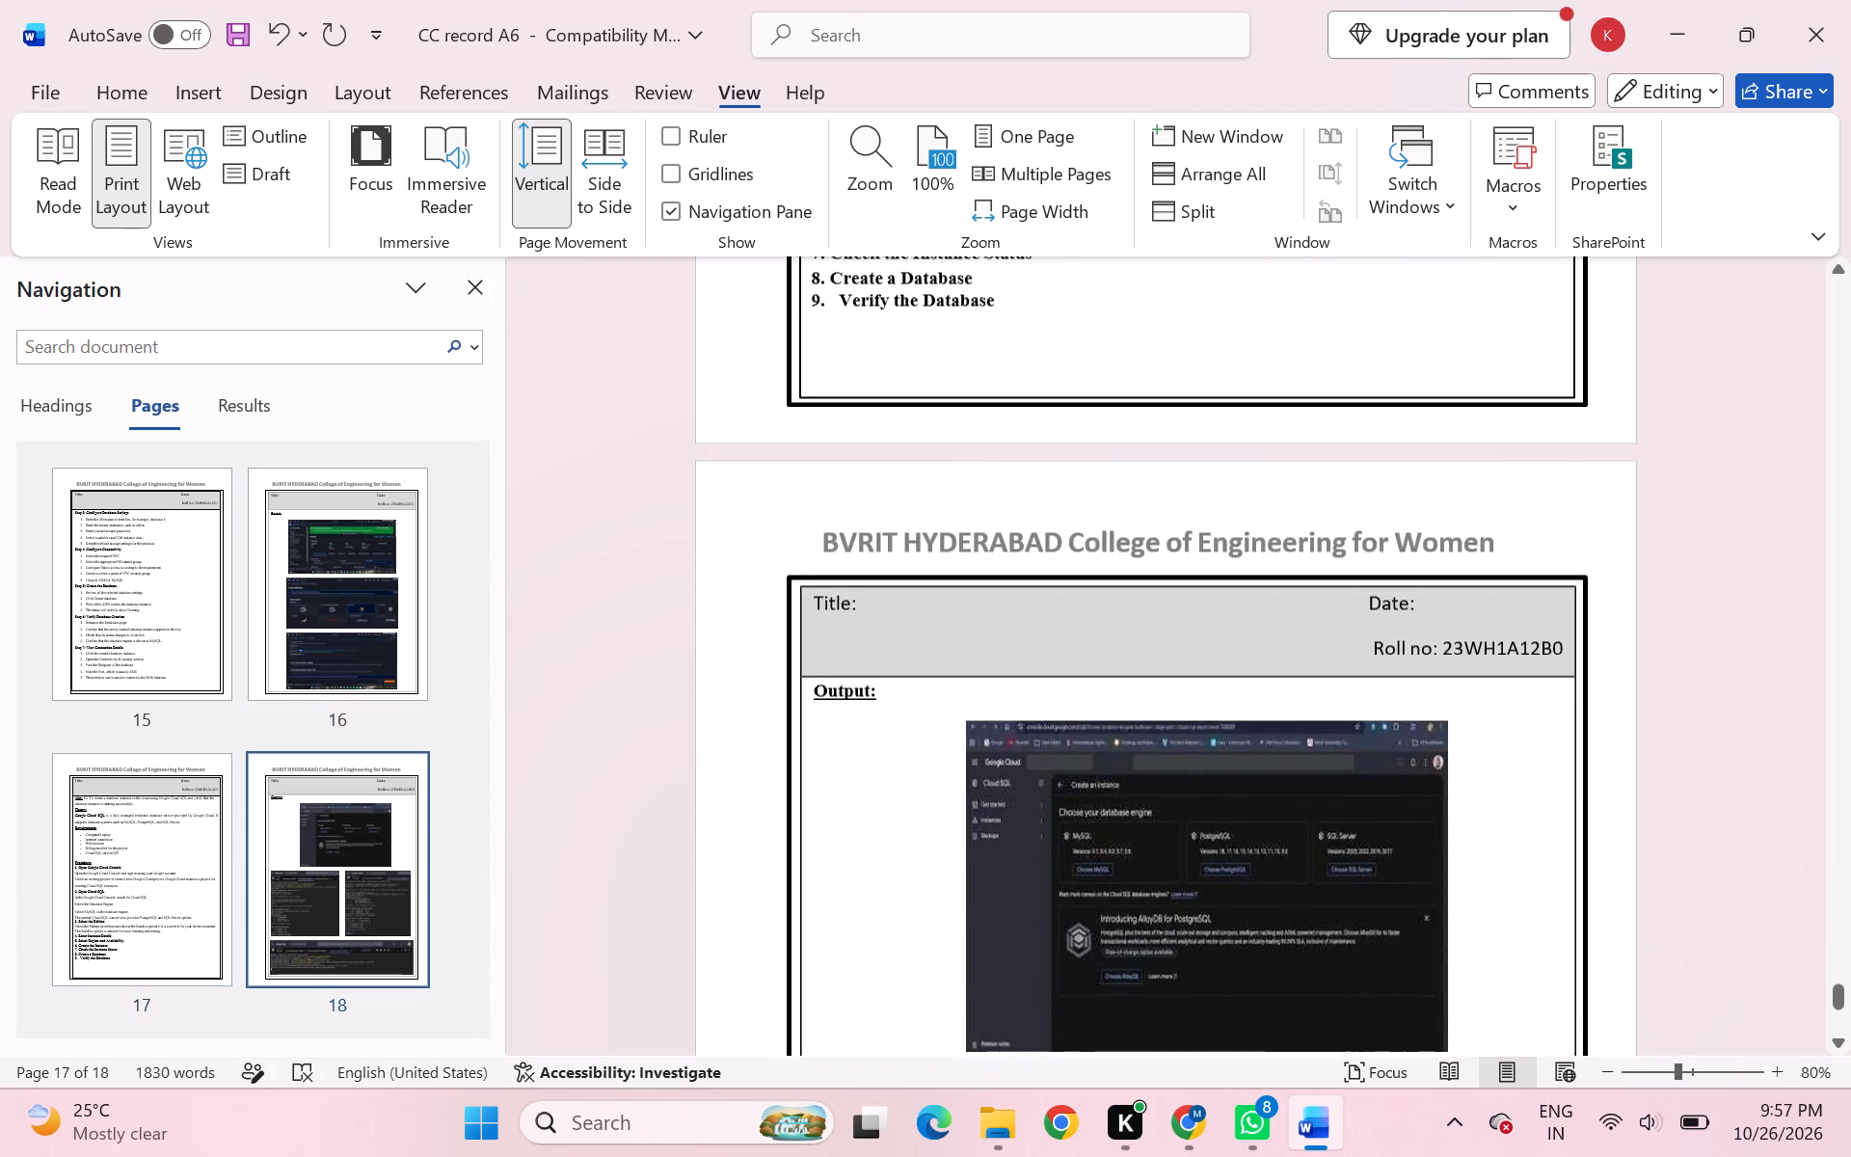
scroll(1563, 622, down, 1)
click(1563, 603)
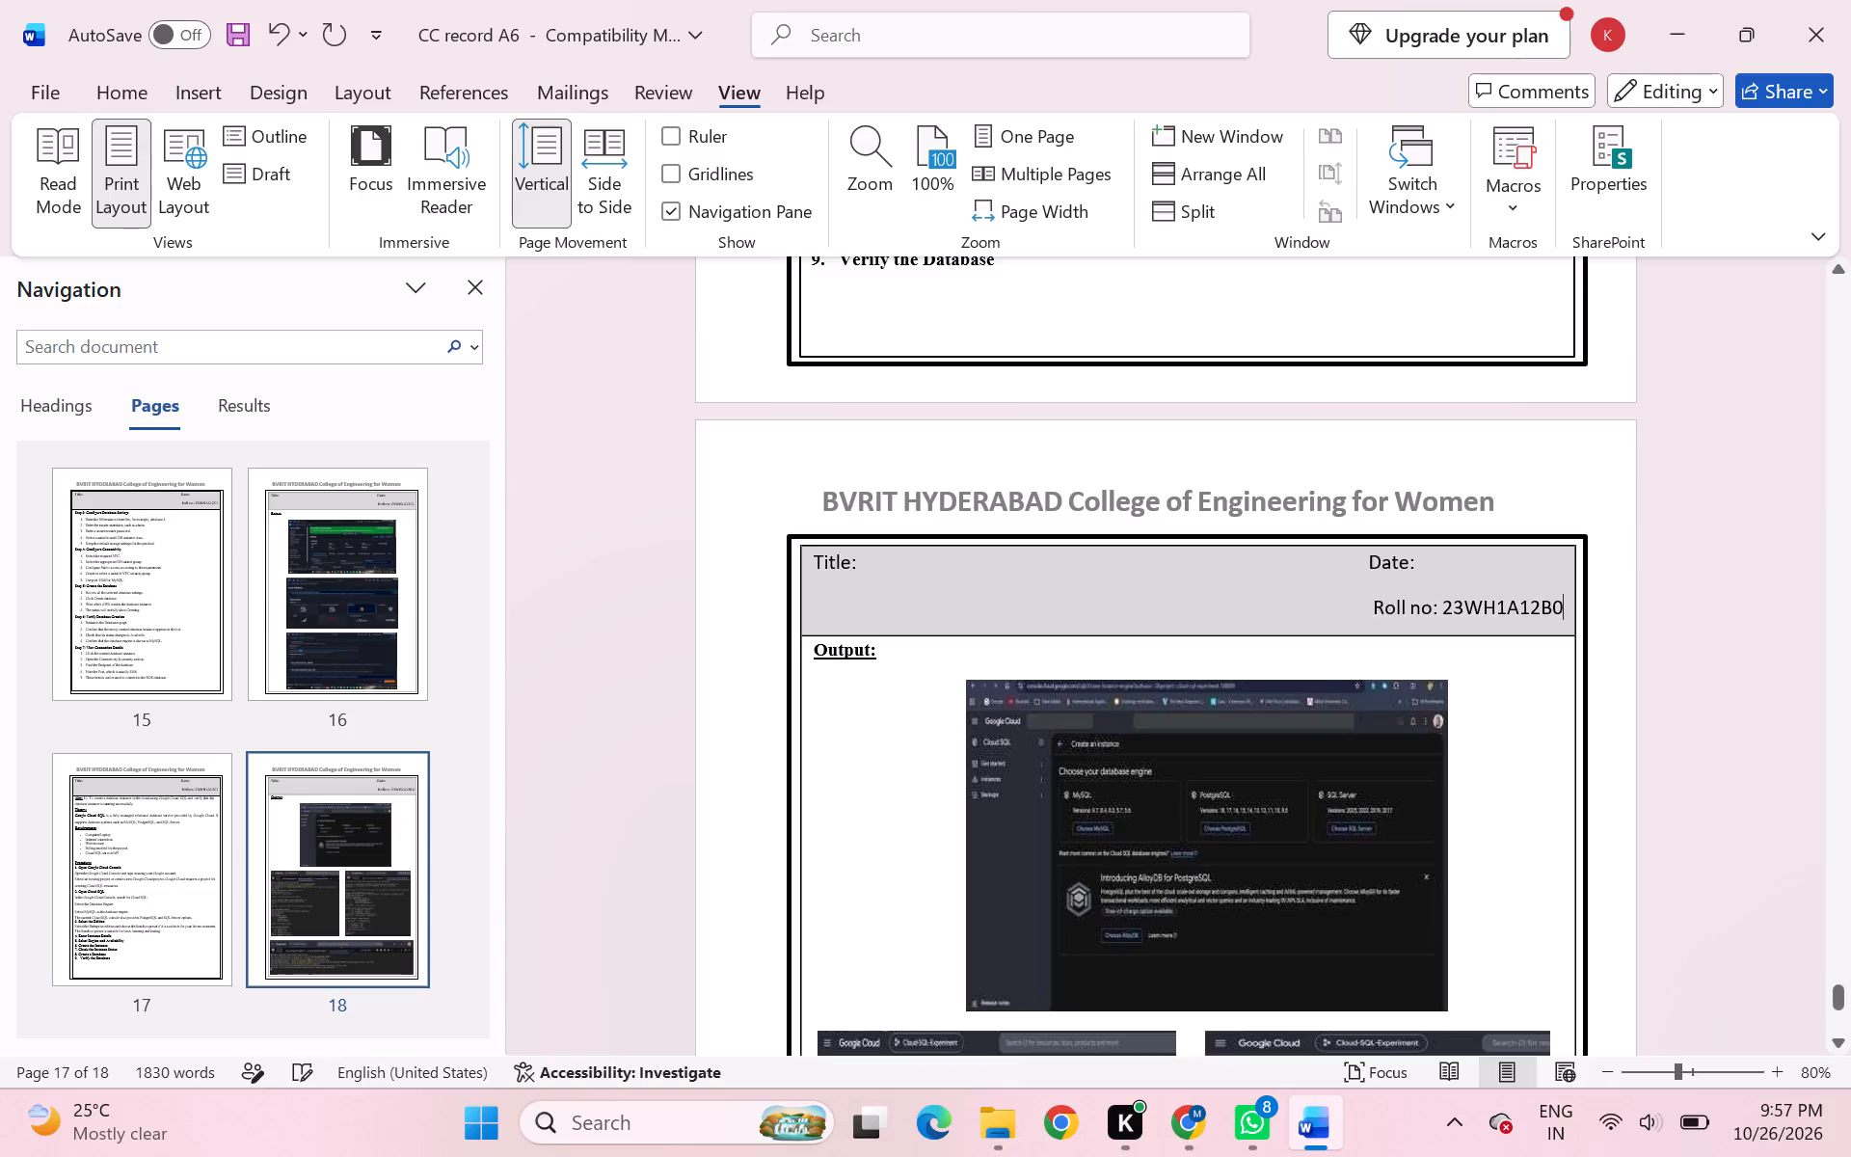
key(BackSpace)
key(BackSpace)
text(C1)
Save the CC record A6 document with the updated roll numbers.
scroll(1655, 632, down, 6)
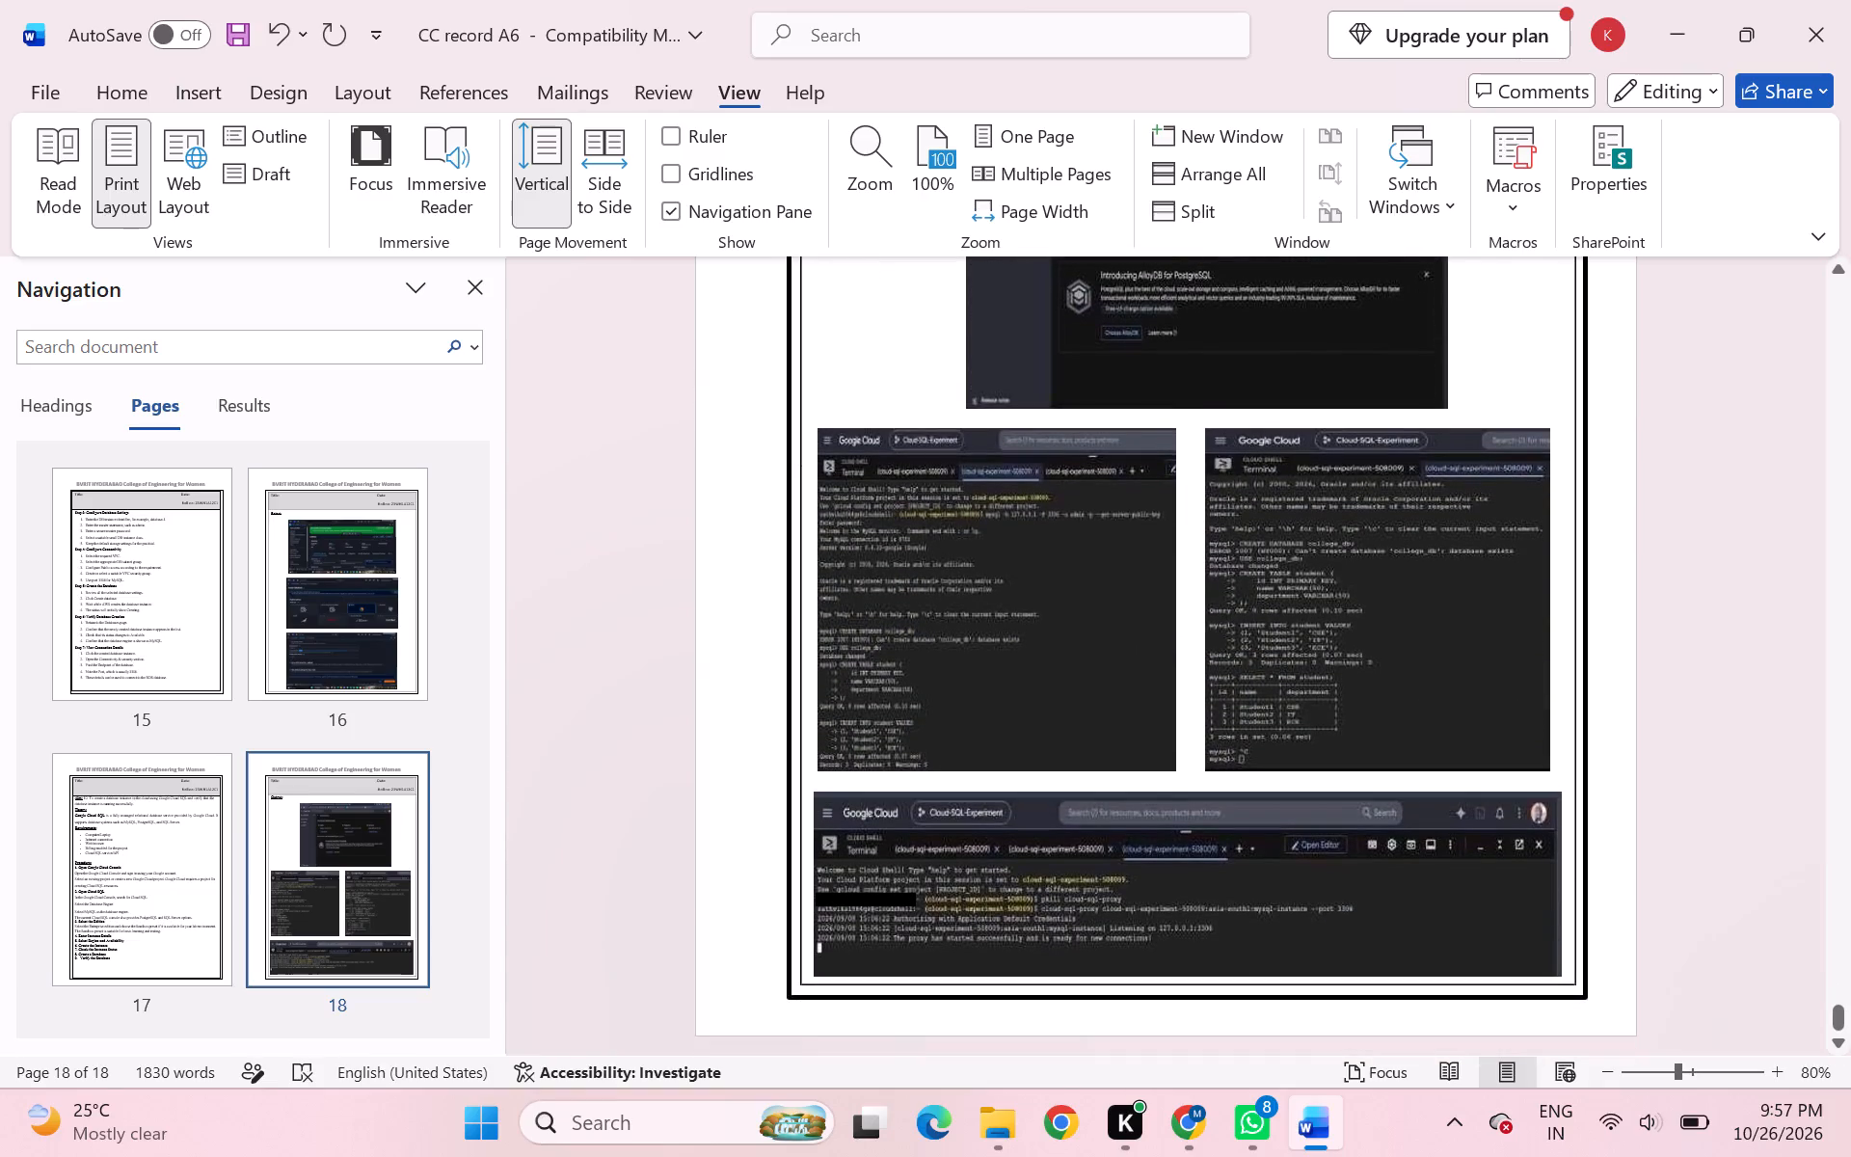
scroll(1655, 632, down, 1)
key(ctrl+s)
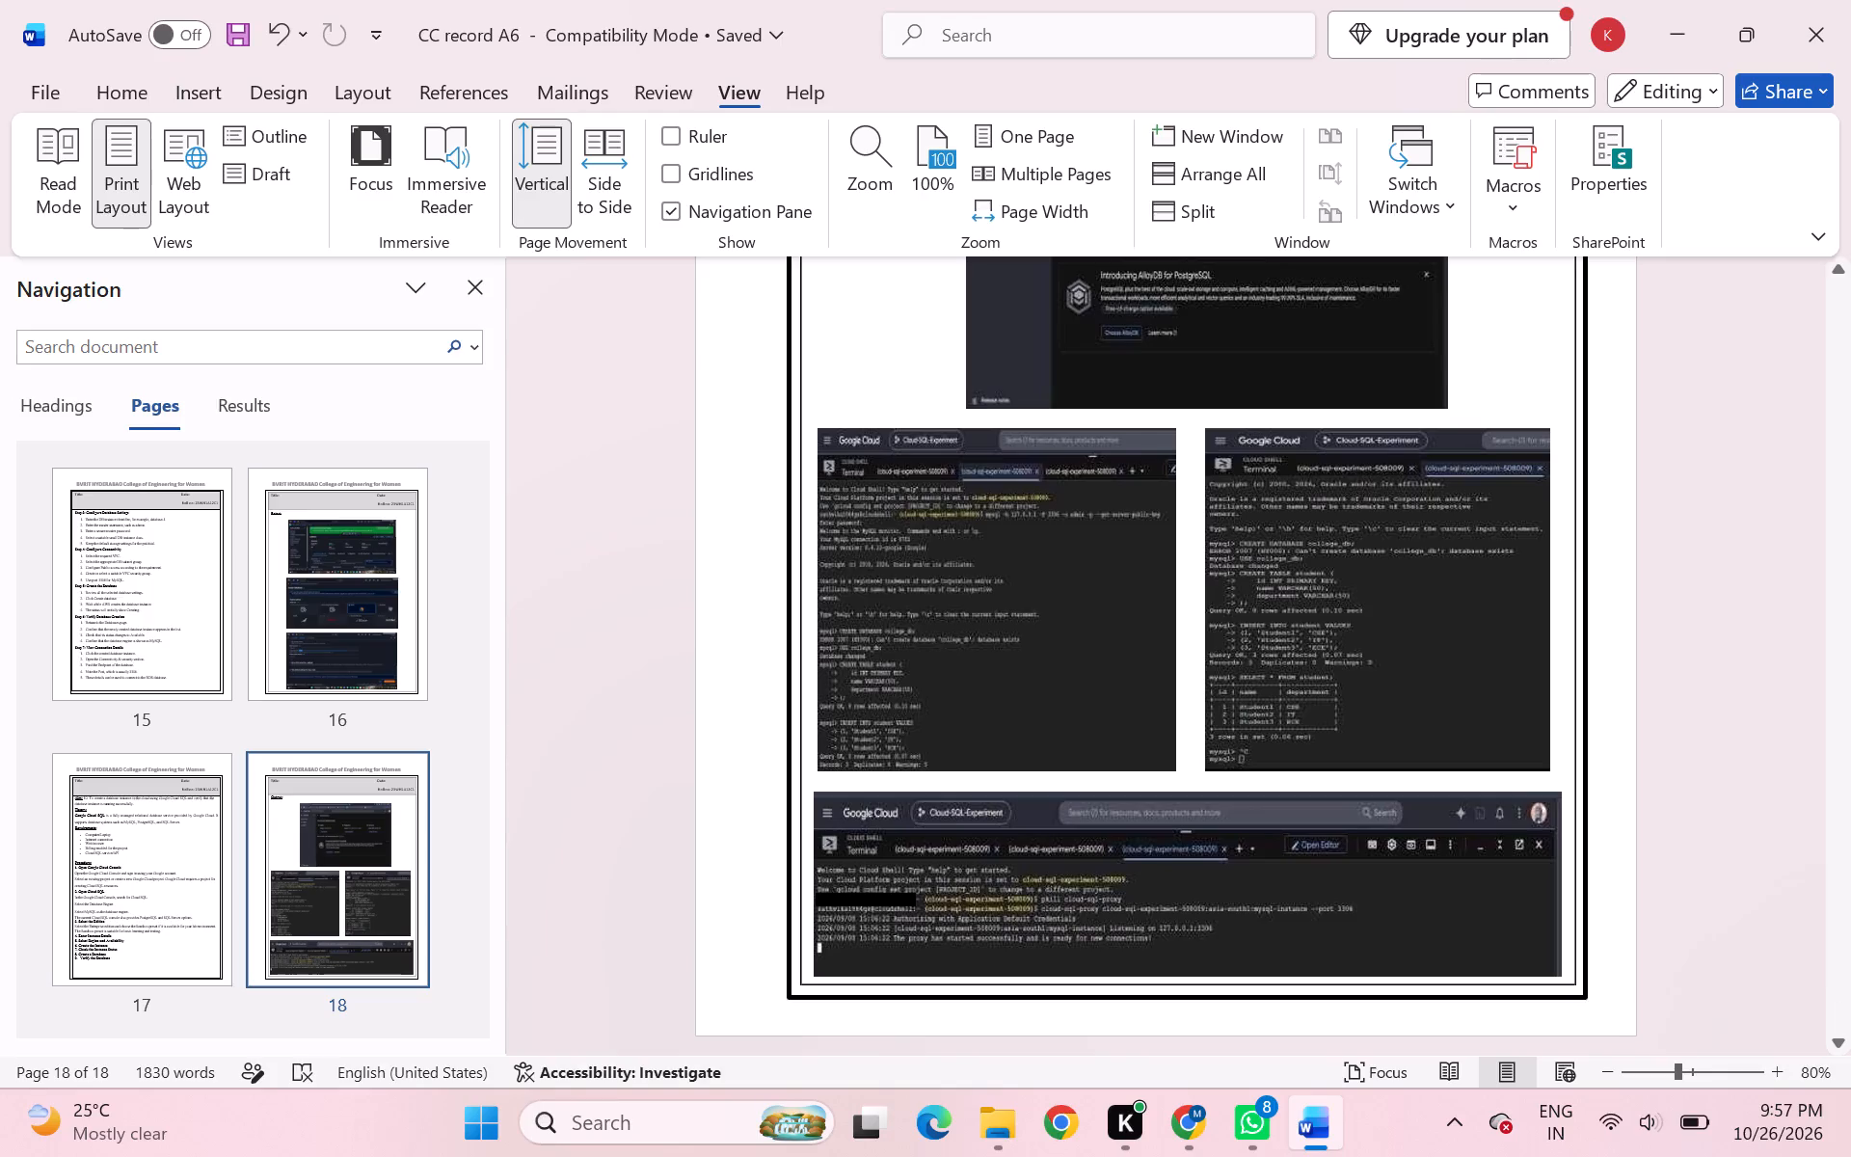
scroll(1542, 436, up, 6)
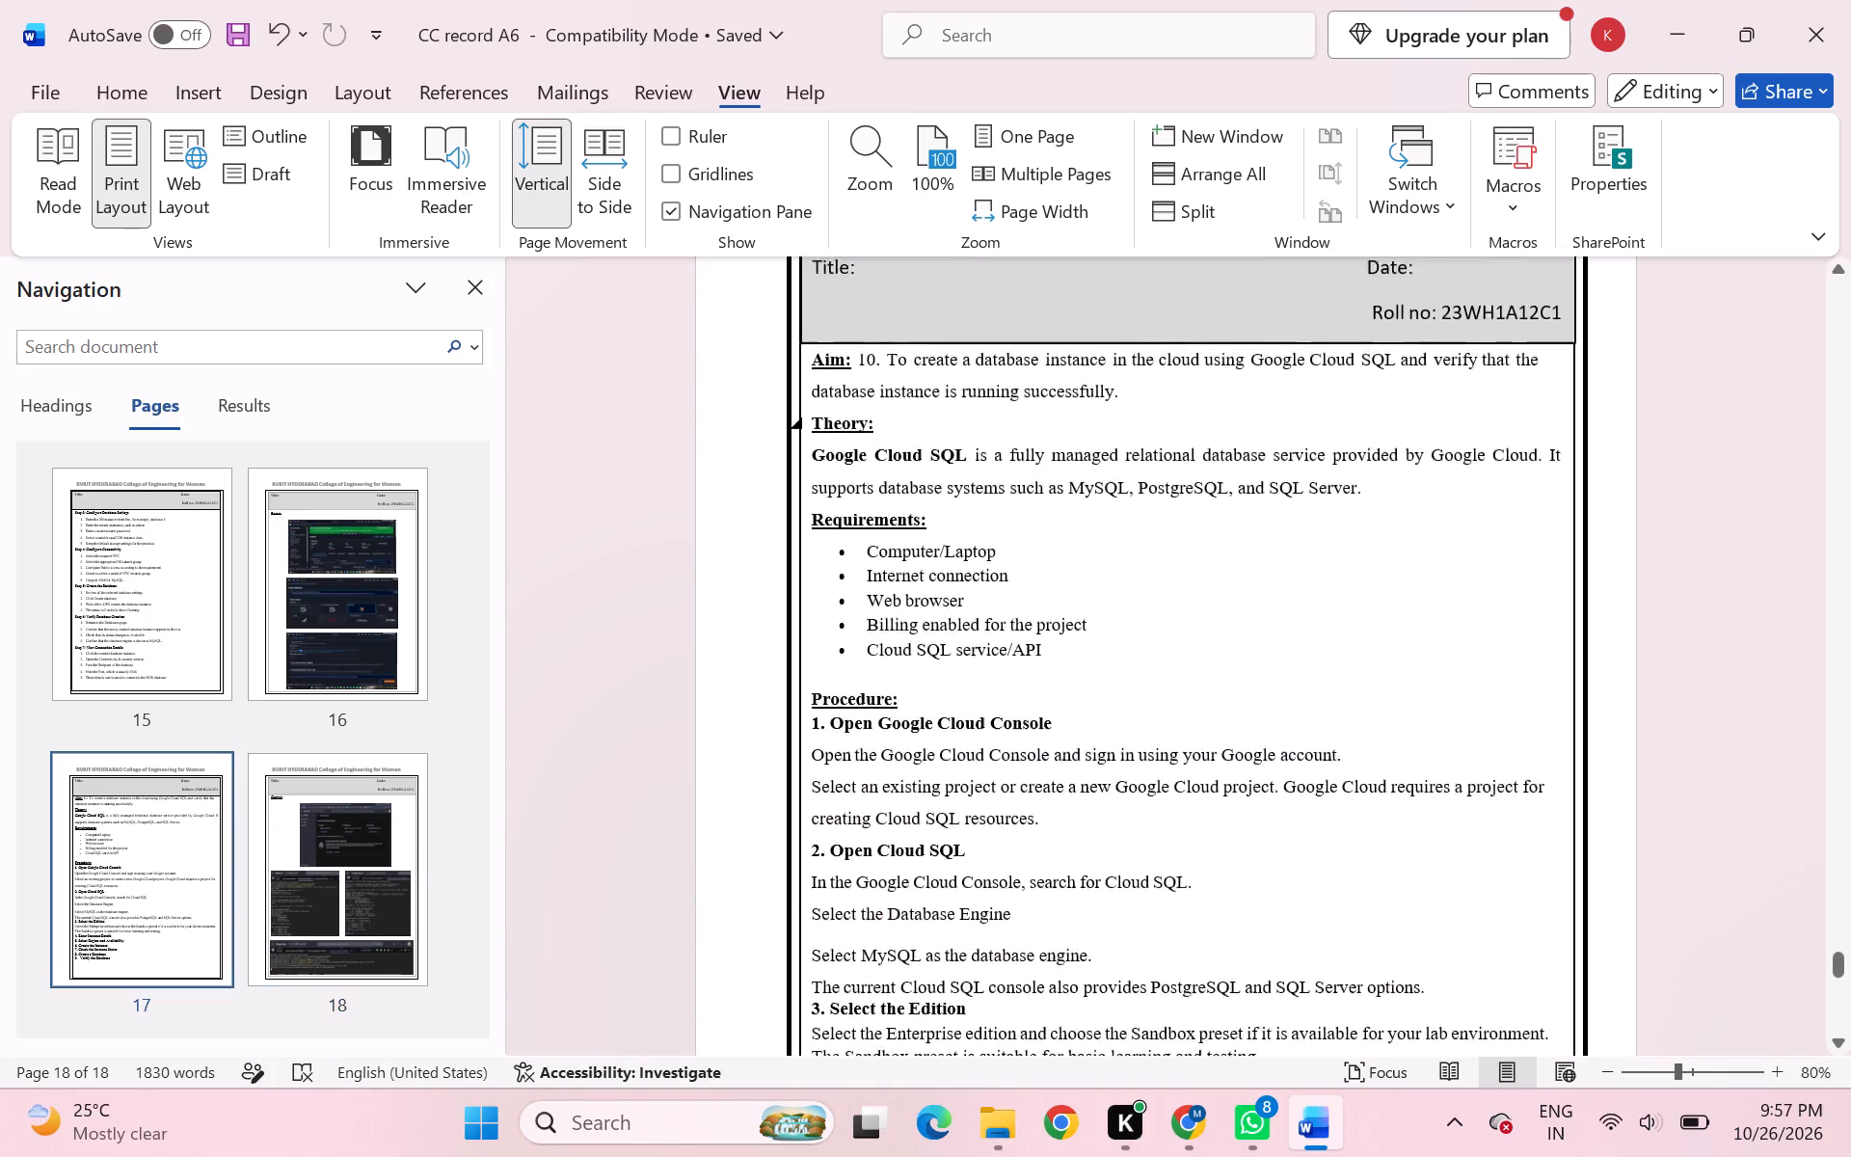
scroll(1542, 436, up, 1)
click(1475, 681)
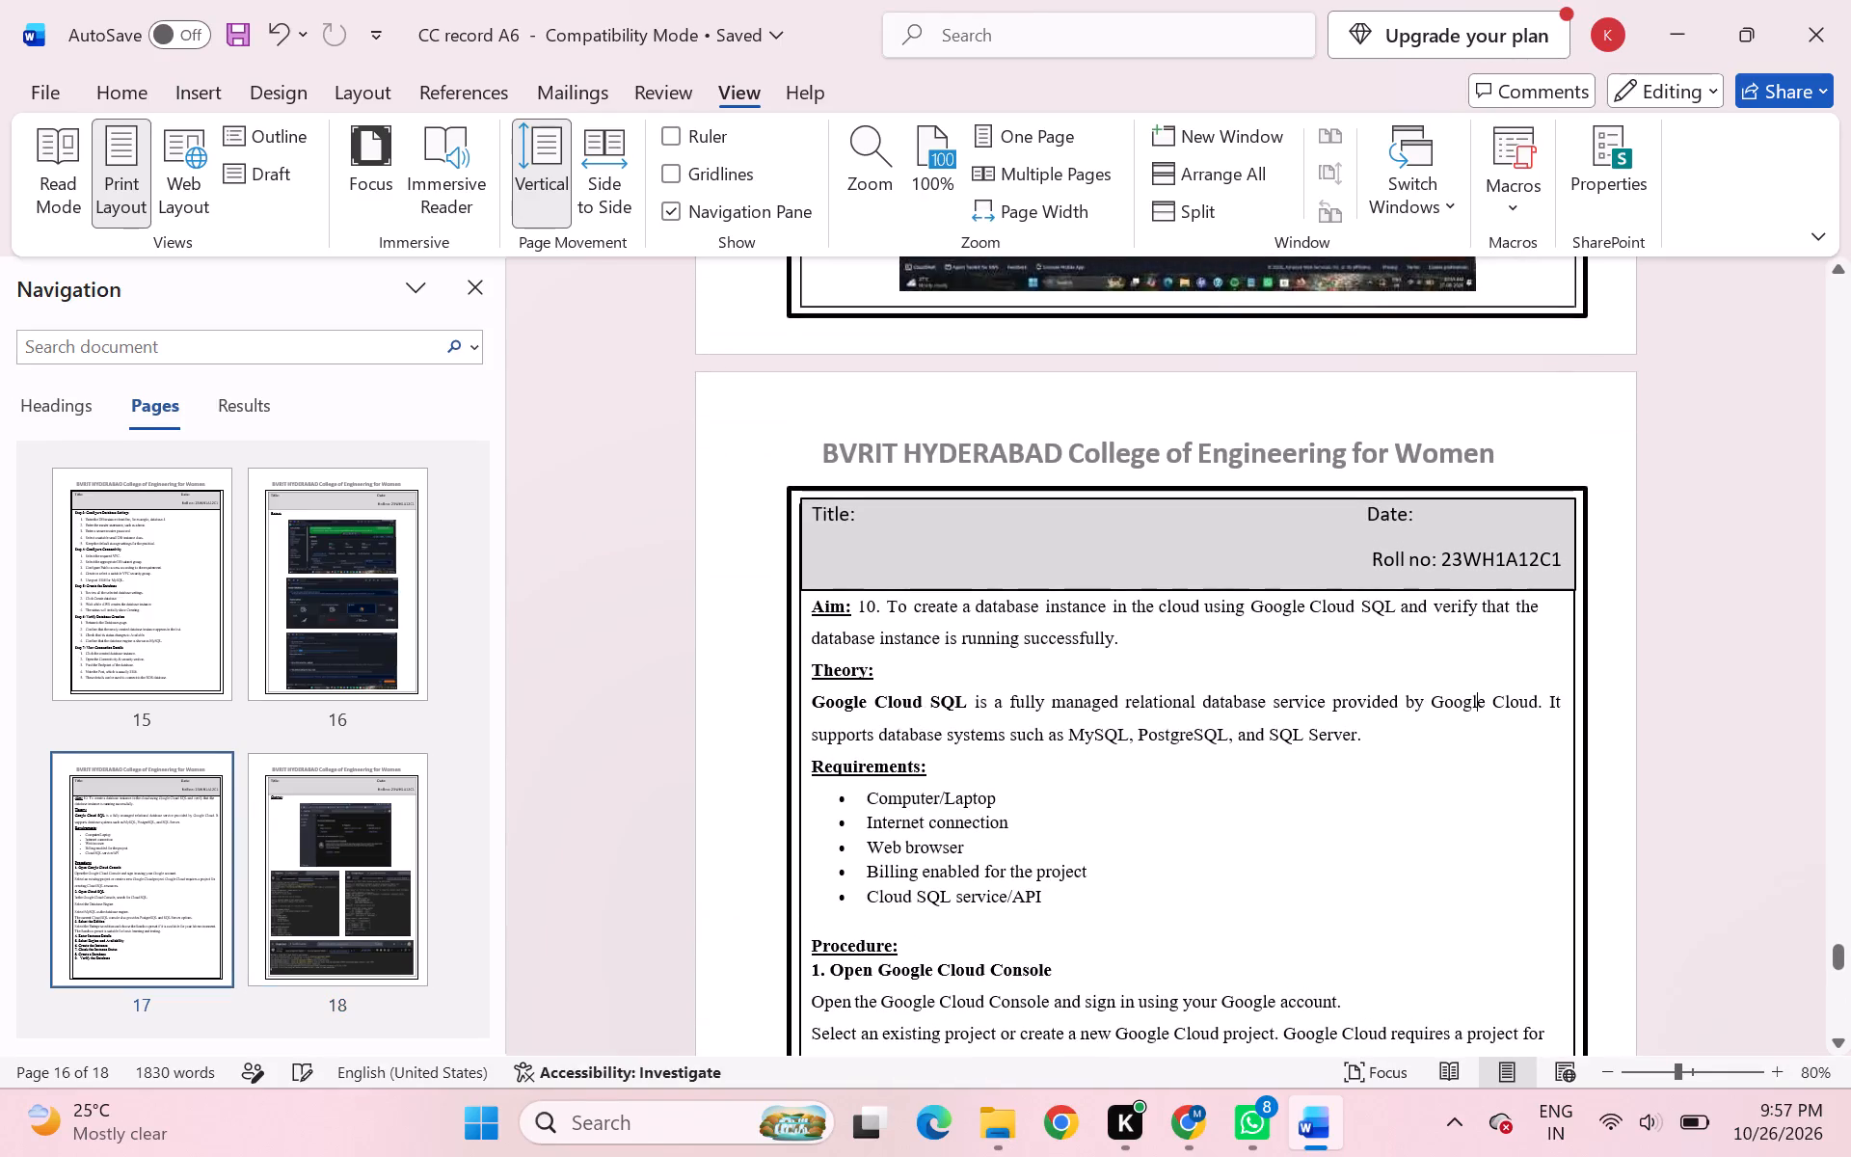
key(ctrl+s)
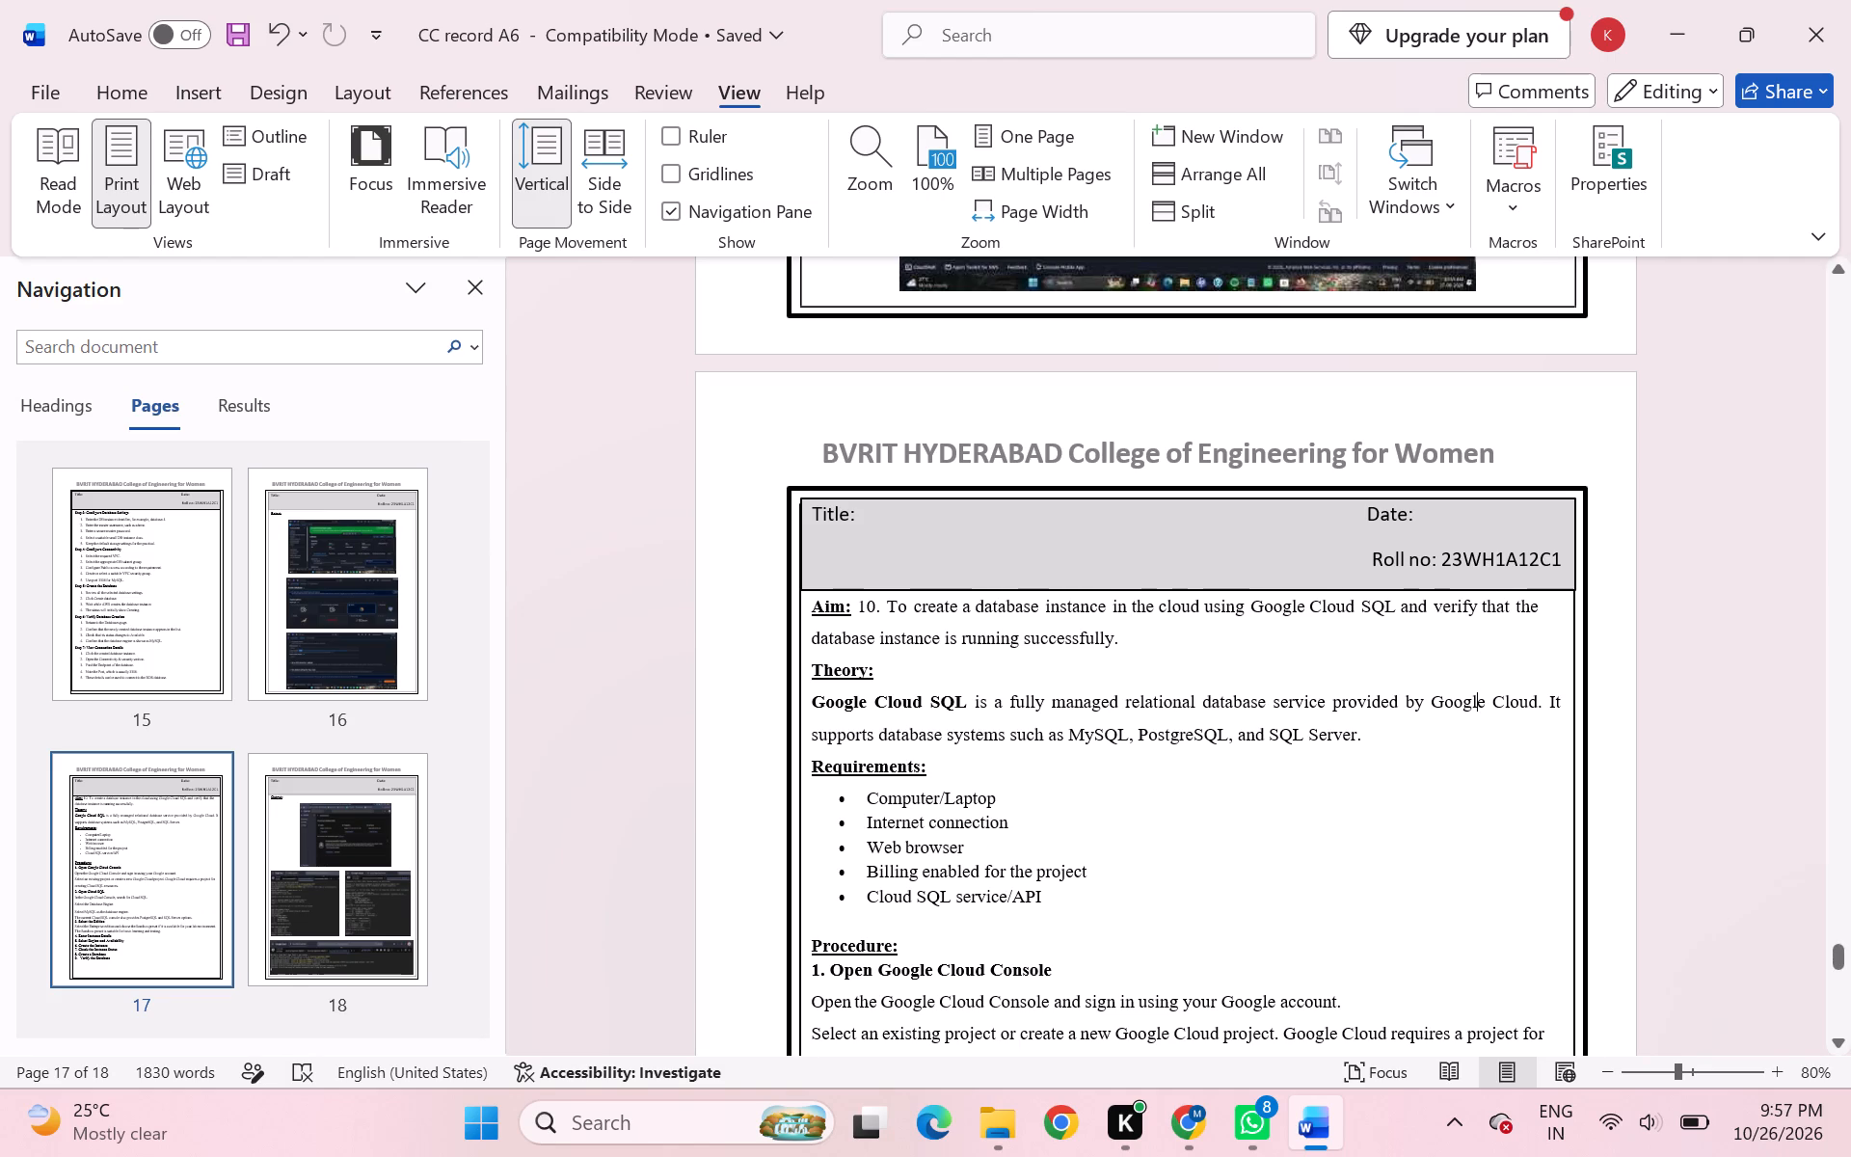
Open the Word document CC 1,2(1) from the Downloads folder and view its page thumbnails.
click(1002, 1117)
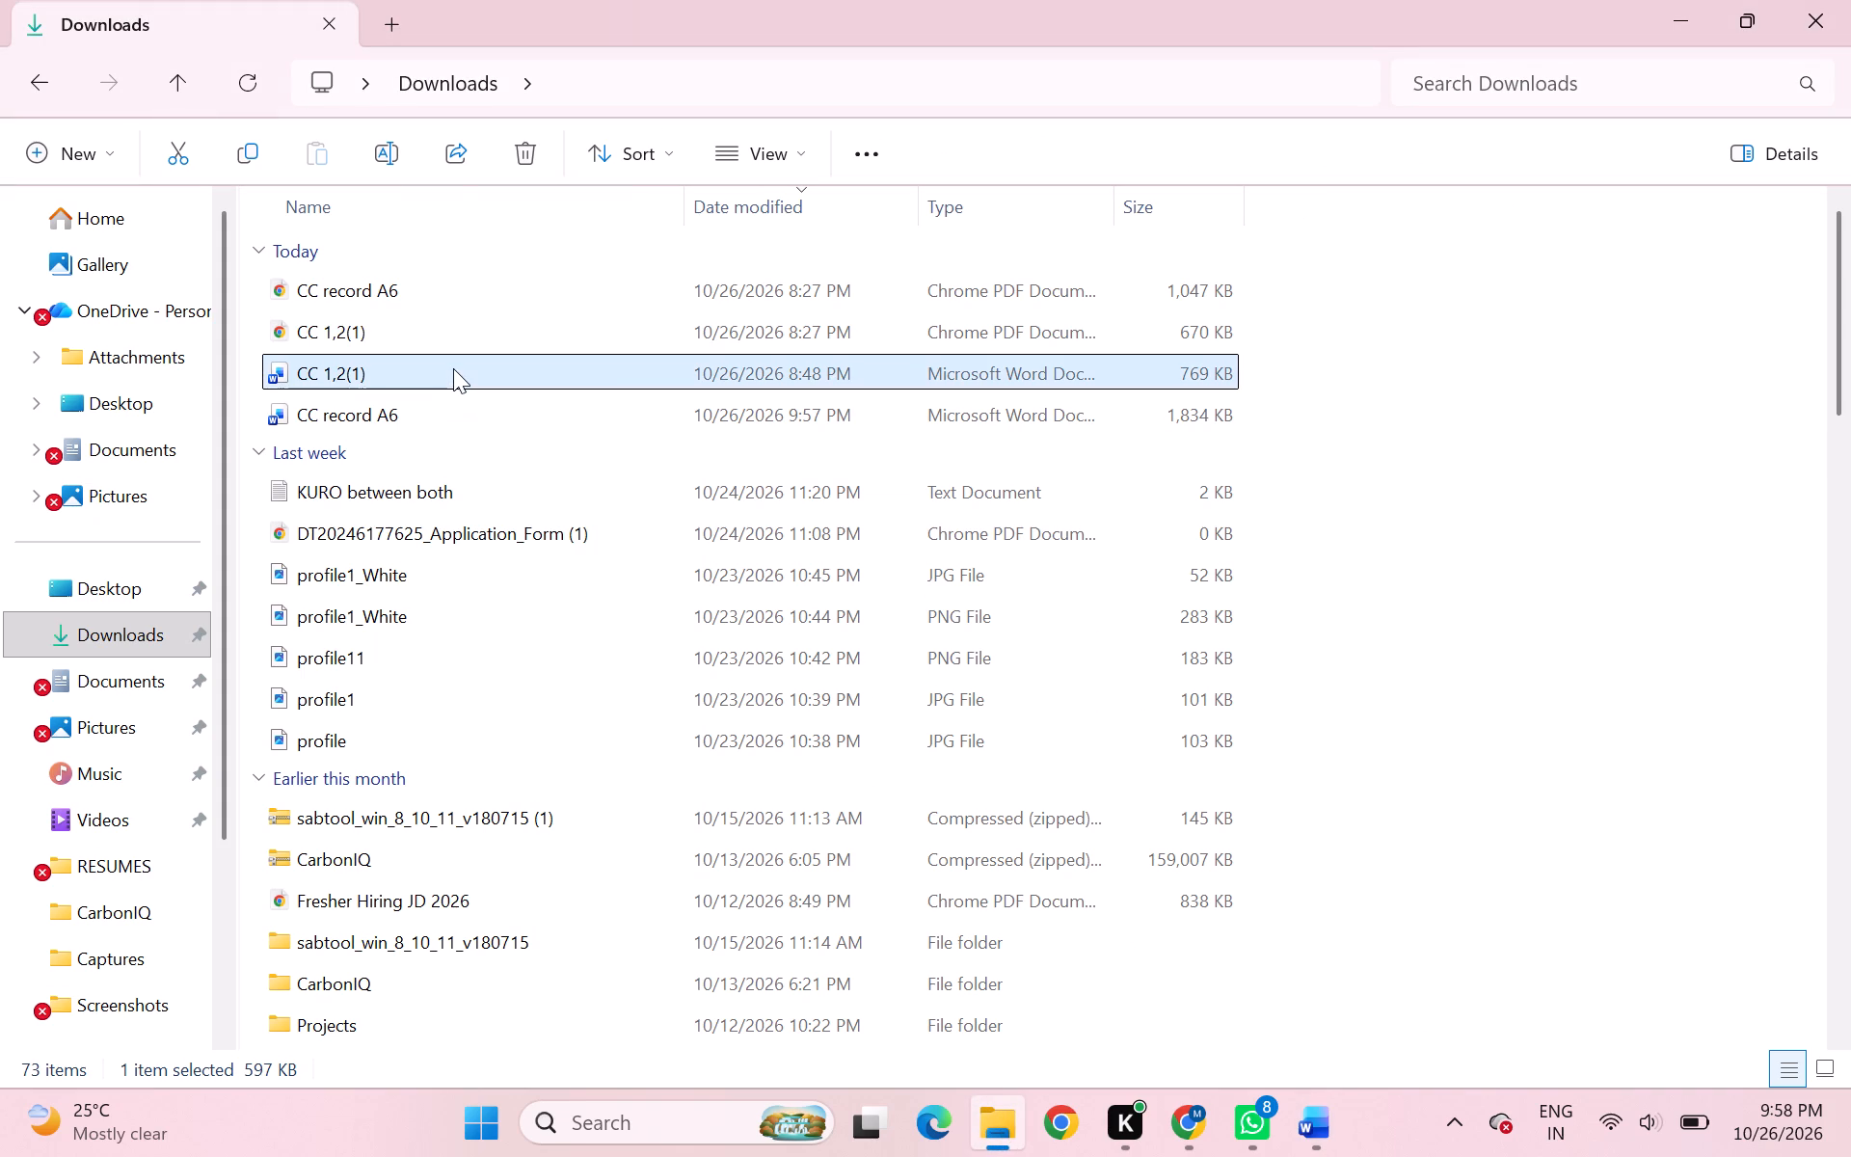
double_click(453, 368)
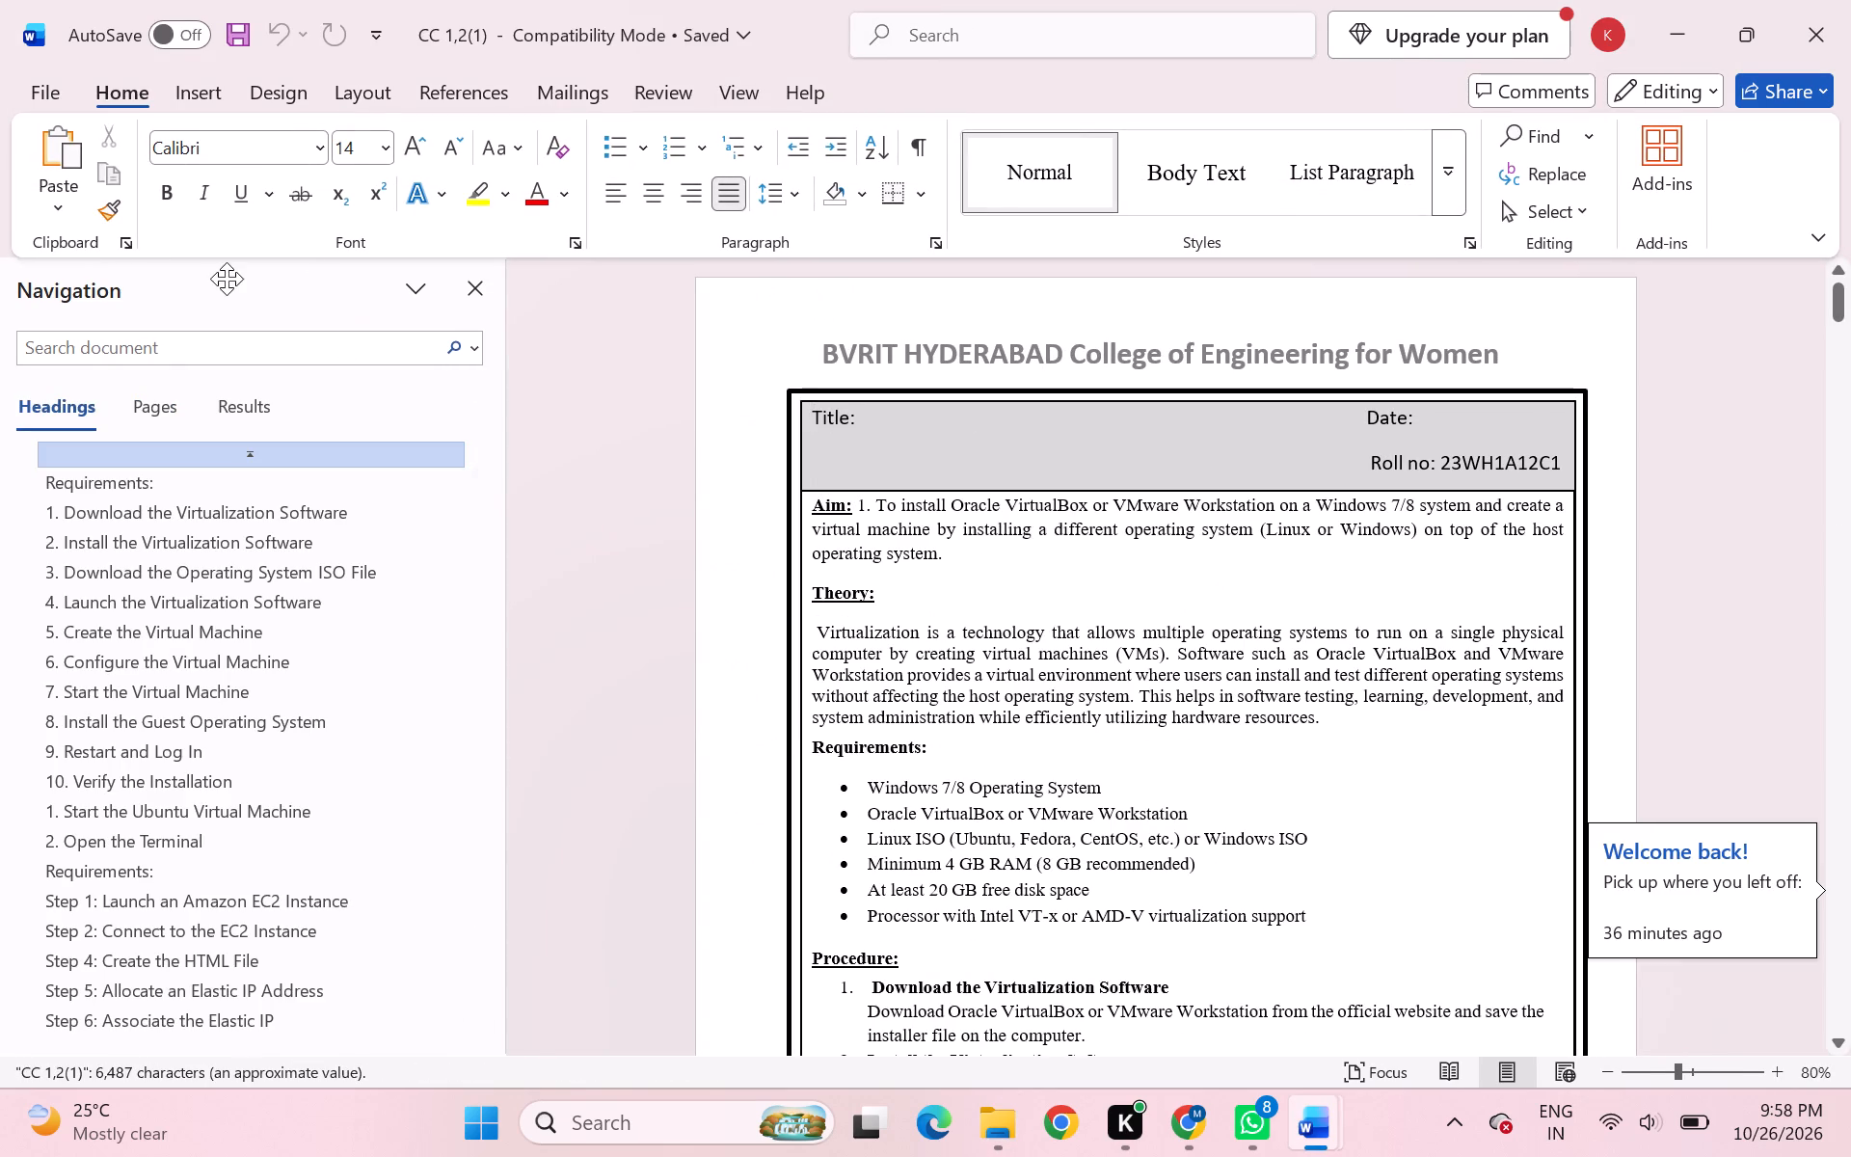
click(733, 103)
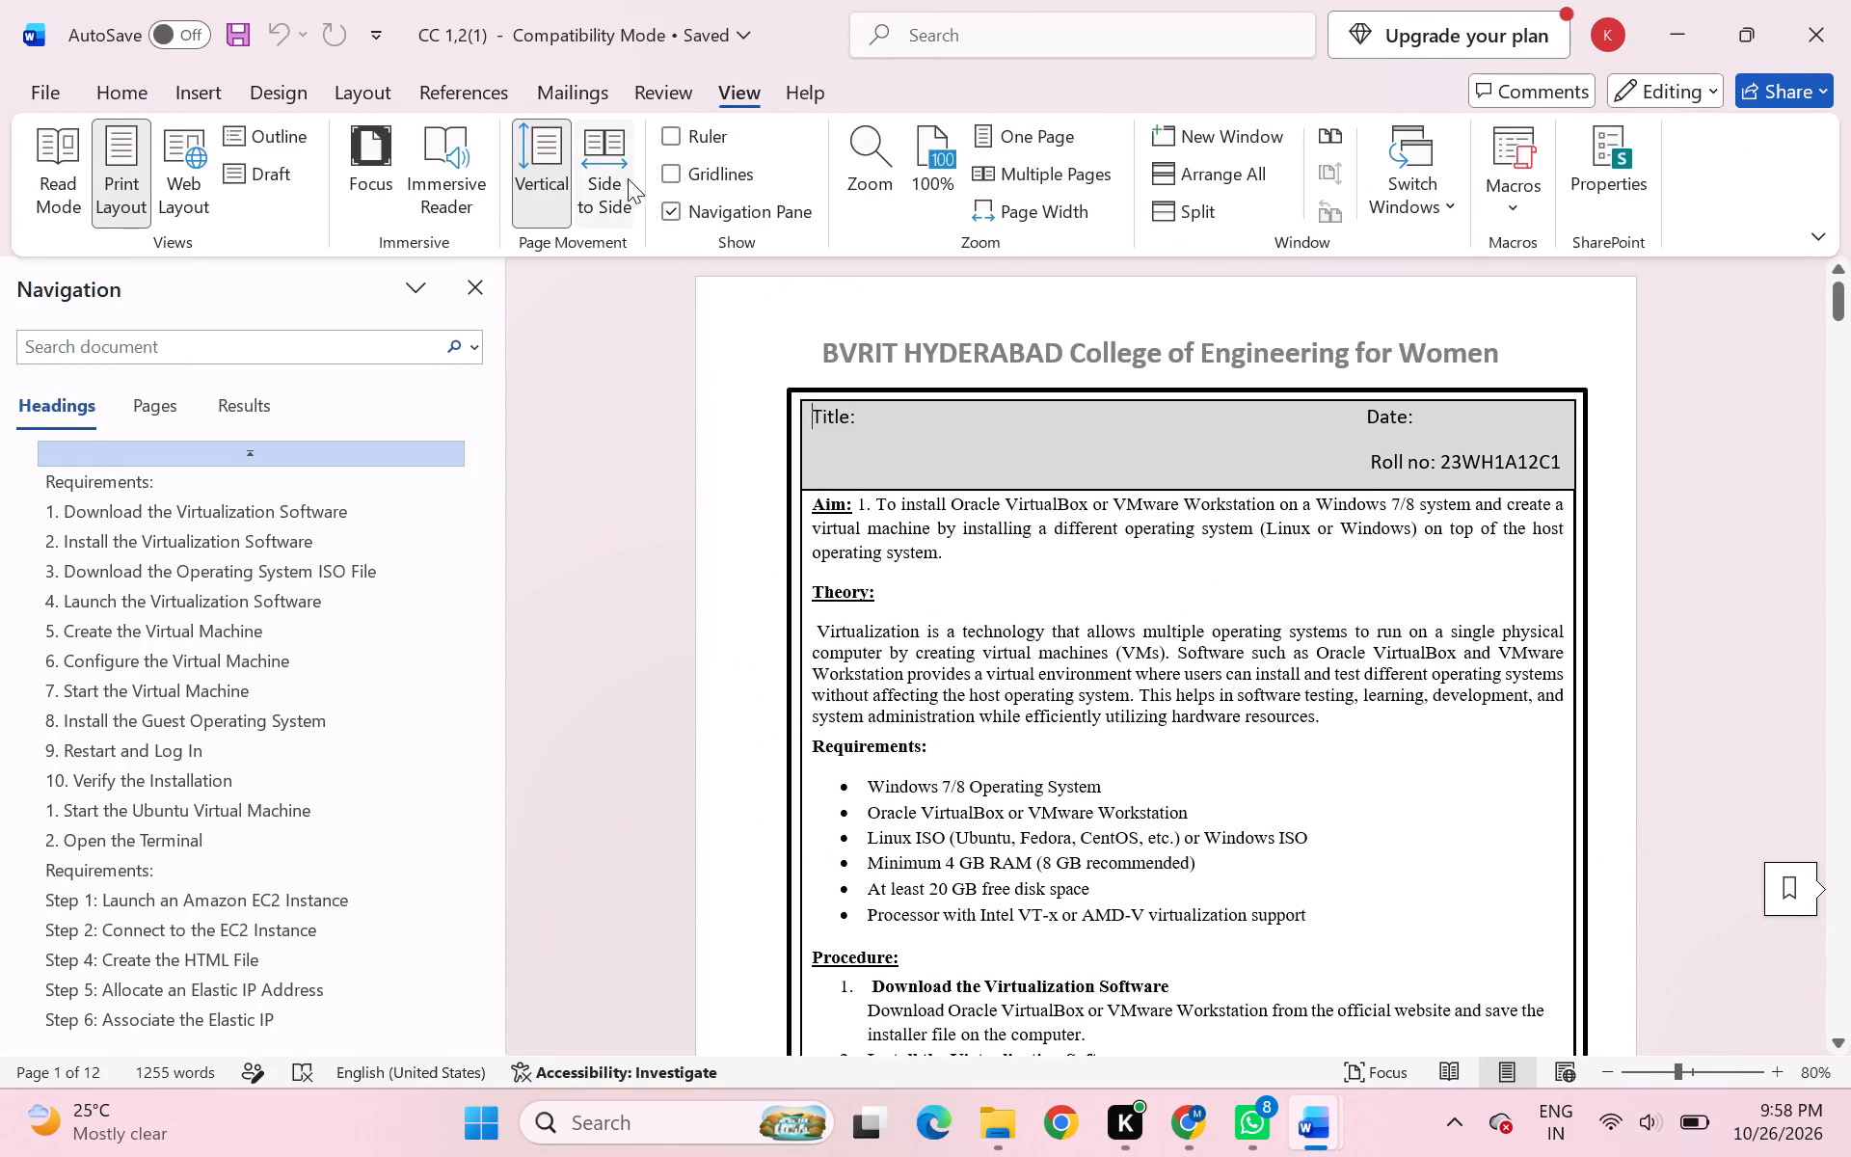
click(176, 399)
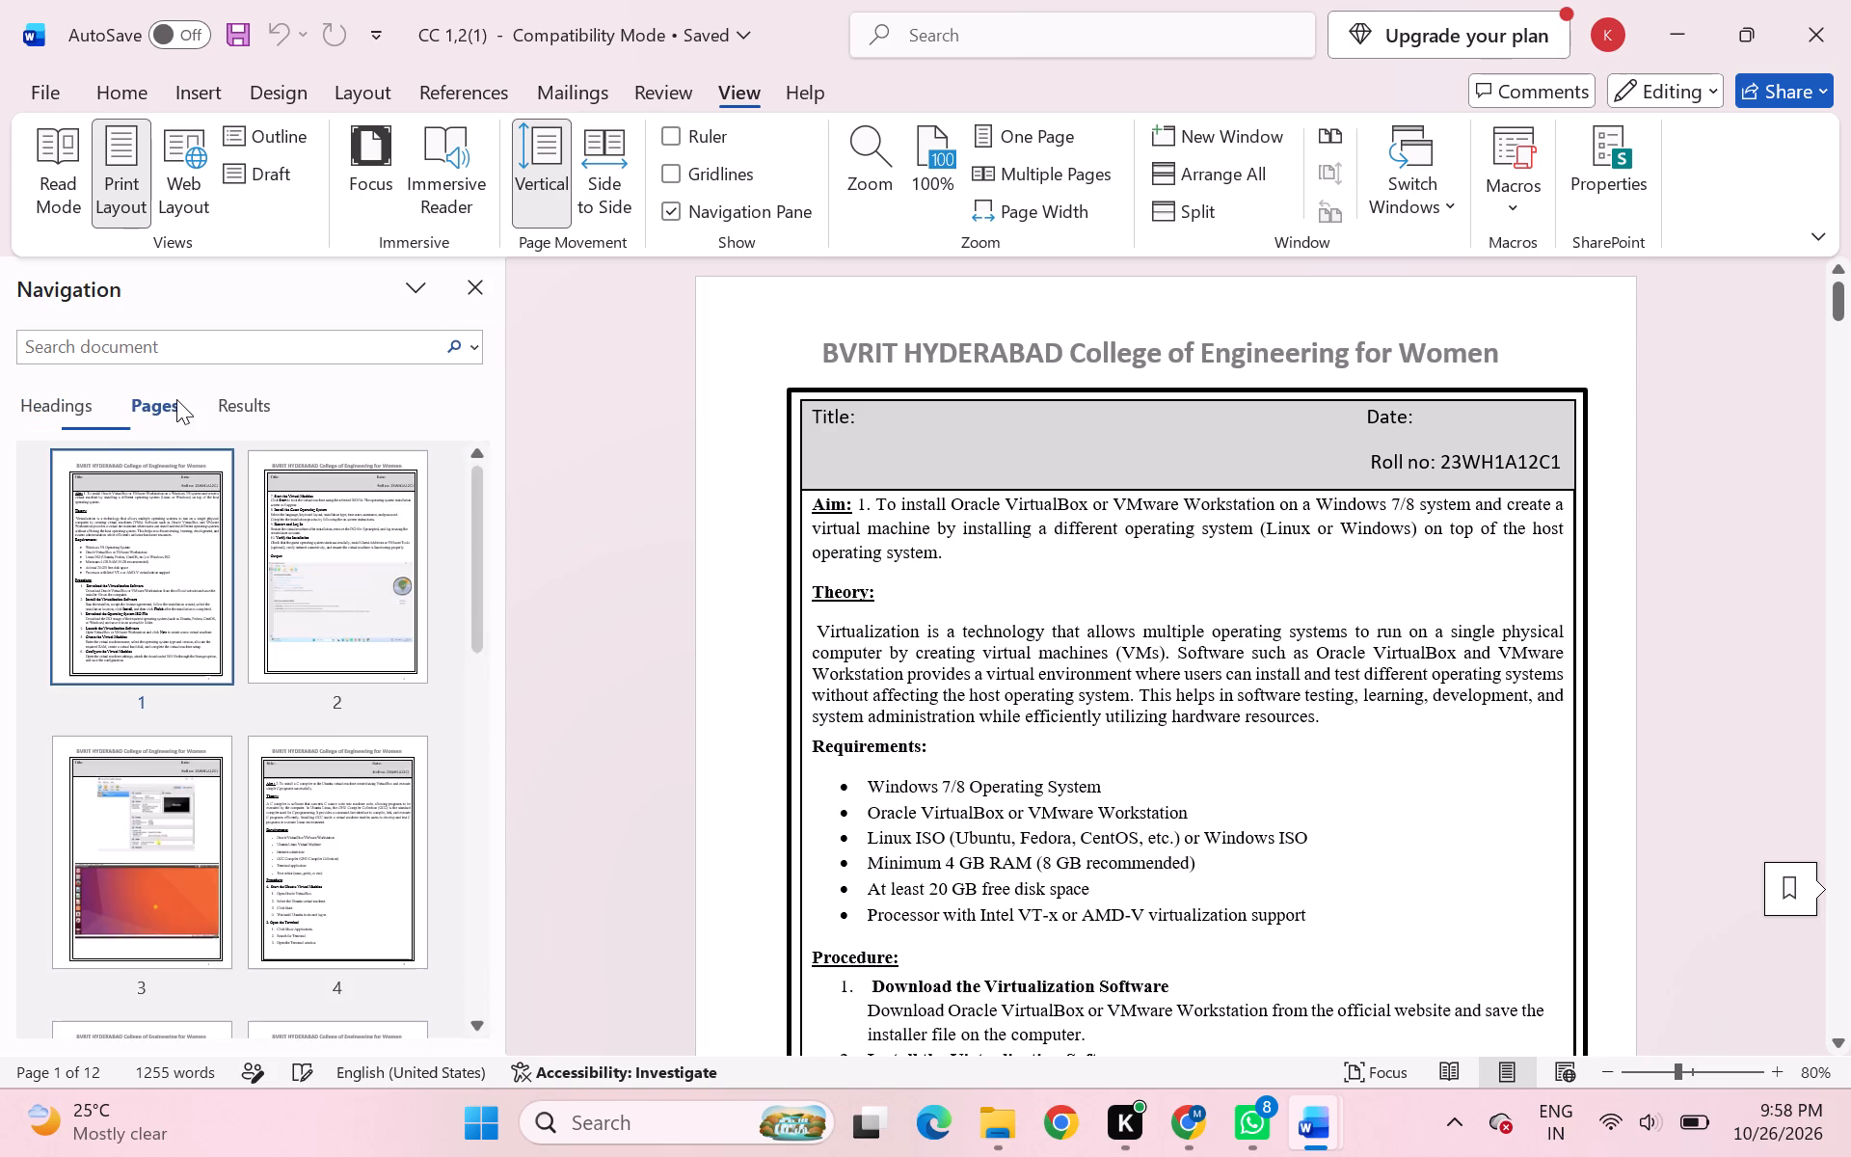
scroll(325, 702, down, 3)
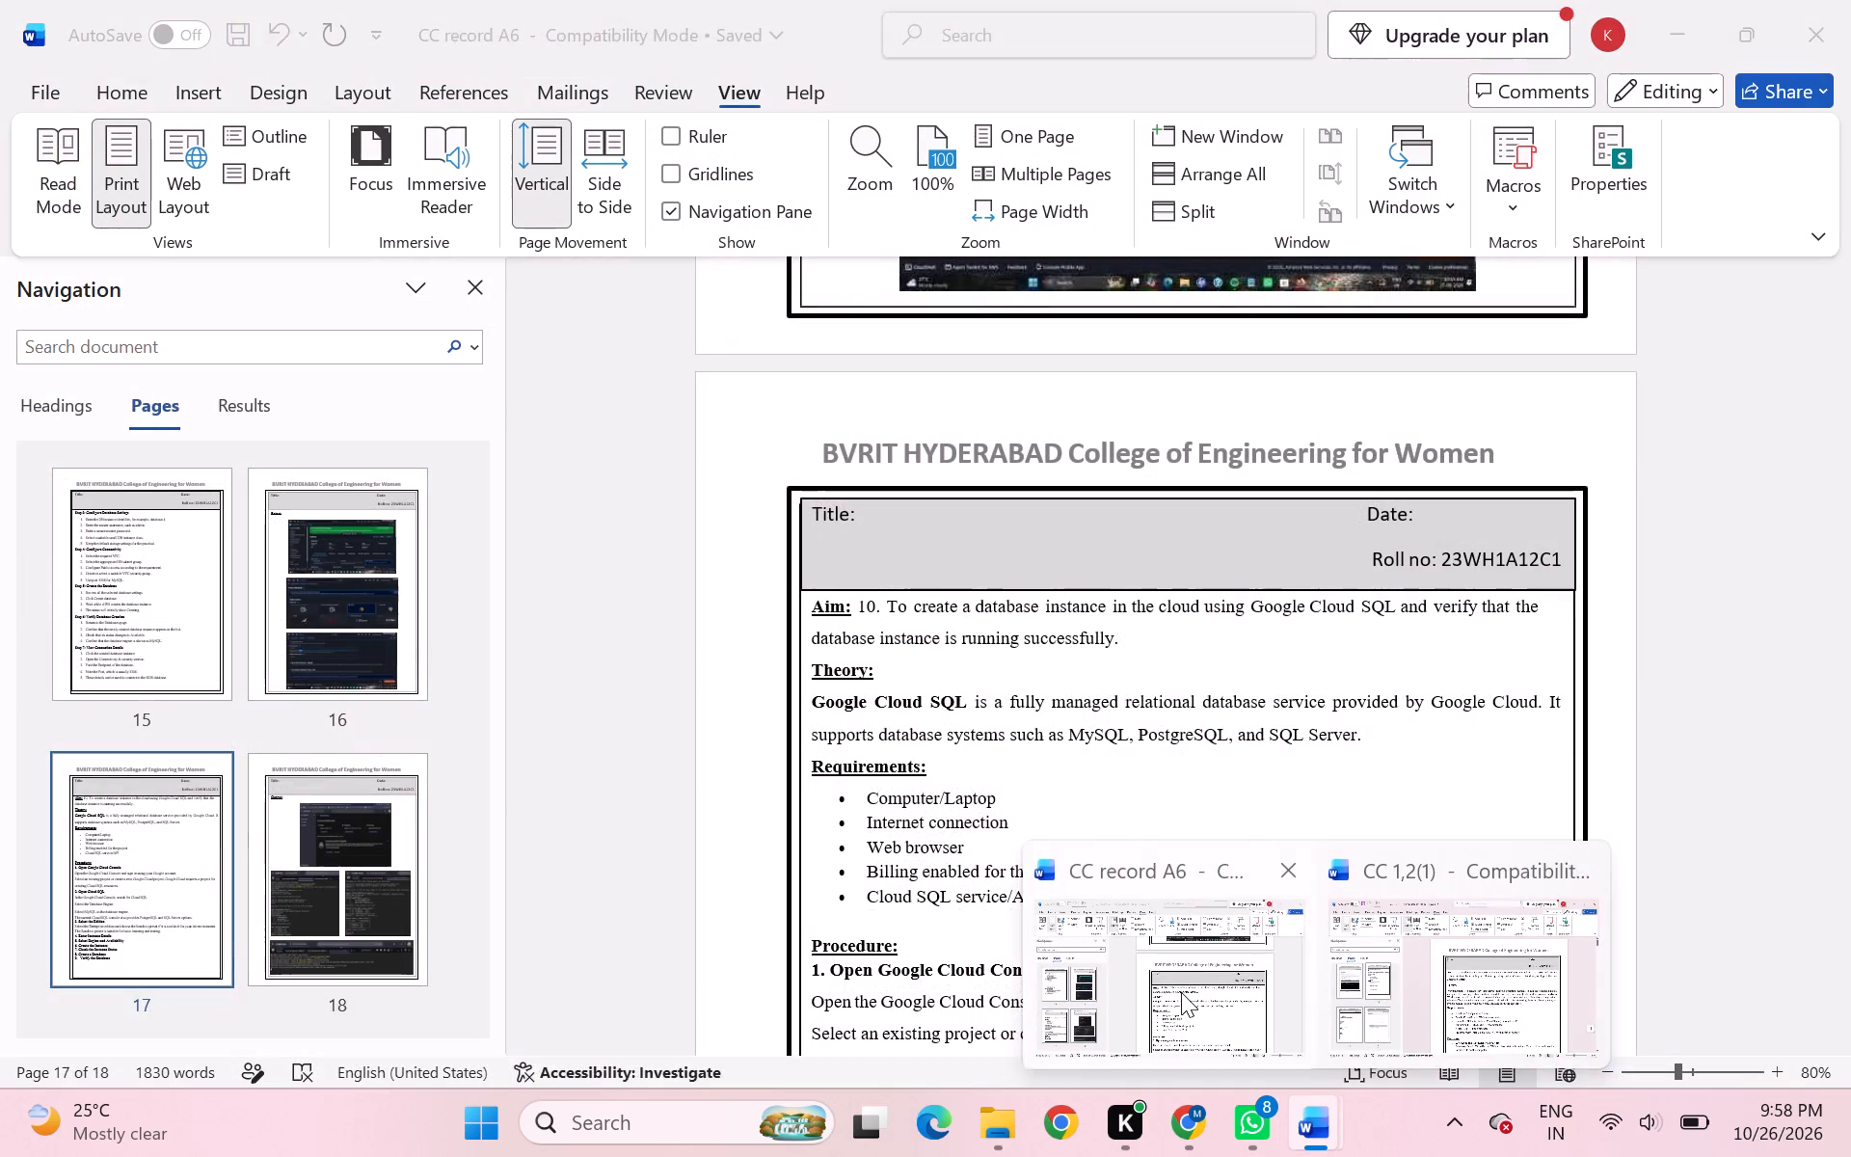
Start saving a copy of the CC record A6 document in the Sem7_4-1 folder inside Documents.
click(1181, 992)
scroll(407, 833, down, 1)
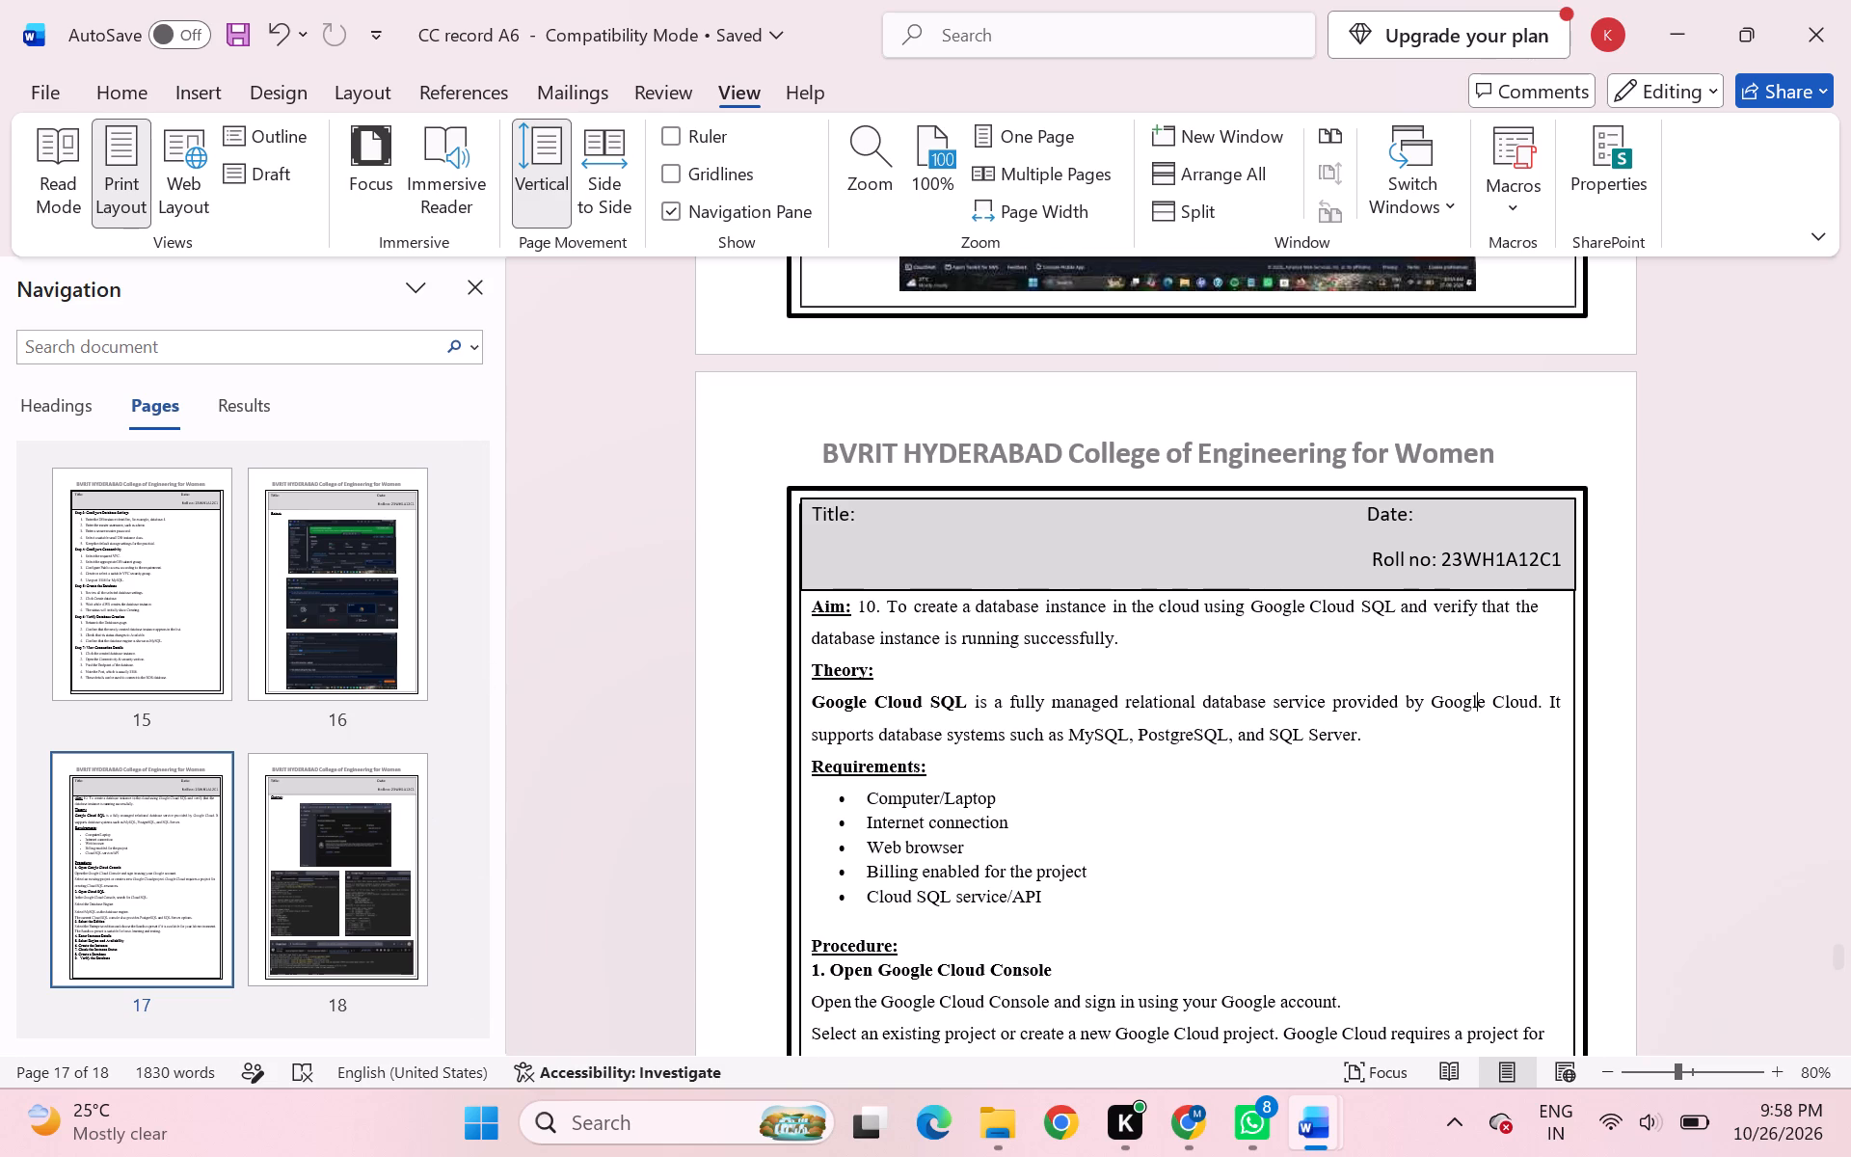
scroll(928, 610, up, 1)
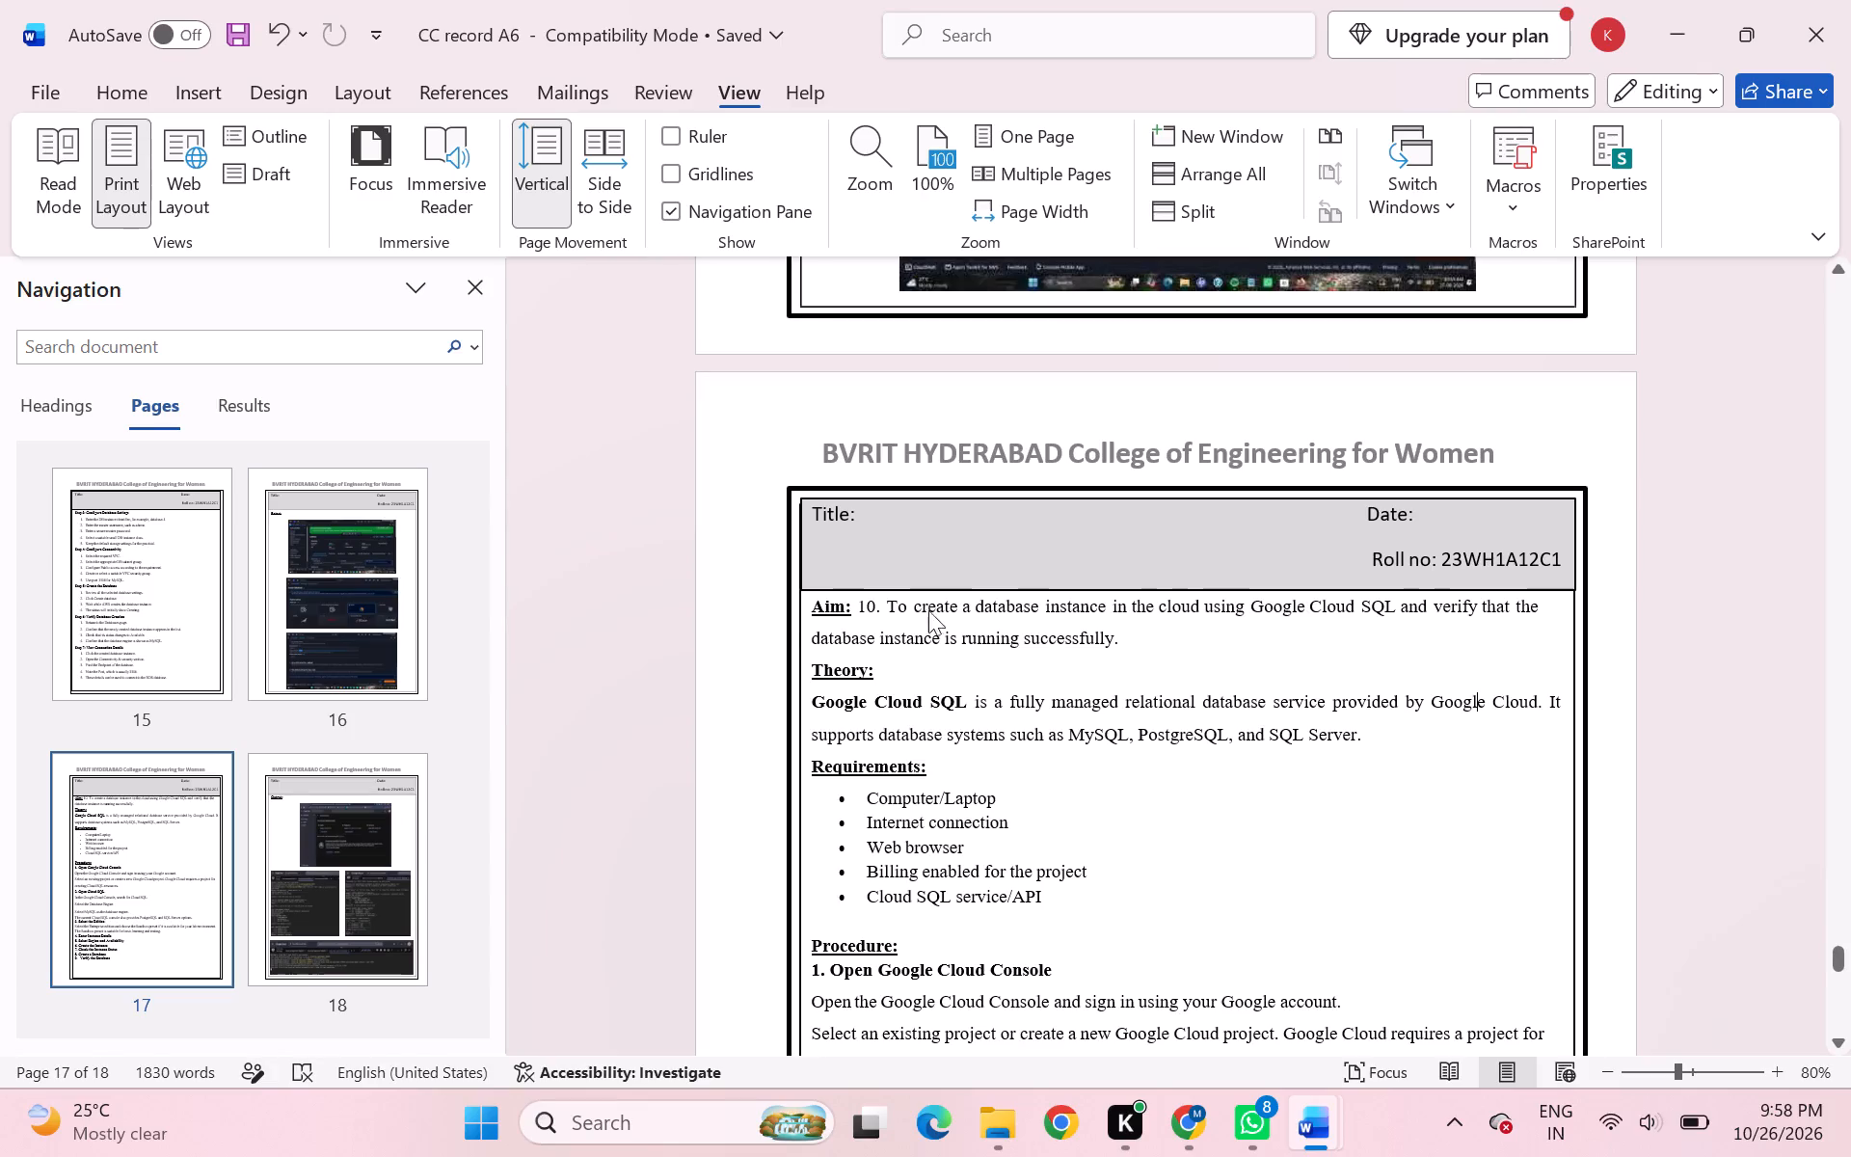
scroll(928, 610, up, 2)
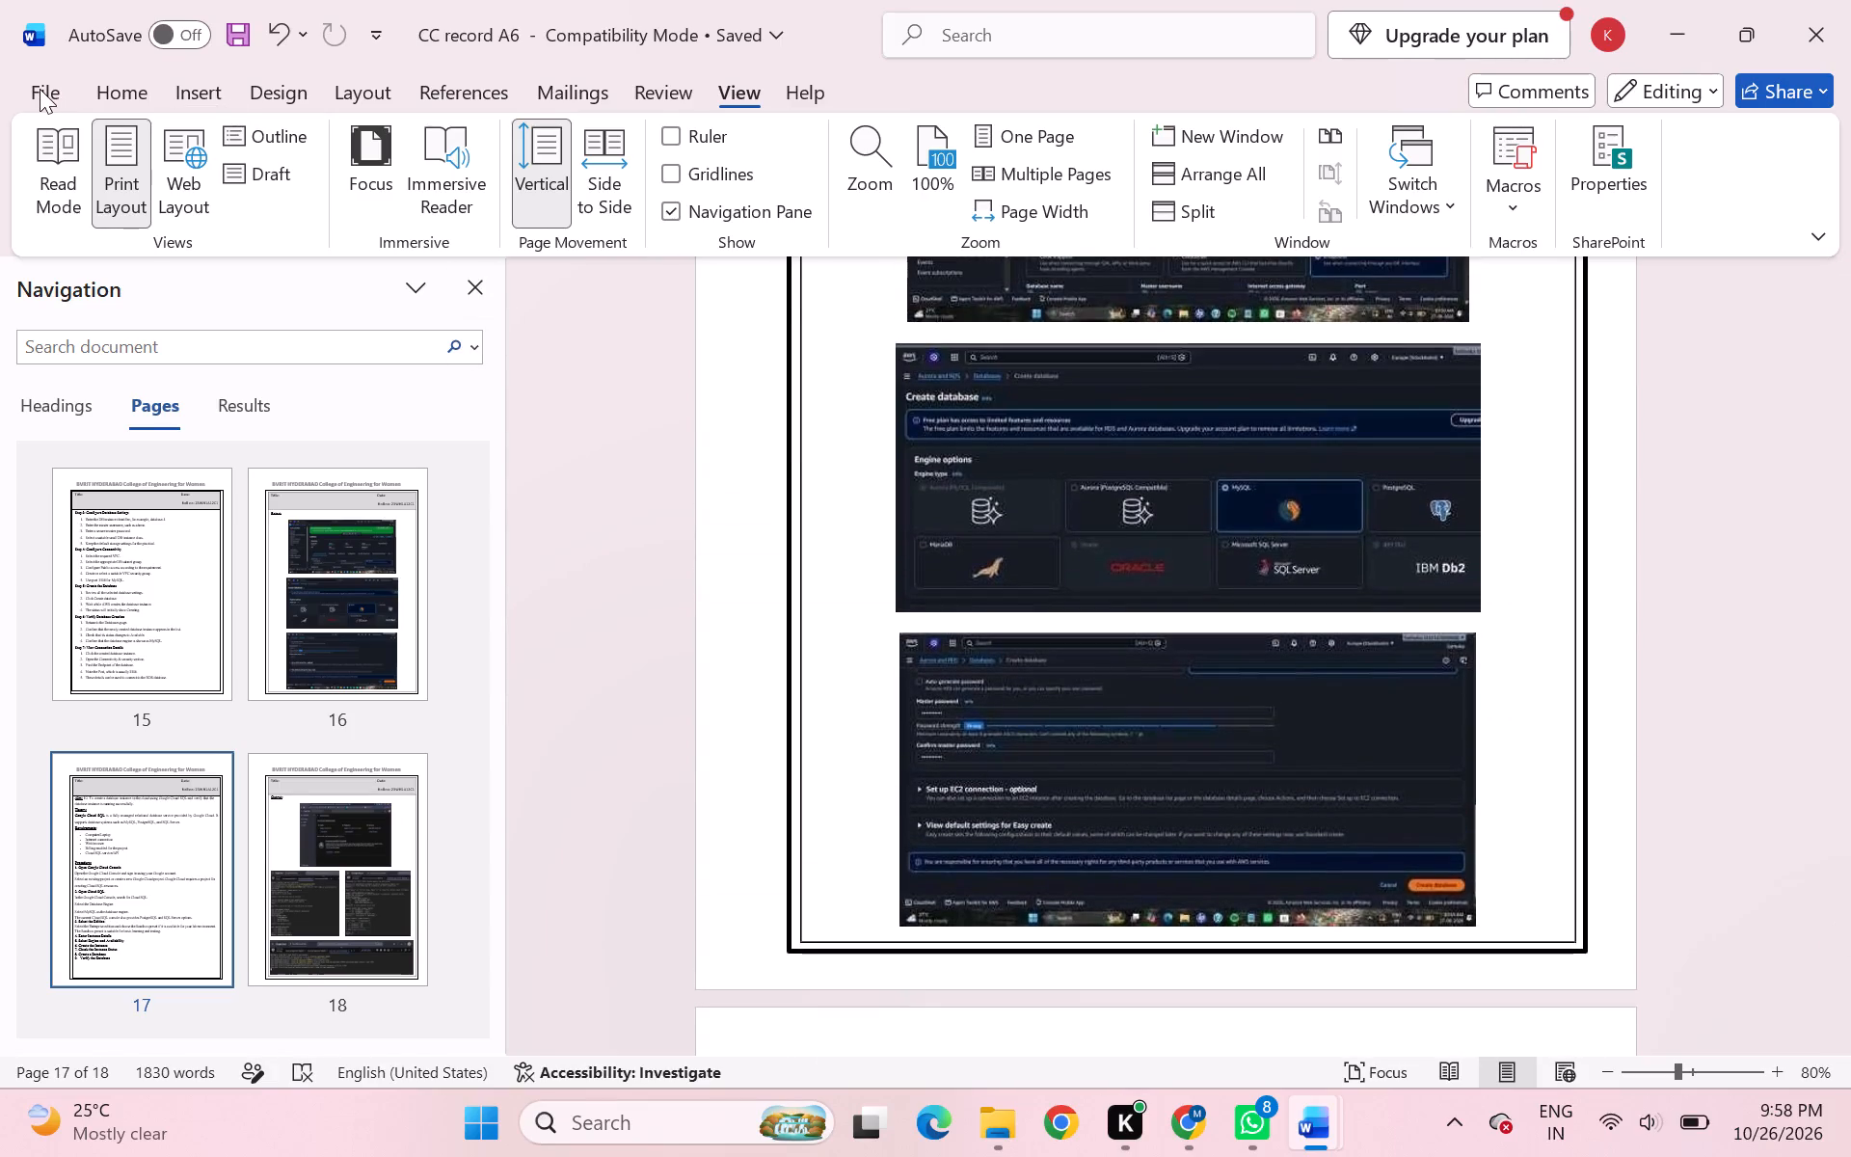
click(40, 89)
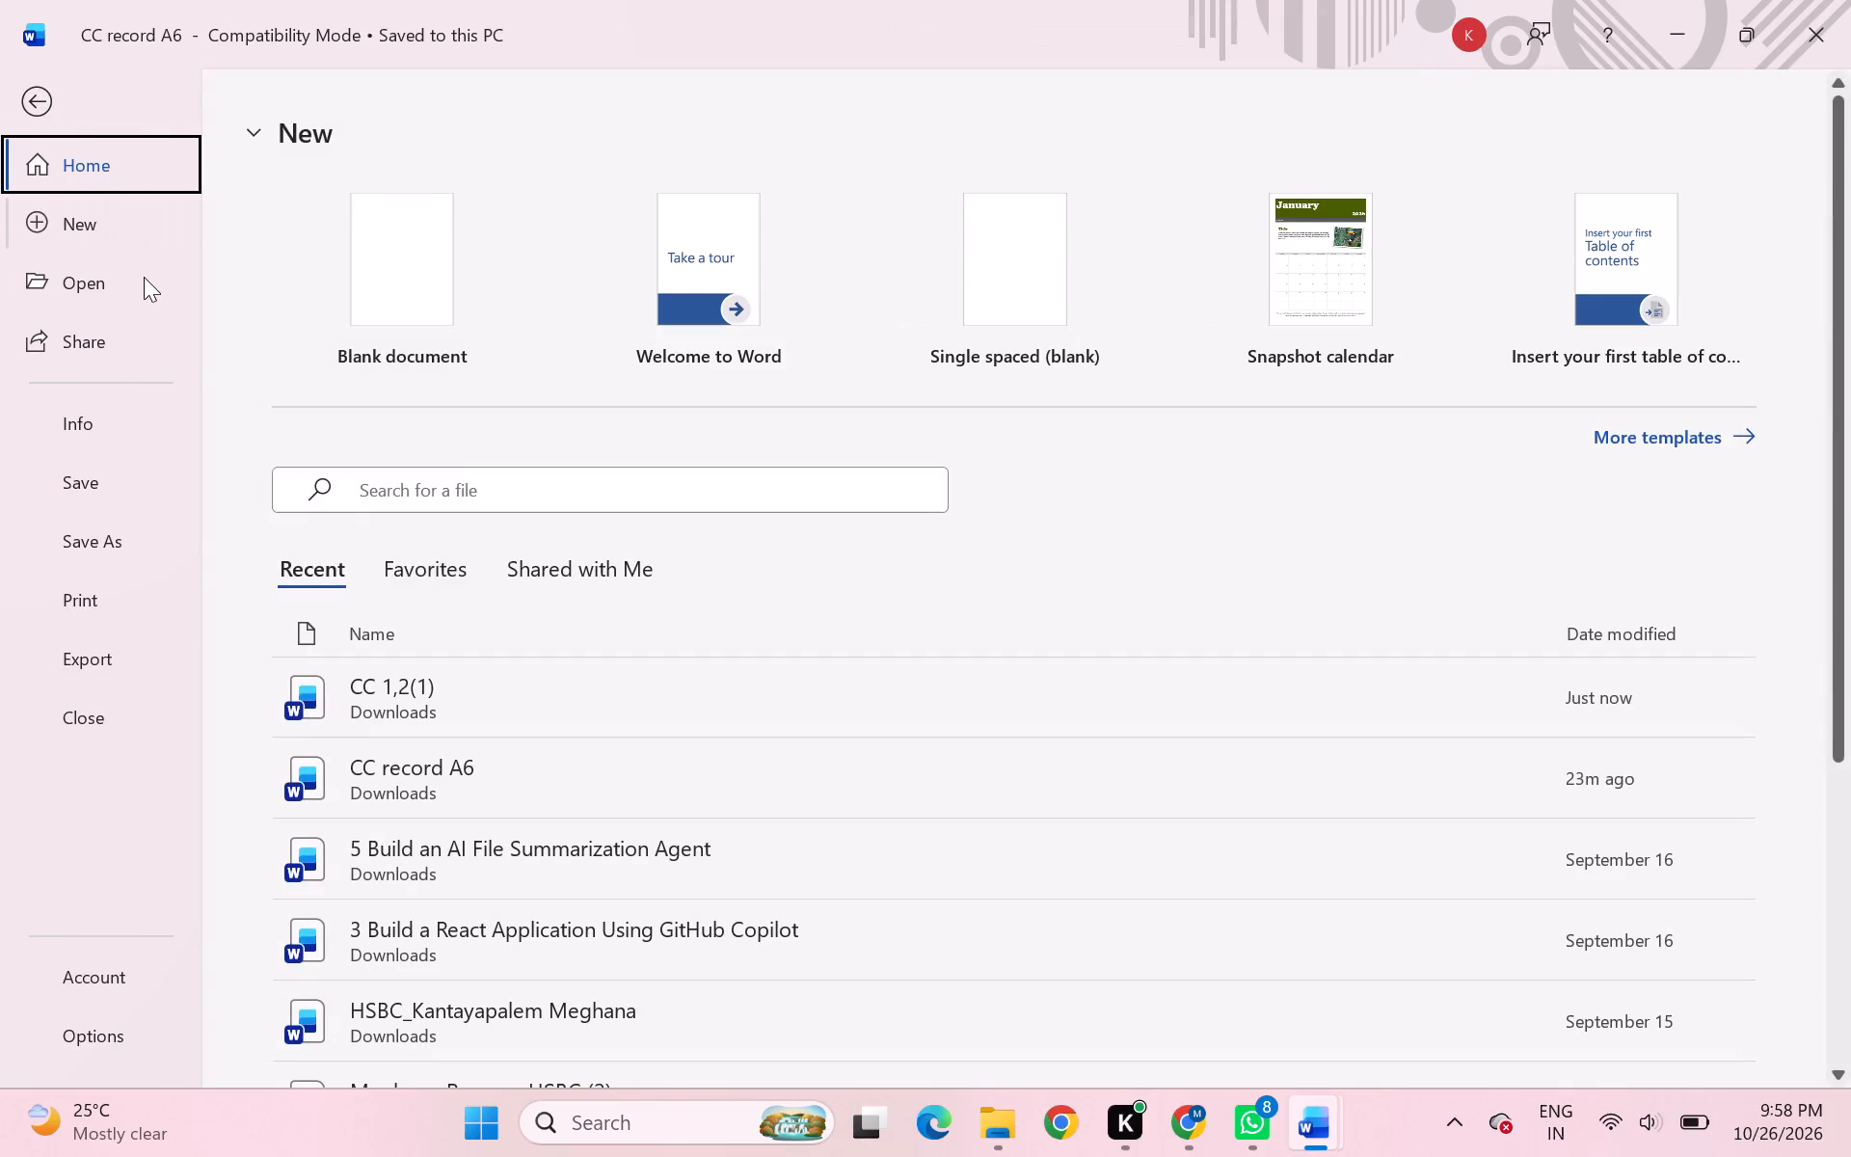
click(107, 532)
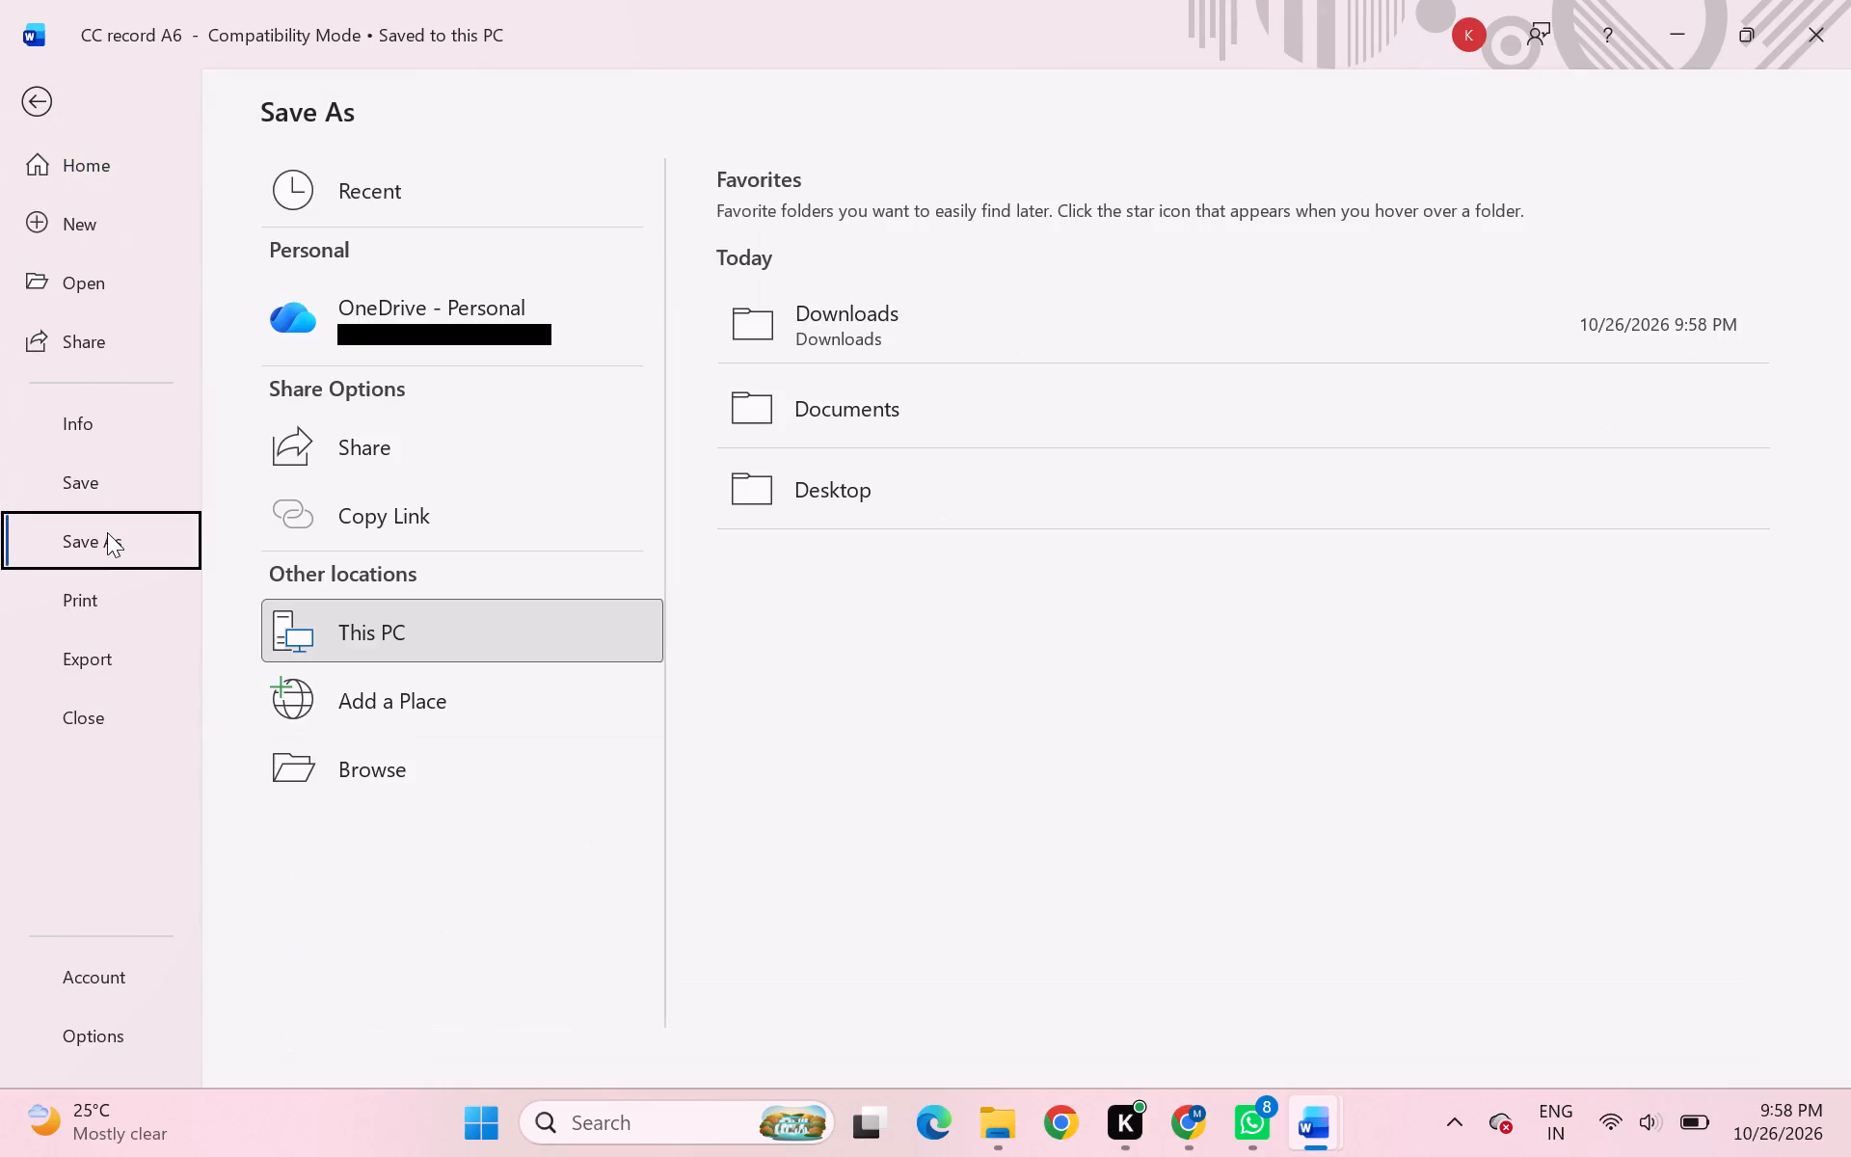
click(781, 348)
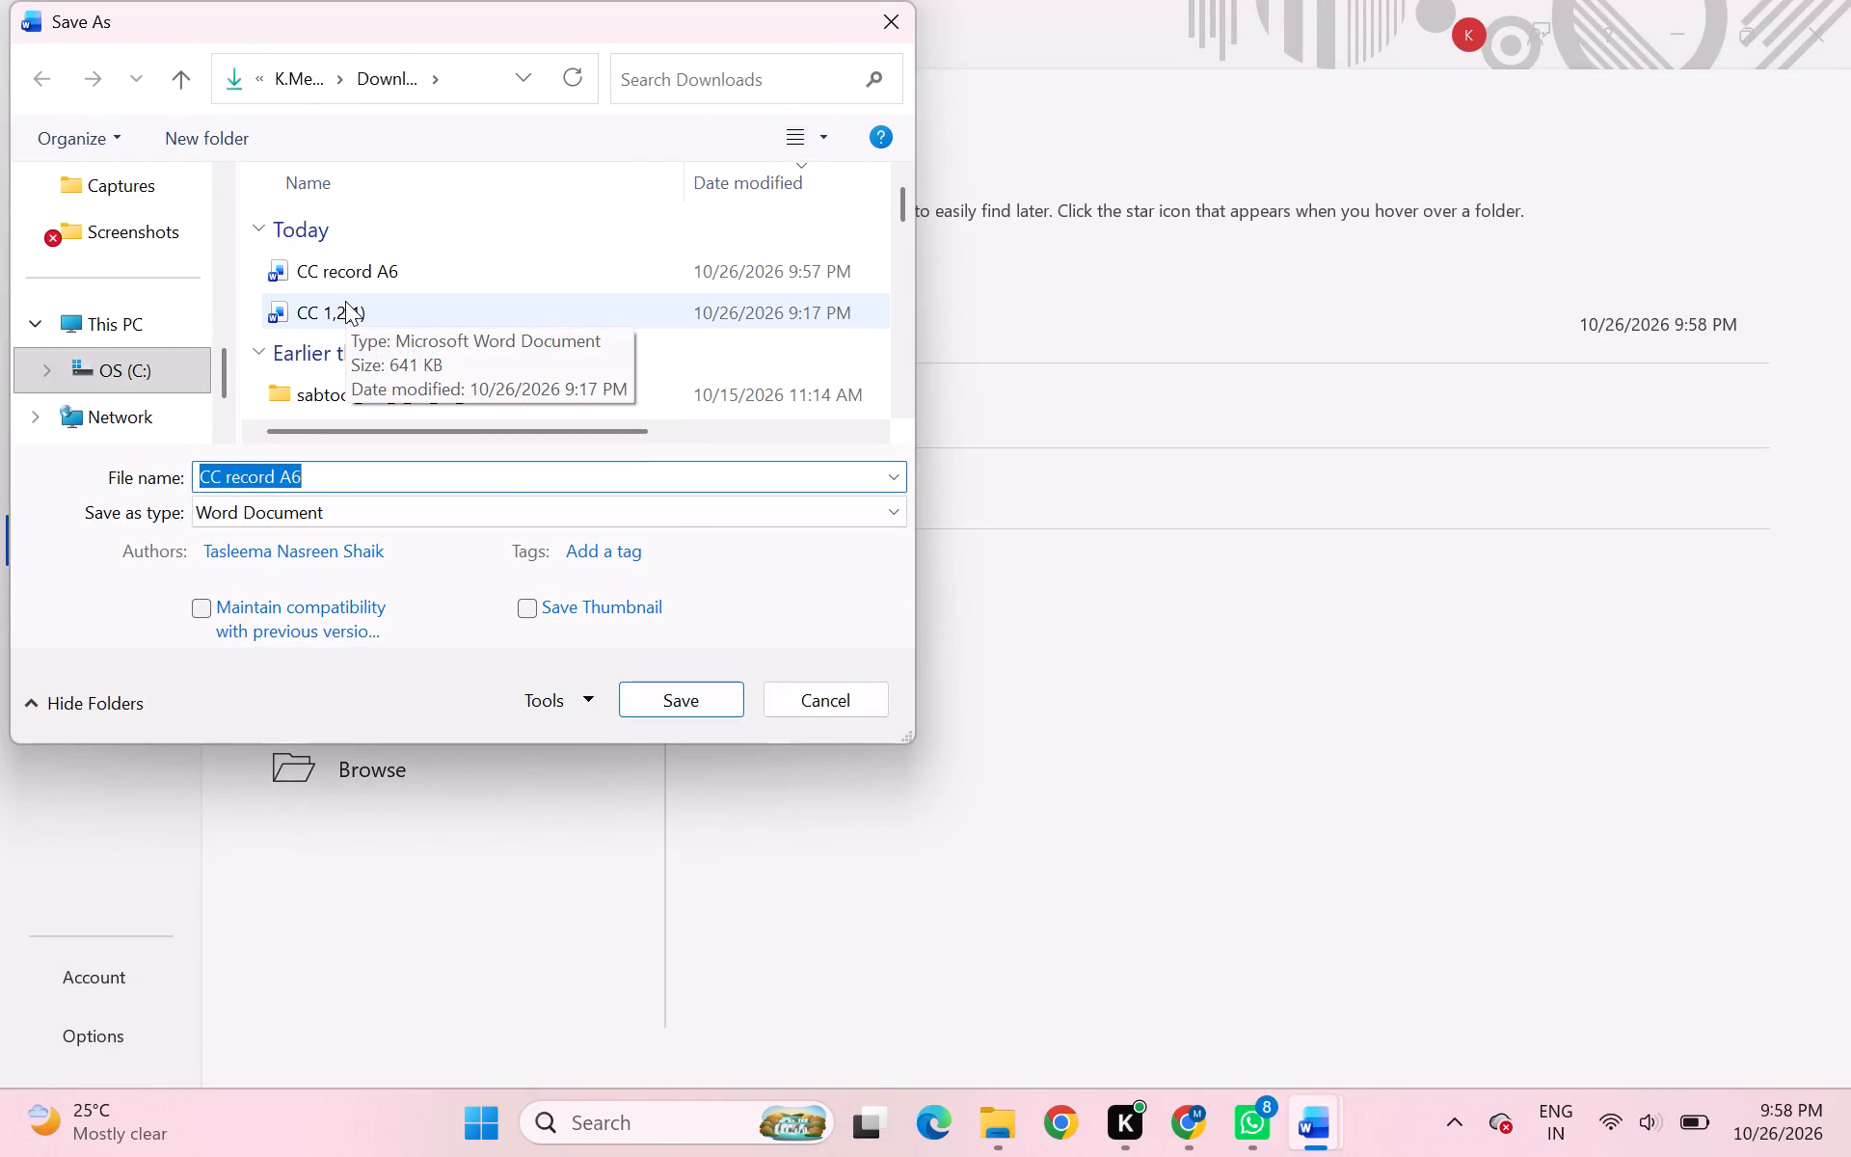
click(883, 39)
click(867, 420)
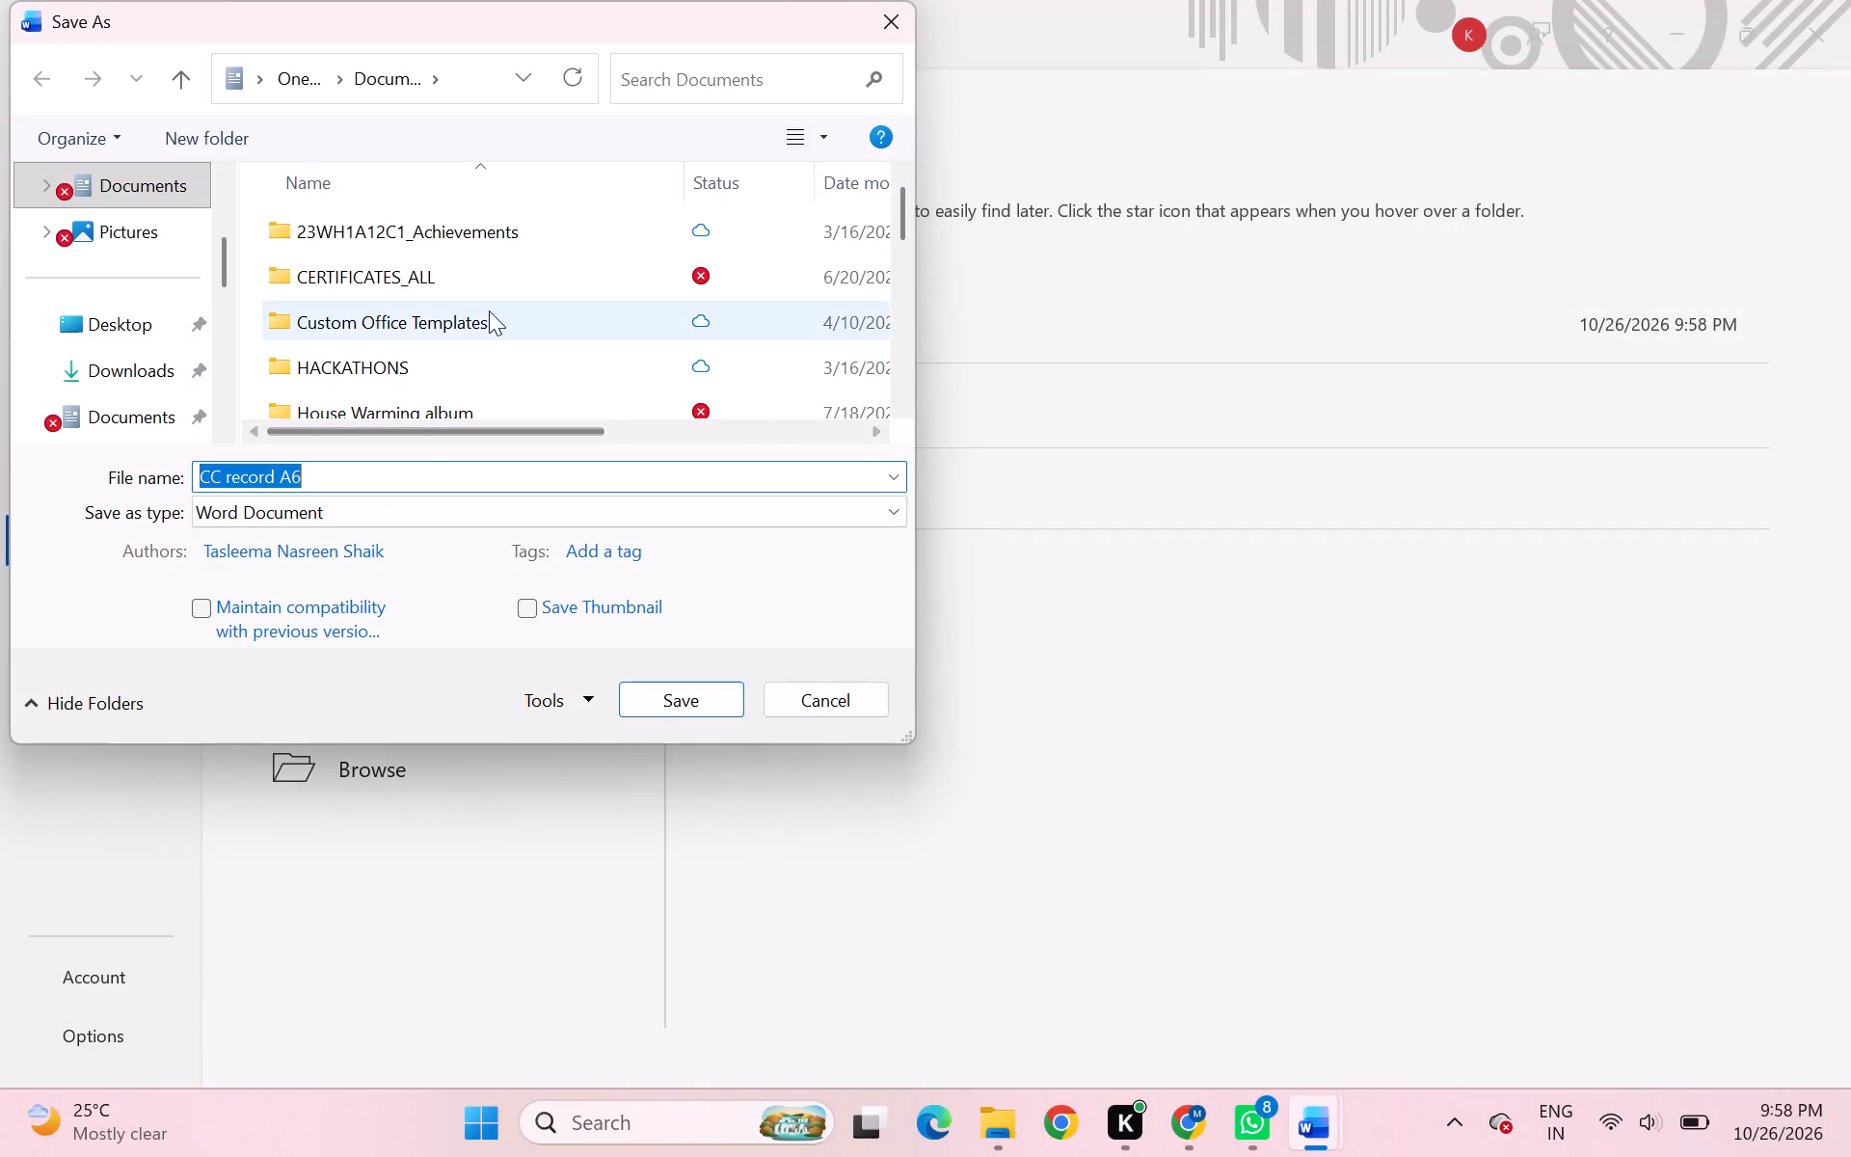
scroll(489, 310, down, 3)
double_click(350, 370)
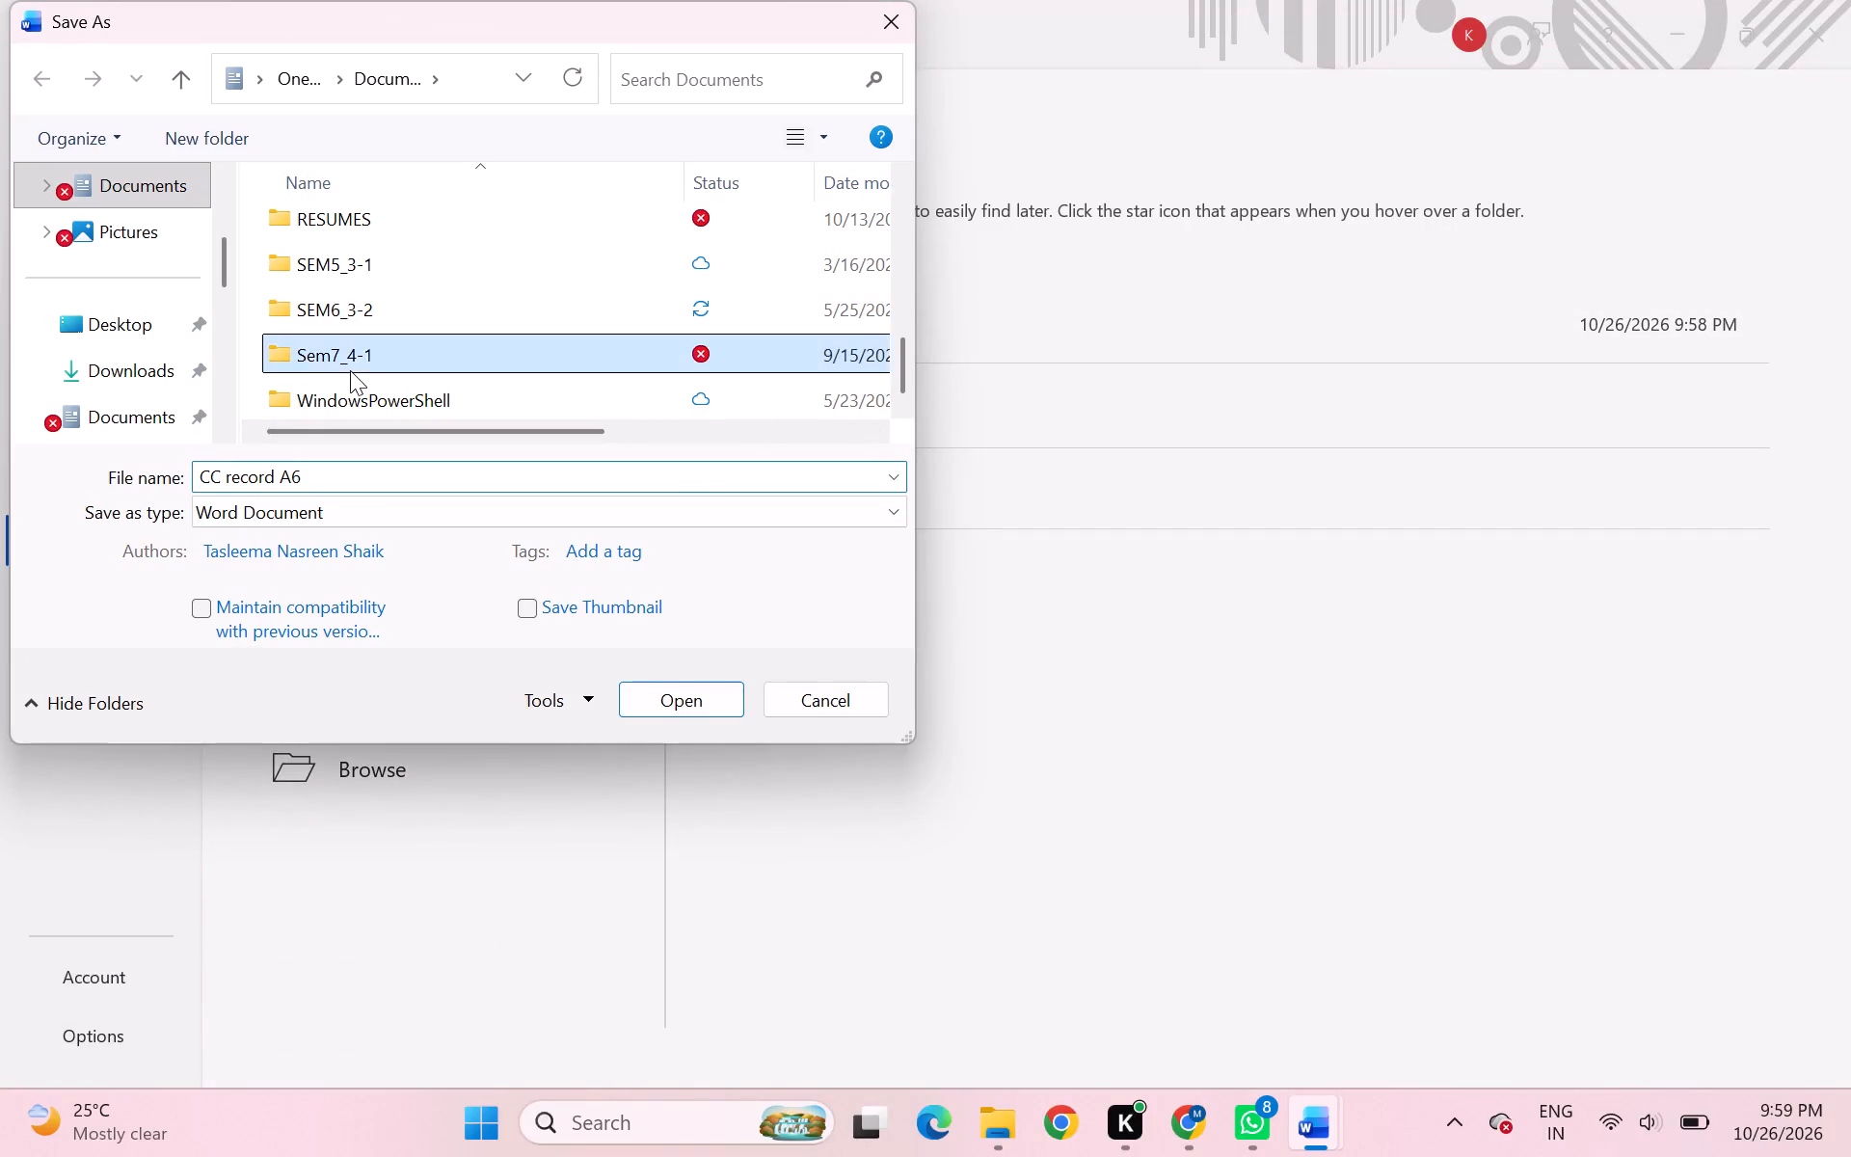
scroll(476, 332, down, 2)
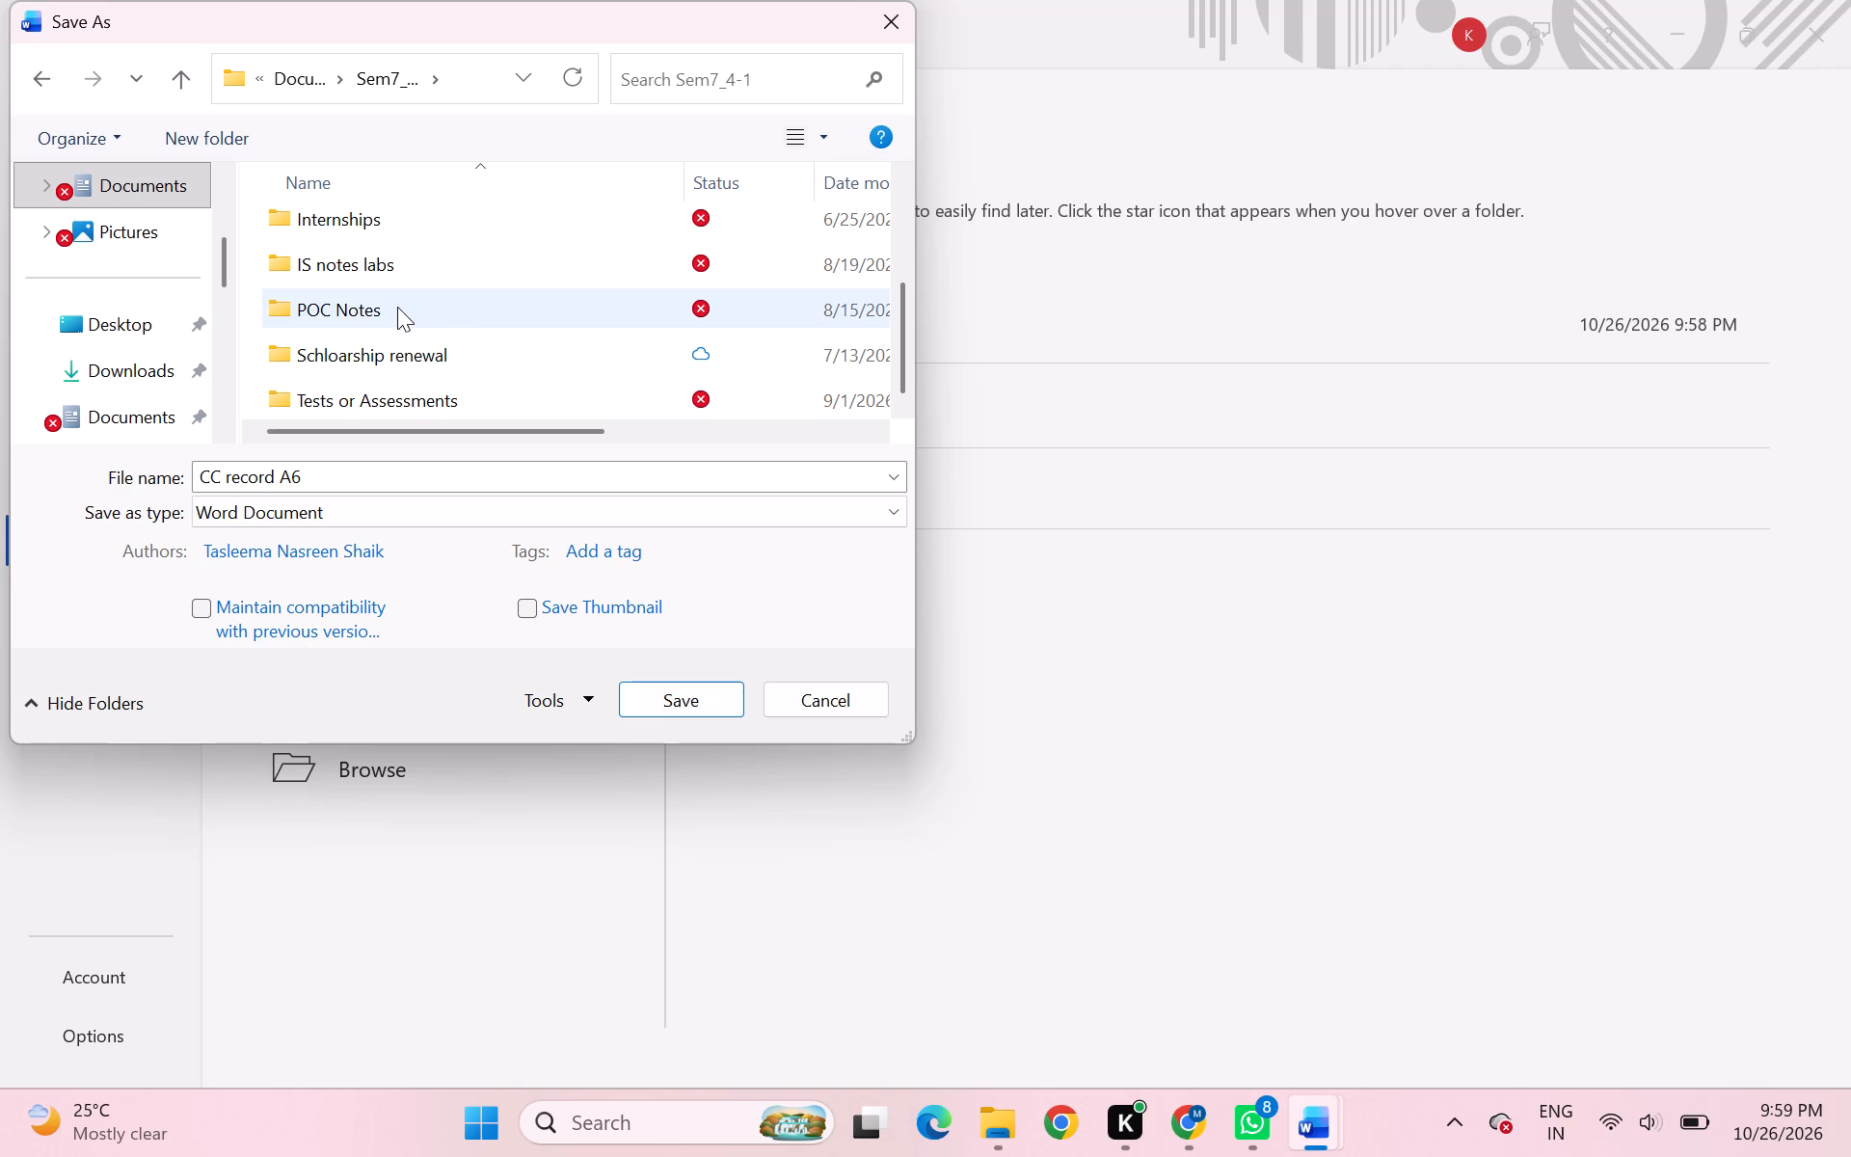
scroll(397, 307, down, 2)
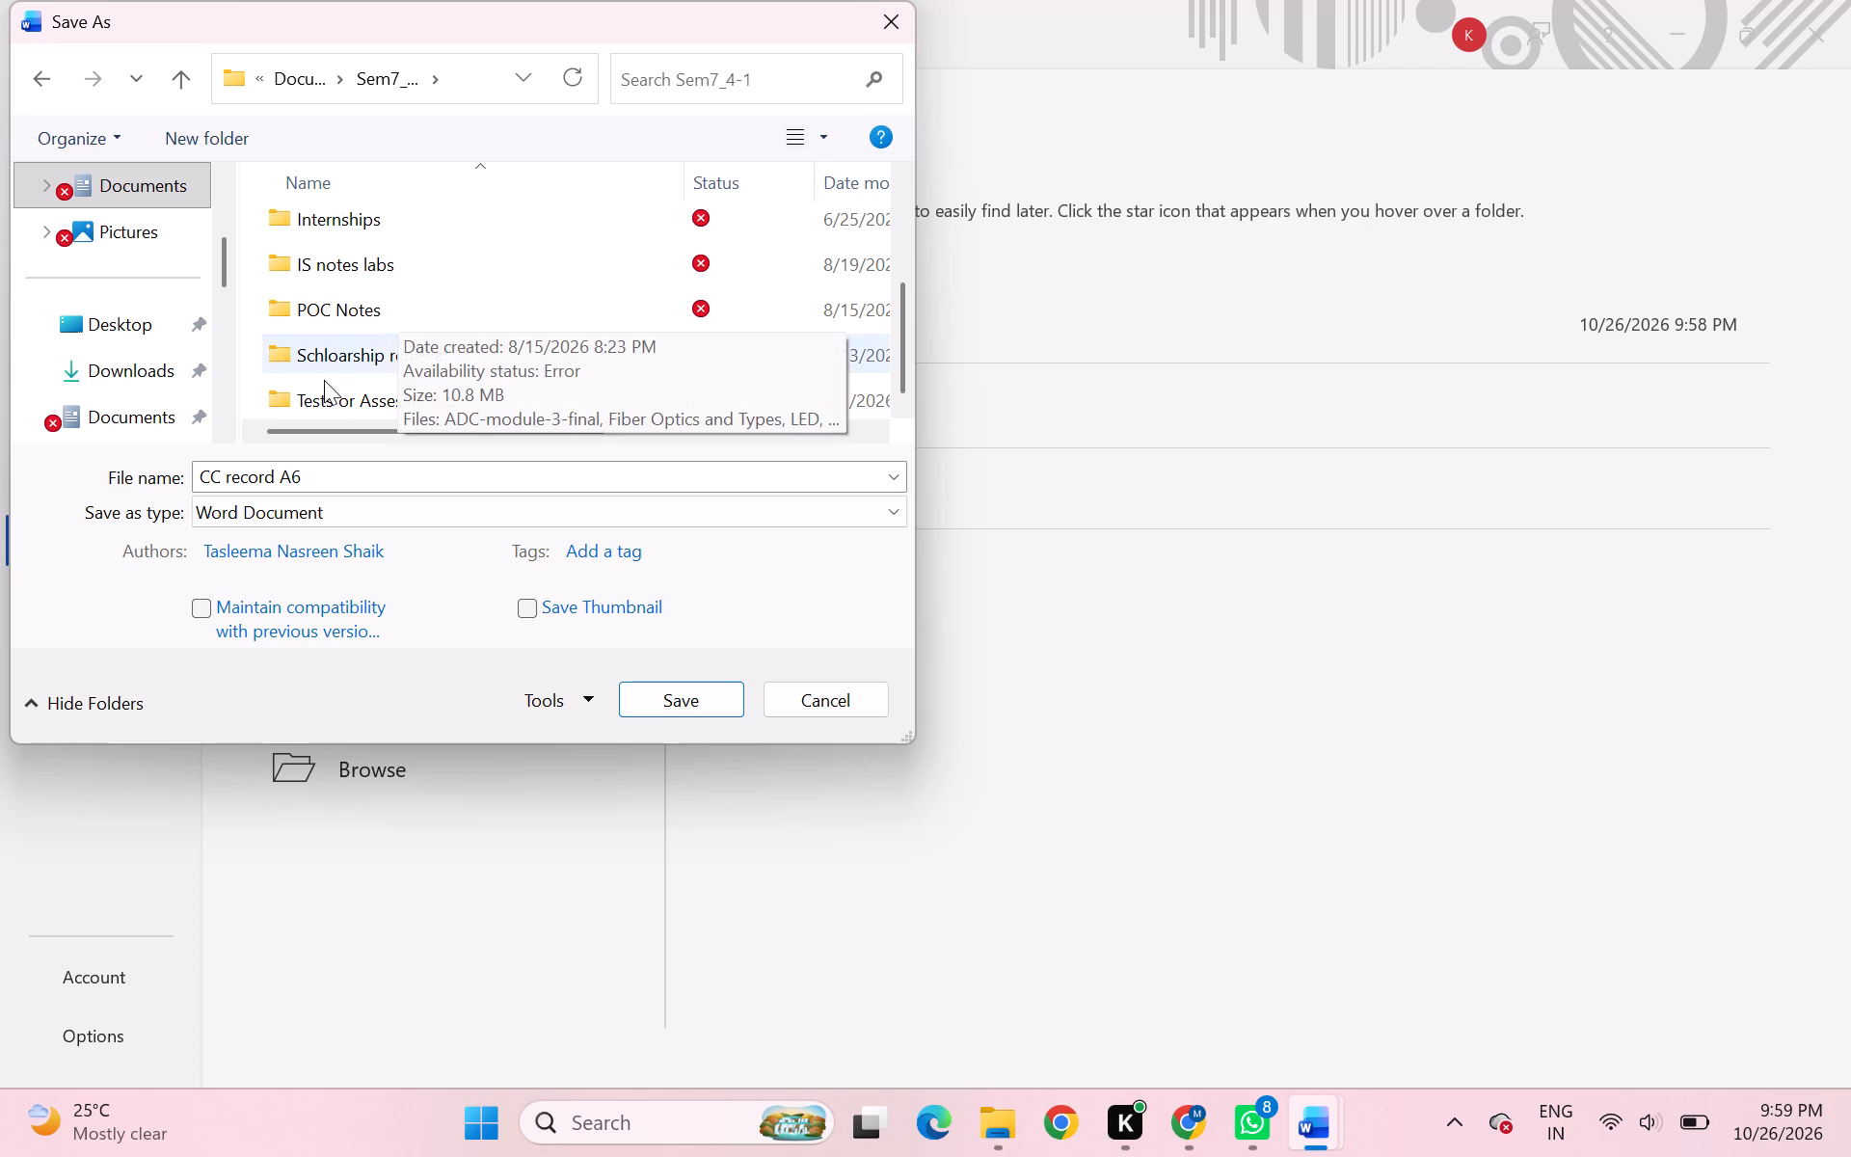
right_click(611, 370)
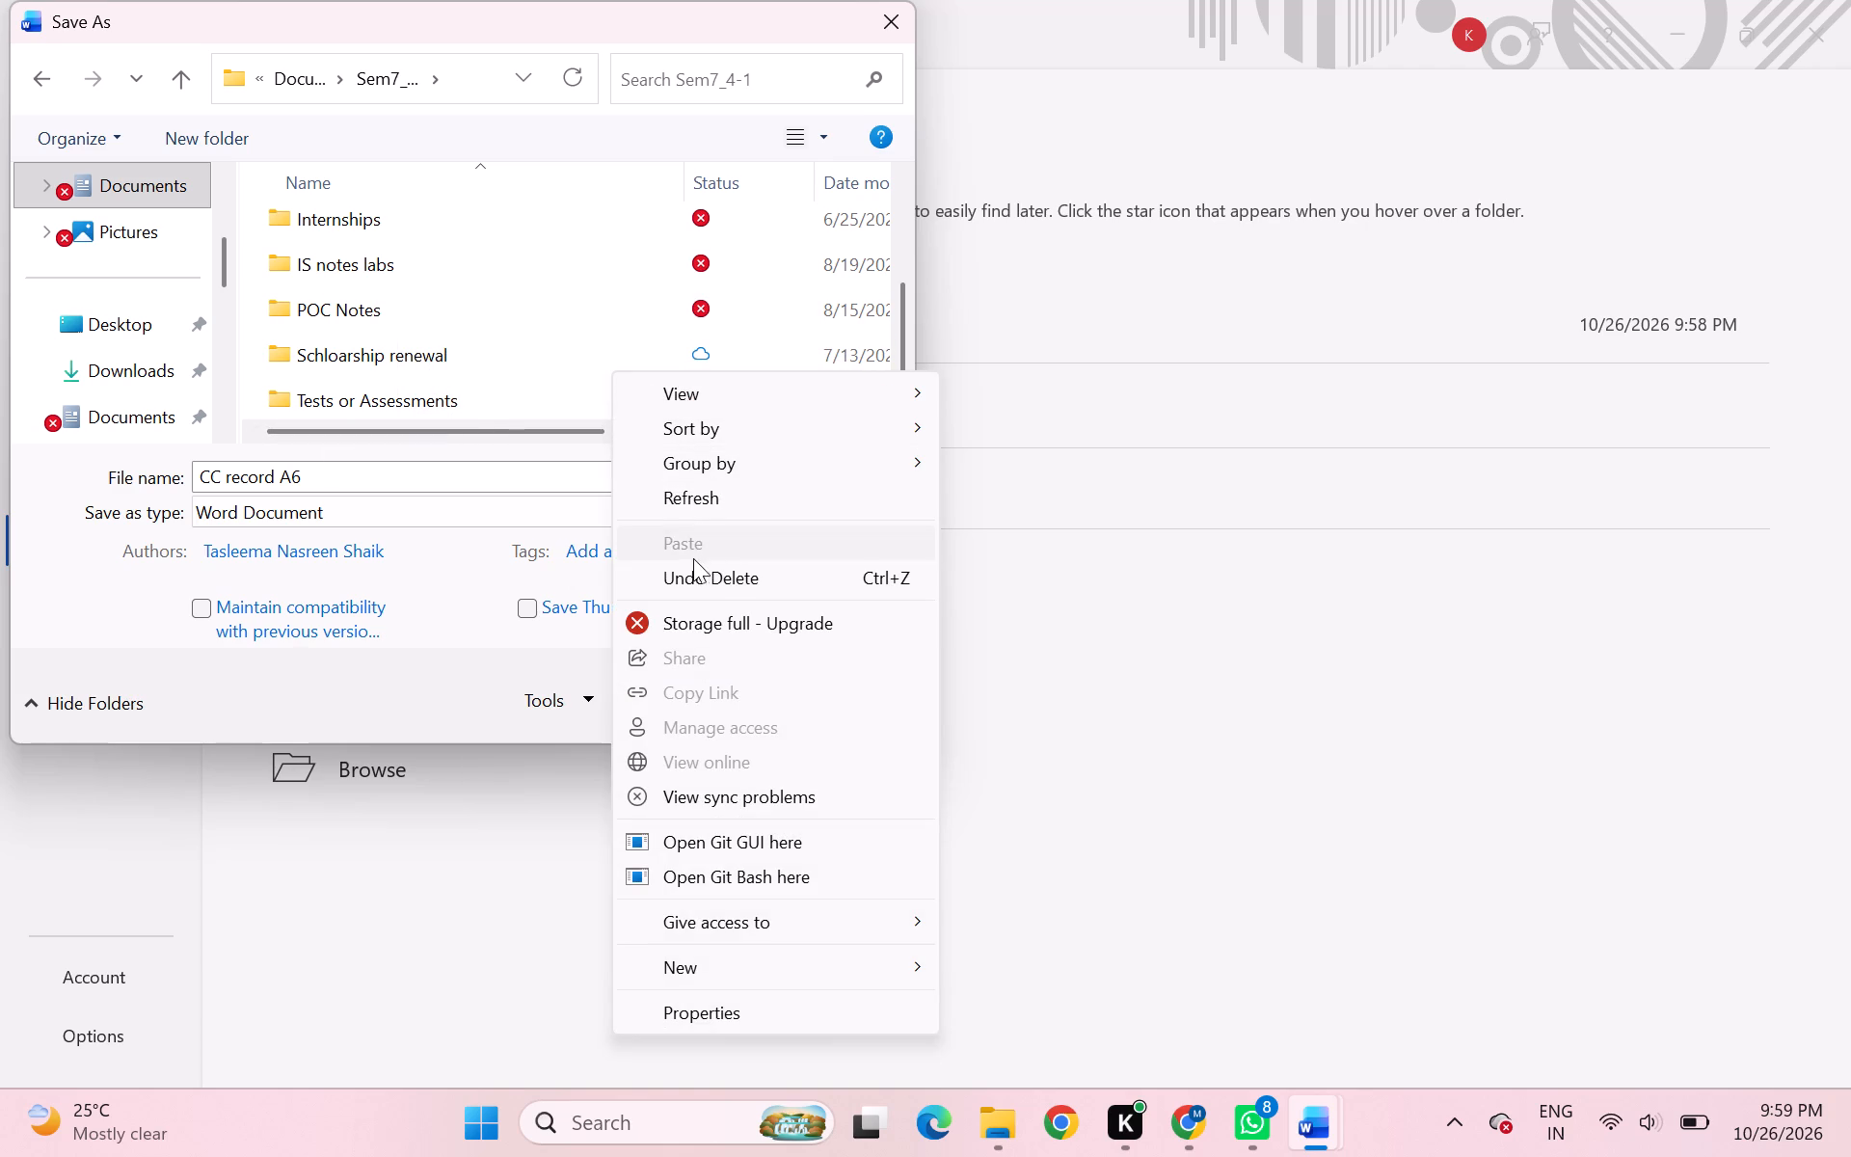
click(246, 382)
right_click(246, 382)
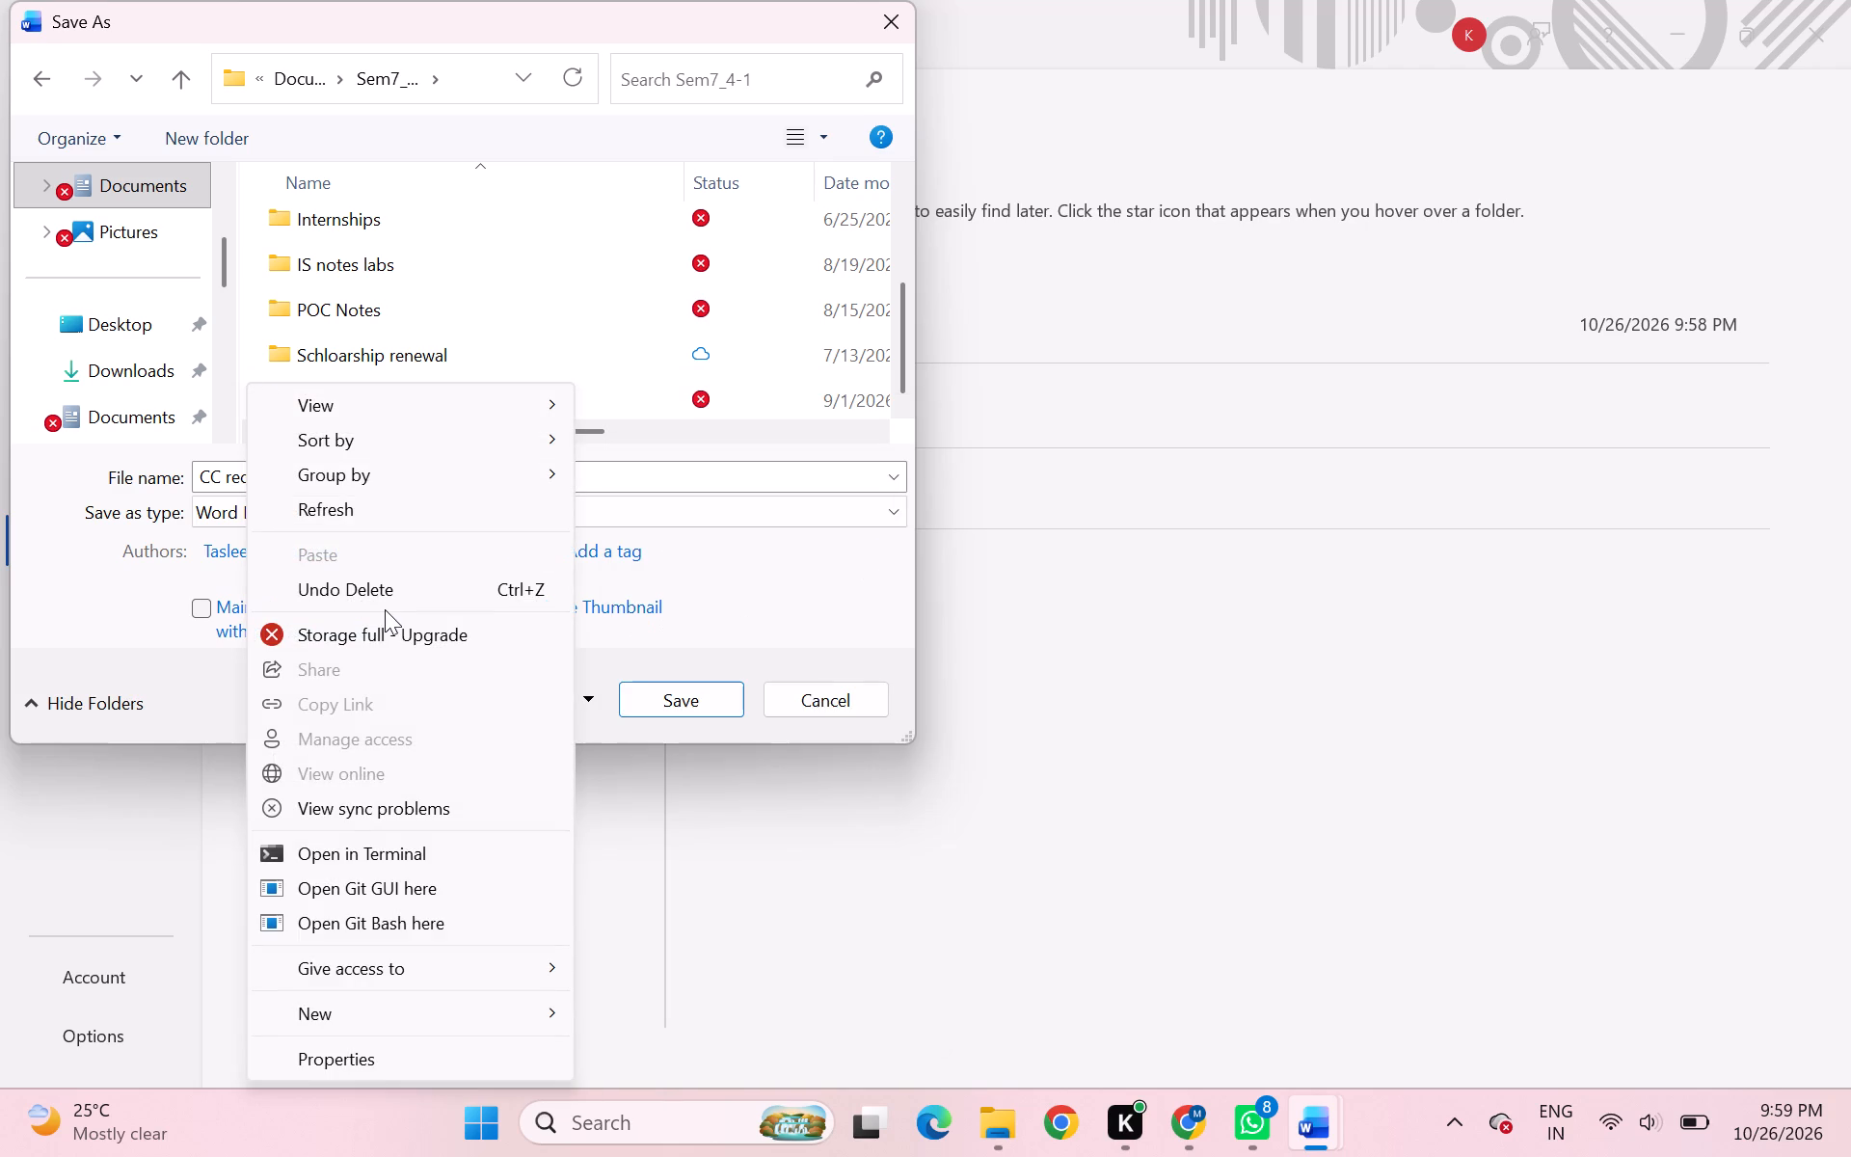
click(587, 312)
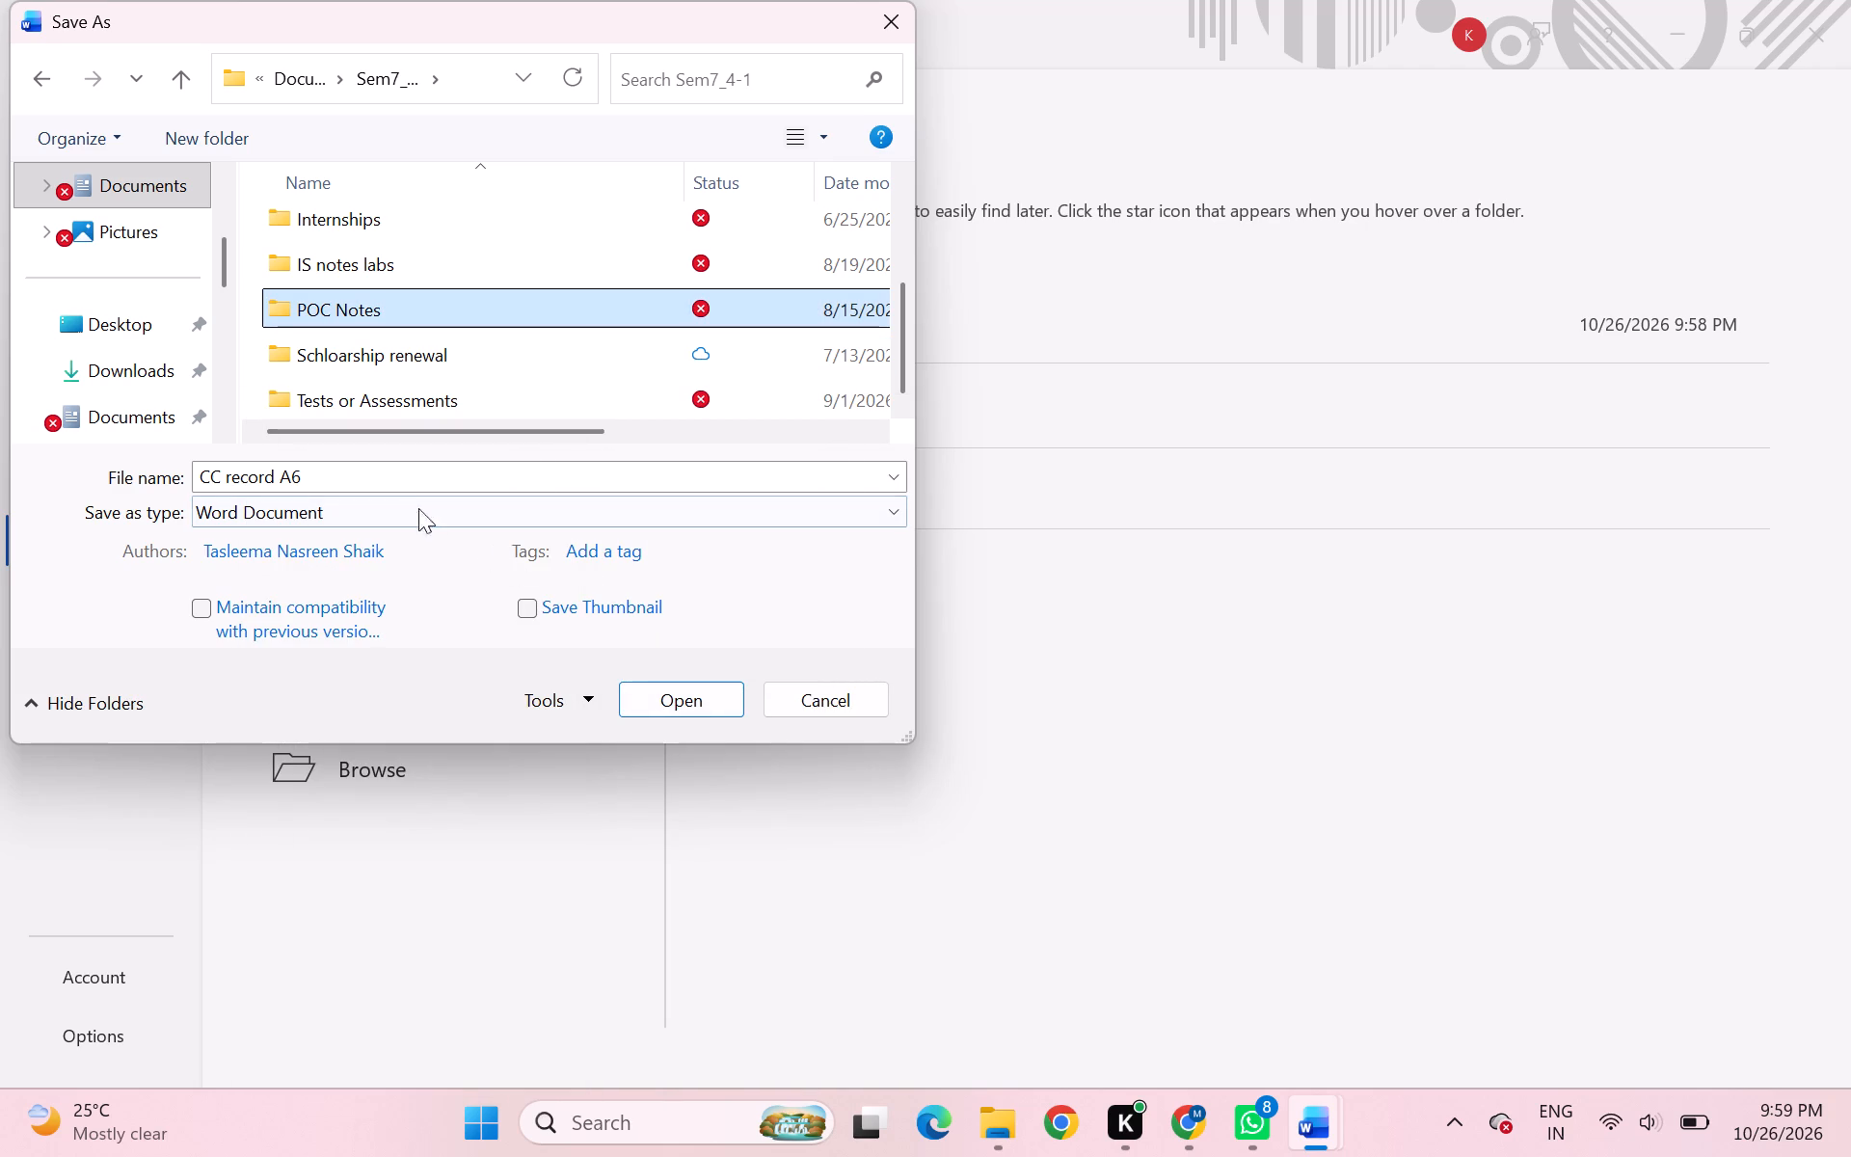
Name the copy 12c1_cc_record_1-4 and submit the save as a Word document.
click(400, 473)
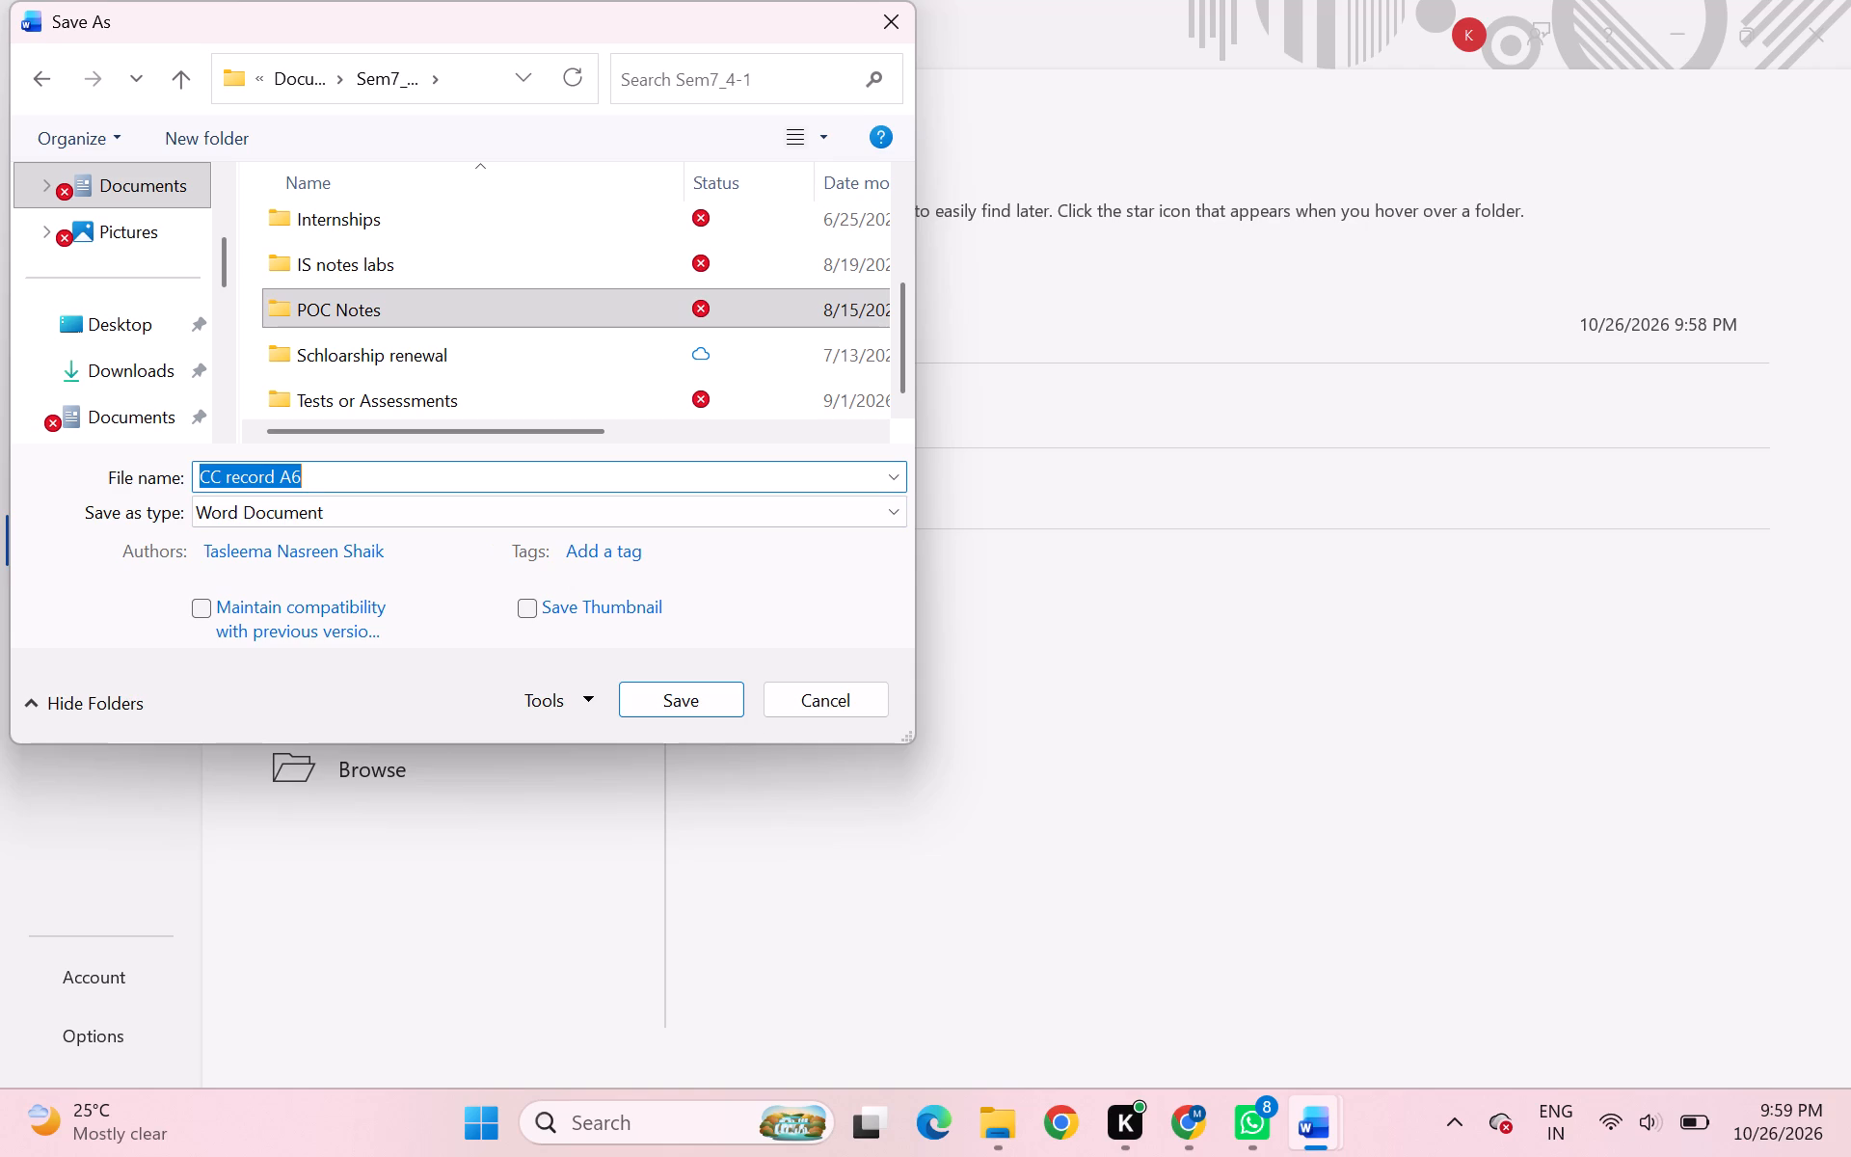
key(BackSpace)
text(CC)
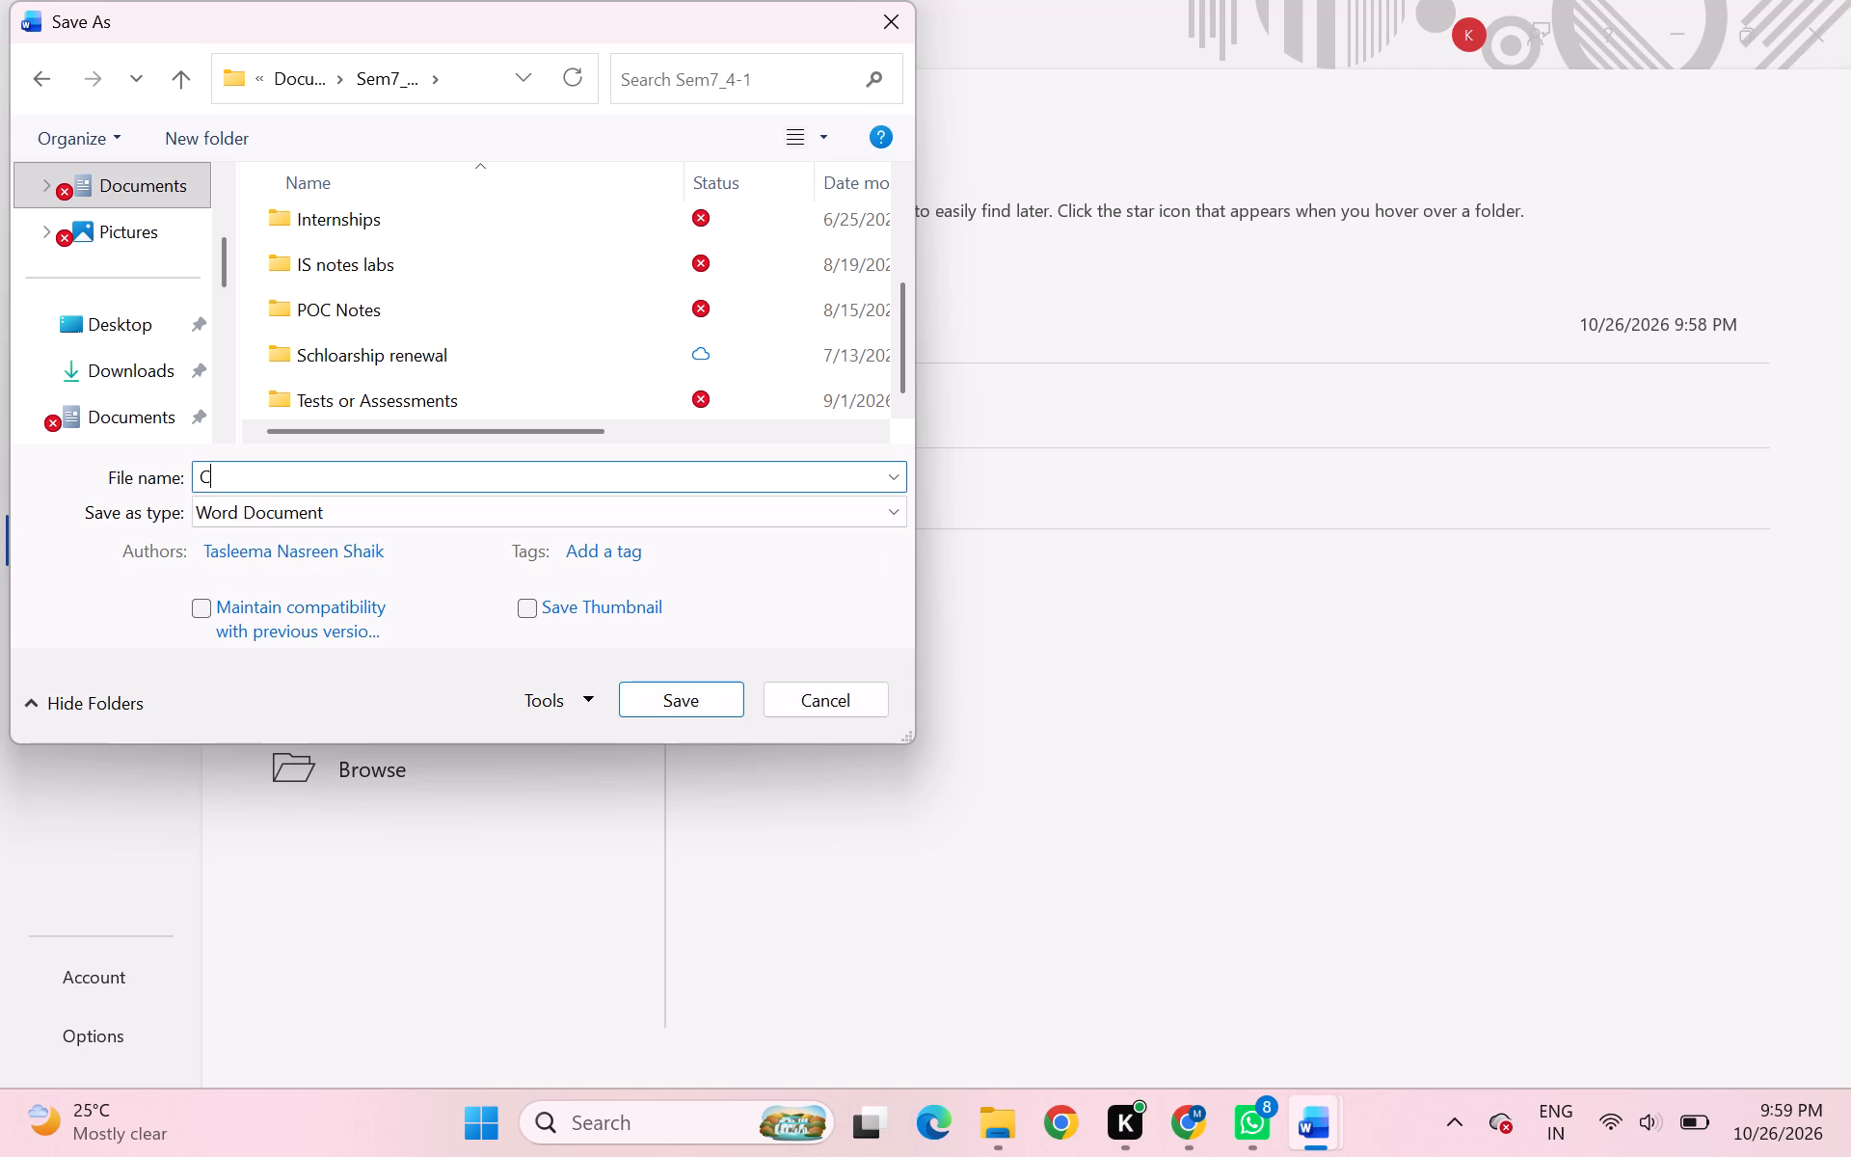
text(_rexord)
key(BackSpace)
key(BackSpace)
key(BackSpace)
key(BackSpace)
text(cord)
key(Left)
key(Left)
key(Left)
key(Left)
key(Left)
key(Left)
key(Left)
key(Left)
key(Left)
text(12)
text(c1_)
key(Right)
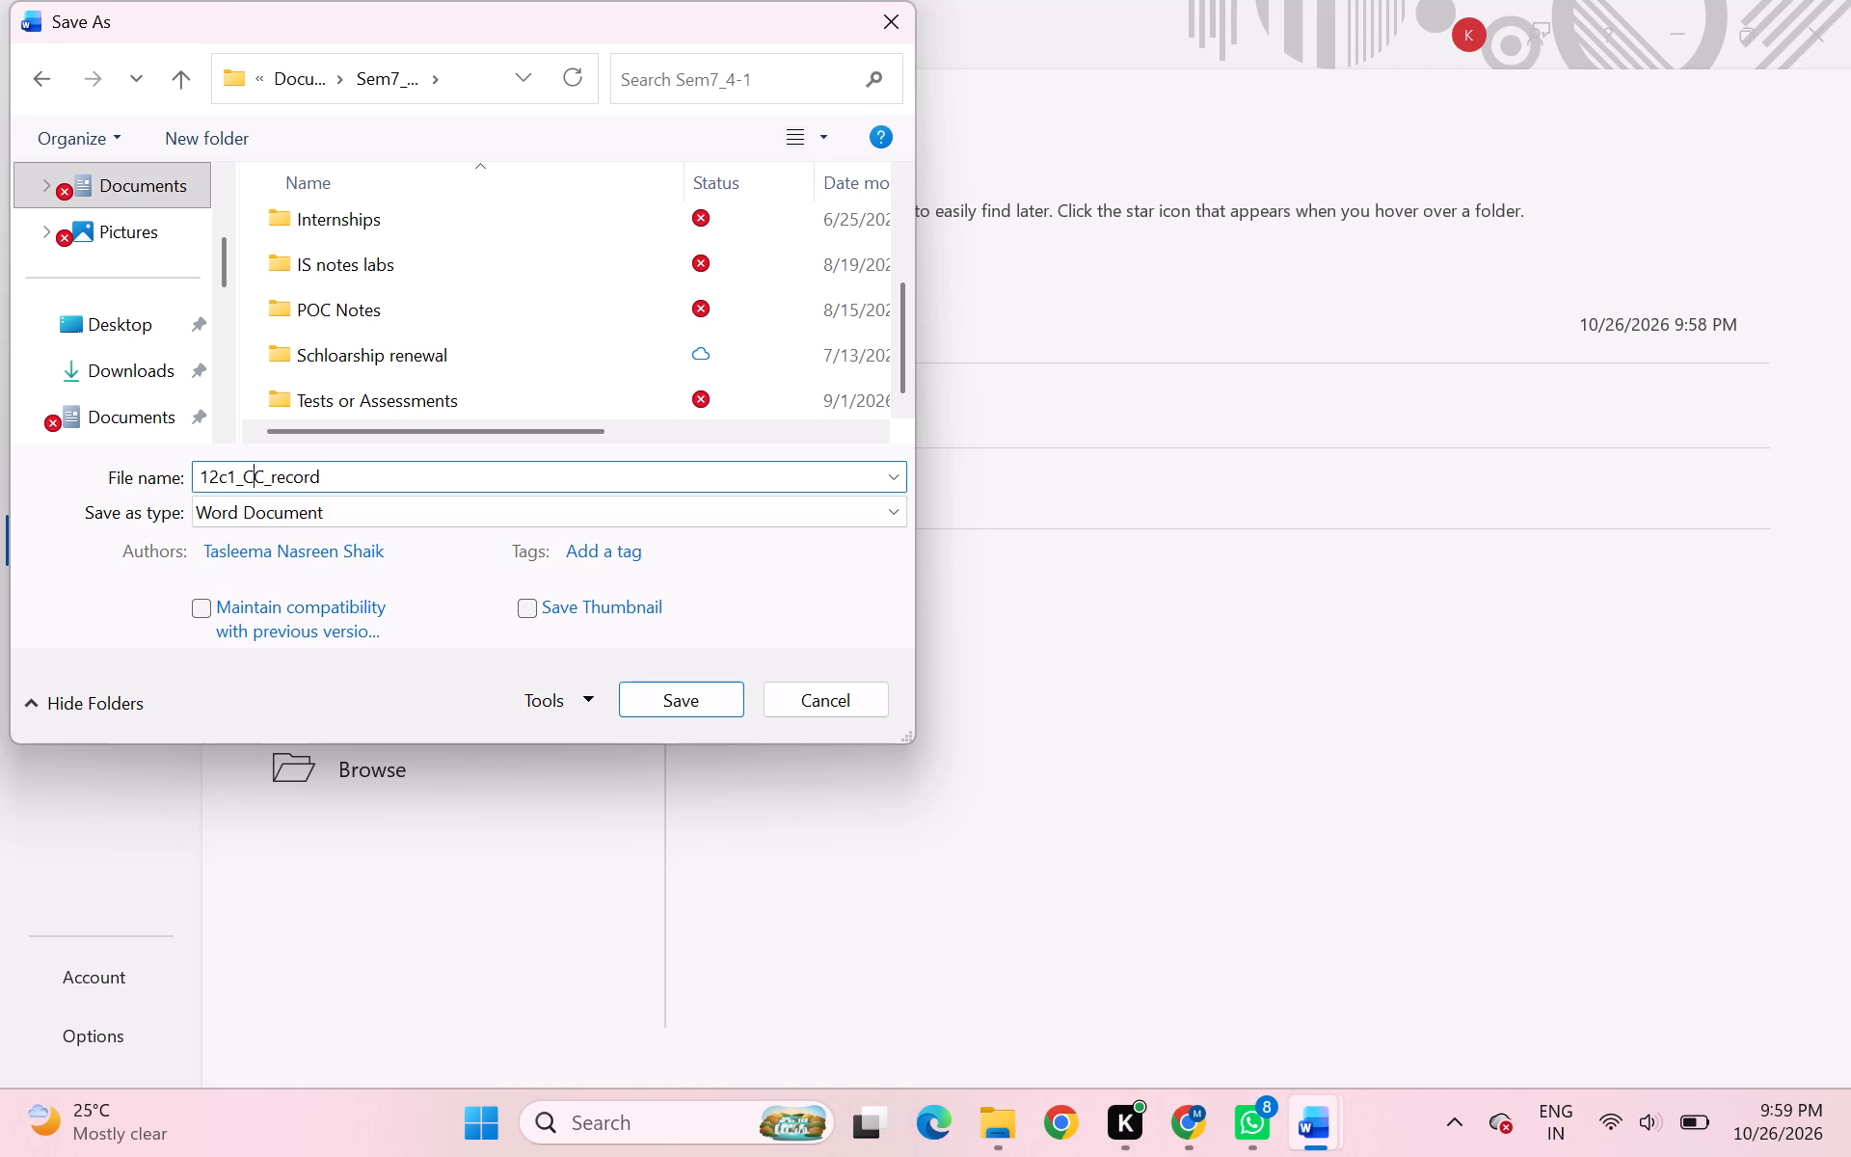
key(Right)
key(BackSpace)
key(BackSpace)
text(cc)
key(Right)
key(Right)
key(Right)
key(Right)
key(Right)
key(Right)
key(Right)
key(shift+underscore)
text(1_4)
key(BackSpace)
key(BackSpace)
text(-1)
key(BackSpace)
key(4)
key(Return)
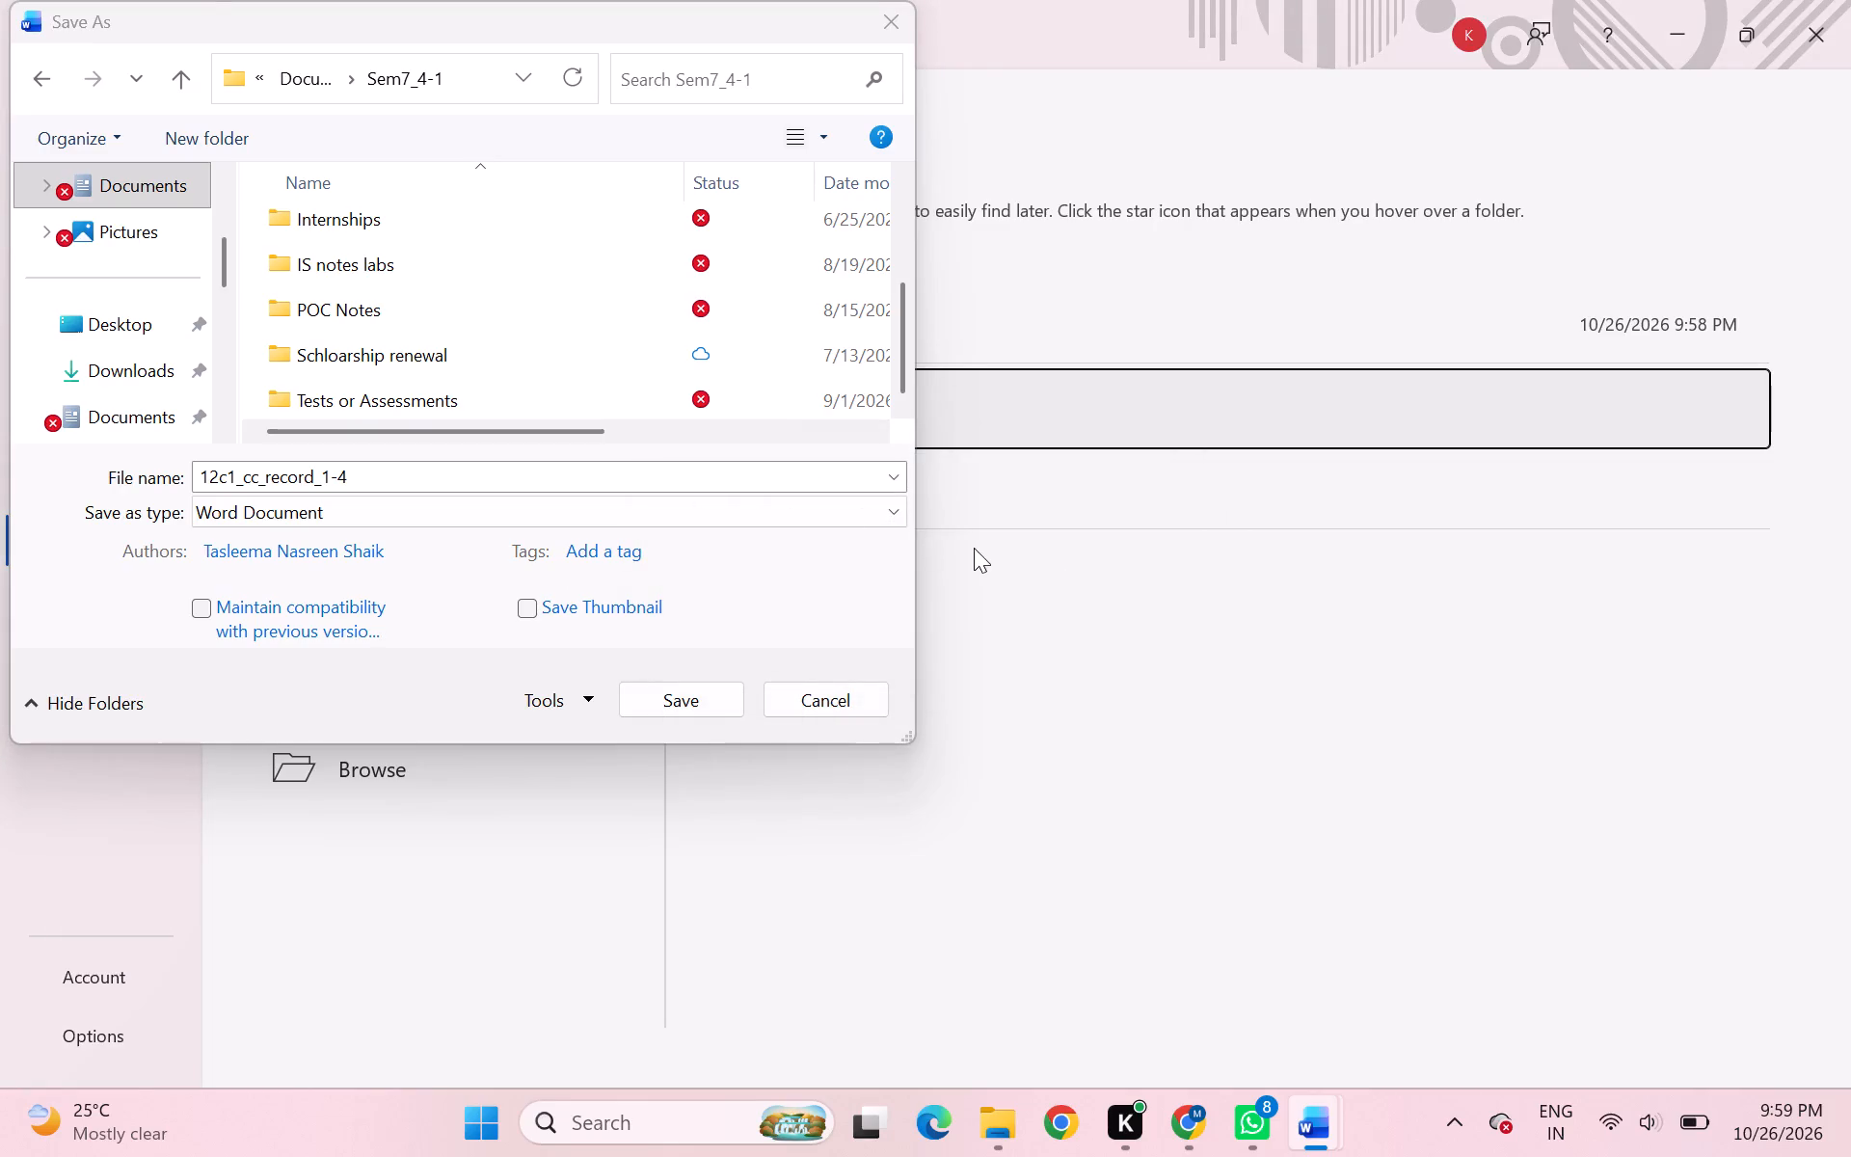
click(678, 509)
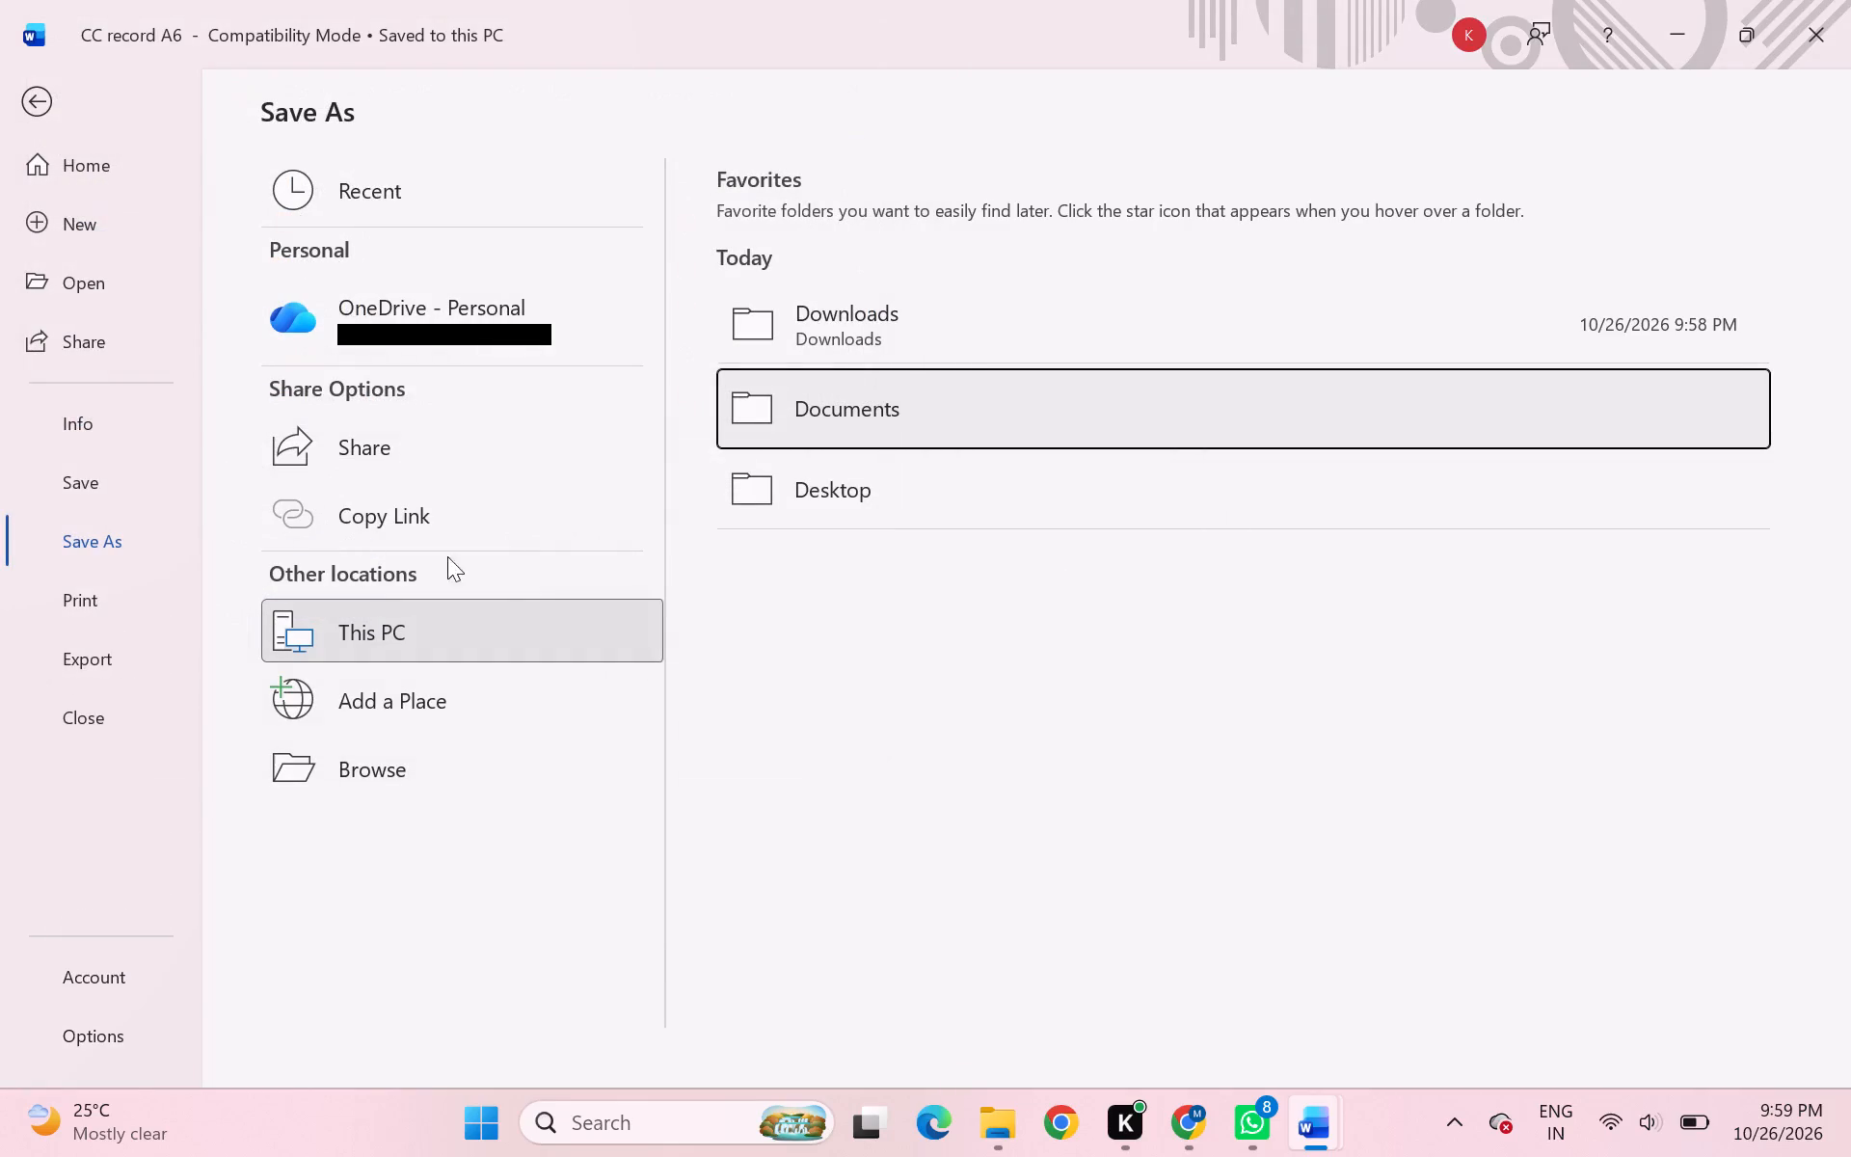
Switch to File Explorer and open the Sem7_4-1 folder inside Documents.
click(1009, 1122)
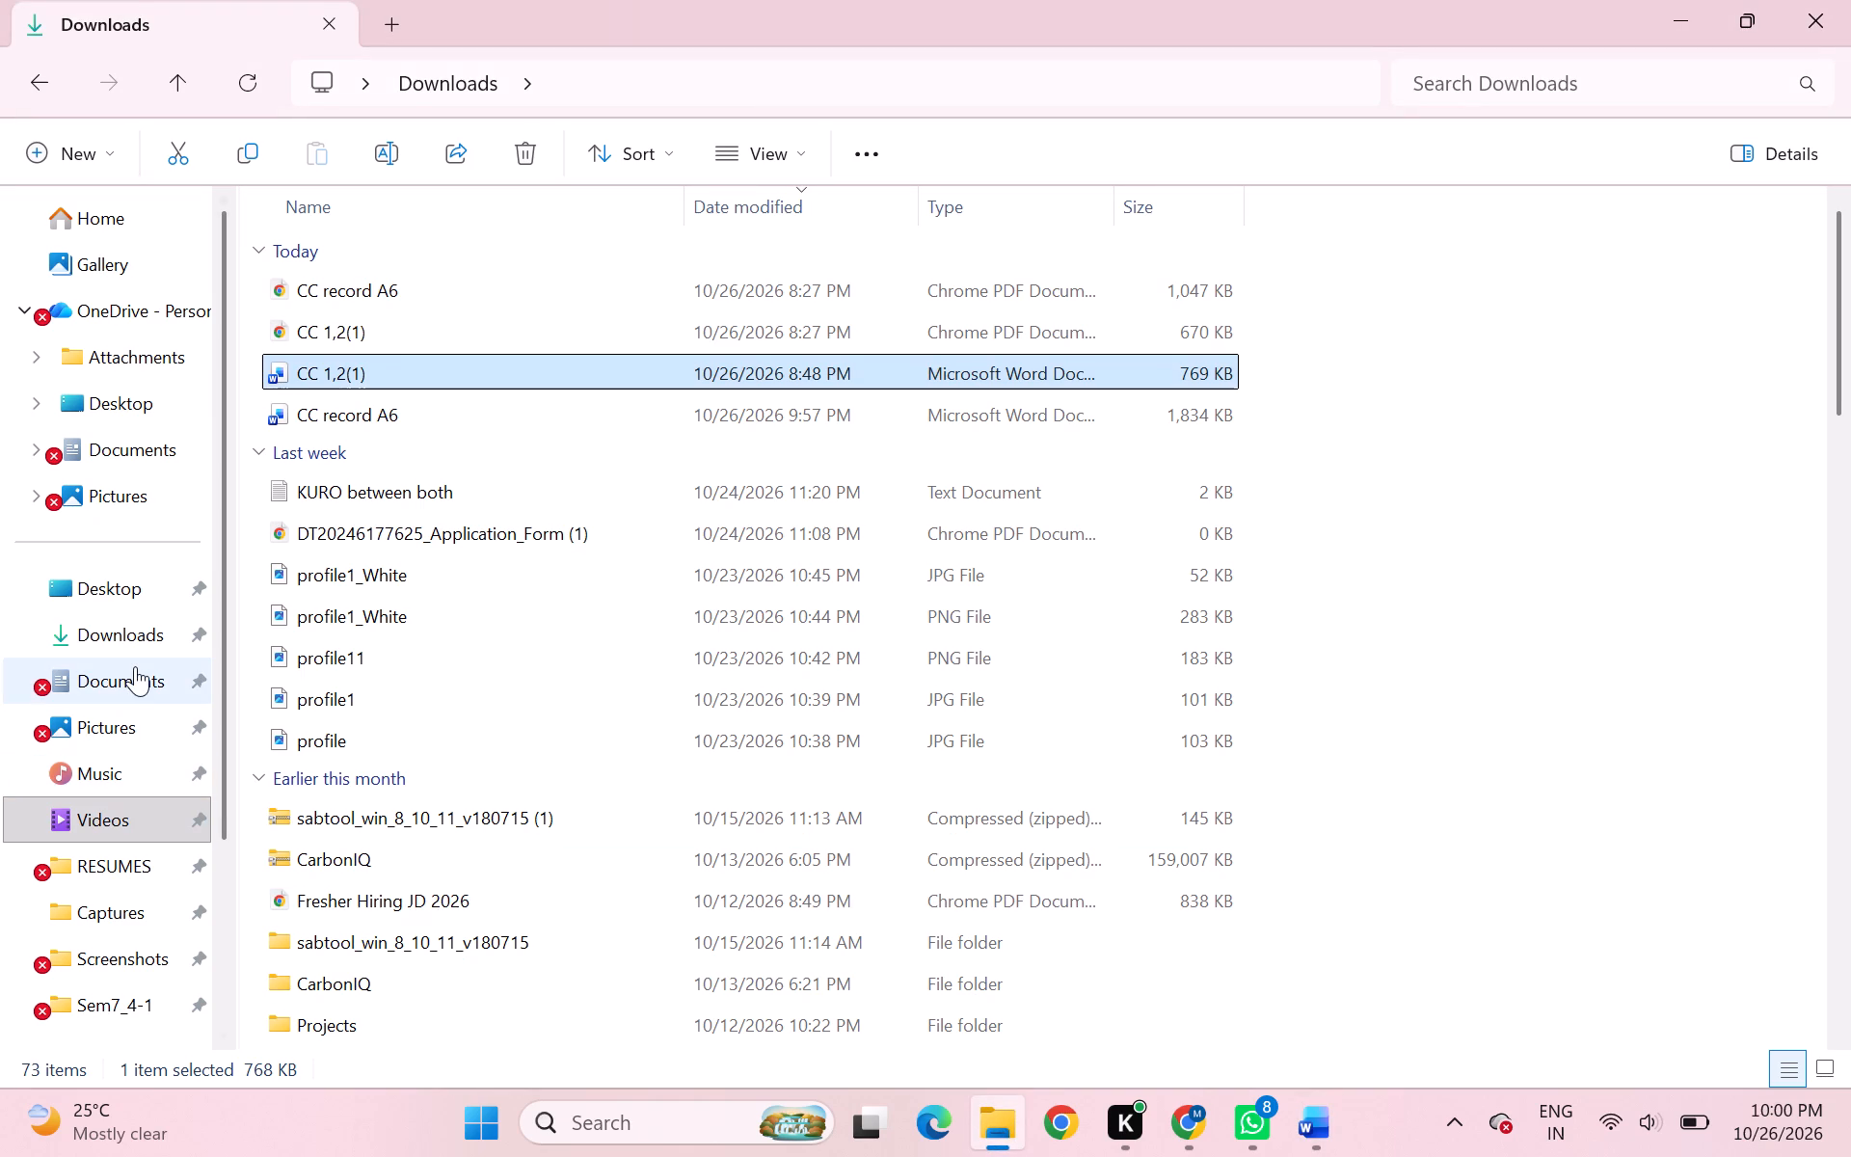
click(135, 666)
scroll(572, 584, down, 1)
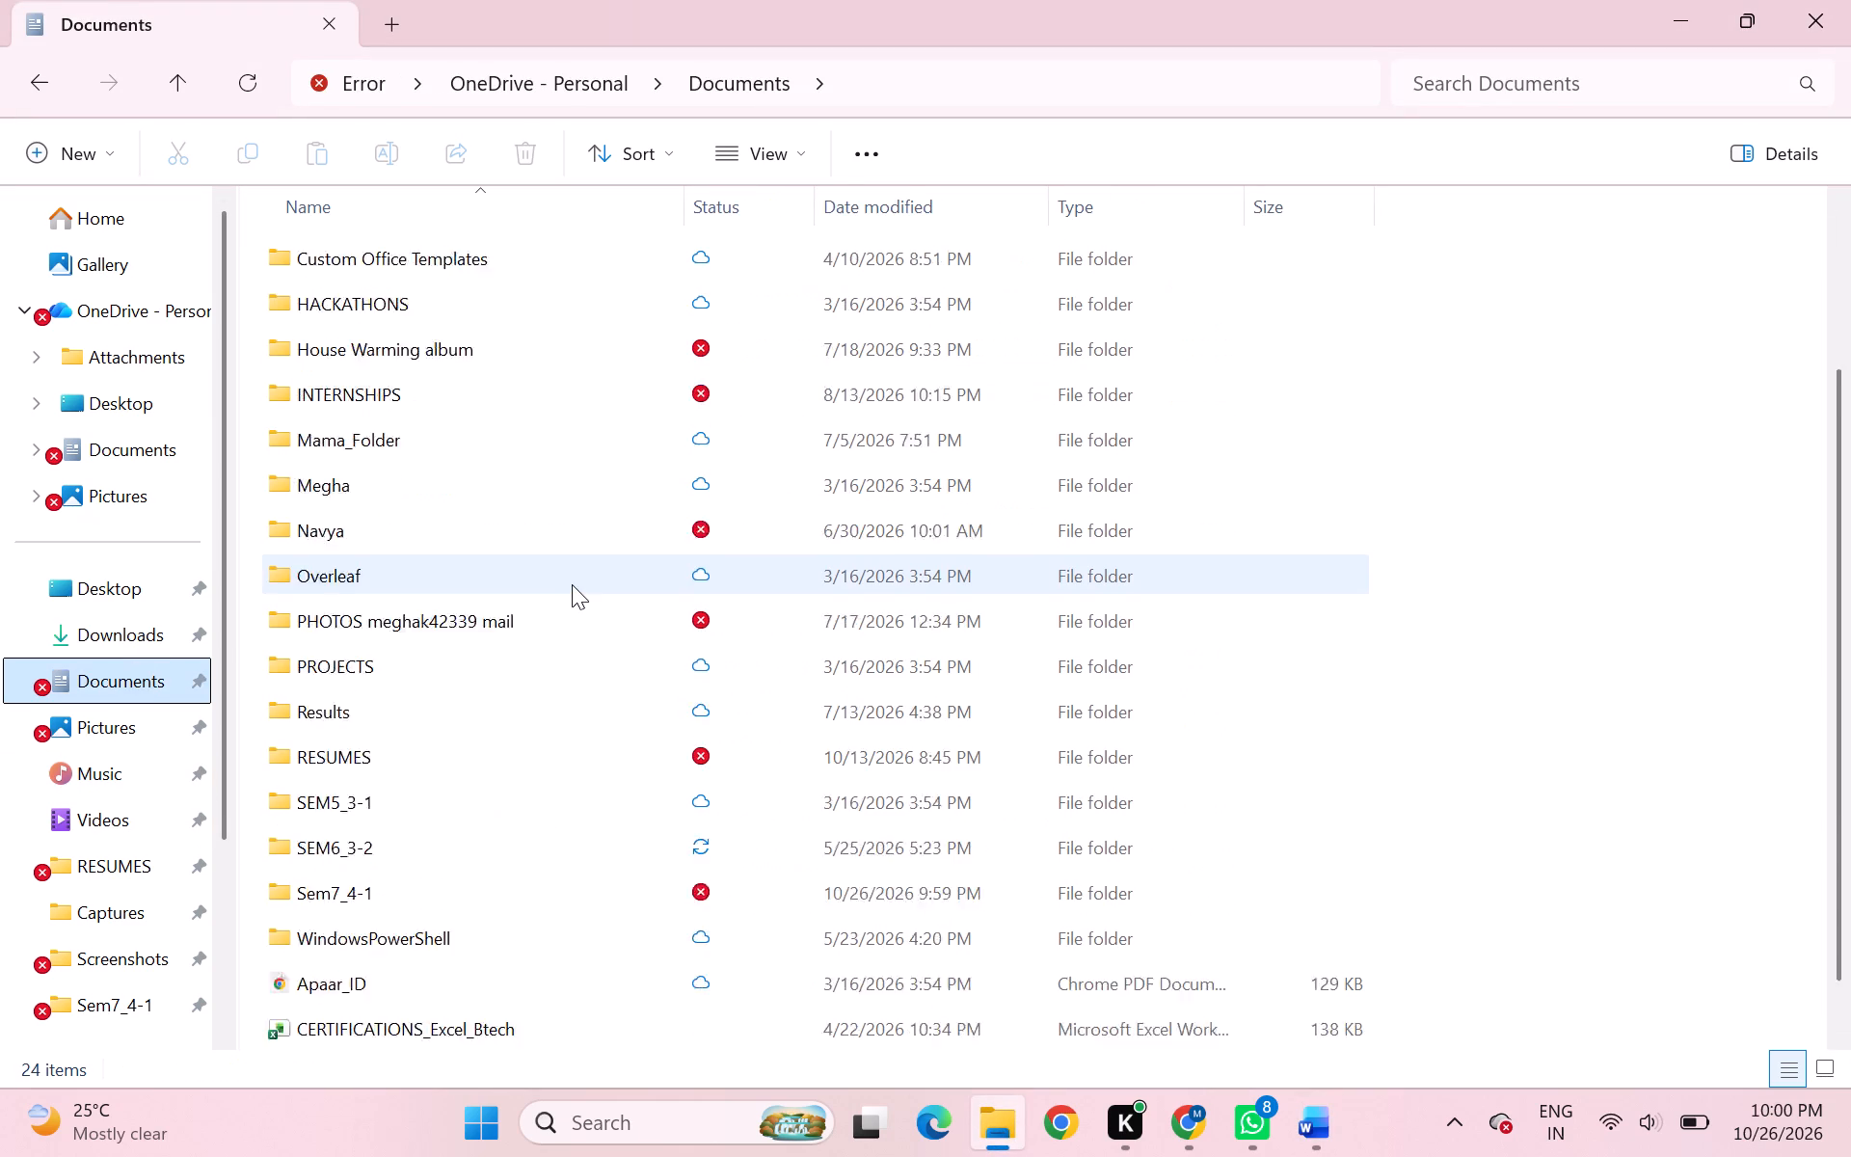
scroll(572, 584, down, 2)
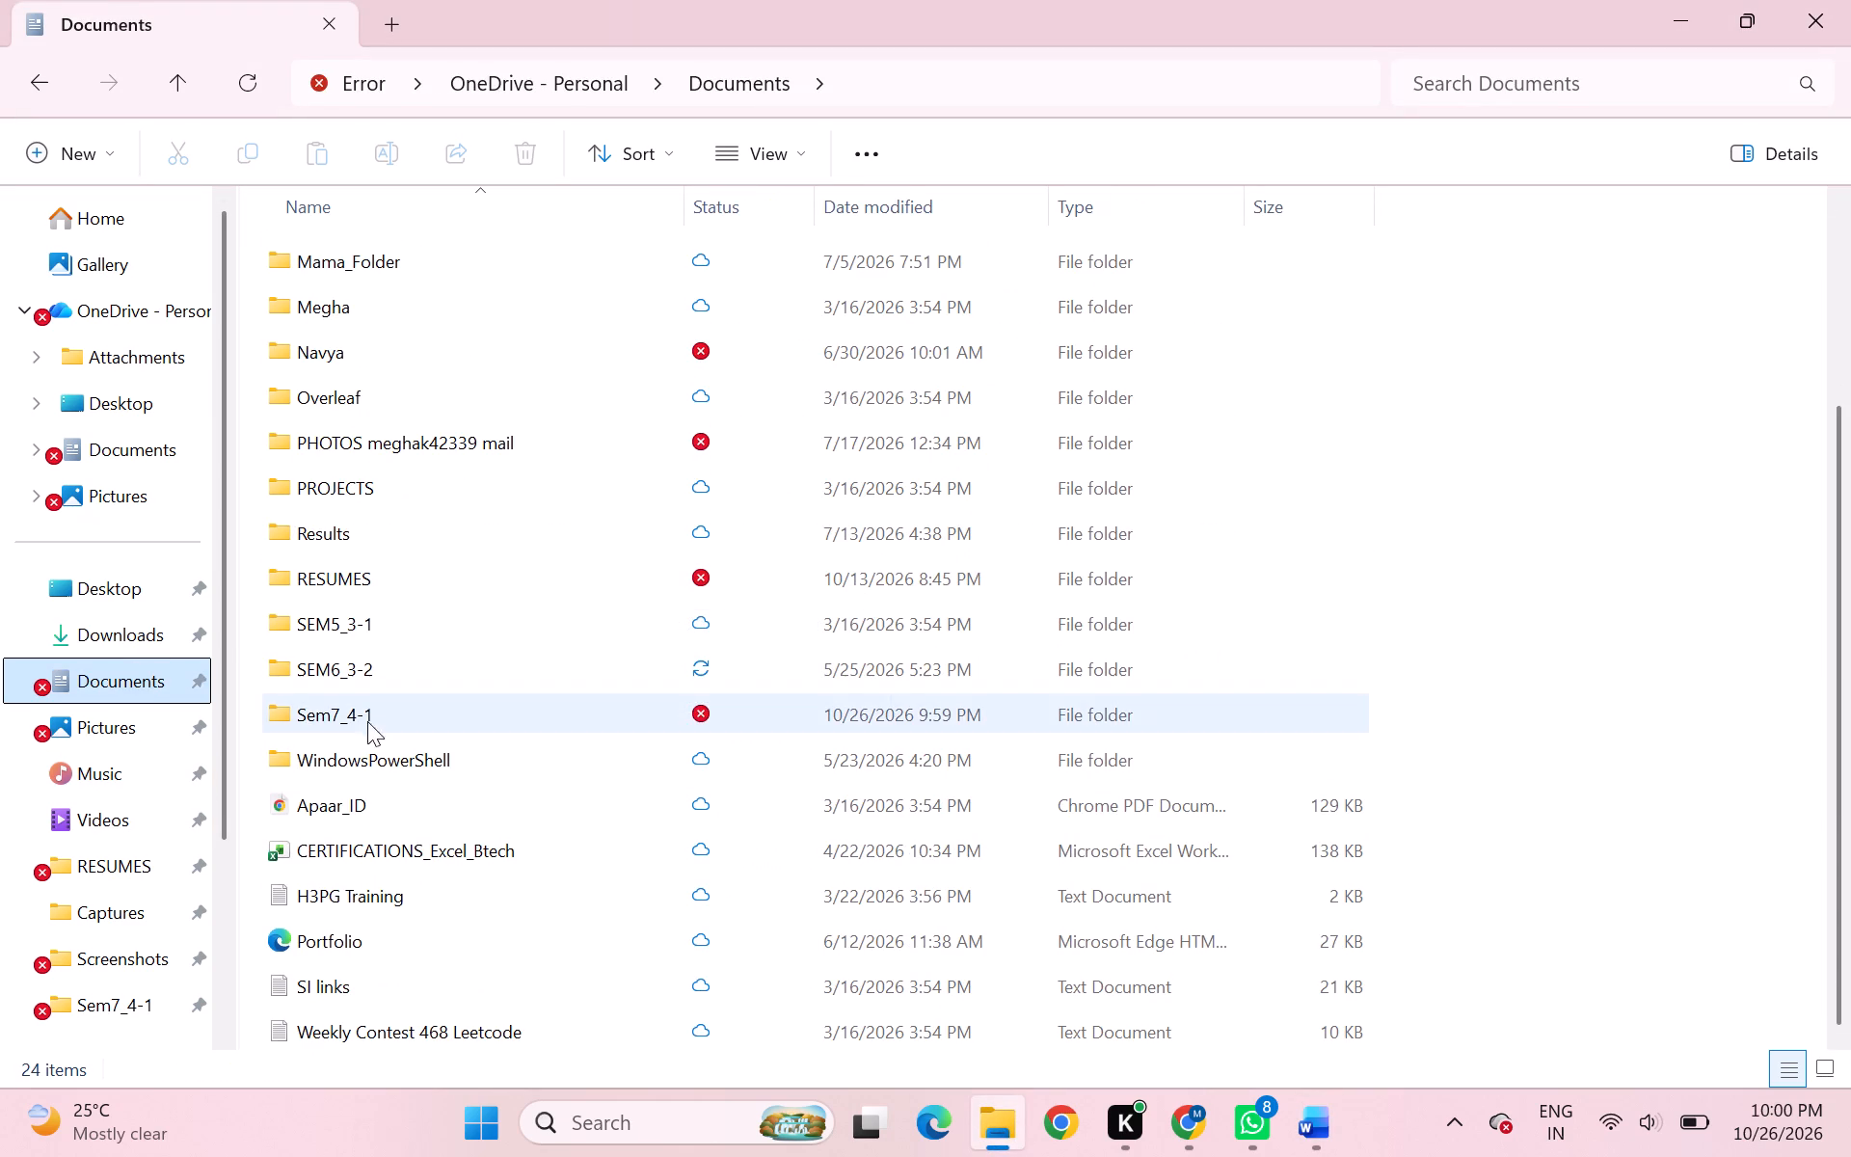
double_click(367, 715)
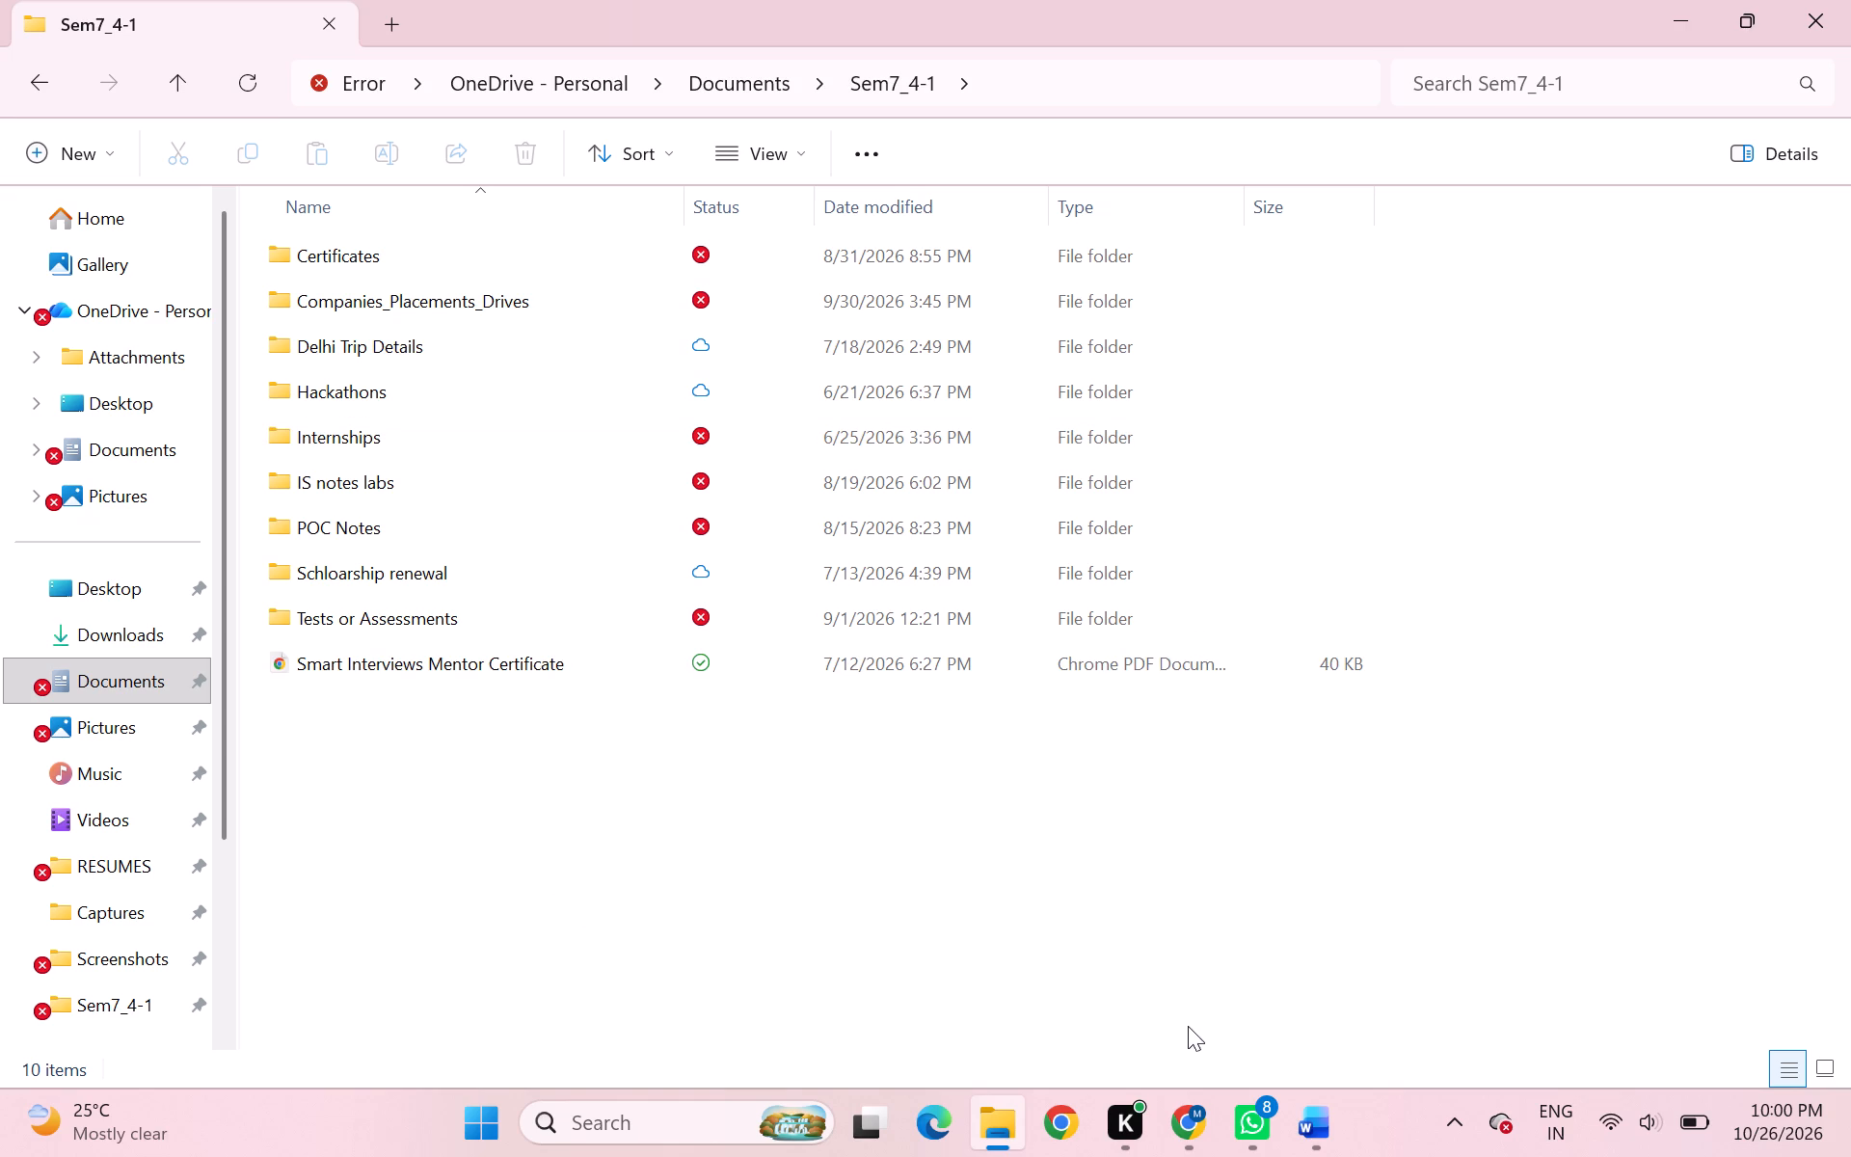
Create a new folder named Cls notes related in Sem7_4-1 and return to the Sem7_4-1 folder.
right_click(611, 878)
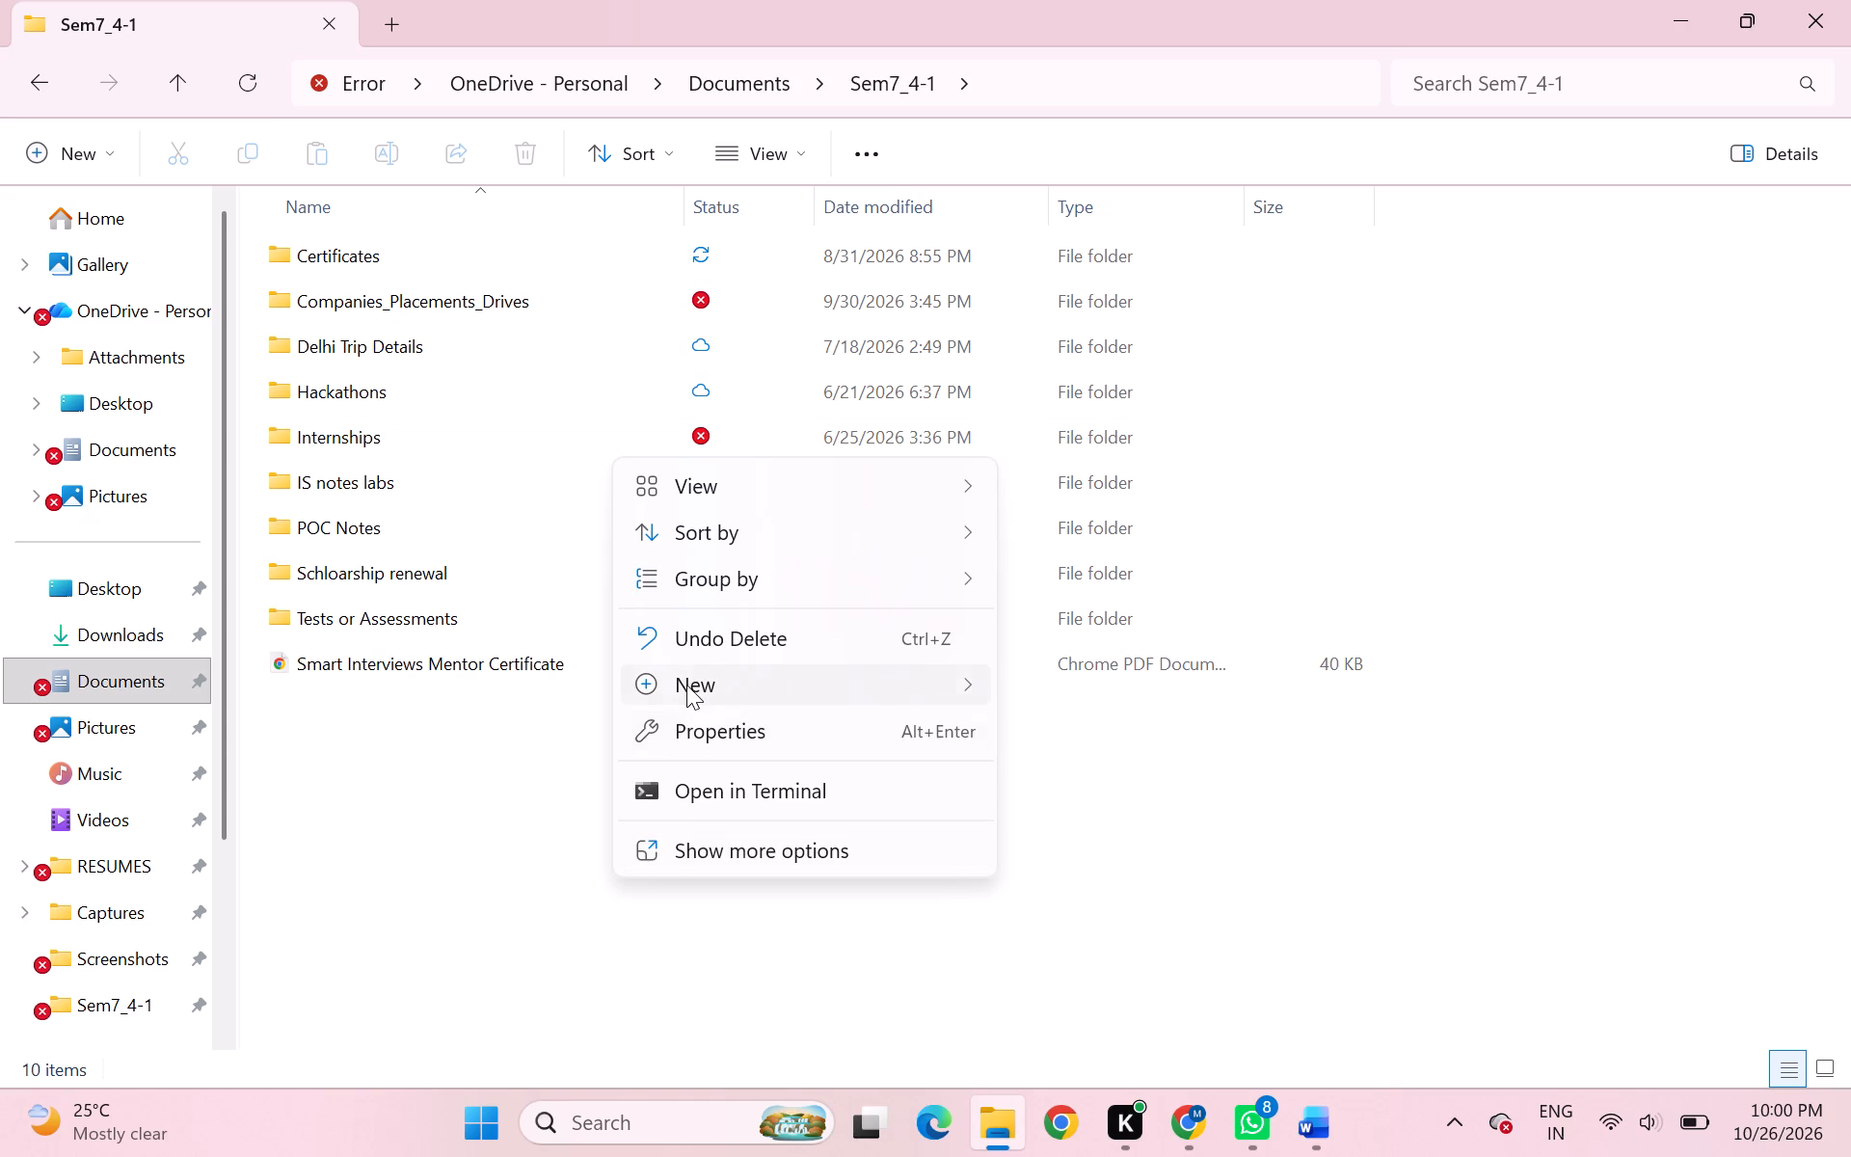
click(686, 685)
click(1116, 686)
text(Cls notes relatewd)
key(BackSpace)
key(BackSpace)
key(d)
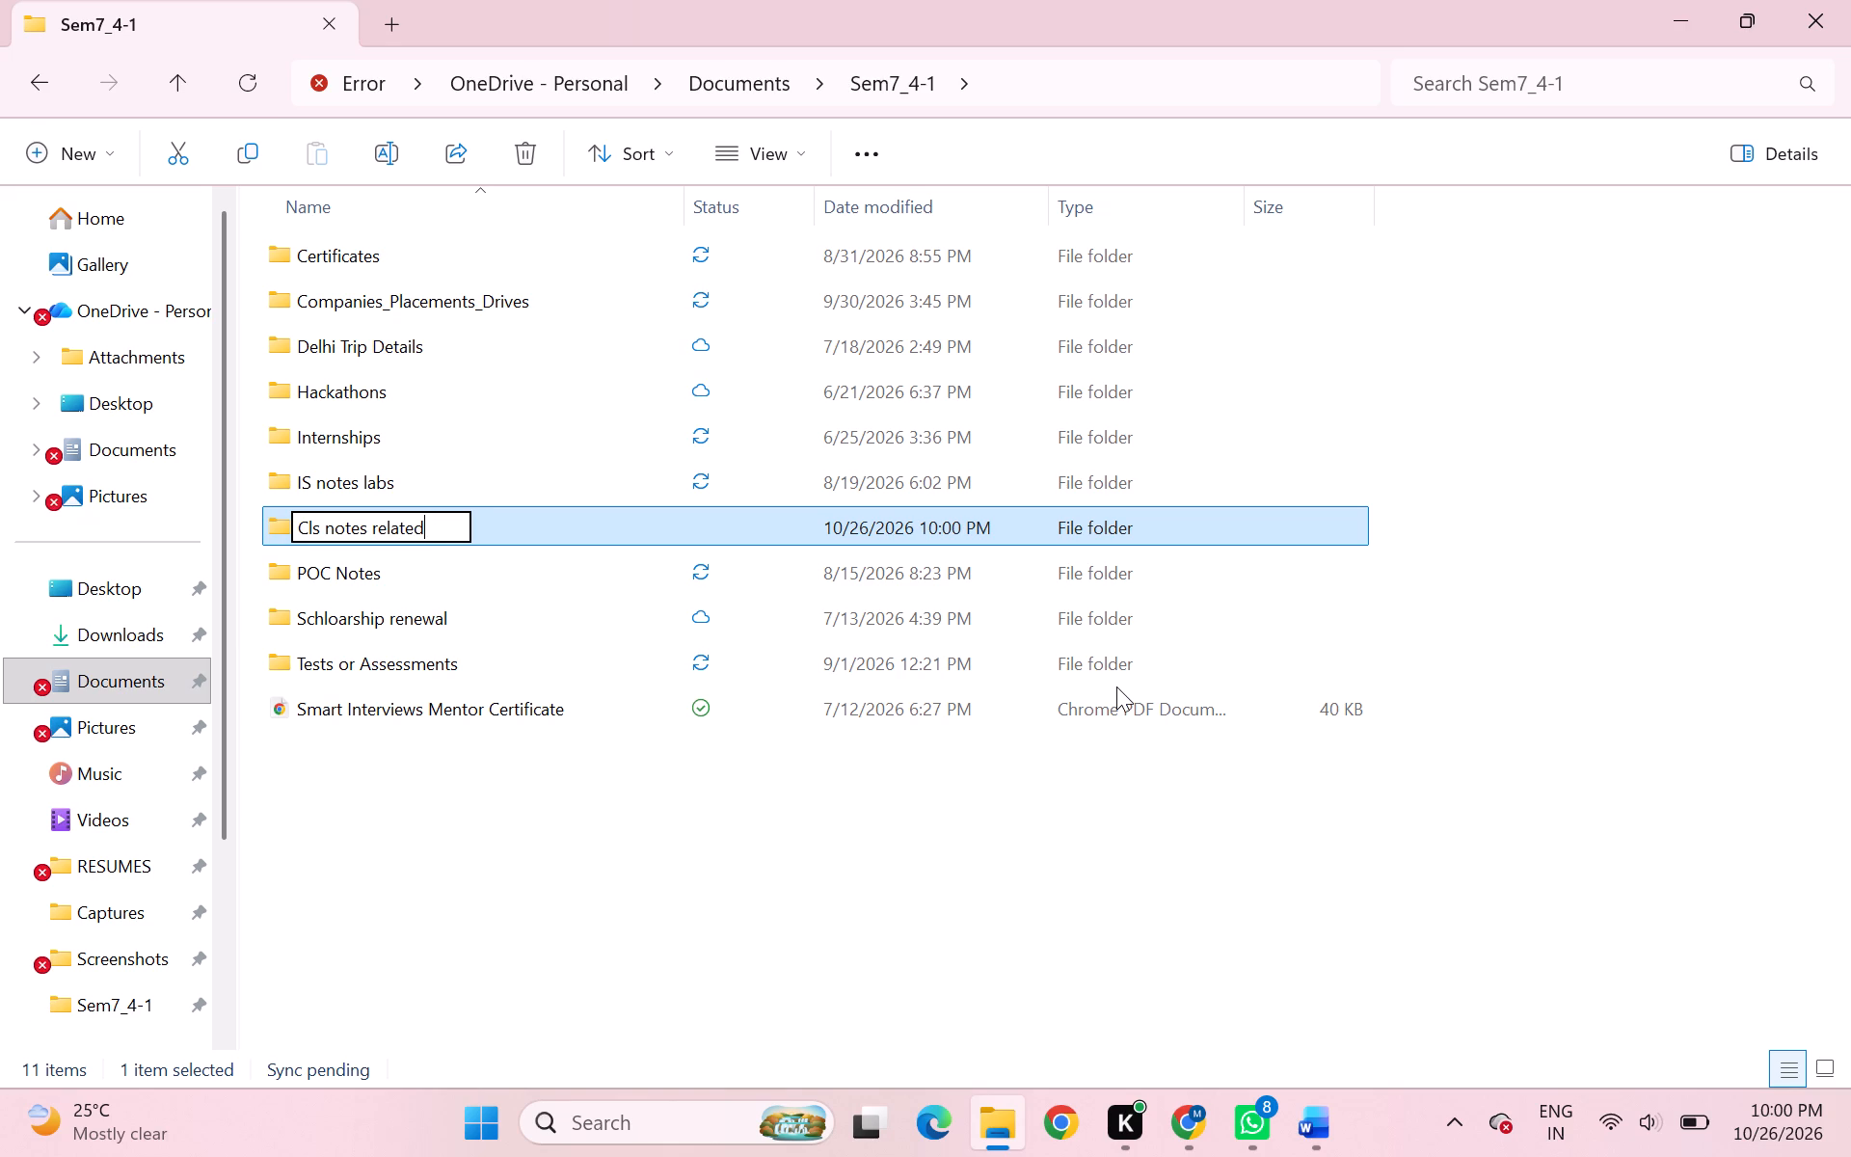
key(Return)
key(Return)
click(425, 821)
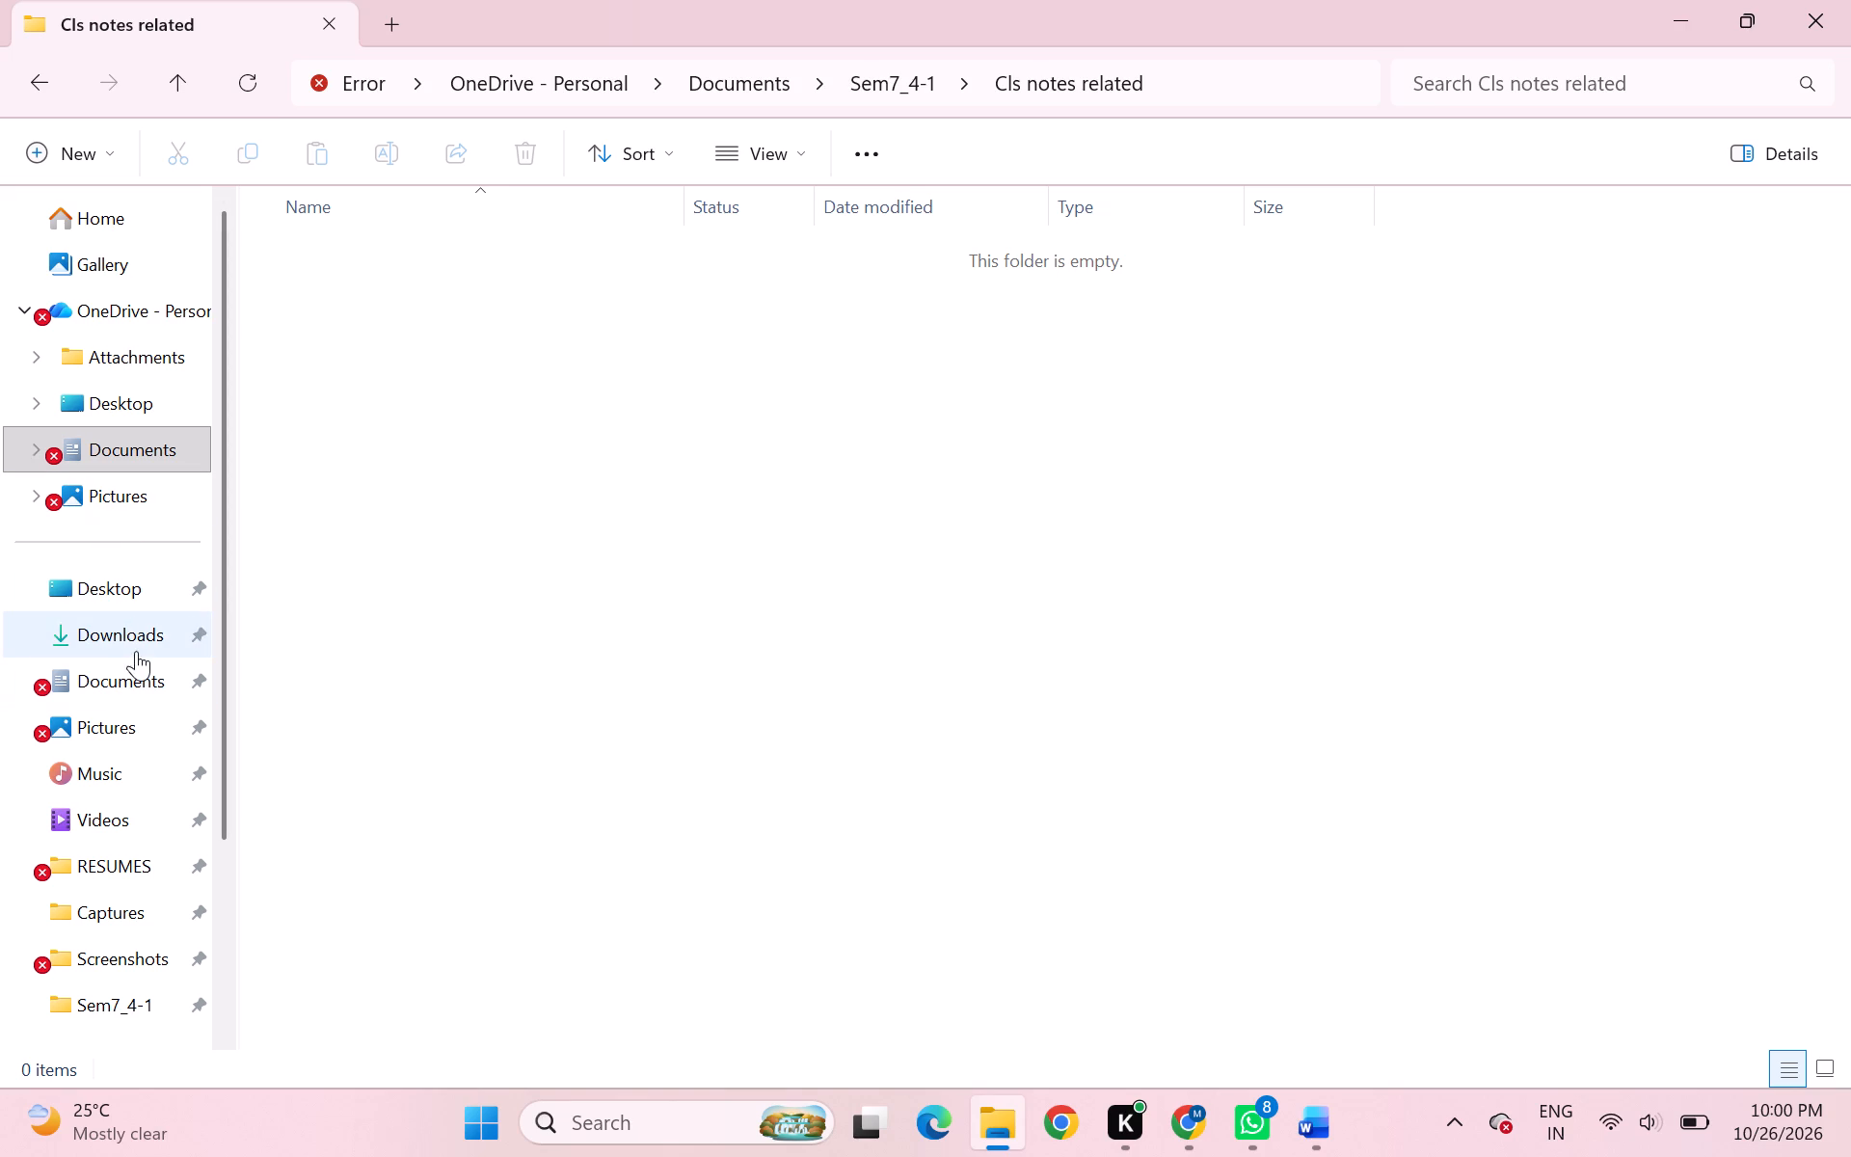
click(876, 88)
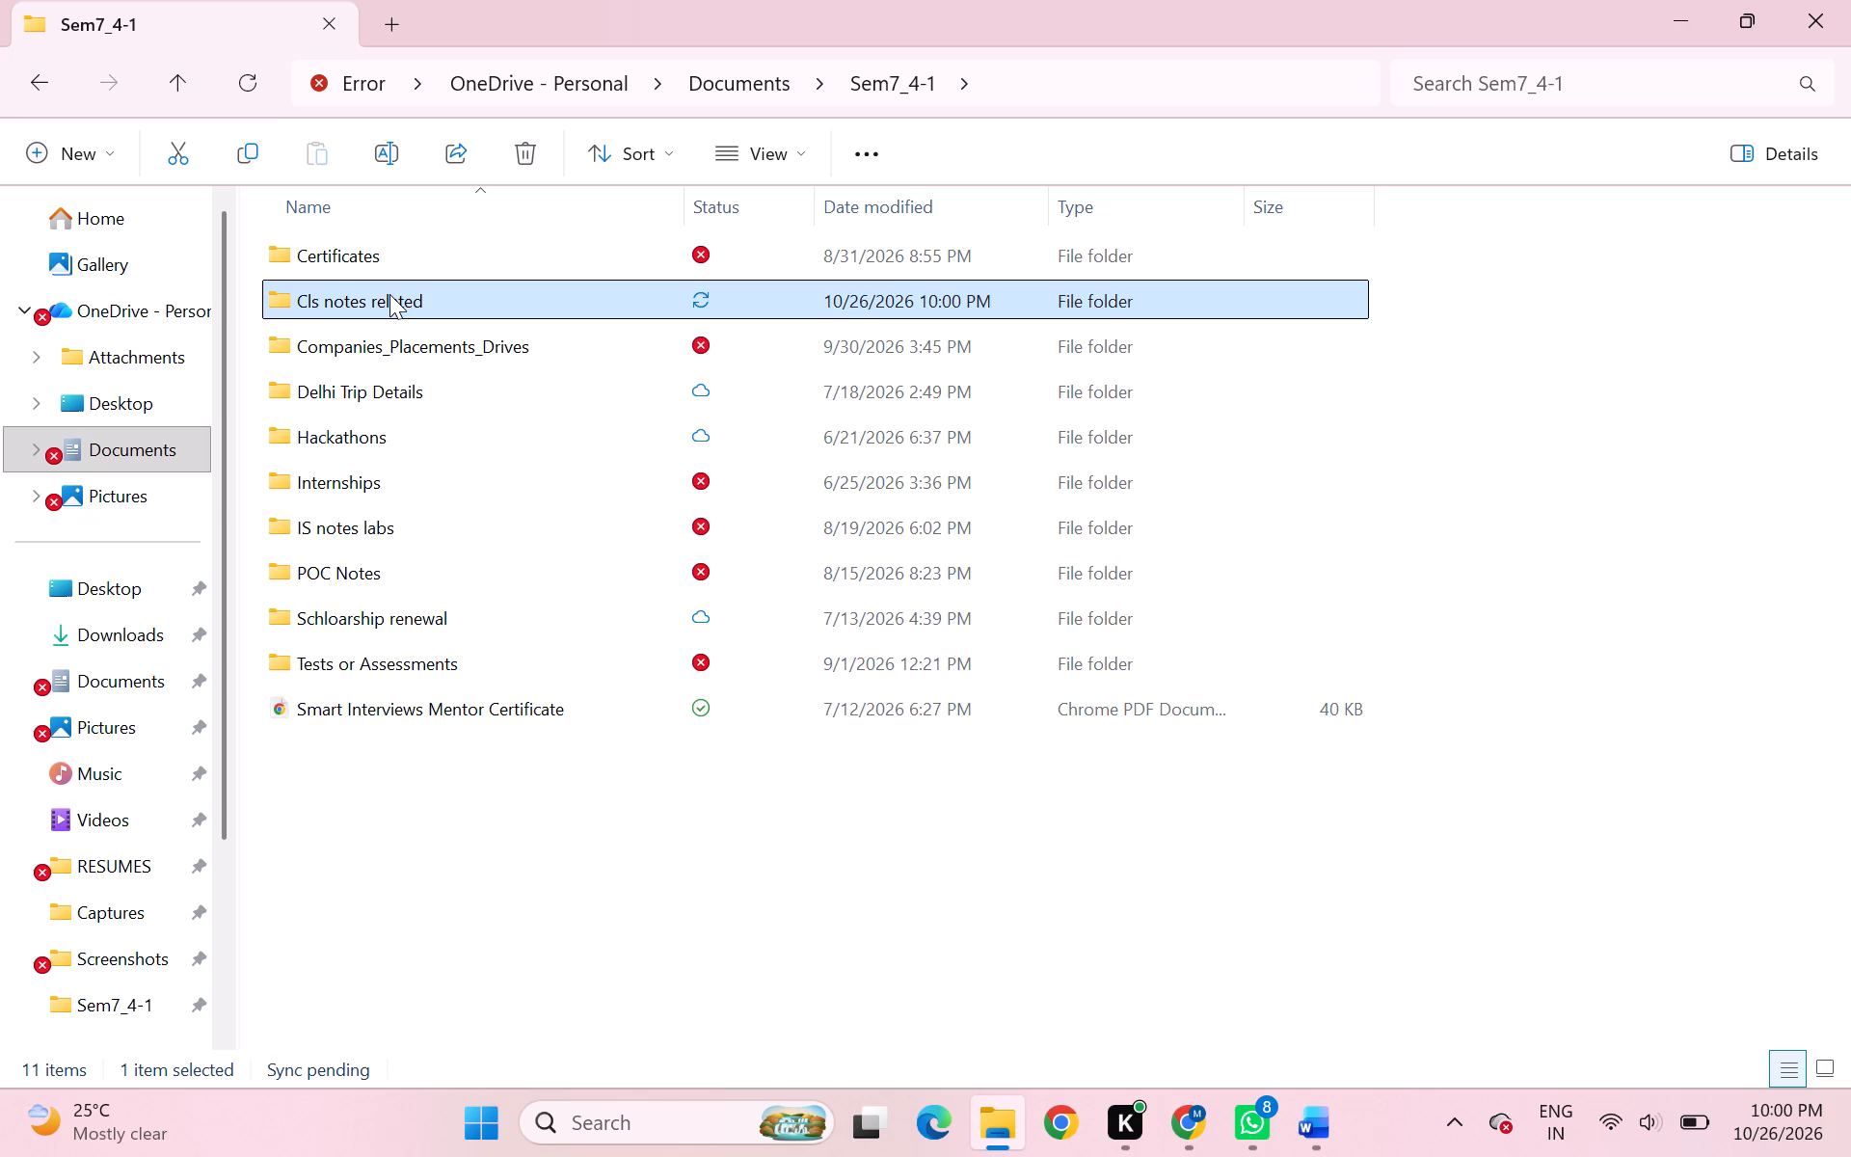
Move the IS notes labs and POC Notes folders from Sem7_4-1 into Cls notes related, and open that folder to check them.
double_click(389, 294)
click(862, 75)
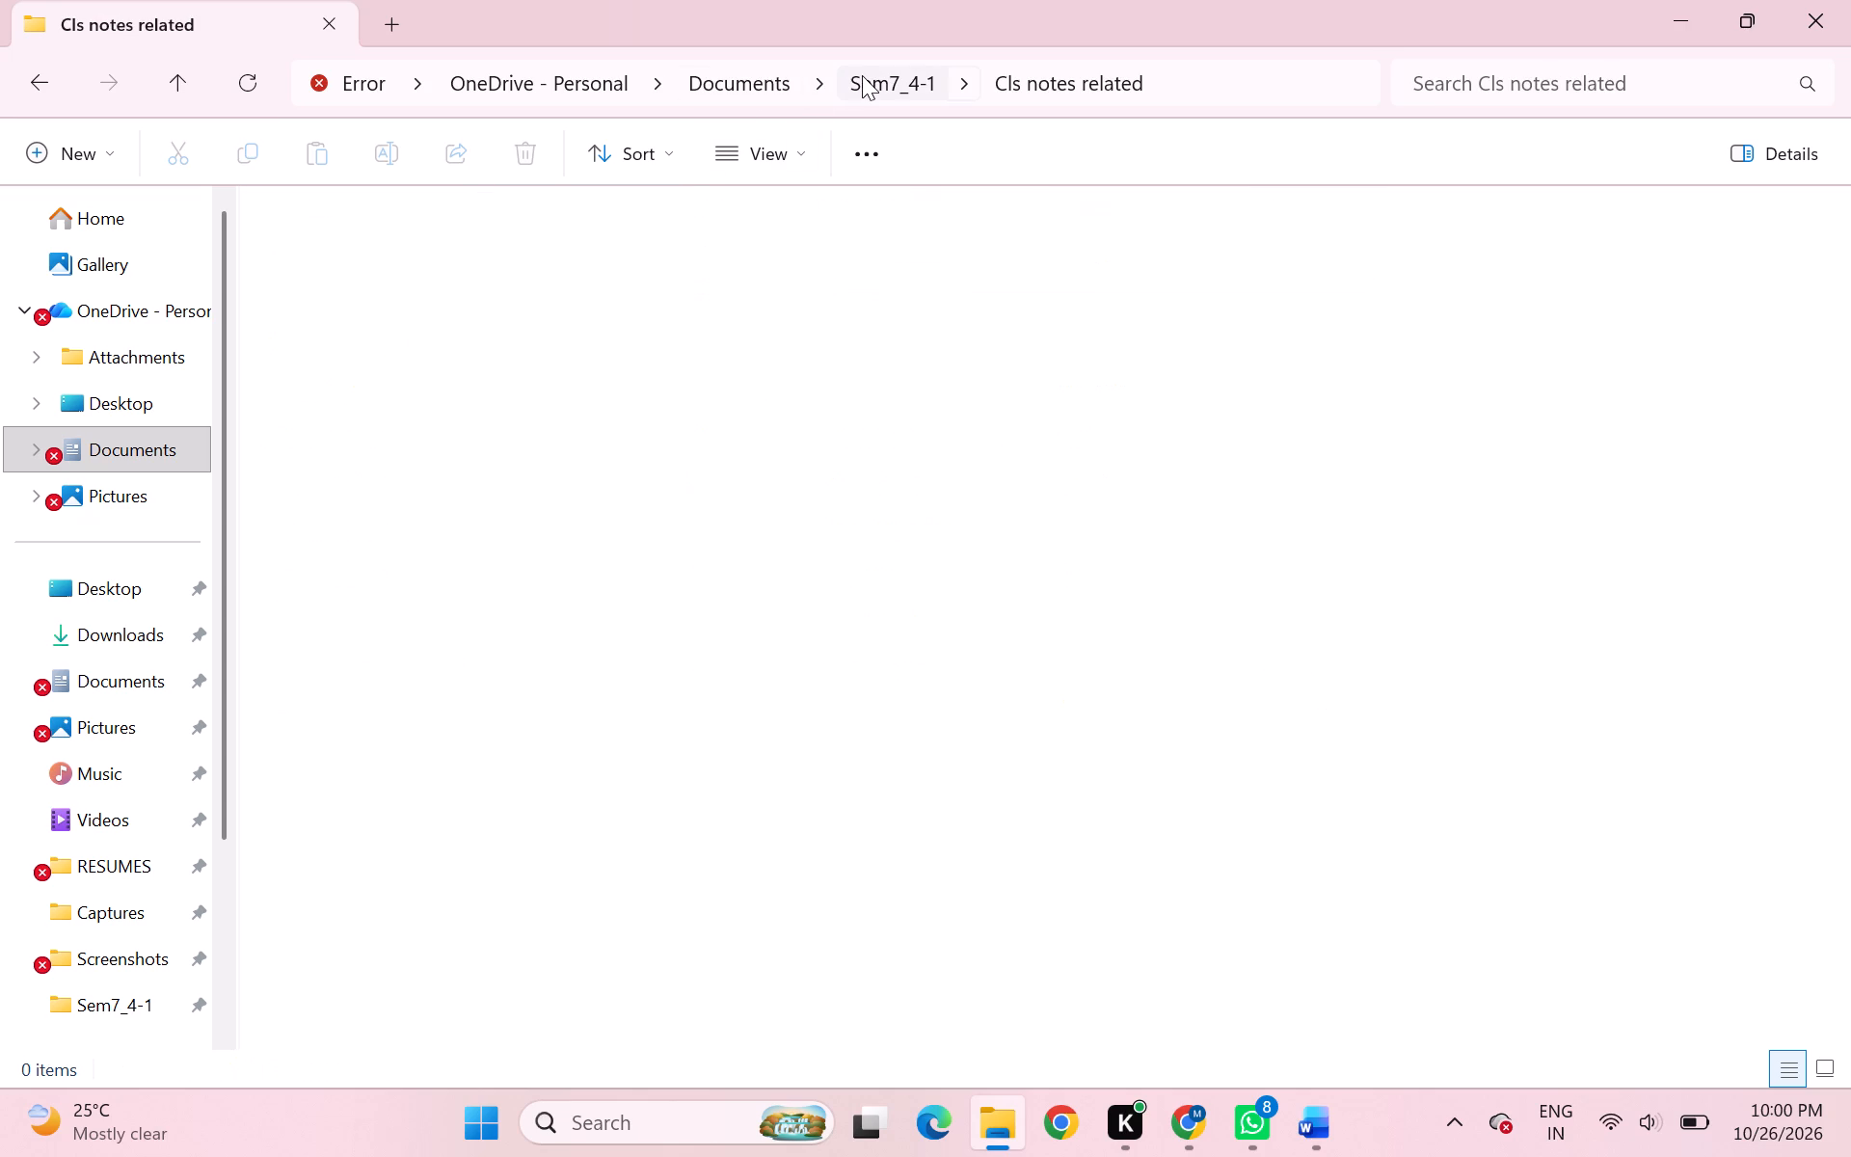
drag(243, 525, 346, 569)
key(ctrl+x)
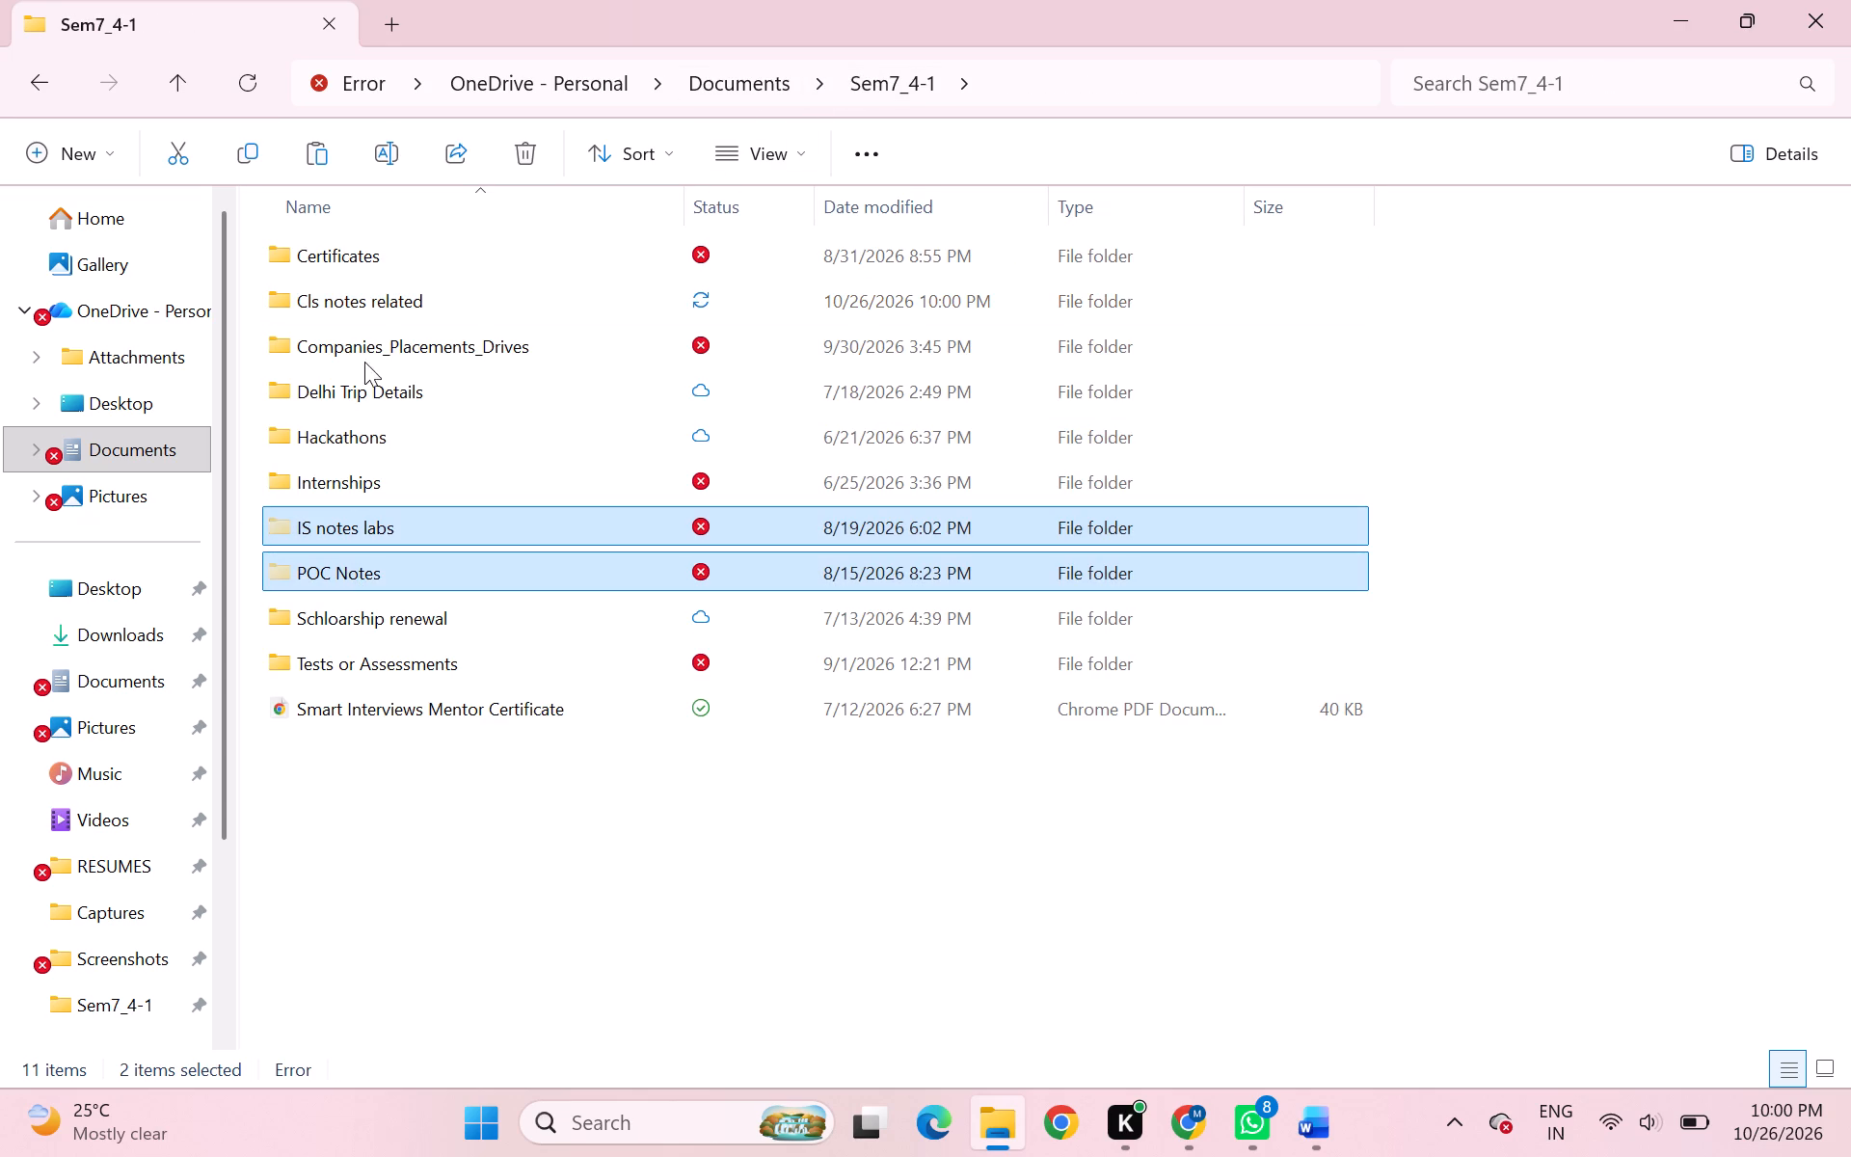
double_click(364, 303)
key(ctrl+v)
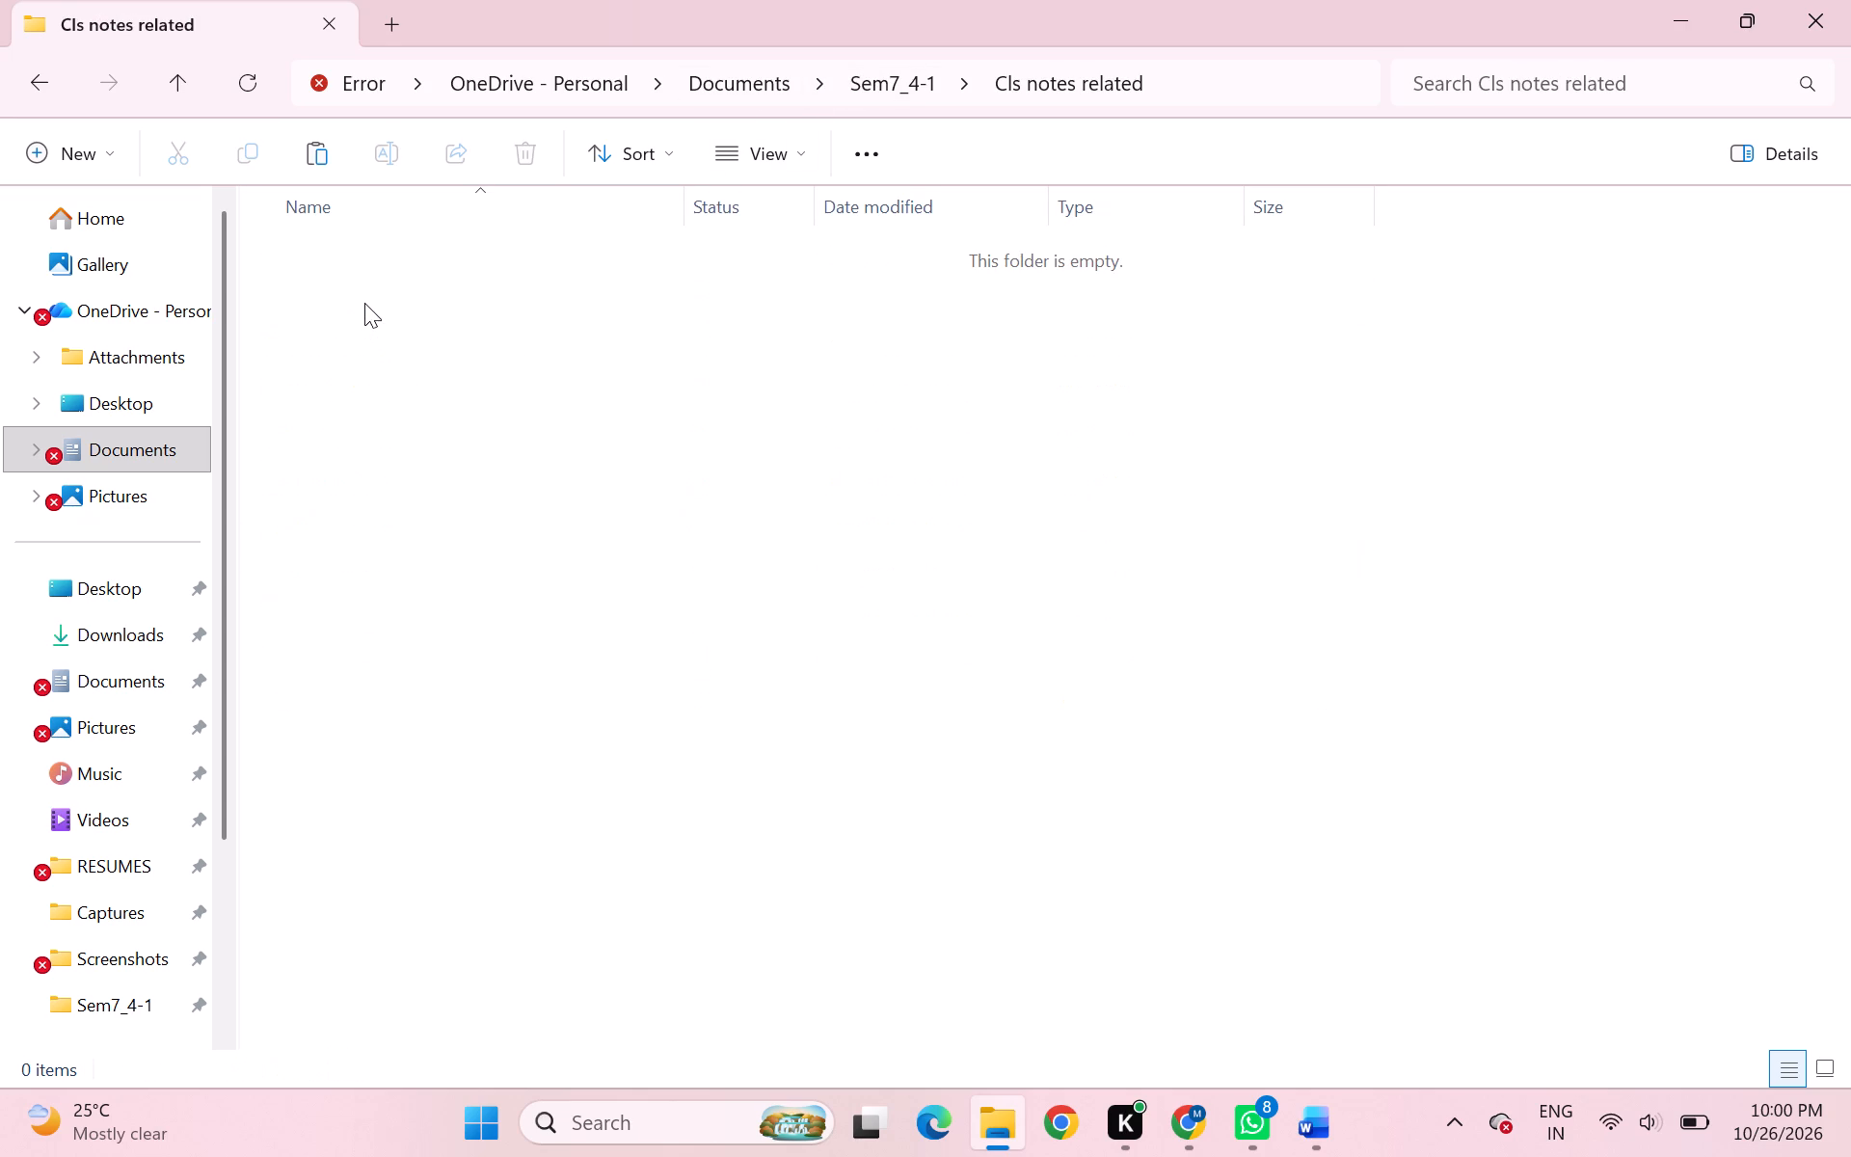
click(873, 81)
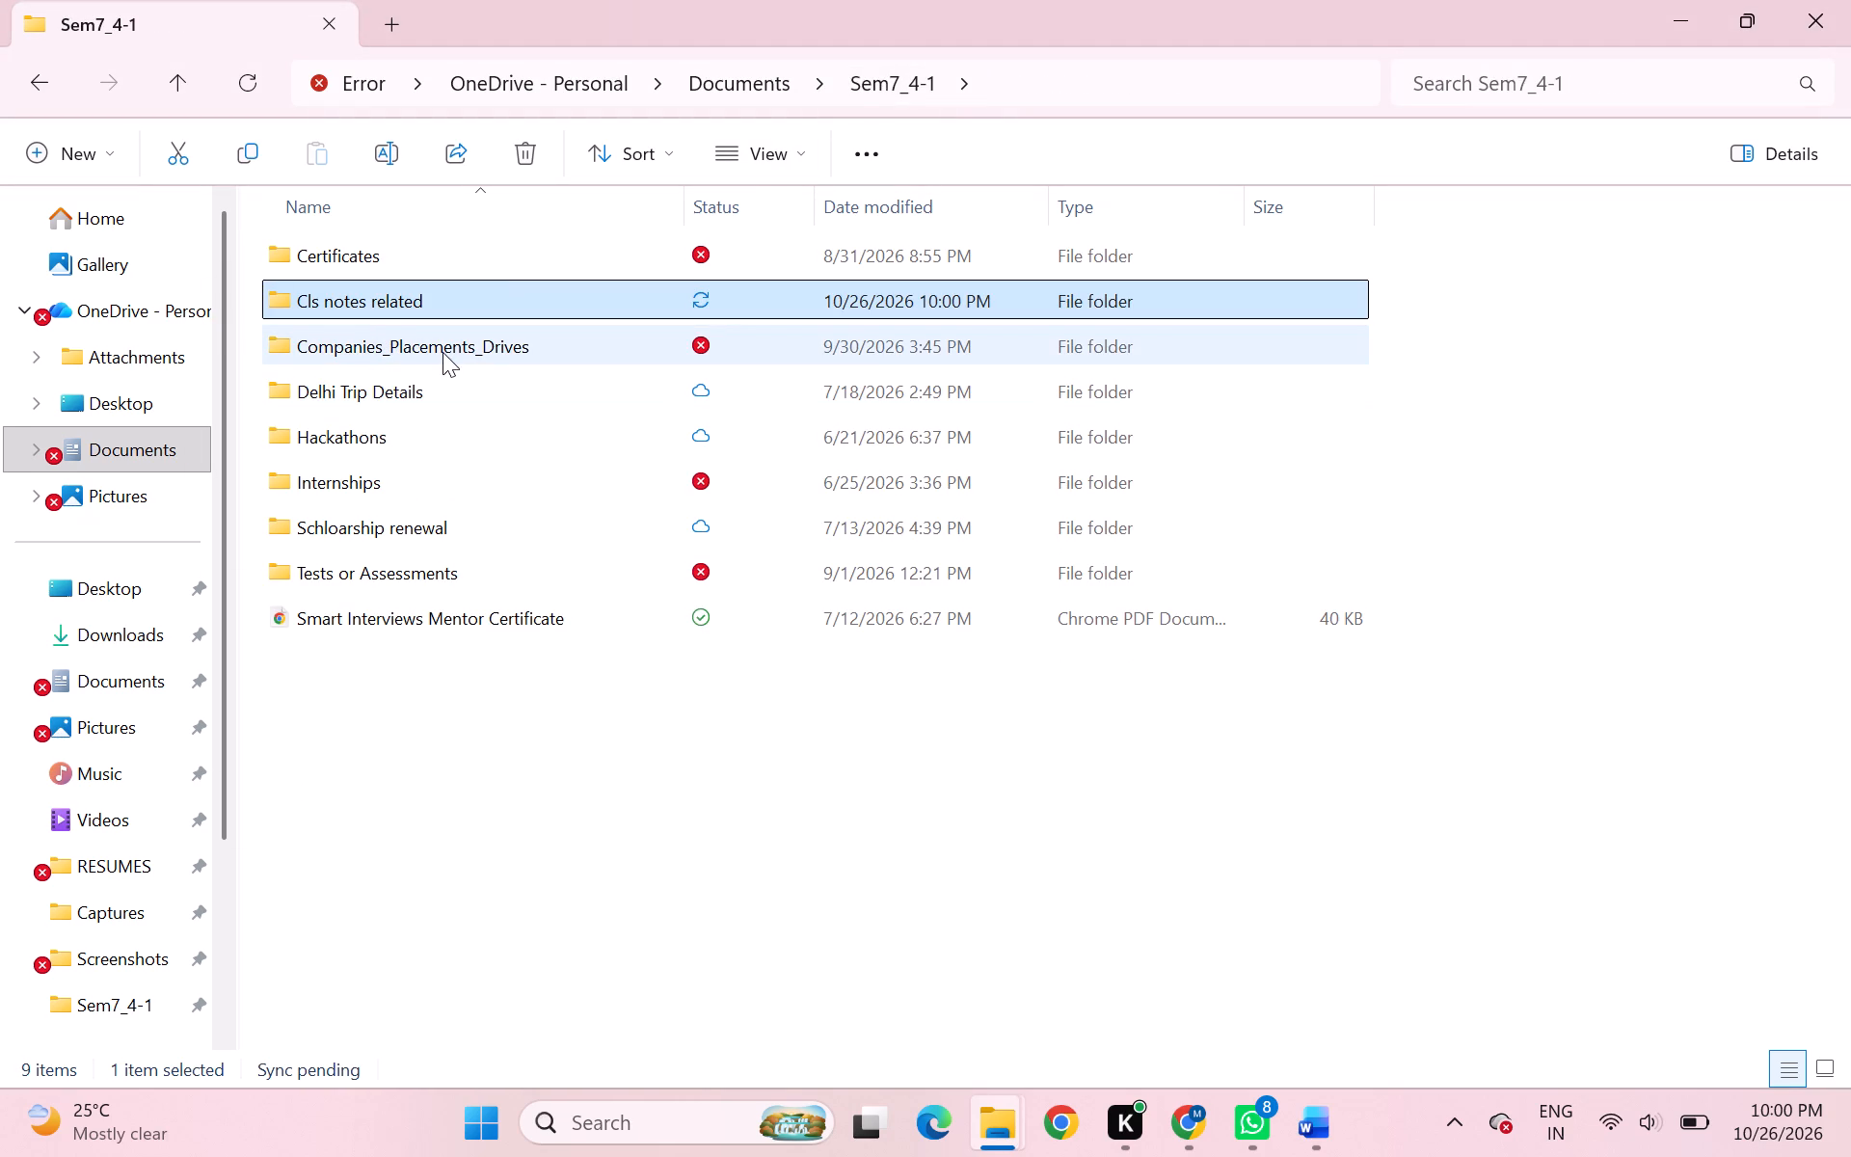
double_click(397, 305)
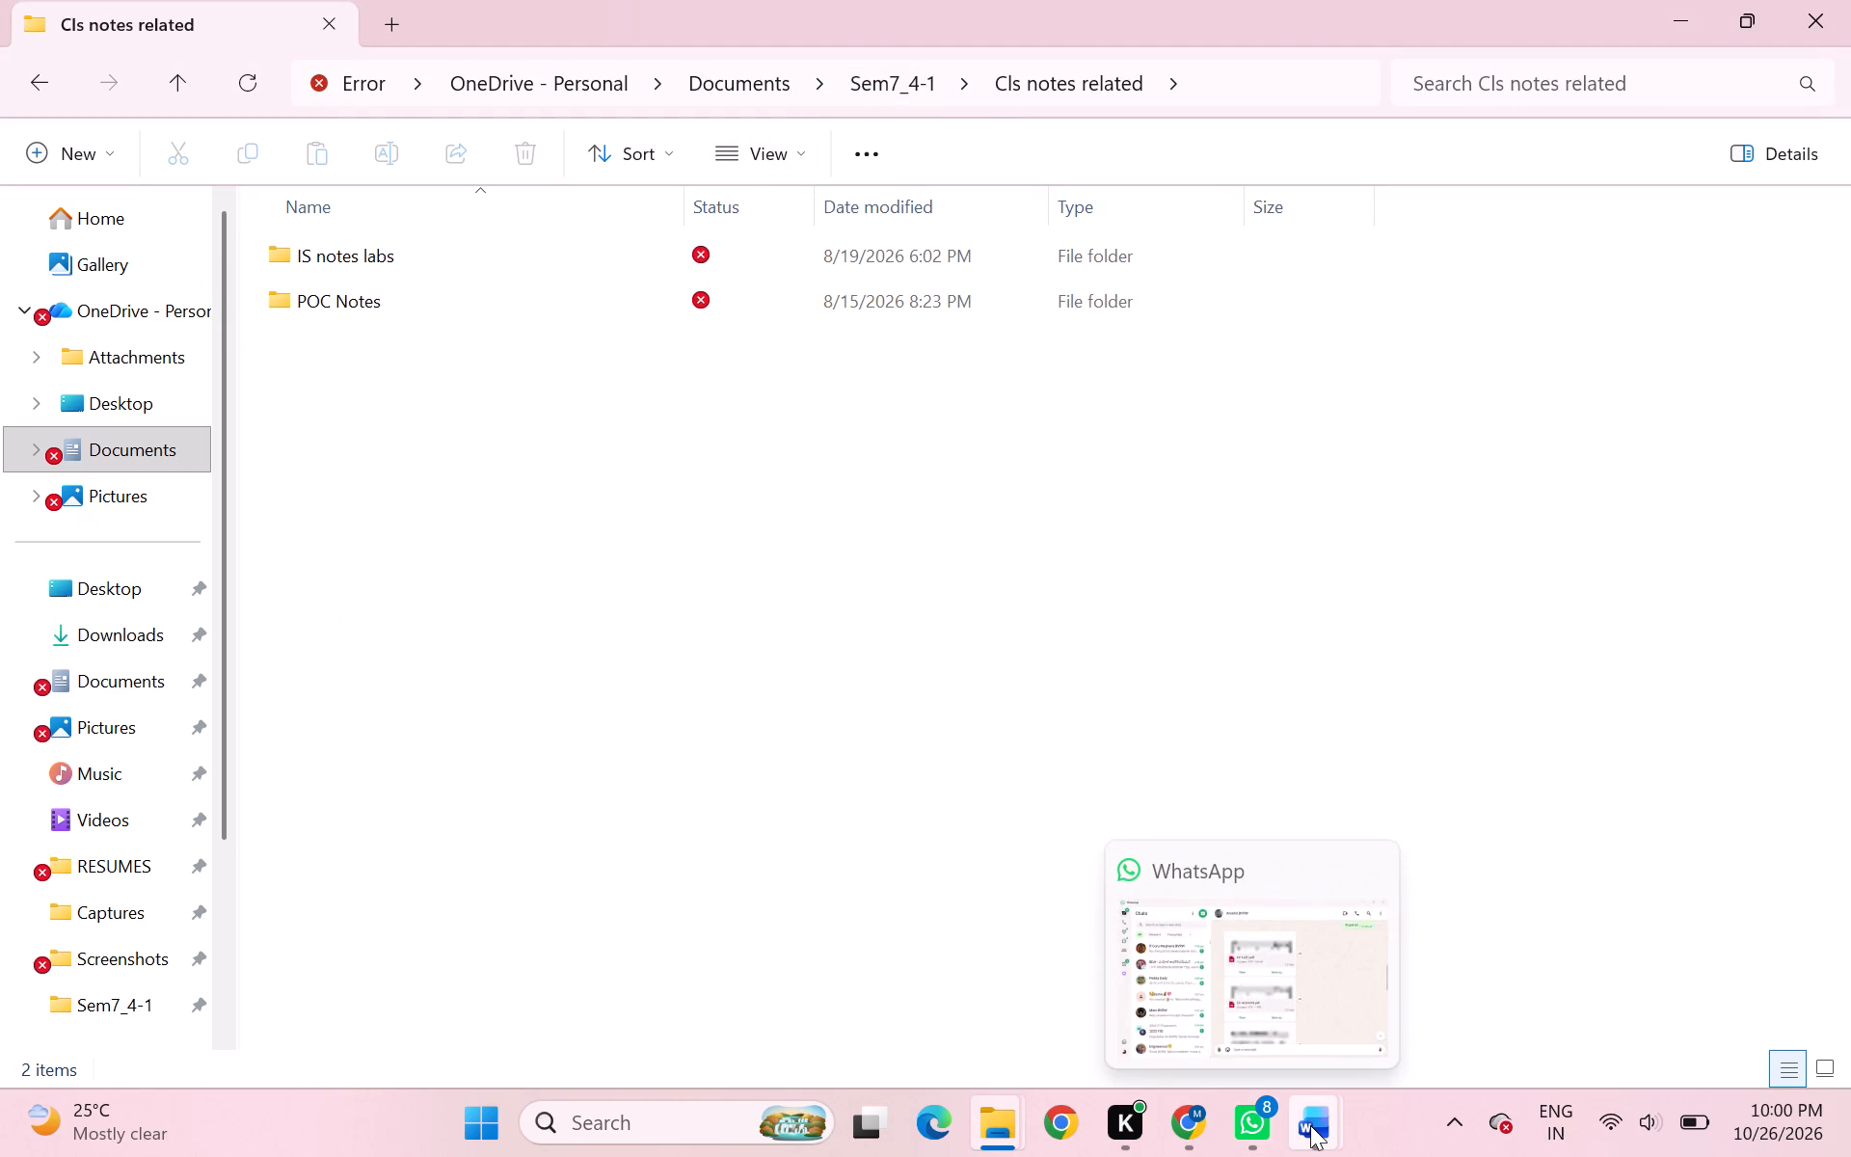
Switch to Word and browse to Cls notes related inside Documents > Sem7_4-1 as the save location for CC record A6.
click(1382, 988)
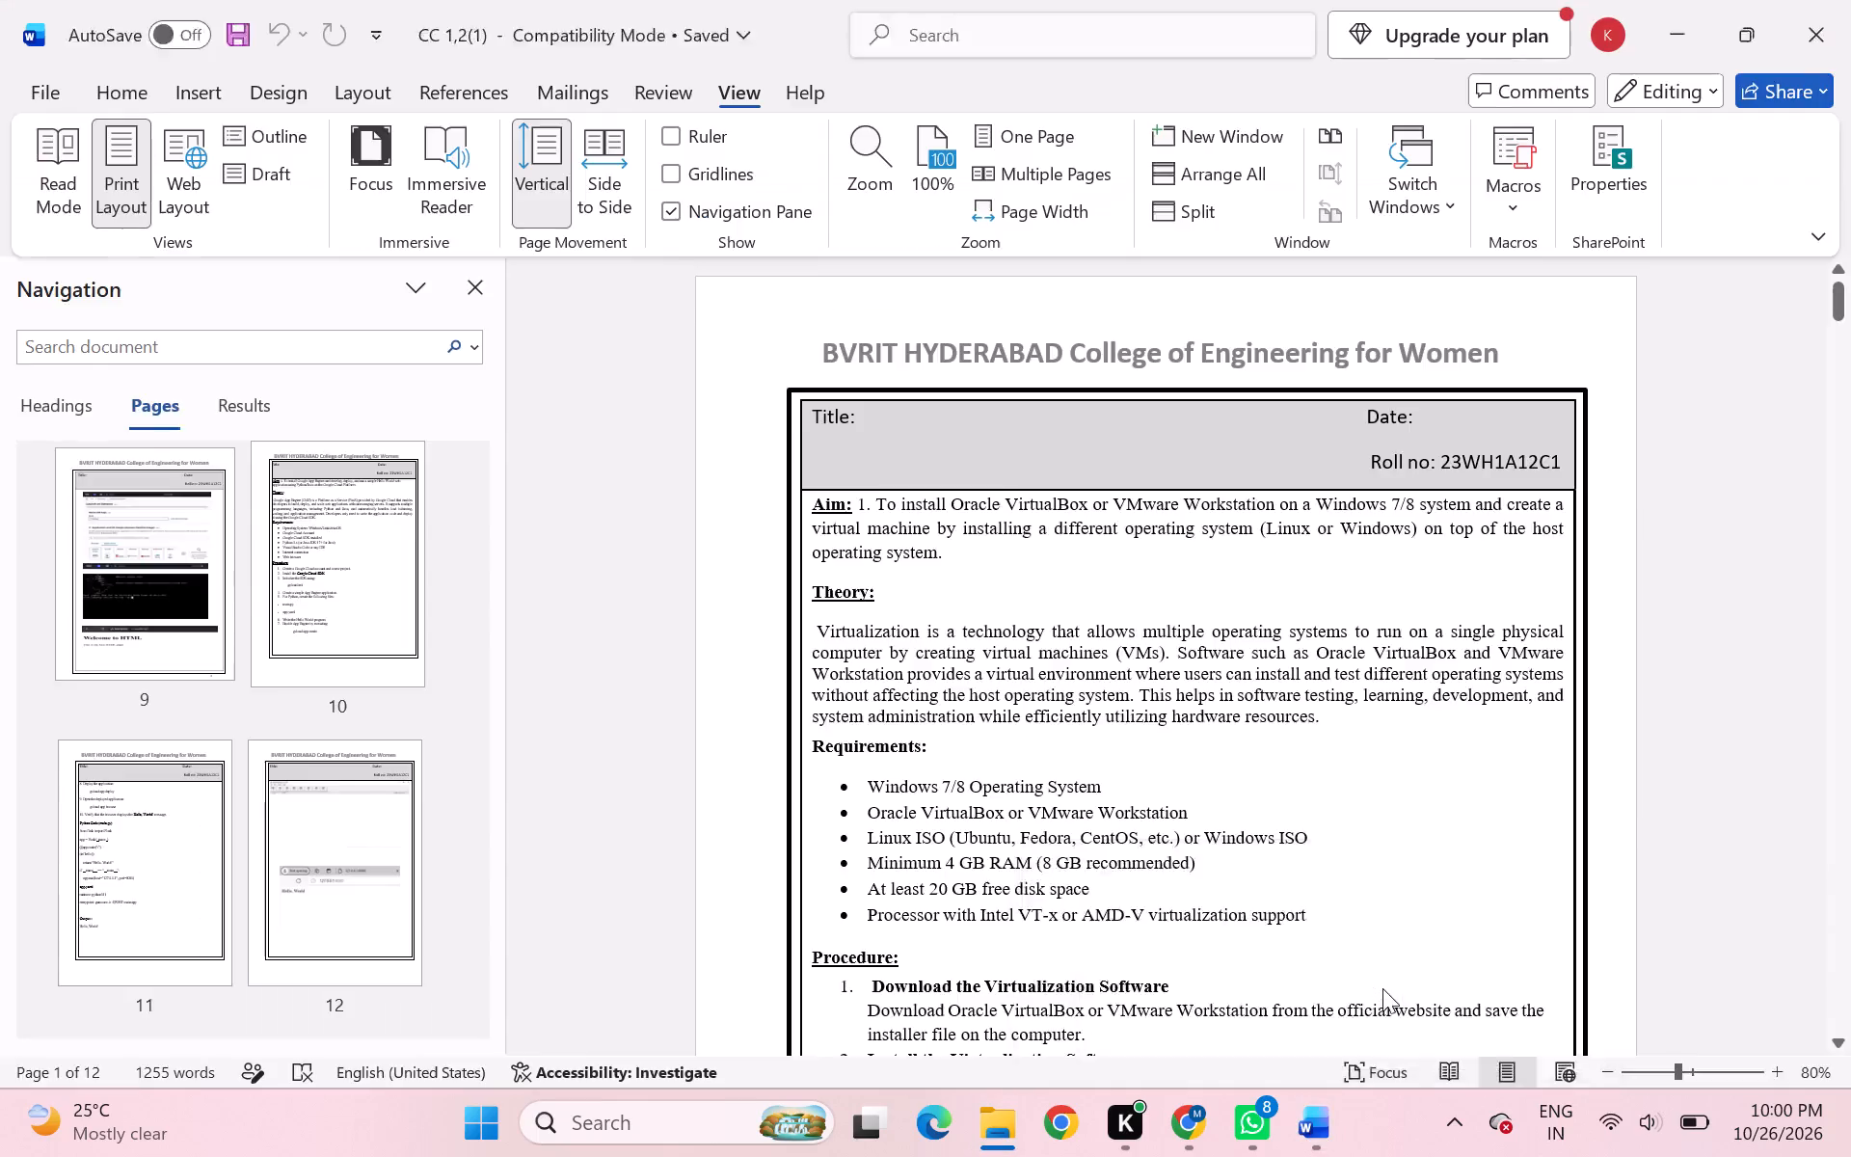
click(1176, 445)
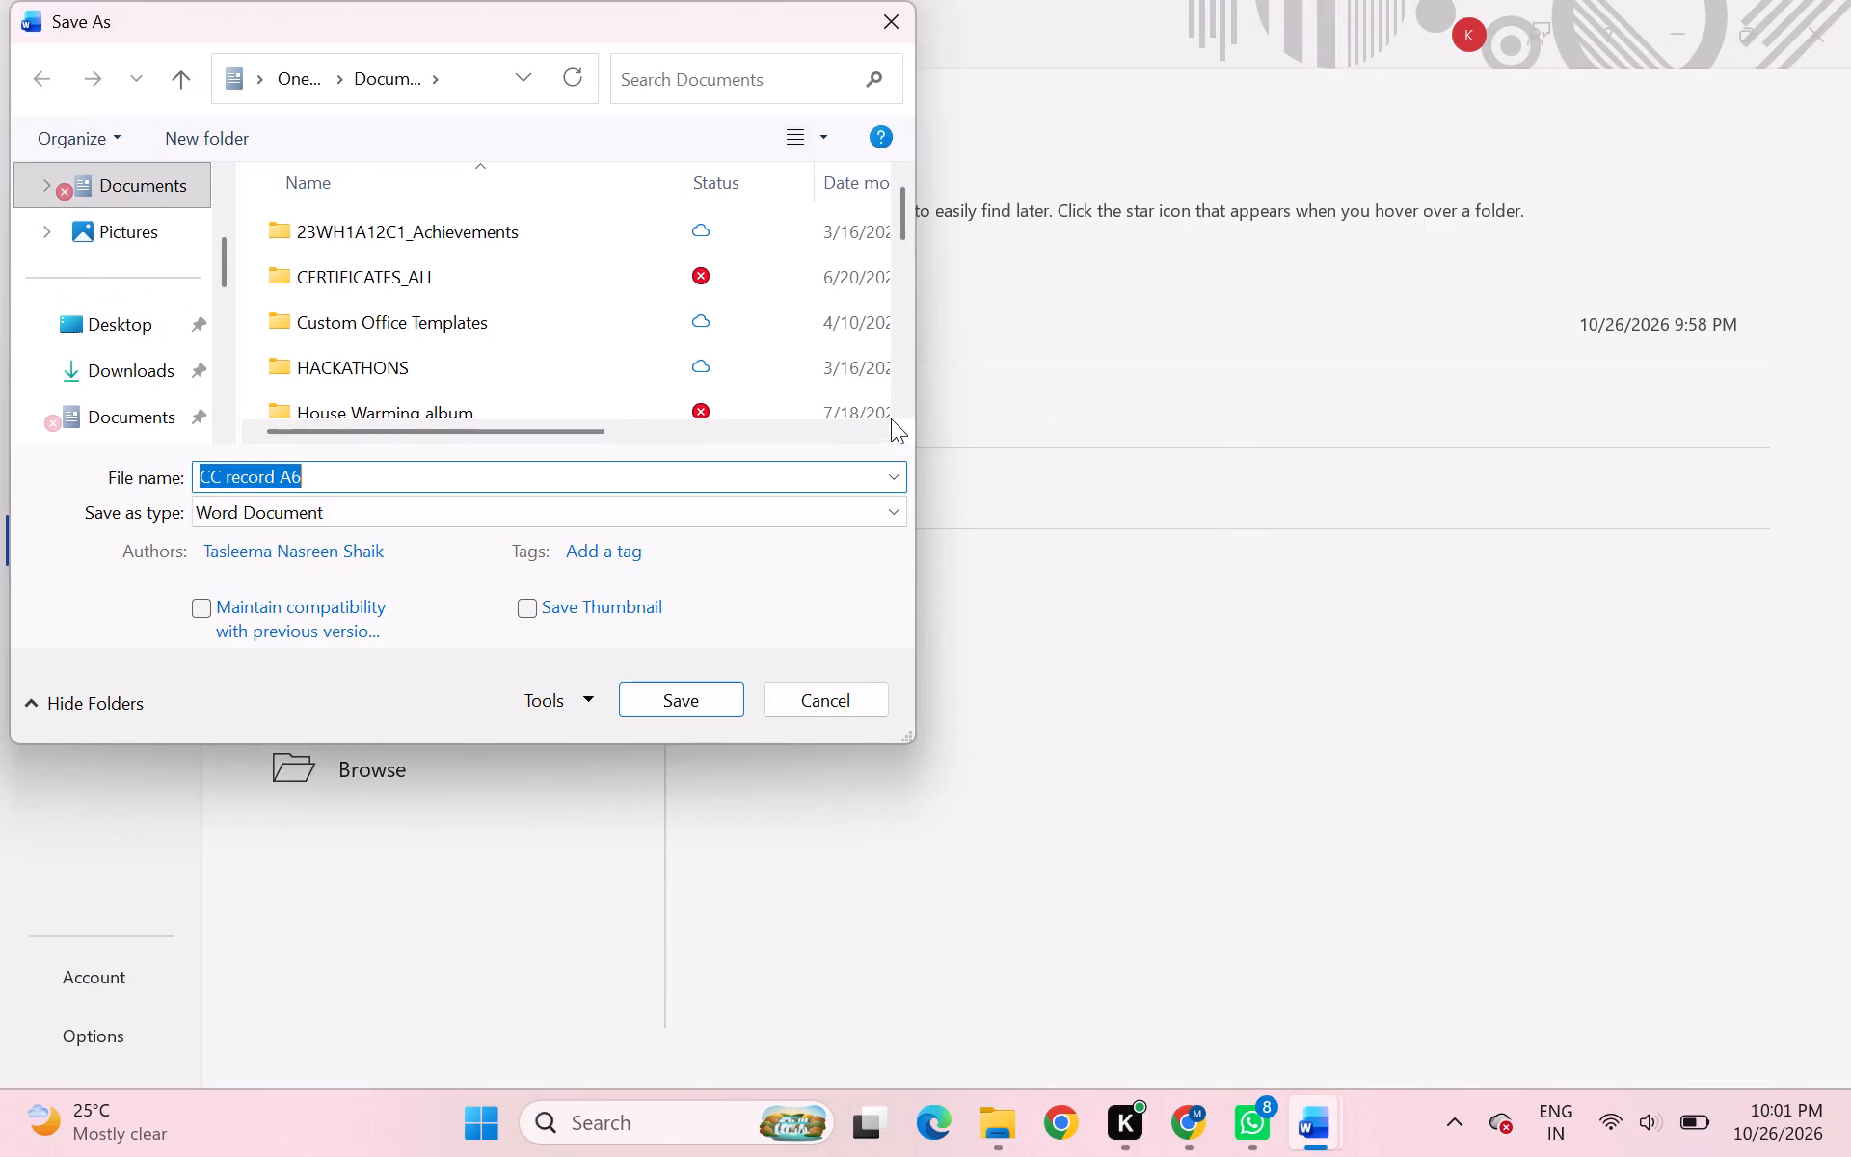
scroll(418, 317, down, 1)
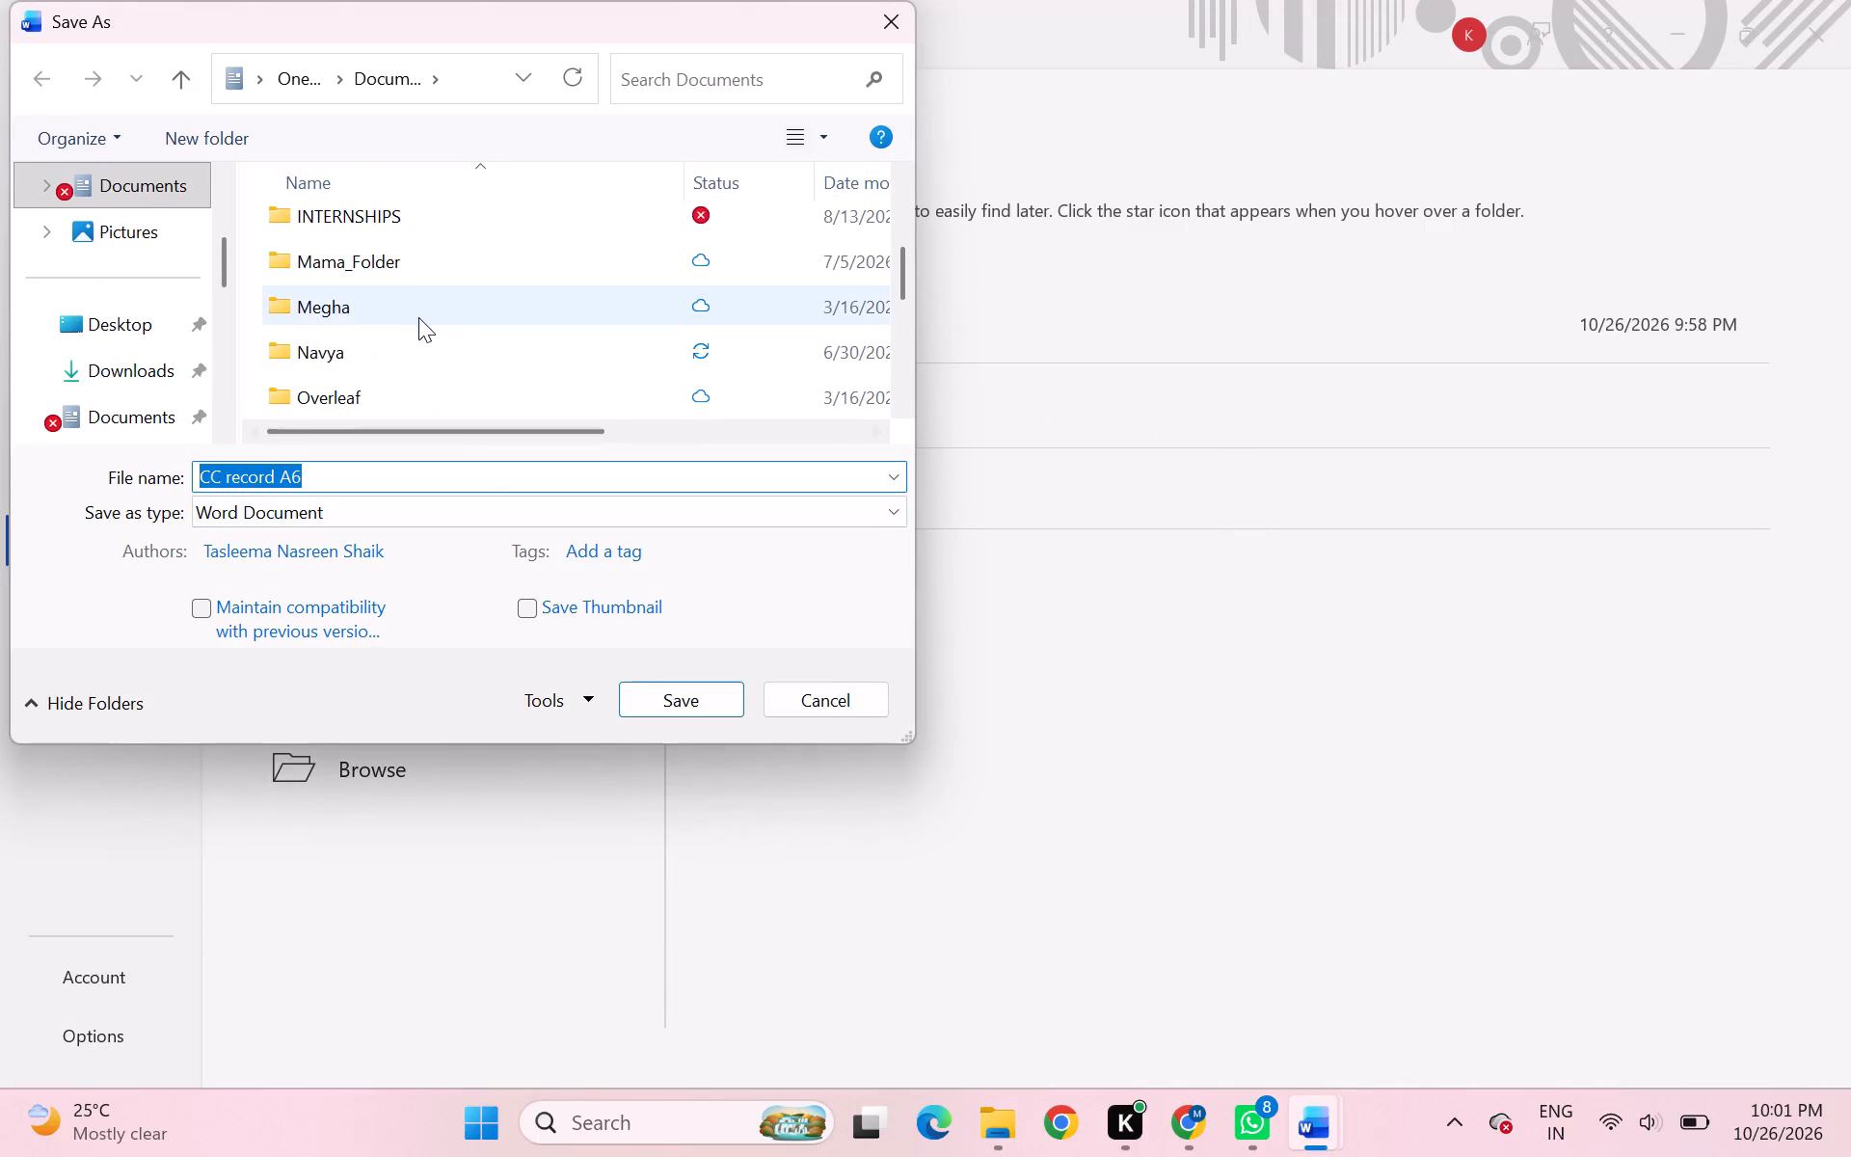
scroll(418, 317, down, 3)
double_click(351, 350)
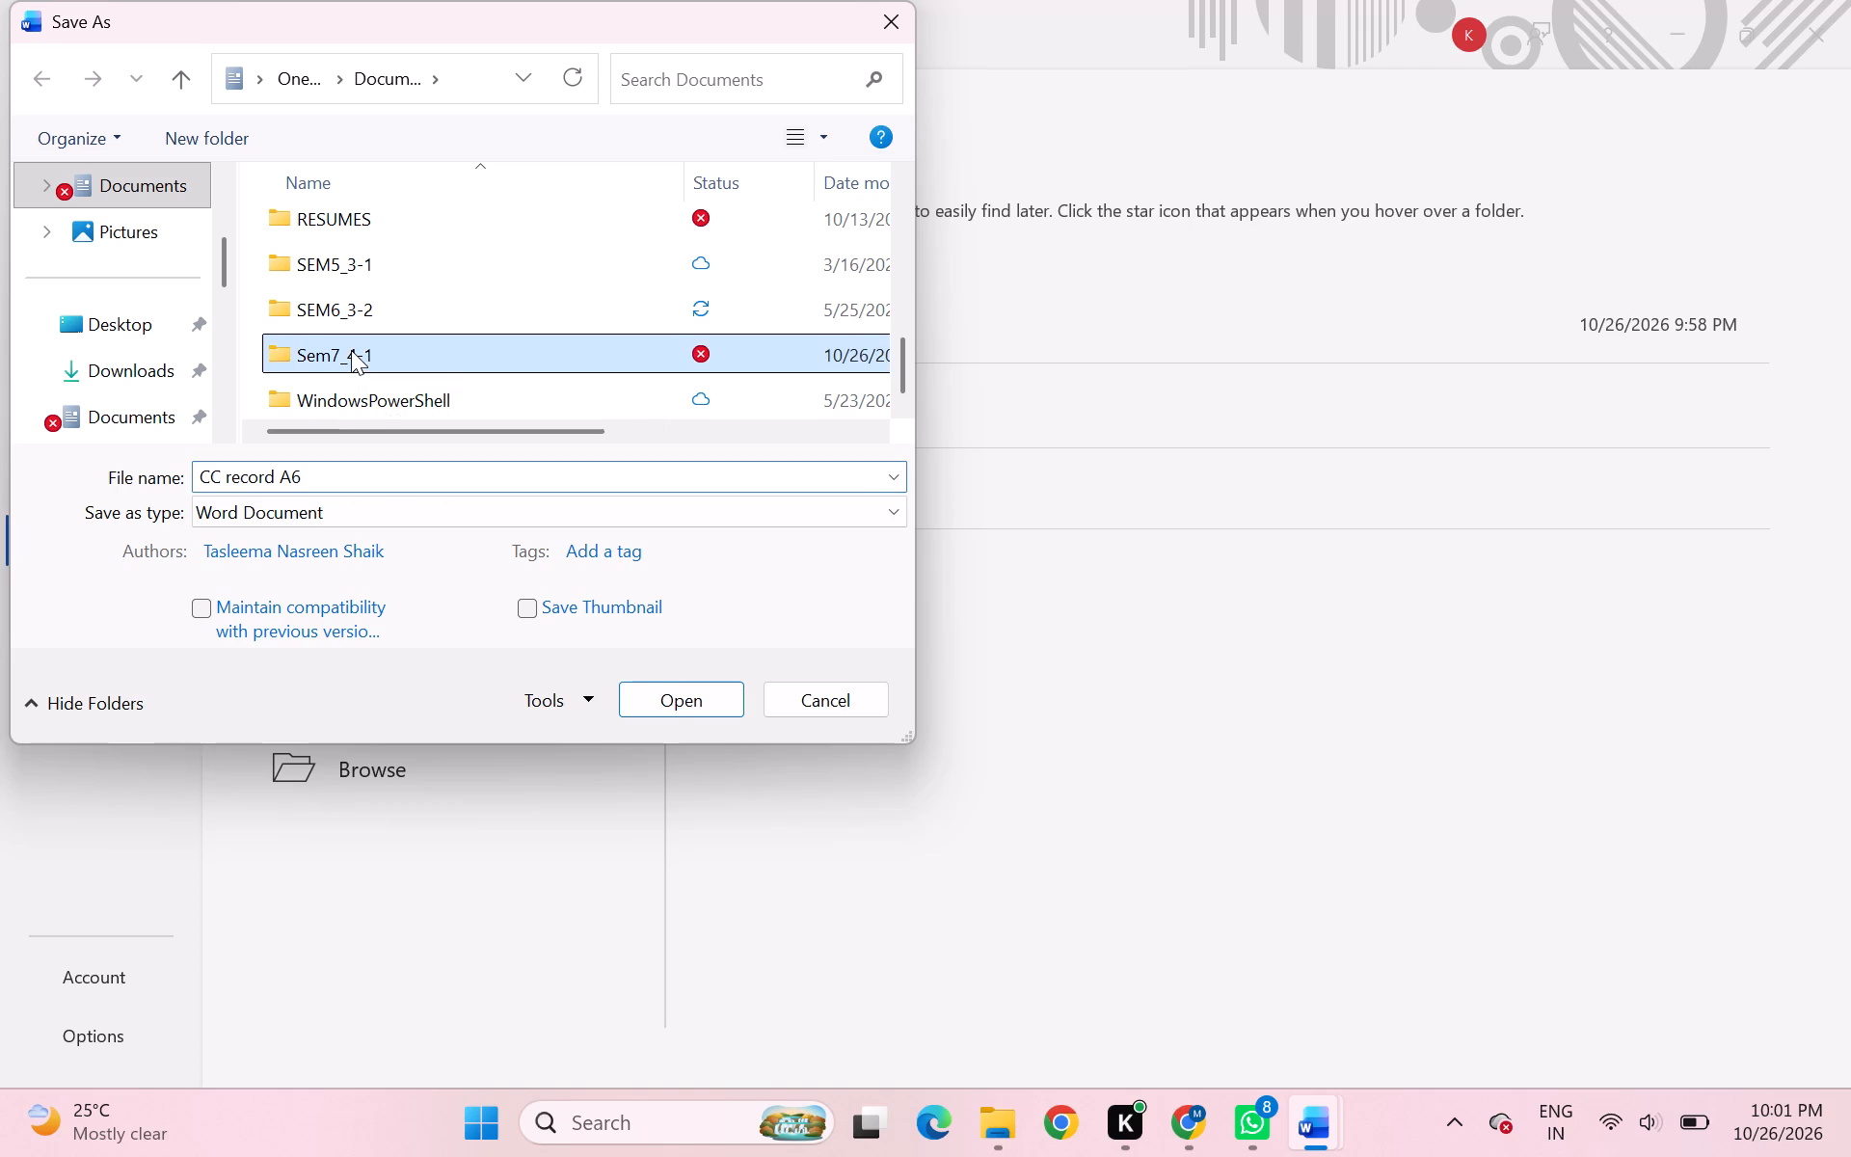
scroll(351, 350, down, 1)
scroll(351, 350, up, 2)
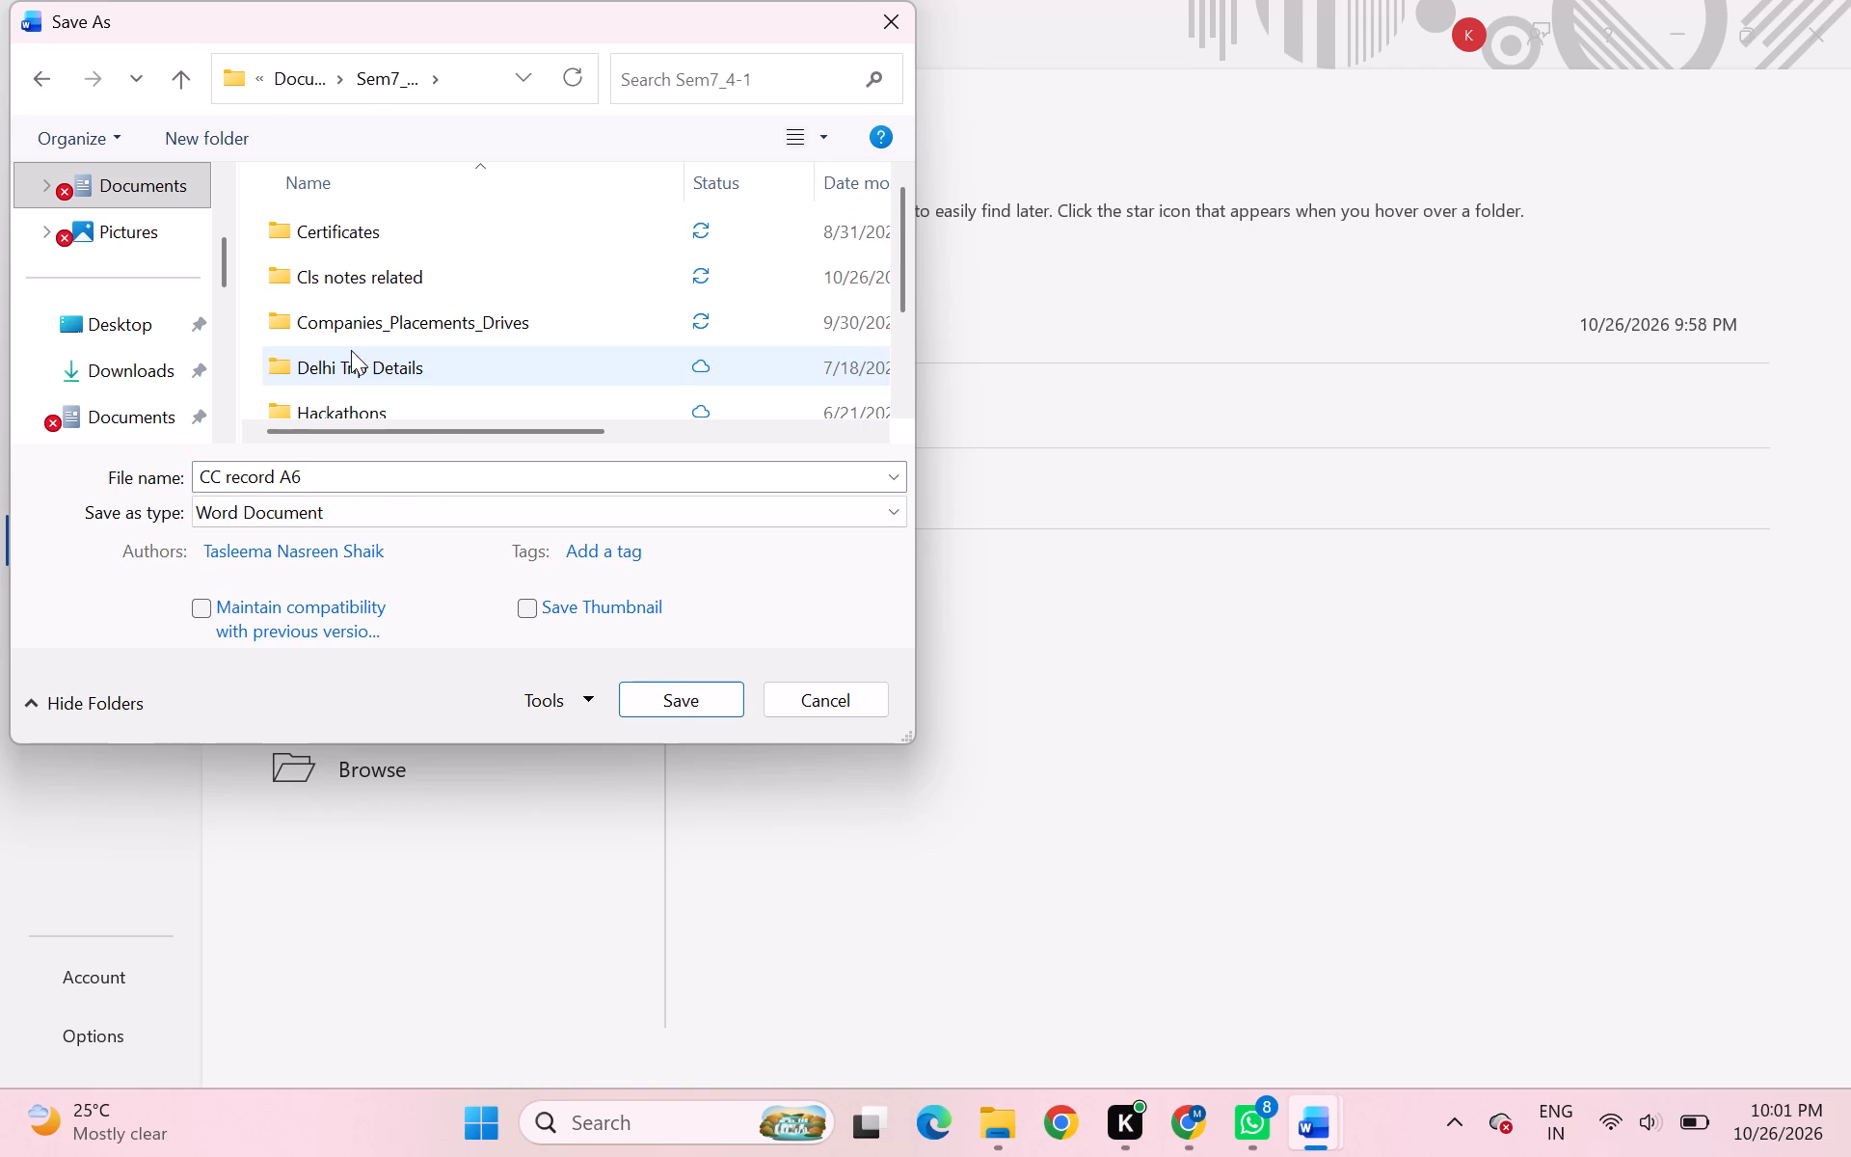
double_click(340, 271)
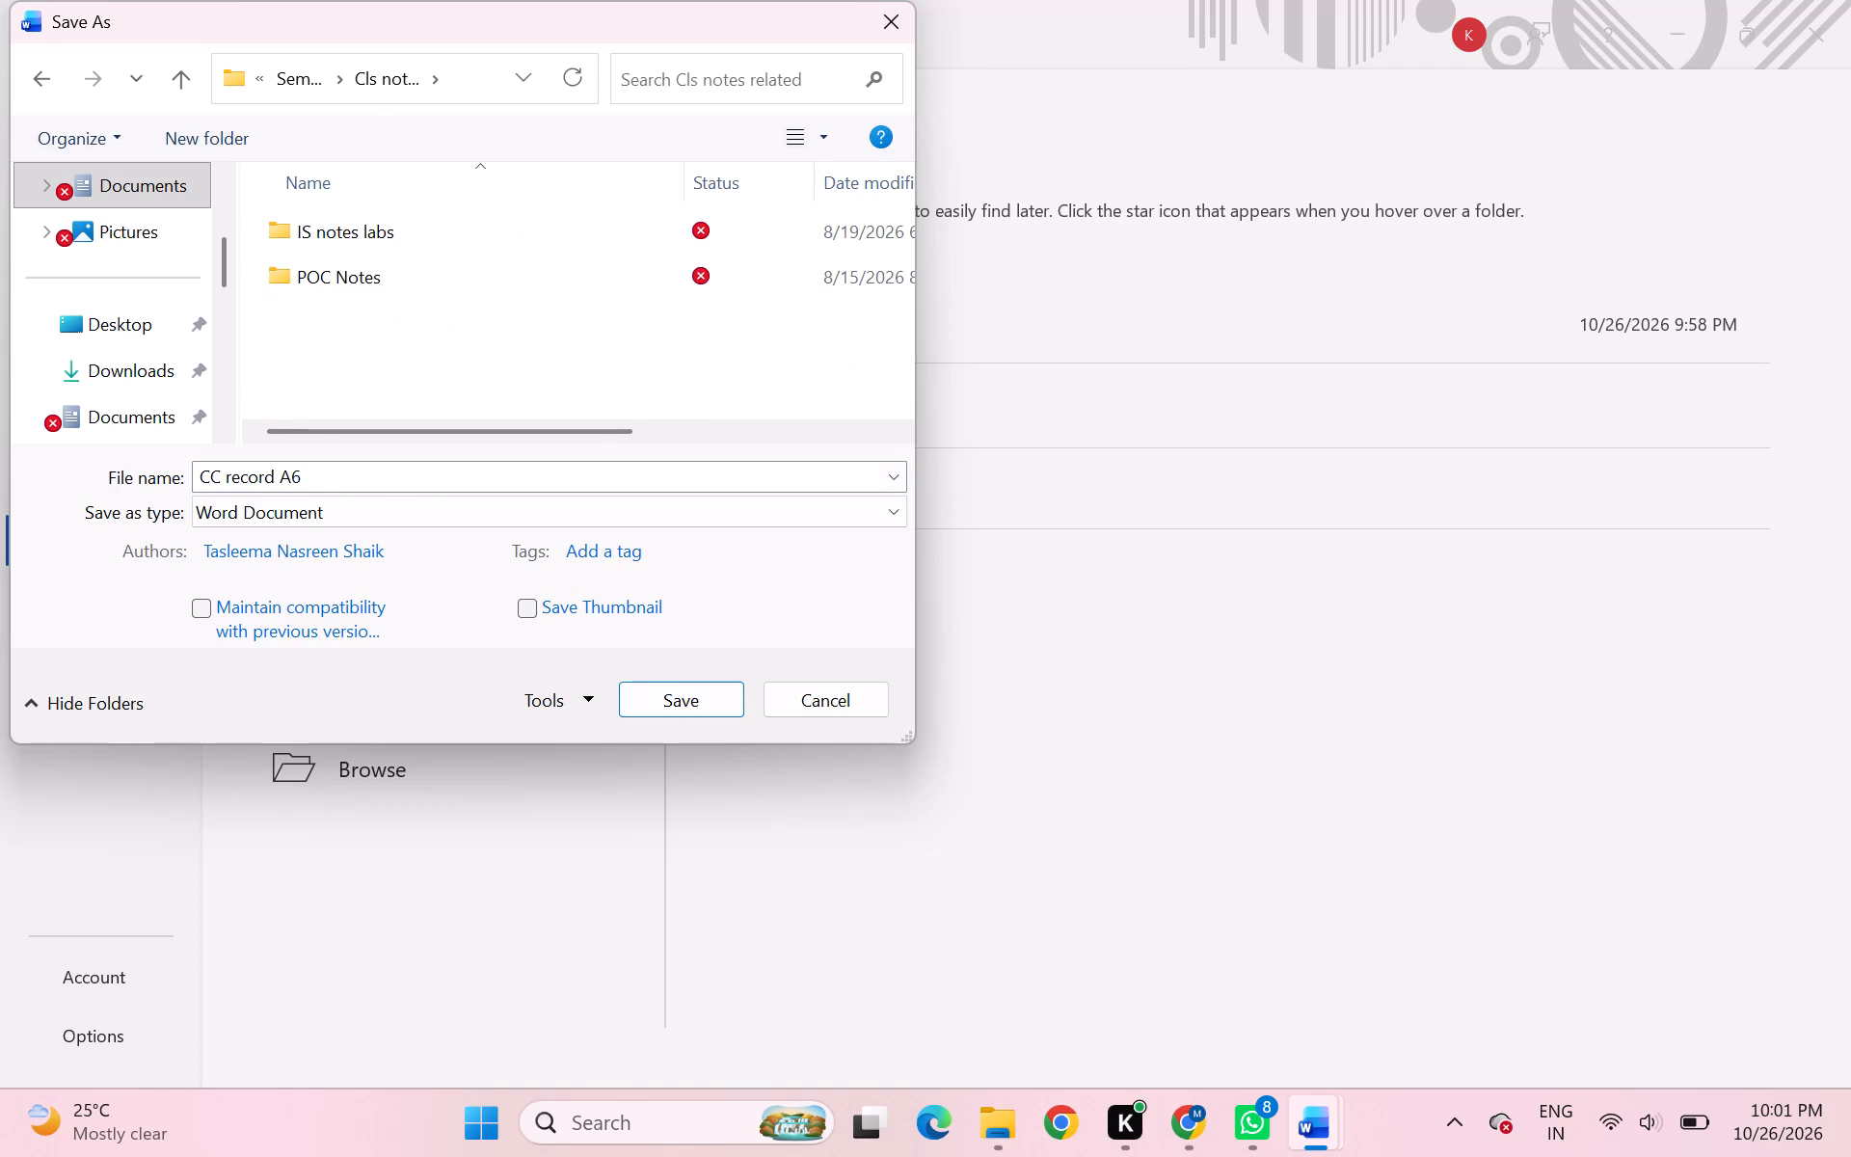
Name the CC record A6 copy 12c1_cc_record_1-4, choose PDF format, and save it in Downloads.
click(316, 471)
key(backslash)
key(BackSpace)
text(12c1)
text(_cc)
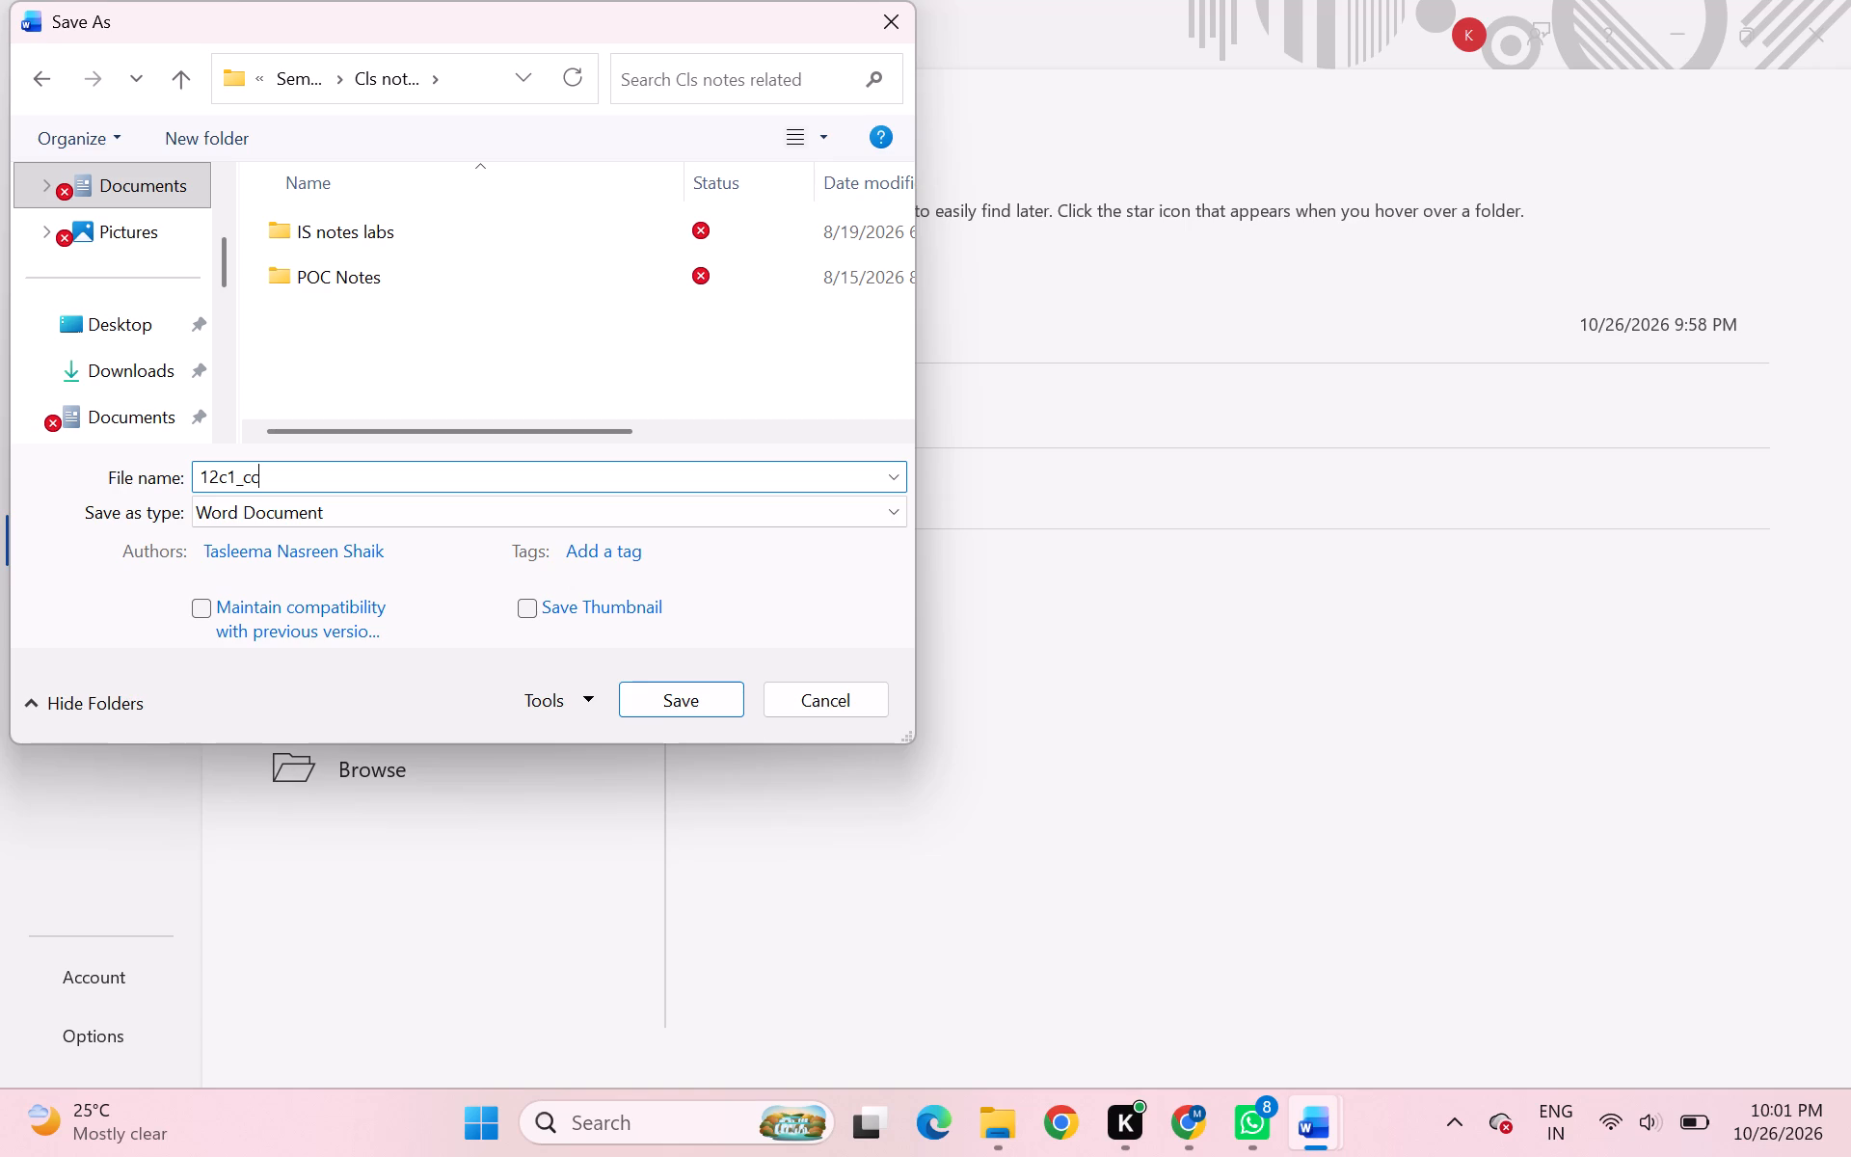
text(_record)
text(_1-4)
click(432, 513)
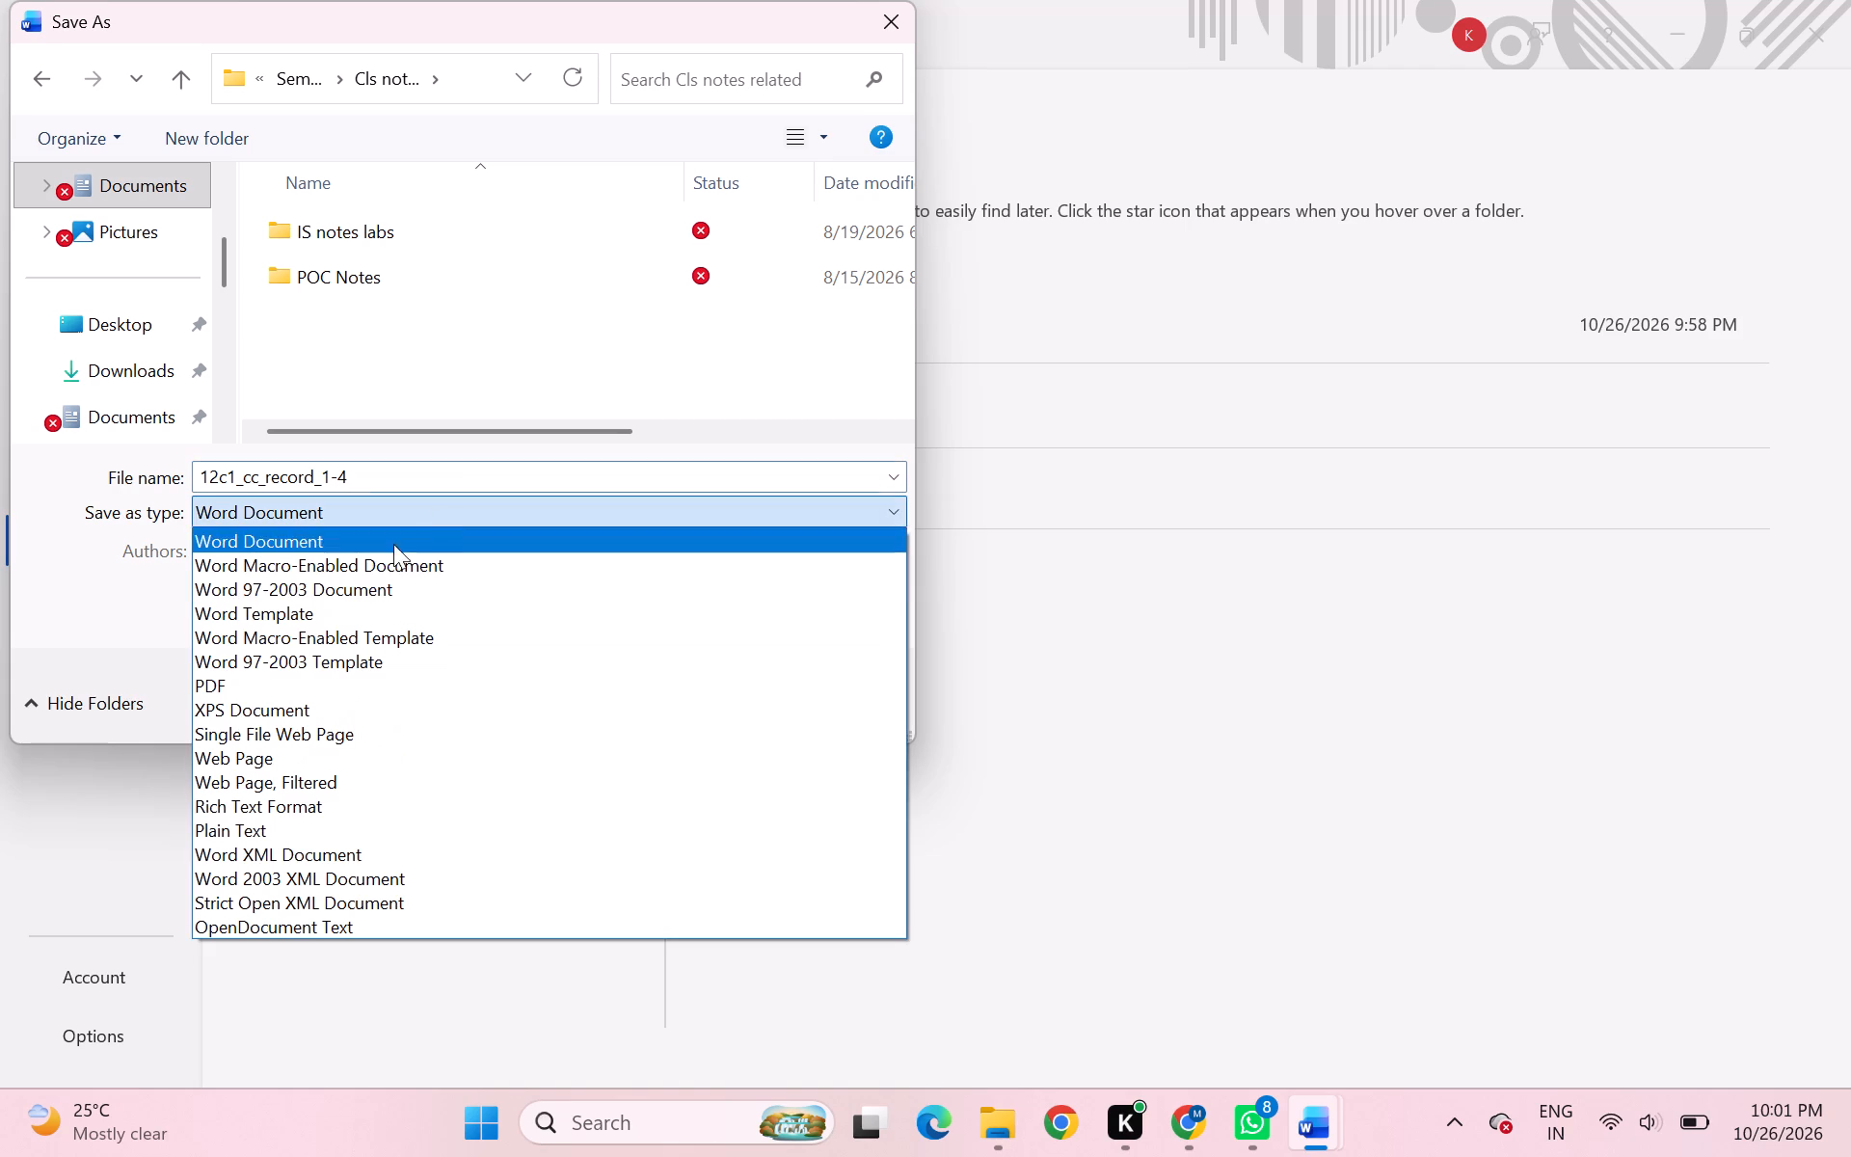
click(299, 686)
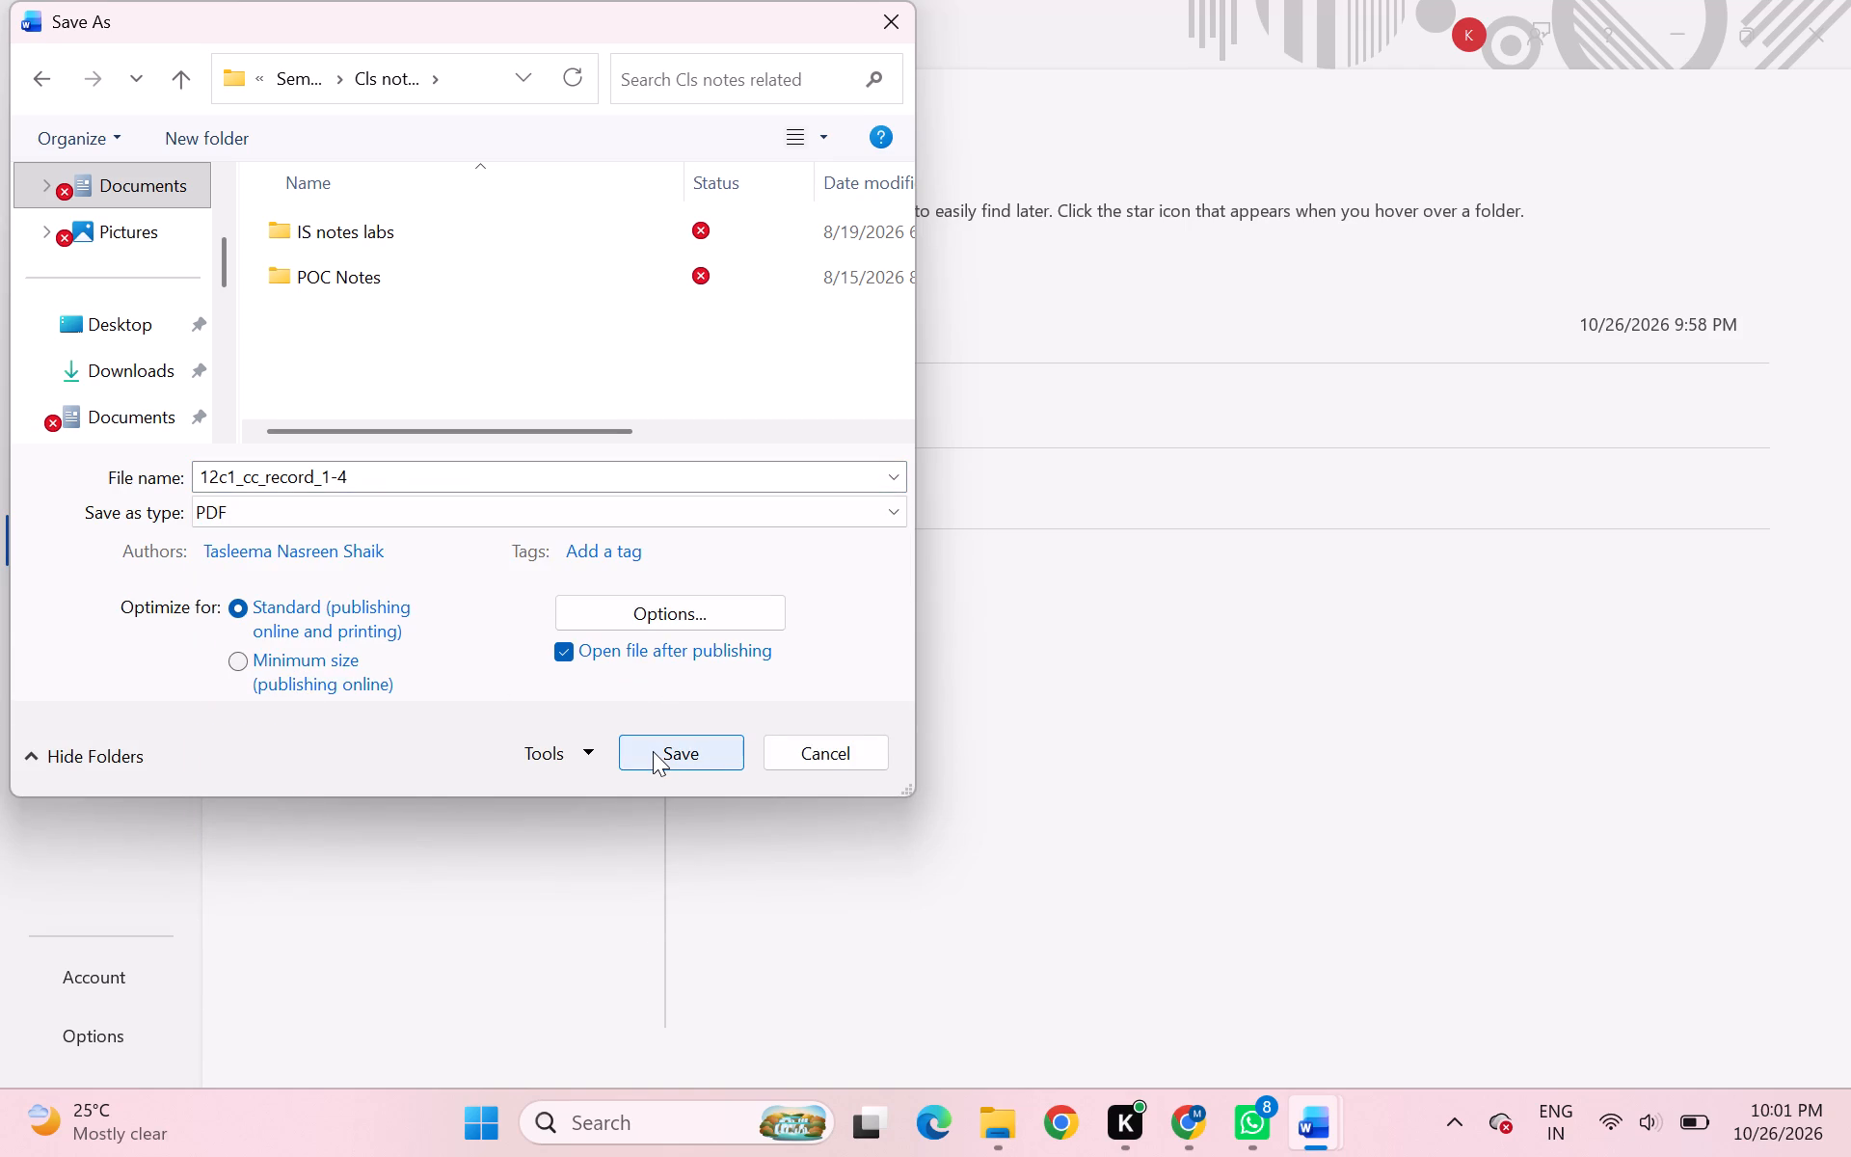
click(138, 378)
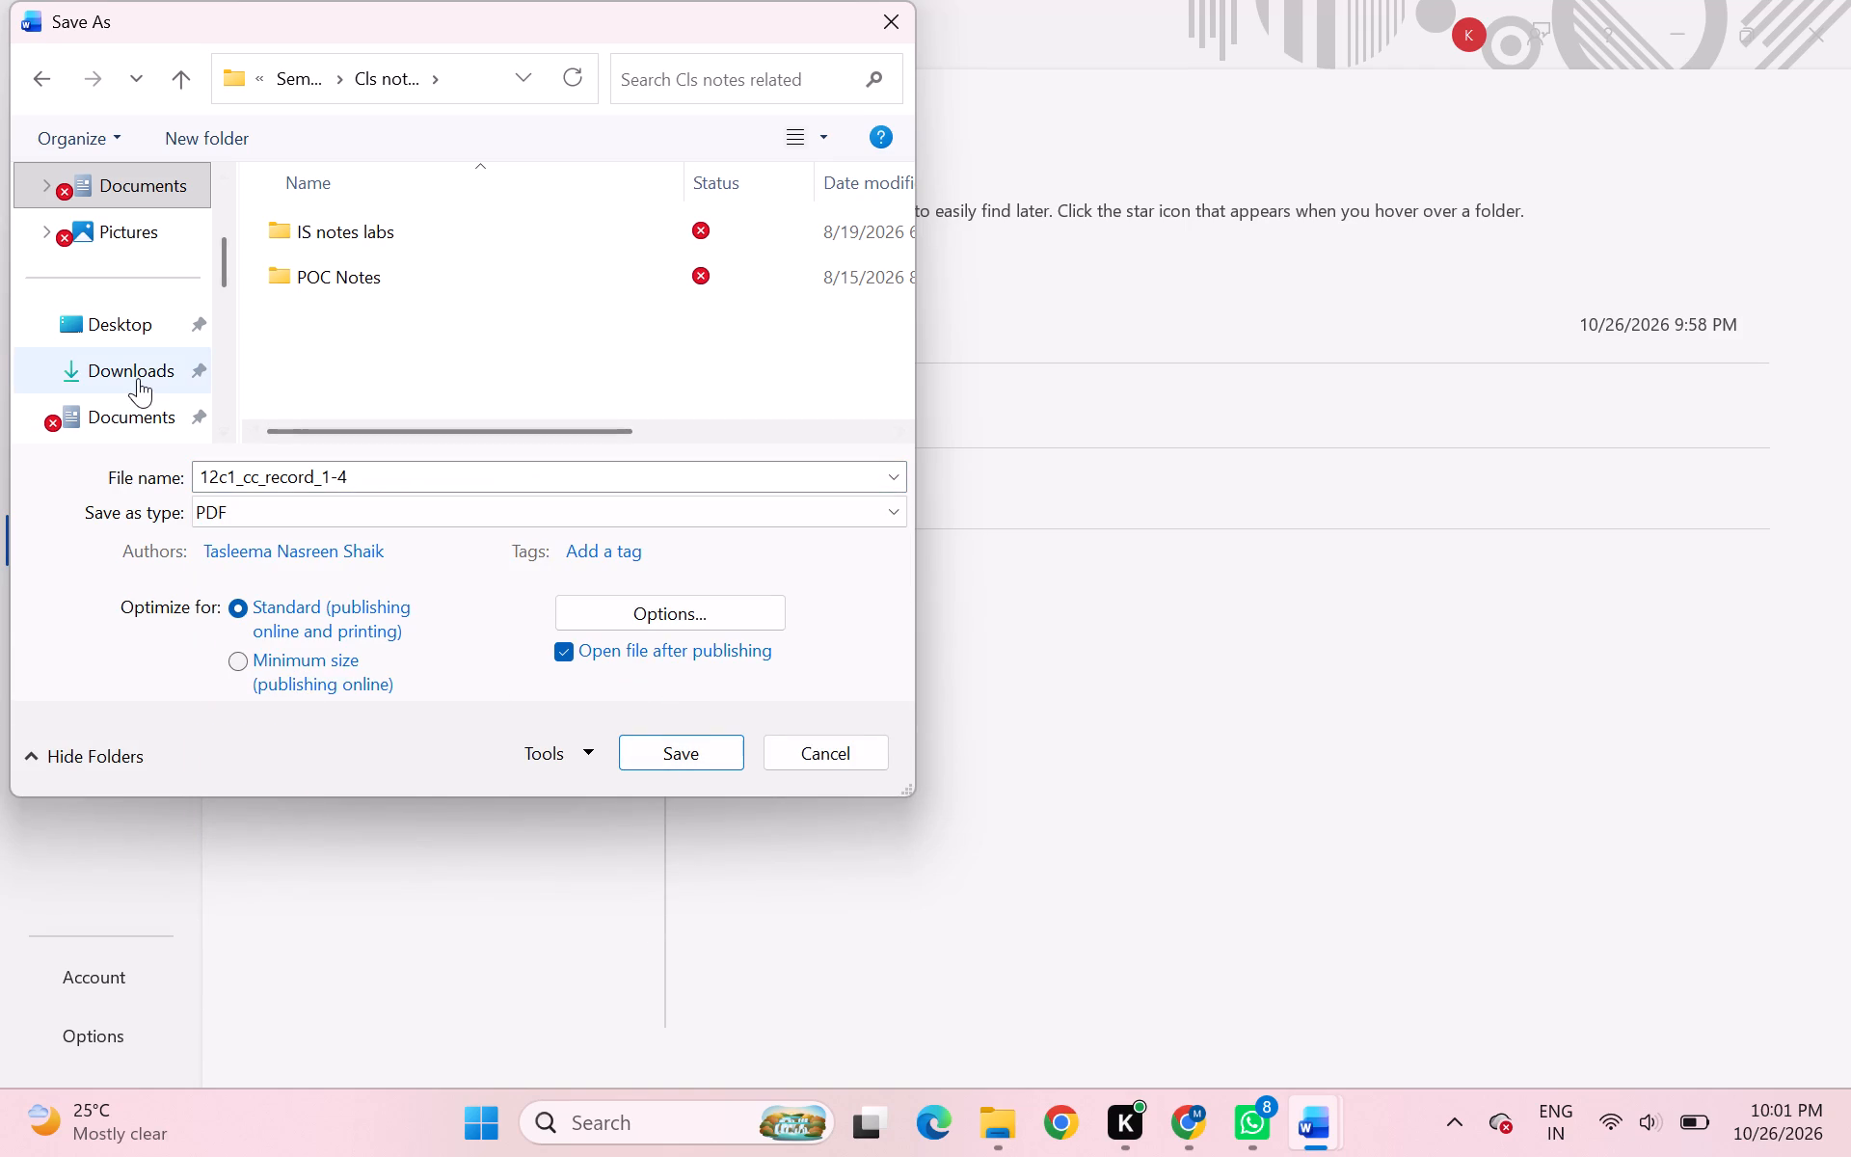
click(666, 754)
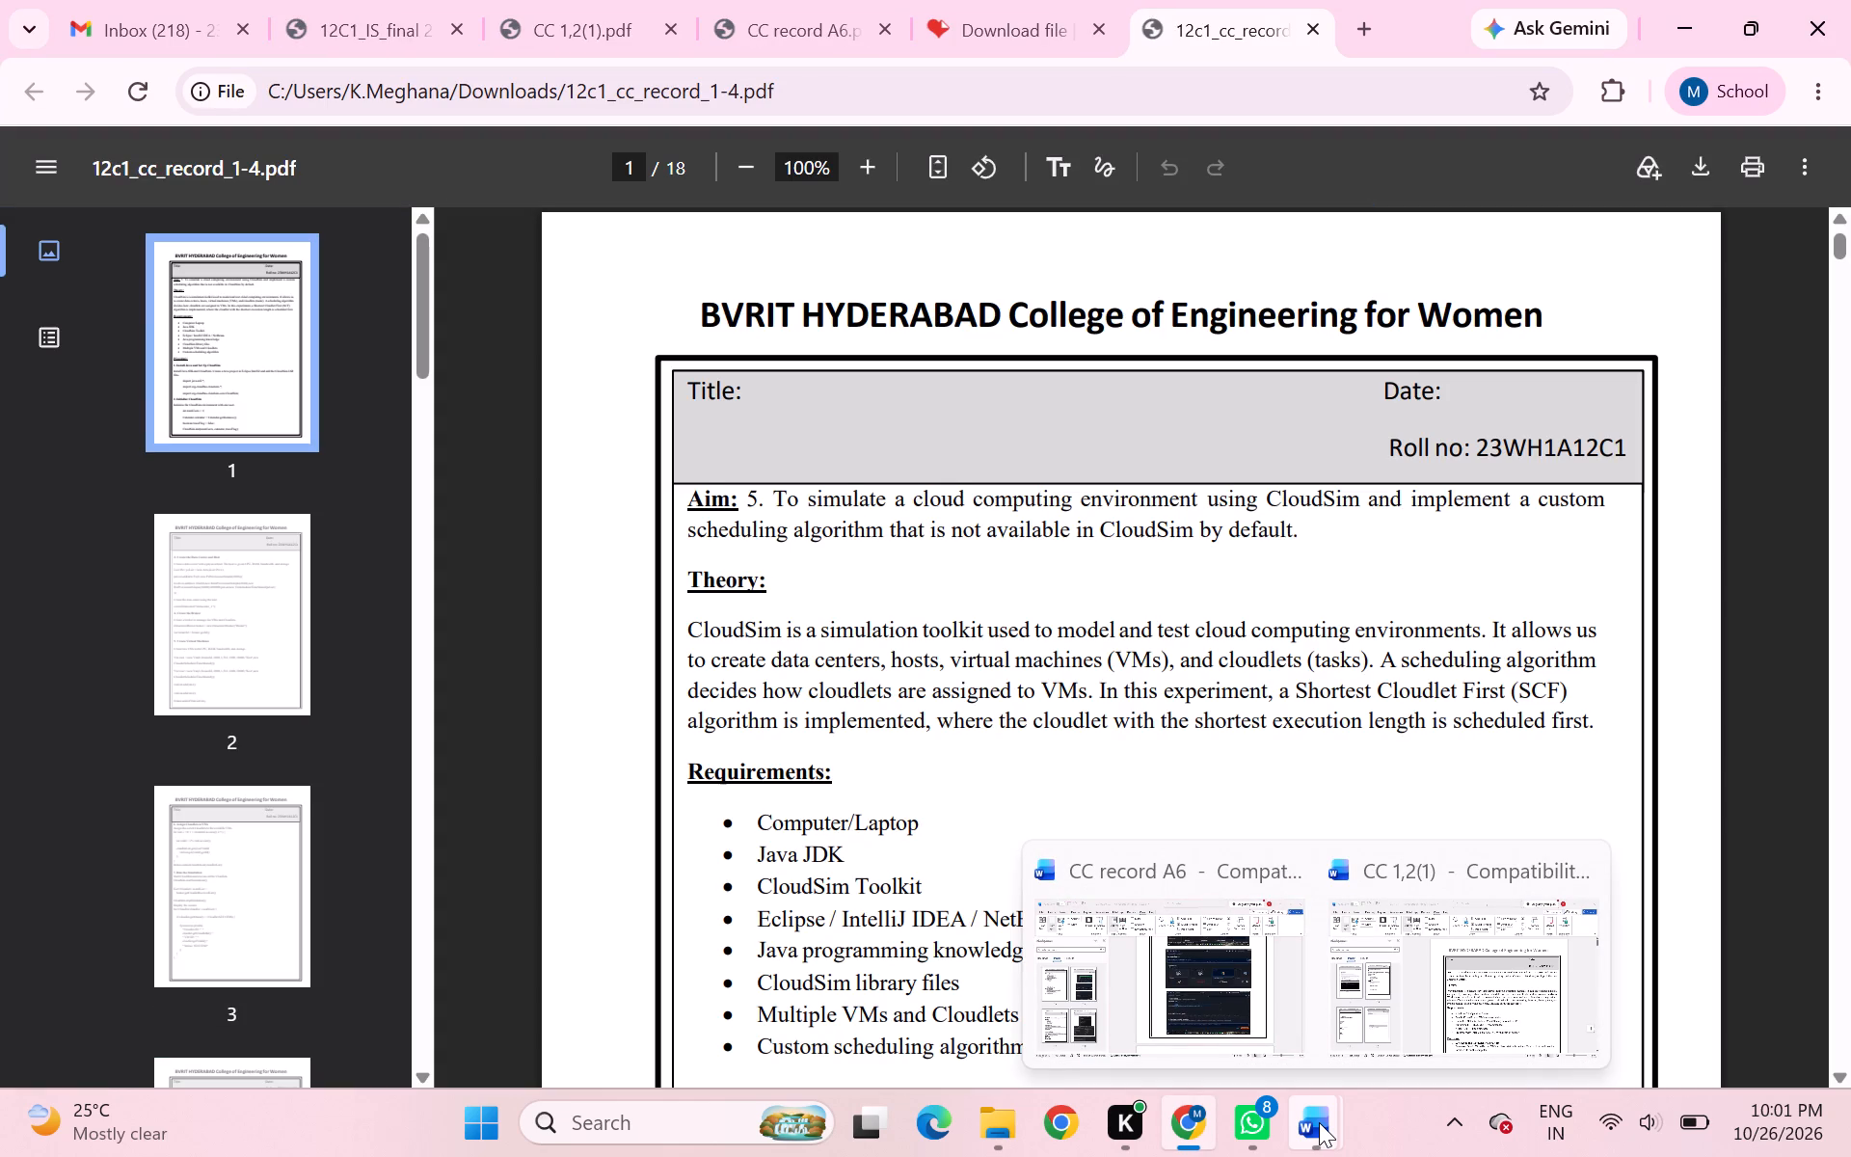
Switch to File Explorer, open the exported 12c1_cc_record_1-4 PDF from Downloads to check it, and close its browser tabs.
click(1004, 1115)
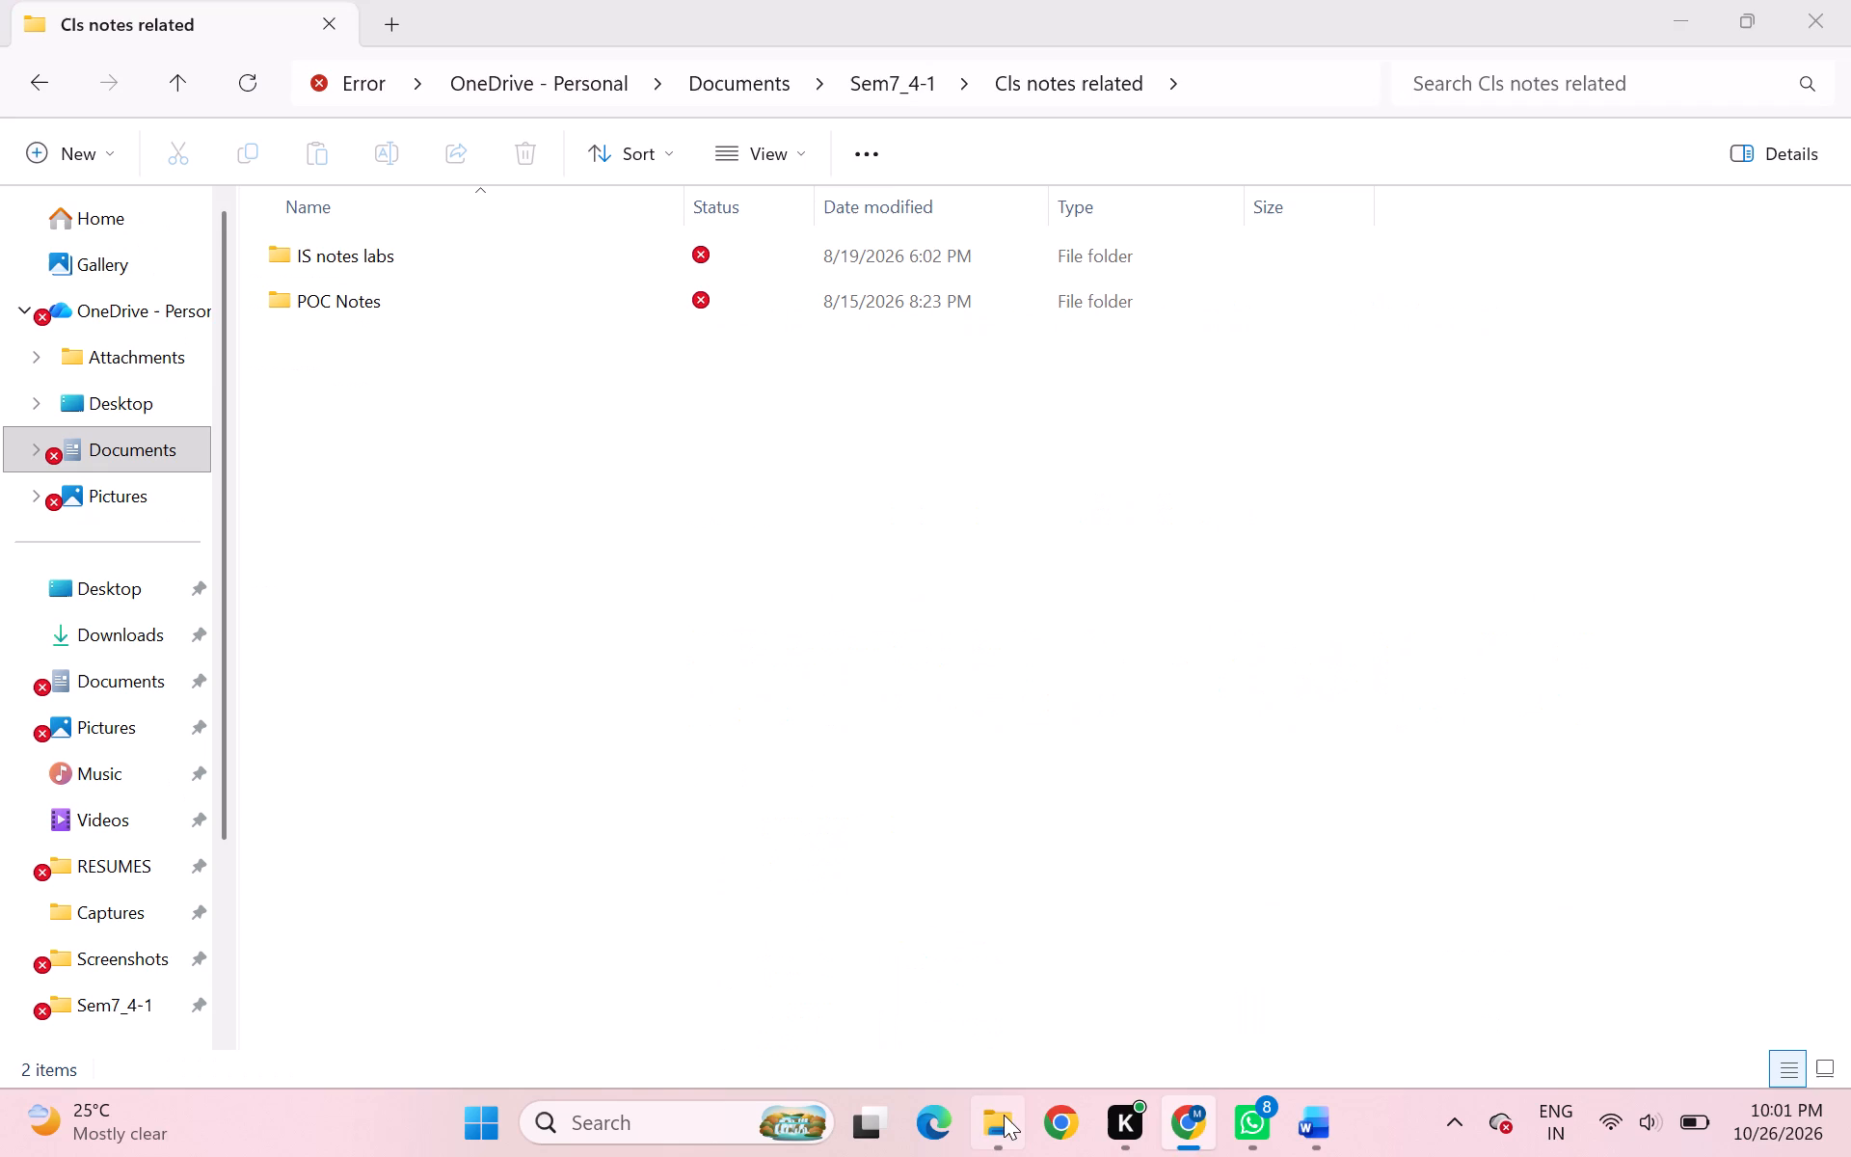
click(120, 645)
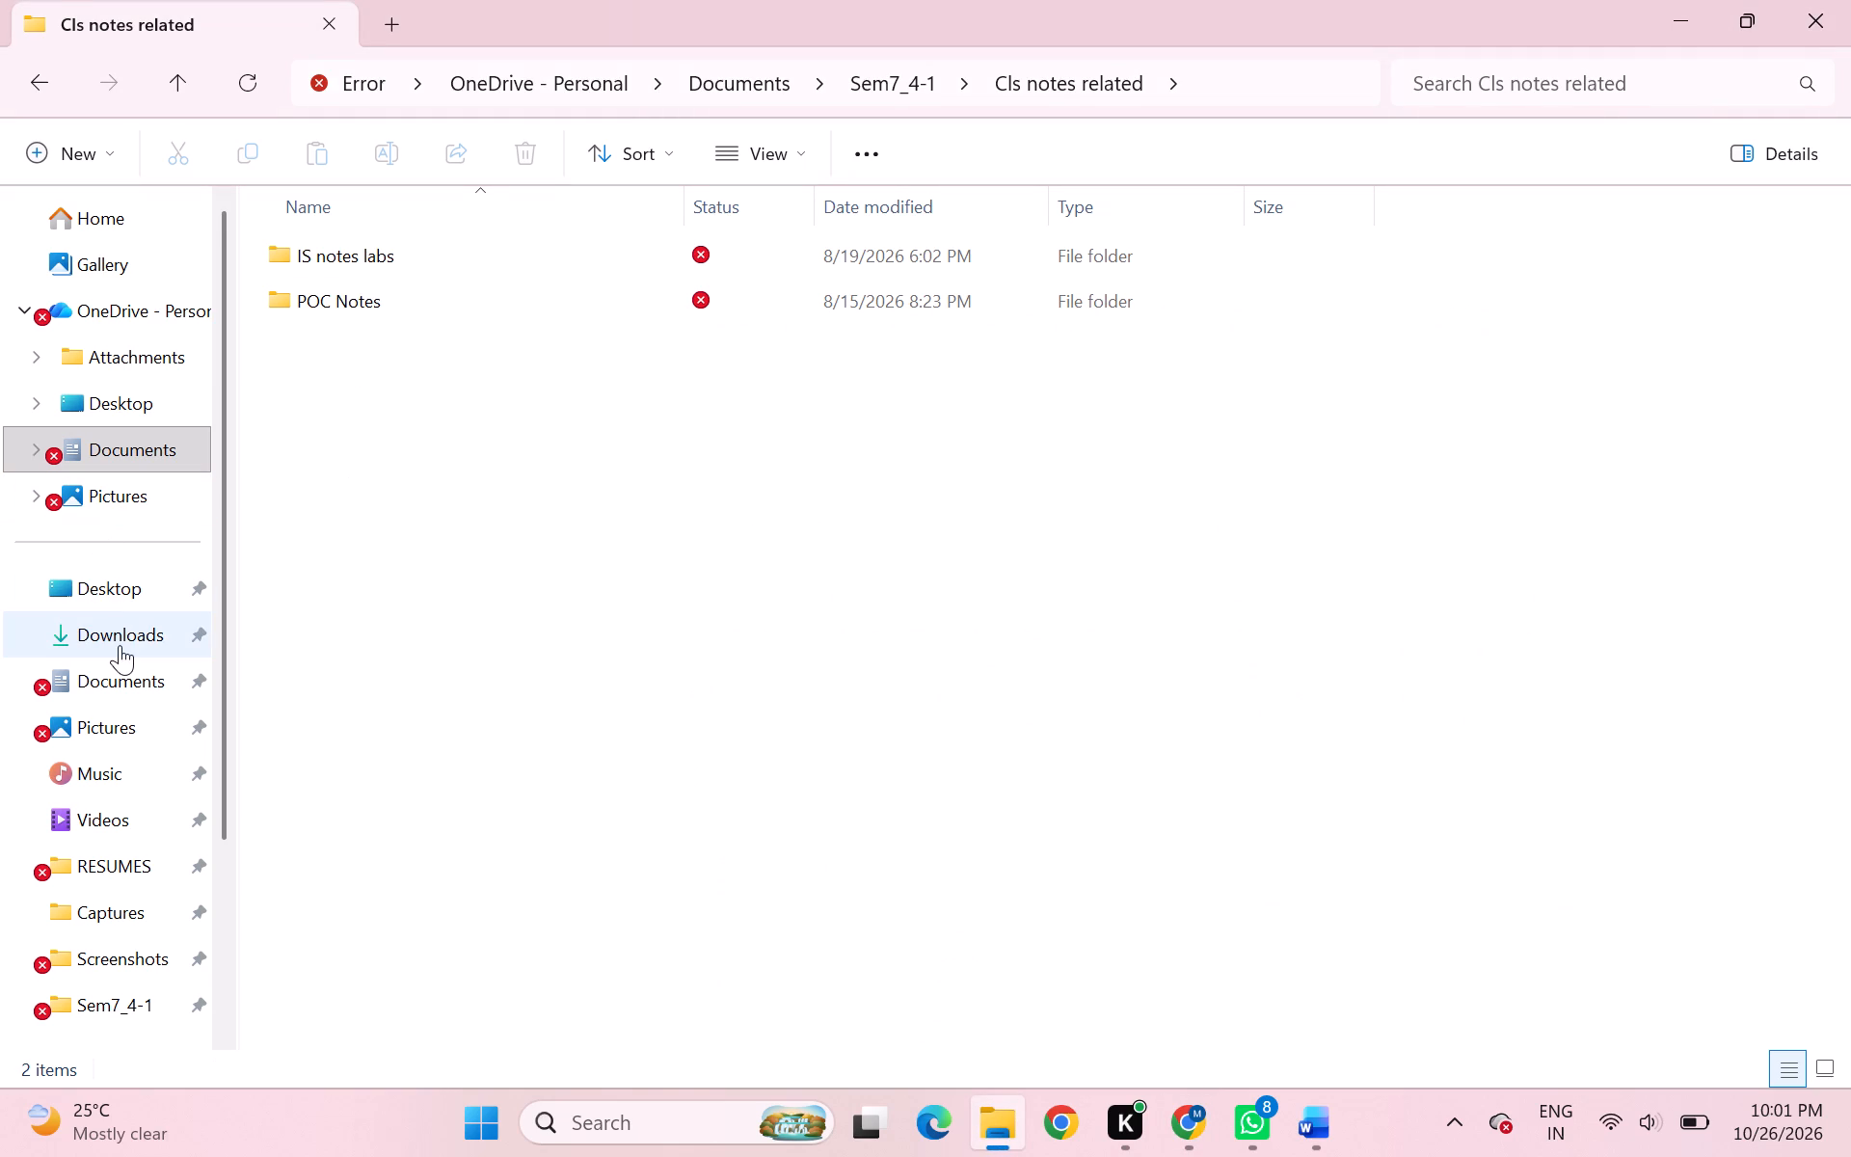
double_click(374, 287)
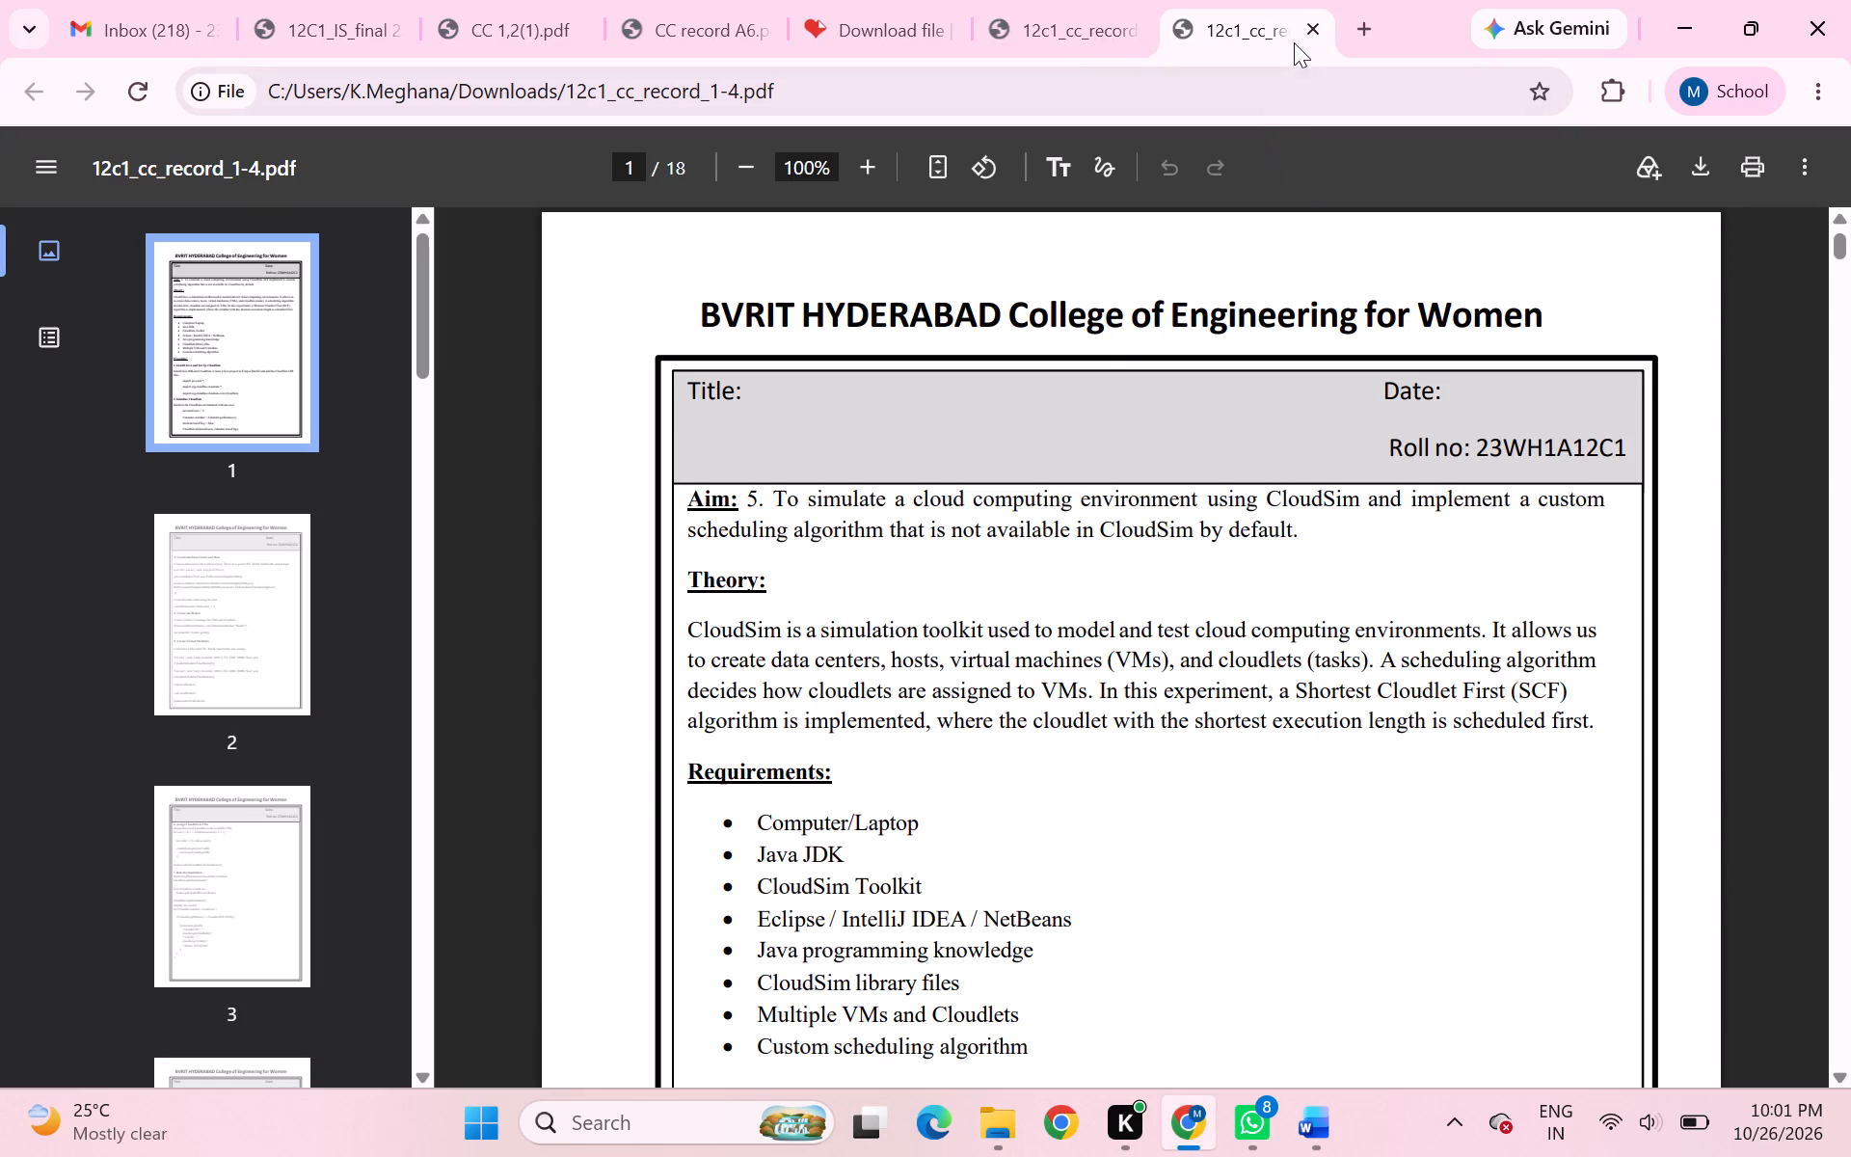
click(1316, 20)
click(1313, 29)
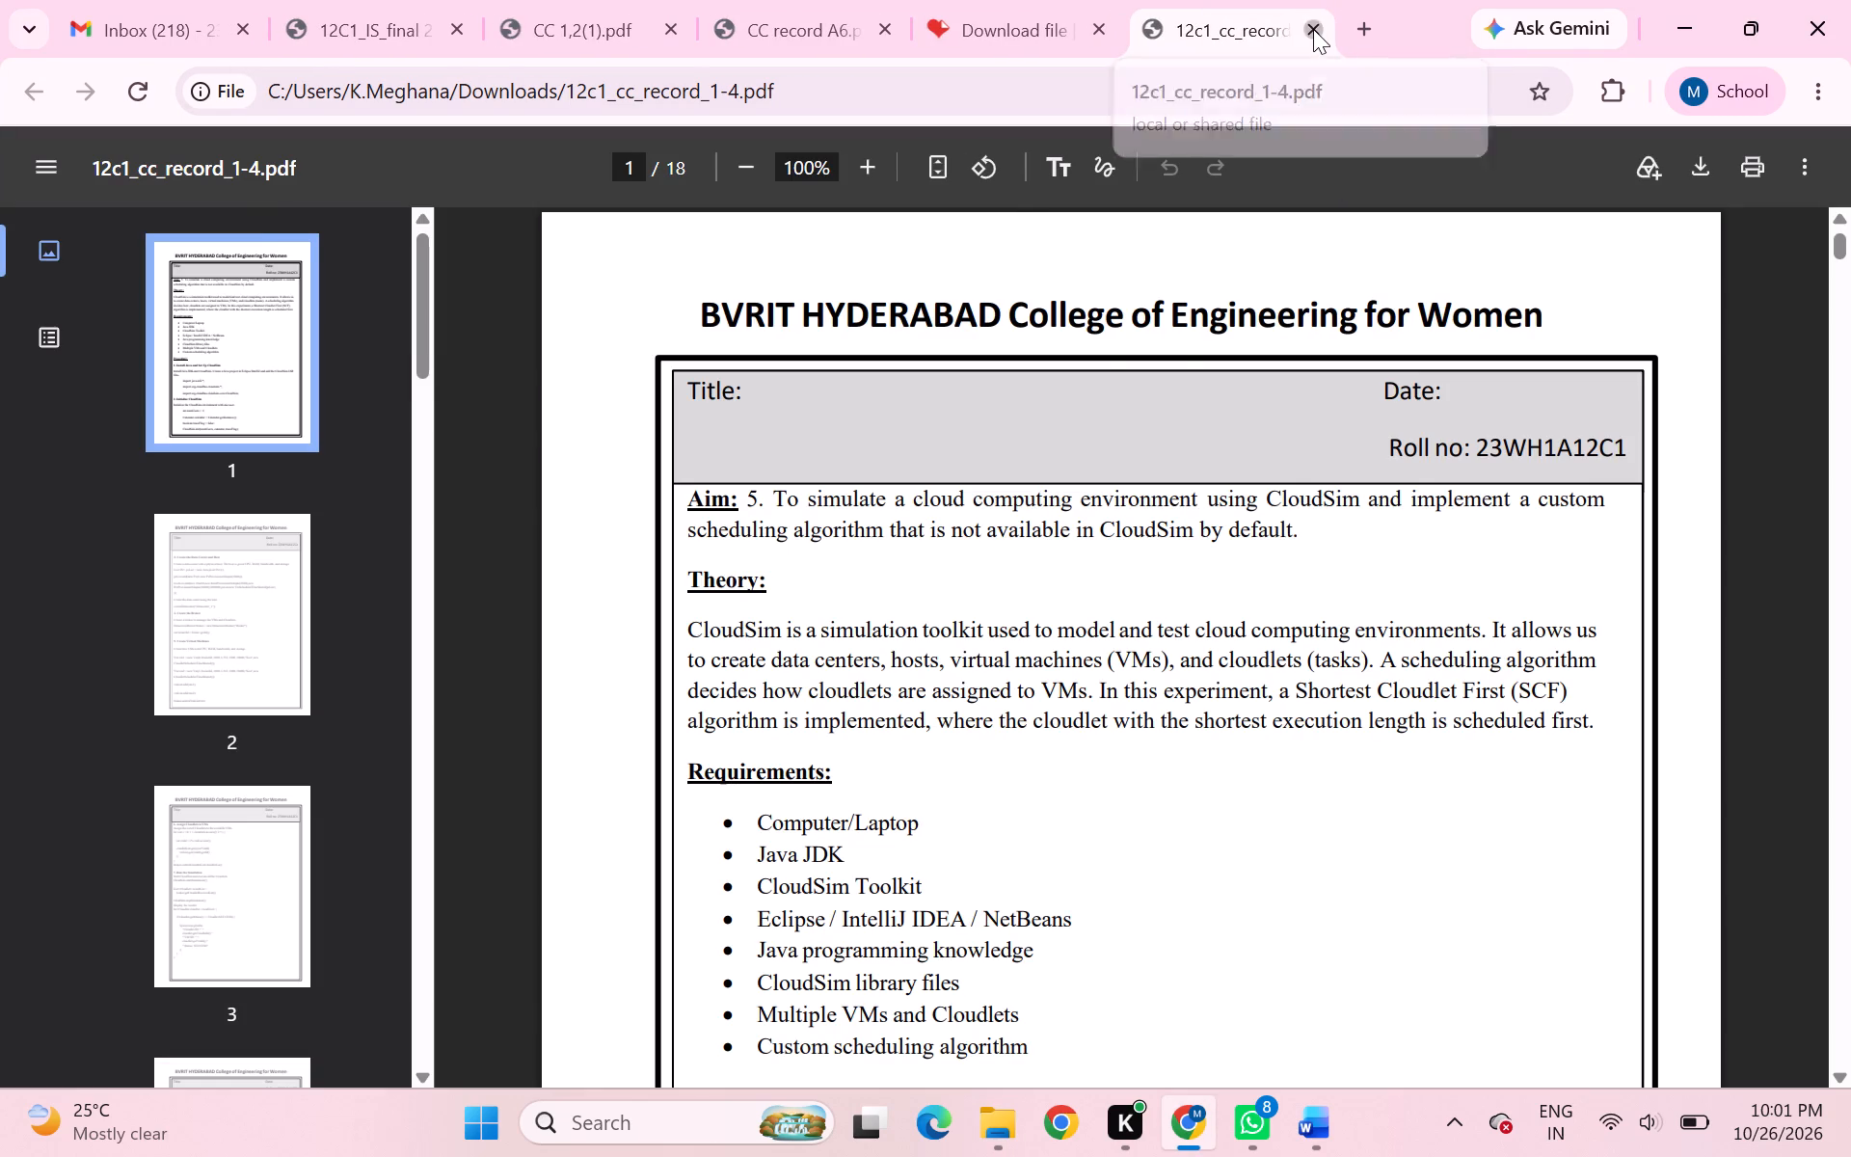
Switch to File Explorer and rename the exported PDF in Downloads as 12c1_cc_record_5-10.
click(985, 1113)
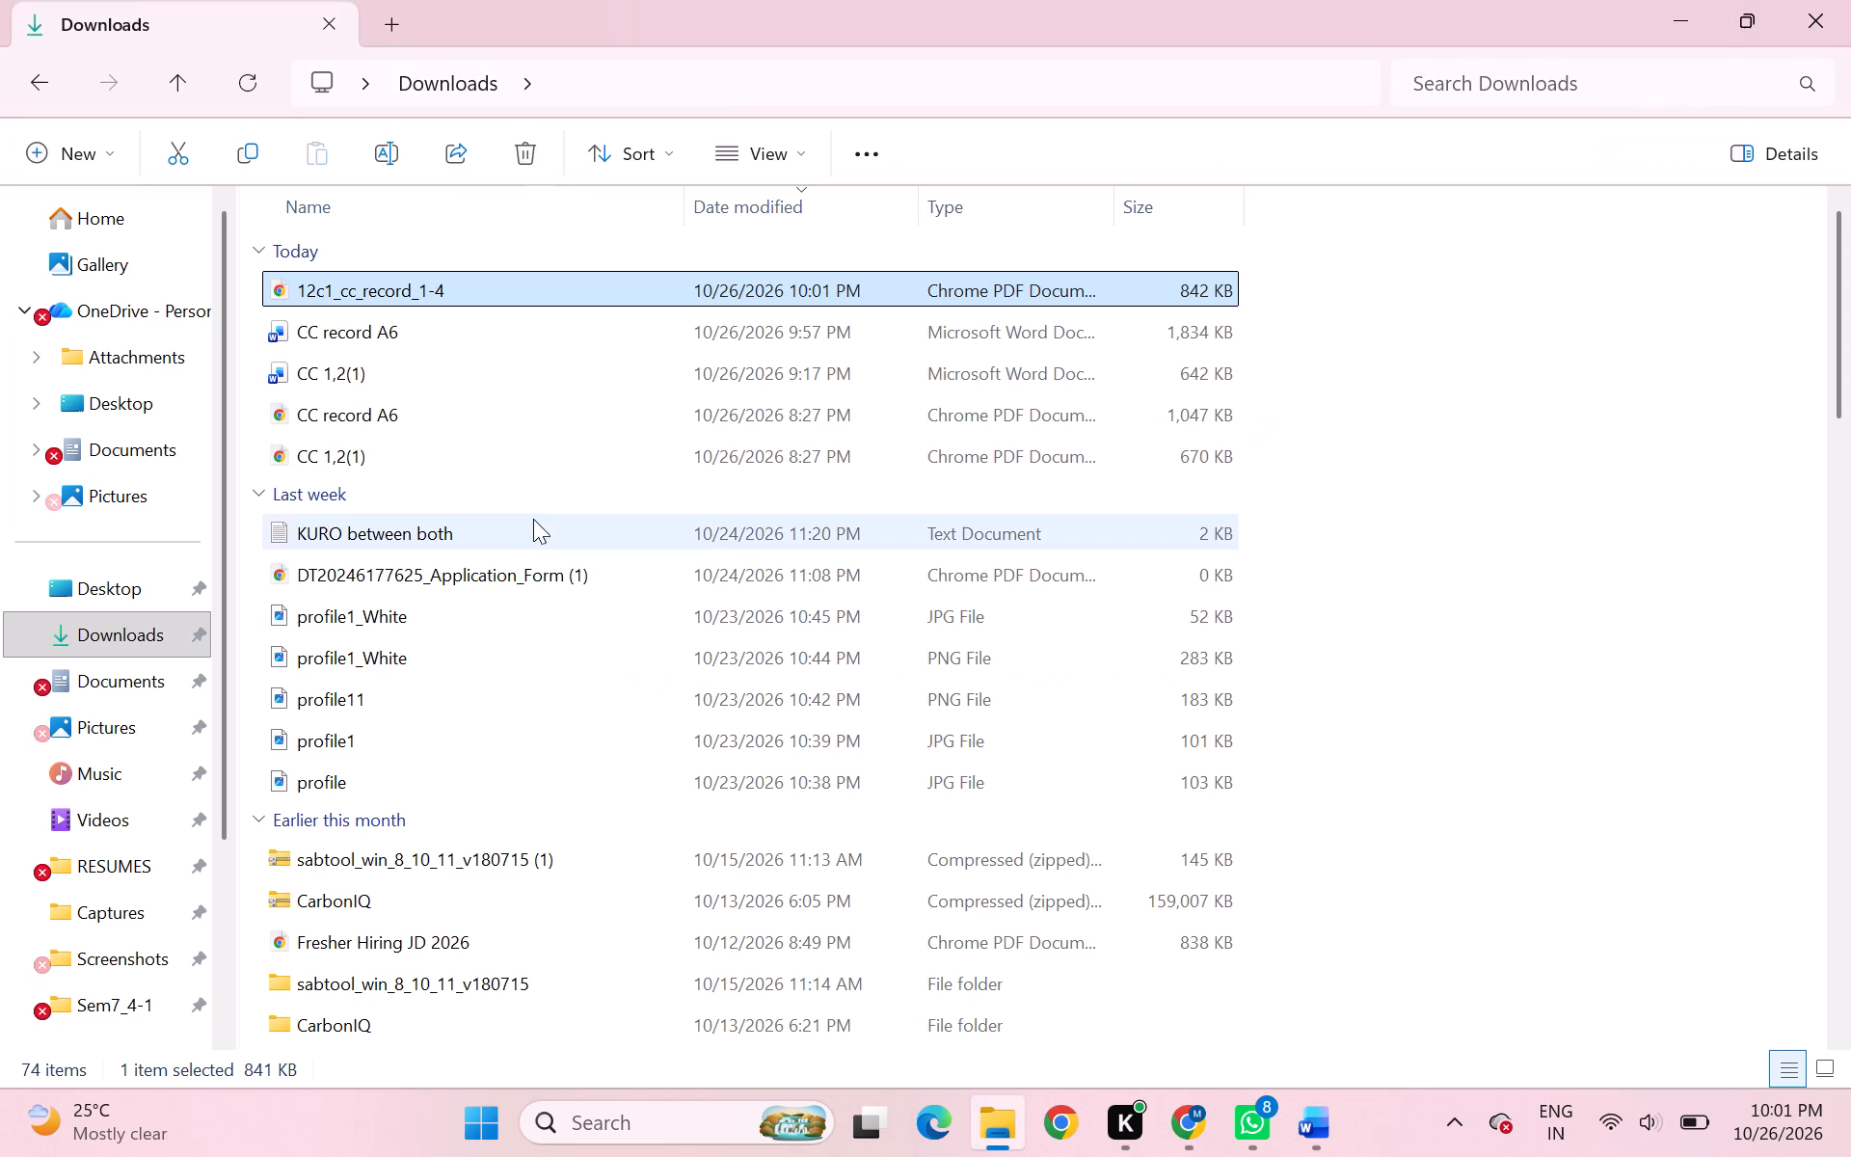
right_click(443, 283)
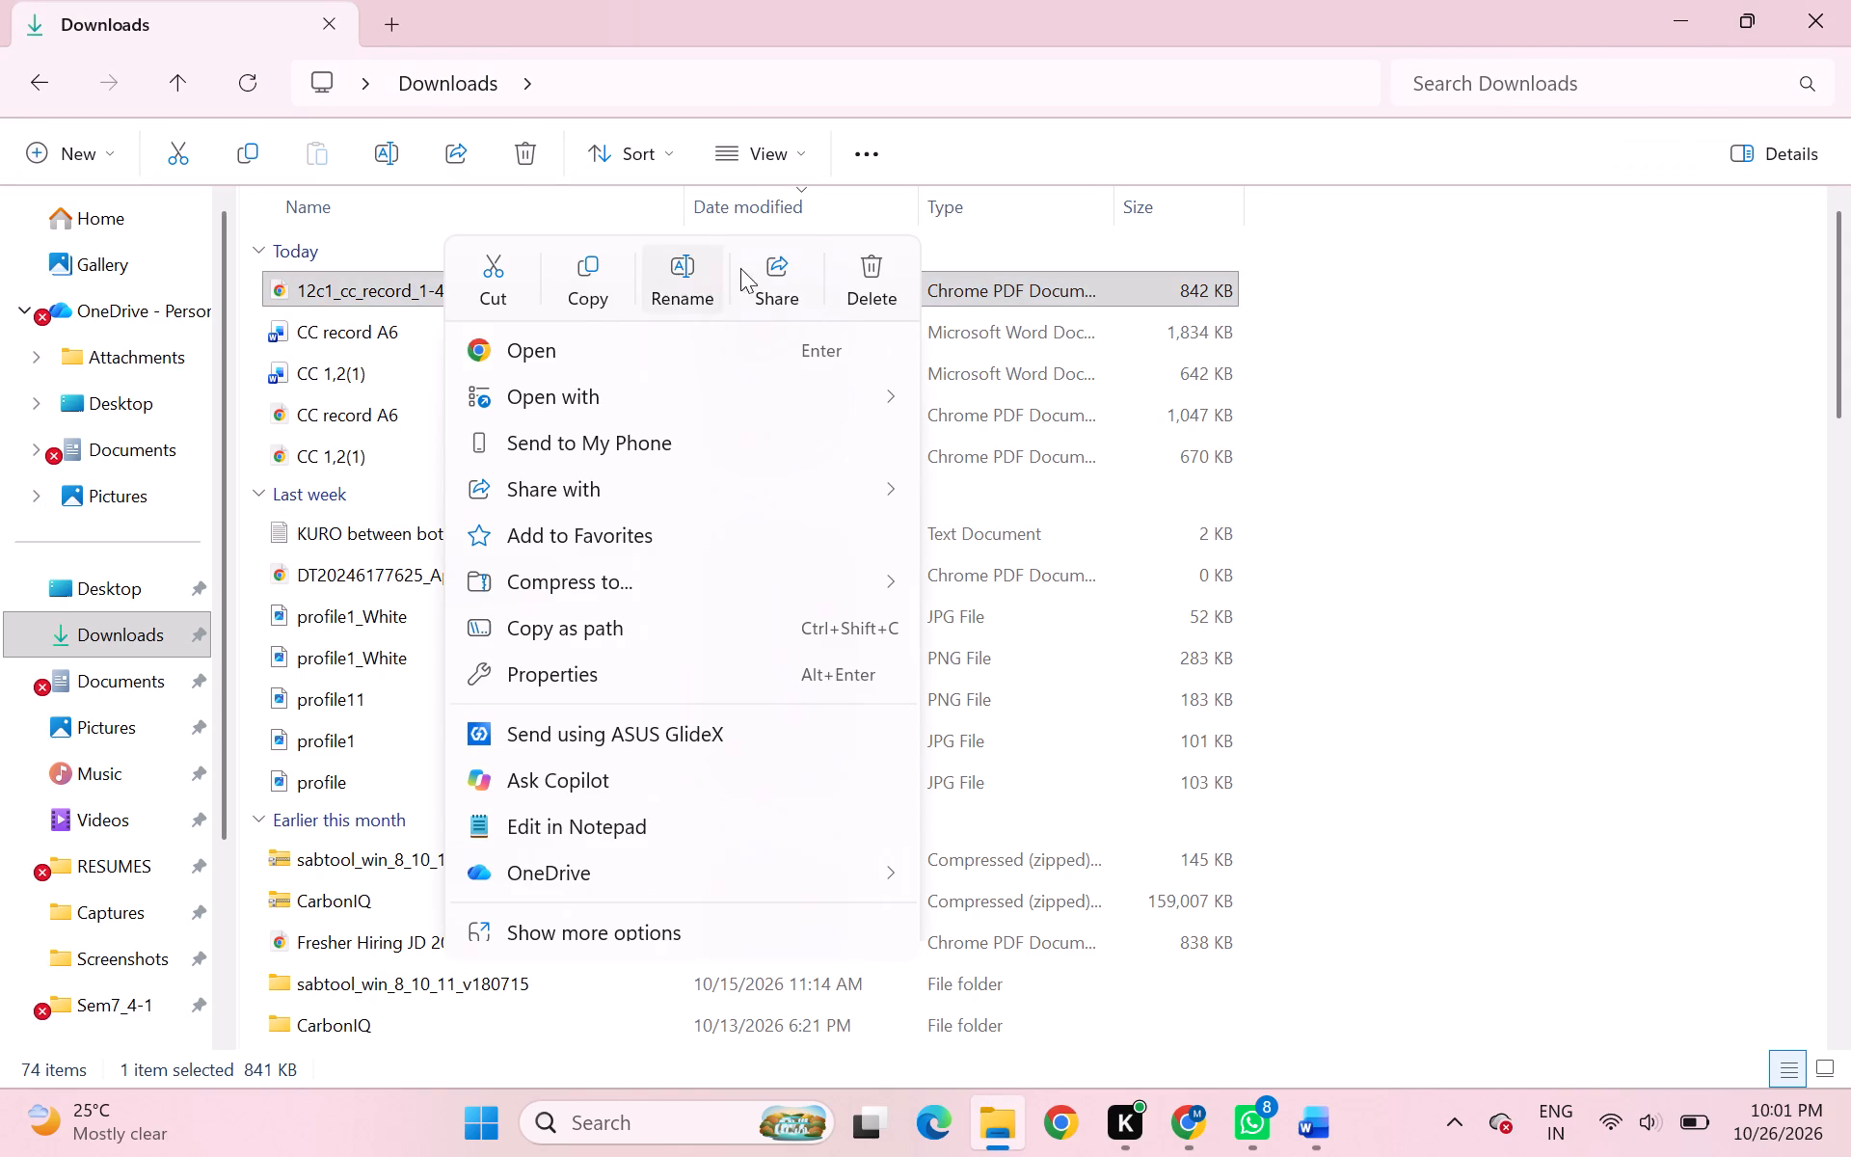
click(673, 278)
click(469, 290)
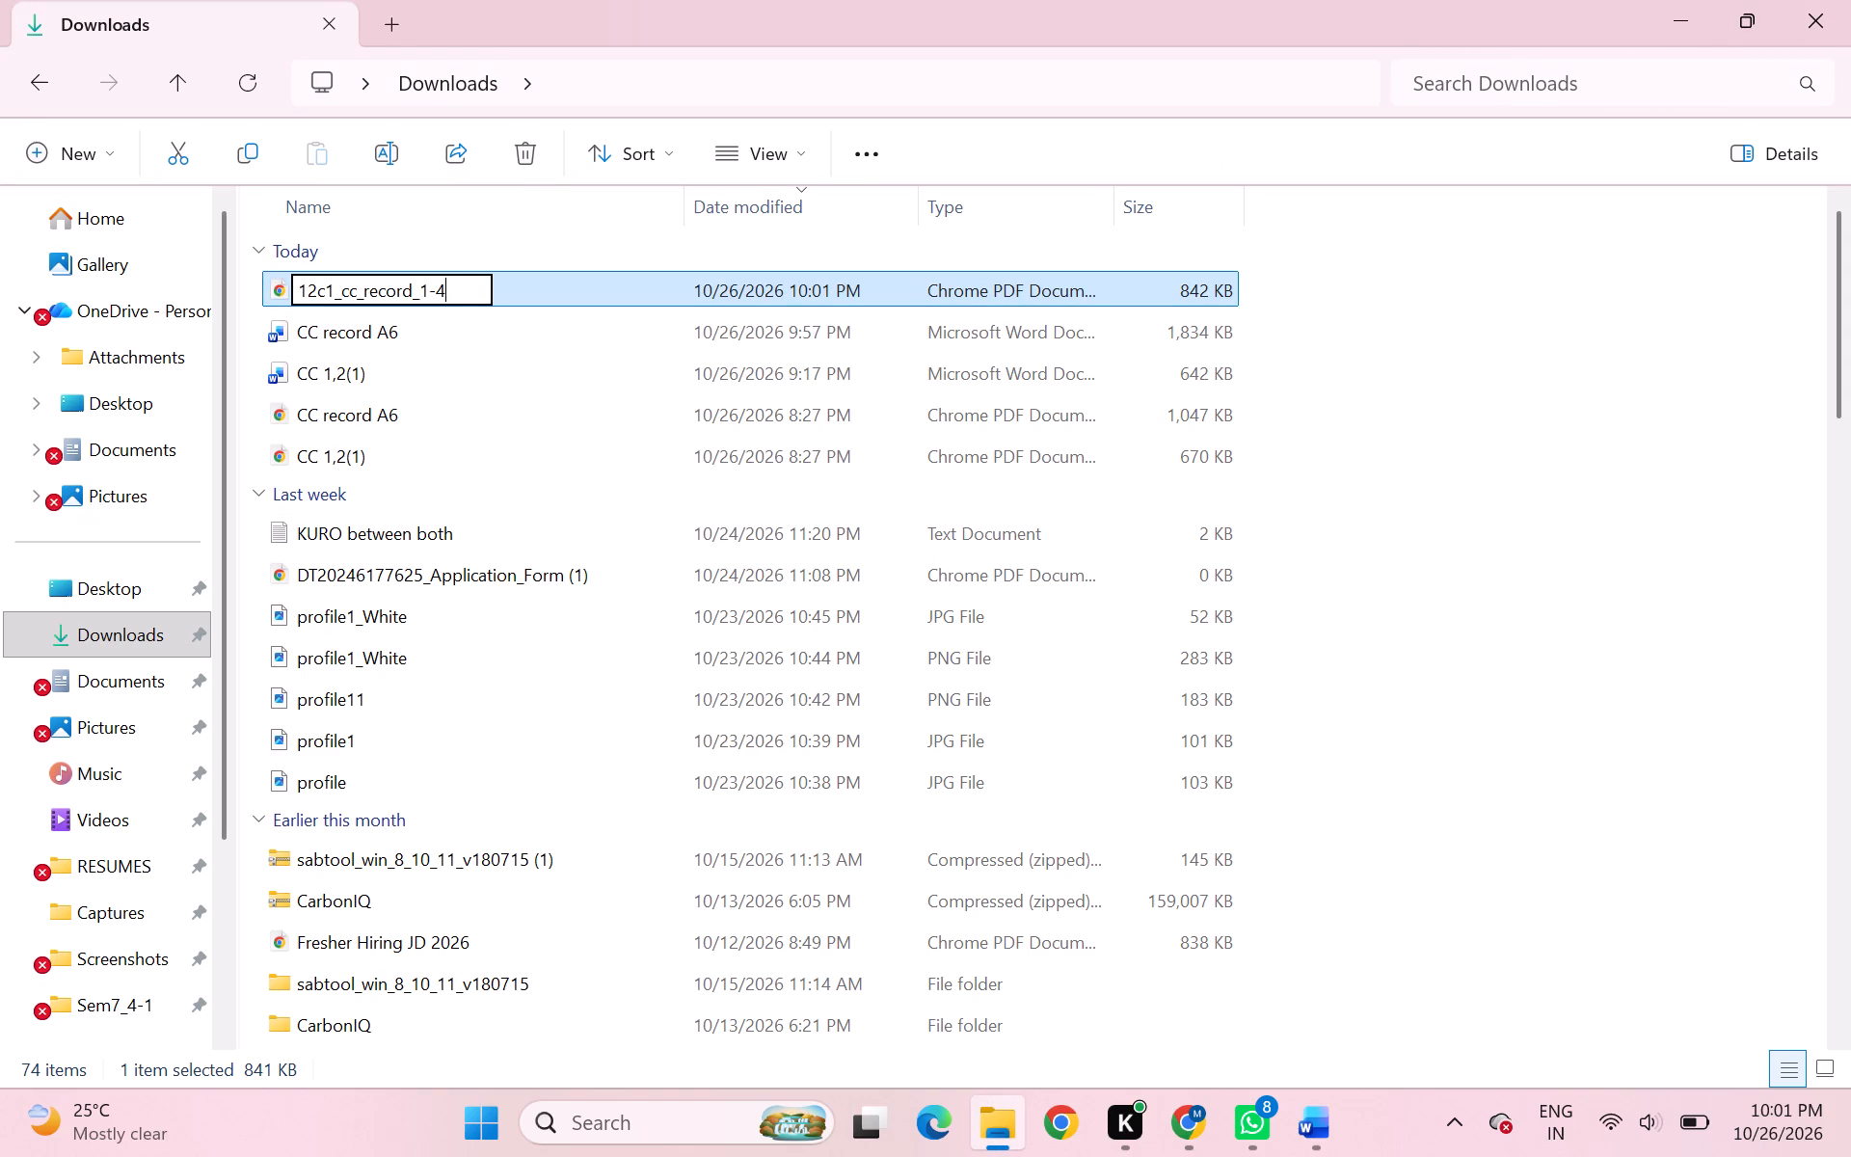
key(BackSpace)
key(BackSpace)
key(BackSpace)
text(5-10)
key(Return)
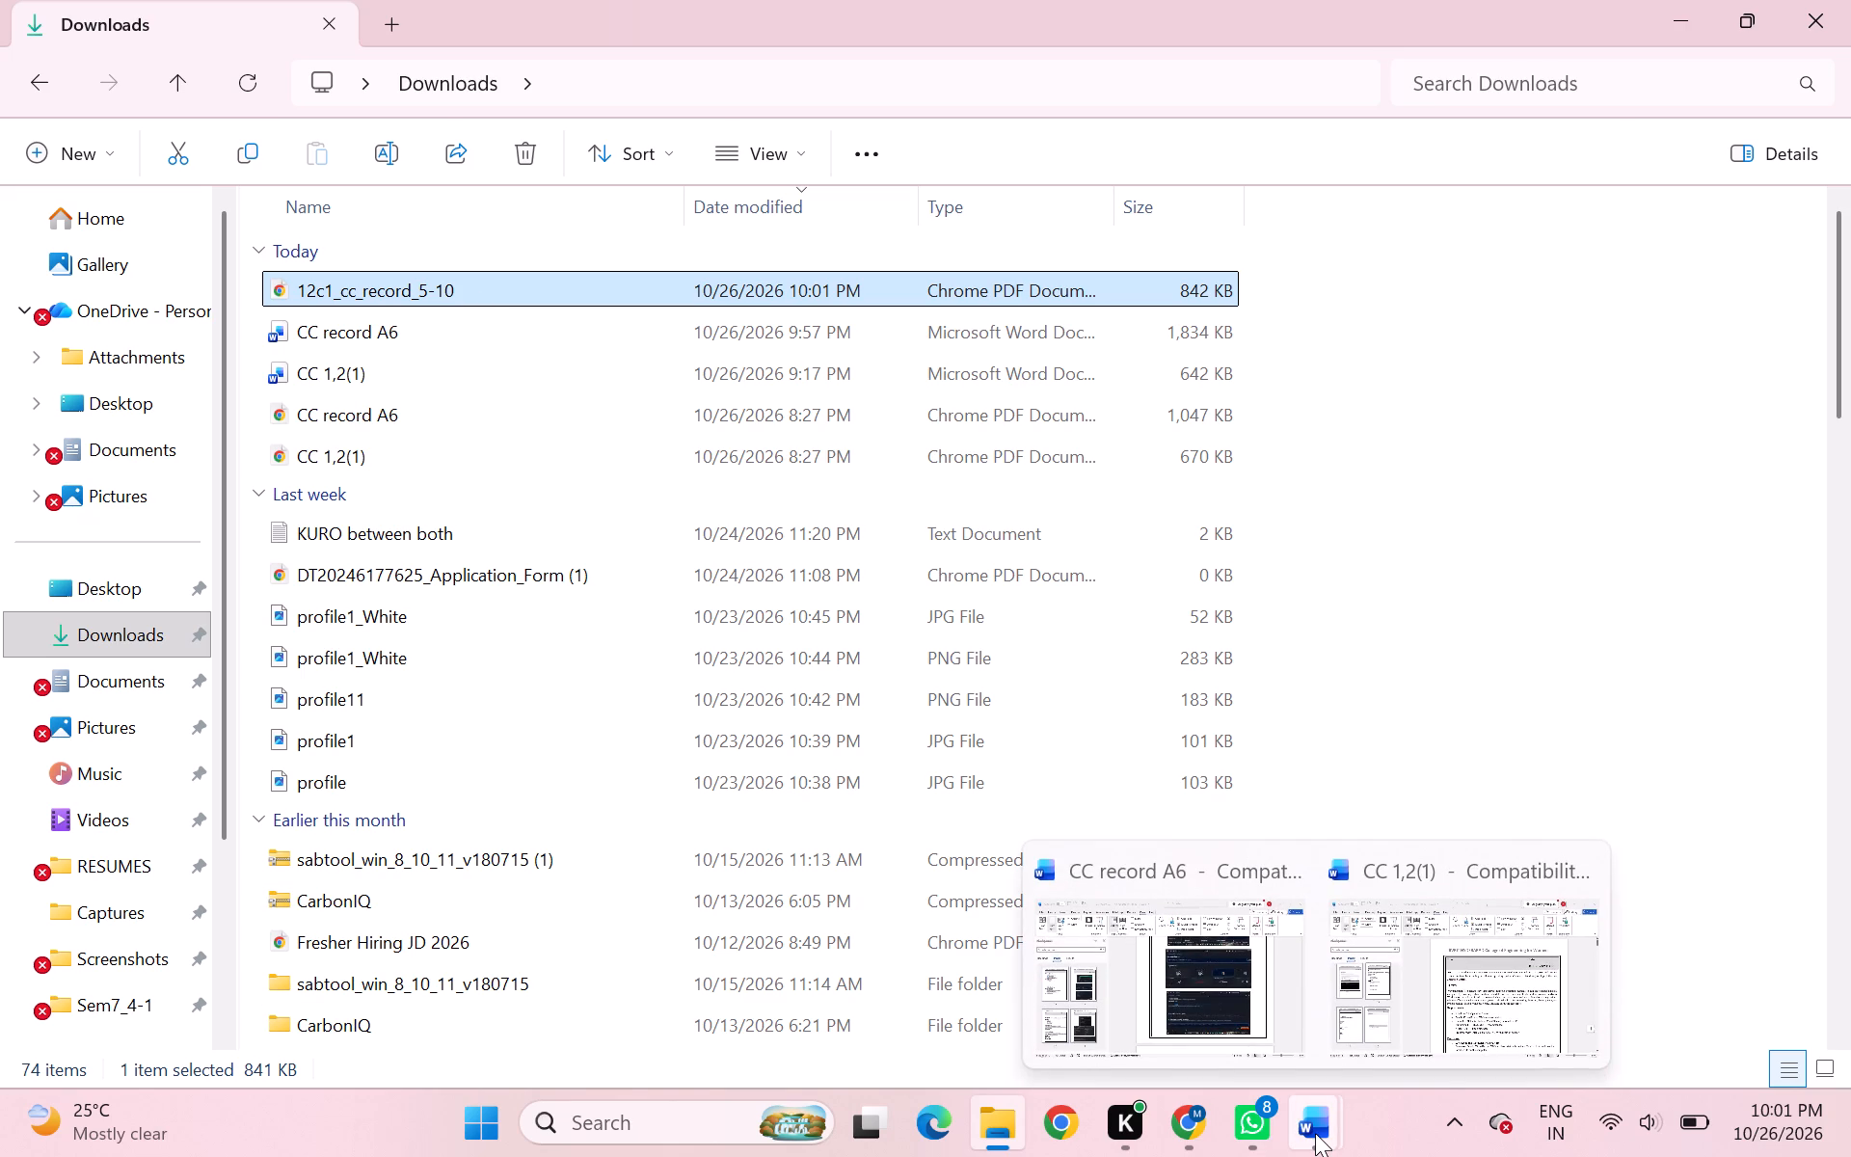
Switch to the CC 1,2(1) document in Word and start saving a copy in Downloads under the name 12c1_cc_record_1-4.
click(1407, 957)
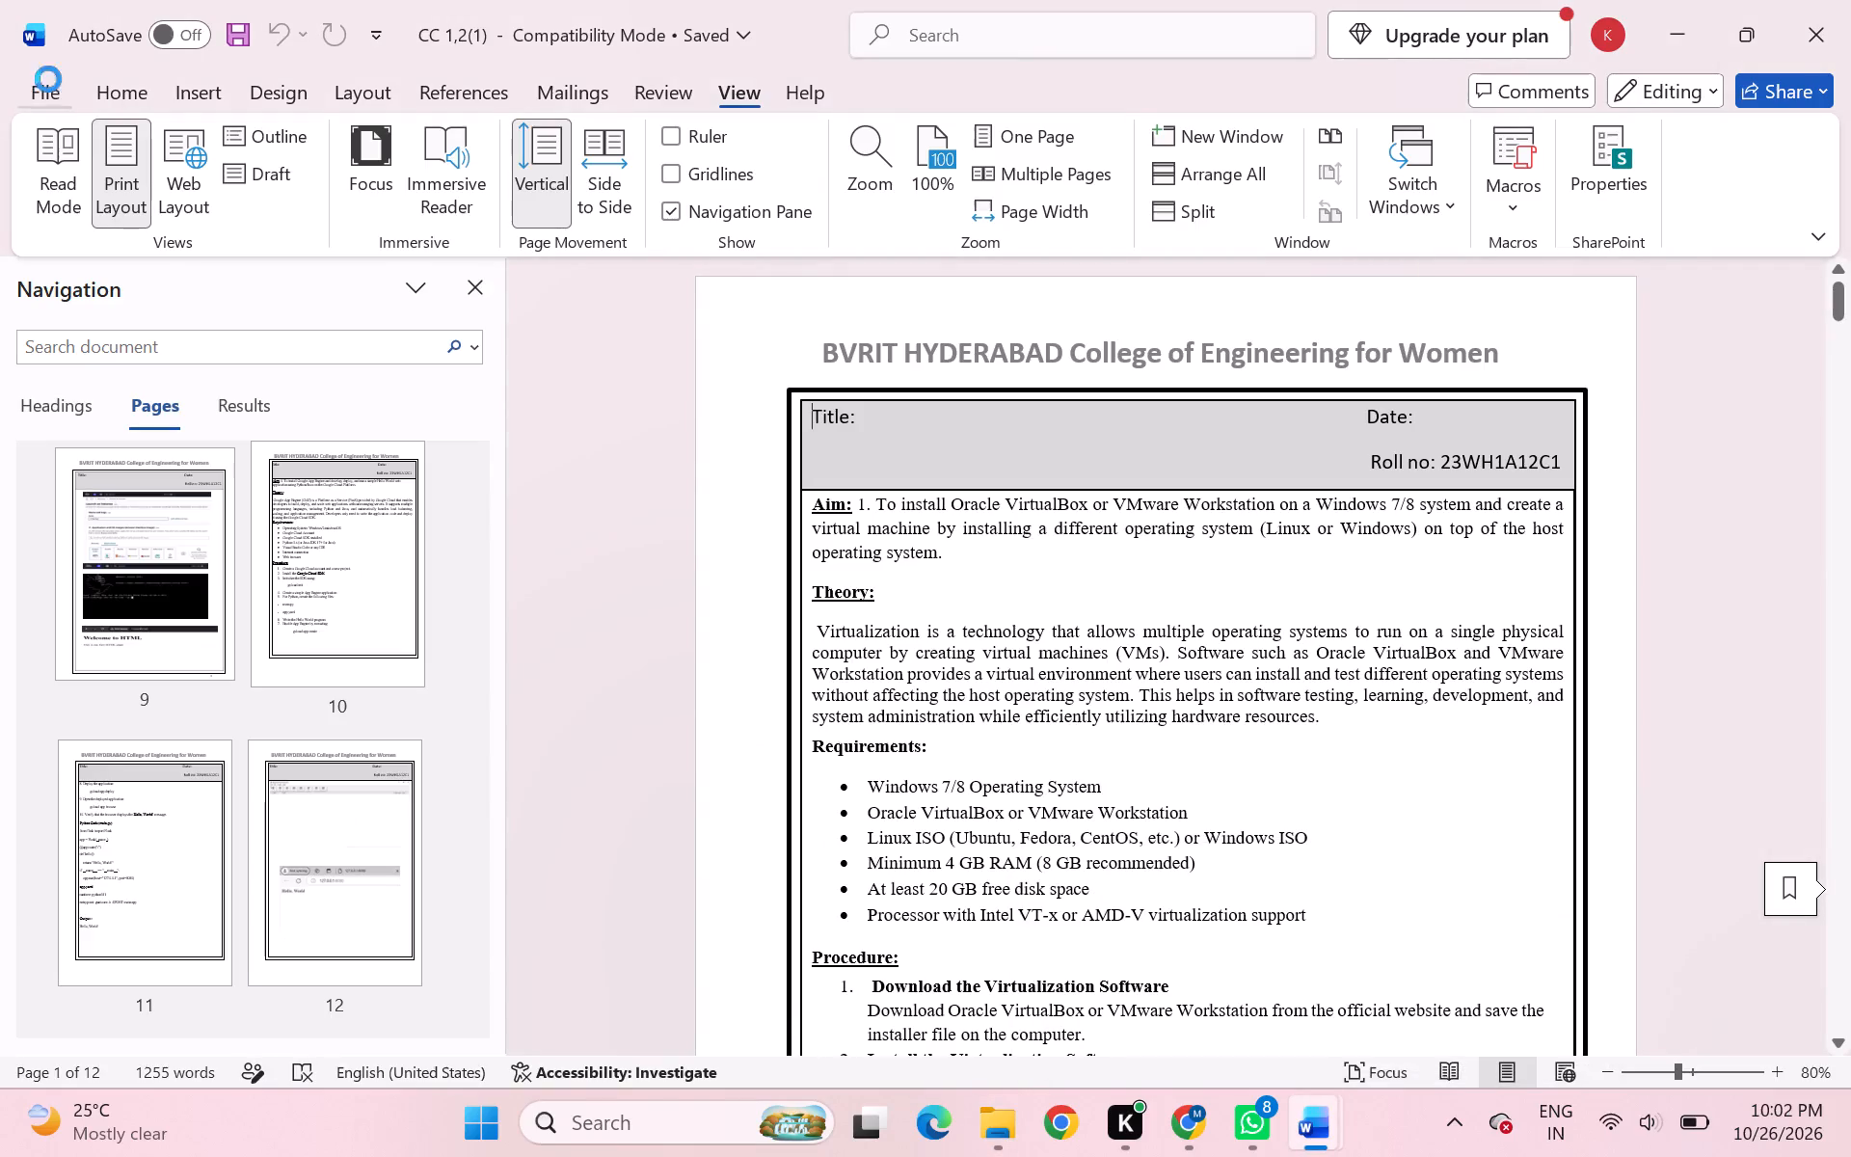
click(48, 79)
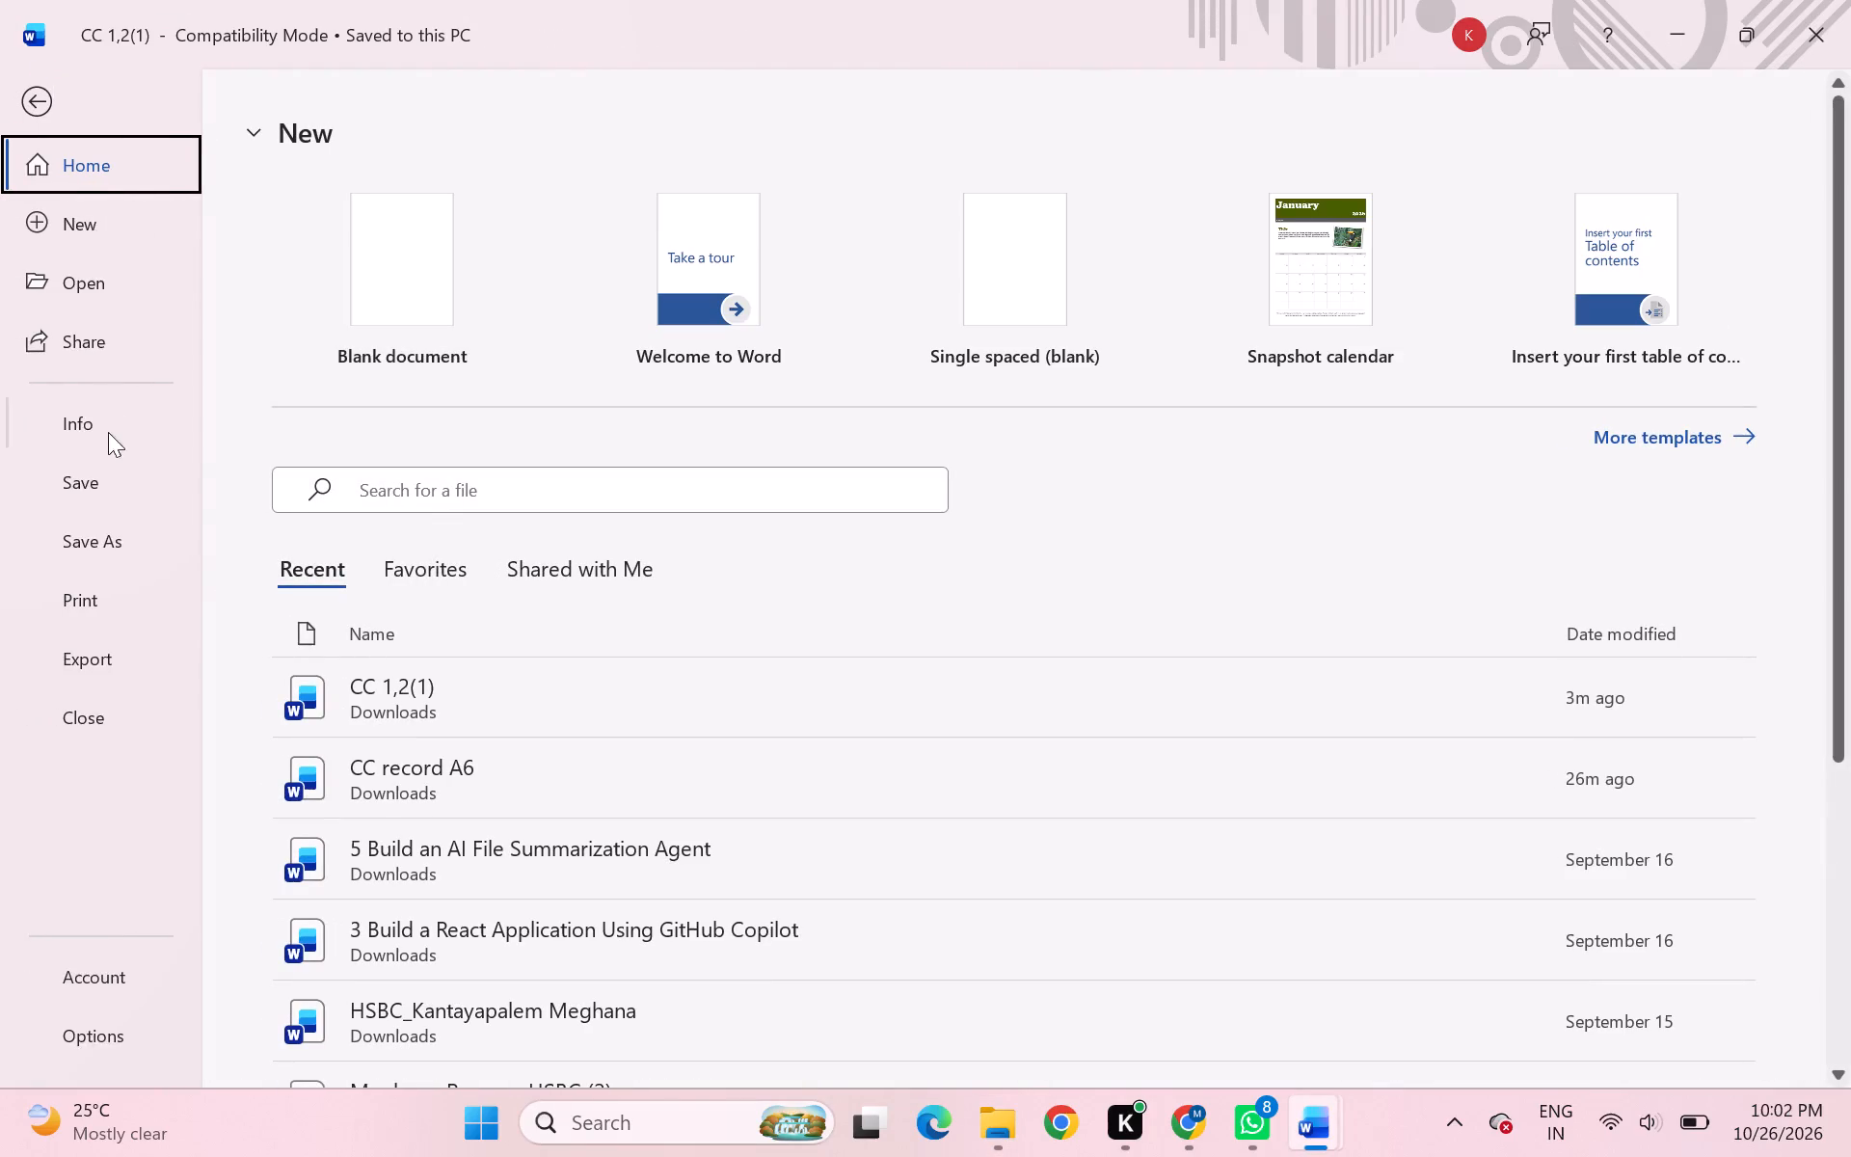
click(114, 538)
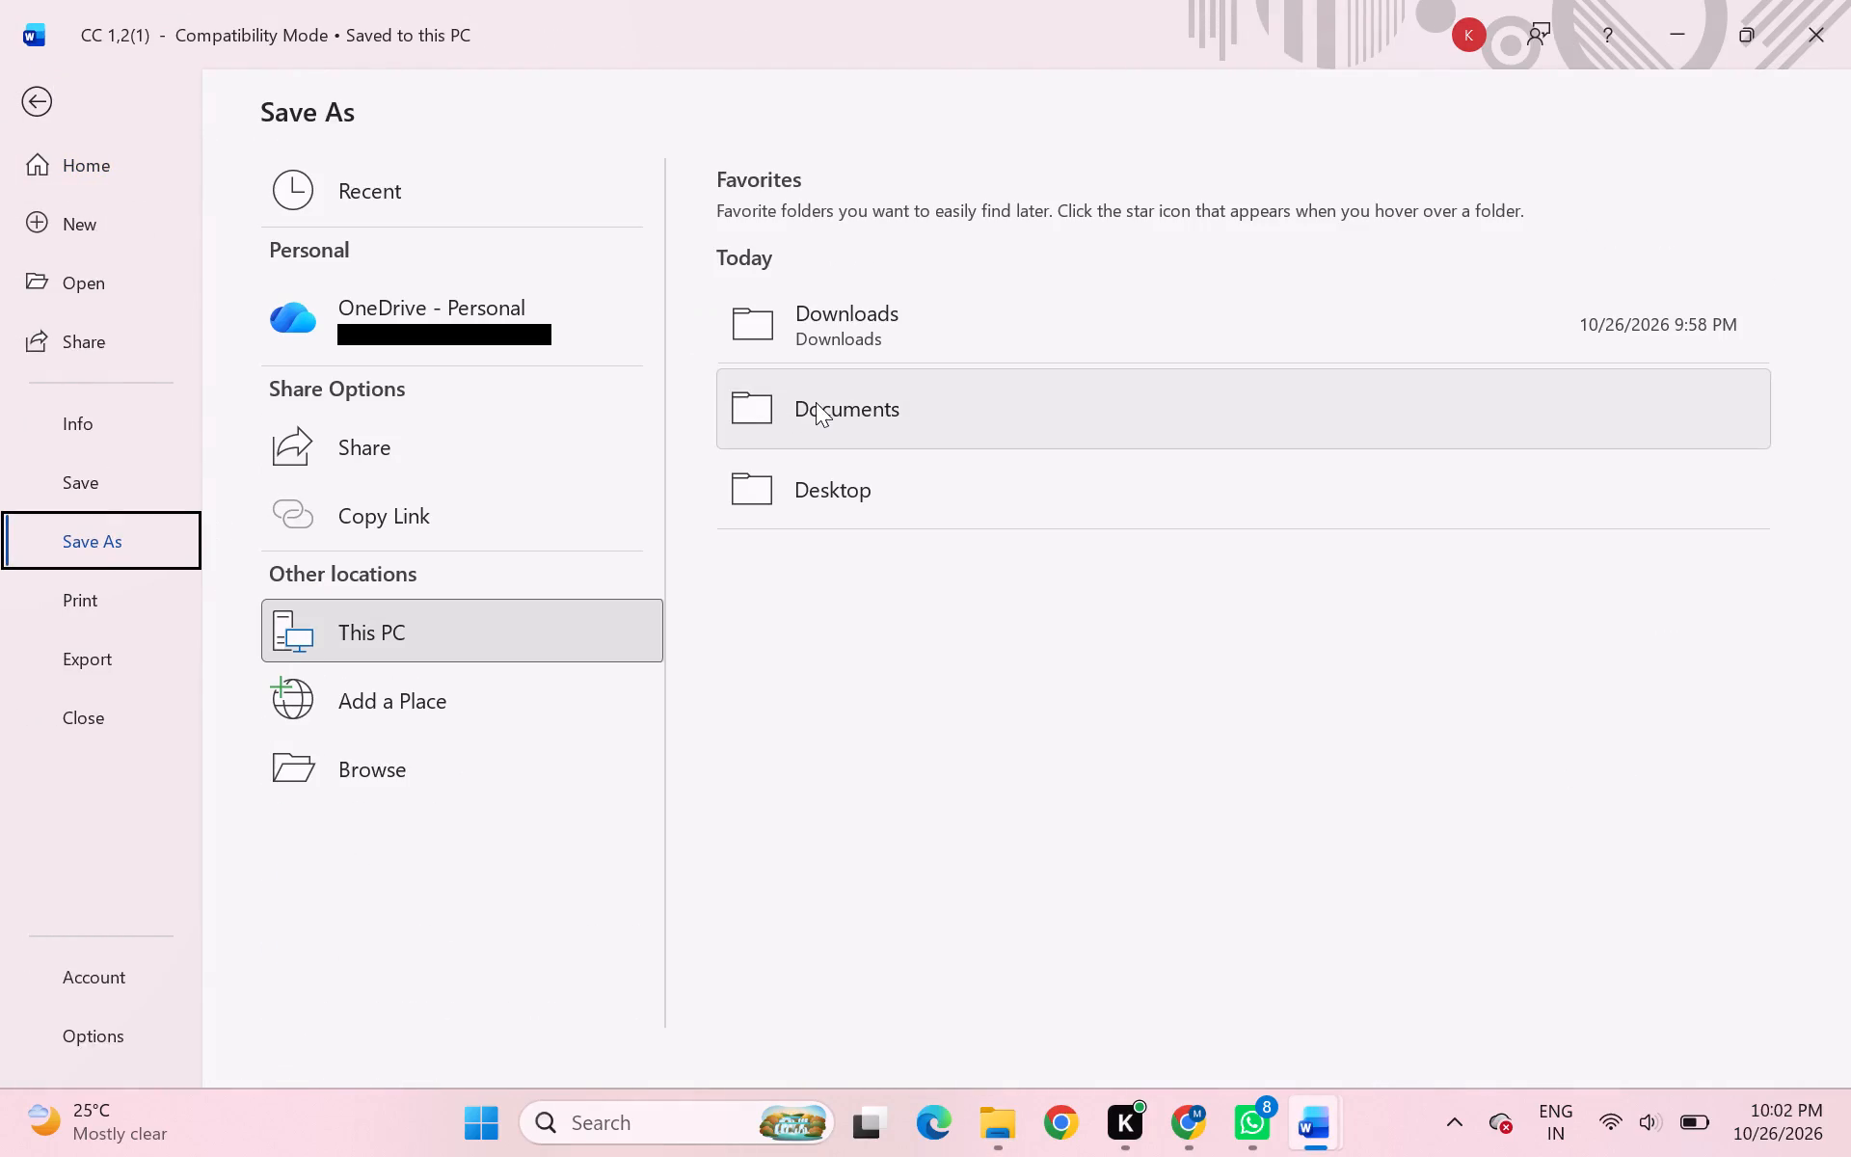
click(816, 326)
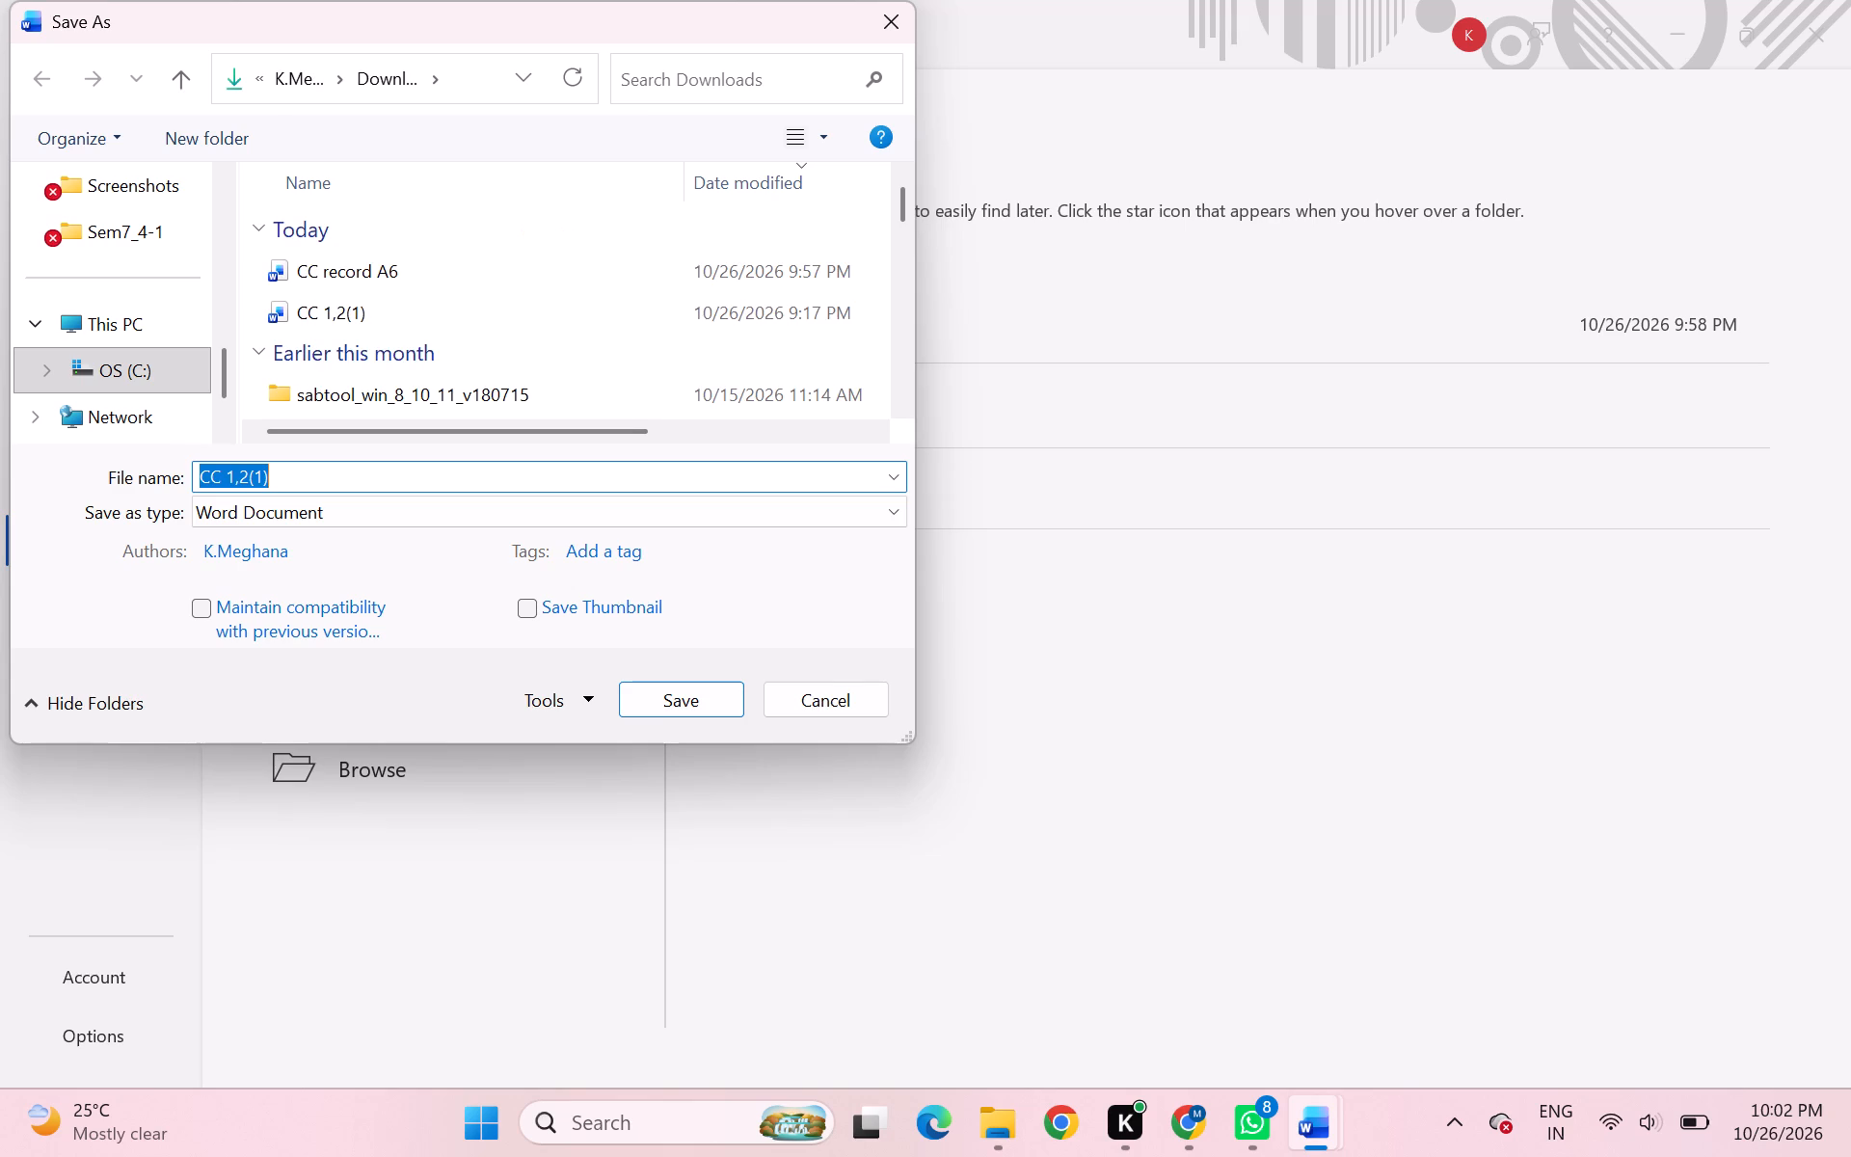
key(BackSpace)
text(12c1_cc)
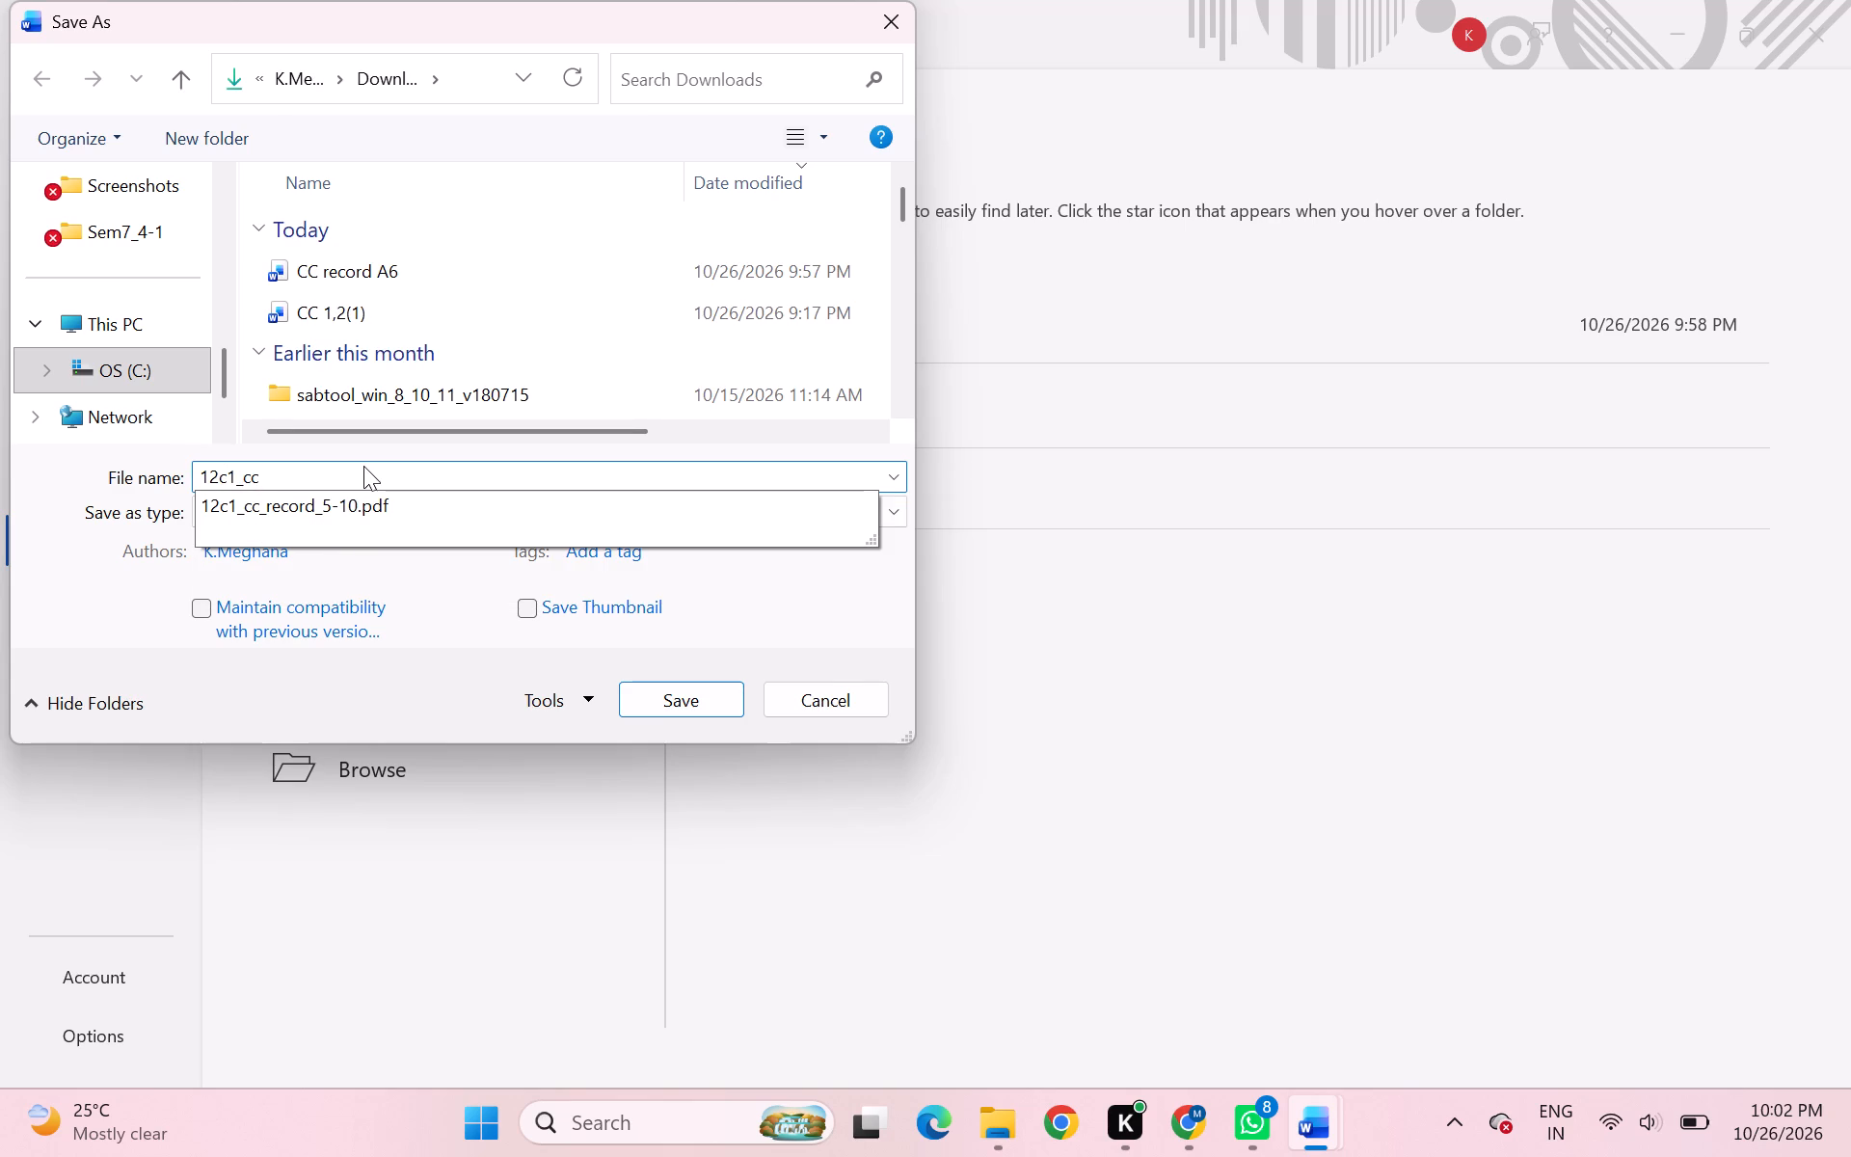
key(shift+underscore)
click(297, 515)
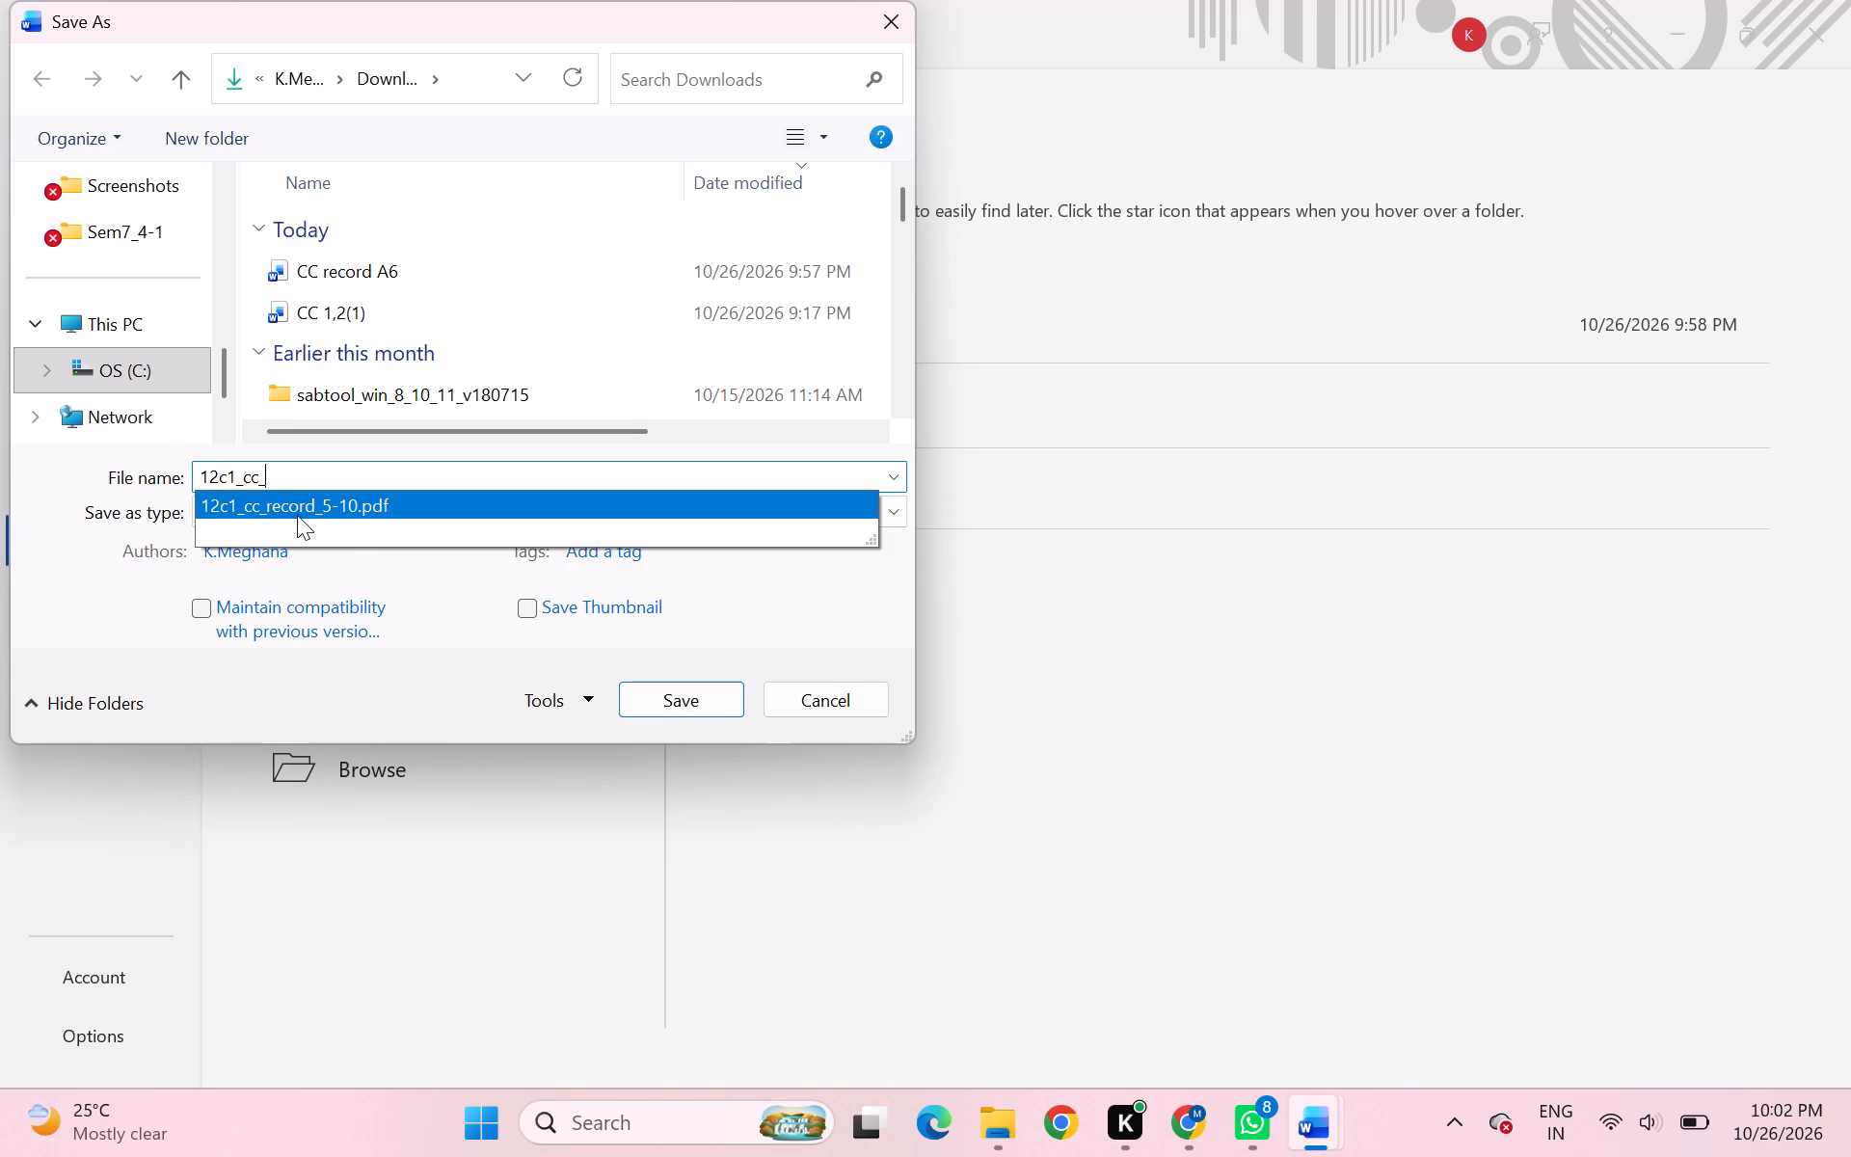
click(392, 478)
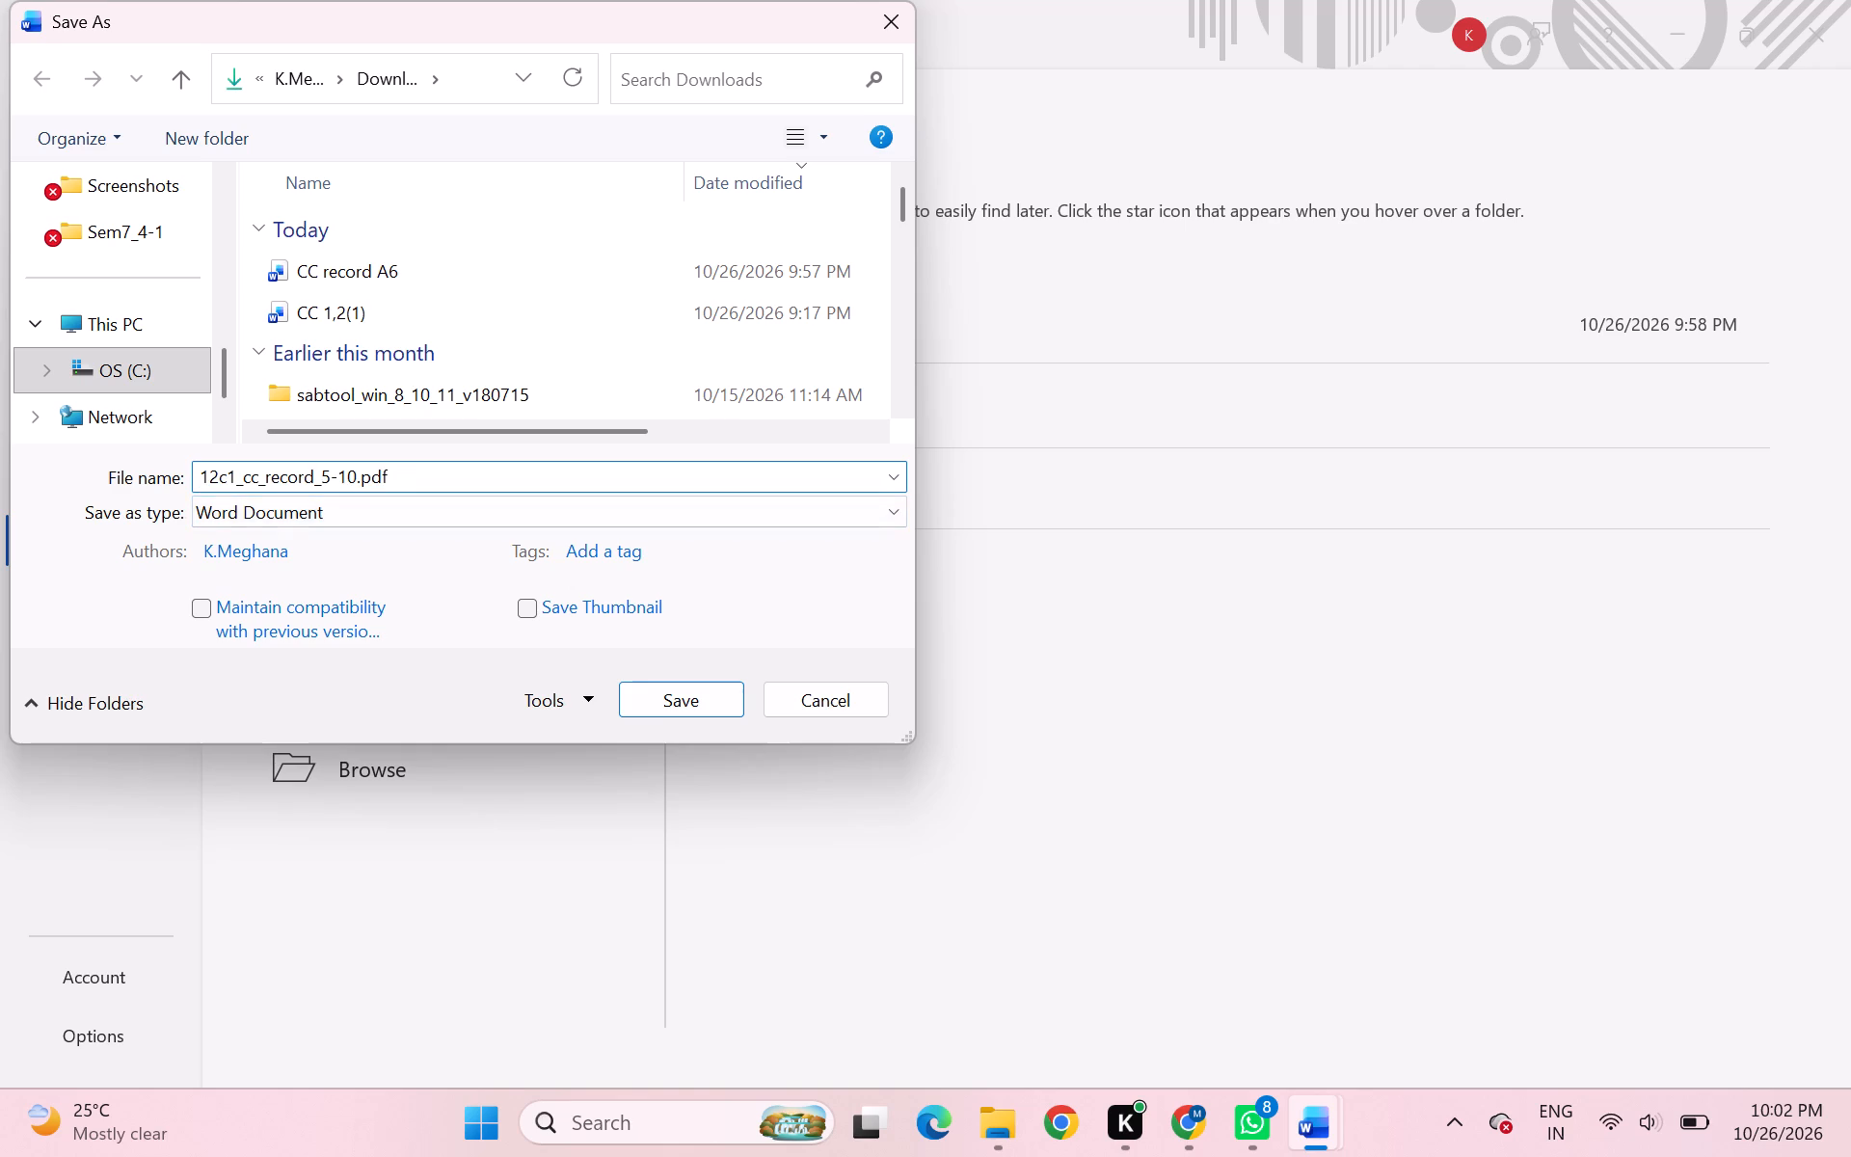
key(BackSpace)
key(BackSpace)
key(BackSpace)
key(BackSpace)
key(BackSpace)
key(BackSpace)
key(BackSpace)
key(BackSpace)
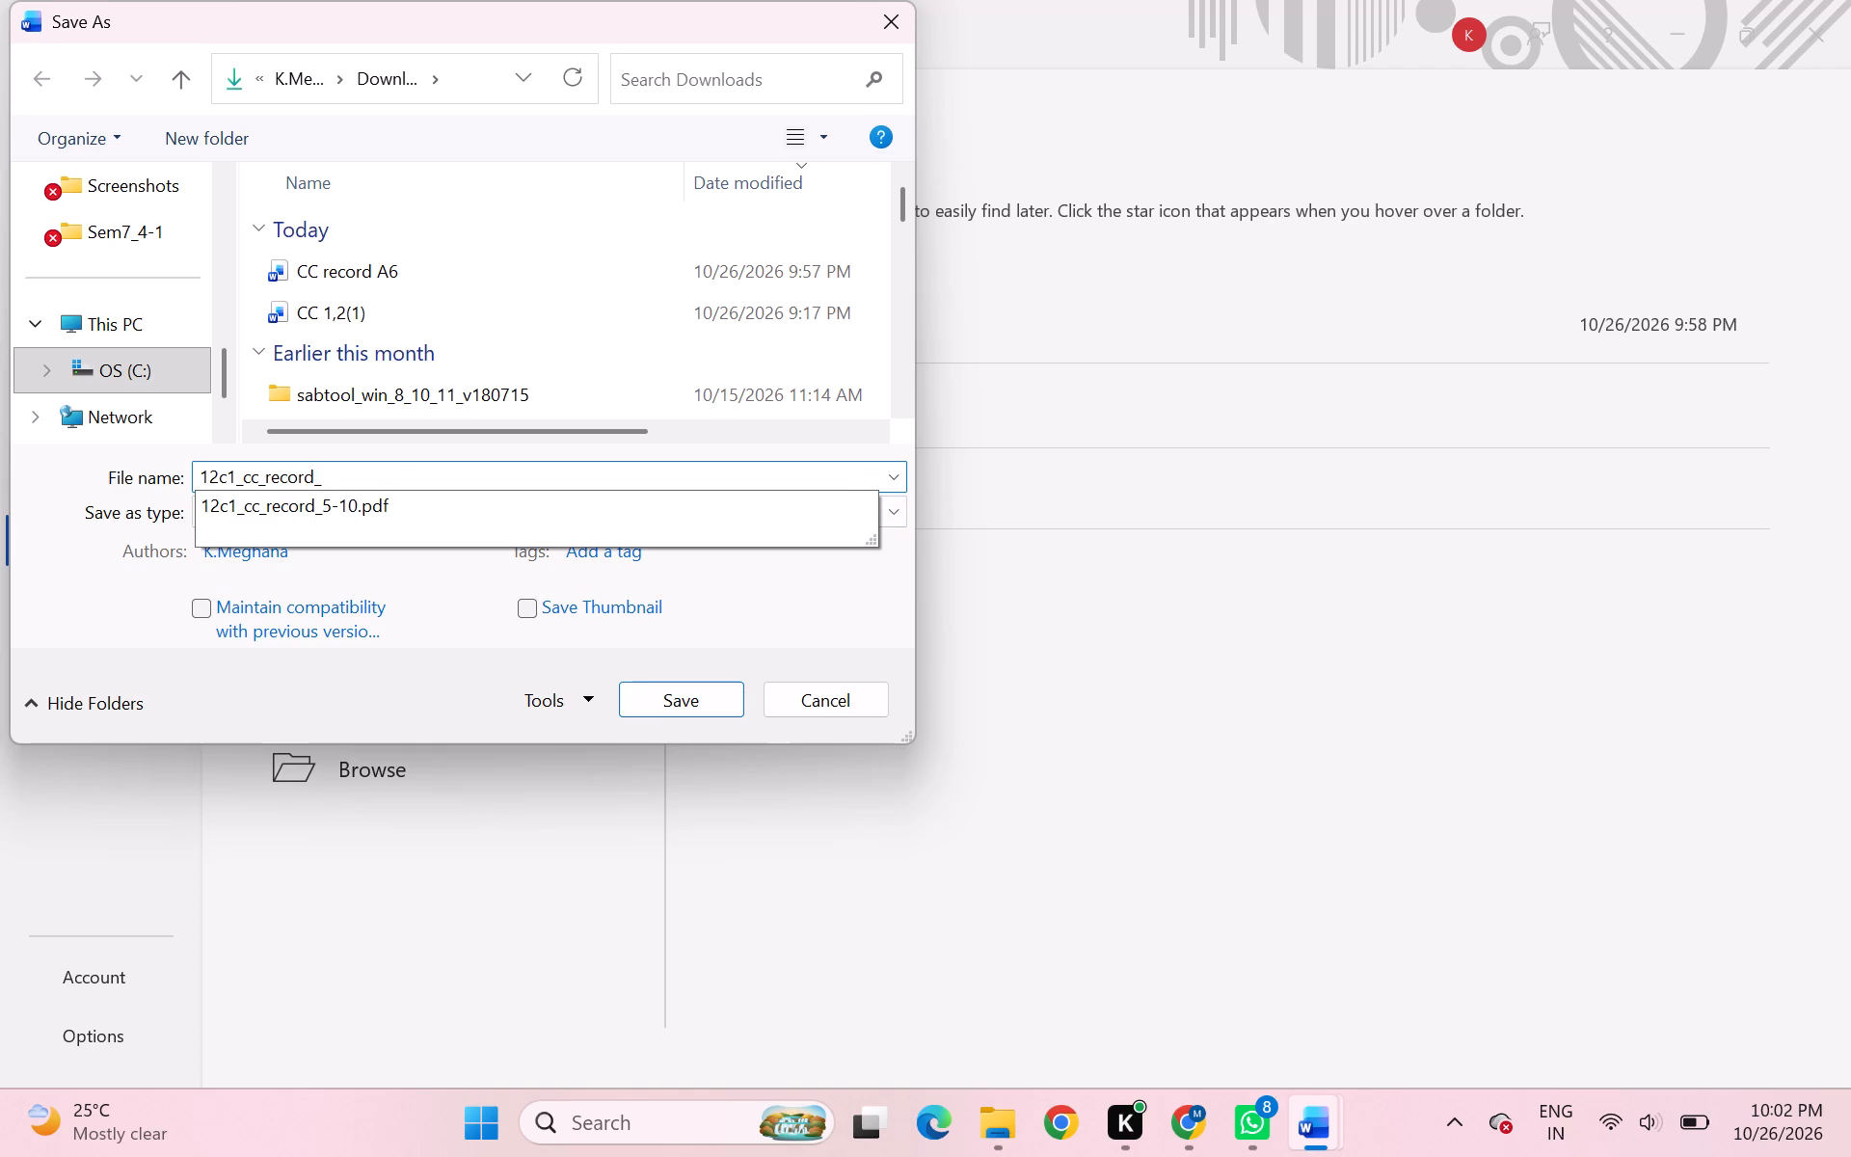
text(1-)
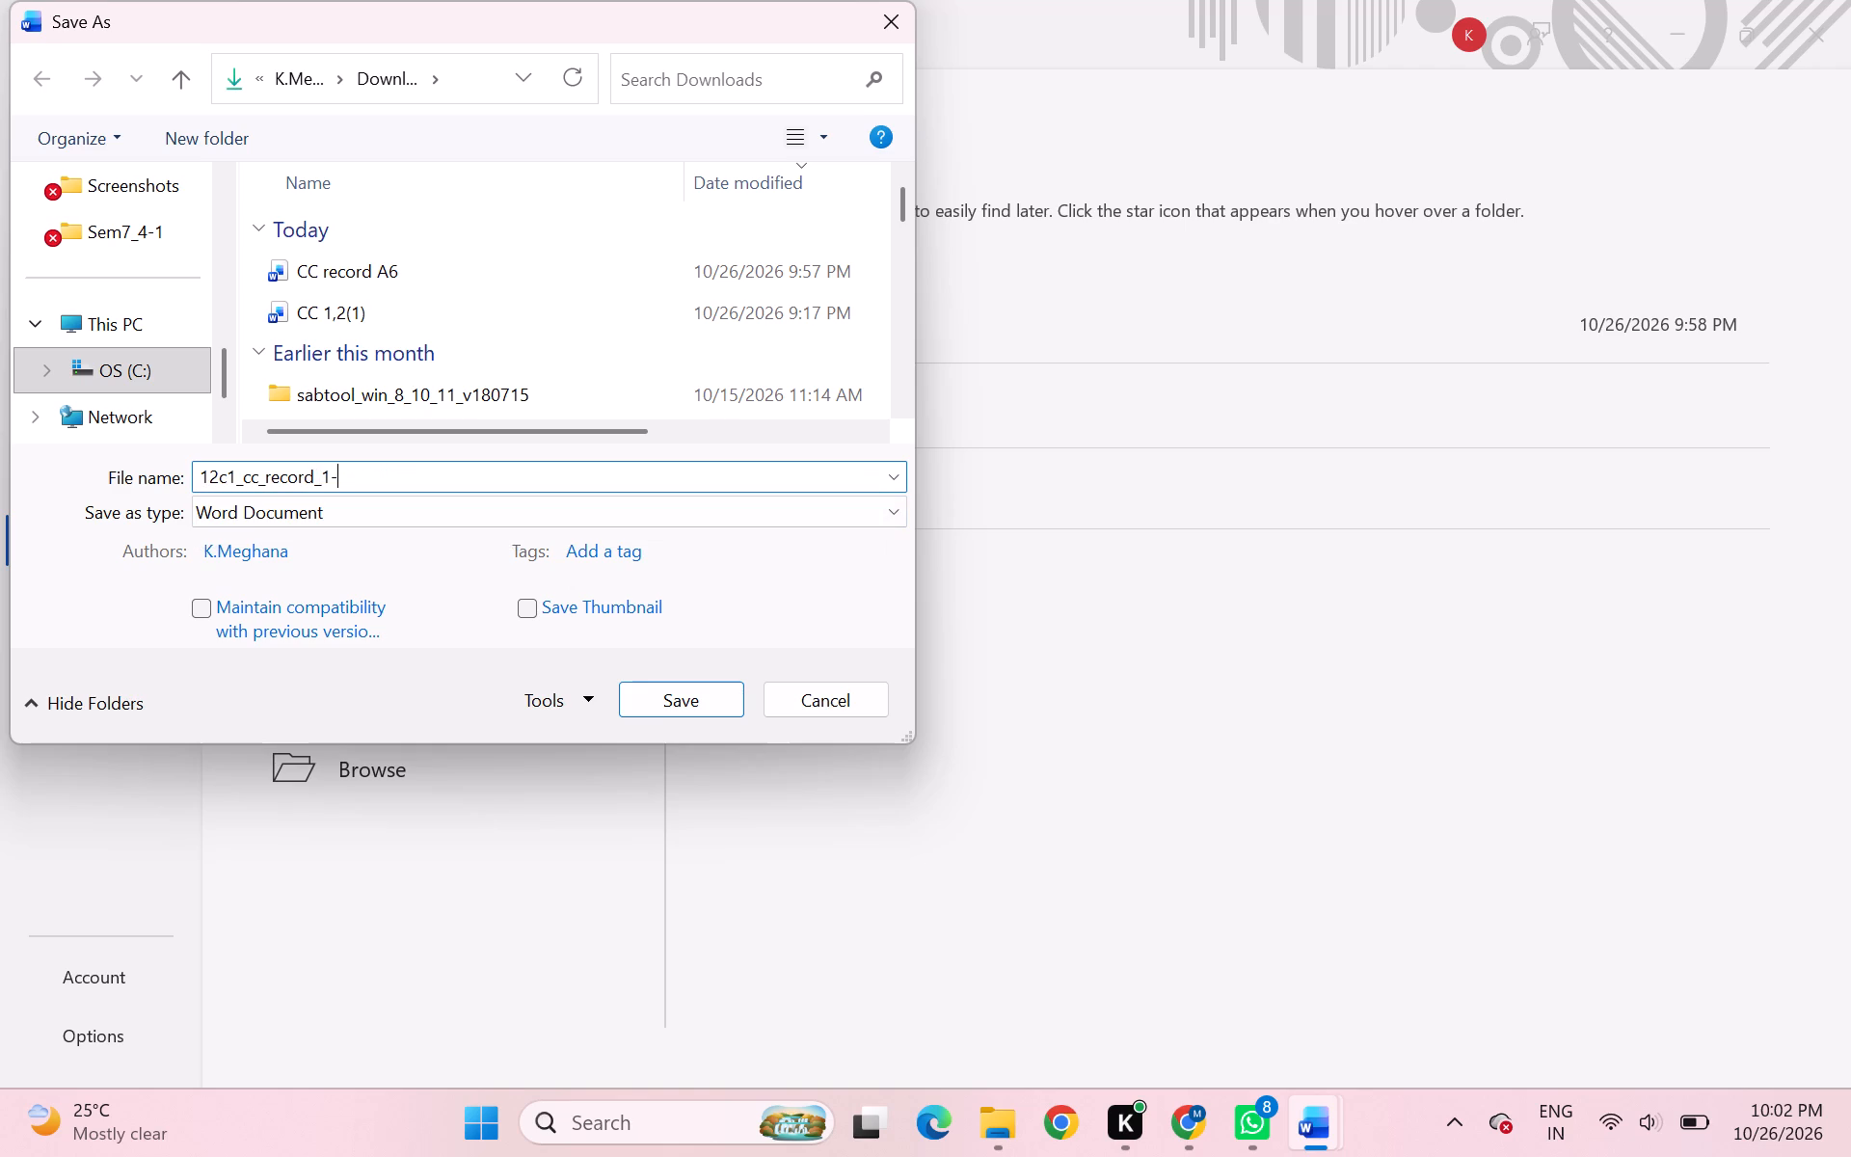
key(4)
Set the copy's file type to PDF and select Downloads as the save location.
click(341, 521)
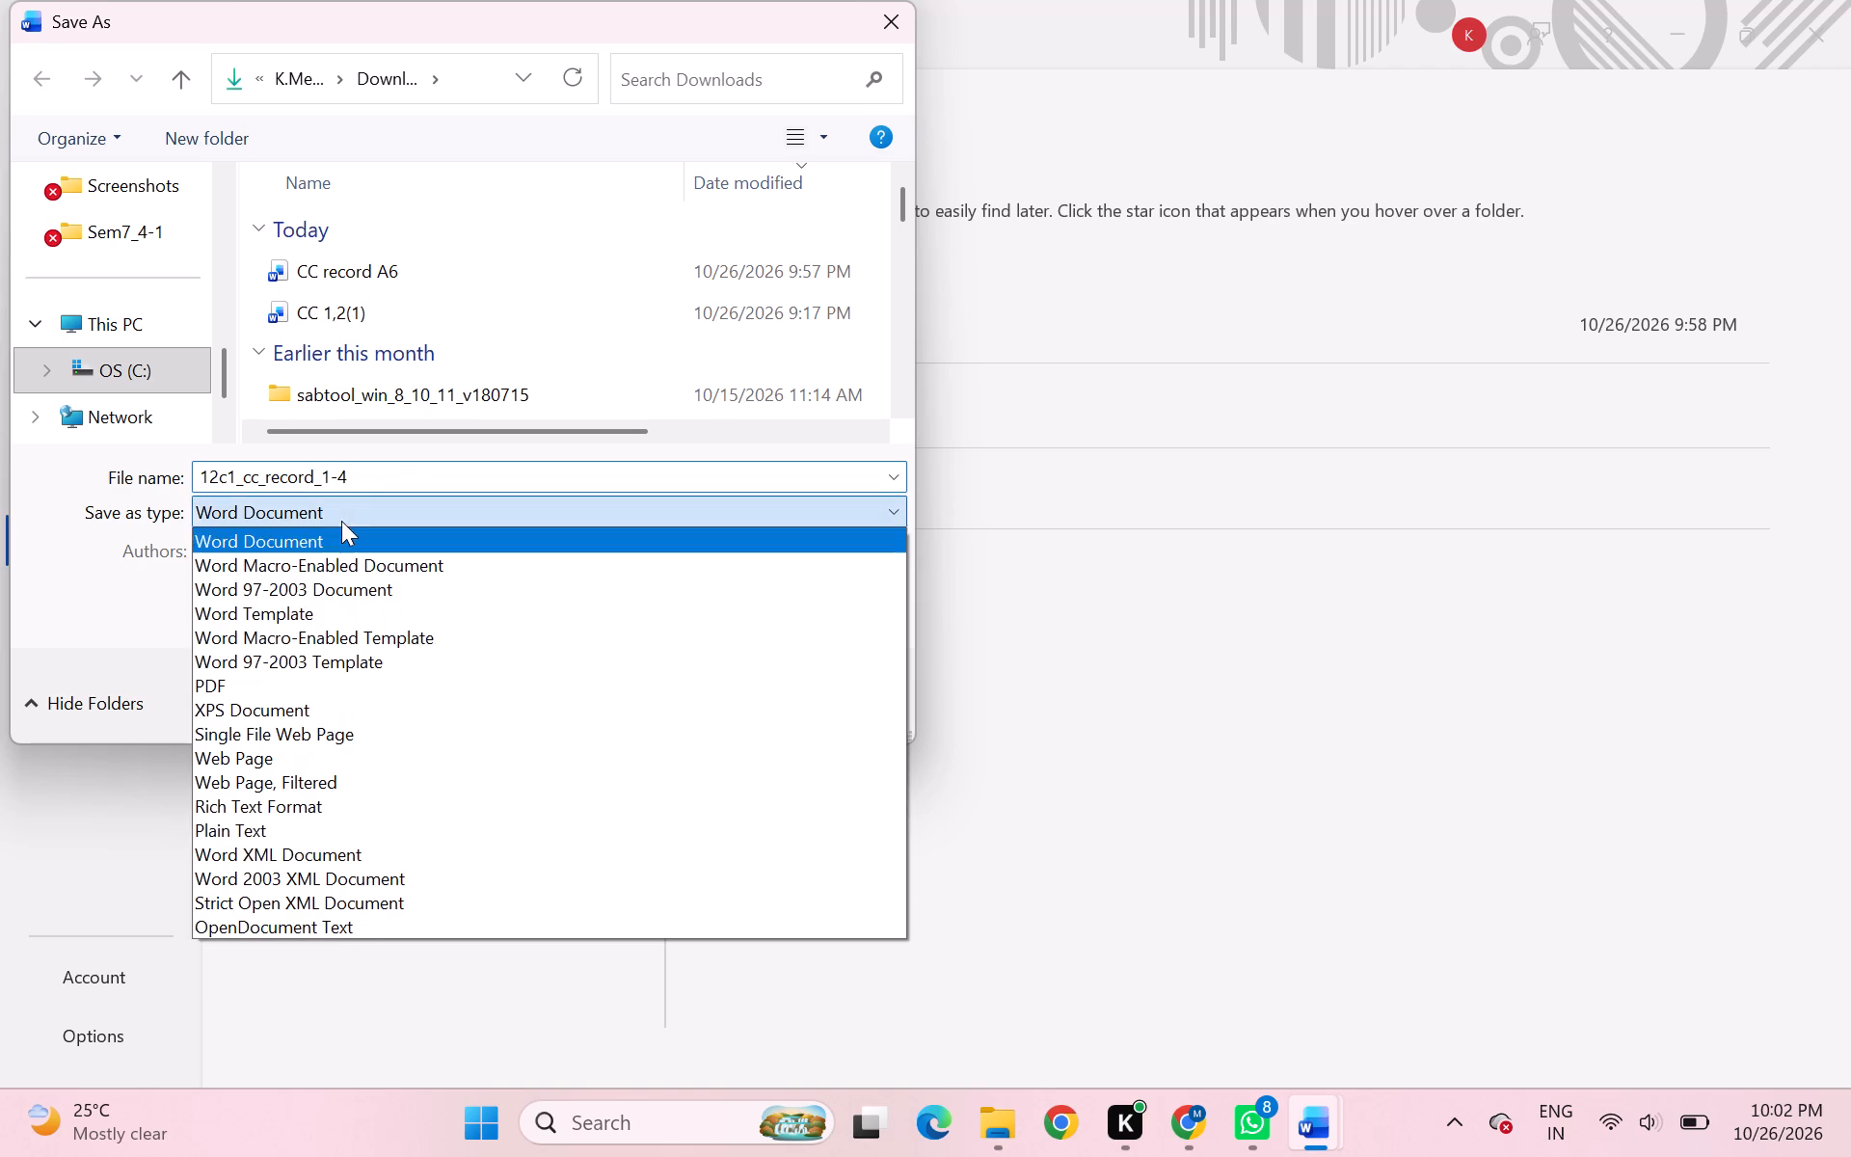
click(281, 685)
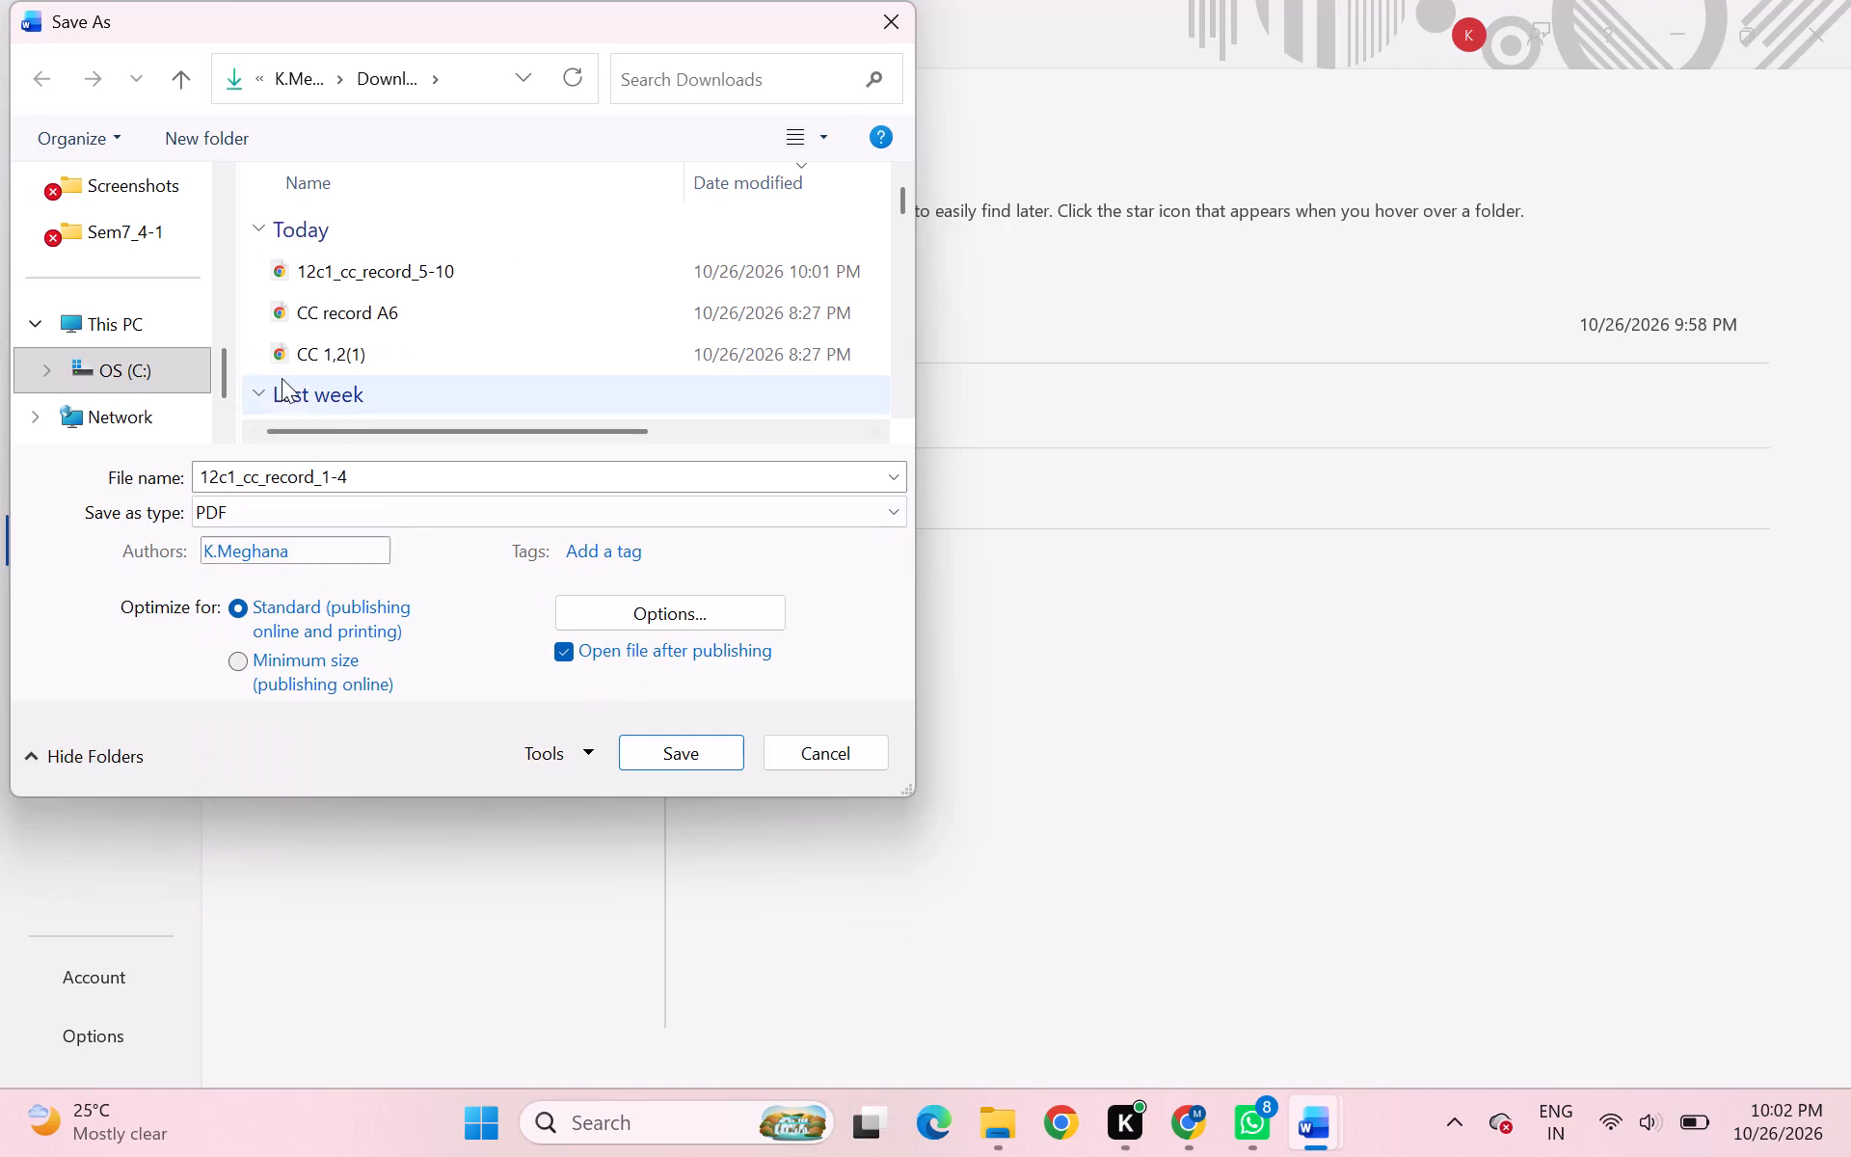
scroll(139, 345, down, 2)
scroll(121, 317, up, 1)
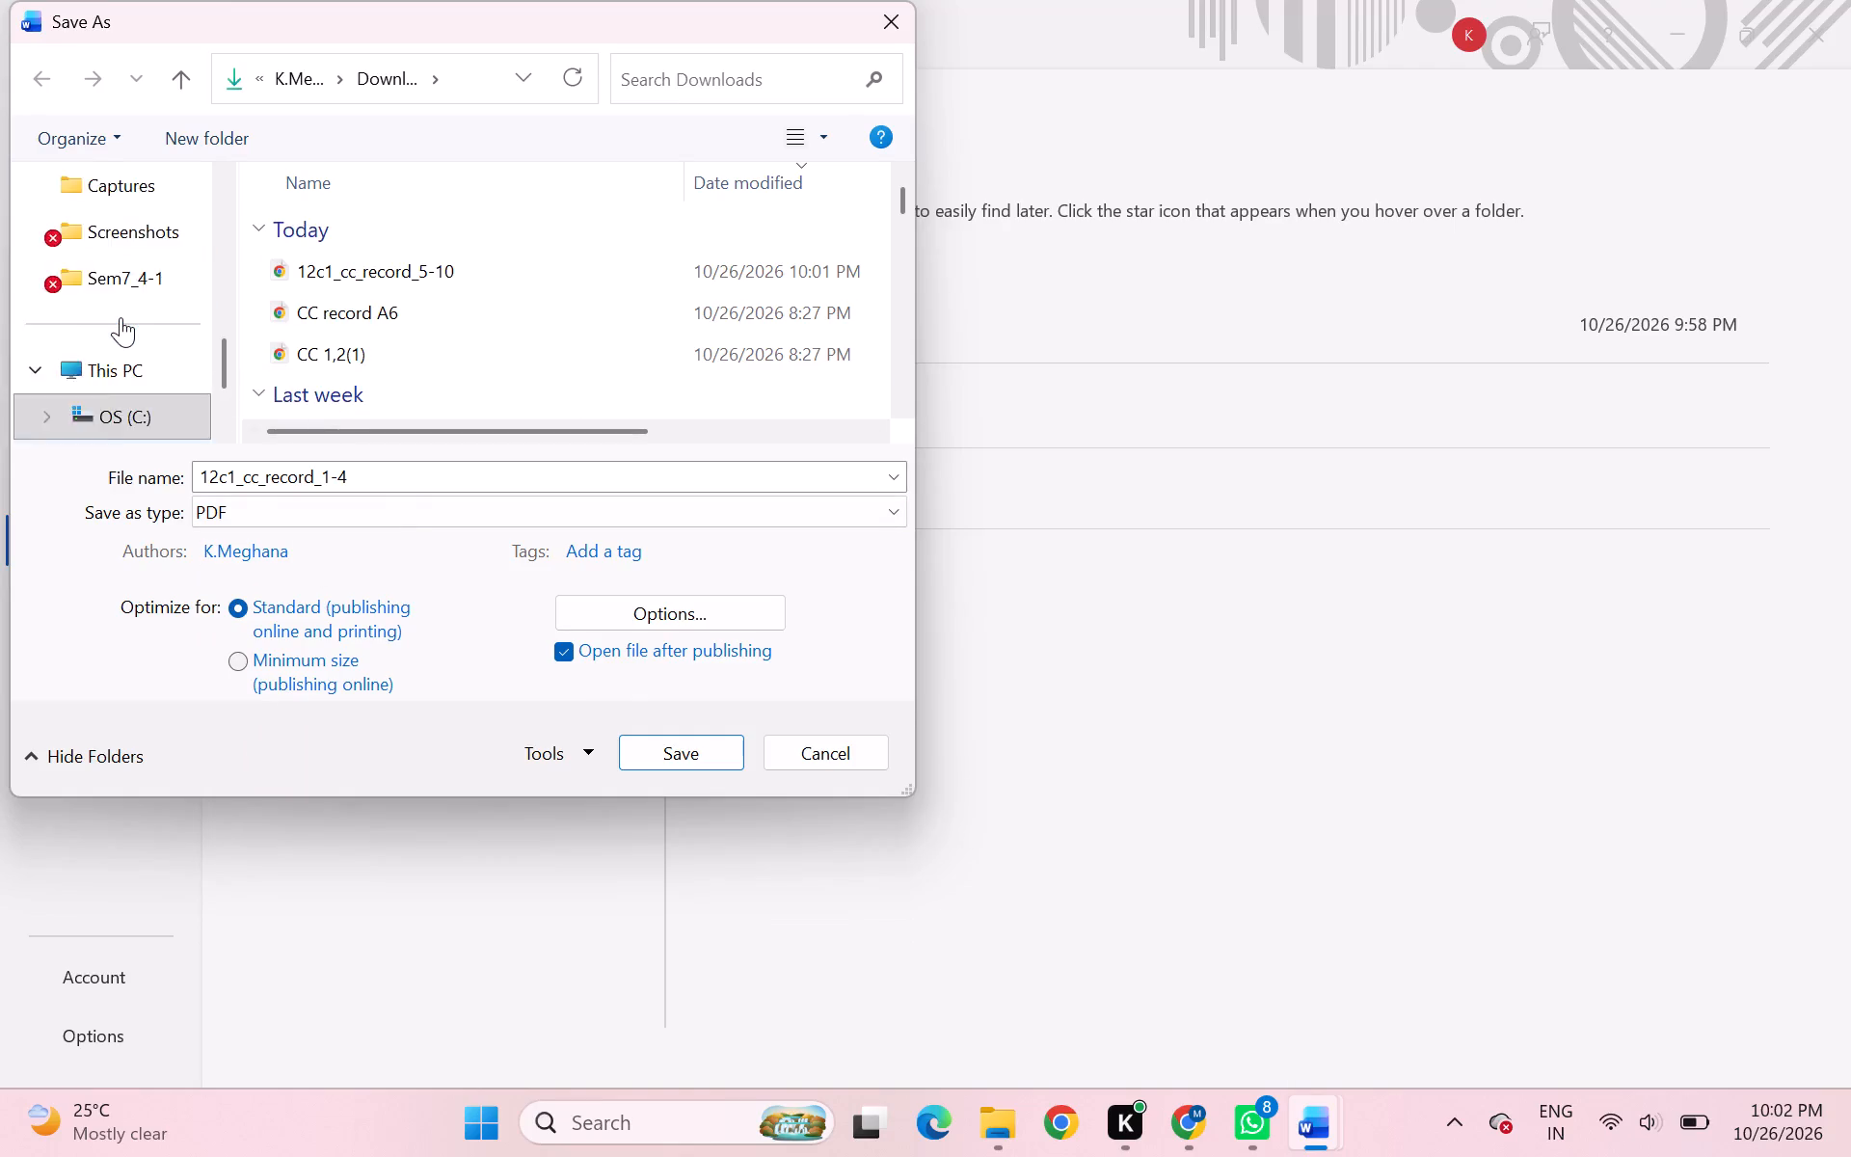
scroll(121, 317, up, 1)
click(121, 317)
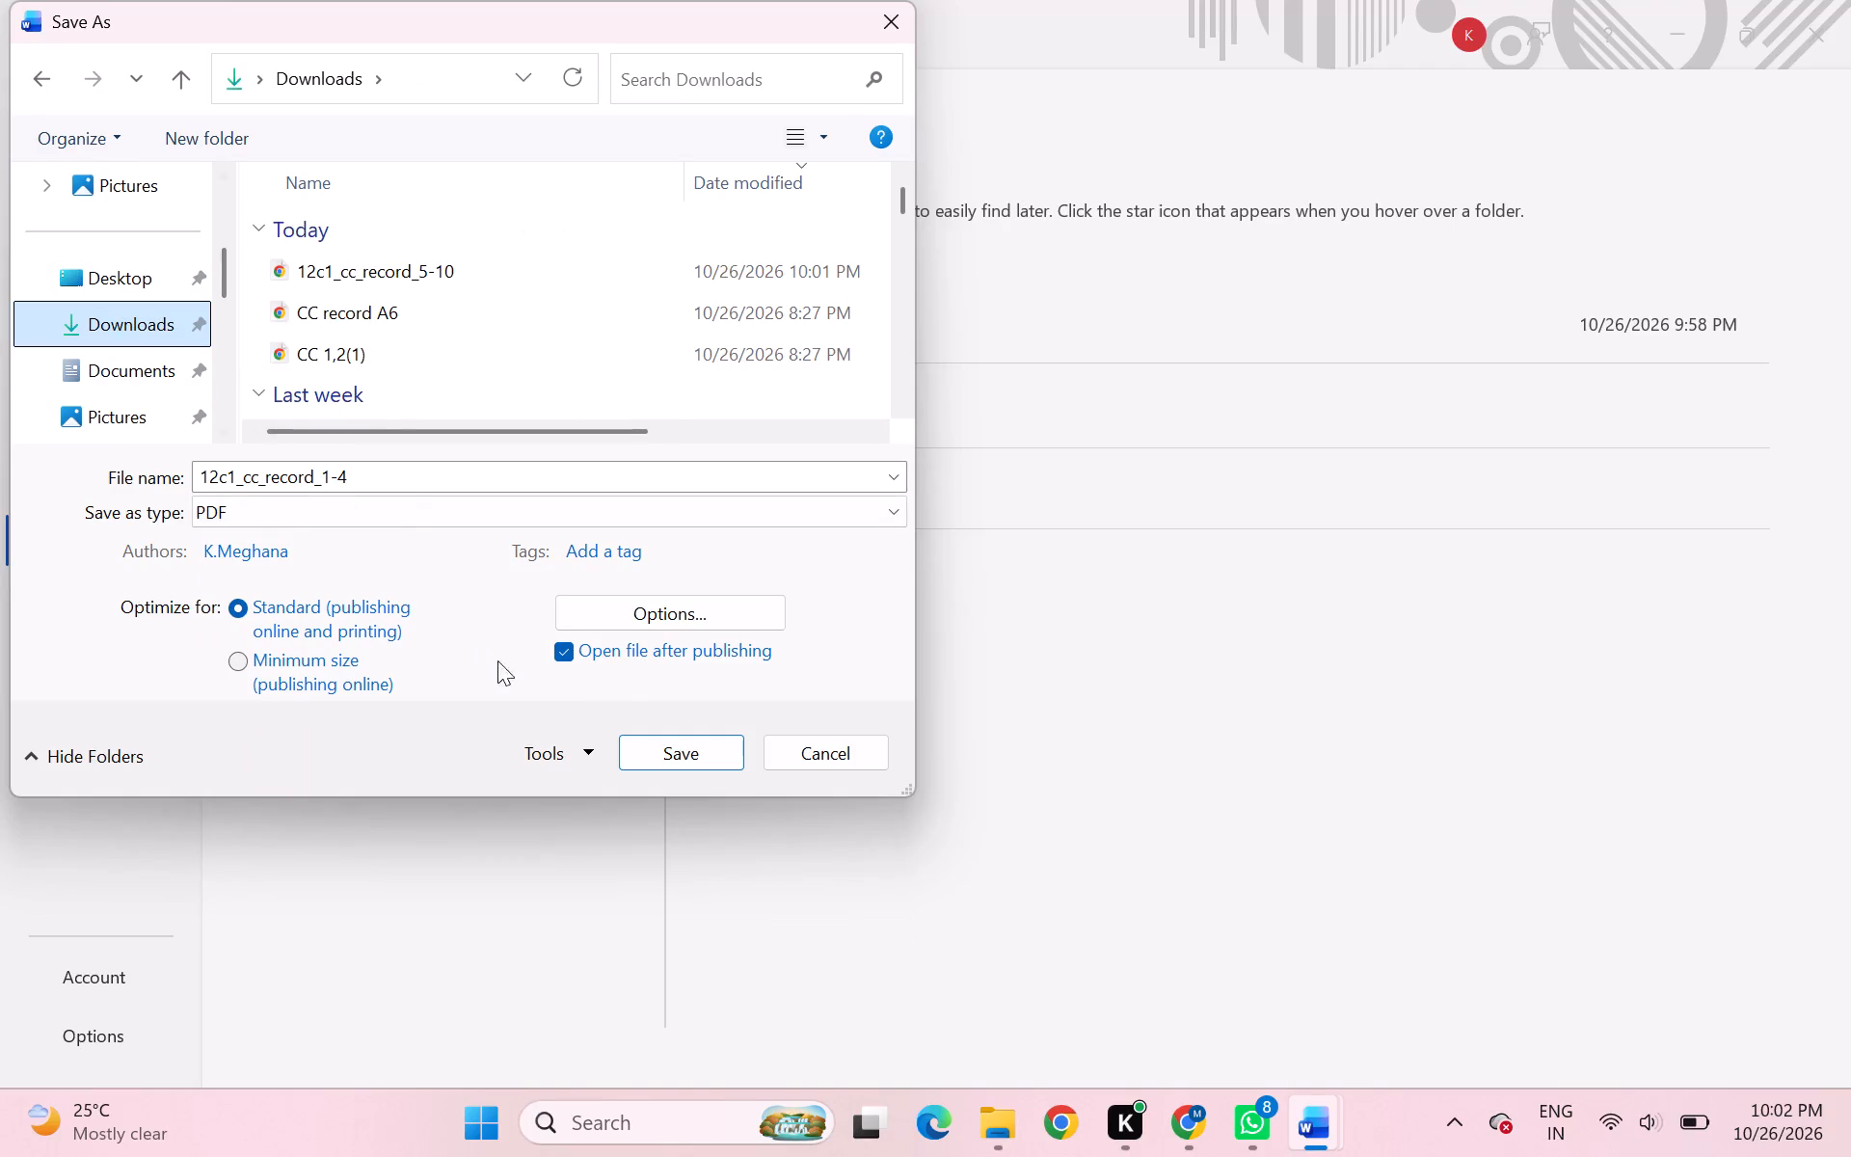
Export the record document as the PDF 12c1_cc_record_1-4 in Downloads, using the standard optimization setting.
click(657, 745)
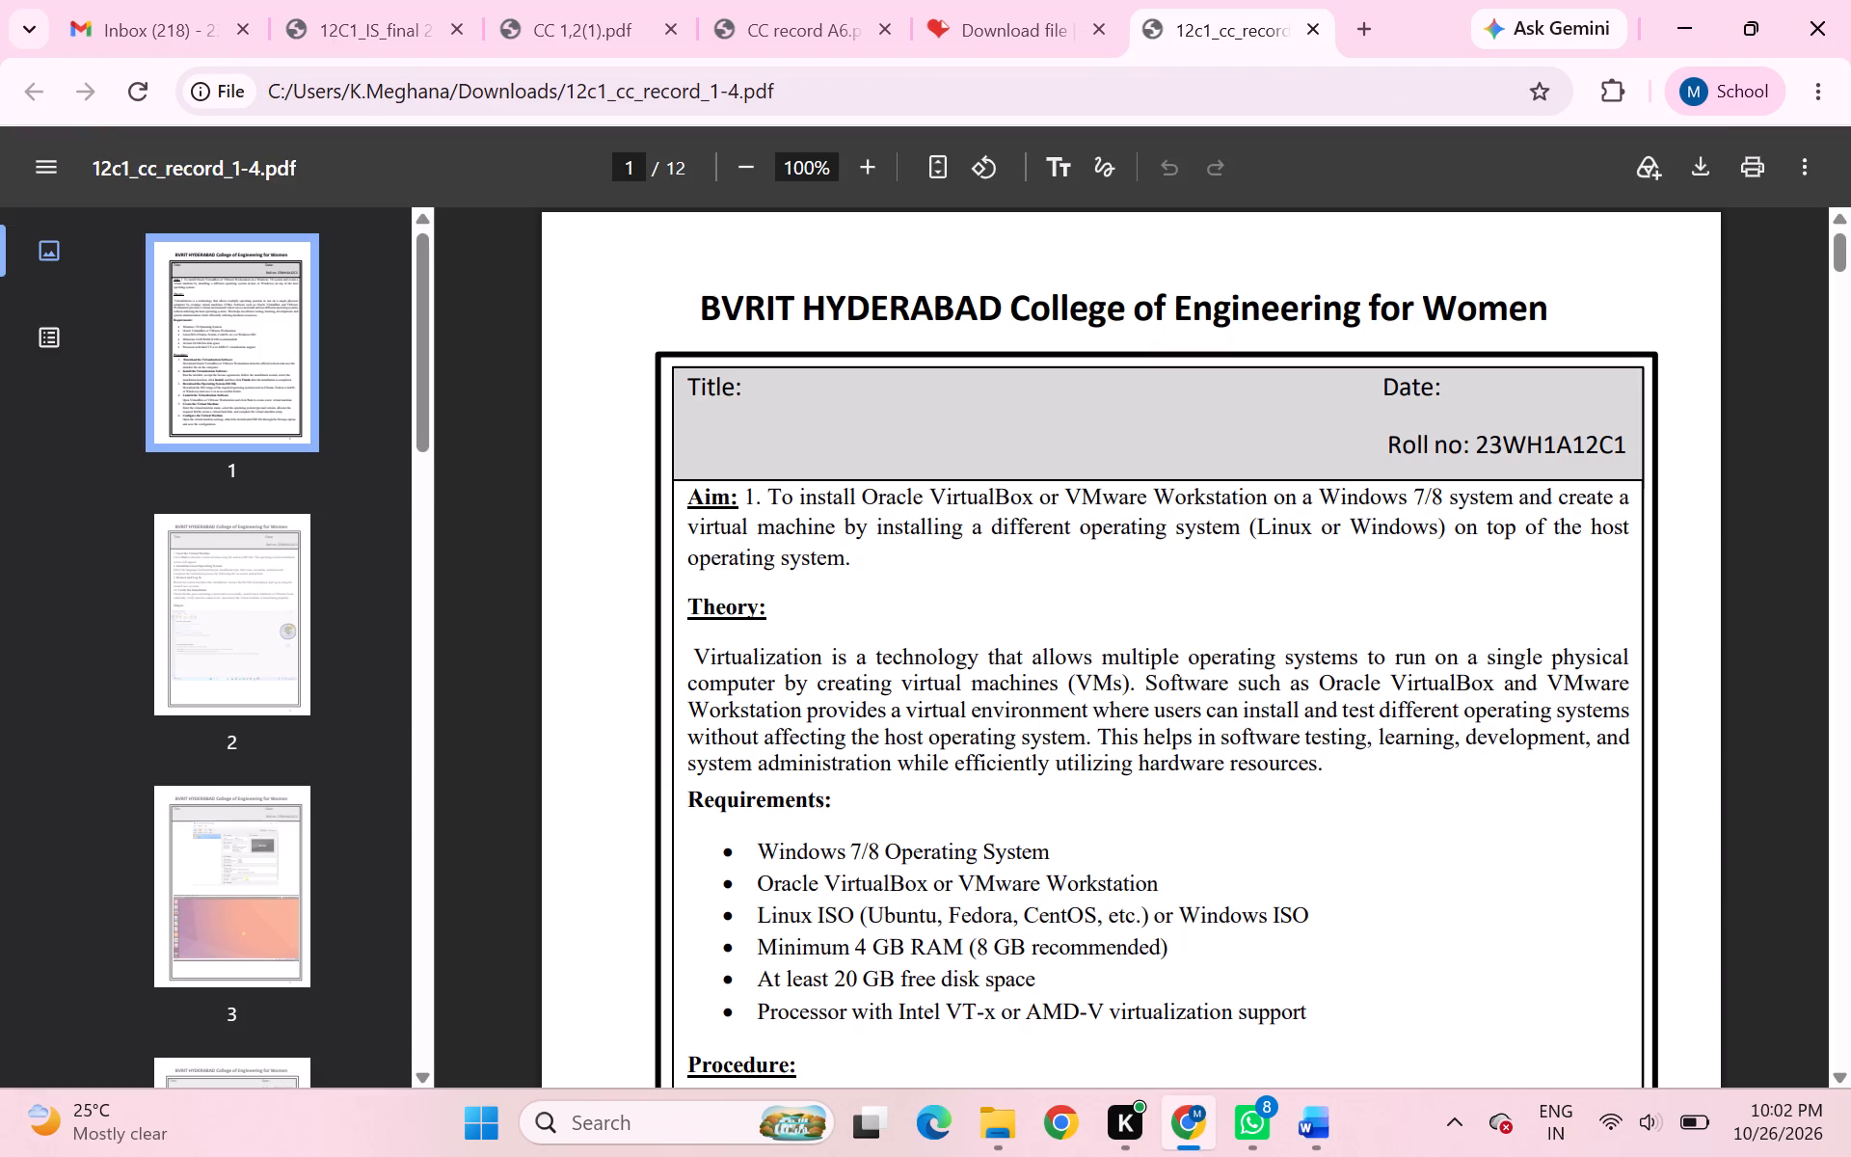
Switch to File Explorer and reload the Downloads folder to check for the exported 12c1_cc_record_1-4 PDF.
click(991, 1123)
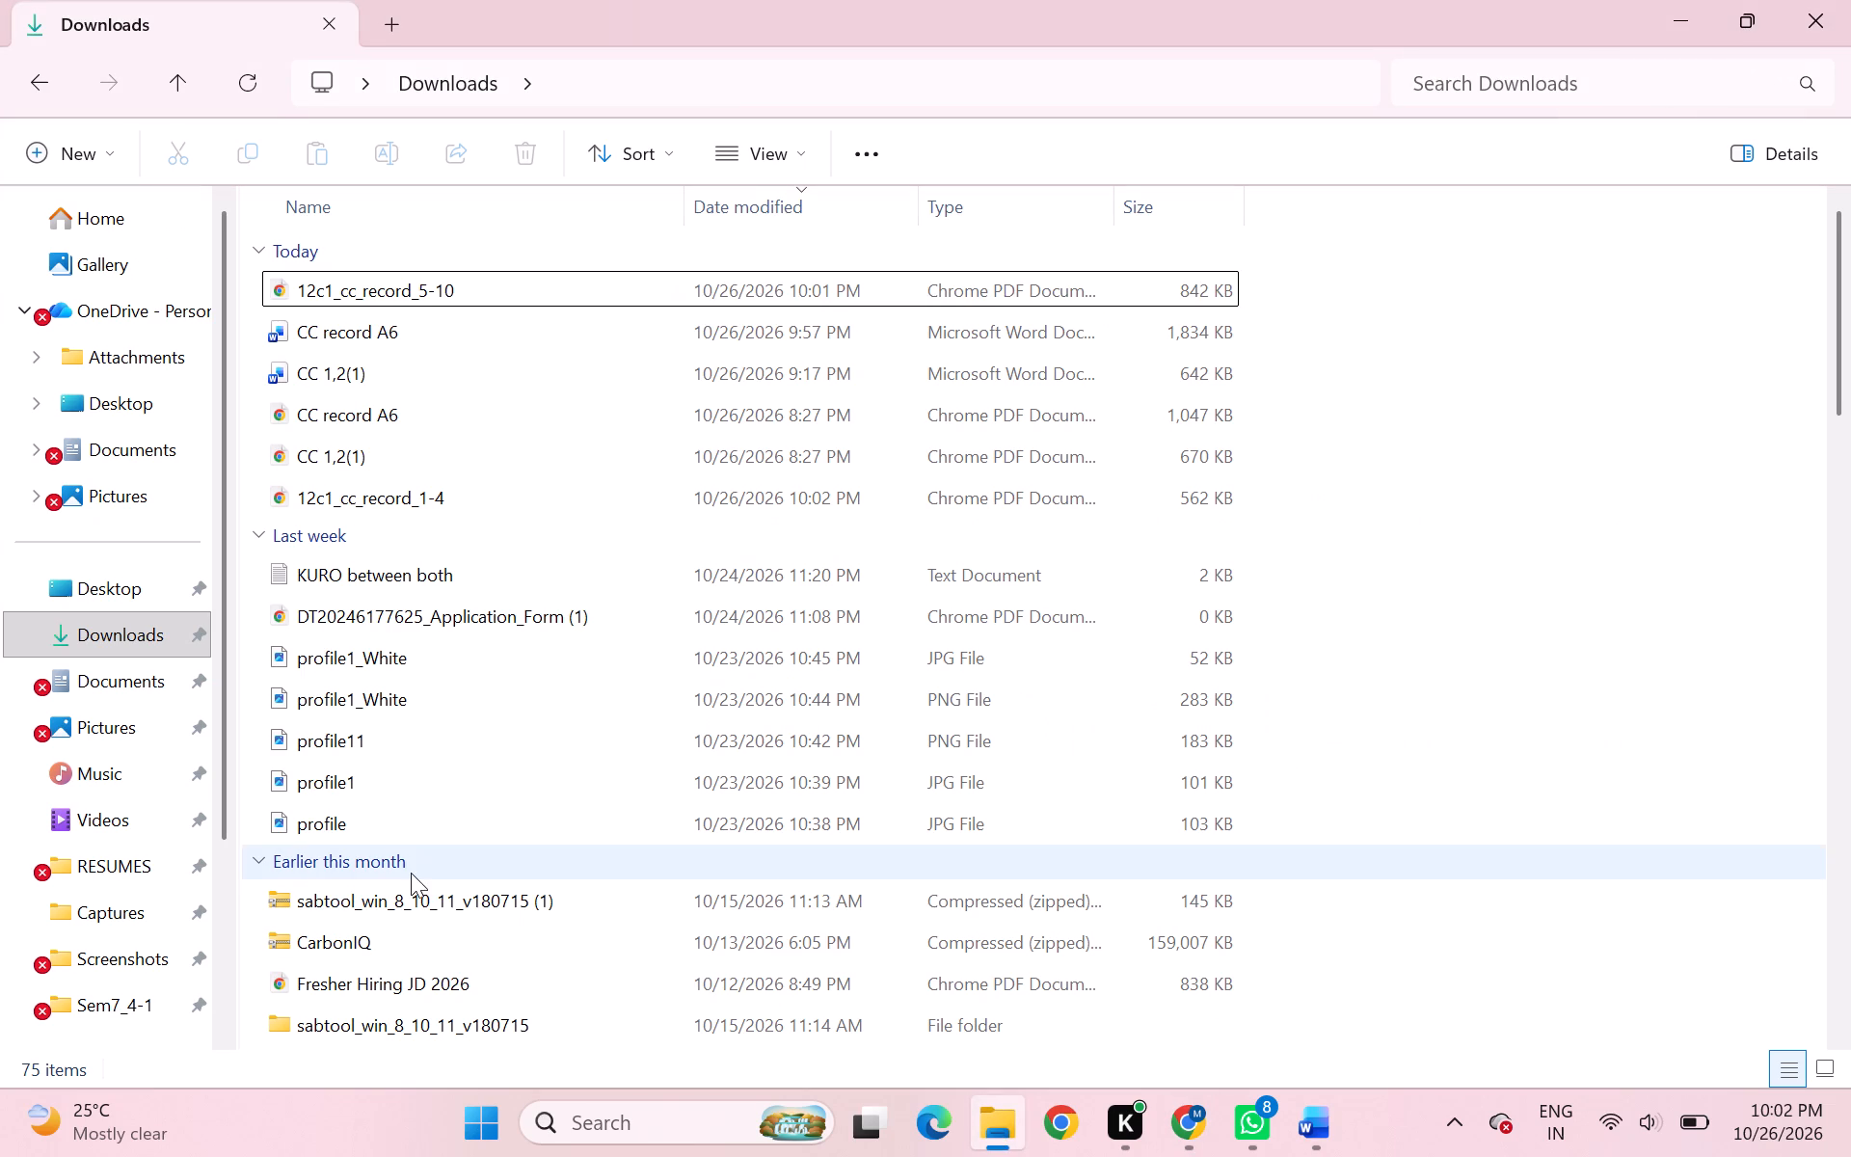
click(143, 635)
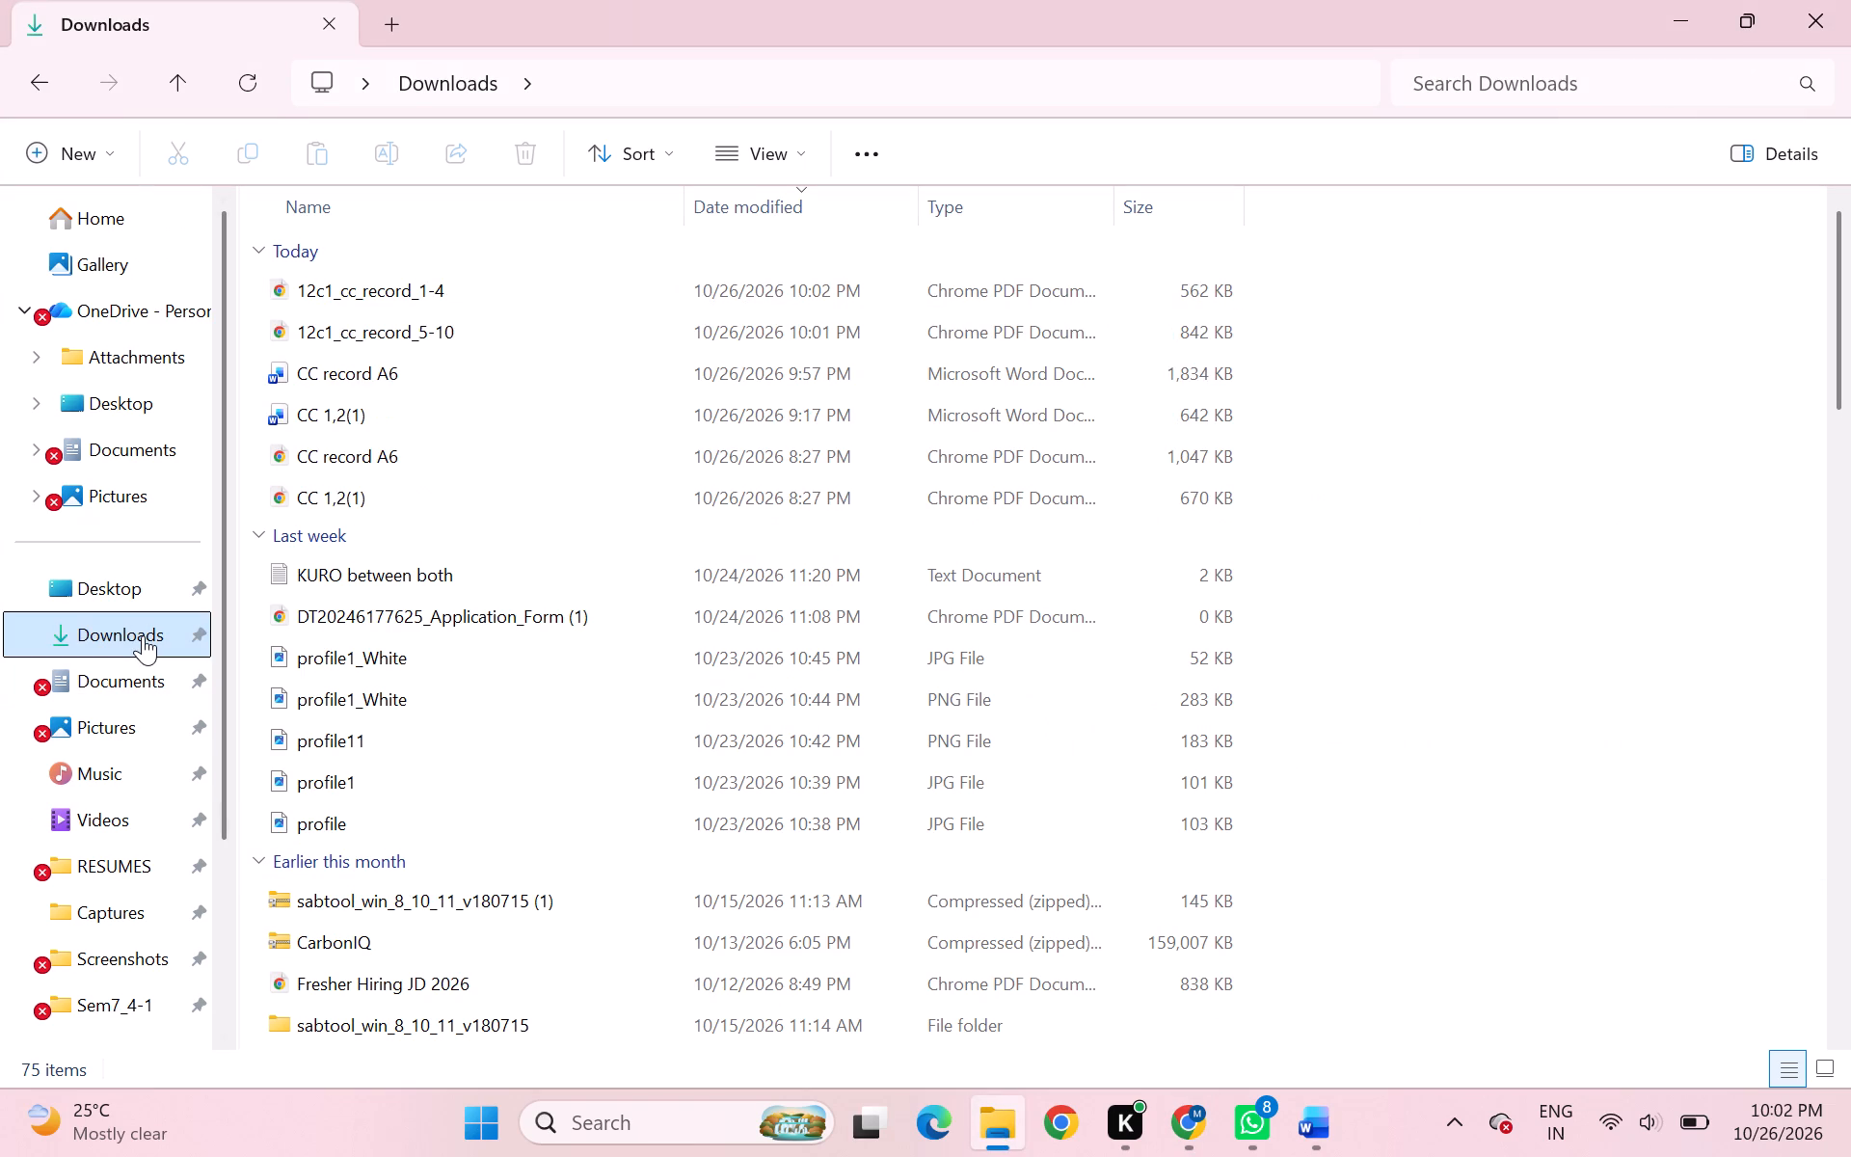
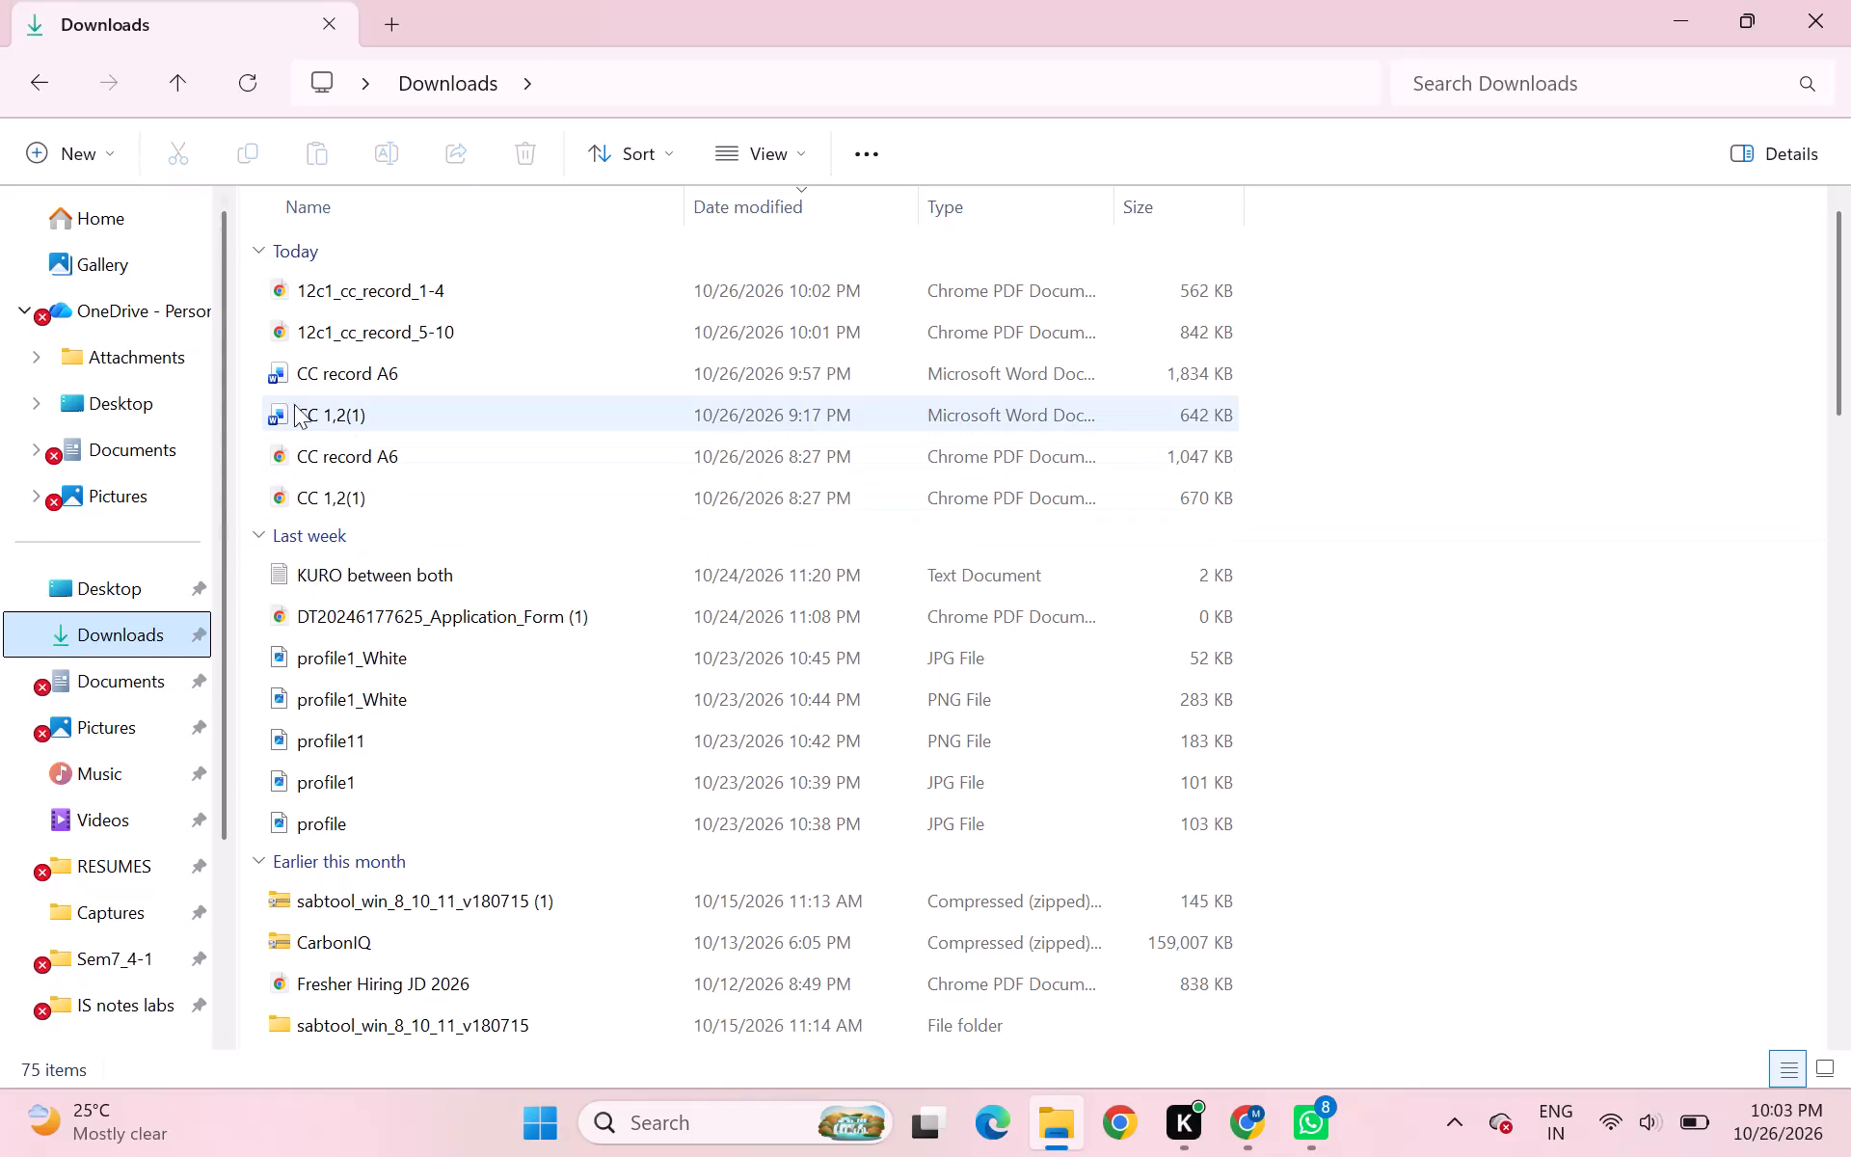
Delete the Word and PDF versions of CC record A6 and CC 1,2(1) from Downloads.
drag(252, 380, 351, 377)
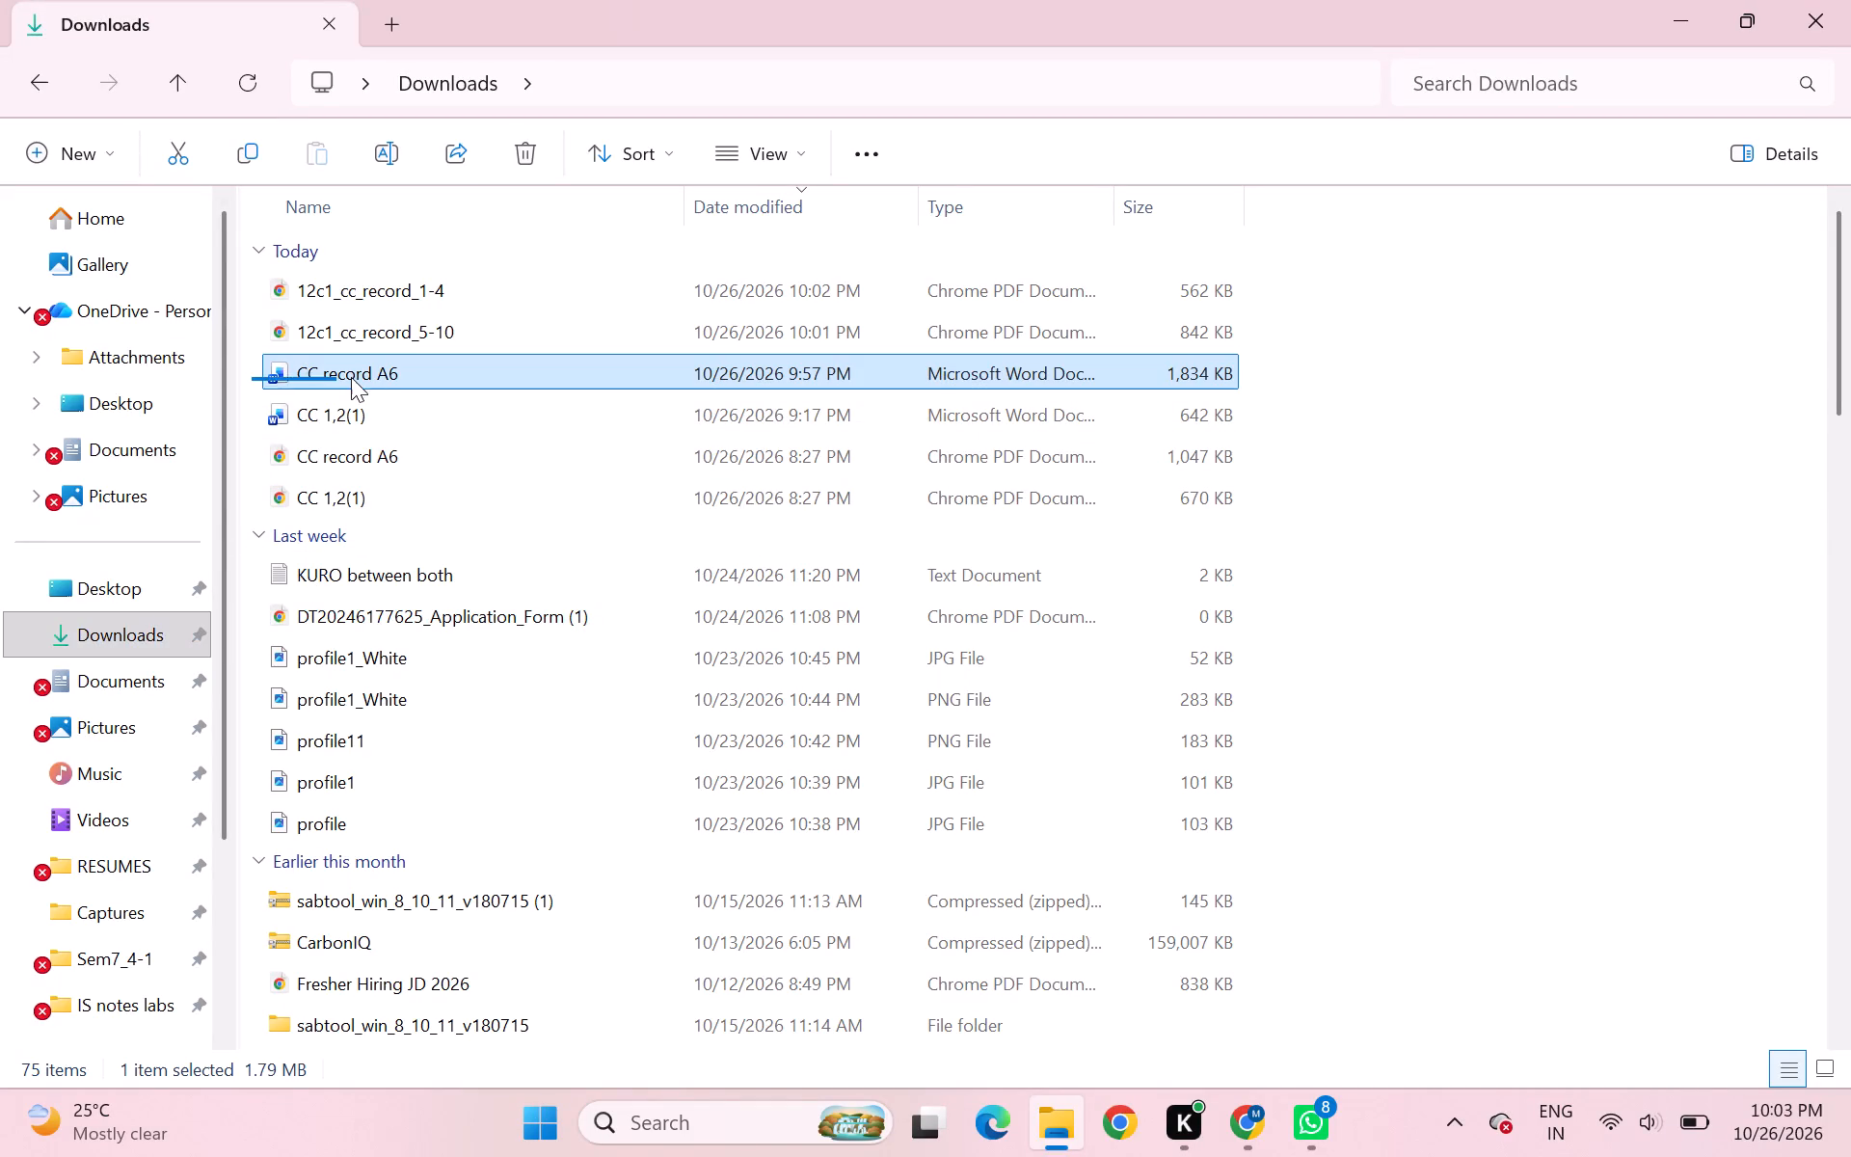
drag(351, 377, 375, 503)
right_click(375, 503)
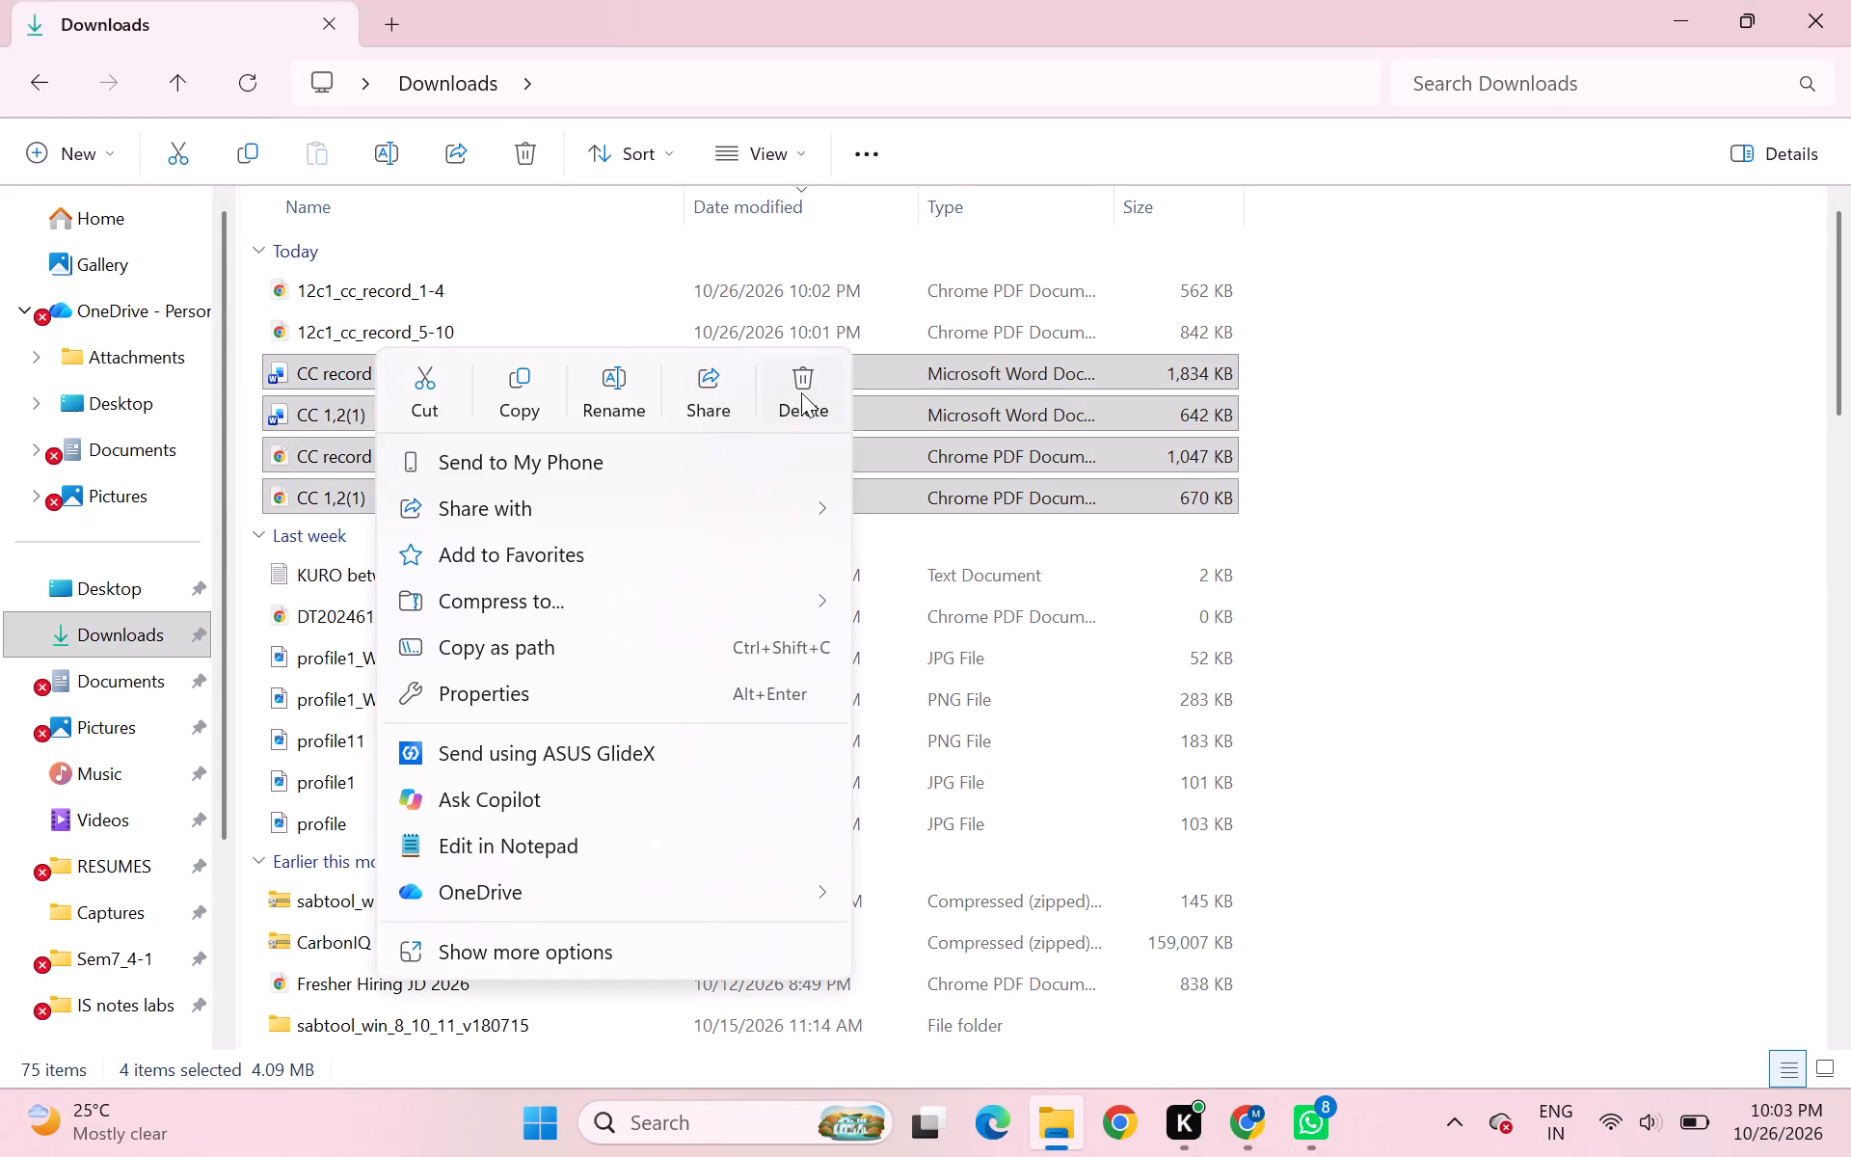
click(801, 392)
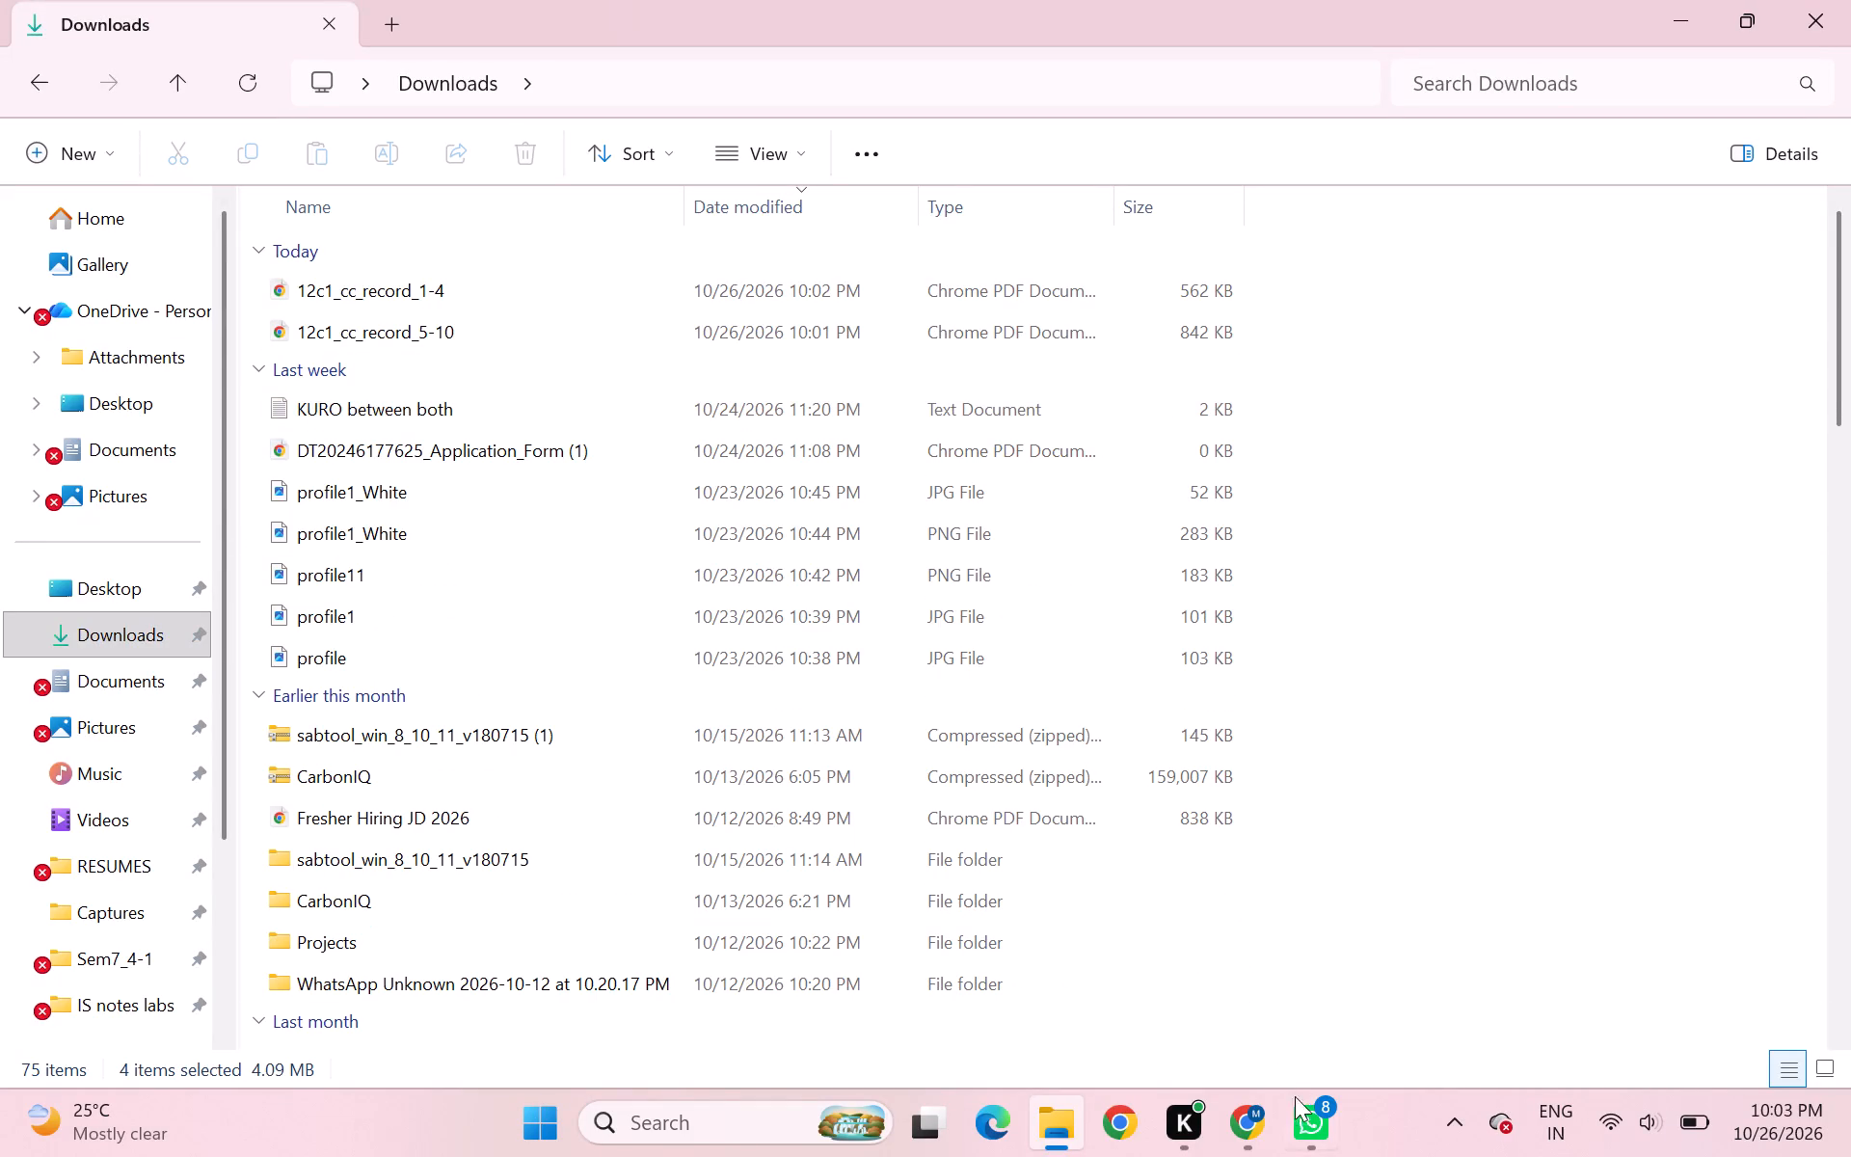